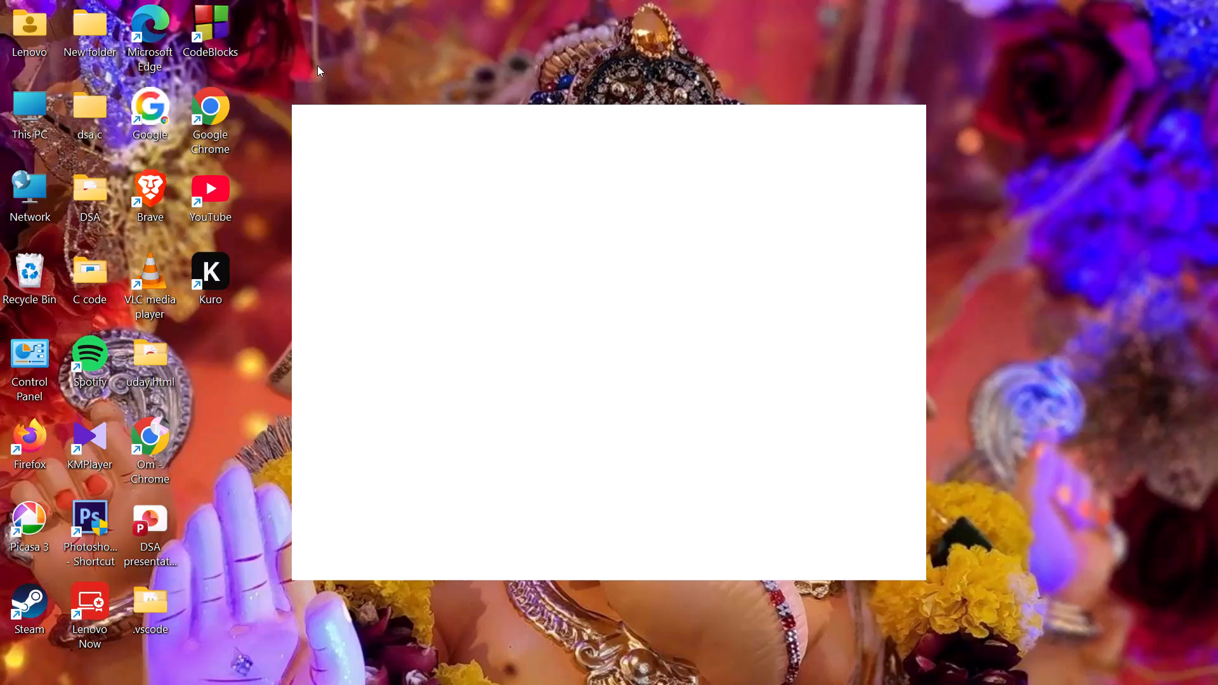
Switch from the desktop to one of the other open application windows.
{"action": "key", "text": "alt+Tab"}
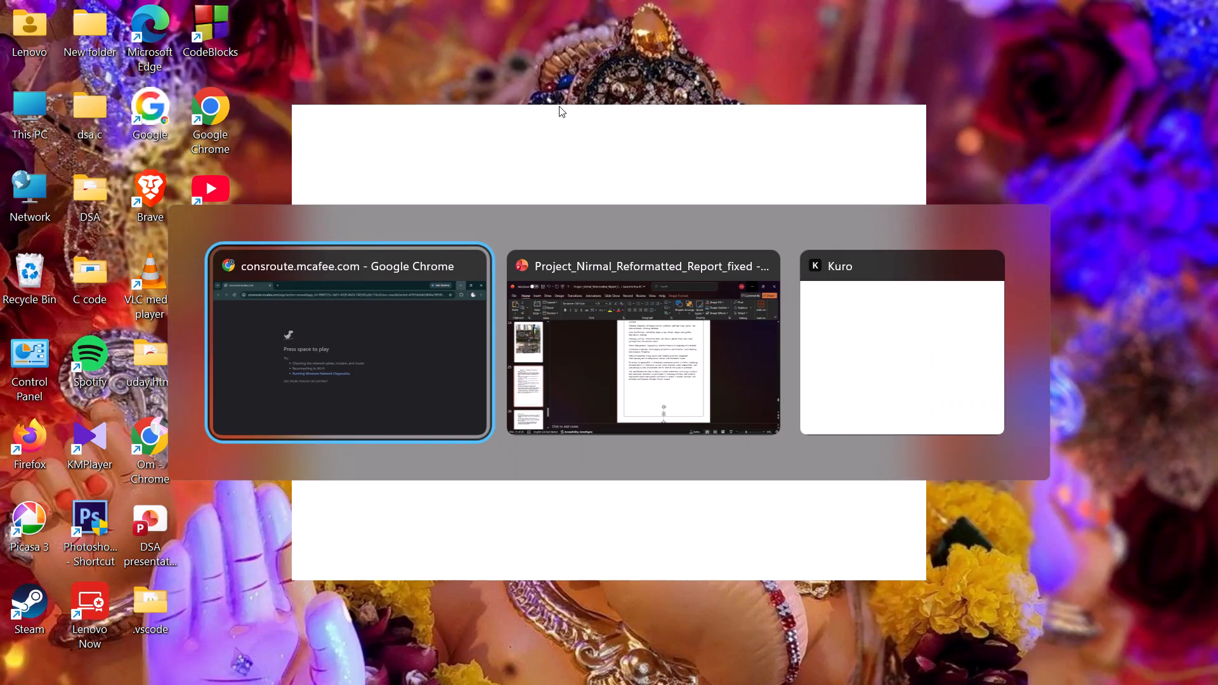
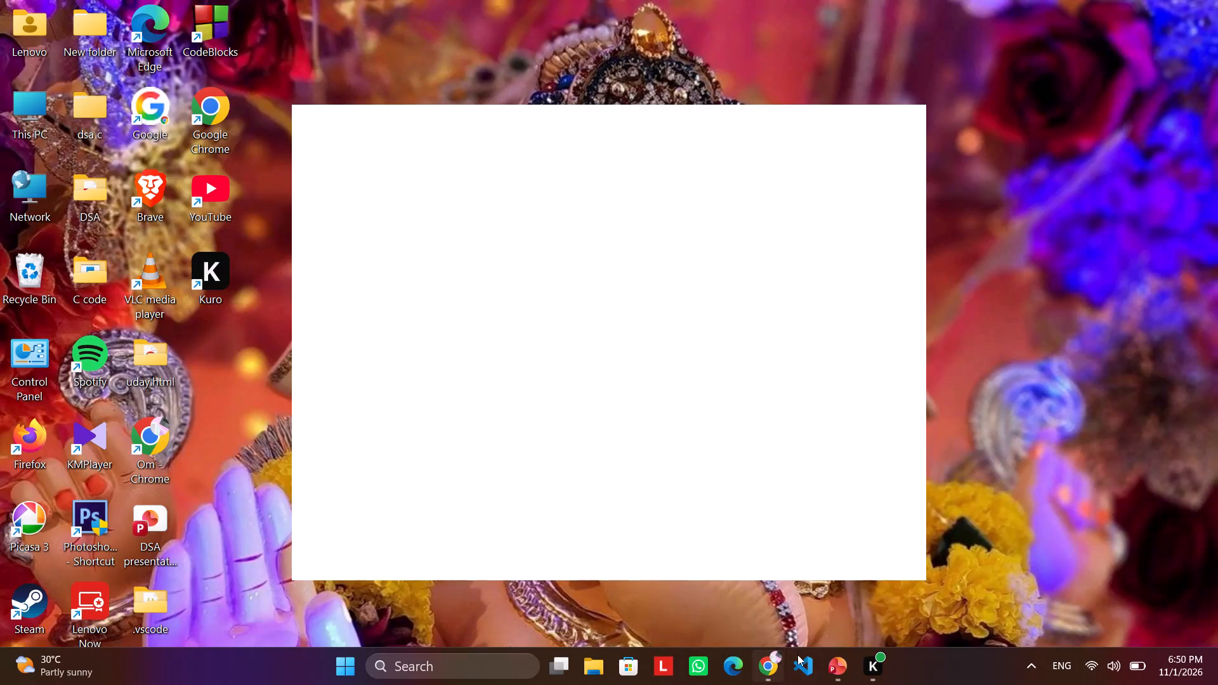
Switch from the desktop to the already open PowerPoint window.
{"action": "left_click", "coordinate": [835, 667]}
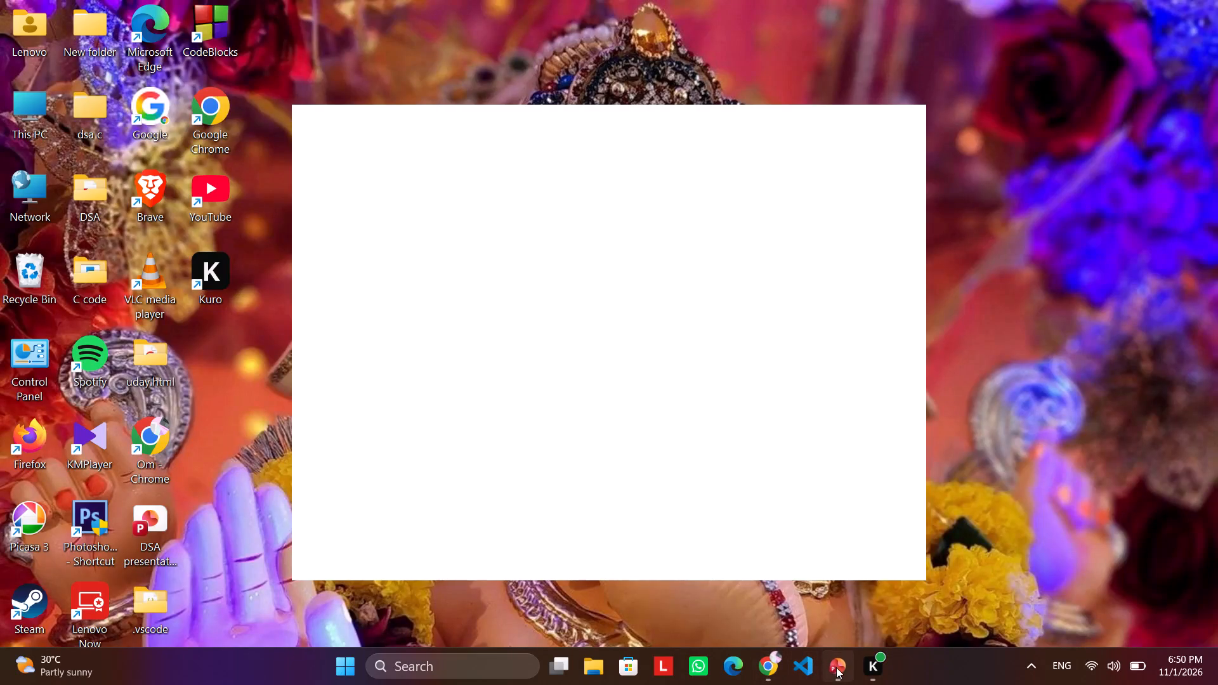
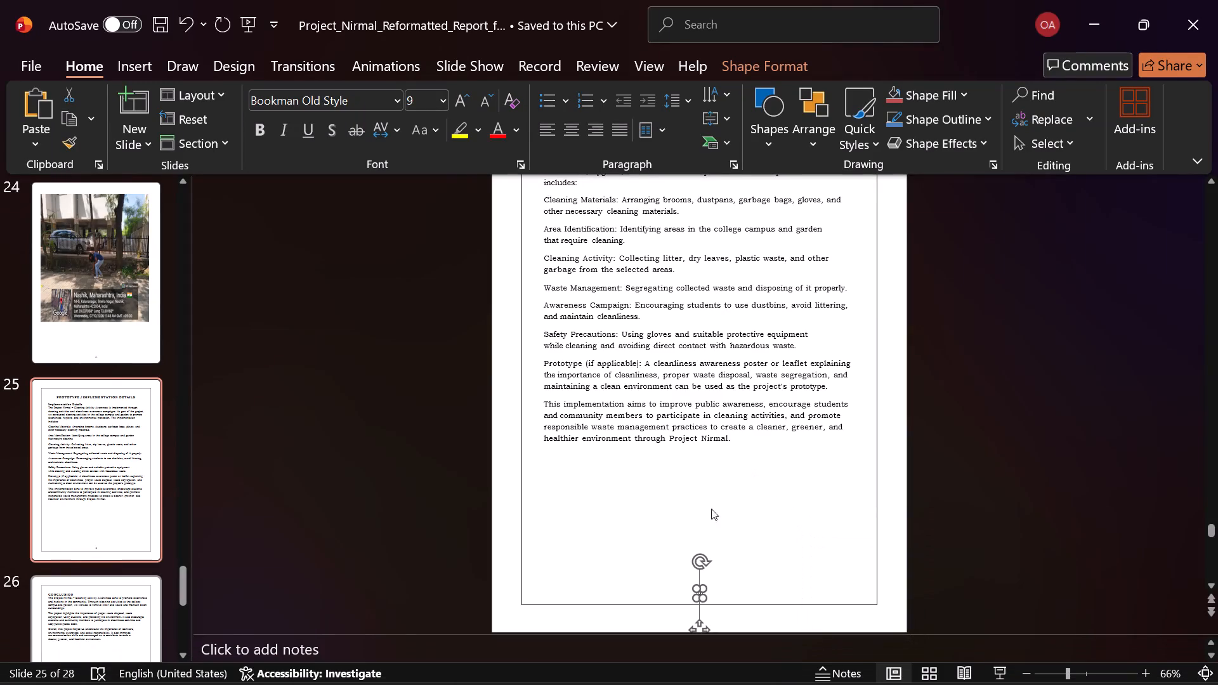
Look over slides 24 to 26 to compare their page numbers and where they are placed.
{"action": "scroll", "coordinate": [714, 544], "scroll_direction": "down", "scroll_amount": 2}
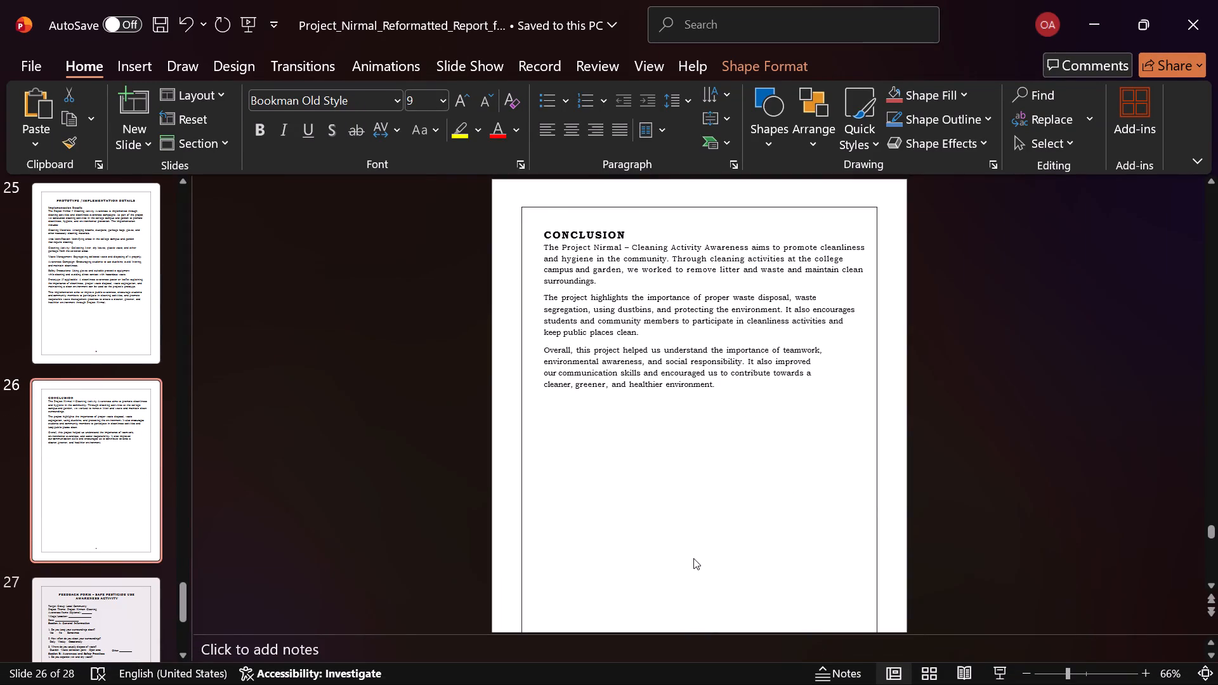
{"action": "scroll", "coordinate": [693, 558], "scroll_direction": "up", "scroll_amount": 2}
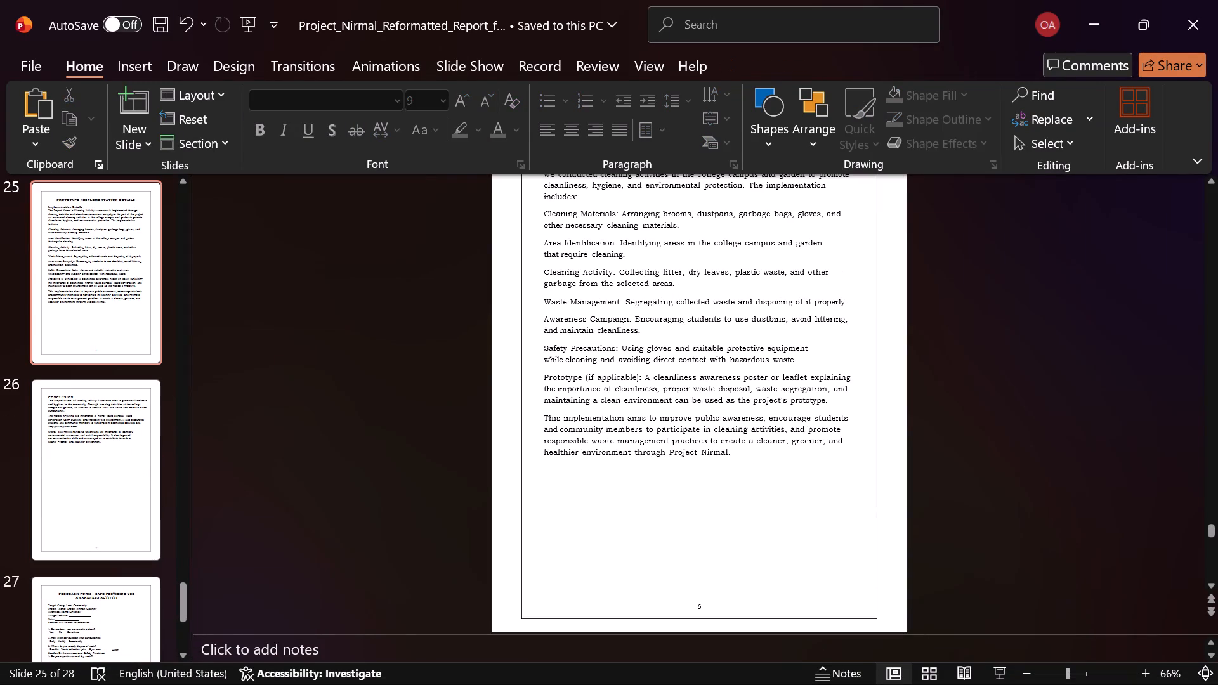
{"action": "scroll", "coordinate": [621, 448], "scroll_direction": "up", "scroll_amount": 2}
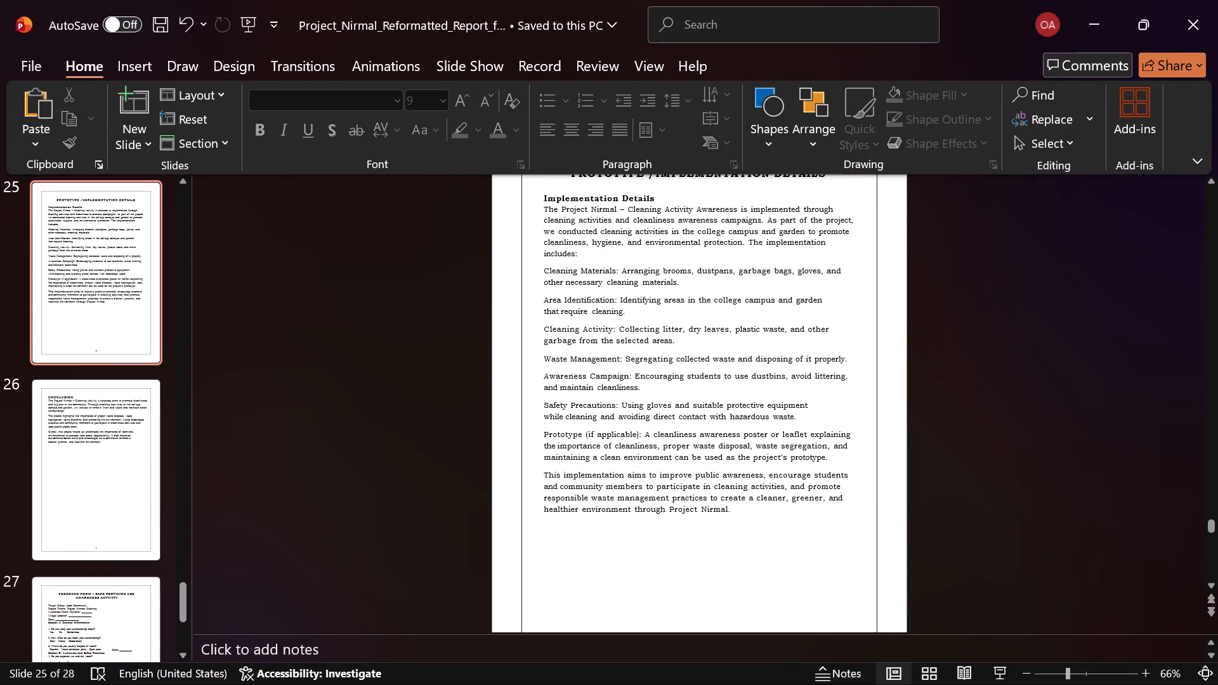
{"action": "scroll", "coordinate": [621, 448], "scroll_direction": "up", "scroll_amount": 1}
{"action": "scroll", "coordinate": [41, 329], "scroll_direction": "up", "scroll_amount": 2}
{"action": "left_click", "coordinate": [71, 365]}
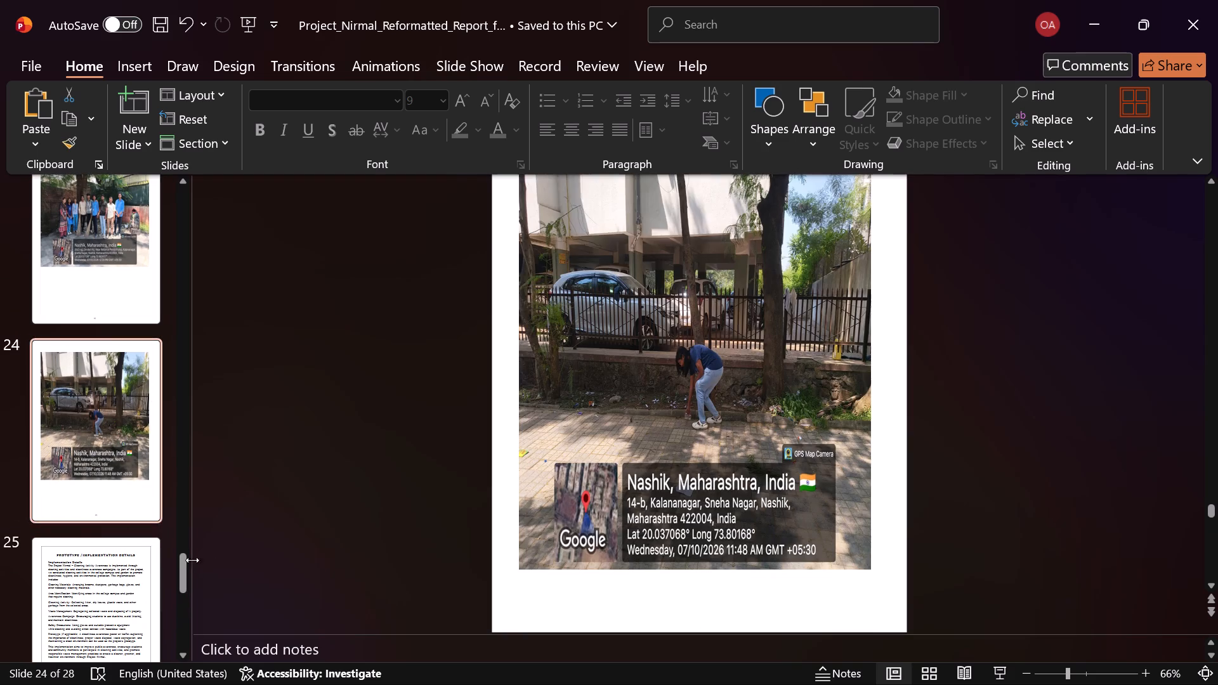
{"action": "scroll", "coordinate": [496, 478], "scroll_direction": "down", "scroll_amount": 5}
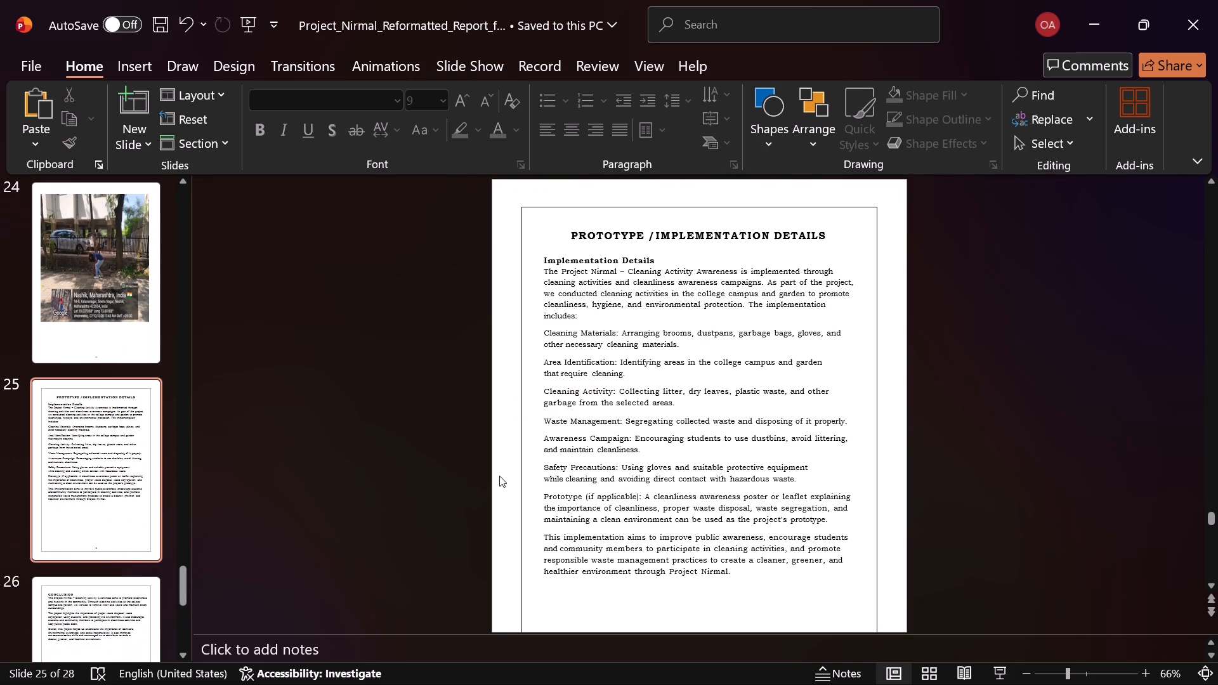
{"action": "scroll", "coordinate": [499, 476], "scroll_direction": "down", "scroll_amount": 7}
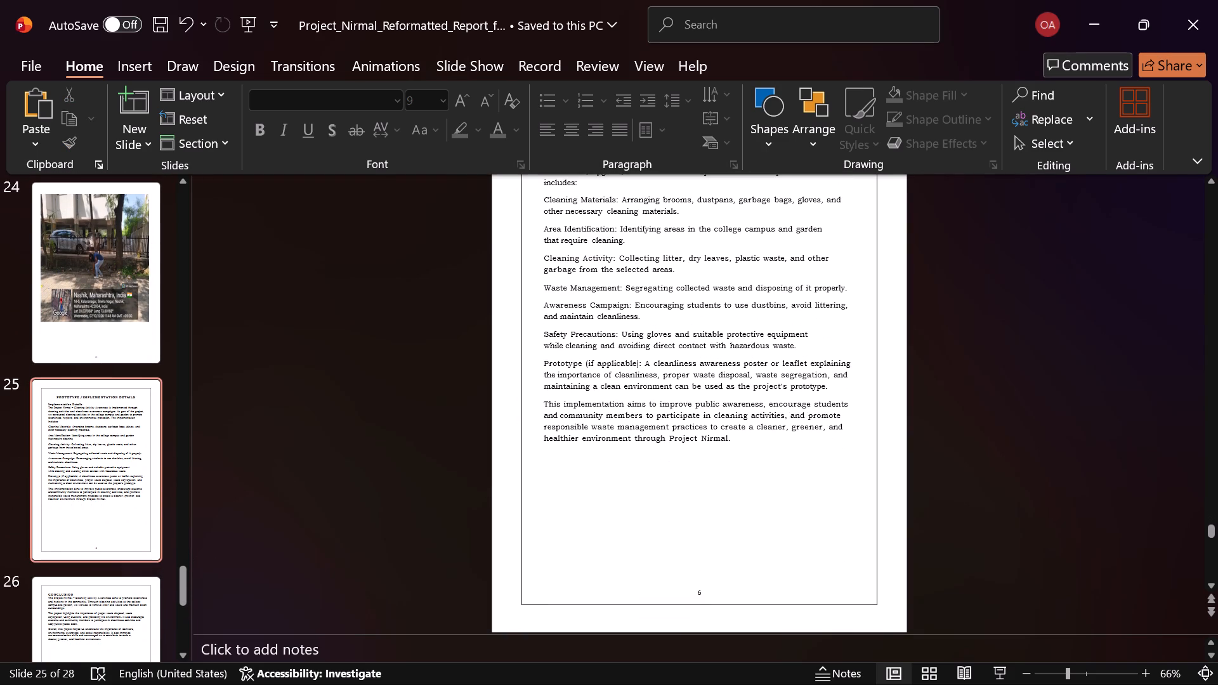
Remove the page number inside the bottom border of the Prototype / Implementation Details slide.
{"action": "left_click", "coordinate": [695, 596]}
{"action": "triple_click", "coordinate": [705, 592]}
{"action": "double_click", "coordinate": [699, 598]}
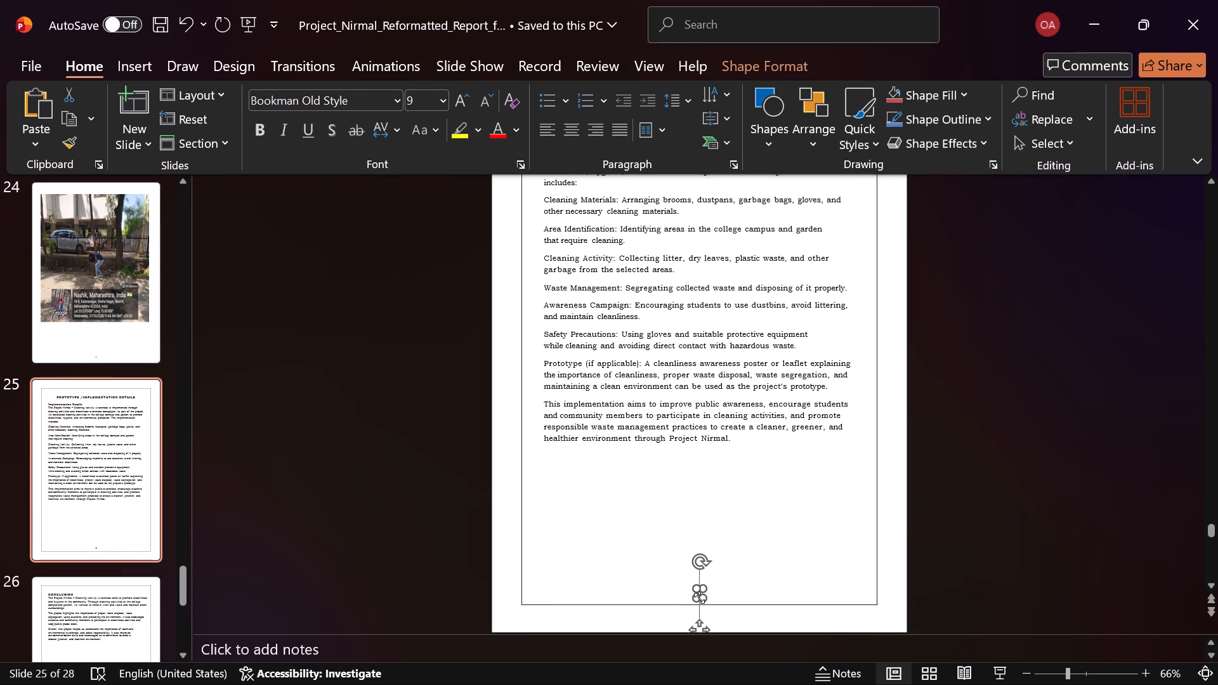
{"action": "left_click", "coordinate": [698, 593]}
{"action": "scroll", "coordinate": [709, 595], "scroll_direction": "up", "scroll_amount": 4, "text": "ctrl"}
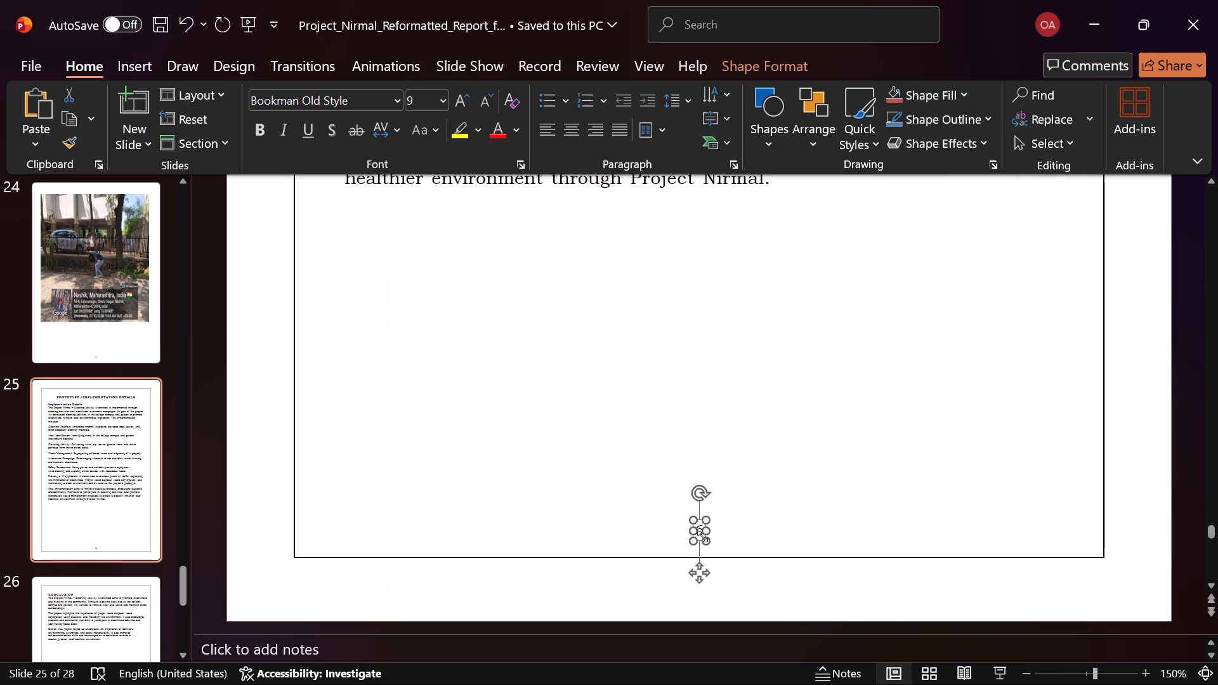
{"action": "double_click", "coordinate": [702, 537]}
{"action": "double_click", "coordinate": [702, 531]}
{"action": "triple_click", "coordinate": [697, 533]}
{"action": "scroll", "coordinate": [698, 531], "scroll_direction": "up", "scroll_amount": 8, "text": "ctrl"}
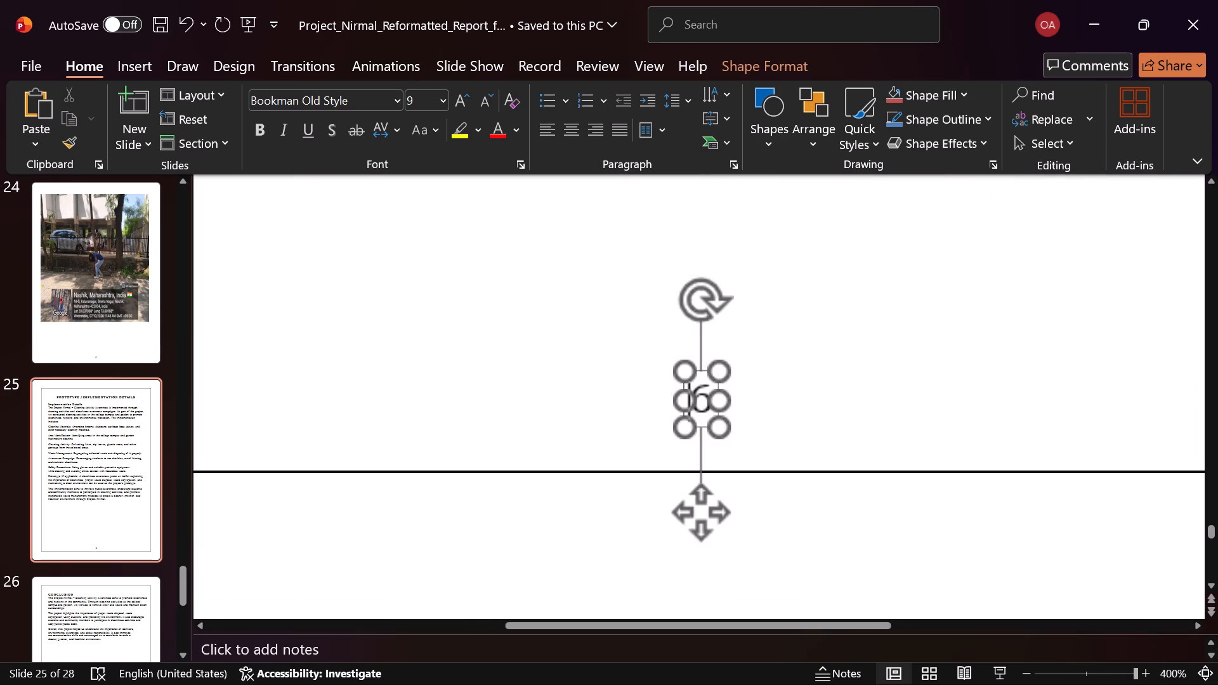
{"action": "left_click", "coordinate": [704, 415]}
{"action": "key", "text": "BackSpace"}
{"action": "type", "text": "25"}
{"action": "key", "text": "BackSpace"}
{"action": "key", "text": "BackSpace"}
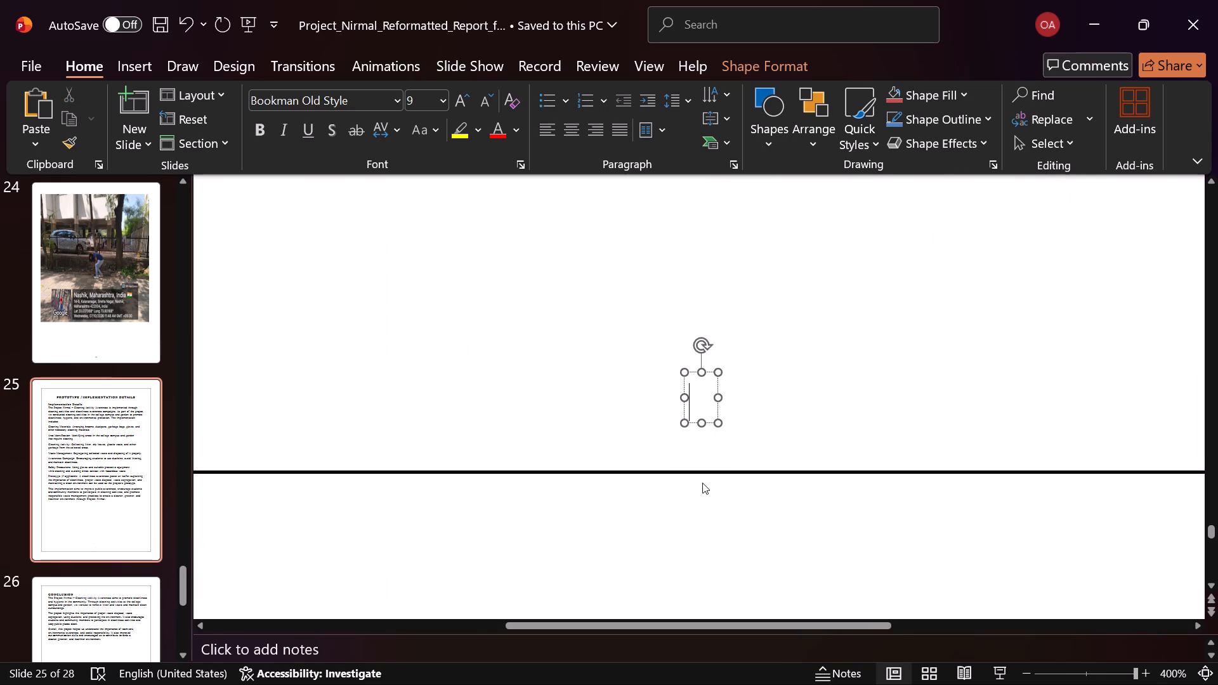
{"action": "key", "text": "Delete"}
{"action": "left_click", "coordinate": [686, 516]}
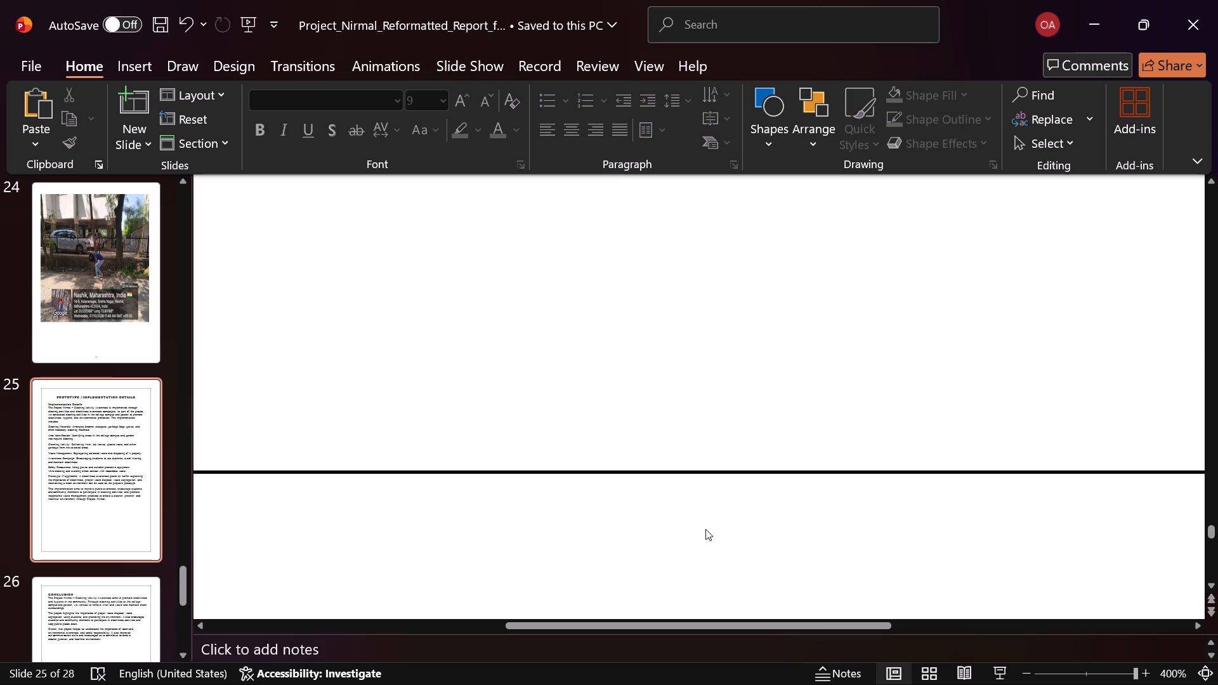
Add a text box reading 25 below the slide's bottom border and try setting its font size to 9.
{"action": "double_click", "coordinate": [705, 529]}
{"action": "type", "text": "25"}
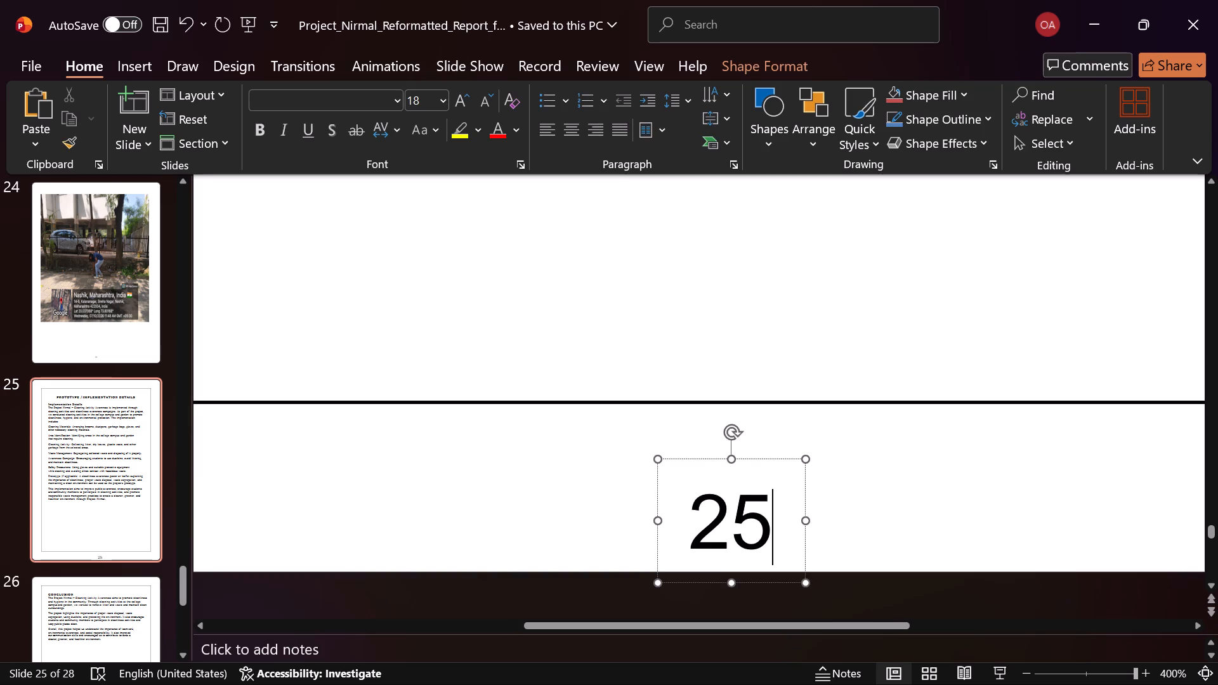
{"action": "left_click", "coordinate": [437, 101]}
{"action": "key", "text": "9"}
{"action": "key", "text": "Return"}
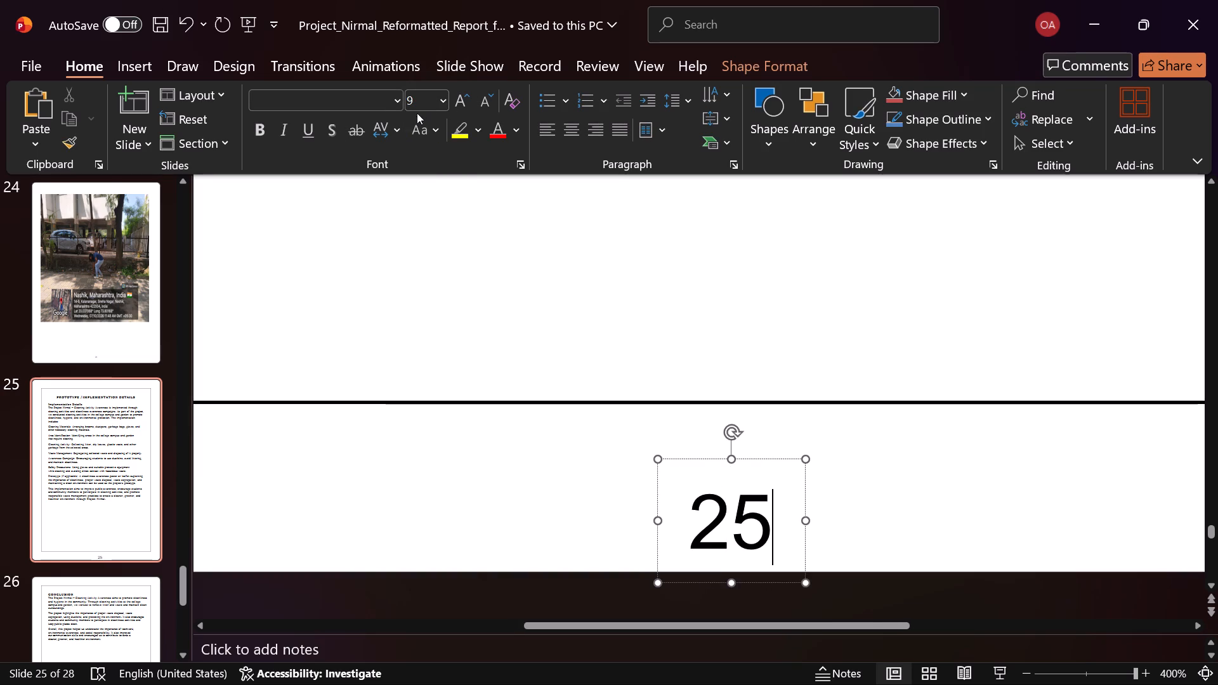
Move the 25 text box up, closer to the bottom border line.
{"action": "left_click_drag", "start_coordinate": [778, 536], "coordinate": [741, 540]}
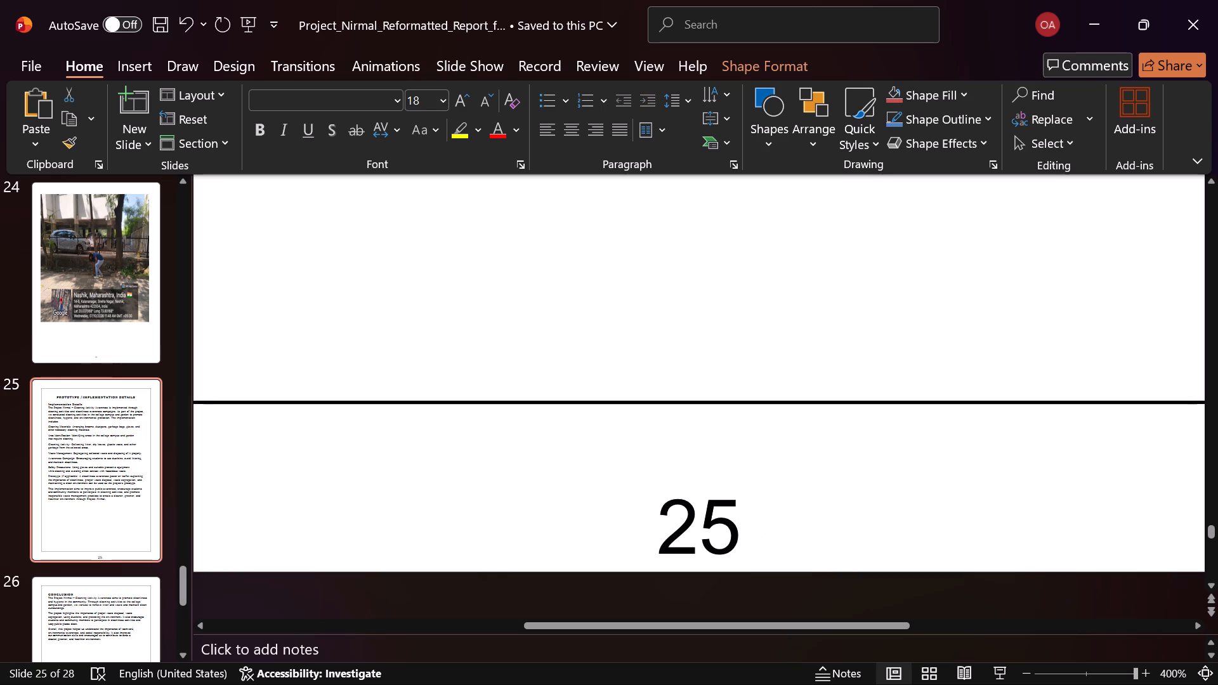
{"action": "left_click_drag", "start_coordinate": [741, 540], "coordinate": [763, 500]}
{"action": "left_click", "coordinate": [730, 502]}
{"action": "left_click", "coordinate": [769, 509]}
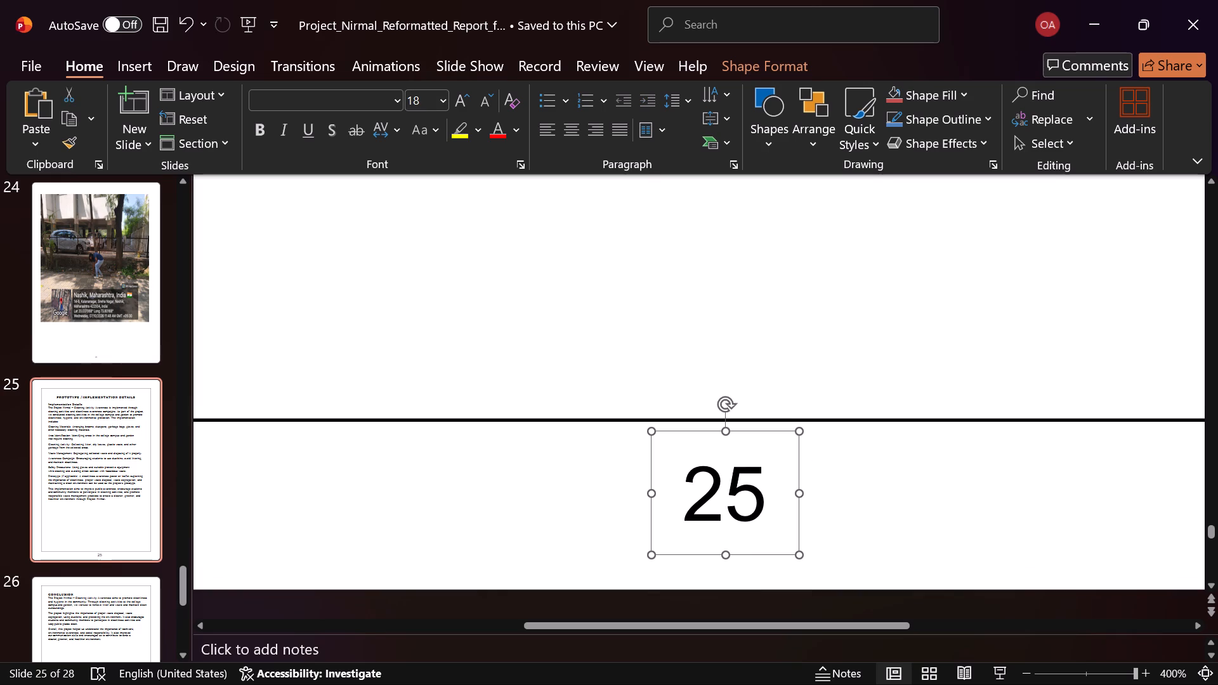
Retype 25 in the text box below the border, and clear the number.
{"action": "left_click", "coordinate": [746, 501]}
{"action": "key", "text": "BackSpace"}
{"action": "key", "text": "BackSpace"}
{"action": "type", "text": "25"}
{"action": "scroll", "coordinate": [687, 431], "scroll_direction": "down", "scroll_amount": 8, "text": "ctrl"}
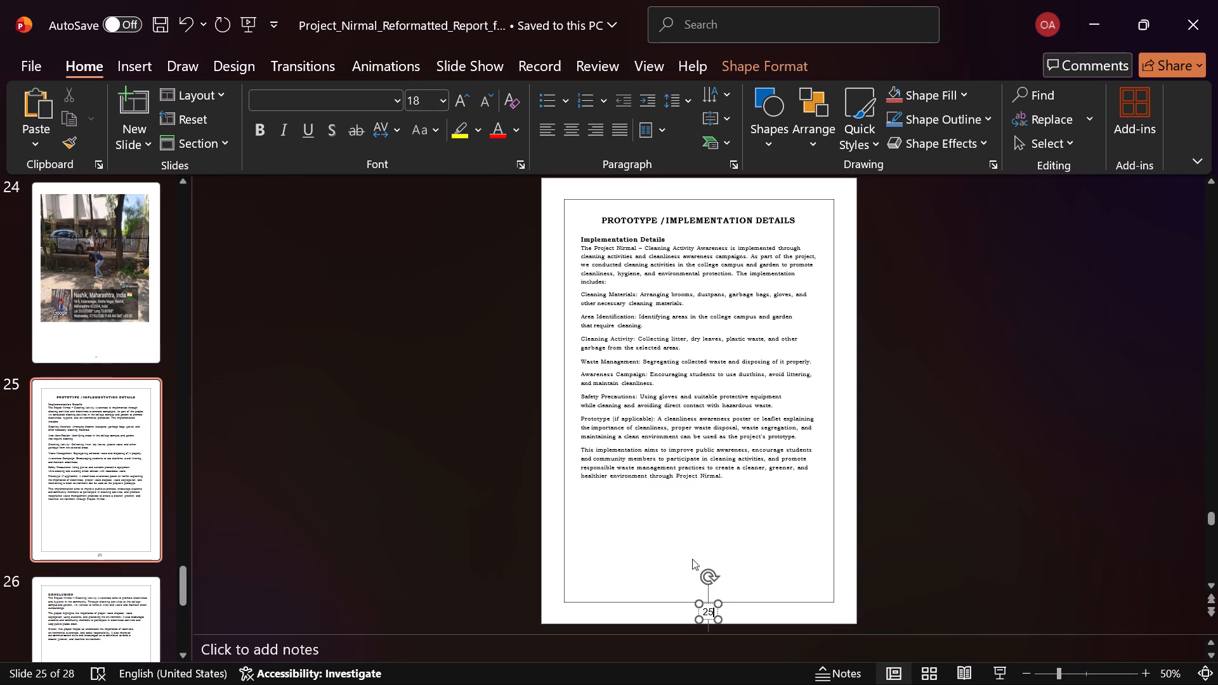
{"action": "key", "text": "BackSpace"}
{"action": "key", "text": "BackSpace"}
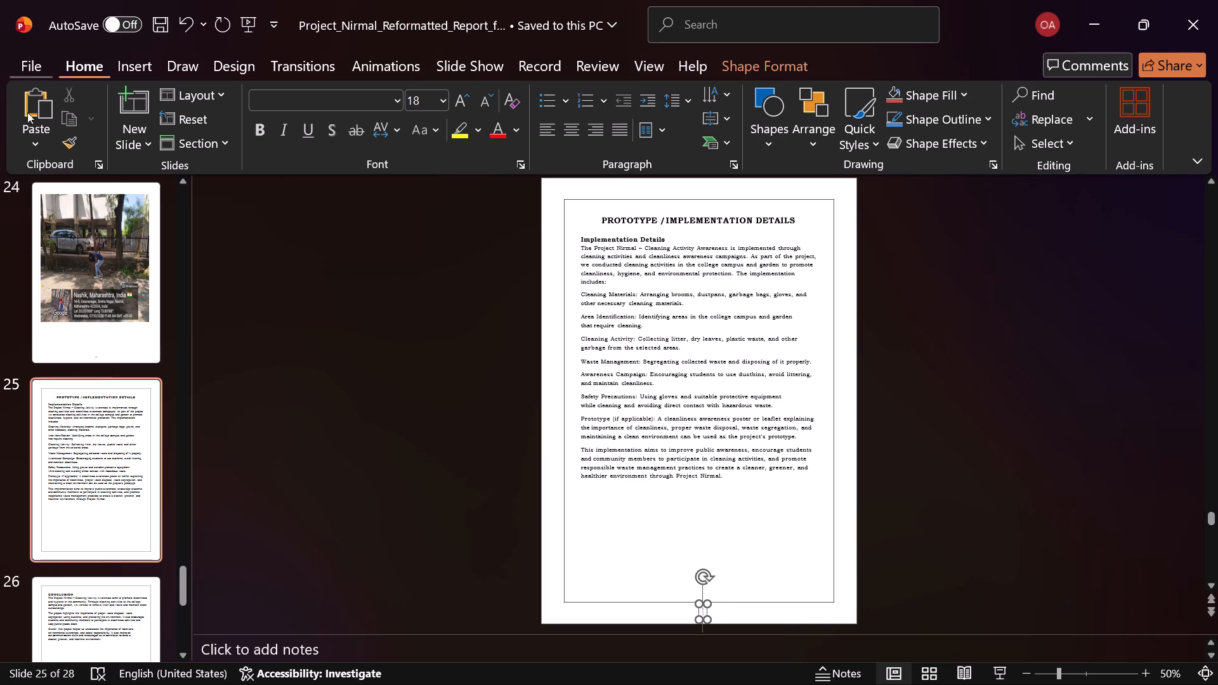
Check the page numbers on the preceding photo slides to work out the number for slide 25.
{"action": "left_click", "coordinate": [100, 351]}
{"action": "scroll", "coordinate": [367, 422], "scroll_direction": "down", "scroll_amount": 8}
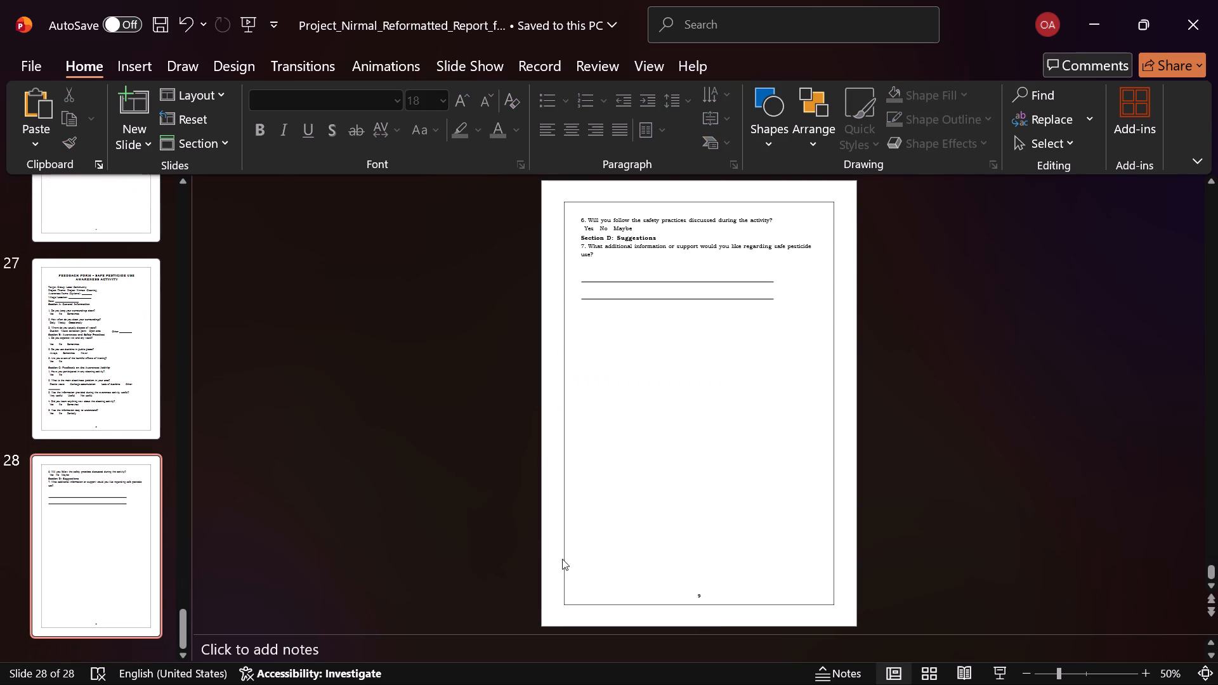
{"action": "scroll", "coordinate": [41, 268], "scroll_direction": "up", "scroll_amount": 6}
{"action": "left_click", "coordinate": [98, 386]}
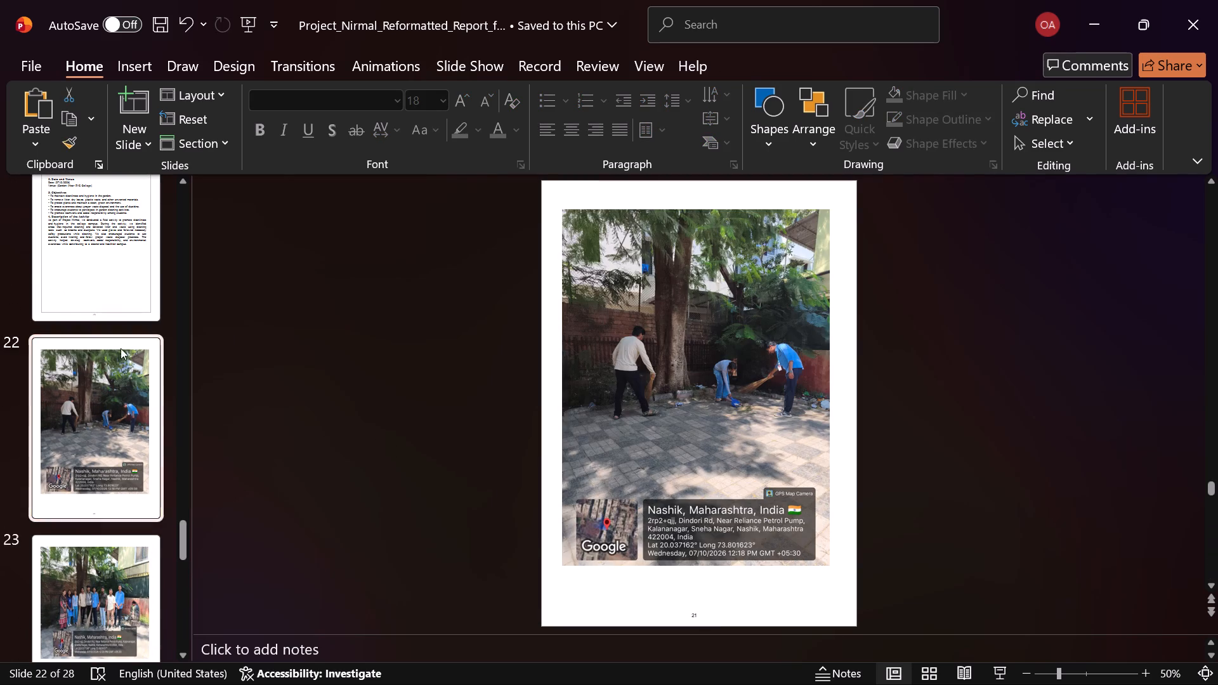
{"action": "scroll", "coordinate": [652, 386], "scroll_direction": "down", "scroll_amount": 2}
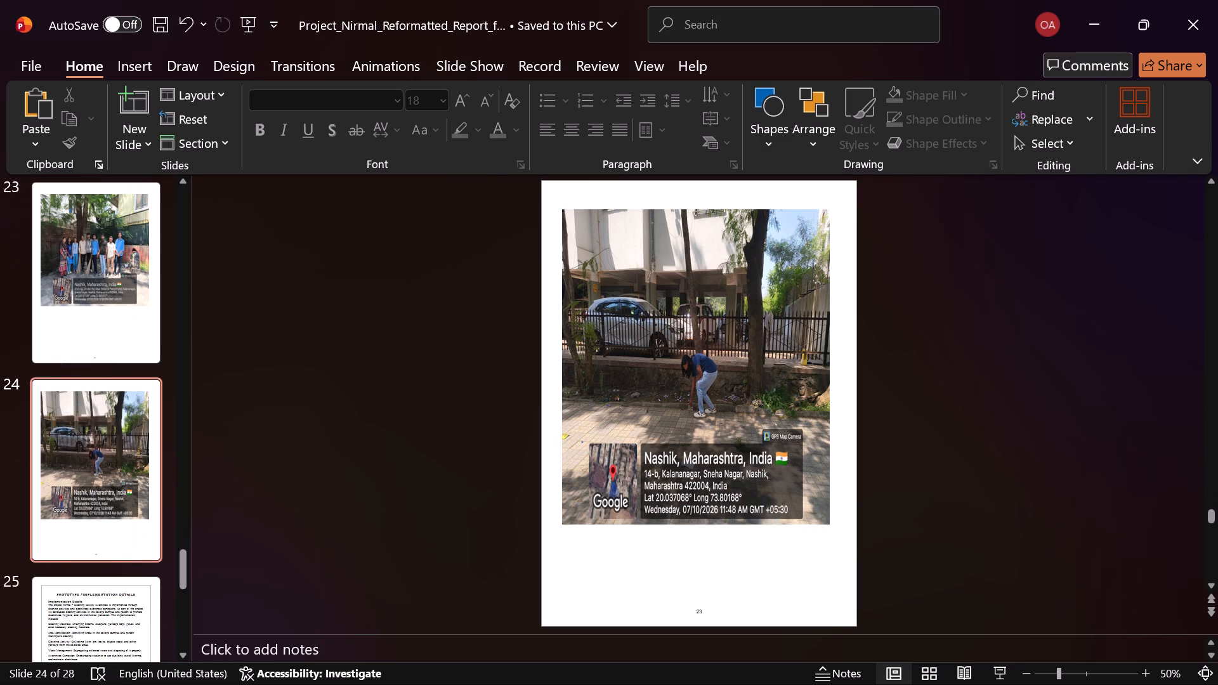
{"action": "scroll", "coordinate": [654, 393], "scroll_direction": "down", "scroll_amount": 1}
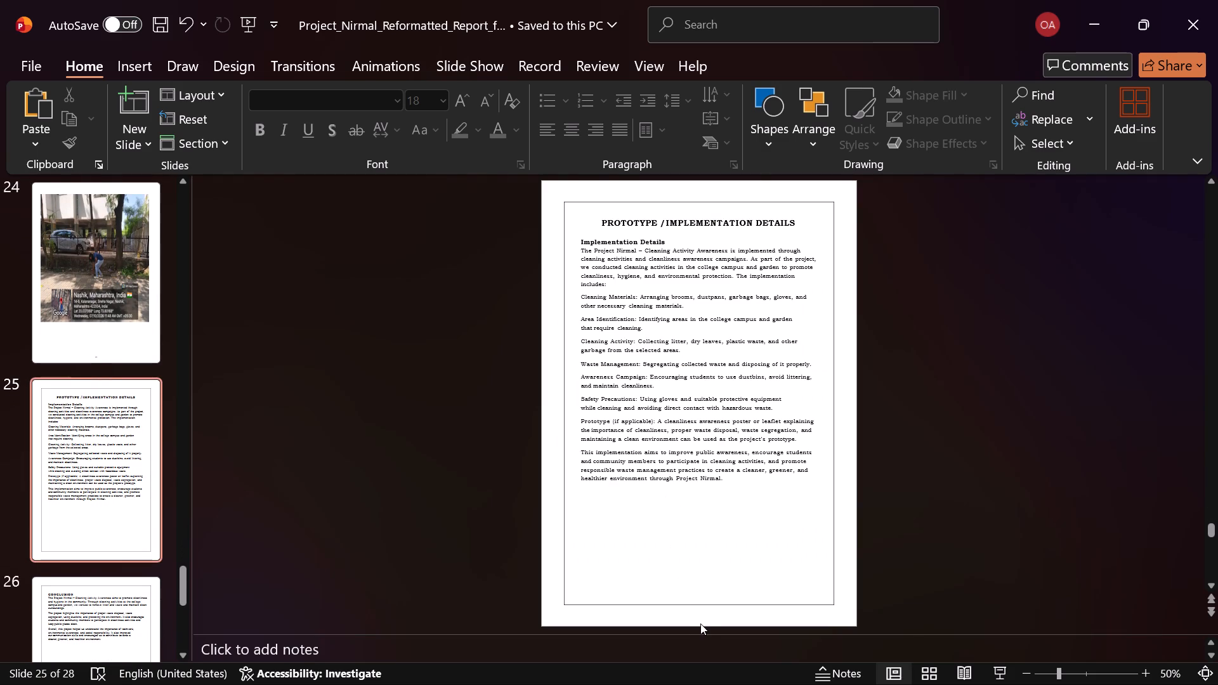
Add page number 24 centred below the border of the Prototype / Implementation Details slide, at font size 9.
{"action": "triple_click", "coordinate": [695, 613]}
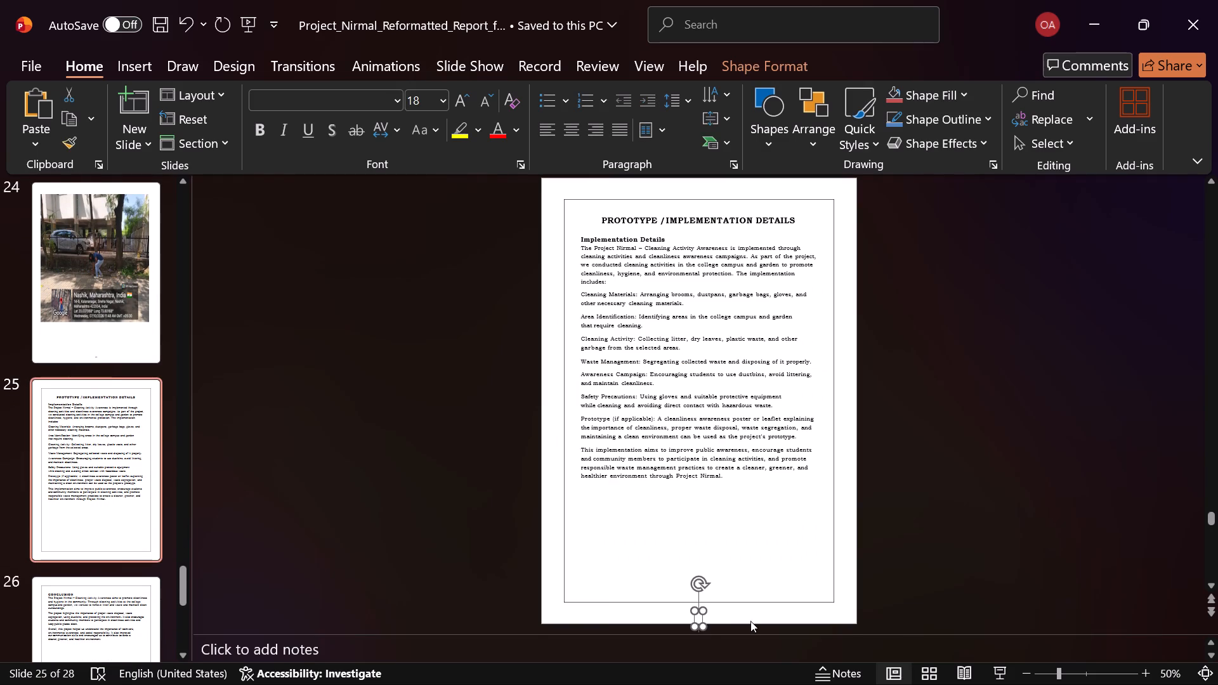
{"action": "type", "text": "24"}
{"action": "left_click", "coordinate": [710, 619]}
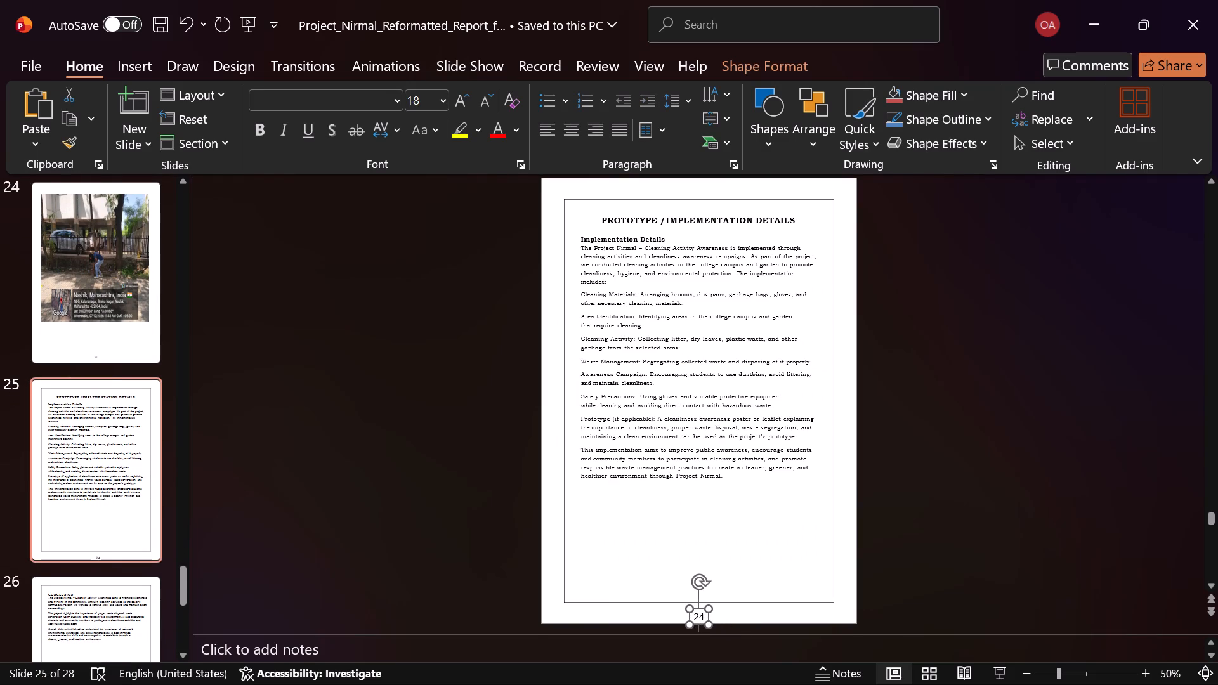
{"action": "left_click", "coordinate": [707, 619]}
{"action": "double_click", "coordinate": [698, 615]}
{"action": "left_click", "coordinate": [819, 559]}
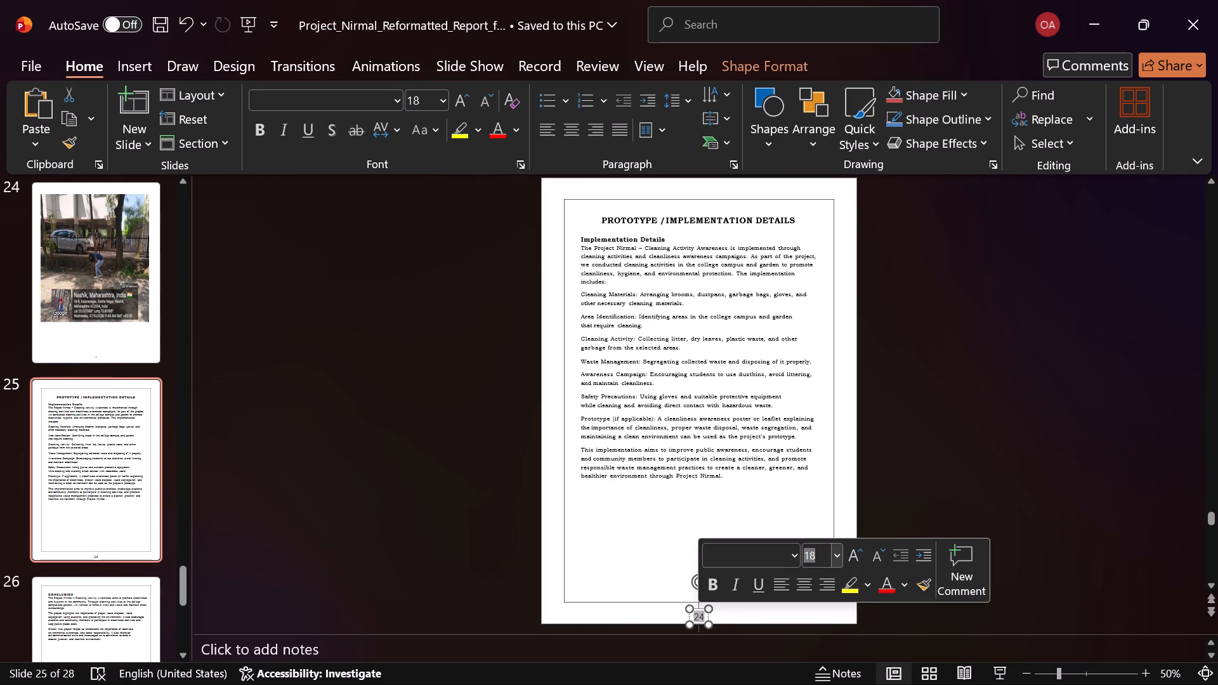
{"action": "key", "text": "9"}
{"action": "key", "text": "Return"}
{"action": "left_click", "coordinate": [738, 624]}
Adjust the position of page number 24 so it sits centred just below the slide's bottom border.
{"action": "scroll", "coordinate": [720, 570], "scroll_direction": "down", "scroll_amount": 2}
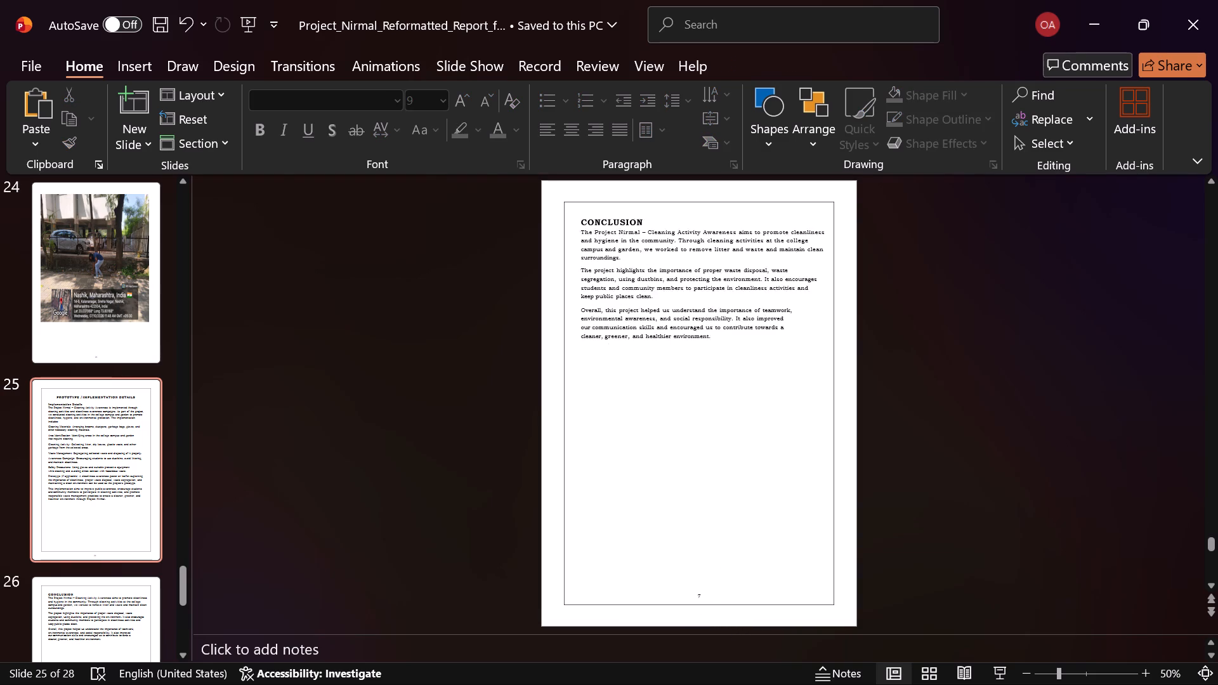
{"action": "scroll", "coordinate": [705, 593], "scroll_direction": "up", "scroll_amount": 2}
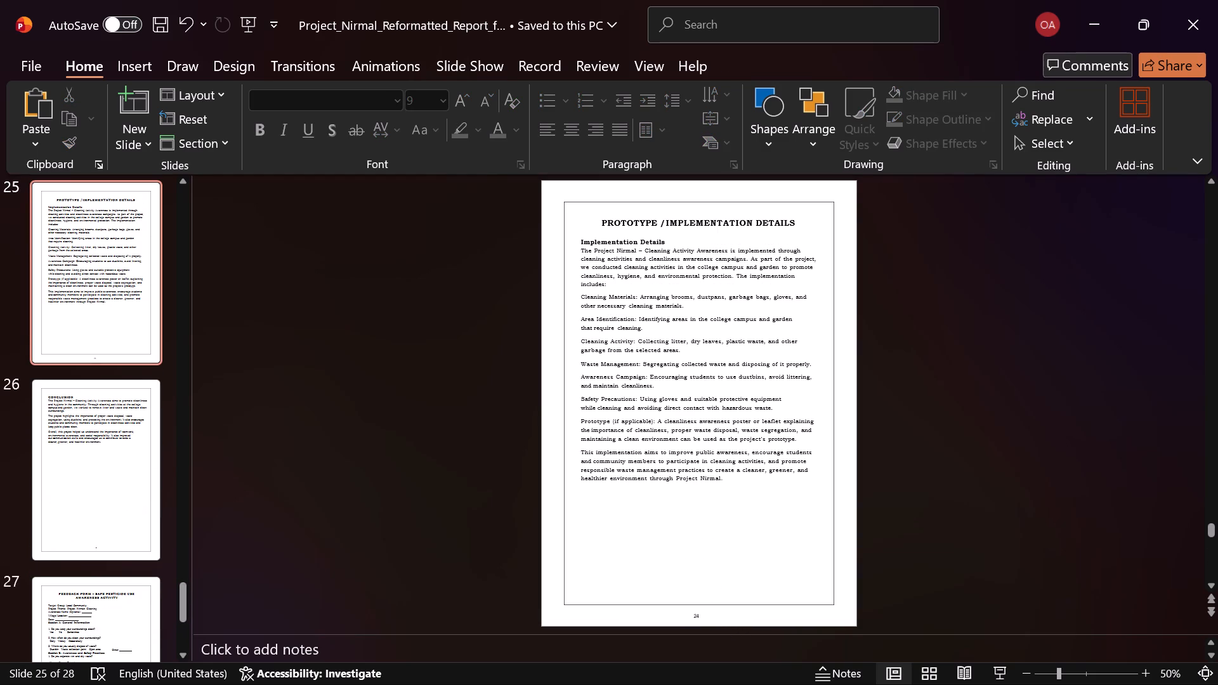
{"action": "left_click", "coordinate": [698, 615]}
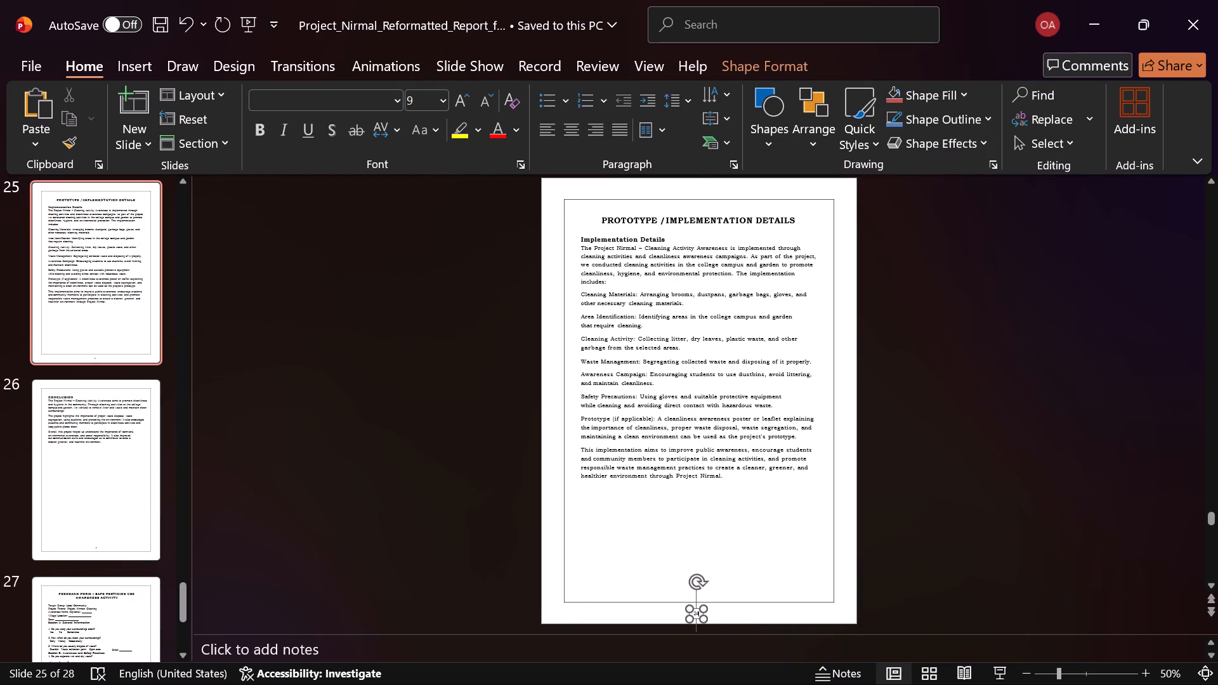
{"action": "left_click", "coordinate": [700, 614]}
{"action": "left_click_drag", "start_coordinate": [698, 613], "coordinate": [698, 612]}
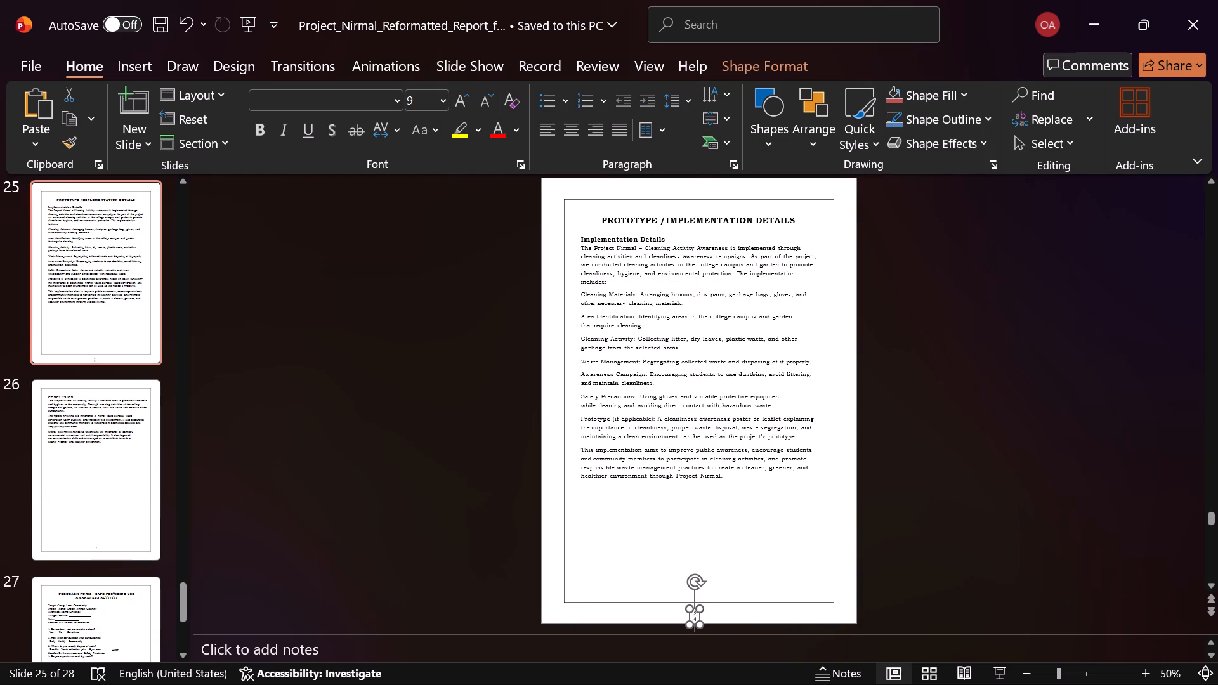
{"action": "left_click_drag", "start_coordinate": [698, 612], "coordinate": [702, 603]}
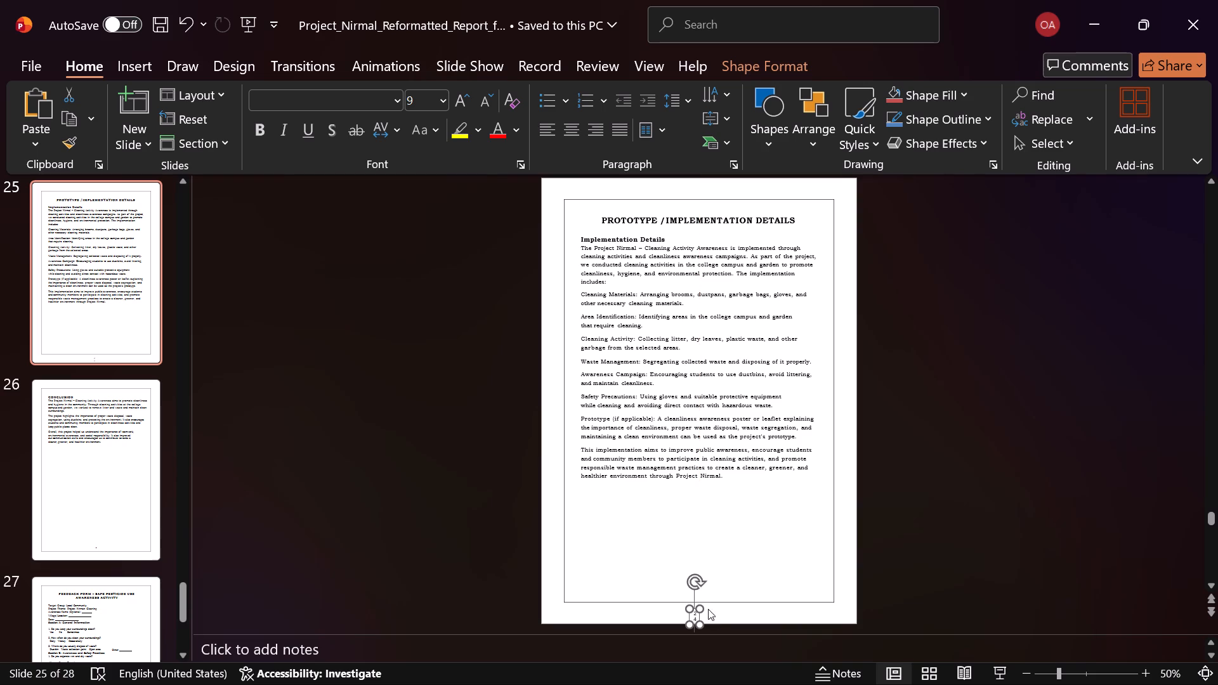
{"action": "left_click", "coordinate": [703, 610]}
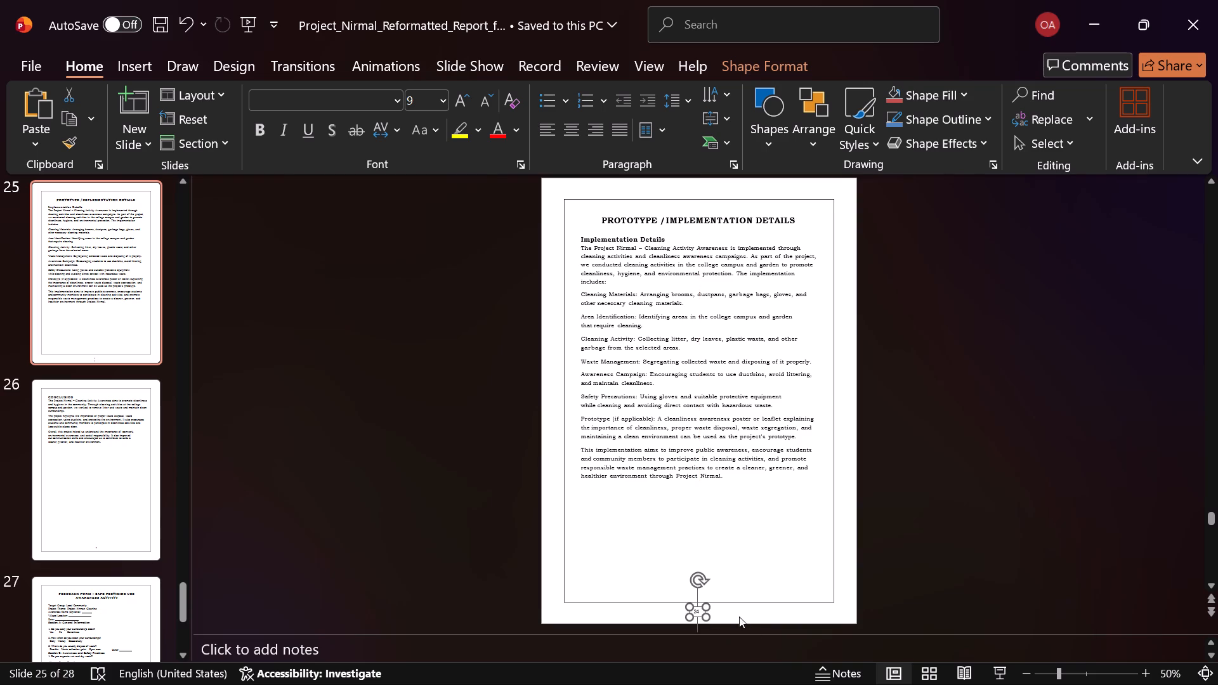
{"action": "left_click", "coordinate": [739, 615]}
Delete the page number inside the bottom border of the Conclusion slide.
{"action": "scroll", "coordinate": [733, 549], "scroll_direction": "down", "scroll_amount": 1}
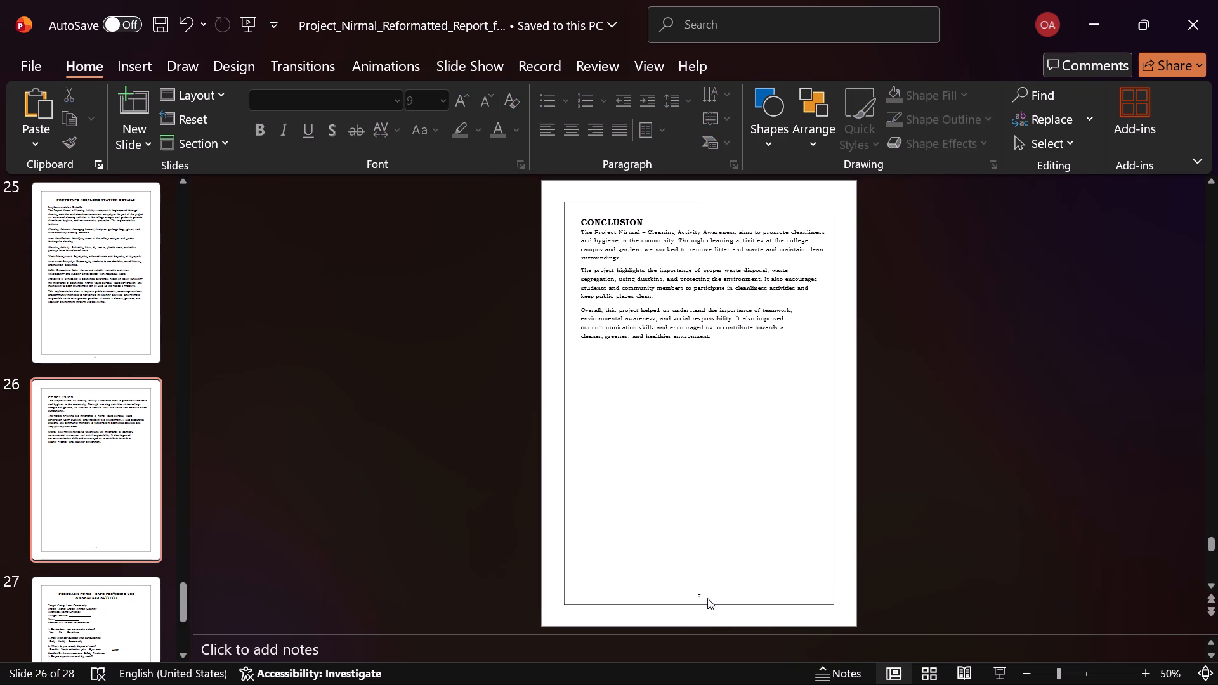
{"action": "left_click", "coordinate": [702, 594]}
{"action": "key", "text": "Delete"}
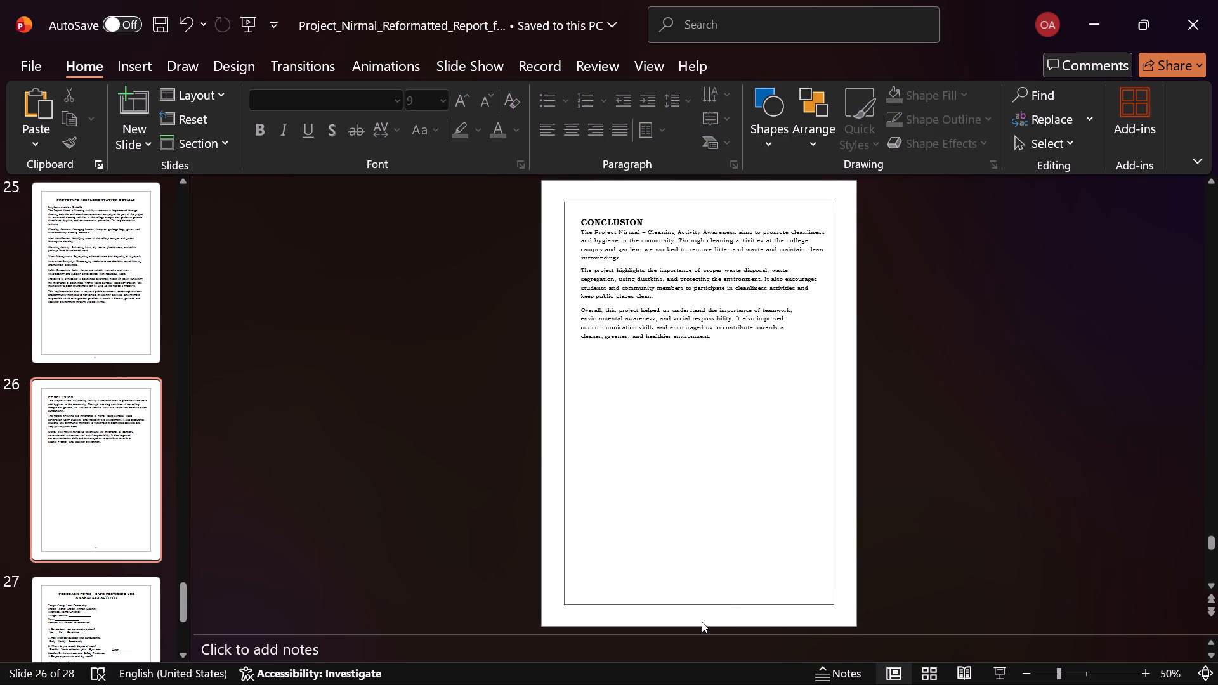
Add page number 25 at font size 9, centred just below the bottom border of the Conclusion slide.
{"action": "double_click", "coordinate": [697, 617]}
{"action": "type", "text": "25"}
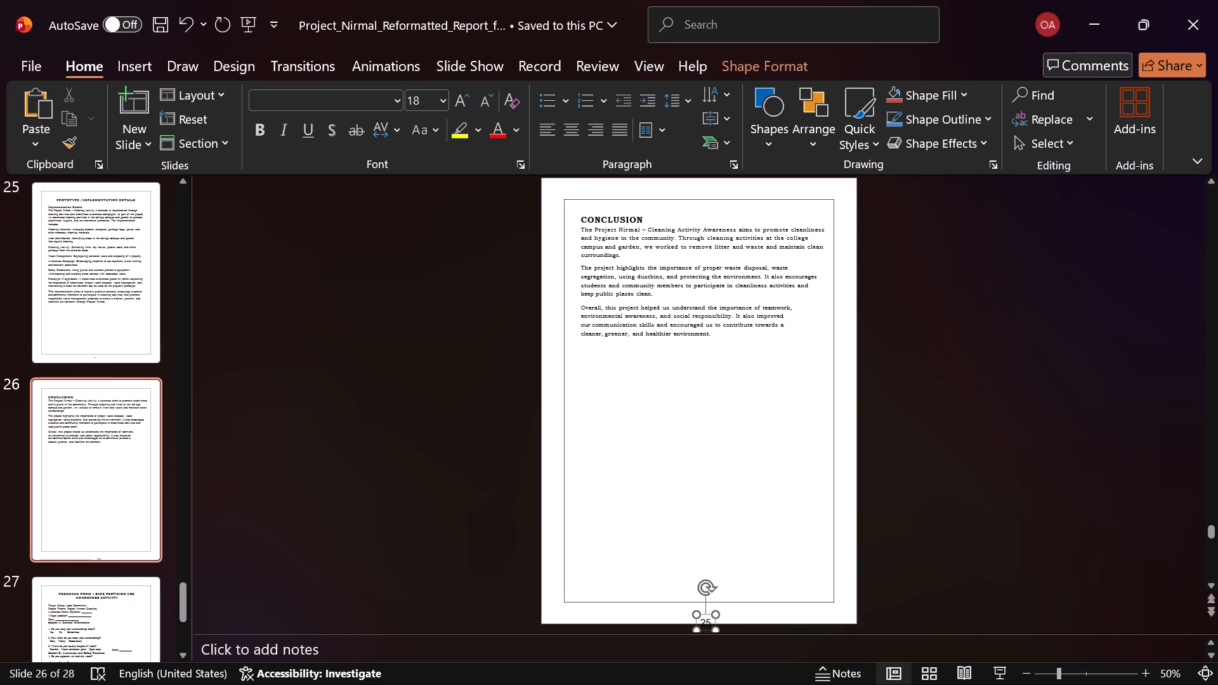
{"action": "double_click", "coordinate": [707, 618]}
{"action": "left_click", "coordinate": [832, 562]}
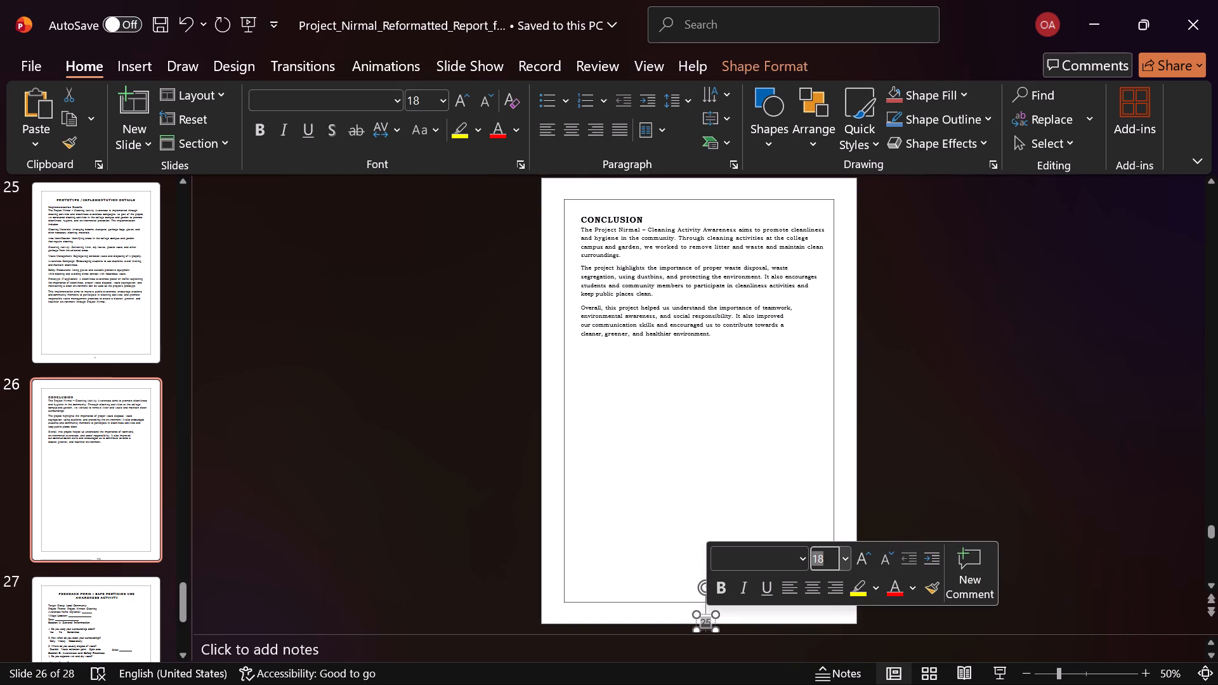
{"action": "key", "text": "9"}
{"action": "key", "text": "Return"}
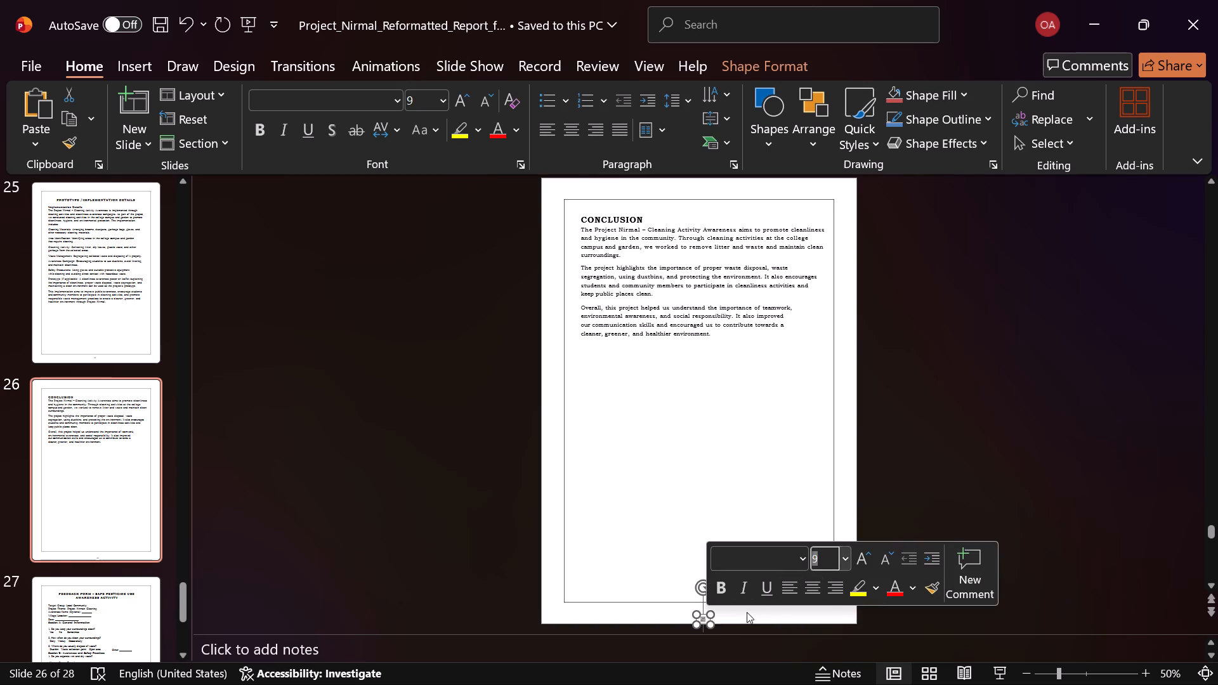
{"action": "left_click", "coordinate": [747, 612]}
{"action": "left_click", "coordinate": [708, 620]}
{"action": "left_click_drag", "start_coordinate": [705, 621], "coordinate": [704, 610]}
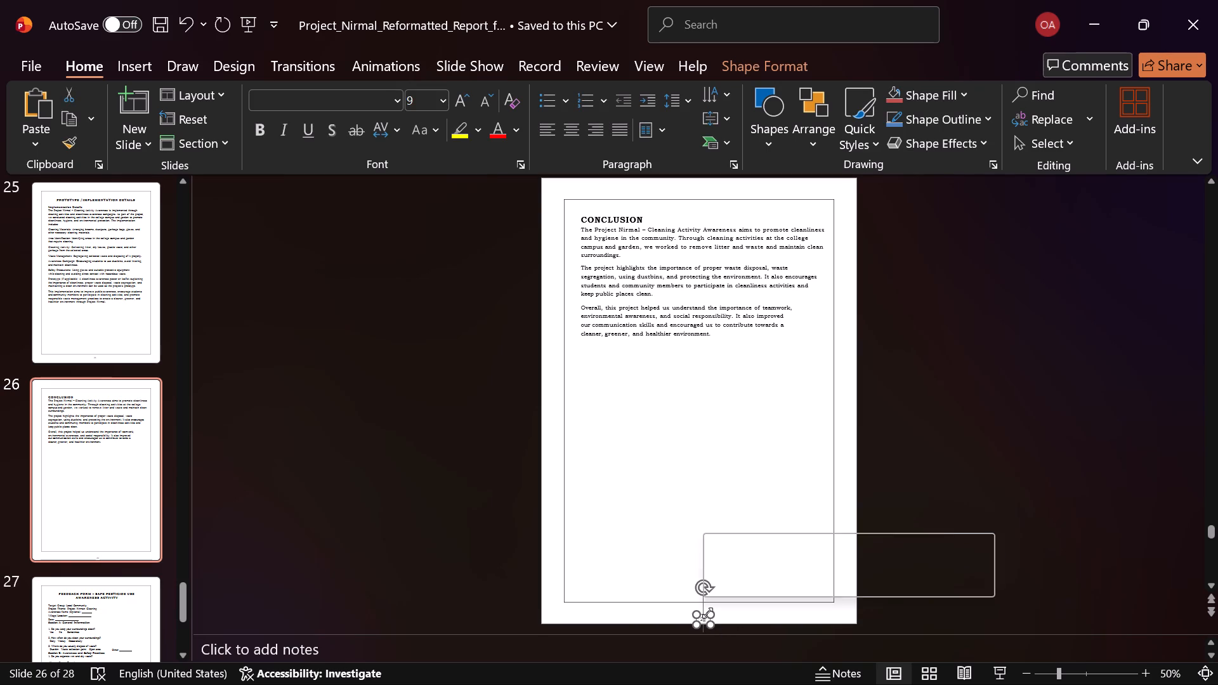
{"action": "left_click_drag", "start_coordinate": [712, 619], "coordinate": [708, 612]}
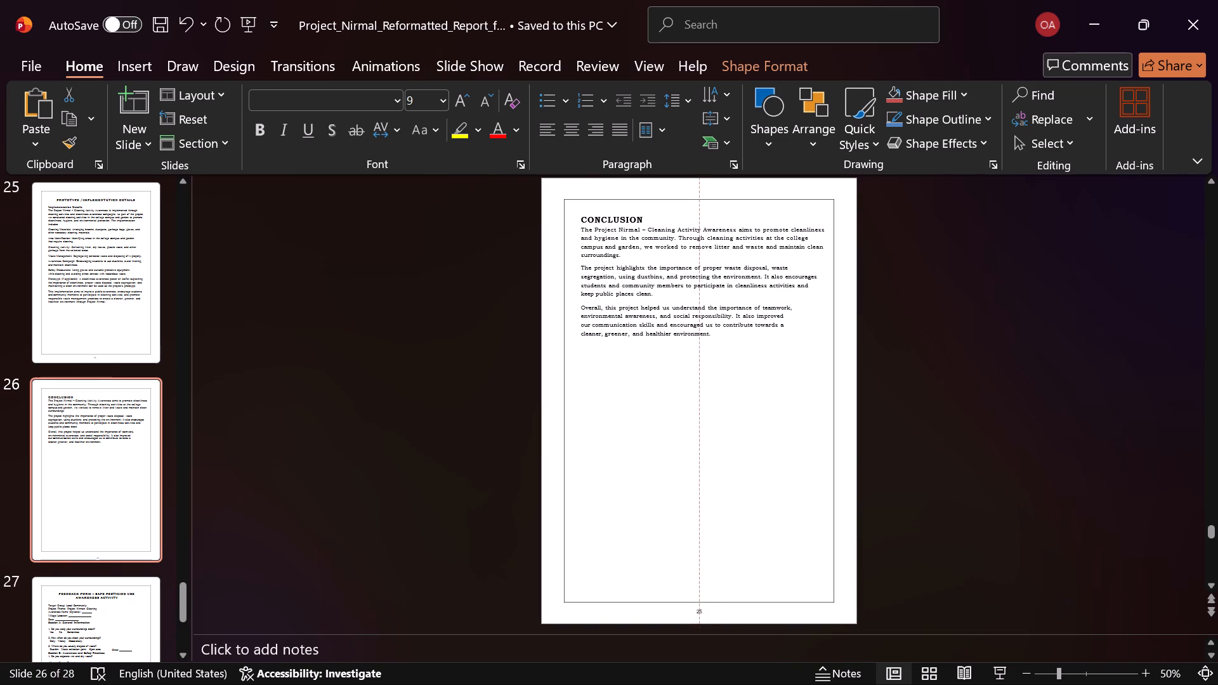
{"action": "left_click_drag", "start_coordinate": [708, 612], "coordinate": [707, 612]}
Change the page number on the first Feedback Form slide to 26.
{"action": "scroll", "coordinate": [737, 611], "scroll_direction": "down", "scroll_amount": 6}
{"action": "scroll", "coordinate": [733, 595], "scroll_direction": "up", "scroll_amount": 1}
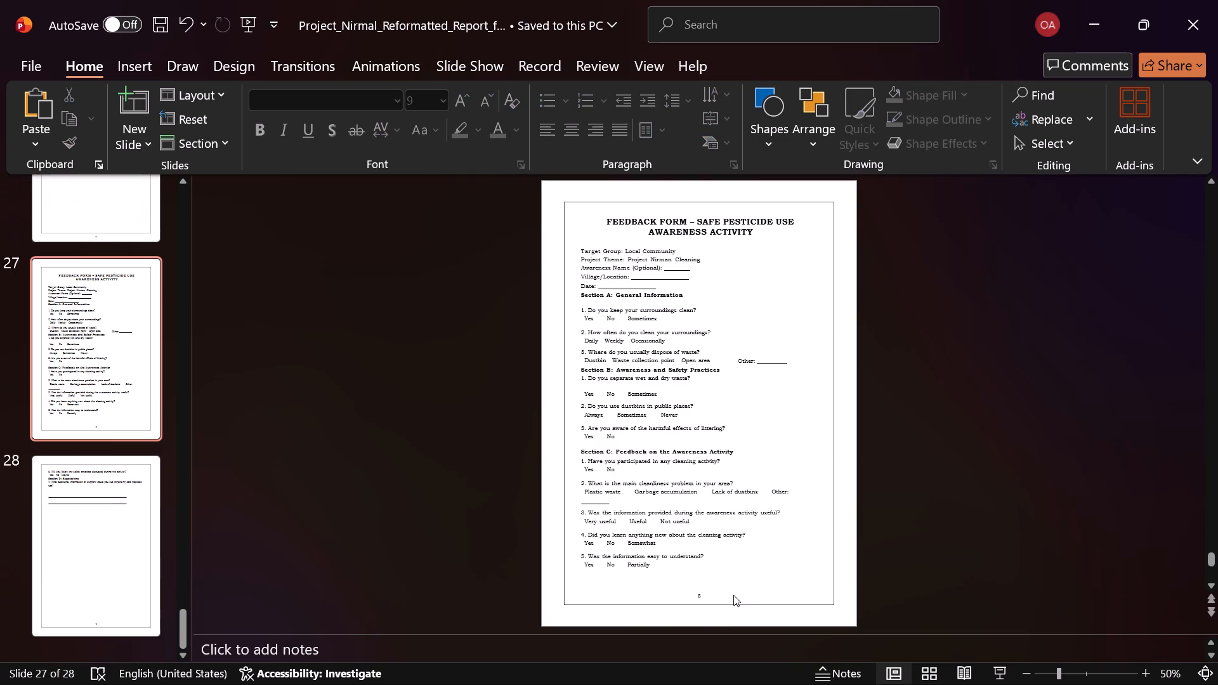
{"action": "left_click", "coordinate": [700, 598]}
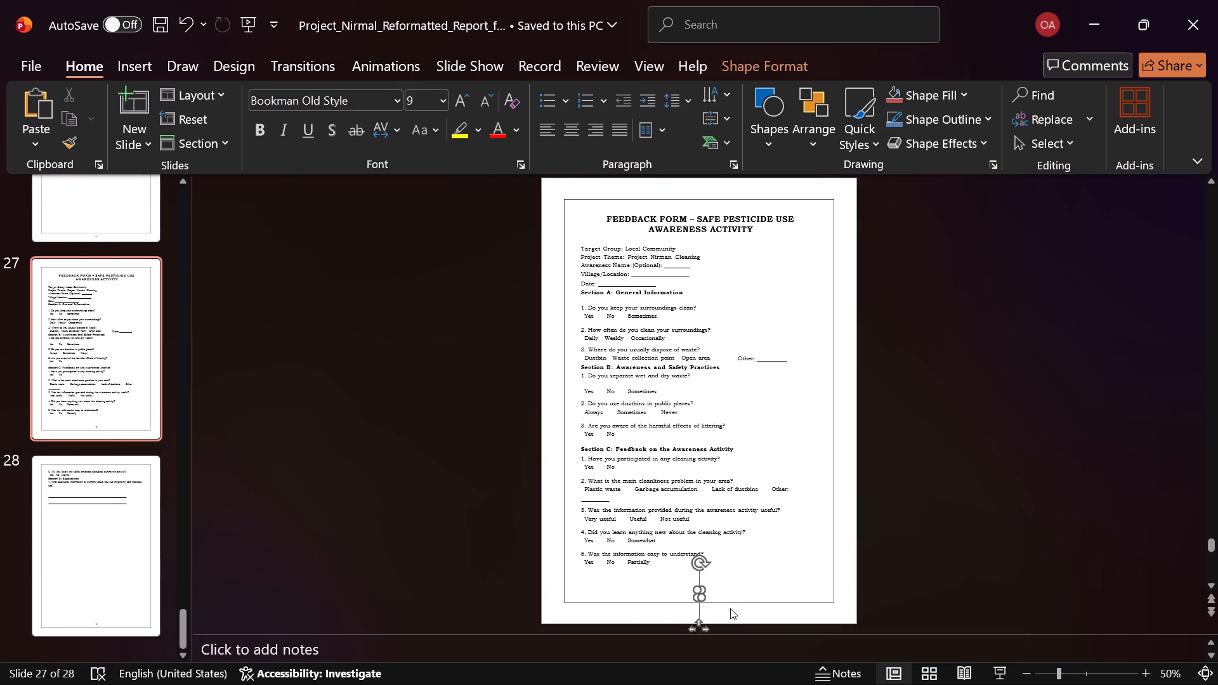
{"action": "type", "text": "26"}
{"action": "left_click_drag", "start_coordinate": [702, 606], "coordinate": [707, 603]}
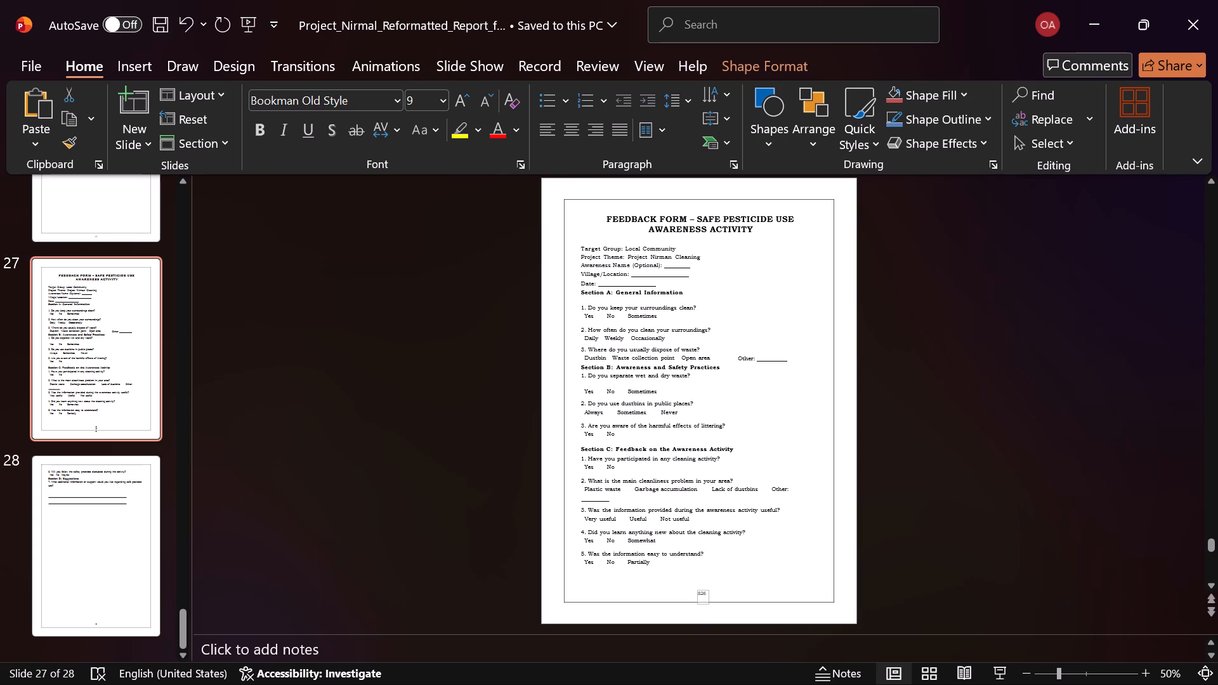
{"action": "left_click_drag", "start_coordinate": [707, 603], "coordinate": [709, 601]}
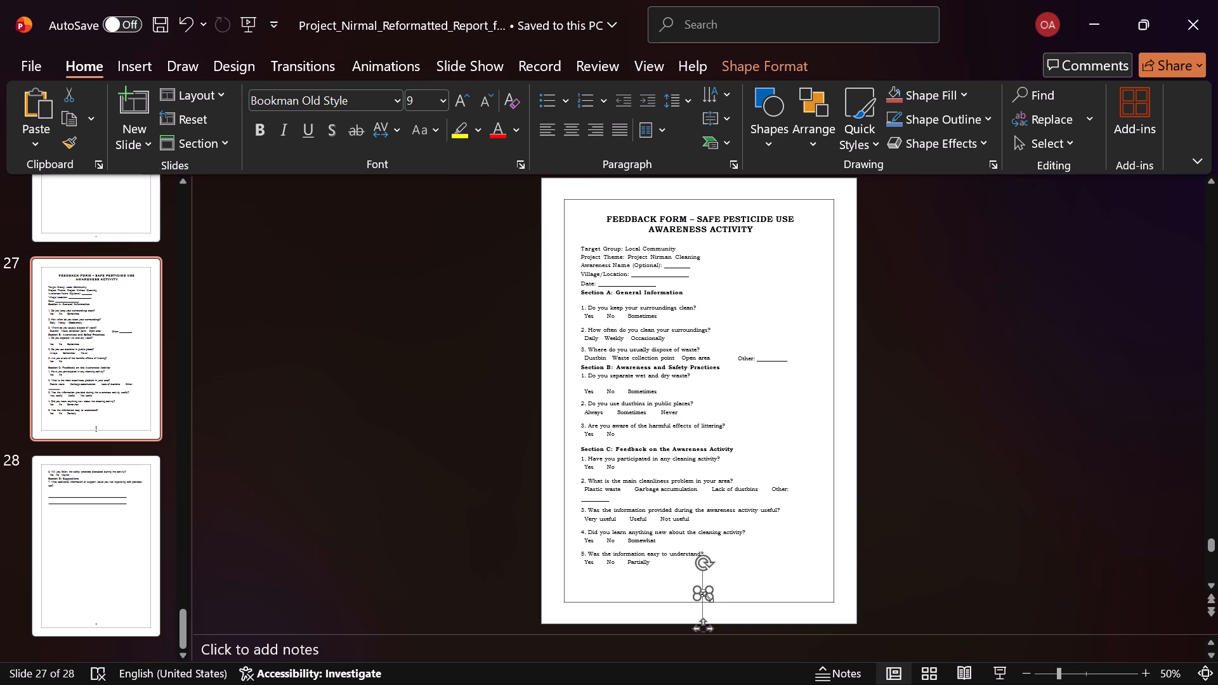
{"action": "scroll", "coordinate": [704, 587], "scroll_direction": "up", "scroll_amount": 4, "text": "ctrl"}
{"action": "left_click", "coordinate": [705, 552]}
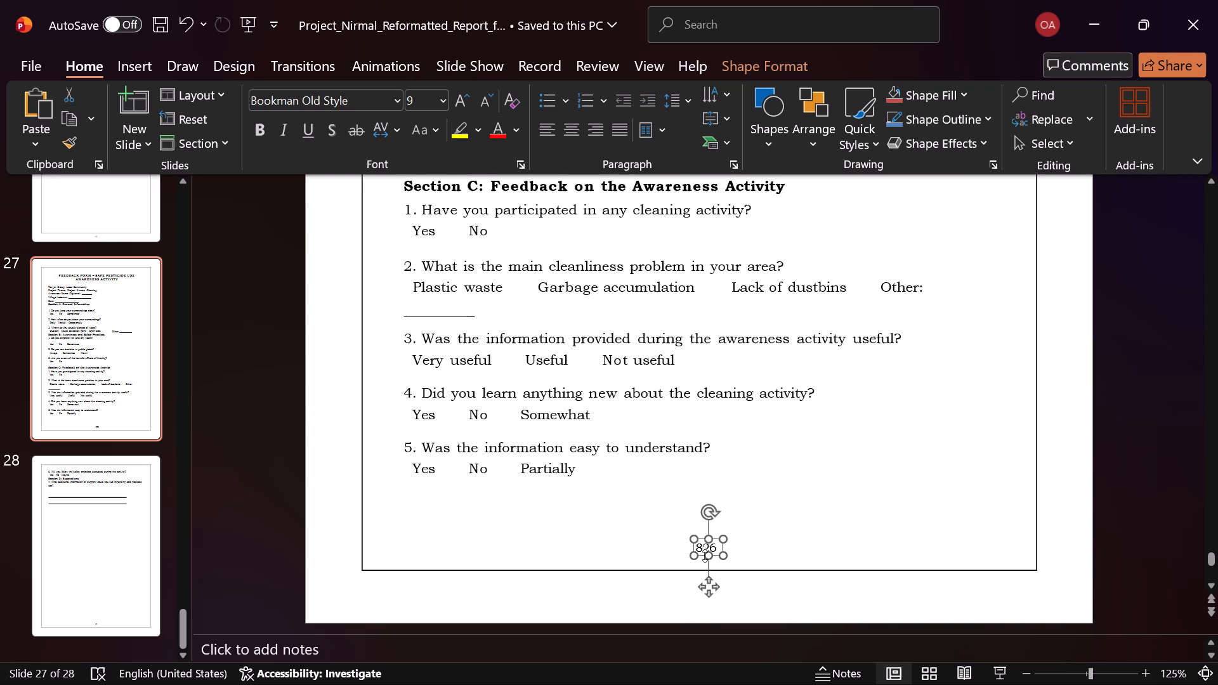
{"action": "double_click", "coordinate": [702, 548]}
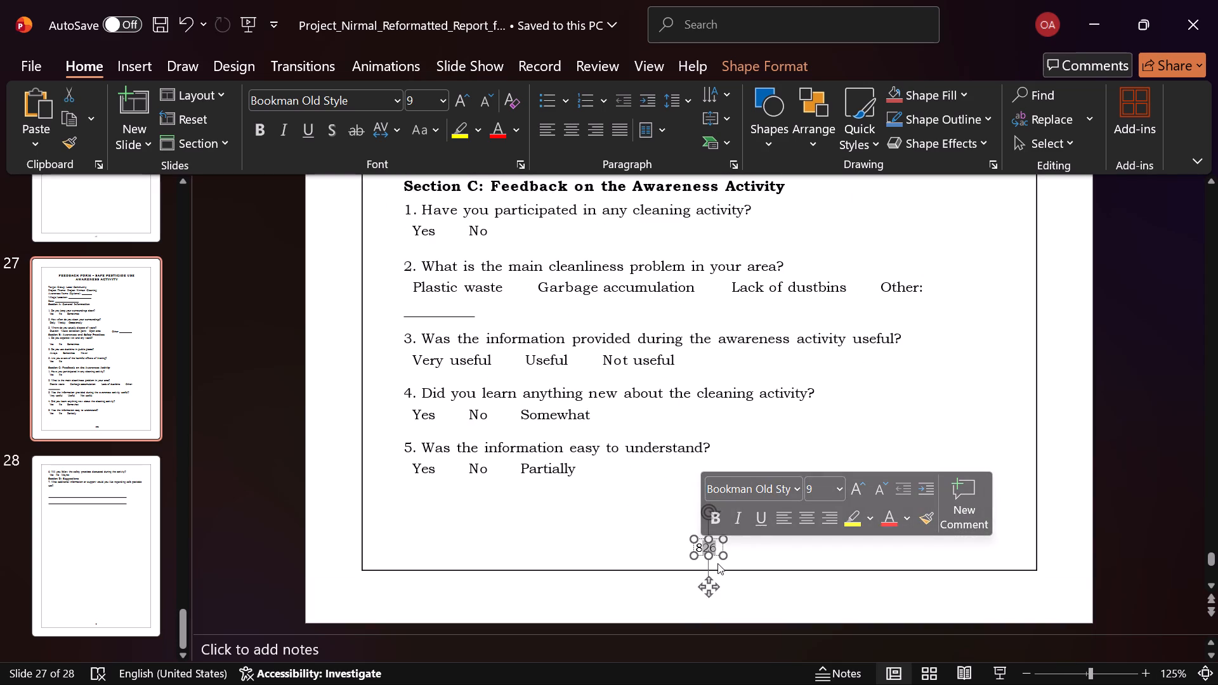
{"action": "key", "text": "Left"}
{"action": "key", "text": "BackSpace"}
{"action": "left_click", "coordinate": [749, 582]}
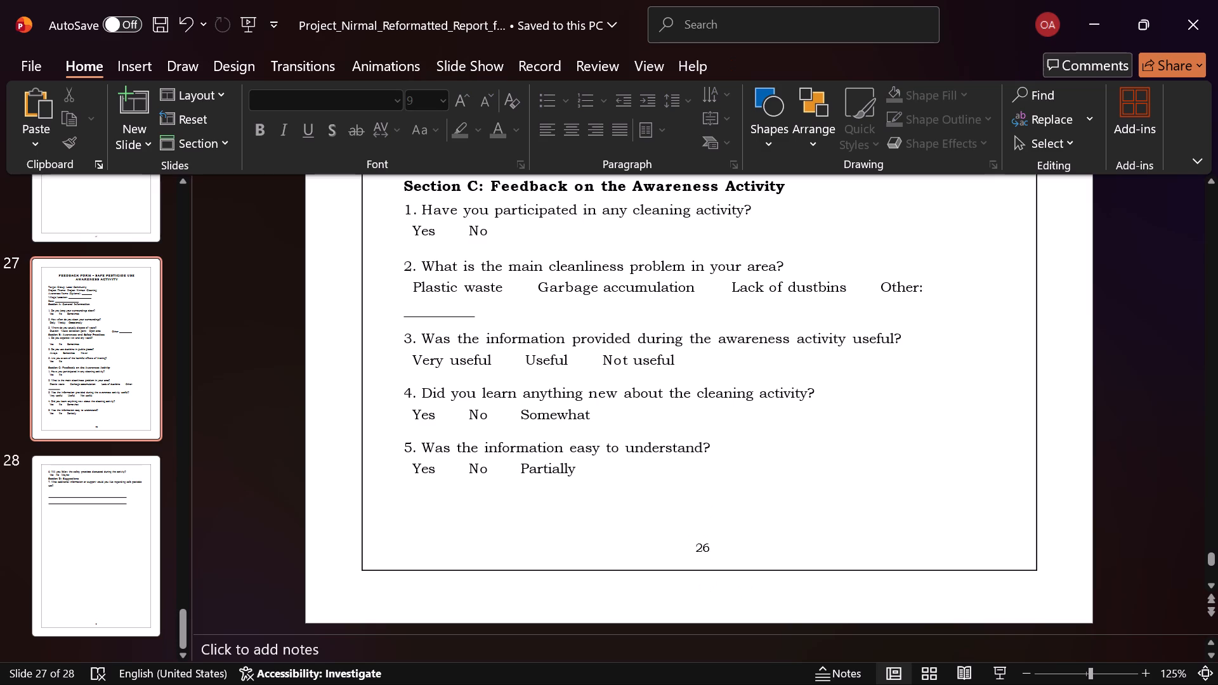
Move page number 26 to the centre just below the bottom border of the Feedback Form slide.
{"action": "left_click", "coordinate": [703, 554]}
{"action": "left_click_drag", "start_coordinate": [706, 548], "coordinate": [705, 554]}
{"action": "left_click_drag", "start_coordinate": [712, 587], "coordinate": [708, 603]}
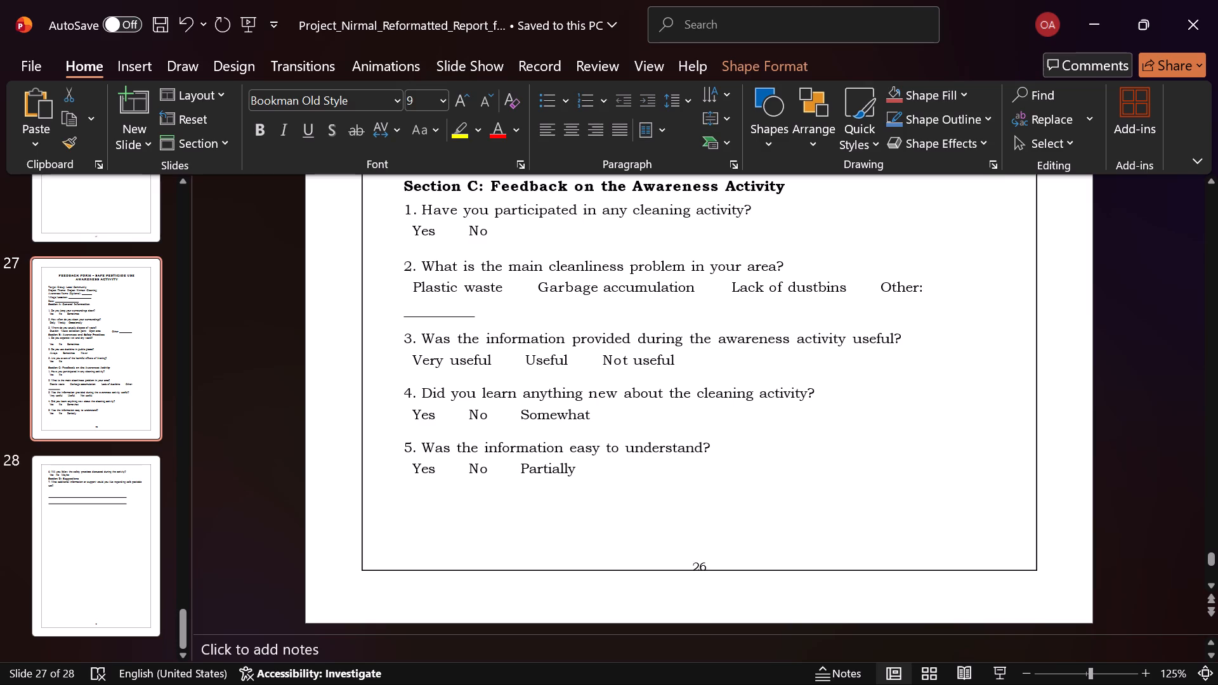
{"action": "left_click_drag", "start_coordinate": [708, 603], "coordinate": [727, 644]}
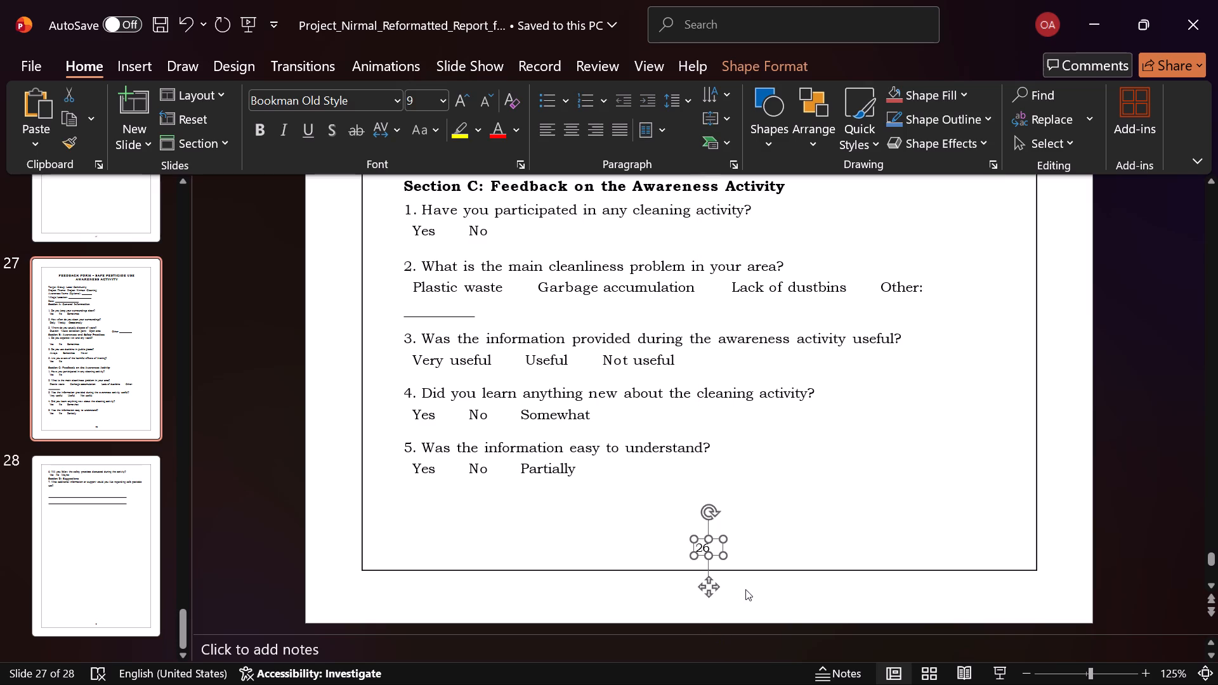
{"action": "left_click", "coordinate": [748, 594]}
{"action": "left_click", "coordinate": [714, 567]}
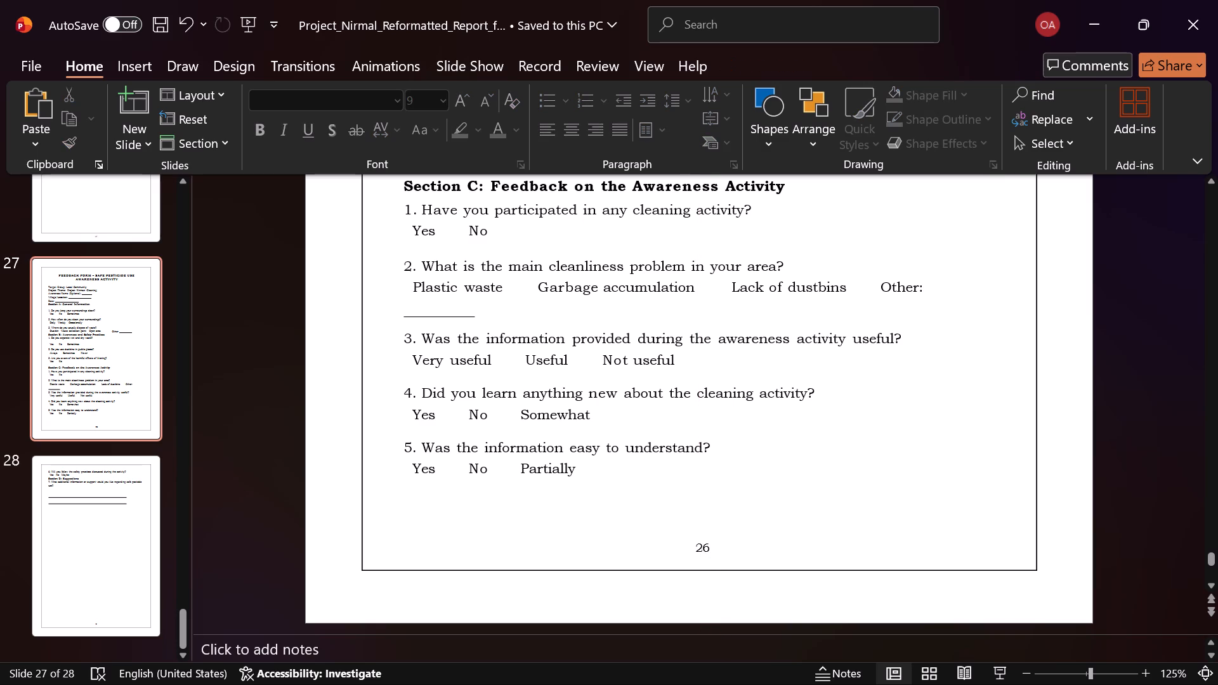
{"action": "left_click_drag", "start_coordinate": [710, 543], "coordinate": [698, 578]}
{"action": "left_click", "coordinate": [731, 585]}
Delete the old page number inside the bottom border of the last slide, the one with Section D: Suggestions.
{"action": "scroll", "coordinate": [762, 578], "scroll_direction": "down", "scroll_amount": 3}
{"action": "scroll", "coordinate": [762, 578], "scroll_direction": "up", "scroll_amount": 3}
{"action": "scroll", "coordinate": [762, 578], "scroll_direction": "down", "scroll_amount": 3}
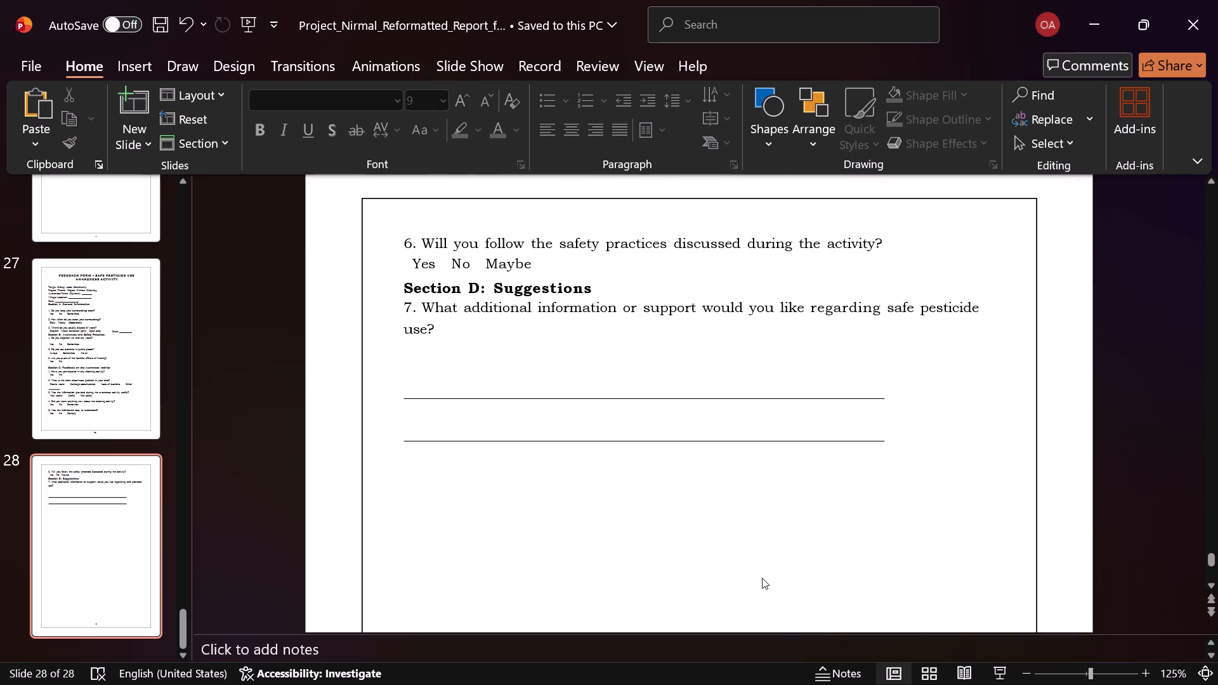
{"action": "scroll", "coordinate": [712, 511], "scroll_direction": "down", "scroll_amount": 2}
{"action": "scroll", "coordinate": [712, 511], "scroll_direction": "up", "scroll_amount": 6}
{"action": "scroll", "coordinate": [712, 511], "scroll_direction": "down", "scroll_amount": 8}
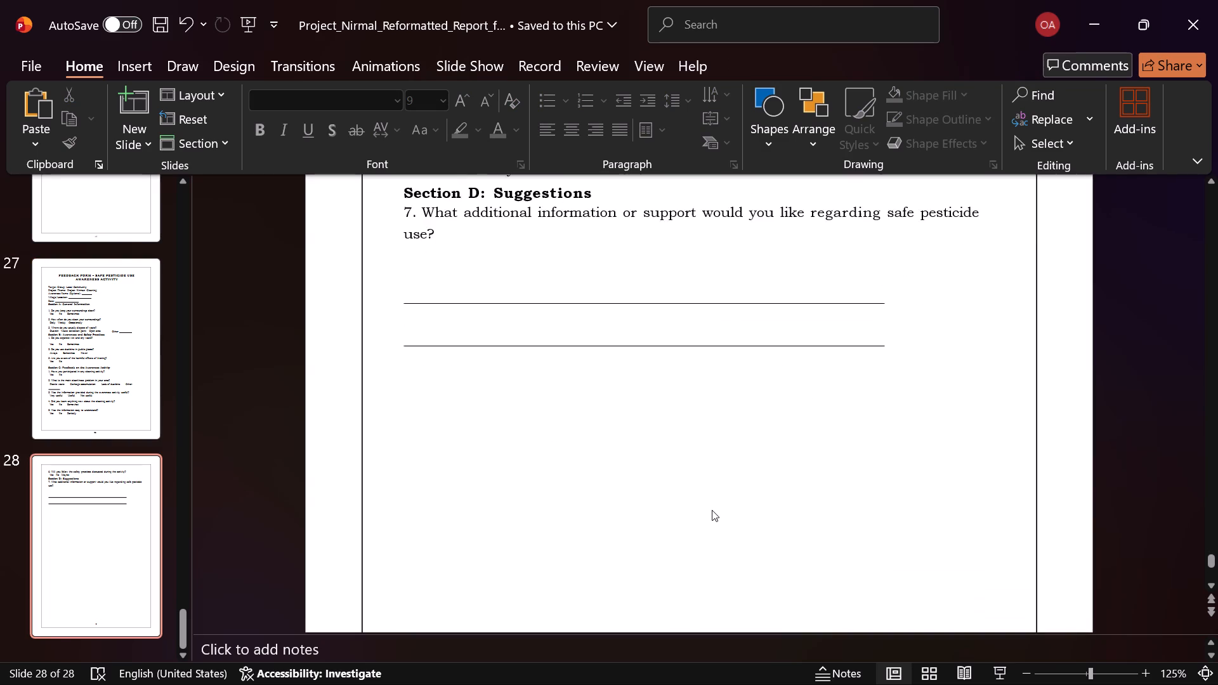
{"action": "scroll", "coordinate": [712, 510], "scroll_direction": "down", "scroll_amount": 12}
{"action": "scroll", "coordinate": [712, 510], "scroll_direction": "up", "scroll_amount": 1}
{"action": "scroll", "coordinate": [712, 510], "scroll_direction": "down", "scroll_amount": 12}
{"action": "scroll", "coordinate": [712, 510], "scroll_direction": "down", "scroll_amount": 10}
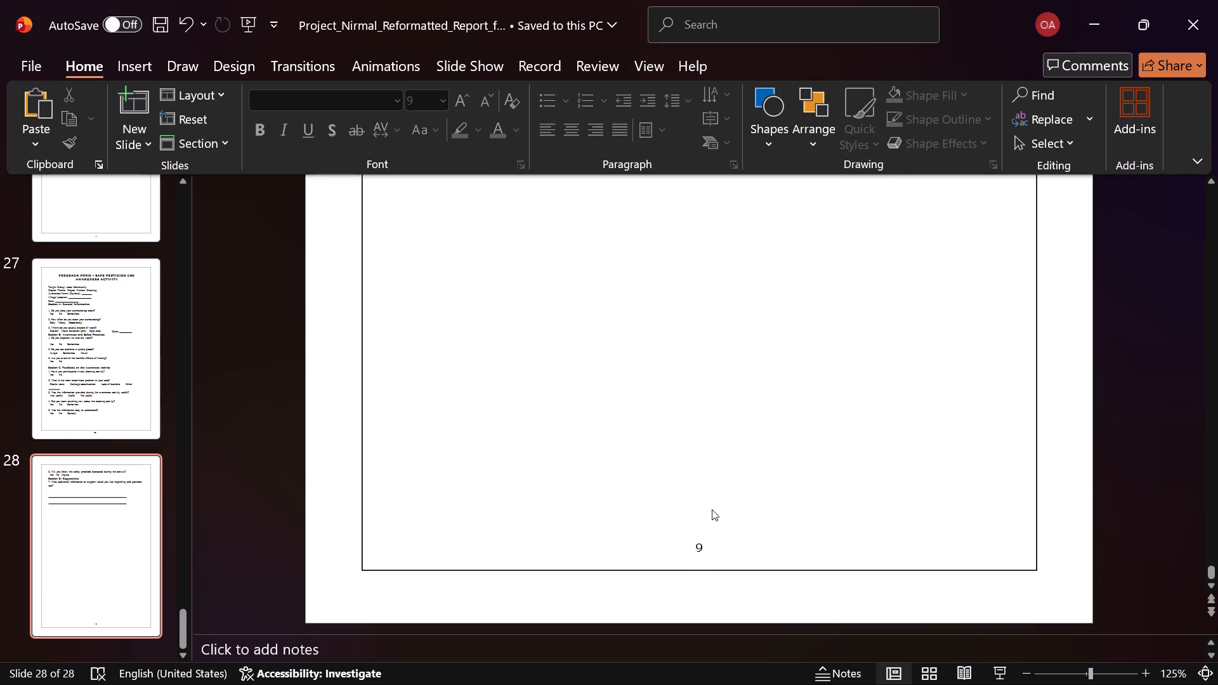
{"action": "left_click", "coordinate": [700, 554]}
{"action": "key", "text": "BackSpace"}
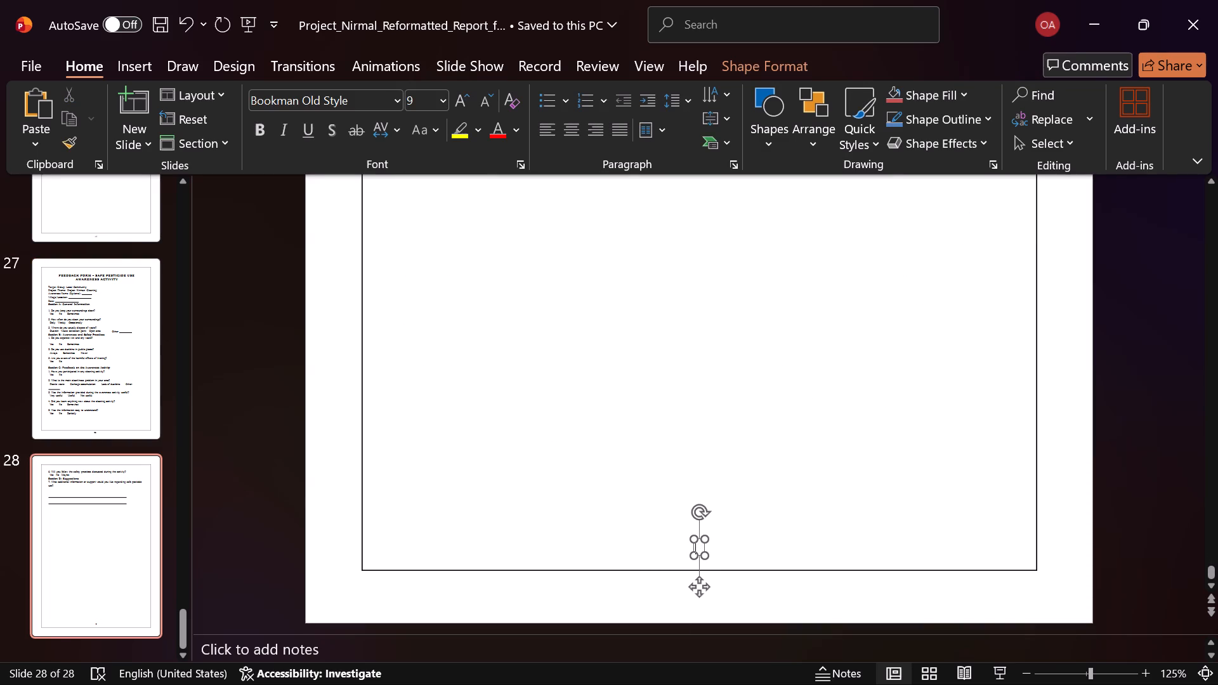
{"action": "left_click", "coordinate": [734, 598]}
Add page number 27 at font size 9, centred just below the bottom border of the last slide.
{"action": "scroll", "coordinate": [705, 590], "scroll_direction": "down", "scroll_amount": 18}
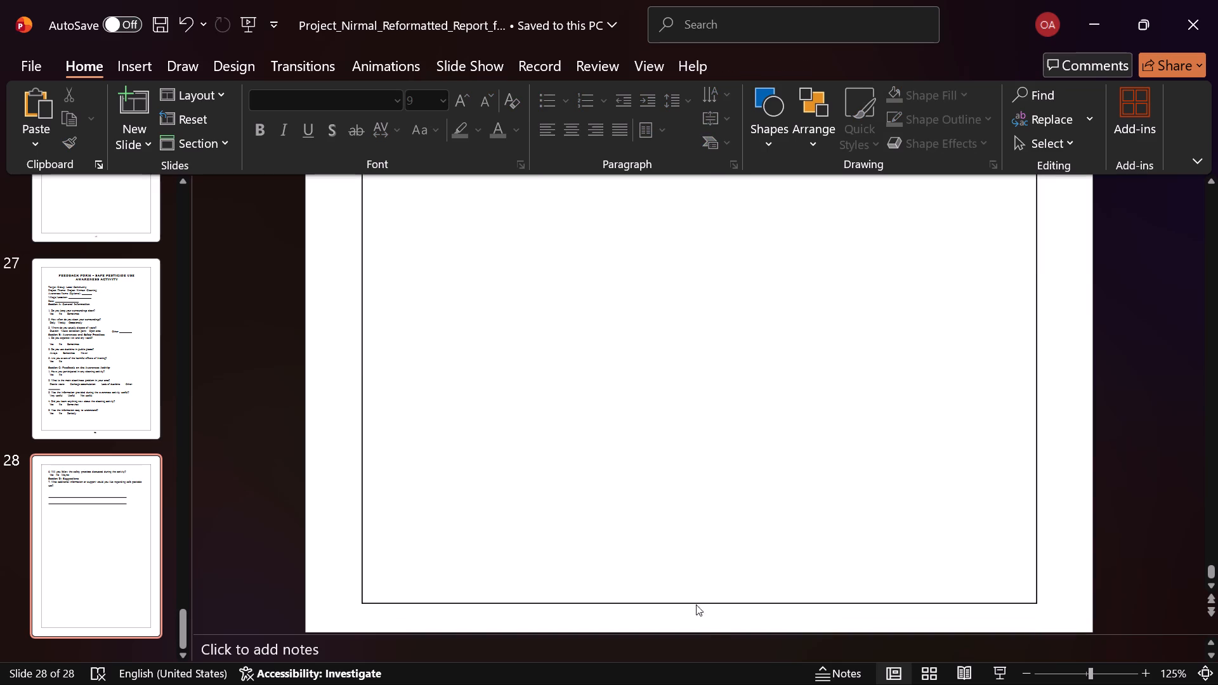
{"action": "double_click", "coordinate": [707, 622]}
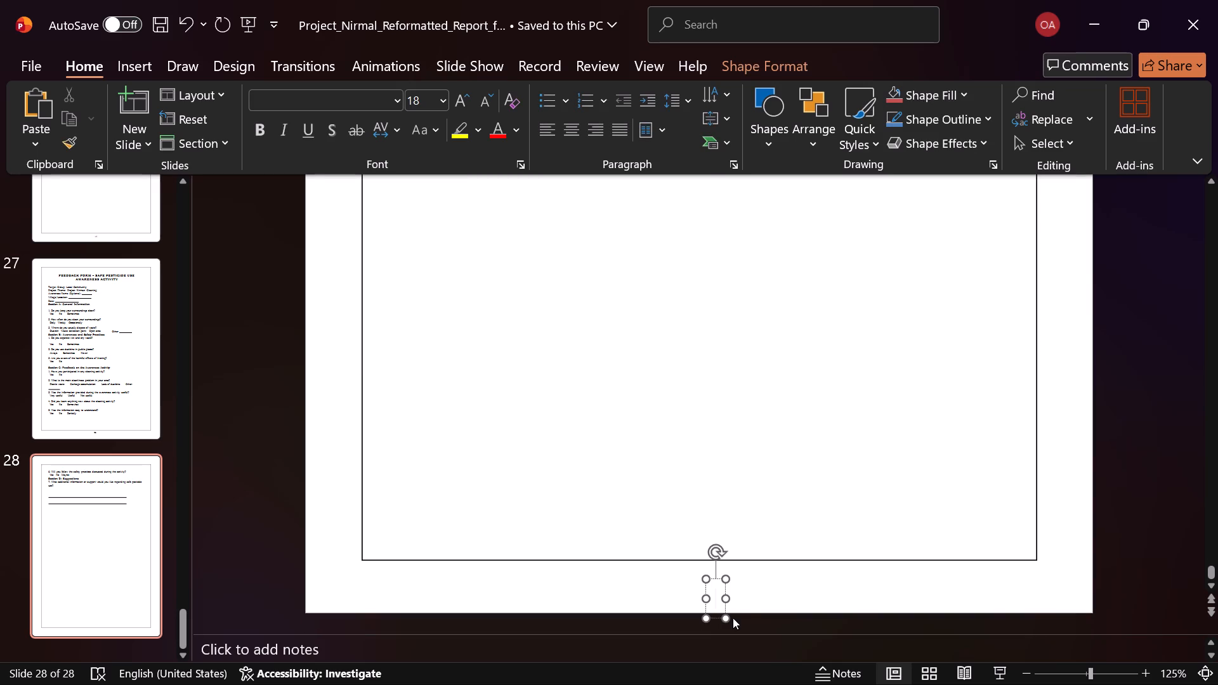
{"action": "type", "text": "27"}
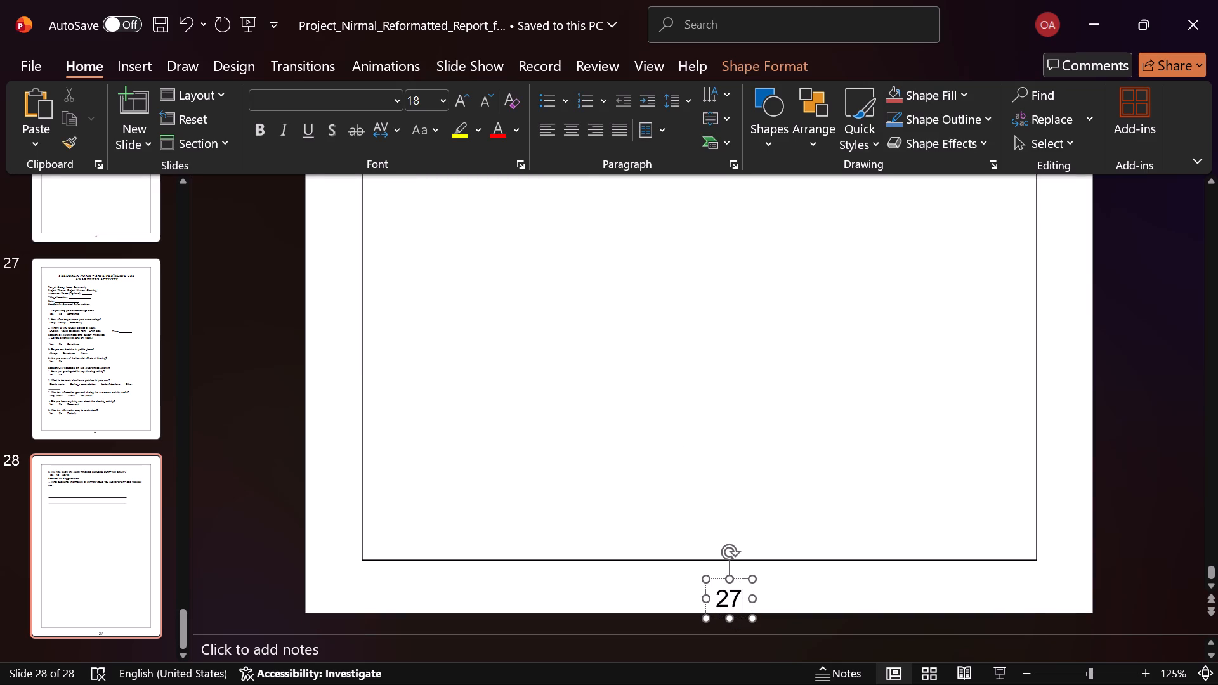
{"action": "triple_click", "coordinate": [725, 595]}
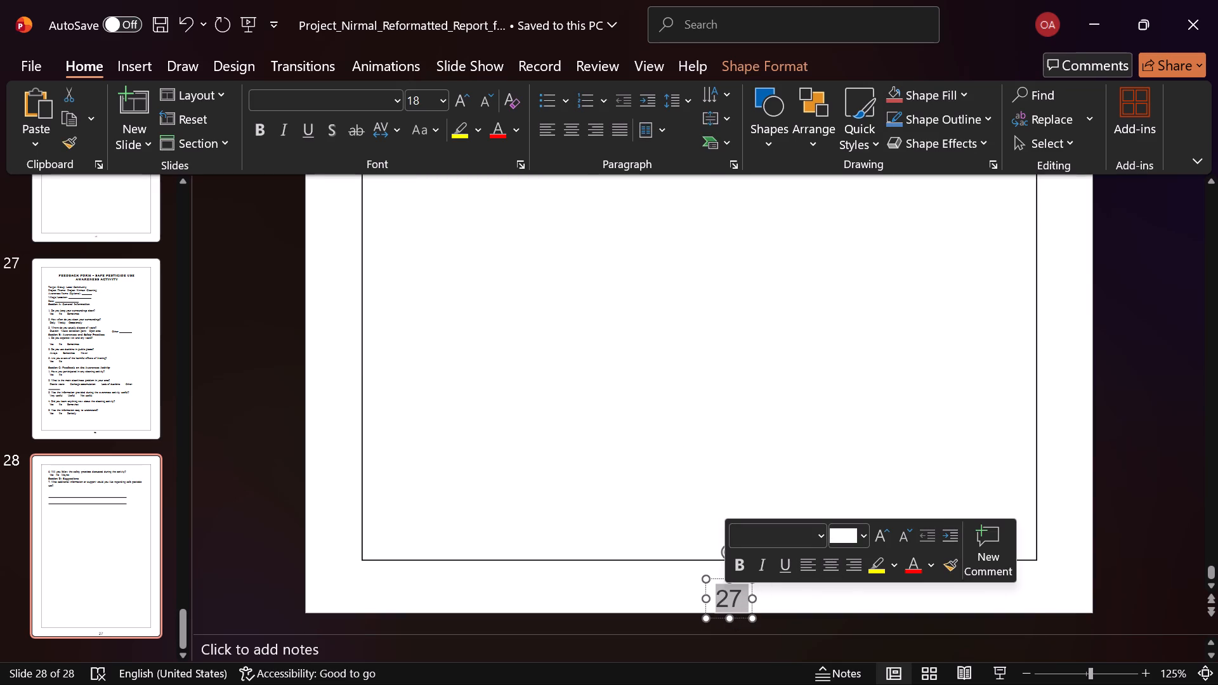
{"action": "left_click", "coordinate": [841, 533]}
{"action": "key", "text": "9"}
{"action": "key", "text": "Return"}
{"action": "left_click", "coordinate": [778, 598]}
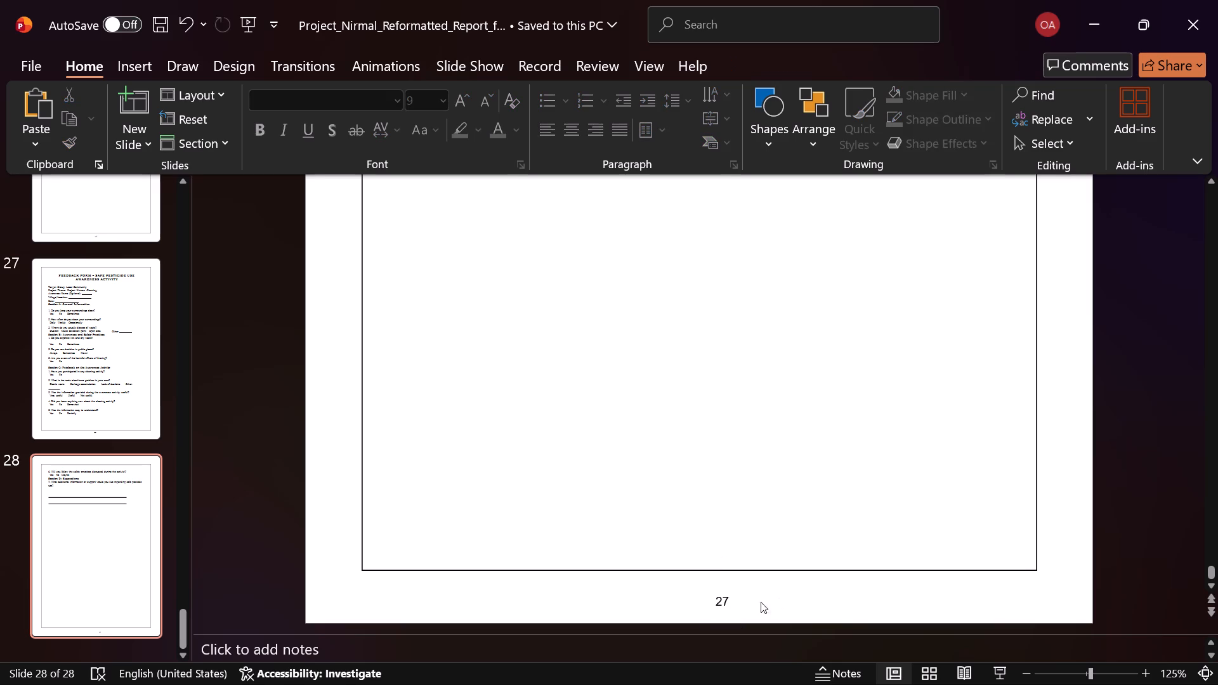
{"action": "left_click", "coordinate": [726, 599]}
{"action": "left_click", "coordinate": [754, 600]}
{"action": "left_click_drag", "start_coordinate": [735, 600], "coordinate": [722, 577]}
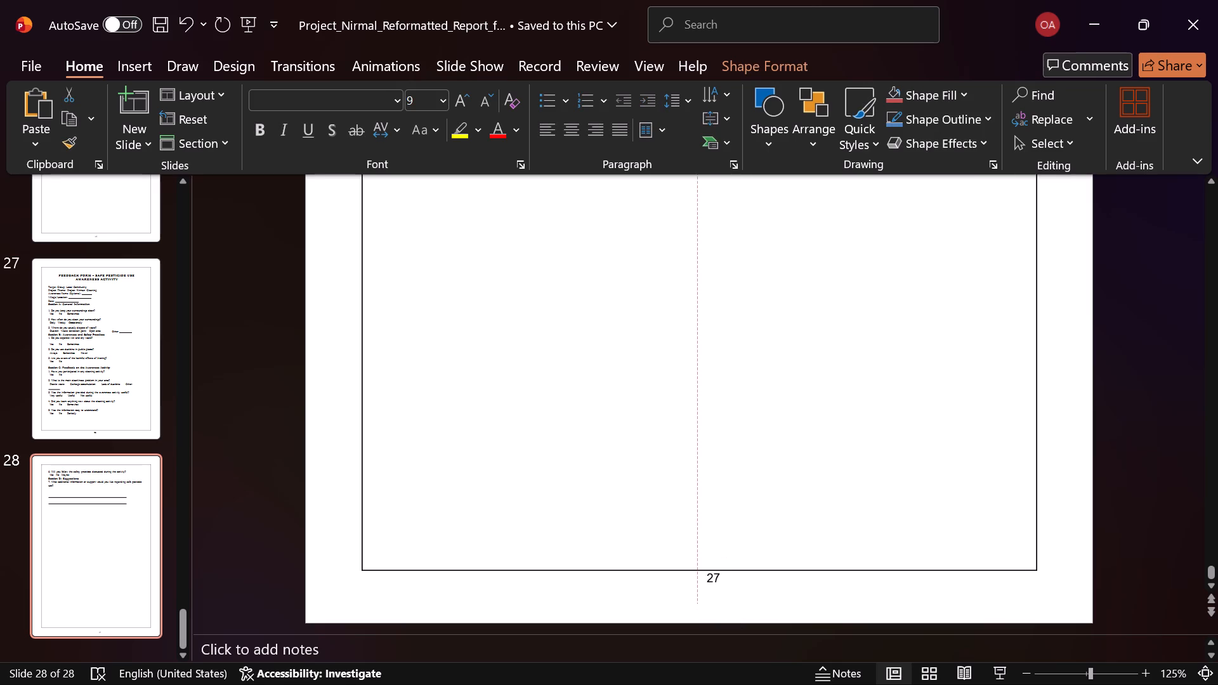
{"action": "left_click_drag", "start_coordinate": [722, 577], "coordinate": [710, 585]}
{"action": "left_click", "coordinate": [750, 599]}
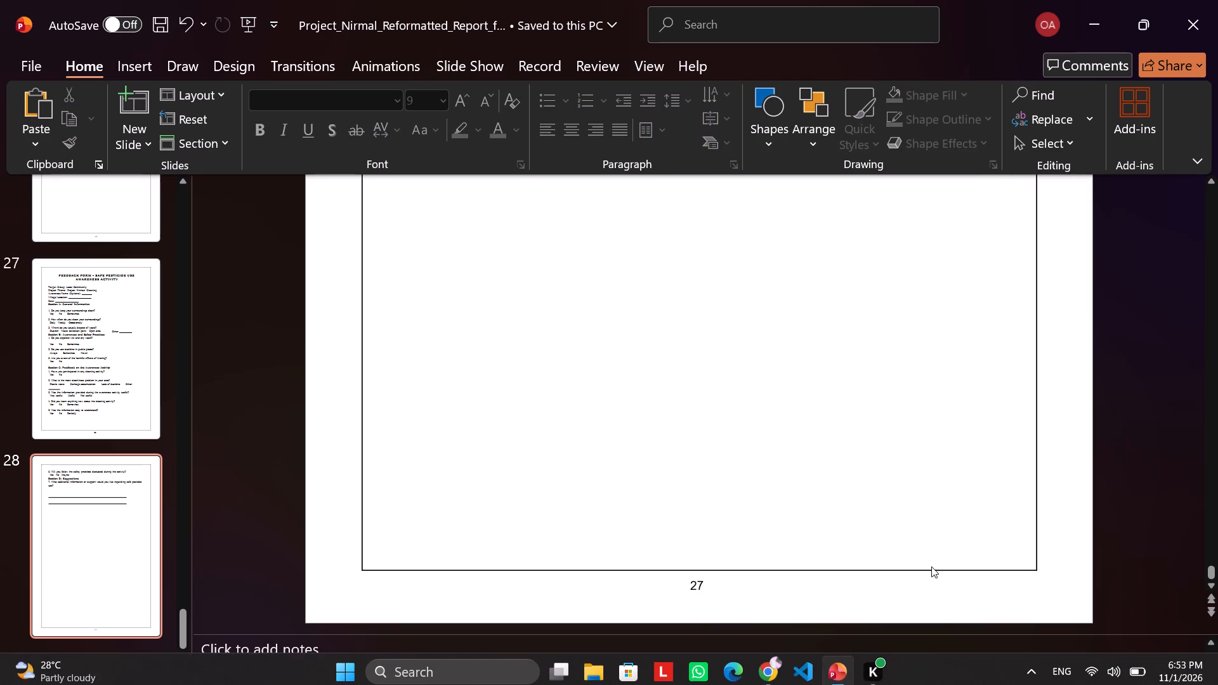
Delete the blank first slide that precedes the title page.
{"action": "scroll", "coordinate": [154, 545], "scroll_direction": "down", "scroll_amount": 4}
{"action": "left_click", "coordinate": [117, 513]}
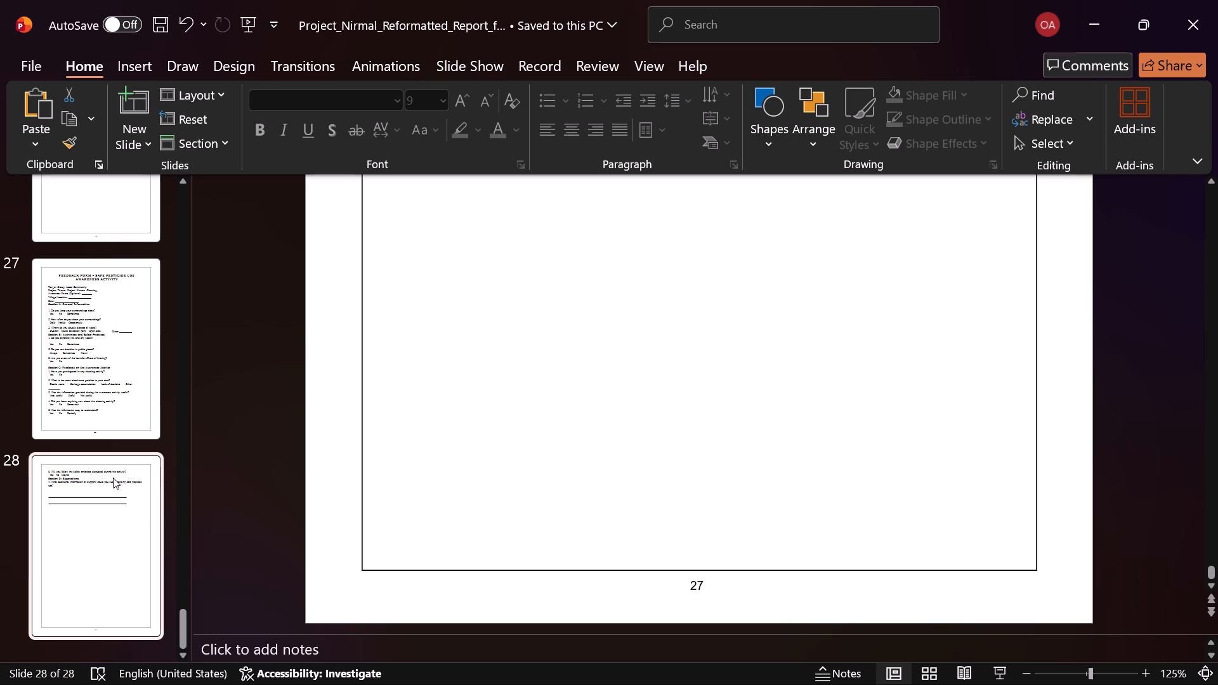
{"action": "scroll", "coordinate": [120, 426], "scroll_direction": "up", "scroll_amount": 20}
{"action": "scroll", "coordinate": [120, 426], "scroll_direction": "up", "scroll_amount": 13}
{"action": "left_click", "coordinate": [136, 375]}
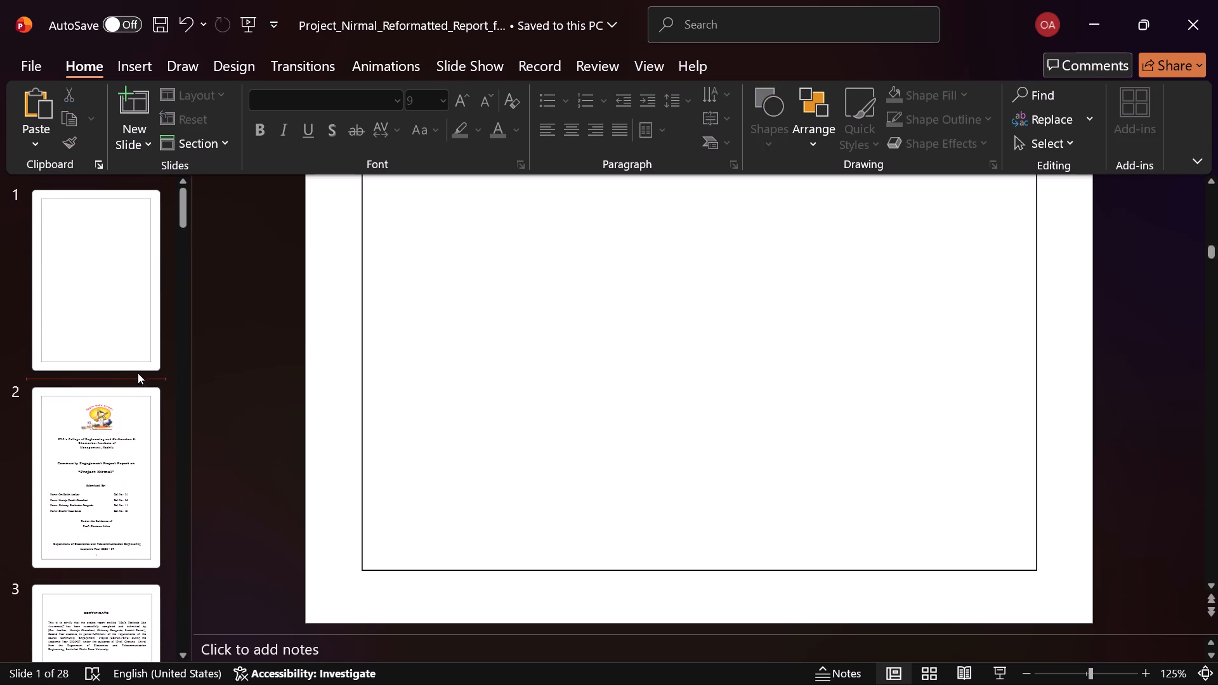
{"action": "left_click", "coordinate": [142, 358]}
{"action": "left_click", "coordinate": [108, 270]}
{"action": "key", "text": "Delete"}
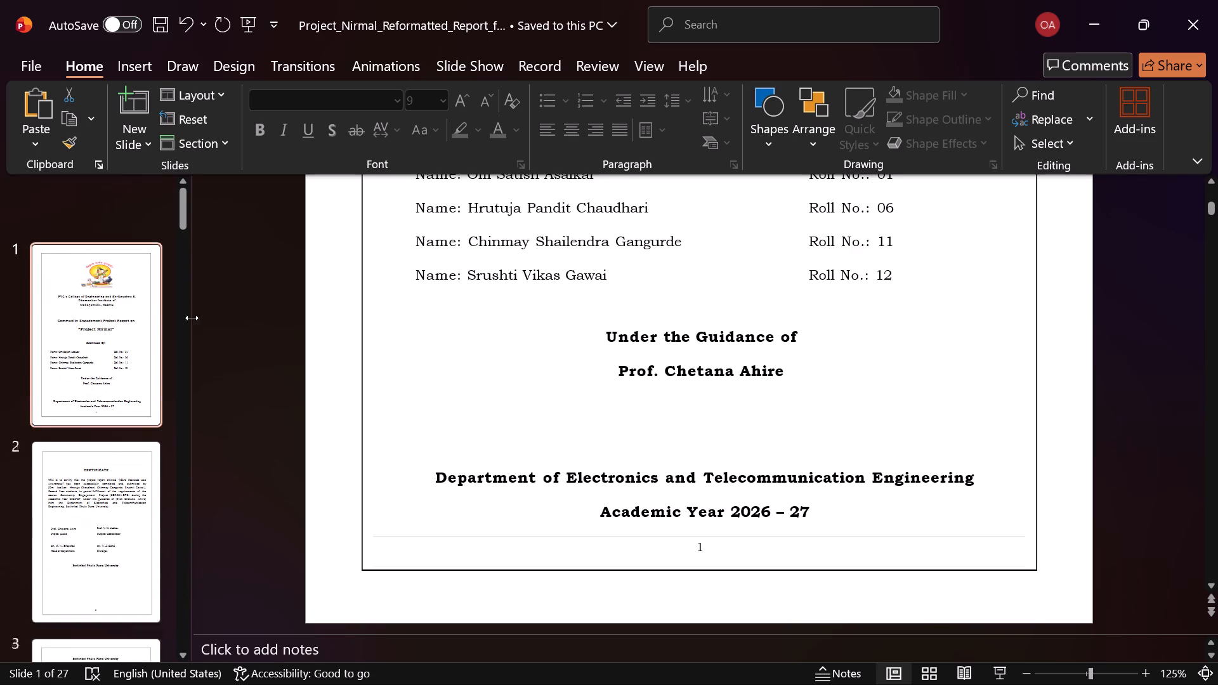
Review the content and page numbers of the opening slides, from the title page through the Certificate and Acknowledgement to the Index.
{"action": "scroll", "coordinate": [436, 471], "scroll_direction": "down", "scroll_amount": 20}
{"action": "scroll", "coordinate": [475, 429], "scroll_direction": "up", "scroll_amount": 20}
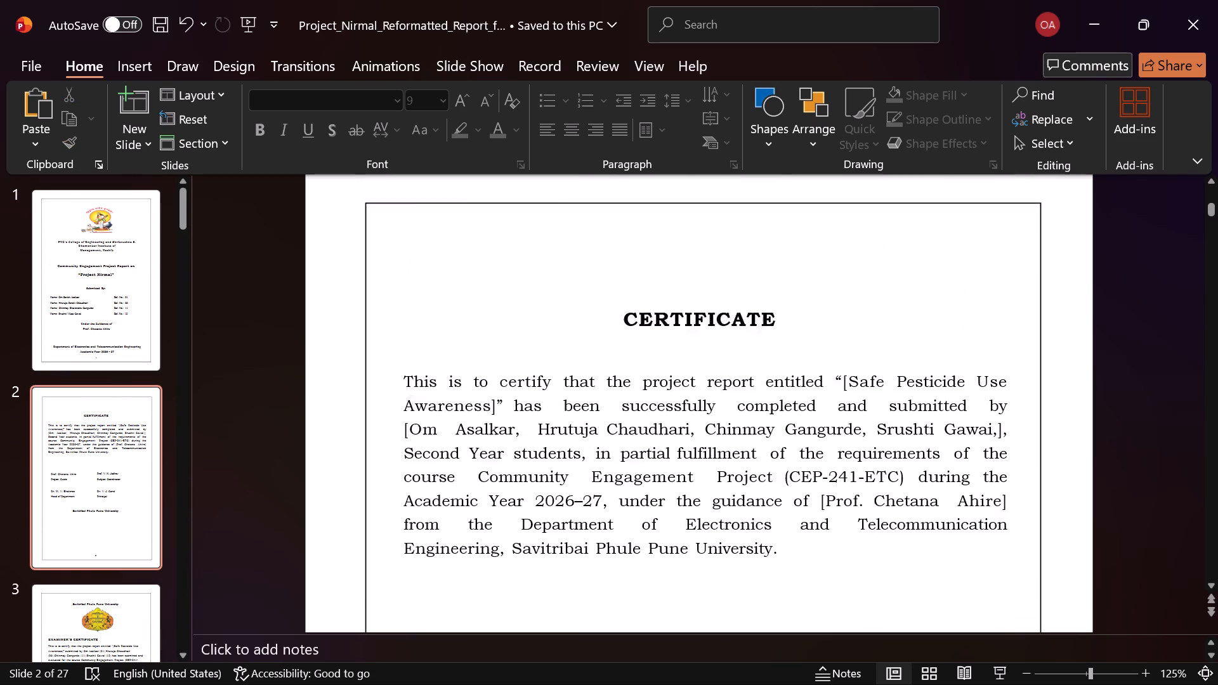
{"action": "scroll", "coordinate": [475, 433], "scroll_direction": "up", "scroll_amount": 2}
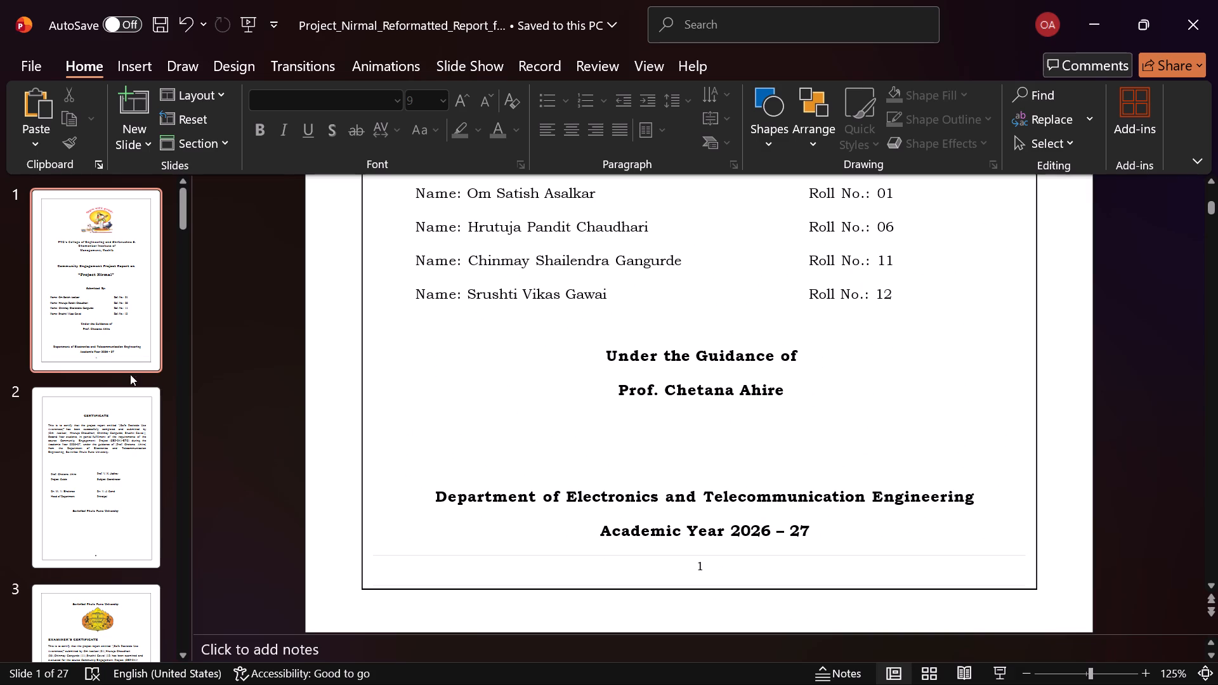
{"action": "scroll", "coordinate": [127, 345], "scroll_direction": "up", "scroll_amount": 2}
{"action": "left_click", "coordinate": [98, 474]}
{"action": "scroll", "coordinate": [98, 487], "scroll_direction": "down", "scroll_amount": 3}
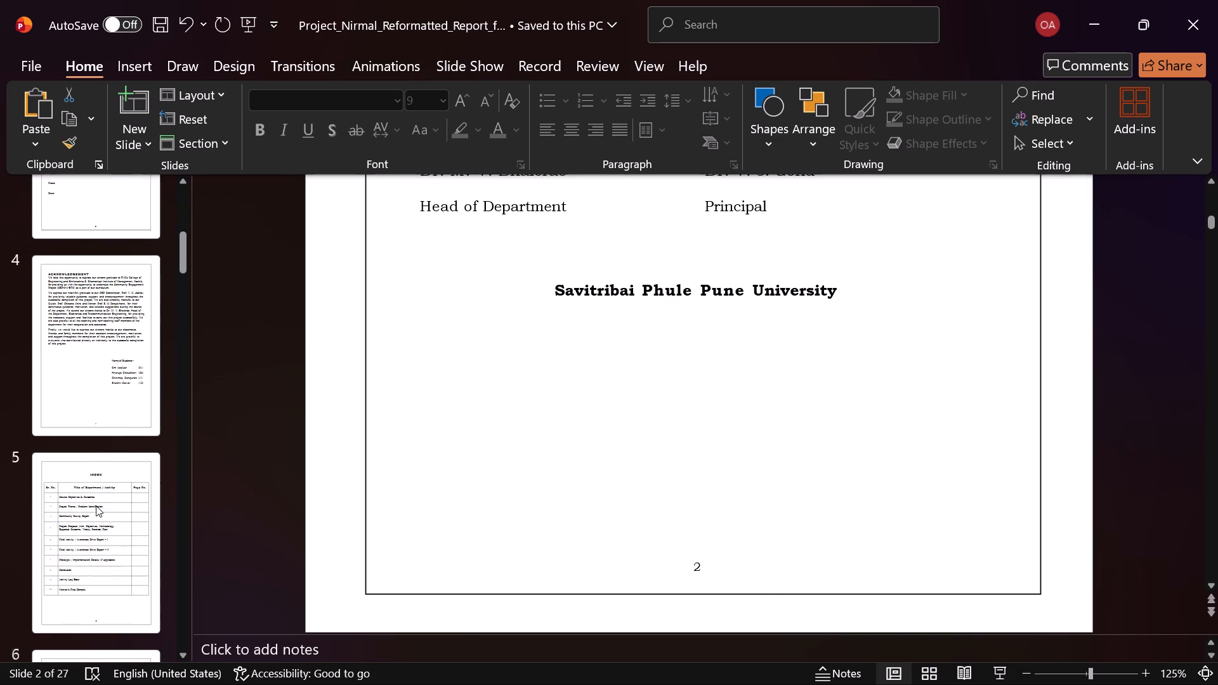
{"action": "left_click", "coordinate": [98, 493]}
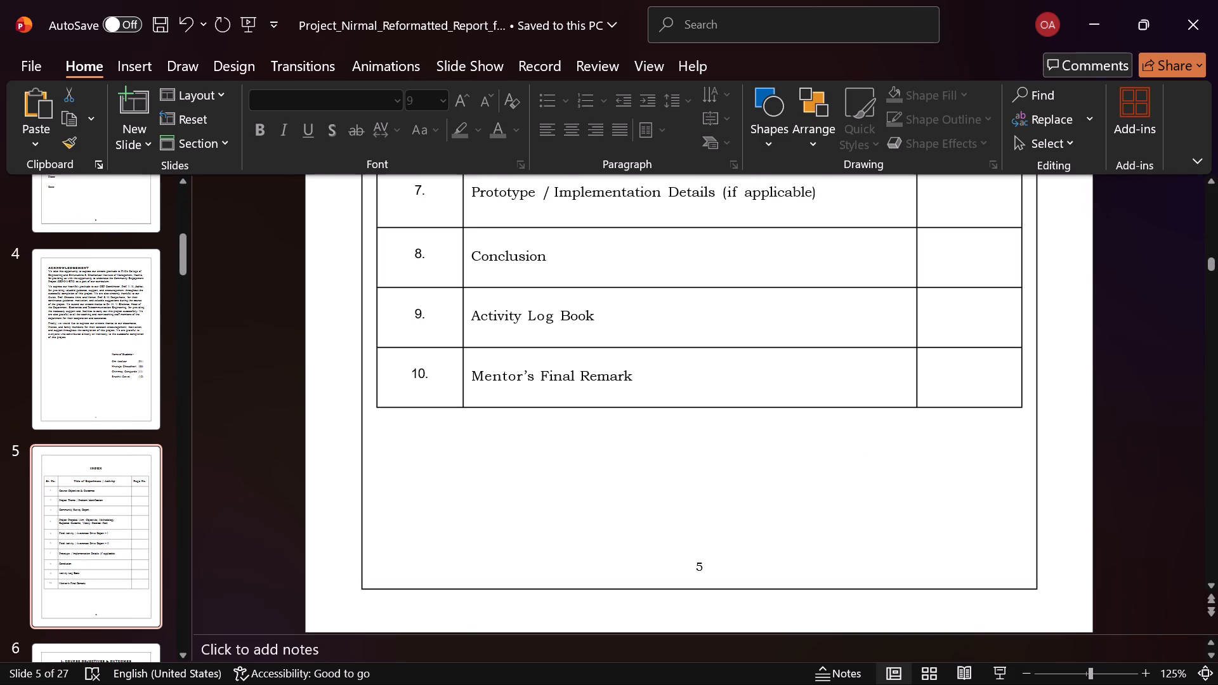
{"action": "scroll", "coordinate": [657, 403], "scroll_direction": "up", "scroll_amount": 20}
{"action": "scroll", "coordinate": [657, 403], "scroll_direction": "up", "scroll_amount": 20}
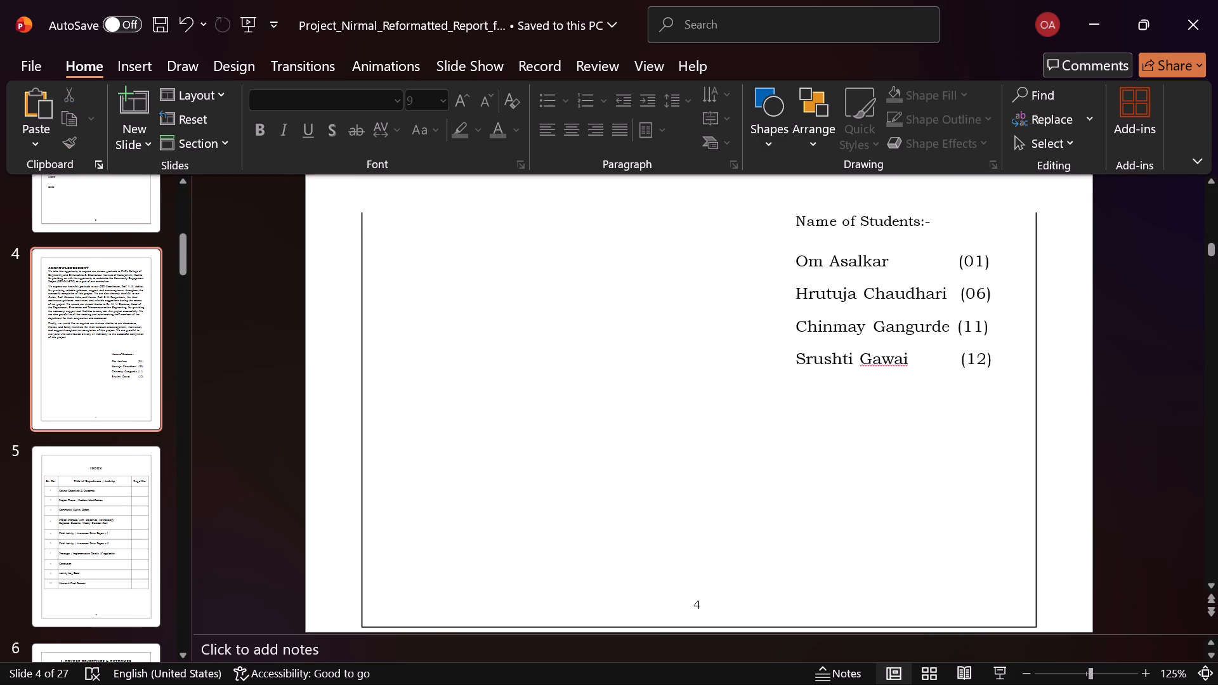
{"action": "scroll", "coordinate": [655, 403], "scroll_direction": "up", "scroll_amount": 7}
{"action": "scroll", "coordinate": [653, 403], "scroll_direction": "down", "scroll_amount": 12}
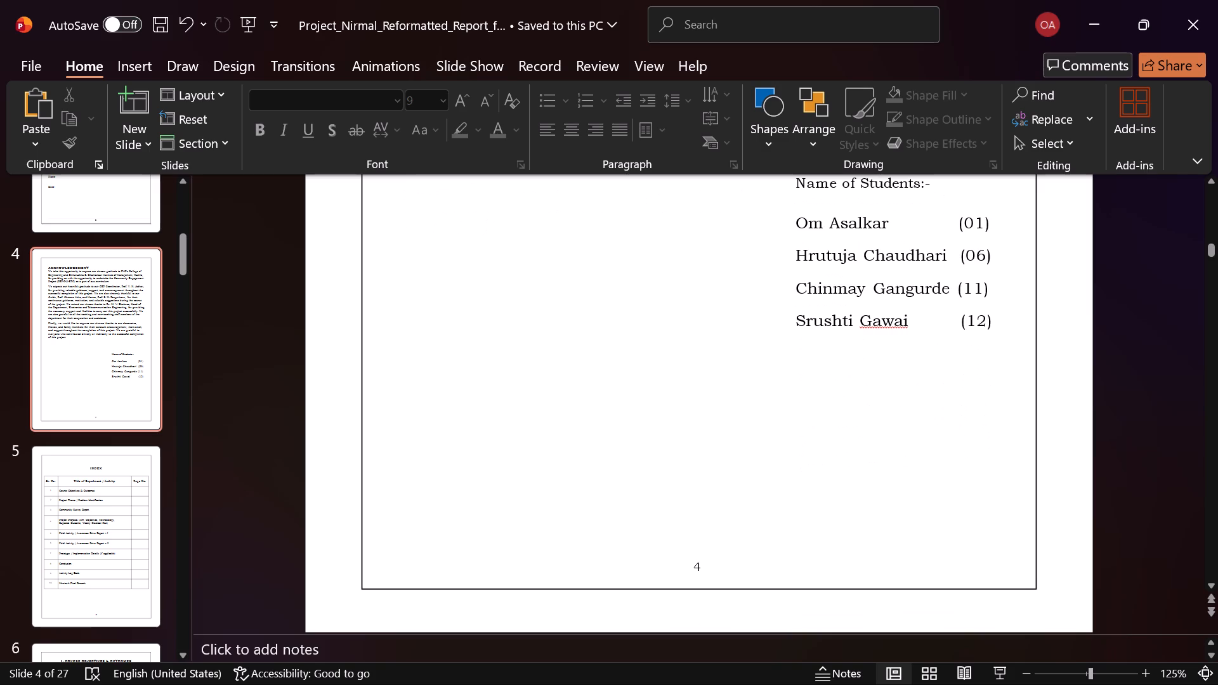
{"action": "scroll", "coordinate": [653, 403], "scroll_direction": "up", "scroll_amount": 20}
{"action": "scroll", "coordinate": [653, 403], "scroll_direction": "up", "scroll_amount": 6}
{"action": "scroll", "coordinate": [647, 403], "scroll_direction": "down", "scroll_amount": 20}
{"action": "scroll", "coordinate": [647, 403], "scroll_direction": "down", "scroll_amount": 3}
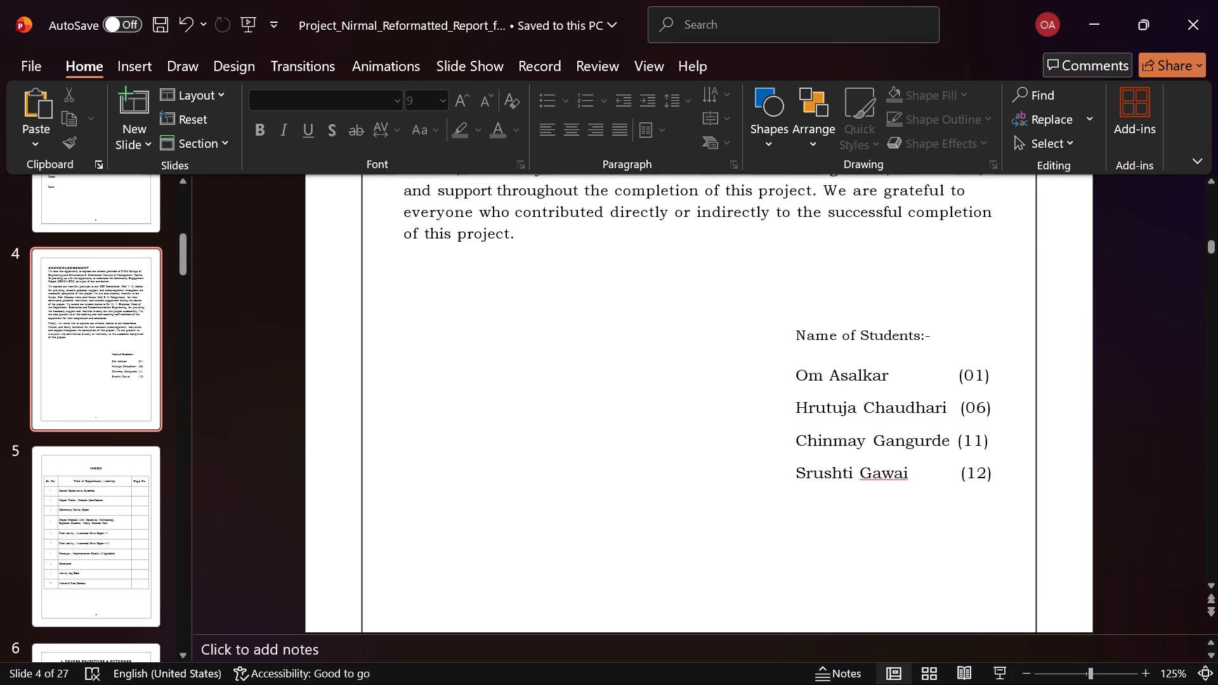
{"action": "scroll", "coordinate": [655, 386], "scroll_direction": "down", "scroll_amount": 6}
Examine the Index, Course Objectives & Outcomes and Project Theme / Problem Identification slides, including their content and page numbering.
{"action": "key", "text": "Down"}
{"action": "key", "text": "Down"}
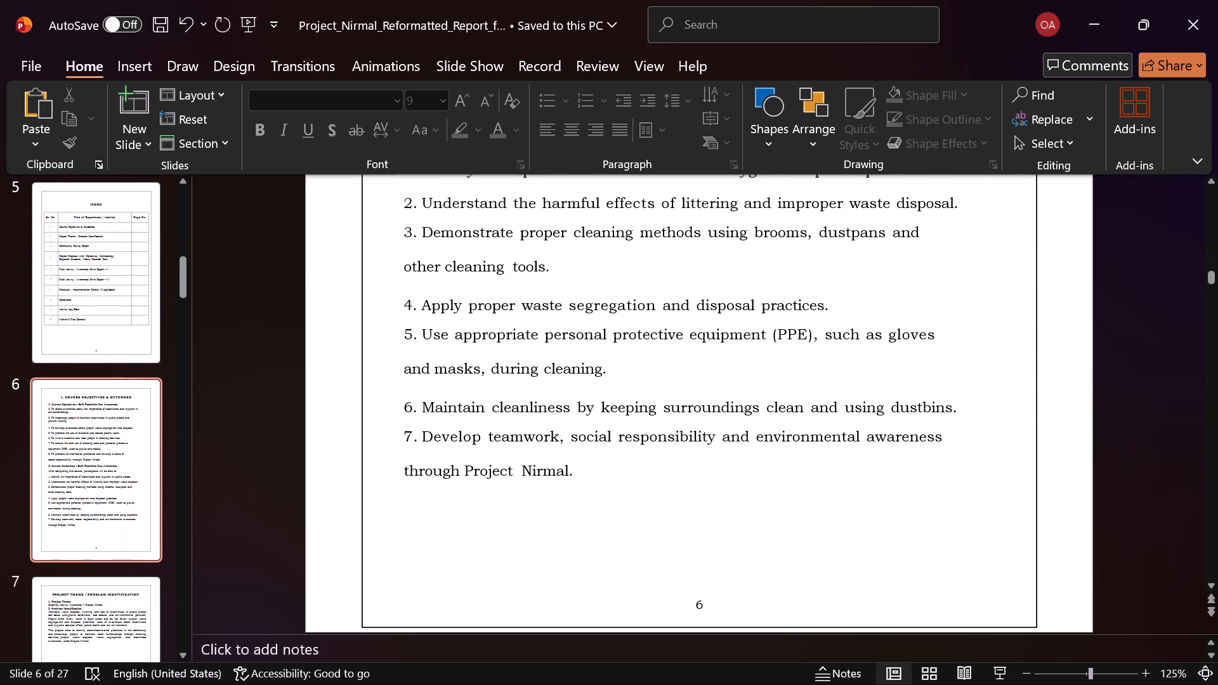
{"action": "scroll", "coordinate": [655, 387], "scroll_direction": "up", "scroll_amount": 19}
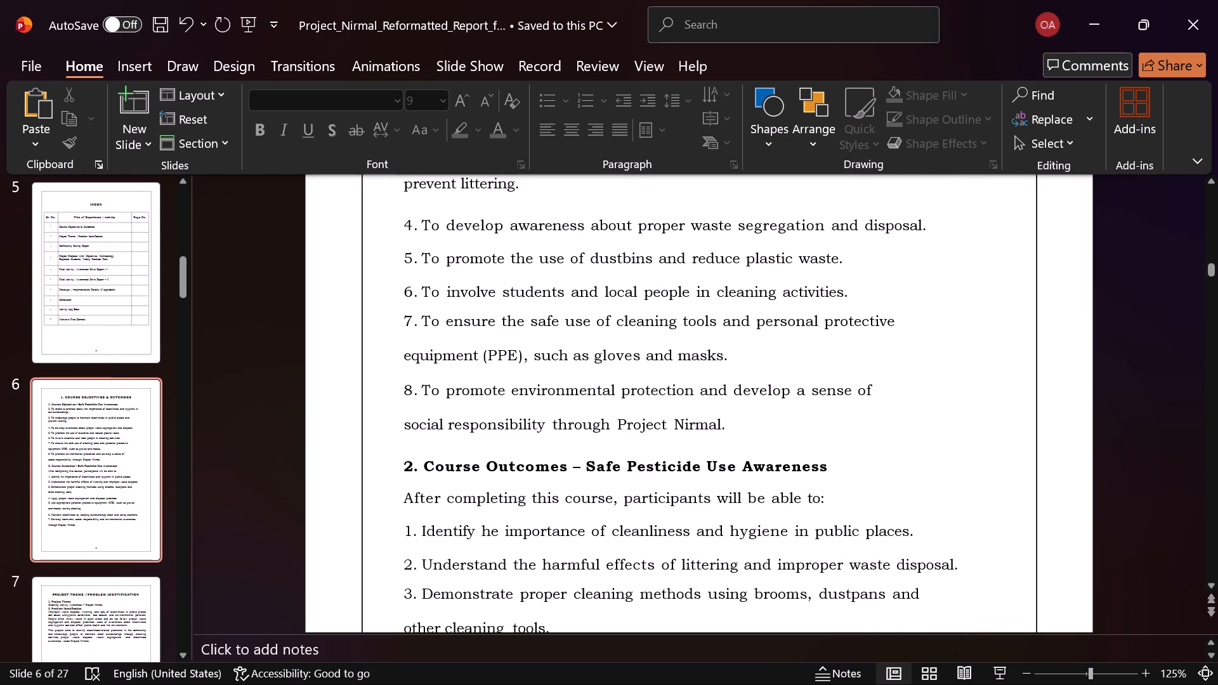
{"action": "key", "text": "Up"}
{"action": "scroll", "coordinate": [645, 386], "scroll_direction": "up", "scroll_amount": 6}
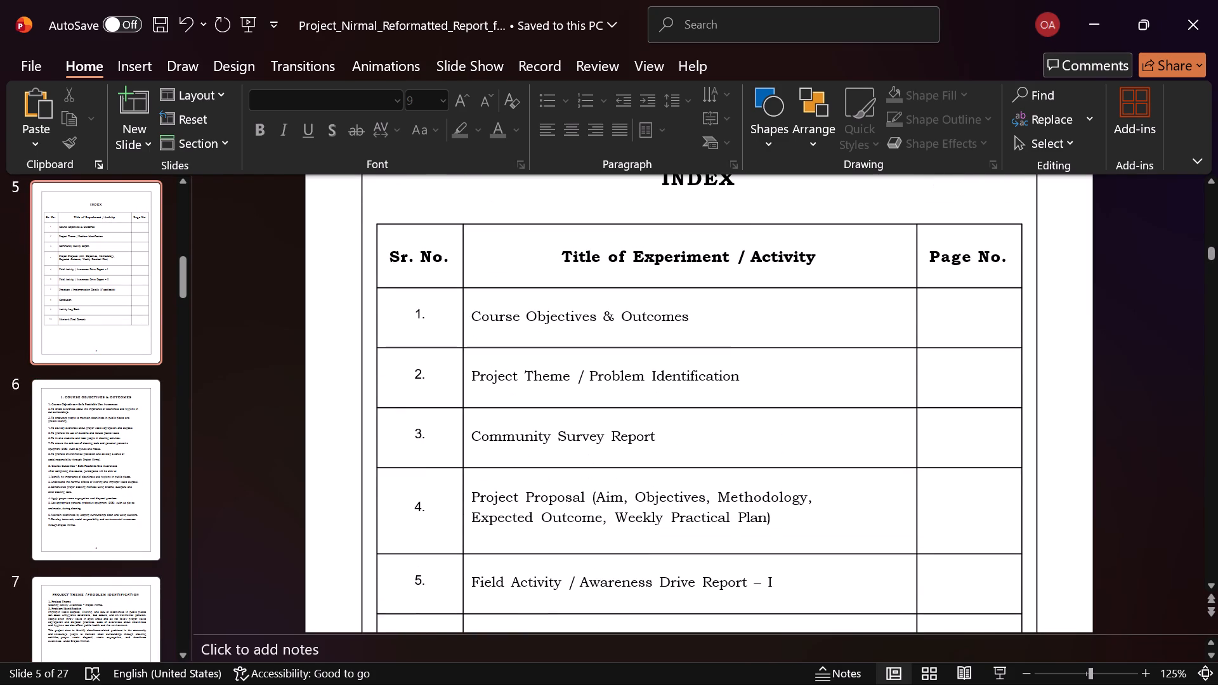
{"action": "scroll", "coordinate": [645, 386], "scroll_direction": "down", "scroll_amount": 2}
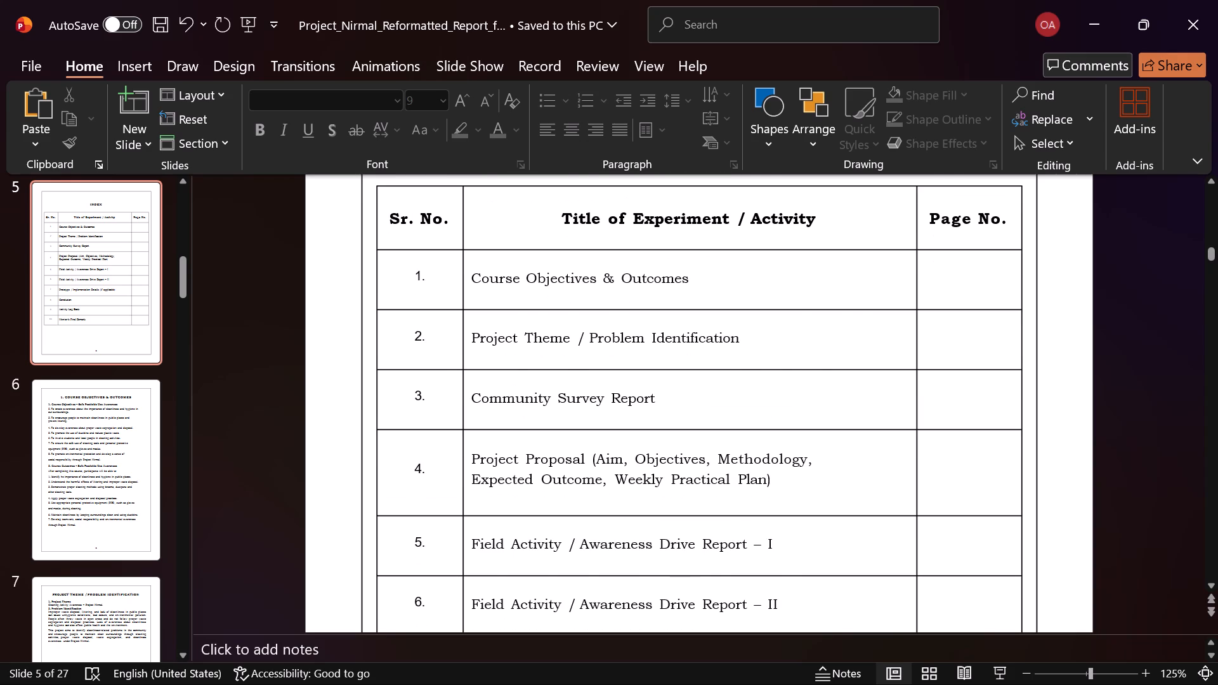
{"action": "key", "text": "Down"}
{"action": "scroll", "coordinate": [602, 360], "scroll_direction": "up", "scroll_amount": 9}
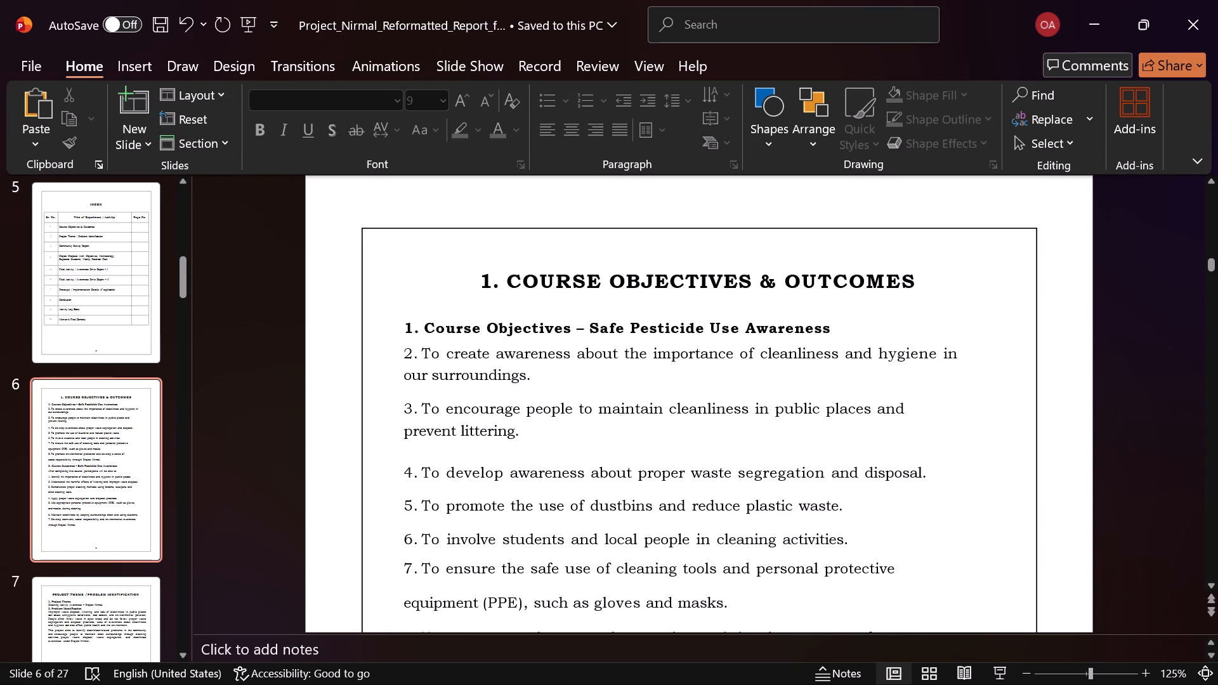
{"action": "key", "text": "Down"}
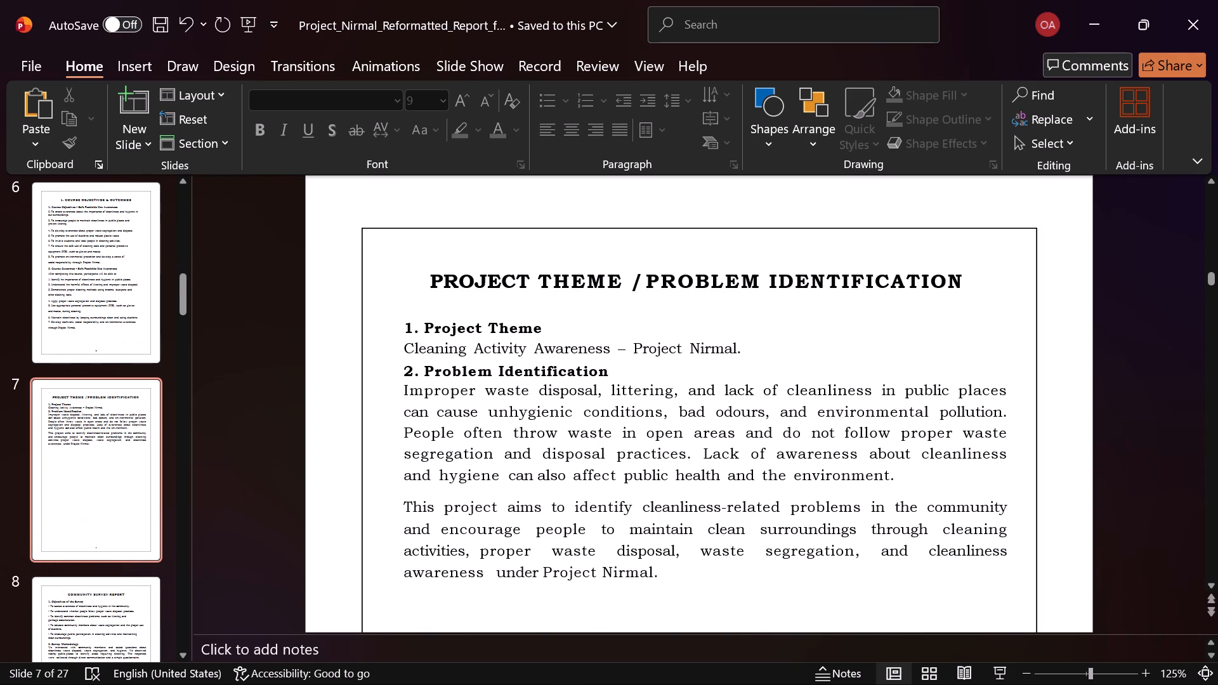
{"action": "scroll", "coordinate": [587, 349], "scroll_direction": "down", "scroll_amount": 3}
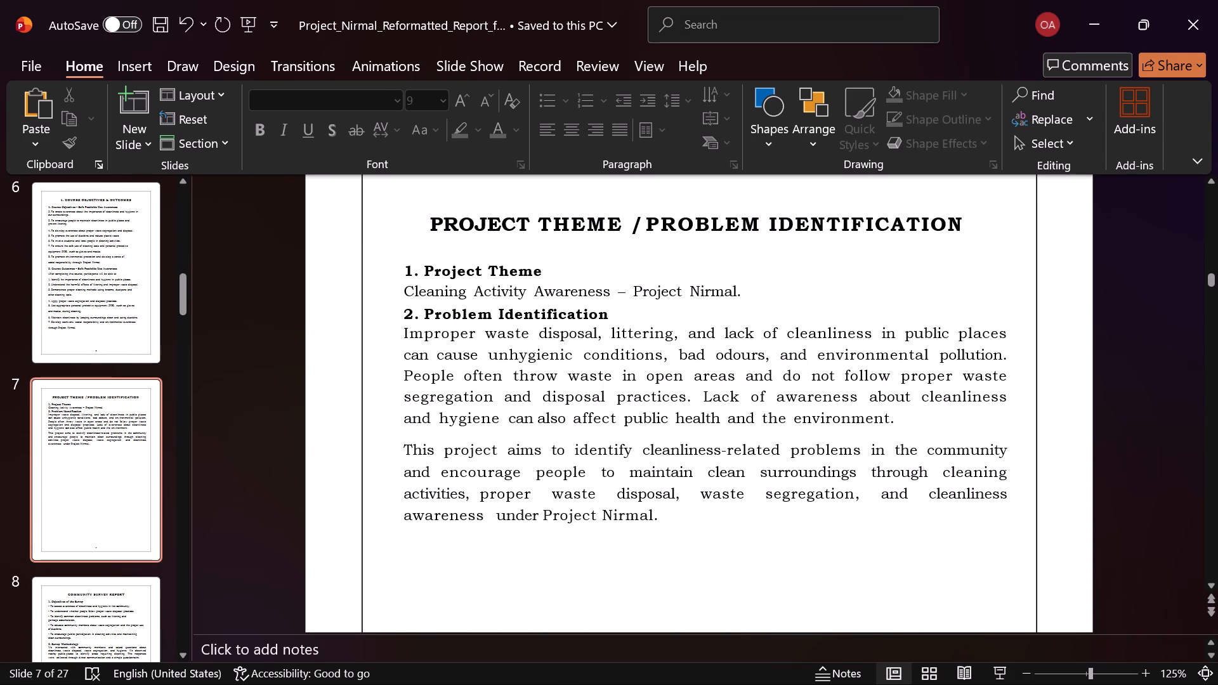
{"action": "scroll", "coordinate": [608, 358], "scroll_direction": "down", "scroll_amount": 5}
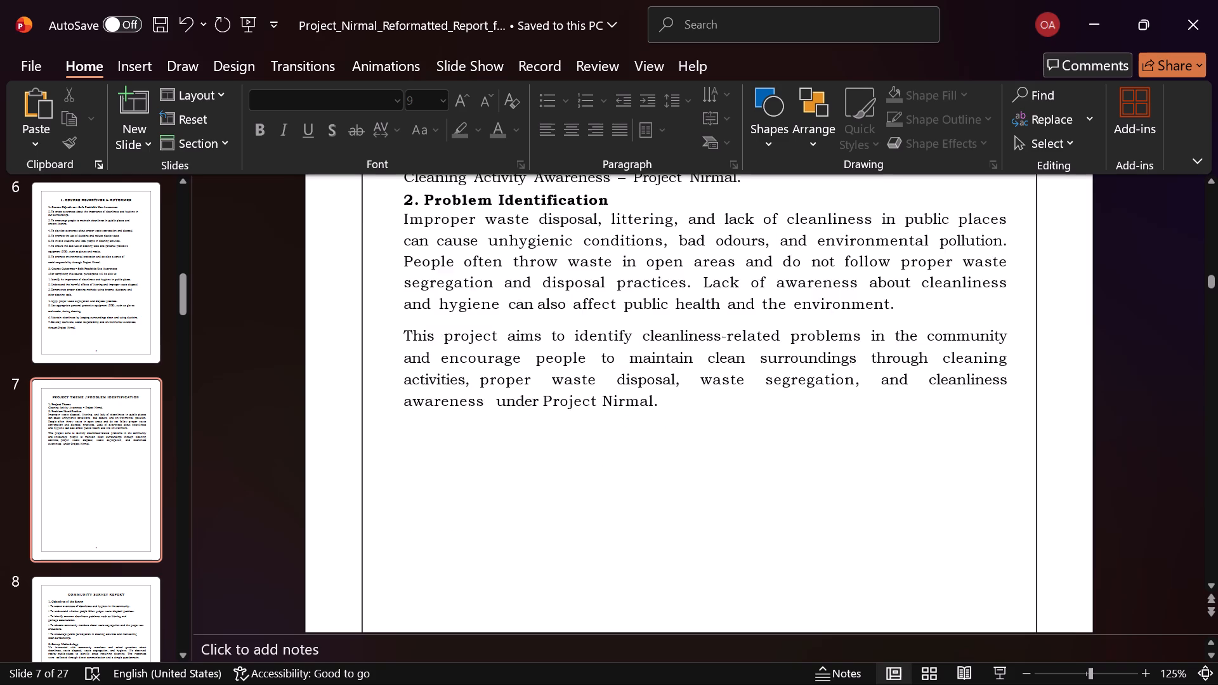
{"action": "scroll", "coordinate": [608, 358], "scroll_direction": "down", "scroll_amount": 13}
{"action": "scroll", "coordinate": [600, 379], "scroll_direction": "up", "scroll_amount": 18}
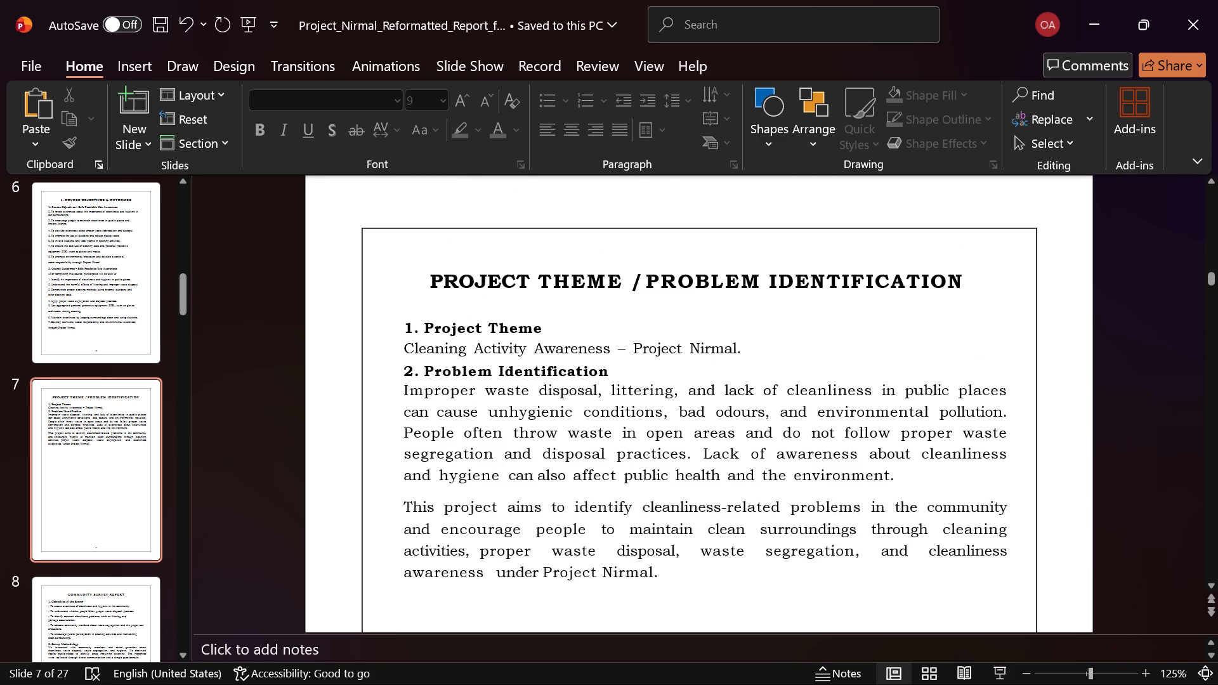
{"action": "scroll", "coordinate": [600, 380], "scroll_direction": "down", "scroll_amount": 11}
{"action": "scroll", "coordinate": [609, 377], "scroll_direction": "down", "scroll_amount": 20}
{"action": "scroll", "coordinate": [609, 377], "scroll_direction": "down", "scroll_amount": 6}
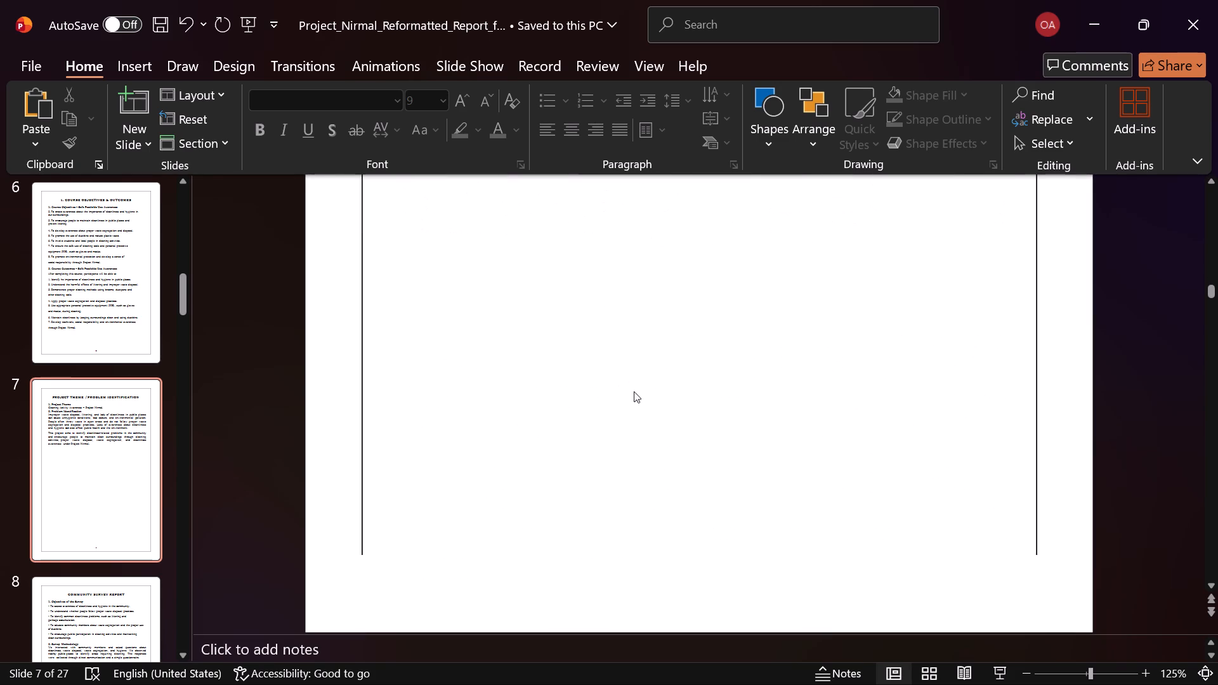
Move page number 7 on the Project Theme / Problem Identification slide straight down to just below the bottom border.
{"action": "scroll", "coordinate": [634, 391], "scroll_direction": "down", "scroll_amount": 9}
{"action": "scroll", "coordinate": [681, 441], "scroll_direction": "up", "scroll_amount": 7}
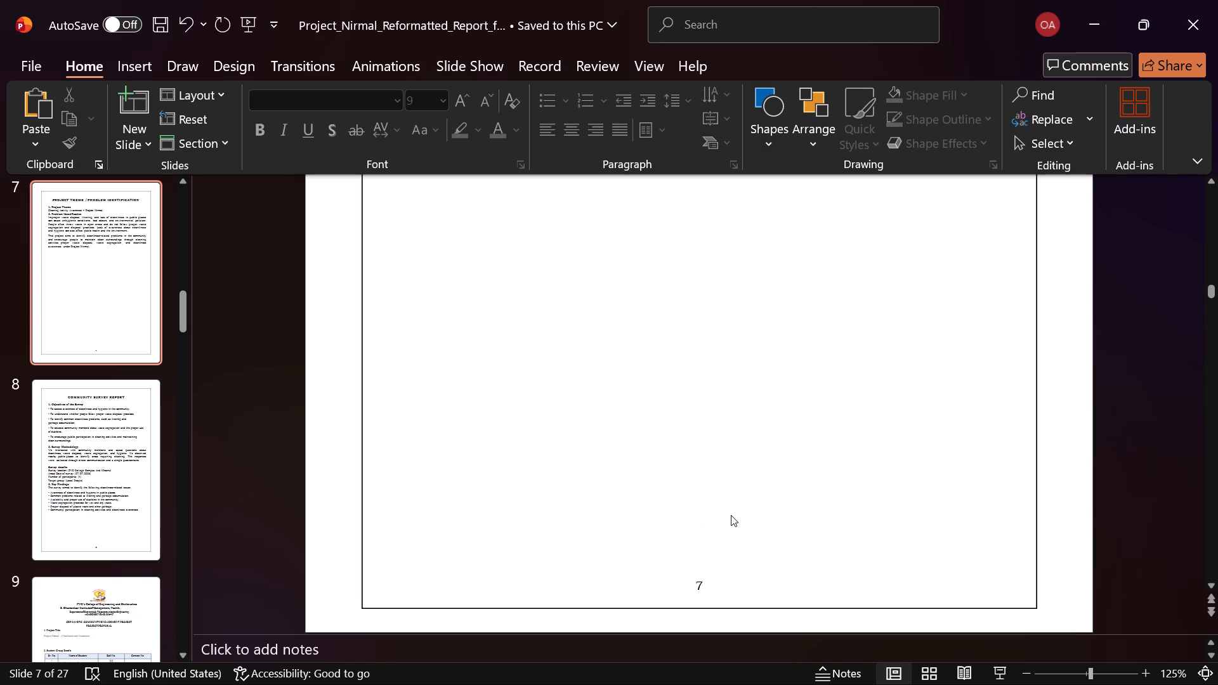
{"action": "scroll", "coordinate": [731, 515], "scroll_direction": "down", "scroll_amount": 1}
{"action": "left_click", "coordinate": [705, 568]}
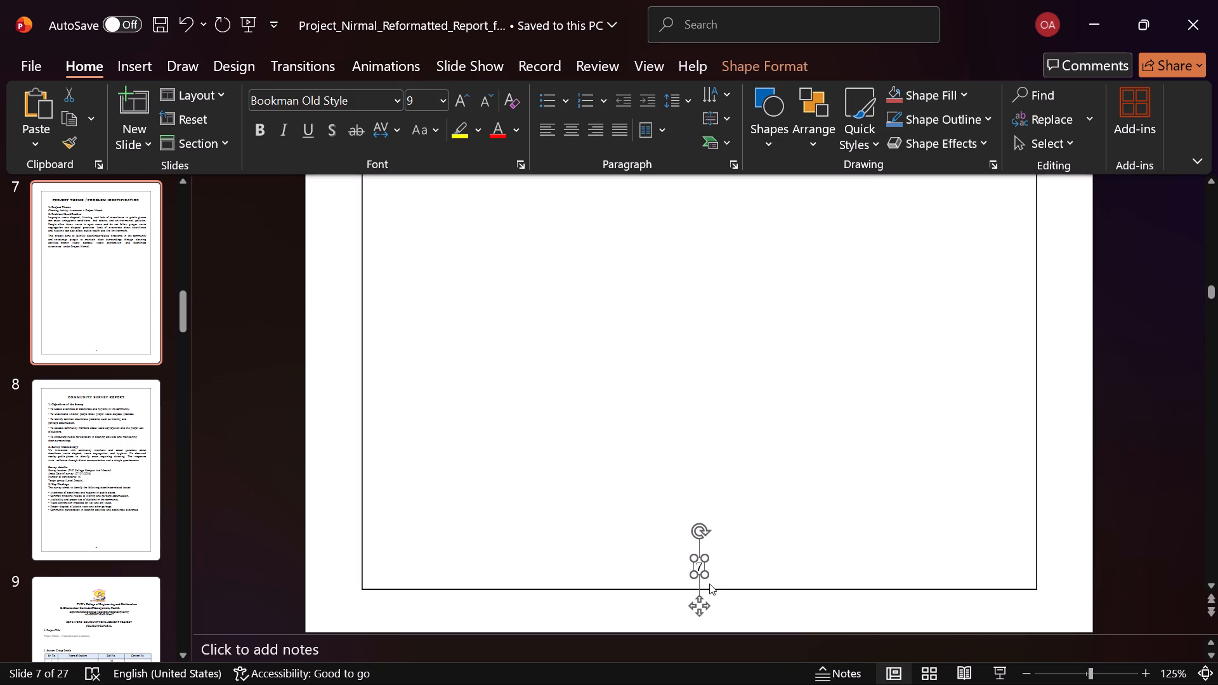
{"action": "key", "text": "Down"}
{"action": "key", "text": "Down"}
{"action": "key", "text": "Down"}
{"action": "key", "text": "Down"}
{"action": "key", "text": "Down"}
{"action": "key", "text": "Down"}
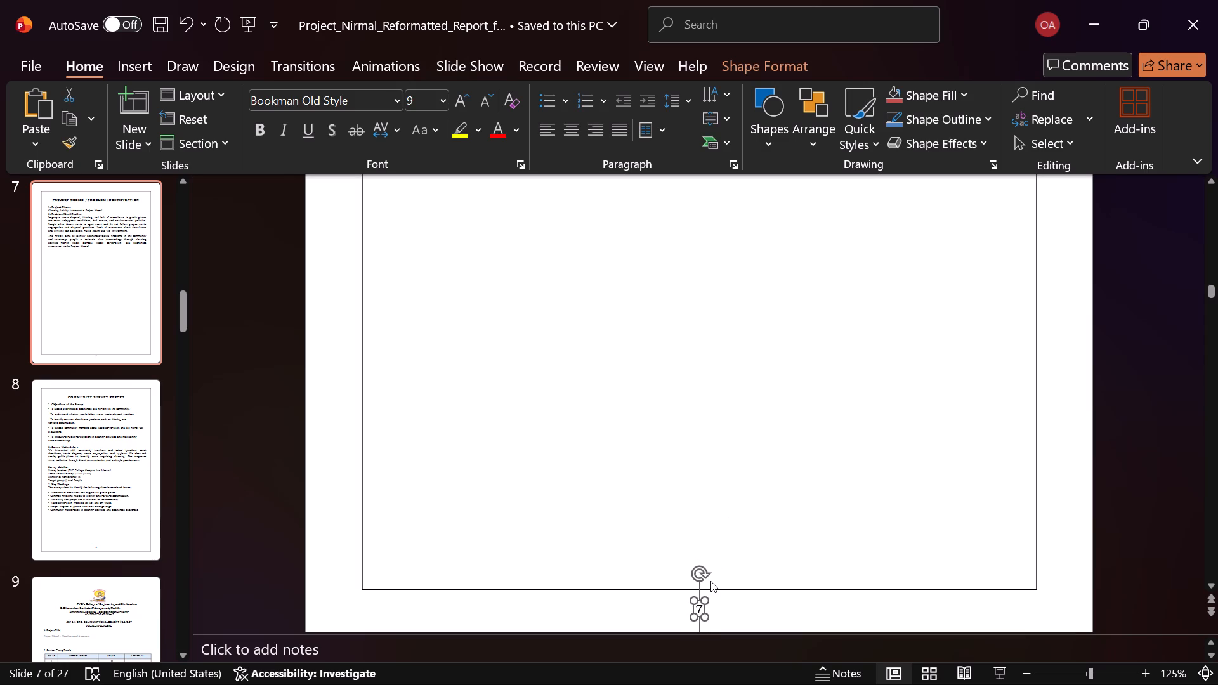
{"action": "key", "text": "Up"}
{"action": "key", "text": "Down"}
{"action": "left_click", "coordinate": [681, 492]}
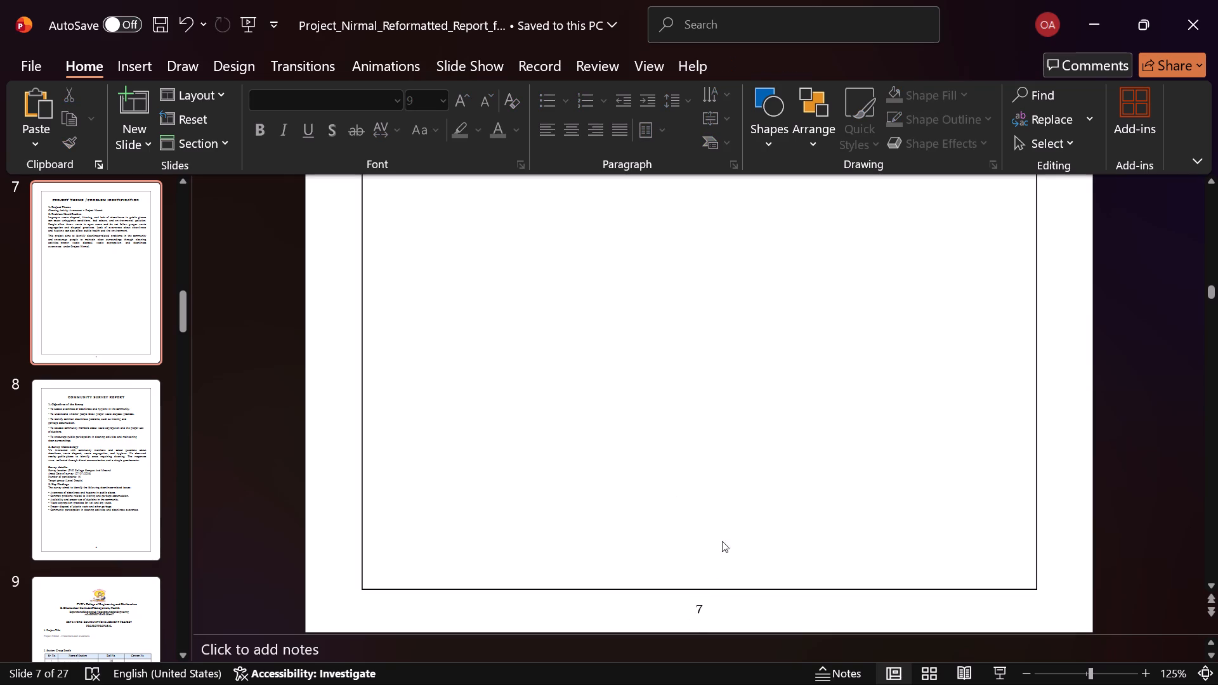
Delete page number 1 from inside the bottom border of the title page, keeping the department and academic year text.
{"action": "scroll", "coordinate": [91, 317], "scroll_direction": "up", "scroll_amount": 2}
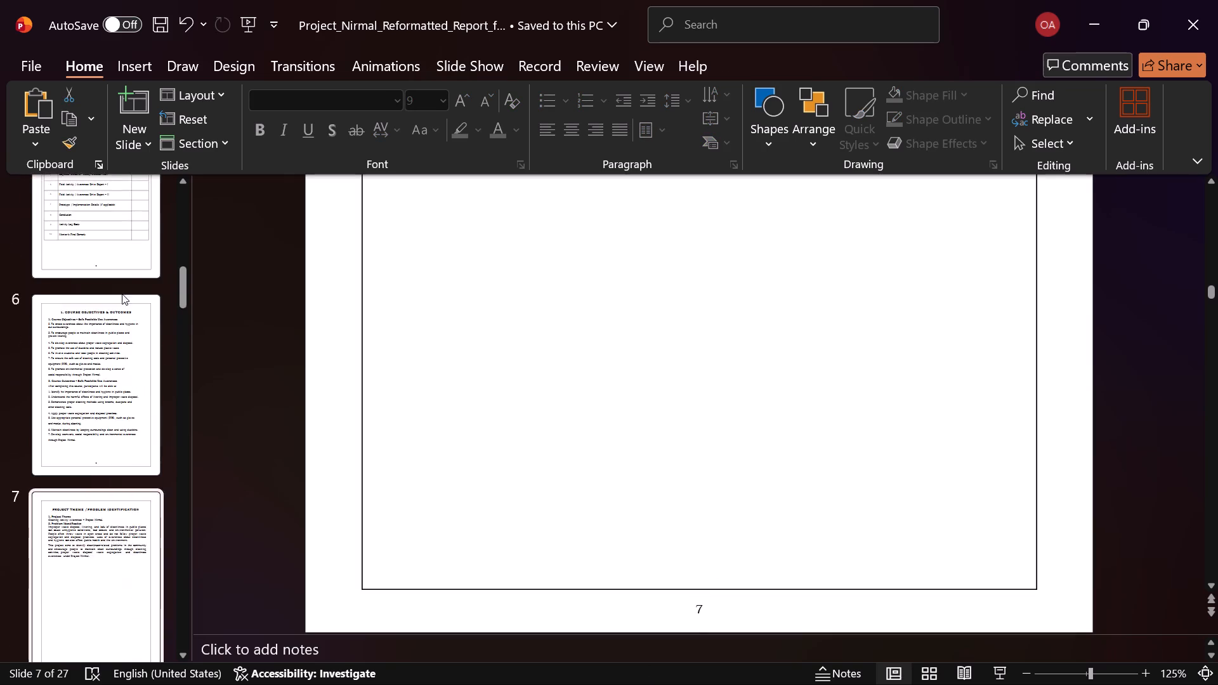
{"action": "scroll", "coordinate": [65, 317], "scroll_direction": "up", "scroll_amount": 11}
{"action": "left_click", "coordinate": [86, 344]}
{"action": "left_click", "coordinate": [700, 574]}
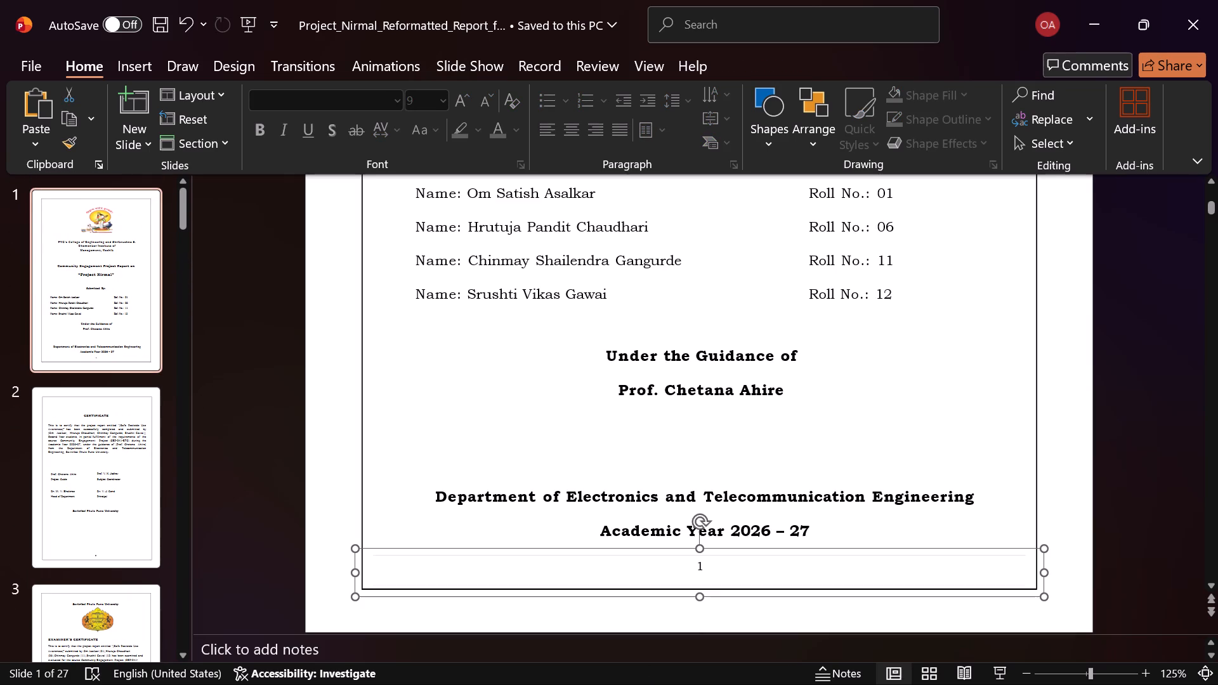
{"action": "left_click", "coordinate": [701, 567]}
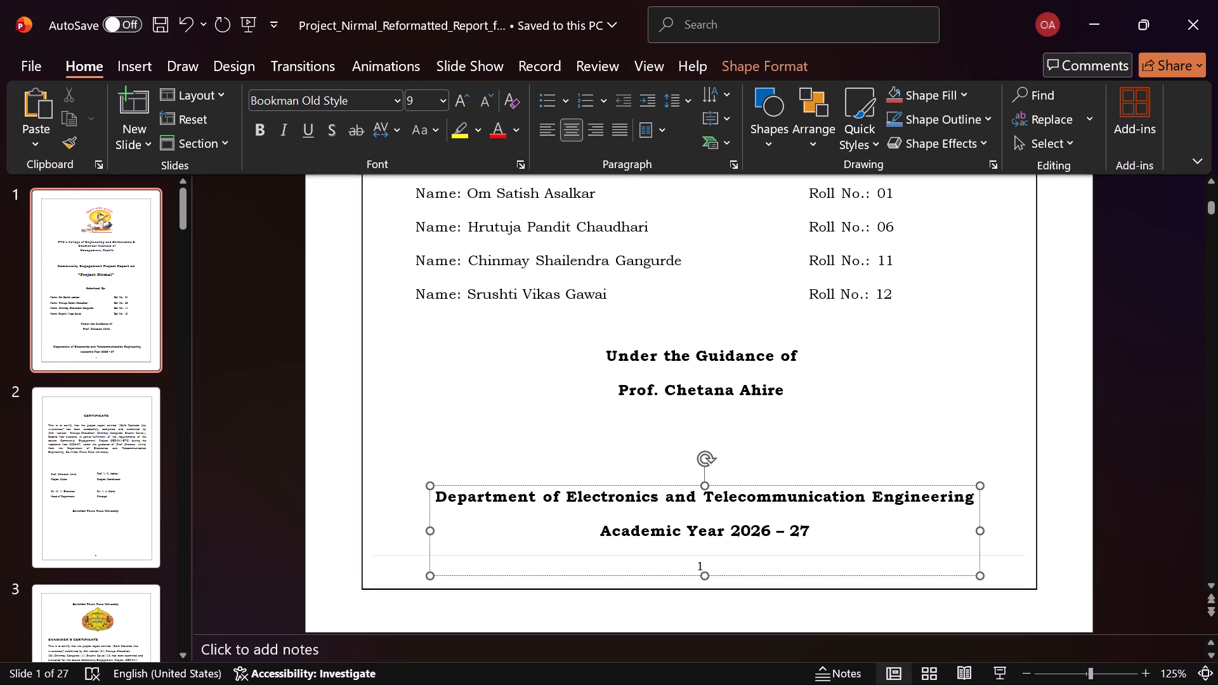
{"action": "left_click", "coordinate": [697, 568]}
{"action": "double_click", "coordinate": [698, 566]}
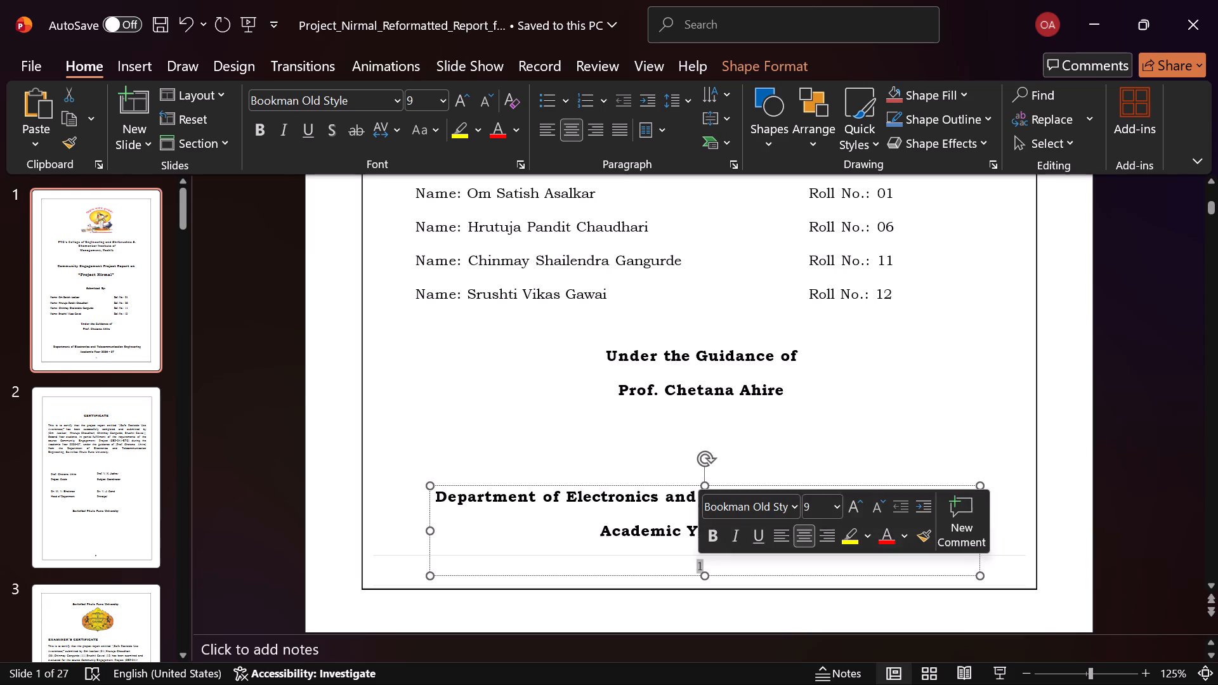
{"action": "key", "text": "Down"}
{"action": "left_click", "coordinate": [724, 613]}
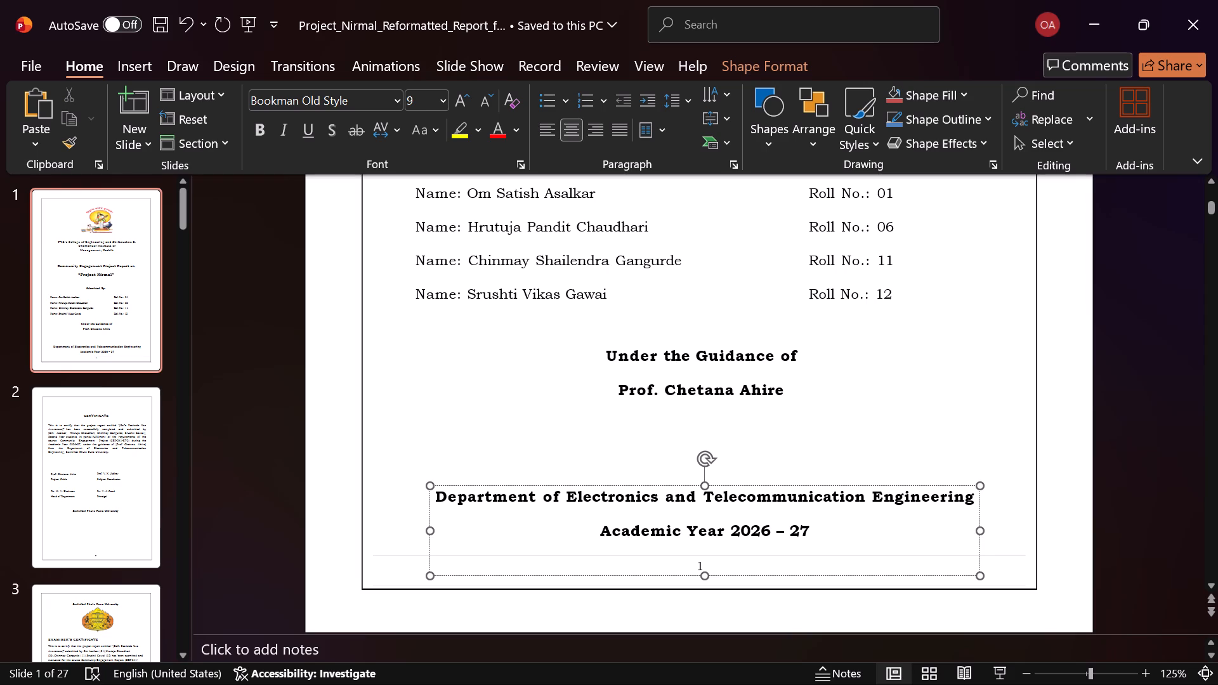
{"action": "left_click", "coordinate": [698, 559]}
{"action": "left_click", "coordinate": [699, 566]}
{"action": "left_click", "coordinate": [706, 569]}
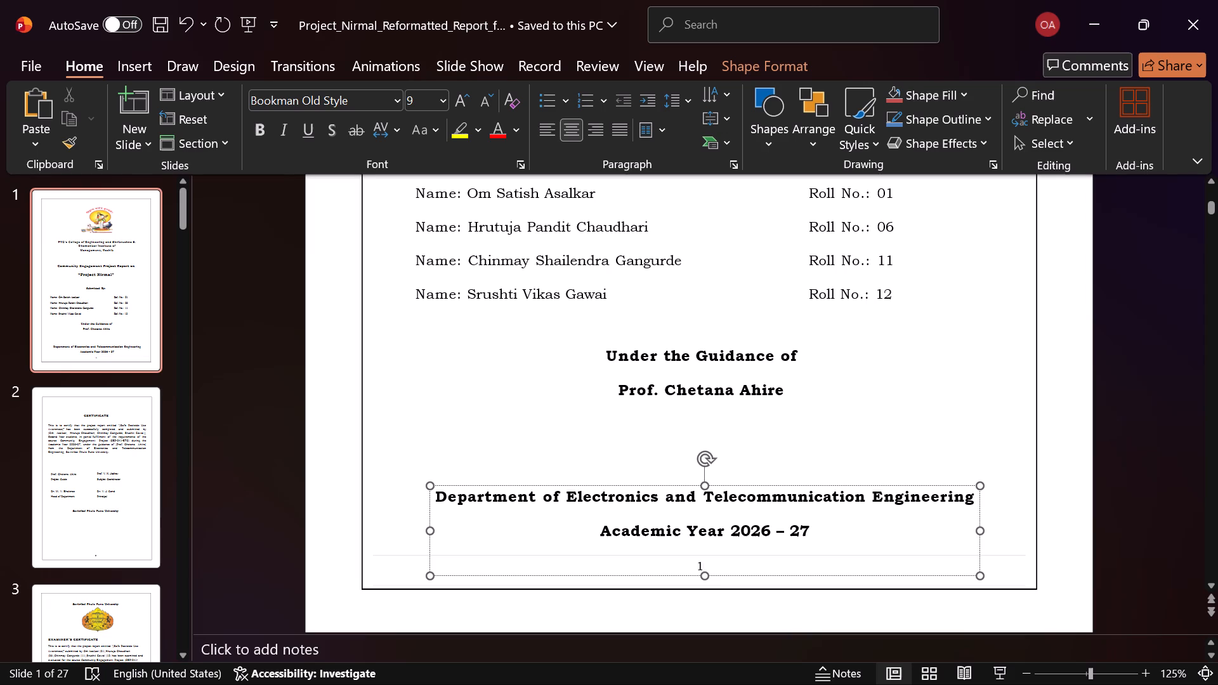
{"action": "key", "text": "BackSpace"}
Delete page number 2 from inside the bottom border of the Certificate slide.
{"action": "left_click", "coordinate": [160, 519]}
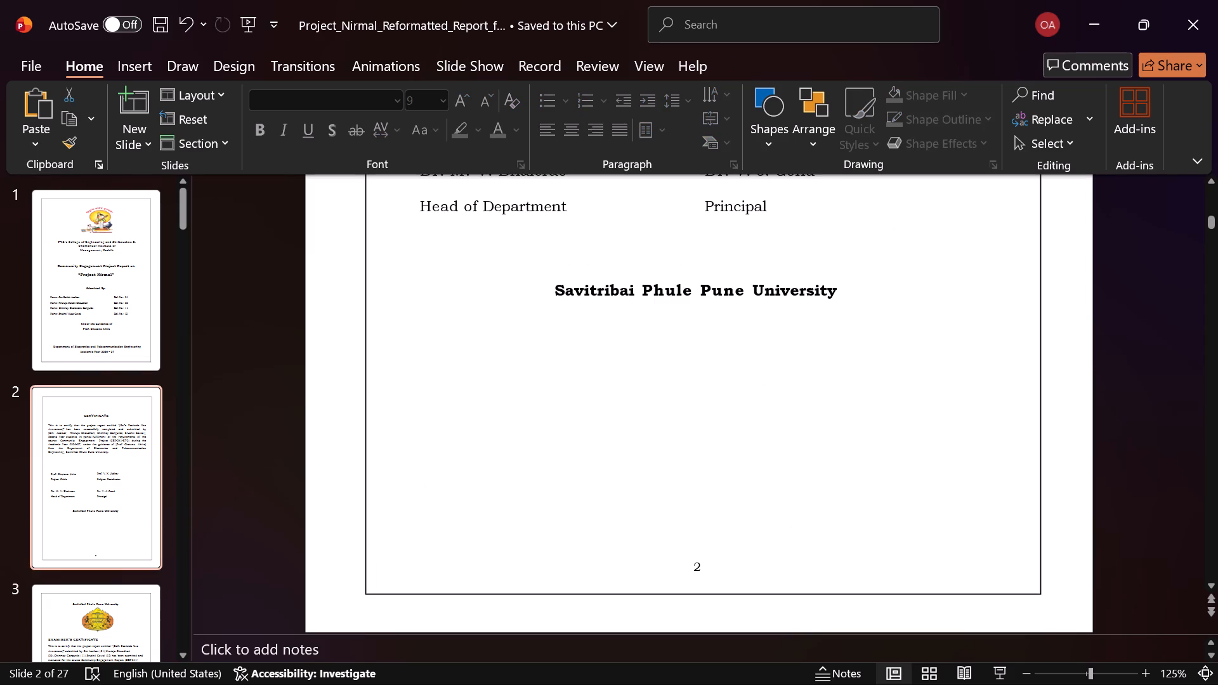
{"action": "left_click", "coordinate": [700, 566]}
{"action": "key", "text": "BackSpace"}
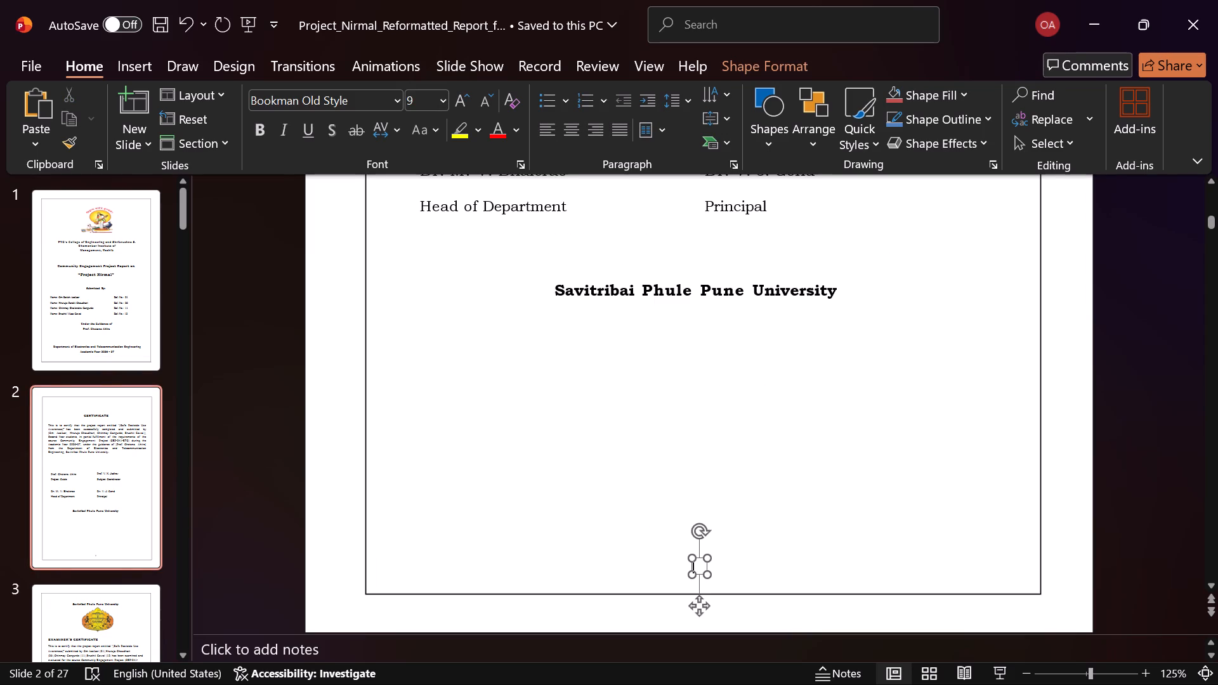
Delete page number 3 from inside the bottom border of the Examiner's Certificate slide.
{"action": "left_click", "coordinate": [97, 606]}
{"action": "scroll", "coordinate": [612, 491], "scroll_direction": "down", "scroll_amount": 13}
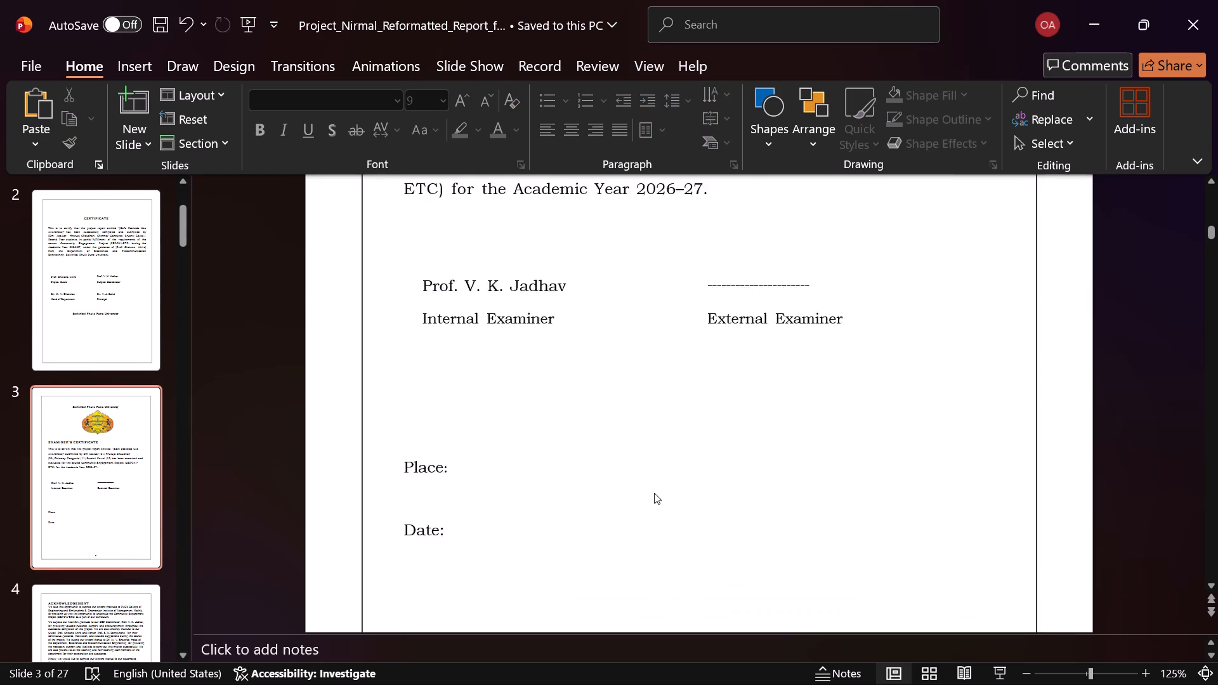
{"action": "scroll", "coordinate": [654, 493], "scroll_direction": "down", "scroll_amount": 9}
{"action": "left_click", "coordinate": [700, 559]}
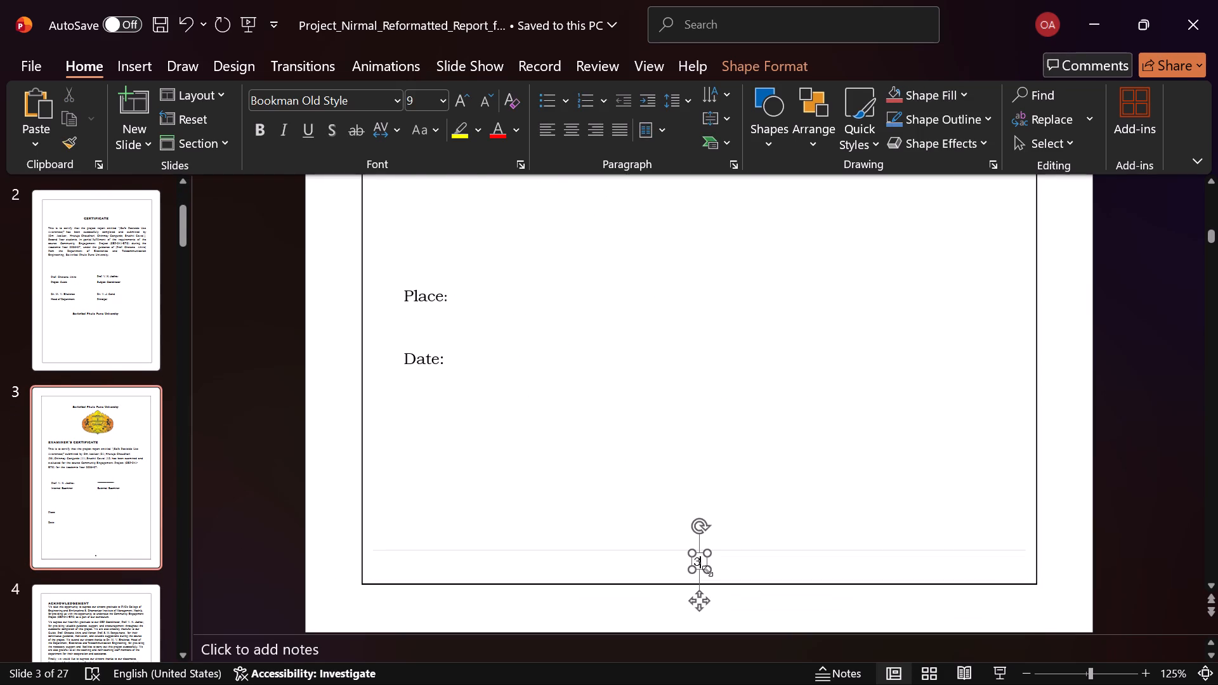
{"action": "key", "text": "BackSpace"}
Delete page number 4 from inside the bottom border of the Acknowledgement slide.
{"action": "left_click", "coordinate": [123, 619]}
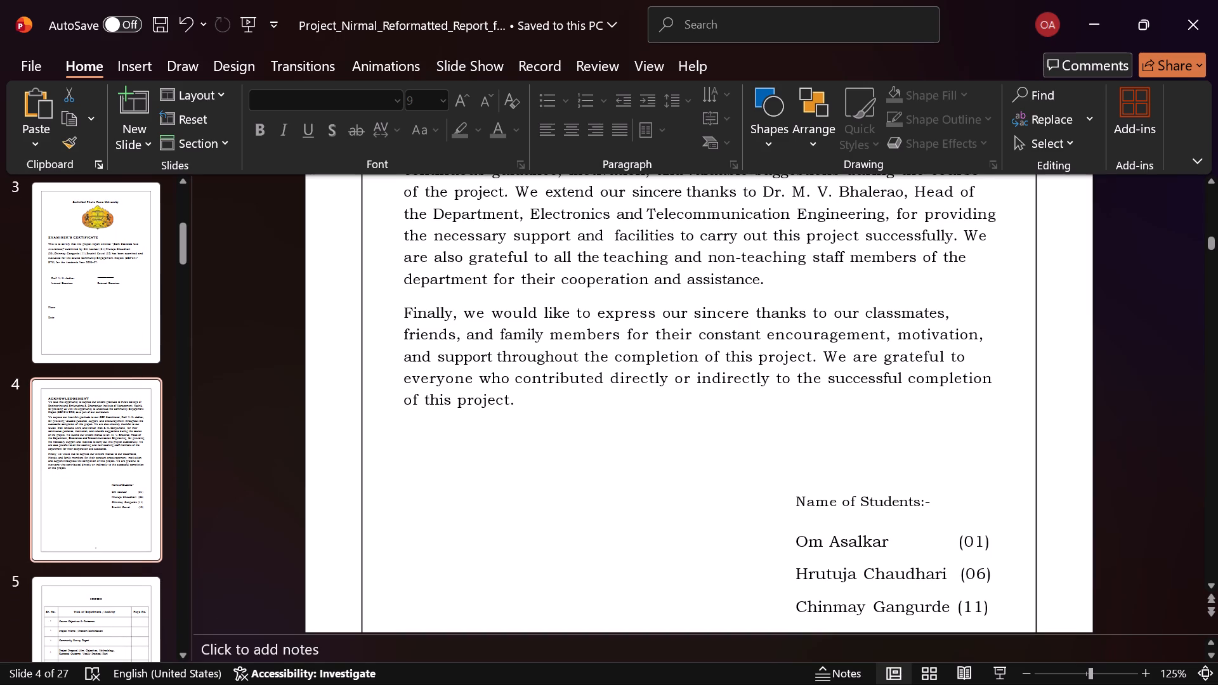
{"action": "scroll", "coordinate": [588, 467], "scroll_direction": "down", "scroll_amount": 4}
{"action": "scroll", "coordinate": [590, 449], "scroll_direction": "down", "scroll_amount": 19}
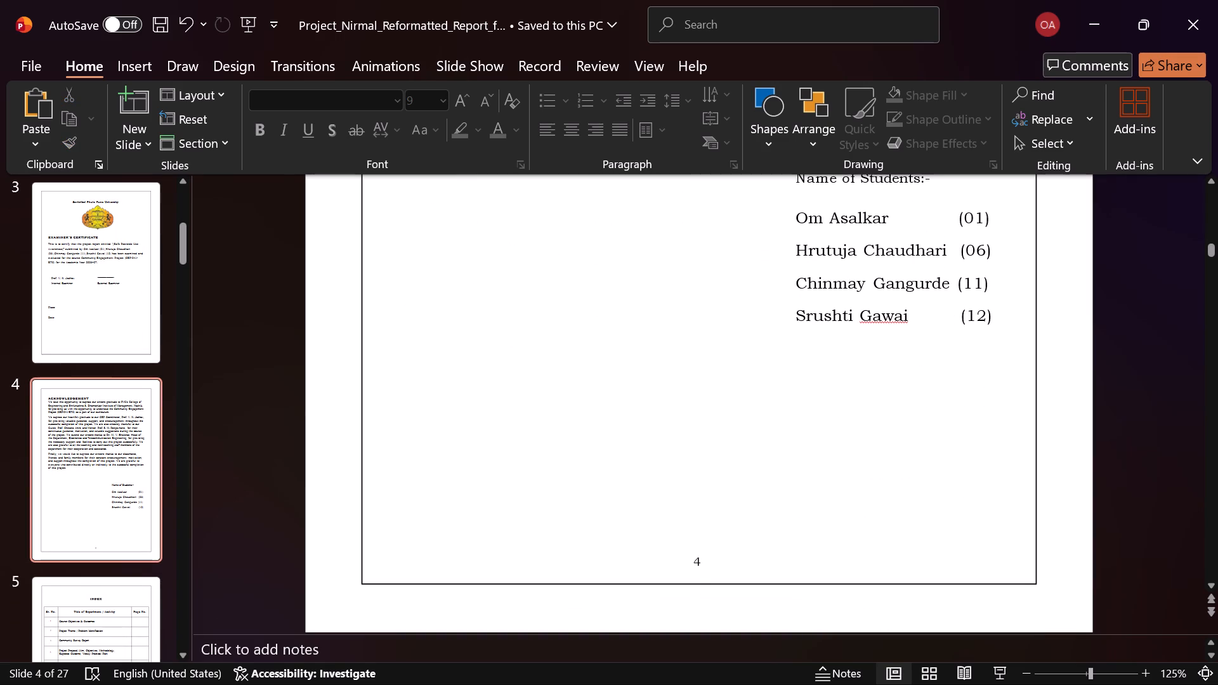
{"action": "left_click", "coordinate": [697, 557]}
{"action": "key", "text": "Delete"}
{"action": "key", "text": "BackSpace"}
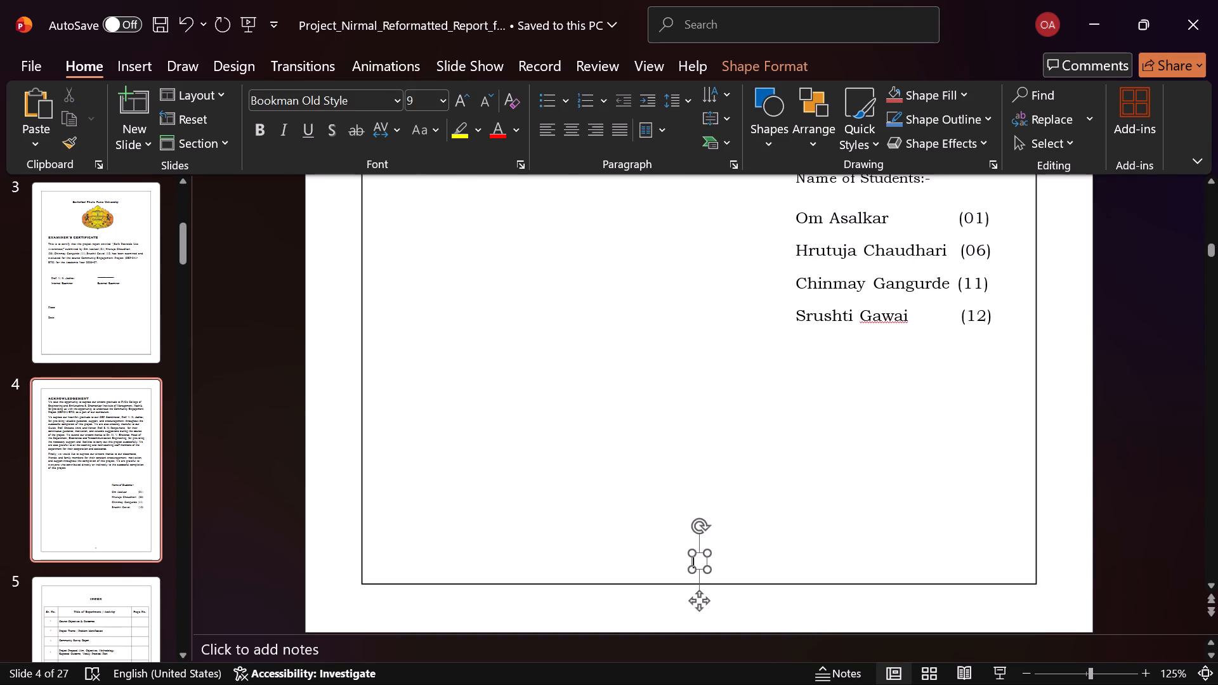
Delete page number 5 from inside the bottom border of the Index slide.
{"action": "left_click", "coordinate": [133, 594]}
{"action": "scroll", "coordinate": [668, 500], "scroll_direction": "down", "scroll_amount": 14}
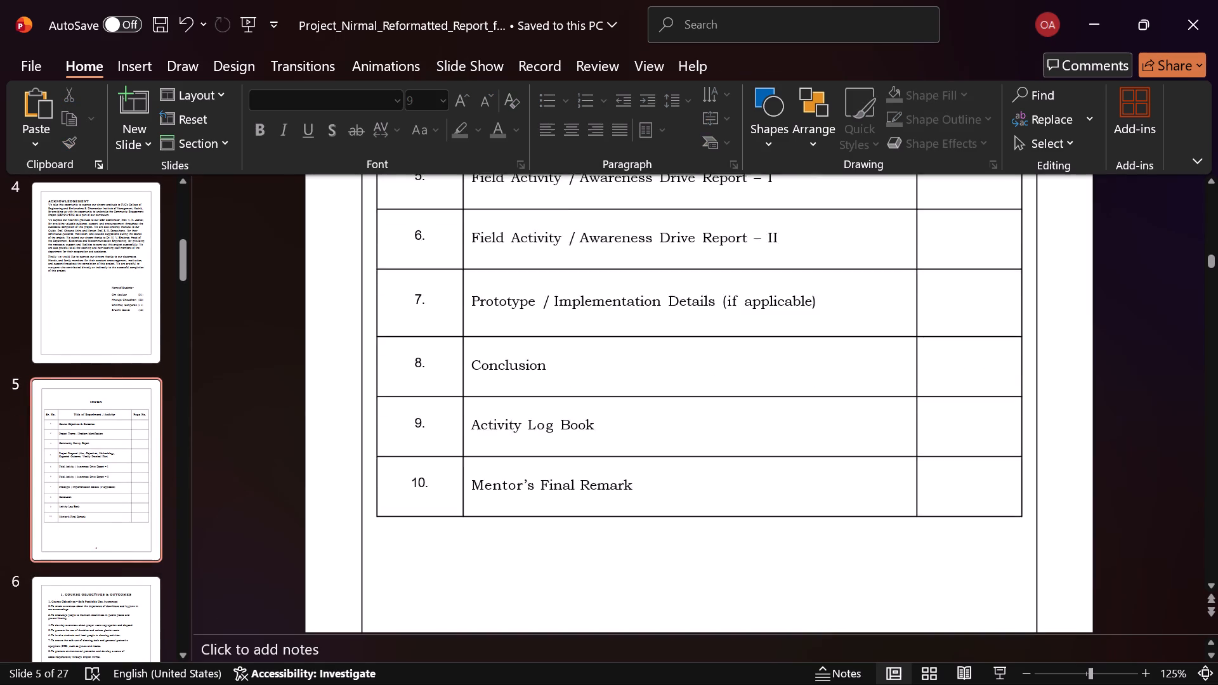
{"action": "scroll", "coordinate": [678, 438], "scroll_direction": "down", "scroll_amount": 5}
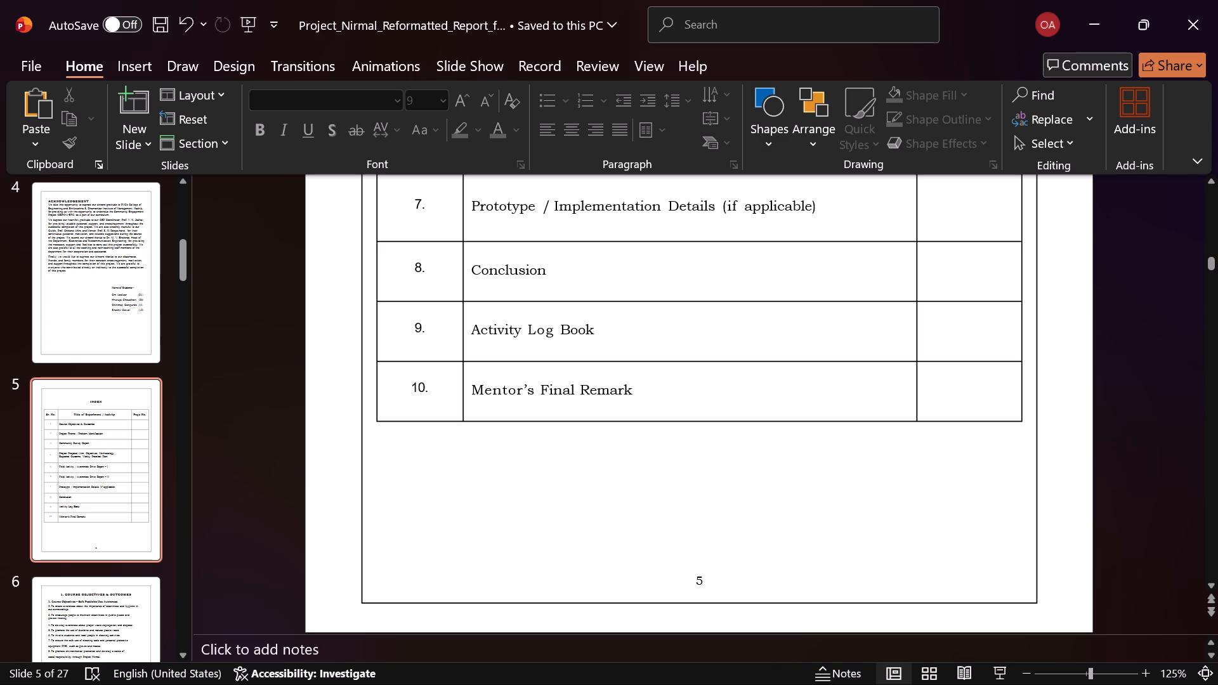
{"action": "left_click", "coordinate": [704, 577]}
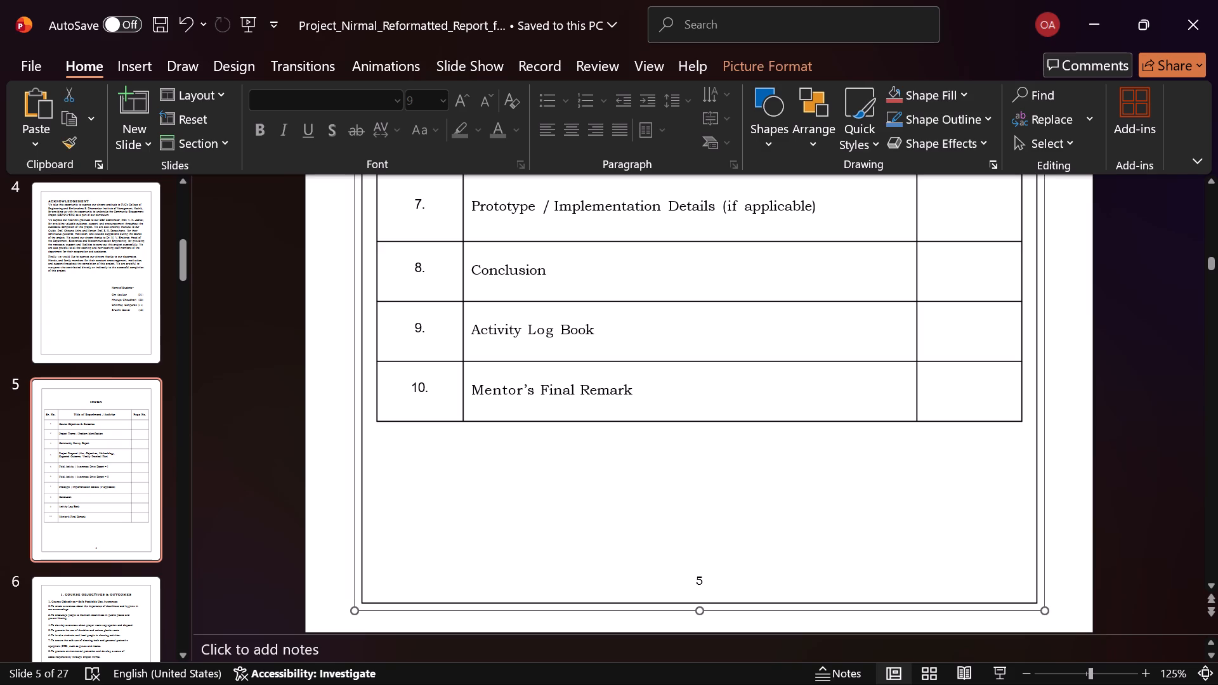
{"action": "left_click", "coordinate": [707, 583]}
{"action": "left_click", "coordinate": [699, 580]}
{"action": "key", "text": "BackSpace"}
Move page number 6 on the Course Objectives & Outcomes slide straight down to just below the bottom border.
{"action": "scroll", "coordinate": [710, 499], "scroll_direction": "down", "scroll_amount": 6}
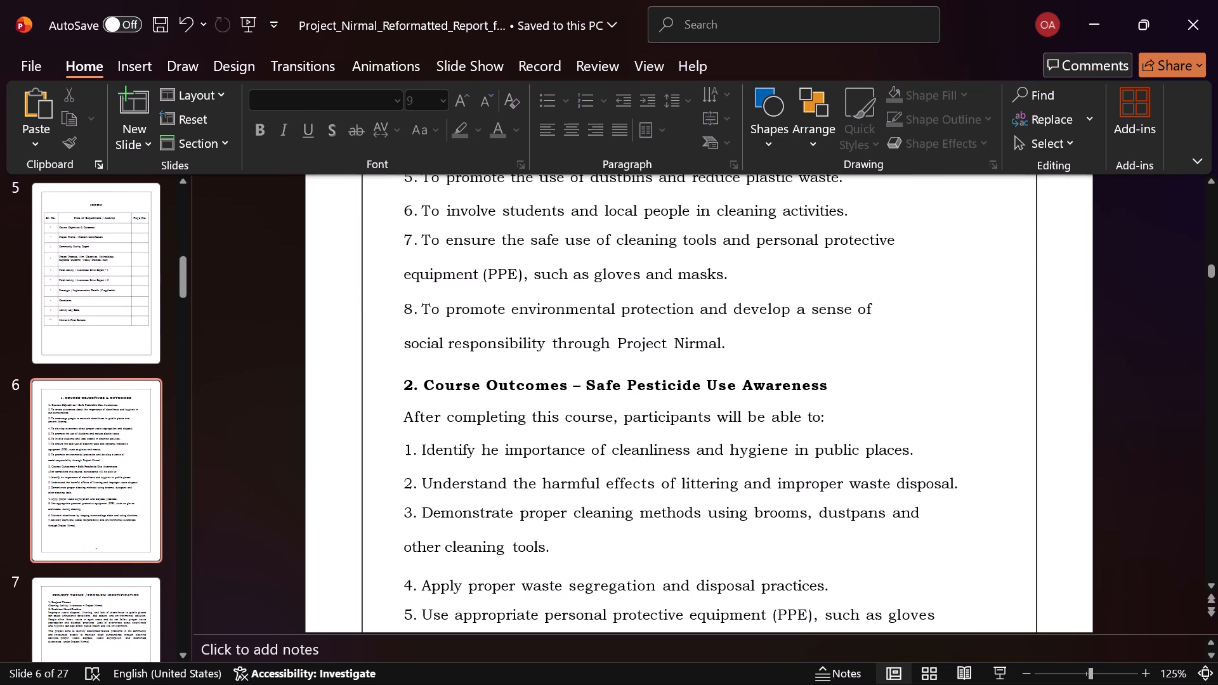
{"action": "scroll", "coordinate": [480, 421], "scroll_direction": "down", "scroll_amount": 20}
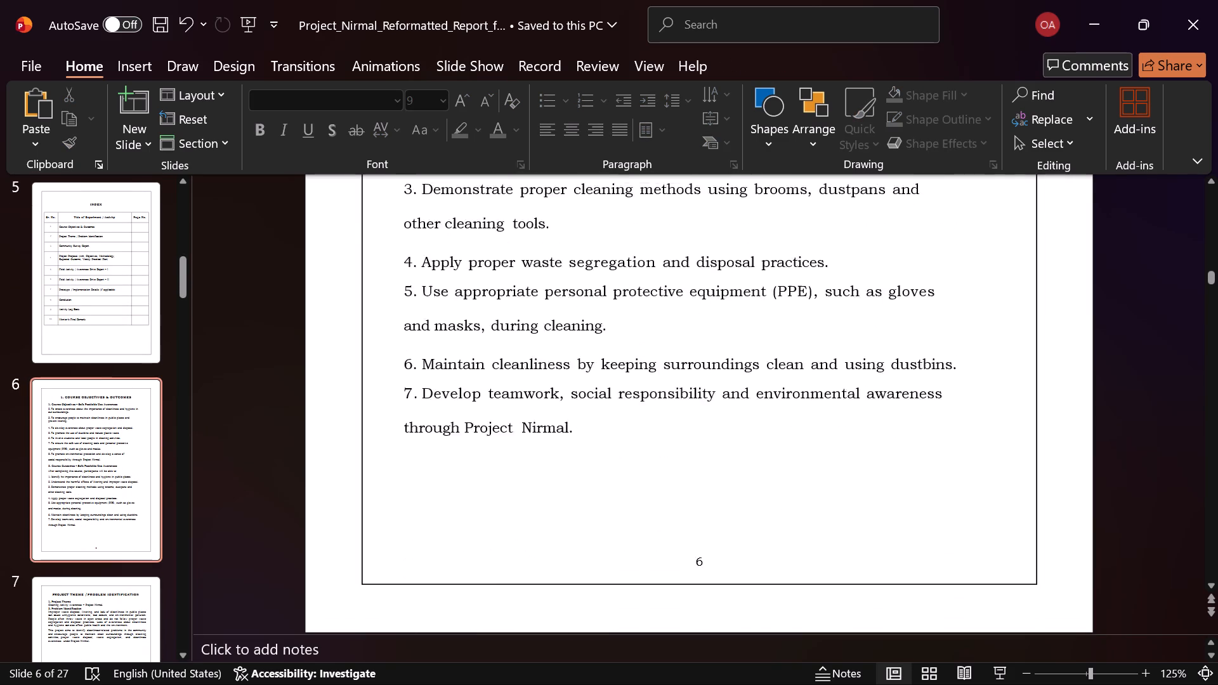
{"action": "scroll", "coordinate": [633, 512], "scroll_direction": "up", "scroll_amount": 3}
{"action": "left_click", "coordinate": [704, 588]}
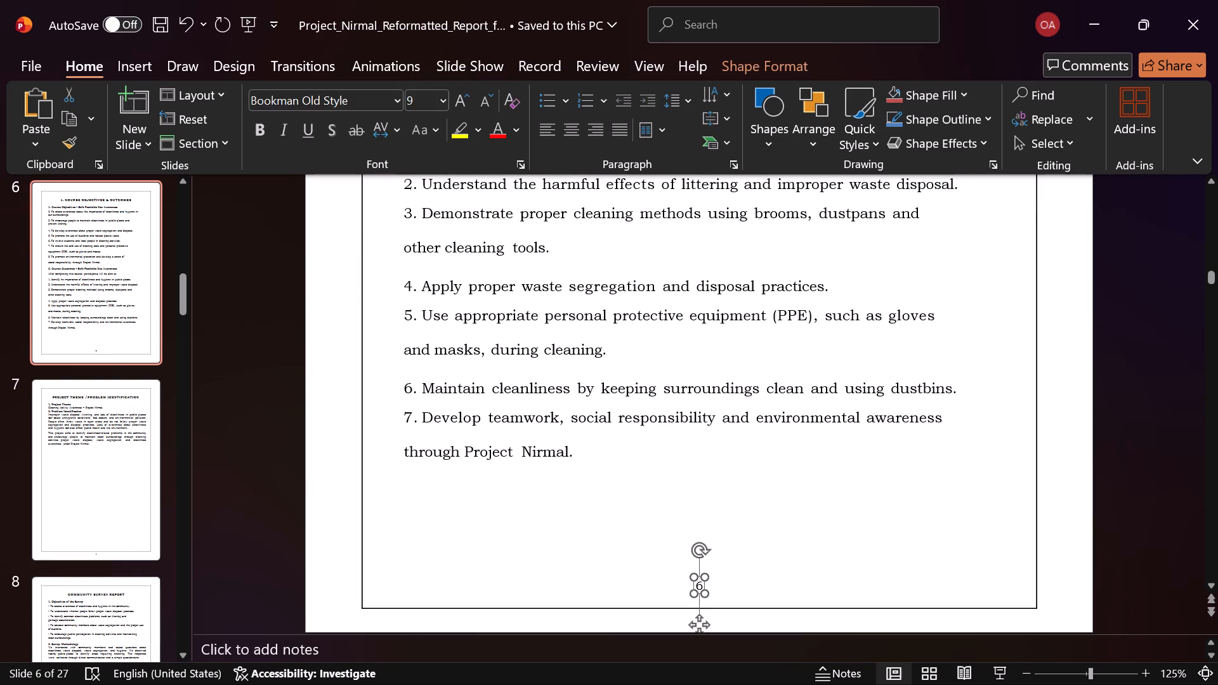
{"action": "key", "text": "Down"}
{"action": "key", "text": "Down"}
{"action": "key", "text": "Down"}
{"action": "key", "text": "Down"}
{"action": "key", "text": "Down"}
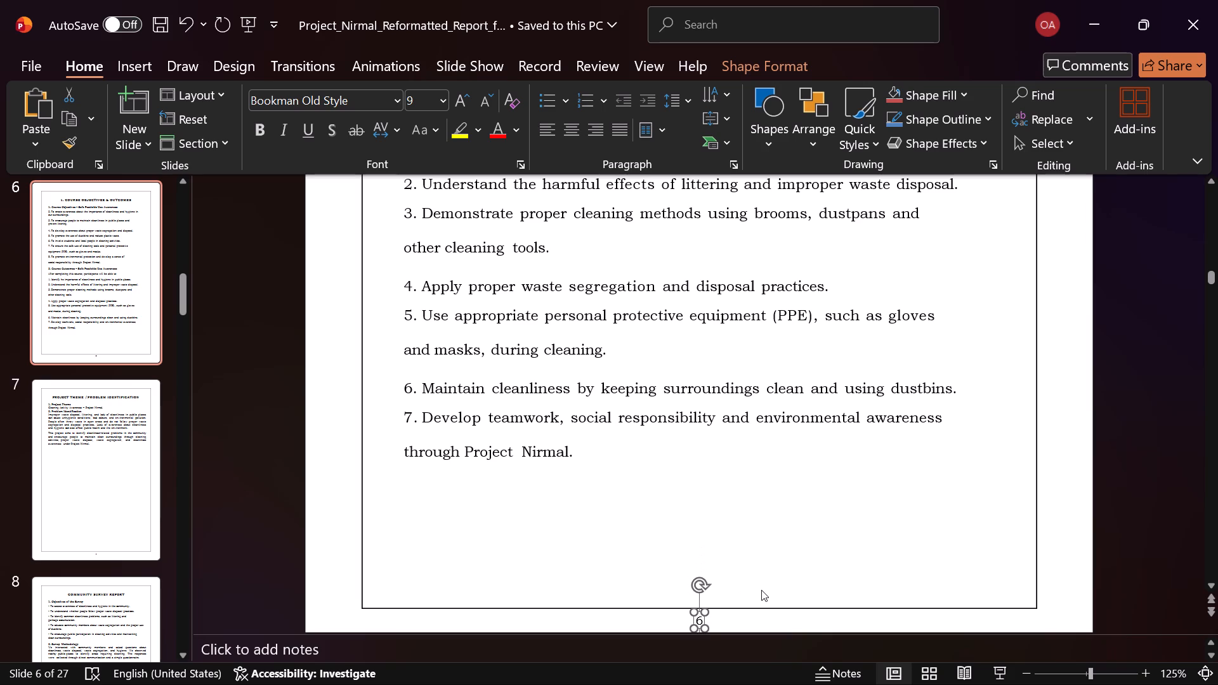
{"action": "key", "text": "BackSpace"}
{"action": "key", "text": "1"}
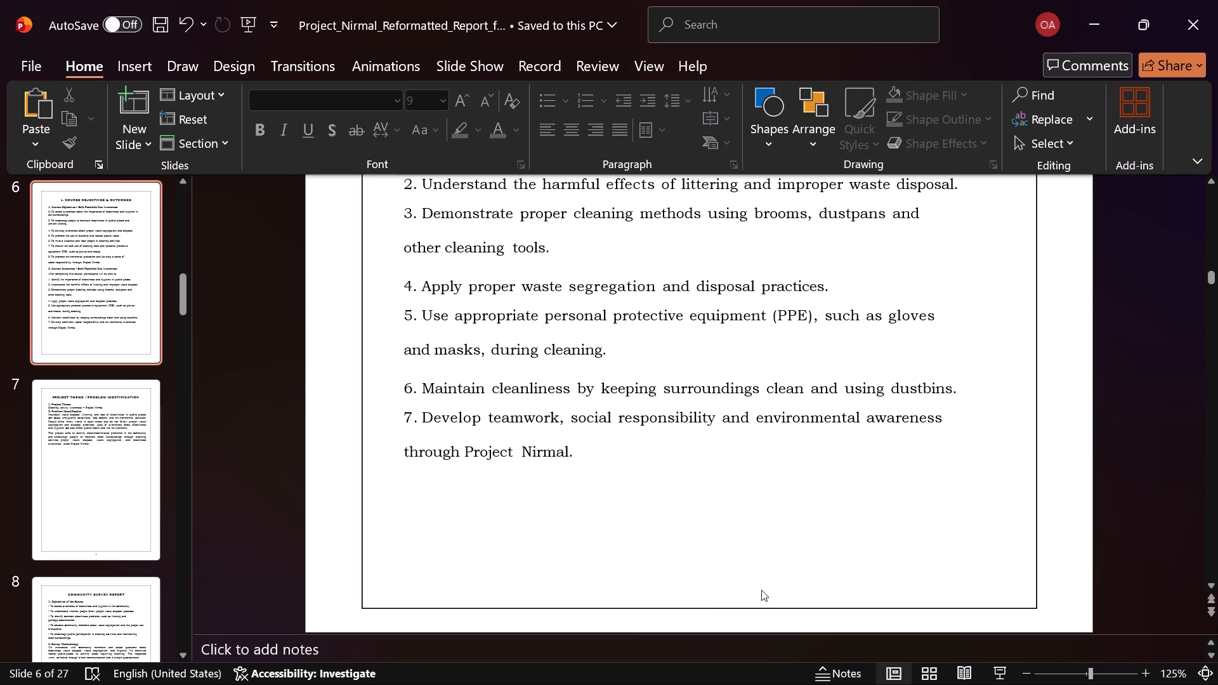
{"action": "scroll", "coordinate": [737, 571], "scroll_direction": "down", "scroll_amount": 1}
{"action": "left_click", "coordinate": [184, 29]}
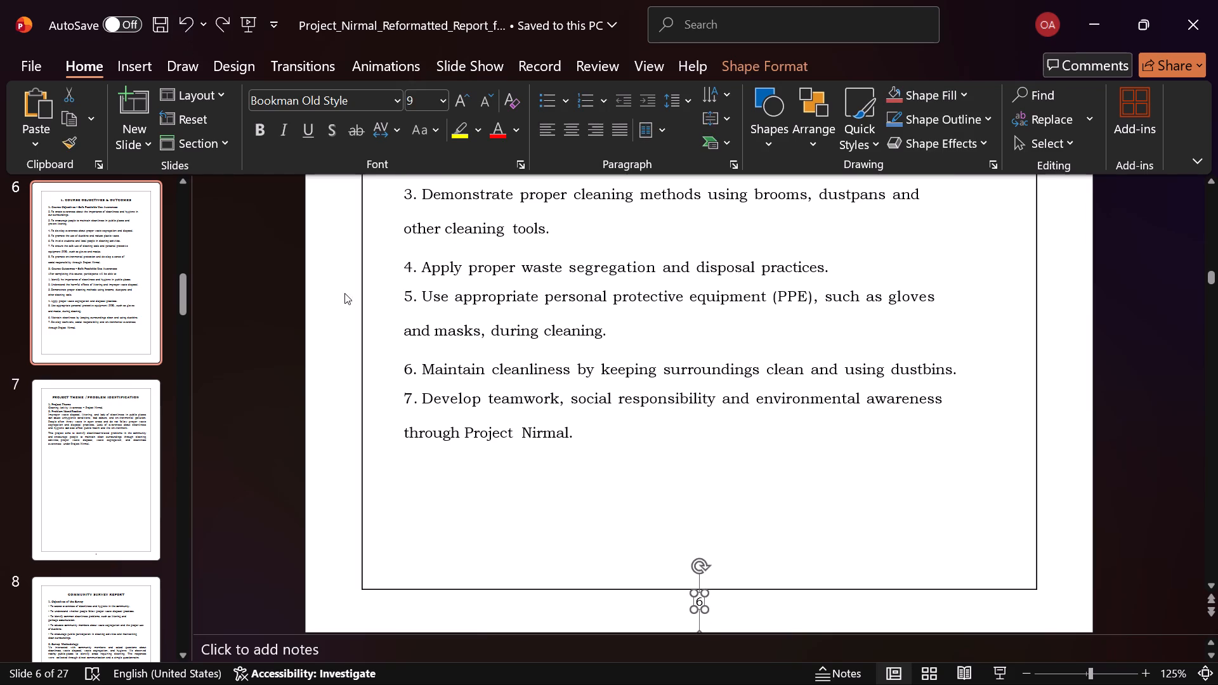
Change the page number on the Course Objectives & Outcomes slide to 1 and nudge it slightly lower below the border.
{"action": "scroll", "coordinate": [484, 398], "scroll_direction": "down", "scroll_amount": 3}
{"action": "scroll", "coordinate": [495, 438], "scroll_direction": "up", "scroll_amount": 2}
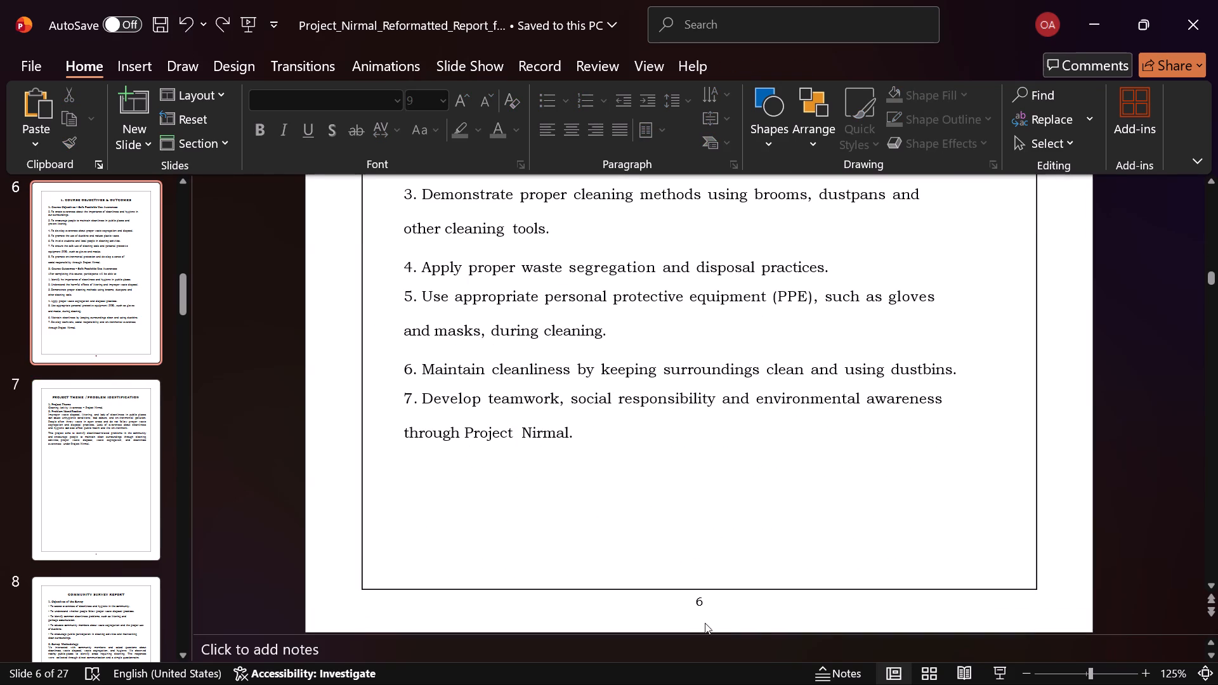
{"action": "left_click", "coordinate": [698, 603]}
{"action": "key", "text": "Down"}
{"action": "key", "text": "Right"}
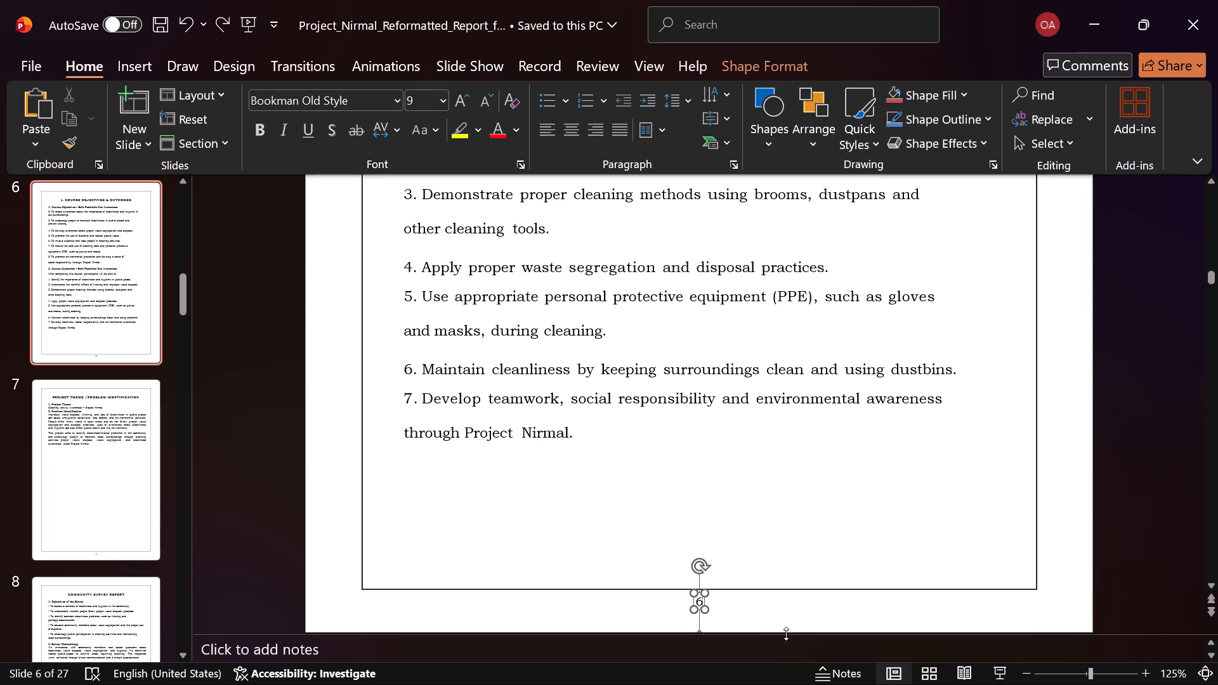
{"action": "key", "text": "BackSpace"}
{"action": "key", "text": "1"}
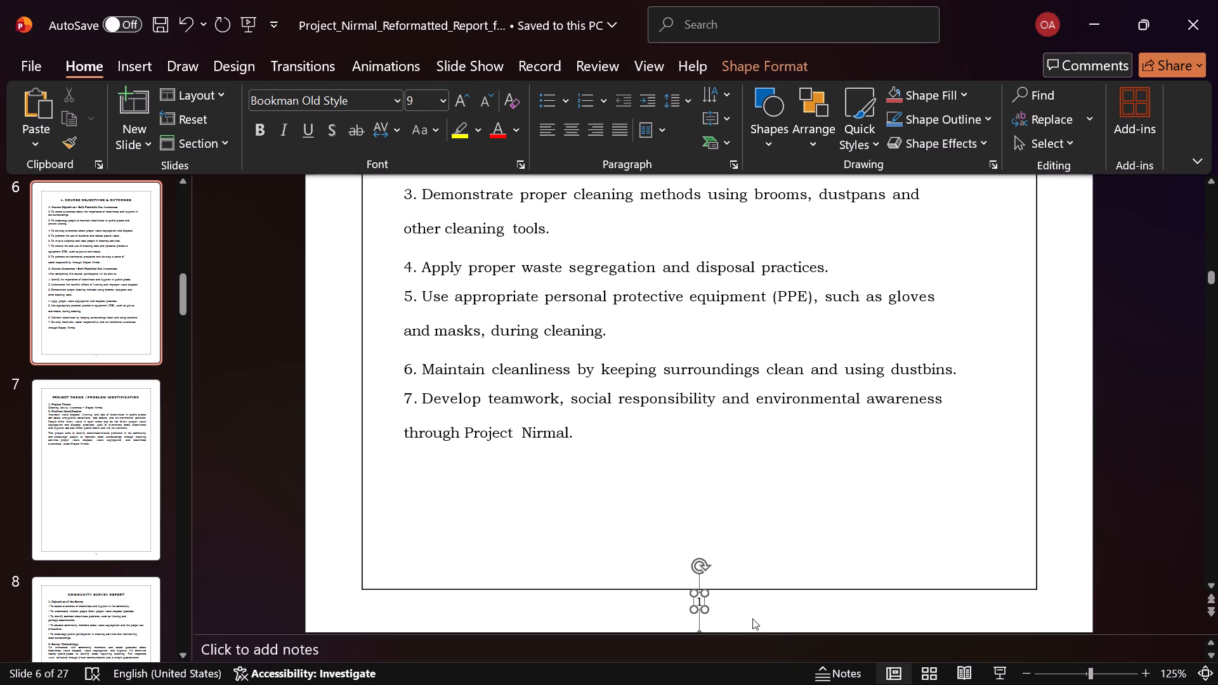
{"action": "left_click", "coordinate": [752, 618]}
{"action": "left_click", "coordinate": [704, 604]}
{"action": "key", "text": "Down"}
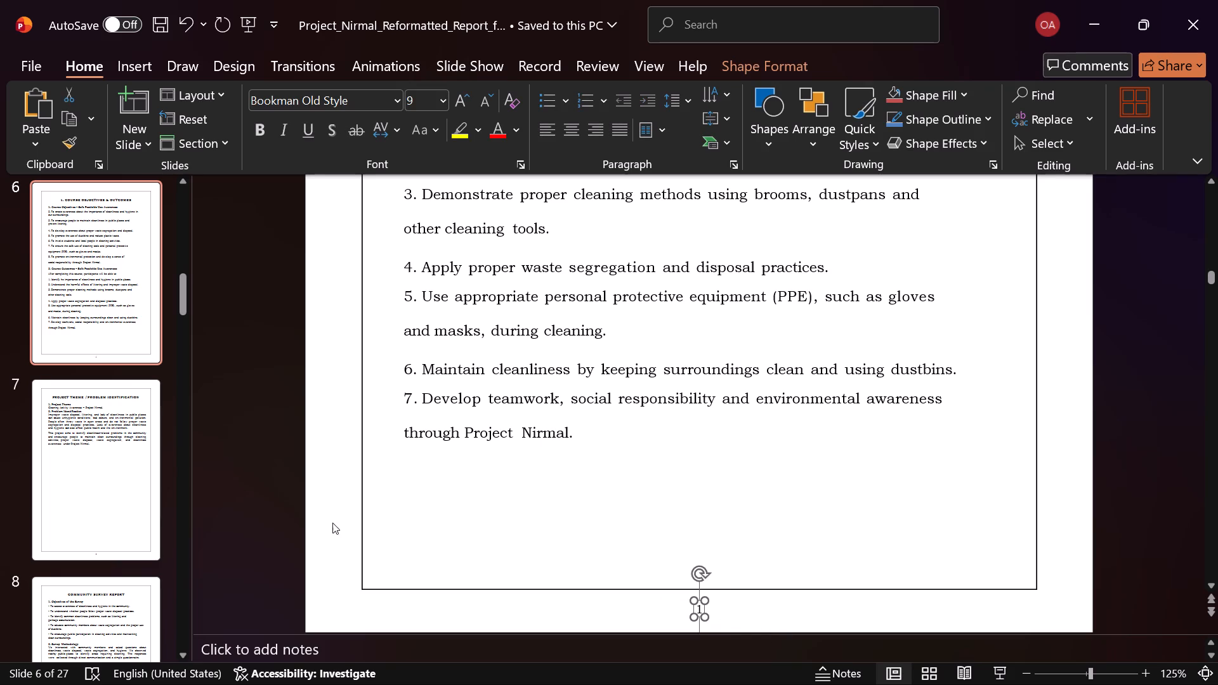
Change the page number below the border of the Project Theme / Problem Identification slide to 2.
{"action": "left_click", "coordinate": [39, 487]}
{"action": "left_click", "coordinate": [707, 613]}
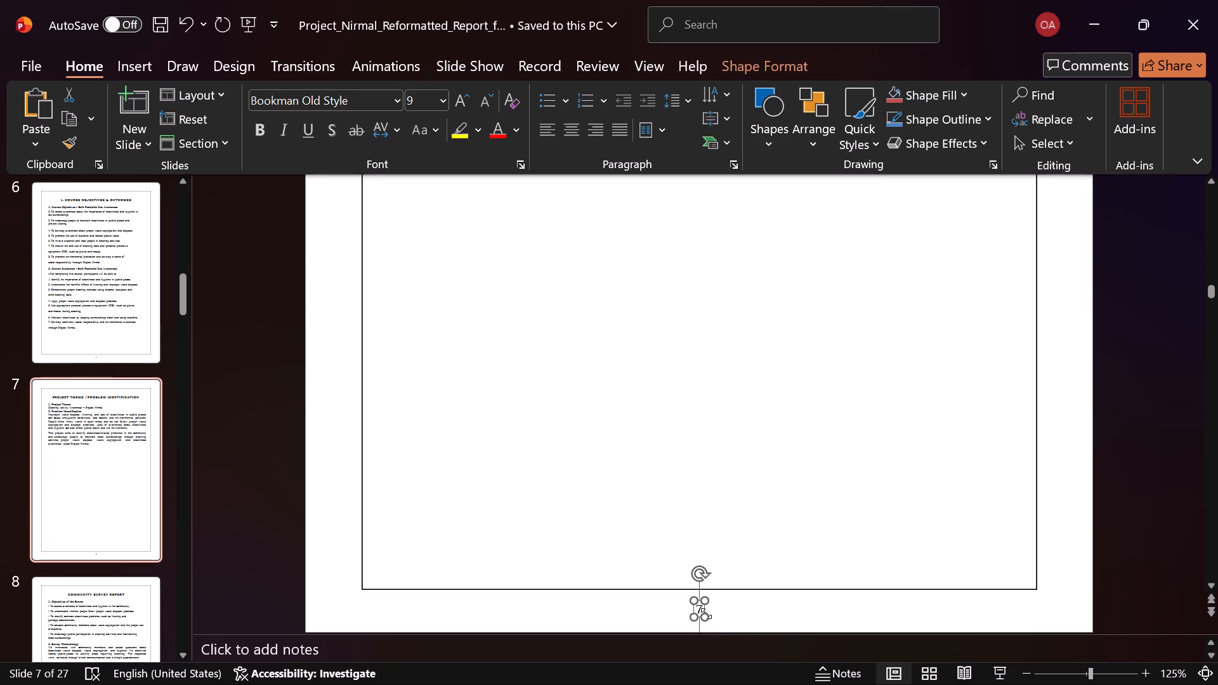
{"action": "key", "text": "2"}
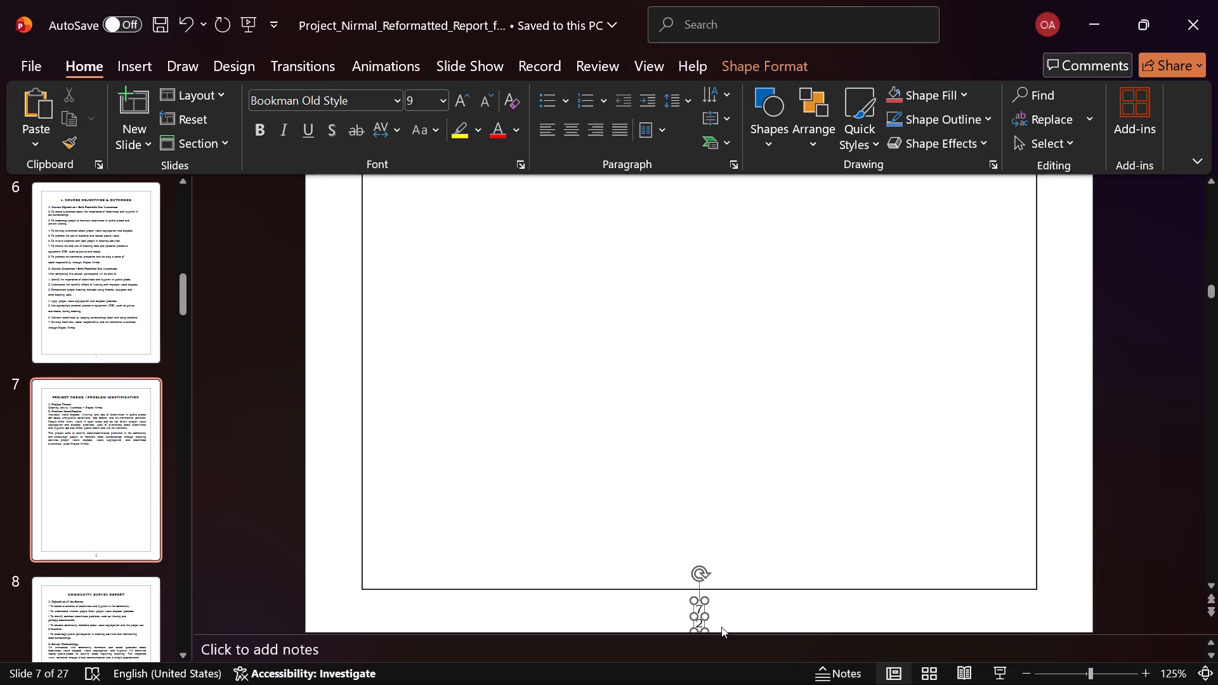
{"action": "key", "text": "BackSpace"}
{"action": "key", "text": "BackSpace"}
{"action": "key", "text": "2"}
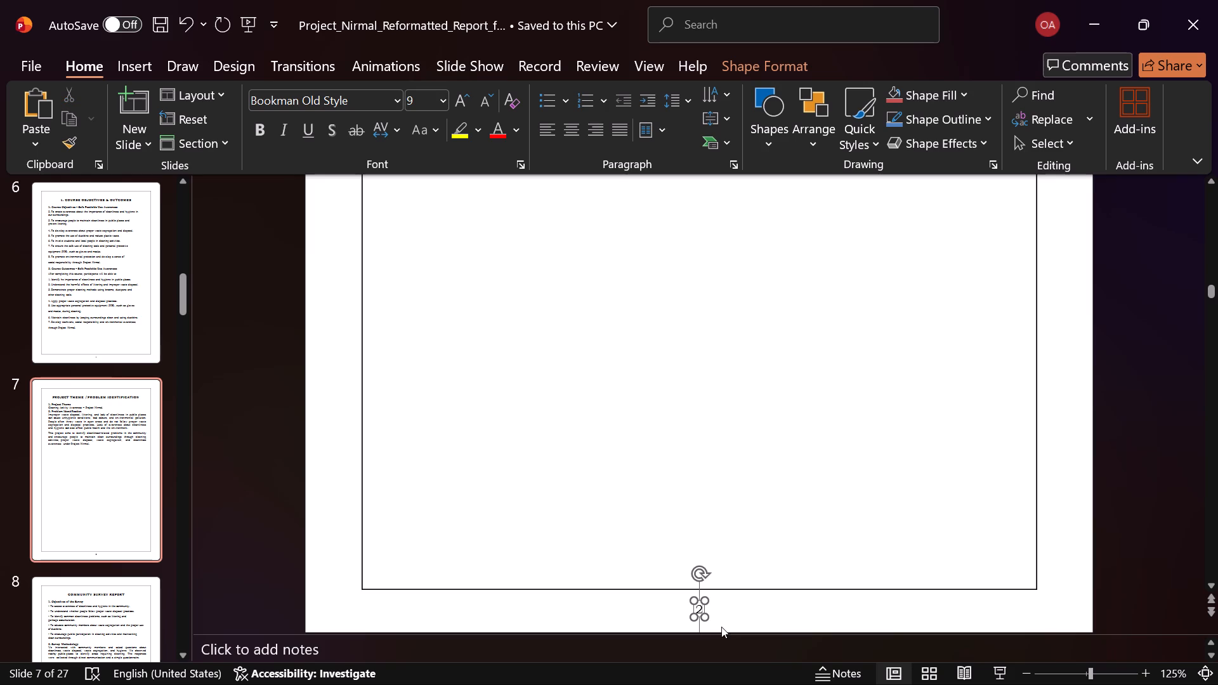
{"action": "left_click", "coordinate": [733, 616]}
Change the page number inside the bottom border of the Community Survey Report slide to 3.
{"action": "left_click", "coordinate": [110, 616]}
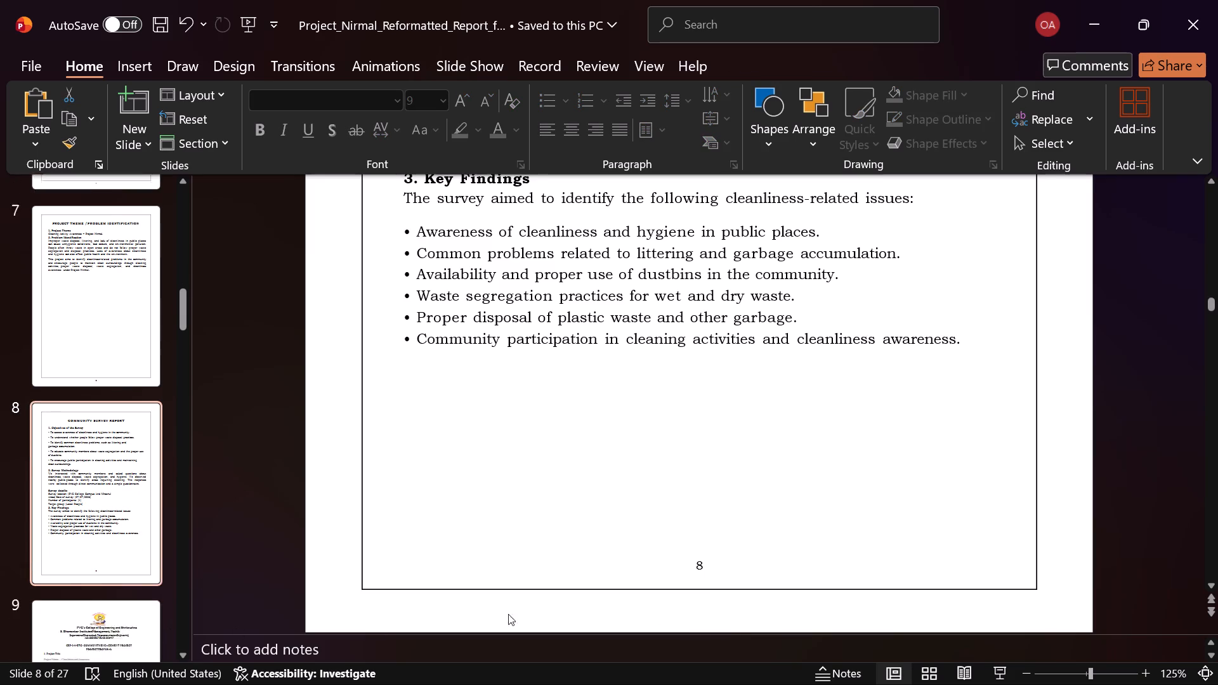
{"action": "left_click", "coordinate": [697, 567]}
{"action": "key", "text": "Right"}
{"action": "key", "text": "BackSpace"}
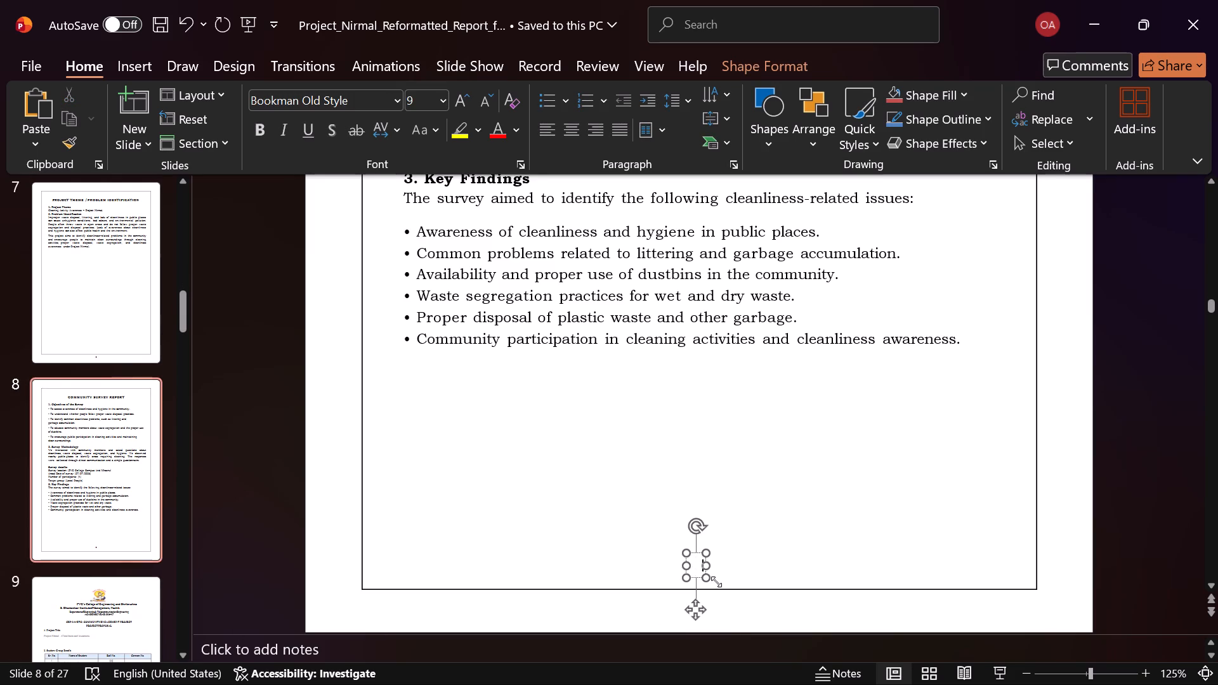
{"action": "key", "text": "3"}
{"action": "left_click", "coordinate": [724, 604]}
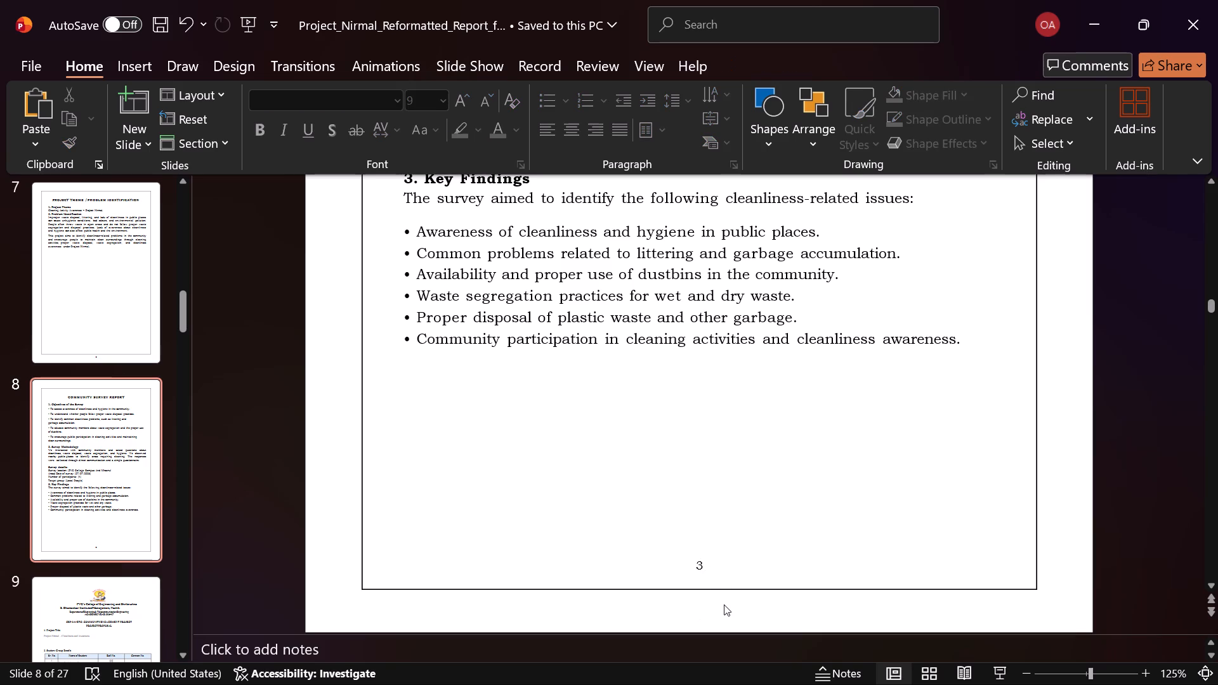
Move page number 3 on the Community Survey Report slide down below the bottom border, slightly left of its original spot.
{"action": "left_click", "coordinate": [704, 570]}
{"action": "key", "text": "Down"}
{"action": "key", "text": "Down"}
{"action": "key", "text": "Down"}
{"action": "key", "text": "Down"}
{"action": "key", "text": "Left"}
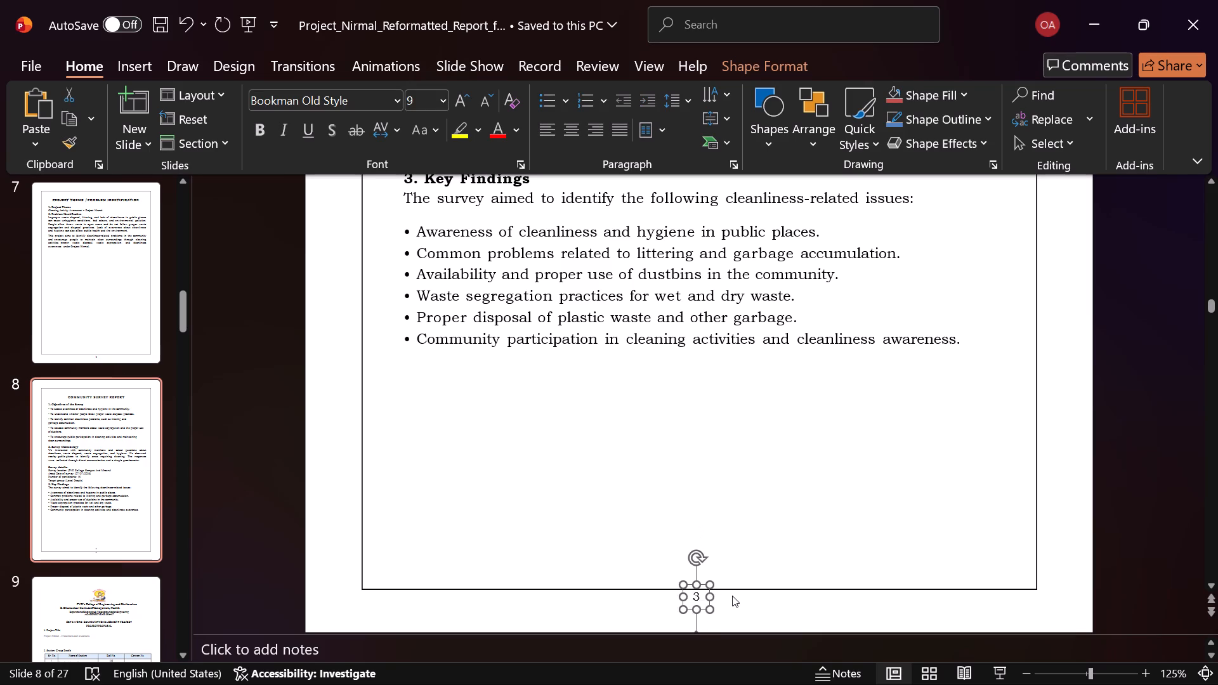
{"action": "key", "text": "Down"}
{"action": "key", "text": "Down"}
{"action": "key", "text": "Left"}
{"action": "key", "text": "Up"}
{"action": "key", "text": "Down"}
{"action": "key", "text": "Left"}
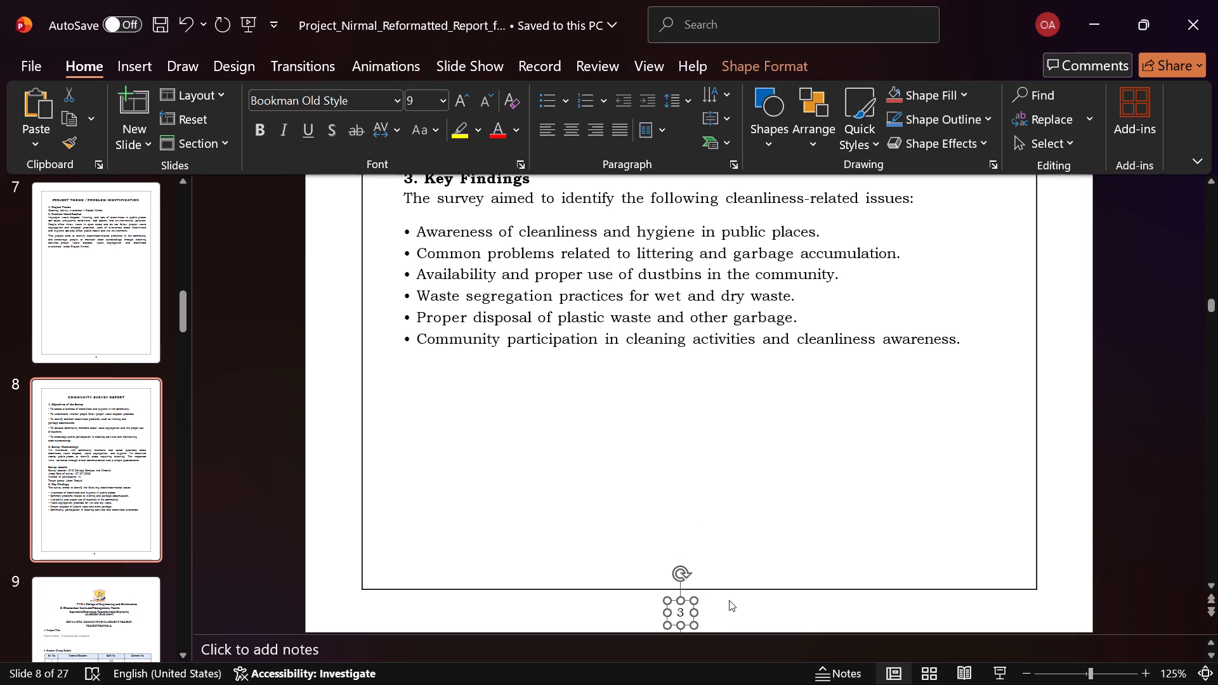
{"action": "key", "text": "Right"}
{"action": "left_click", "coordinate": [729, 605]}
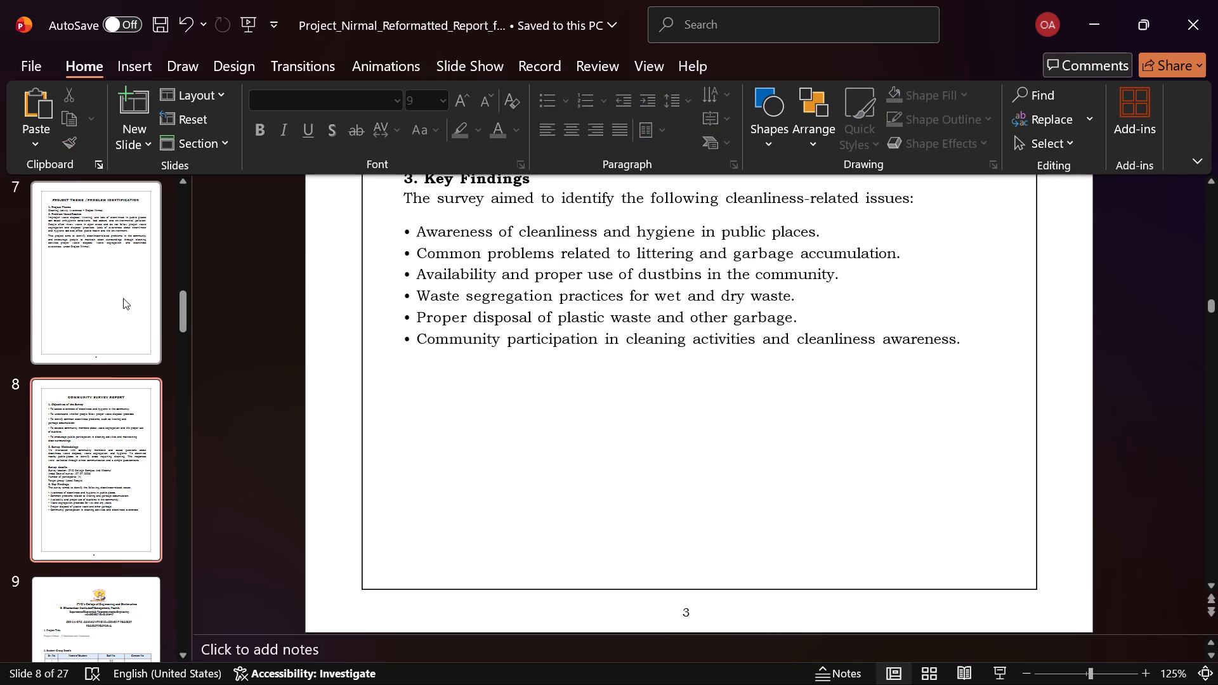
Compare the Index entries with the page numbers on the Project Theme / Problem Identification and Community Survey Report slides.
{"action": "scroll", "coordinate": [129, 289], "scroll_direction": "up", "scroll_amount": 2}
{"action": "left_click", "coordinate": [121, 299]}
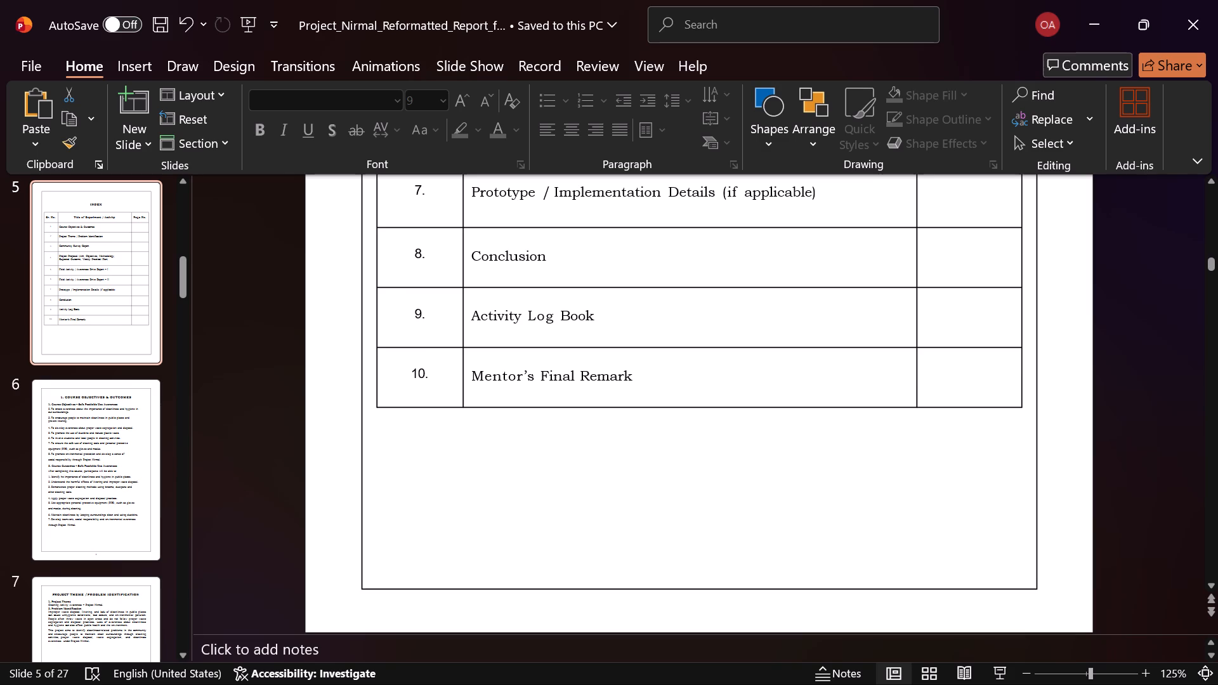
{"action": "scroll", "coordinate": [511, 375], "scroll_direction": "up", "scroll_amount": 17}
{"action": "scroll", "coordinate": [513, 347], "scroll_direction": "up", "scroll_amount": 5}
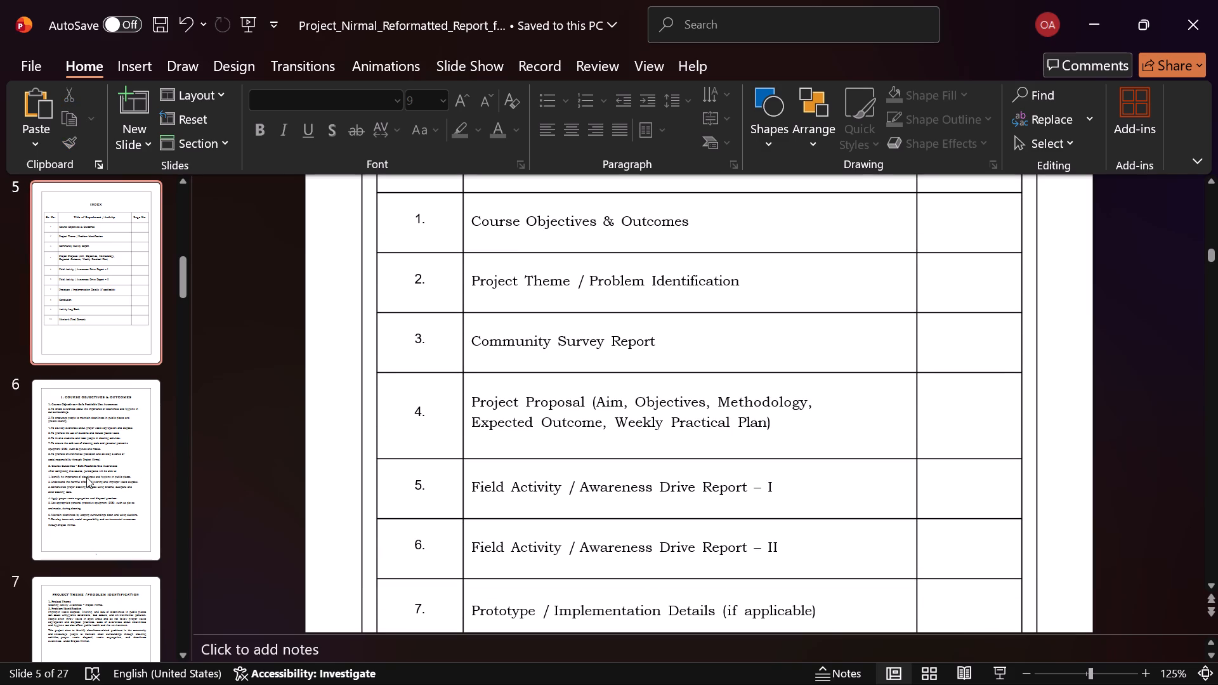
{"action": "left_click", "coordinate": [92, 596]}
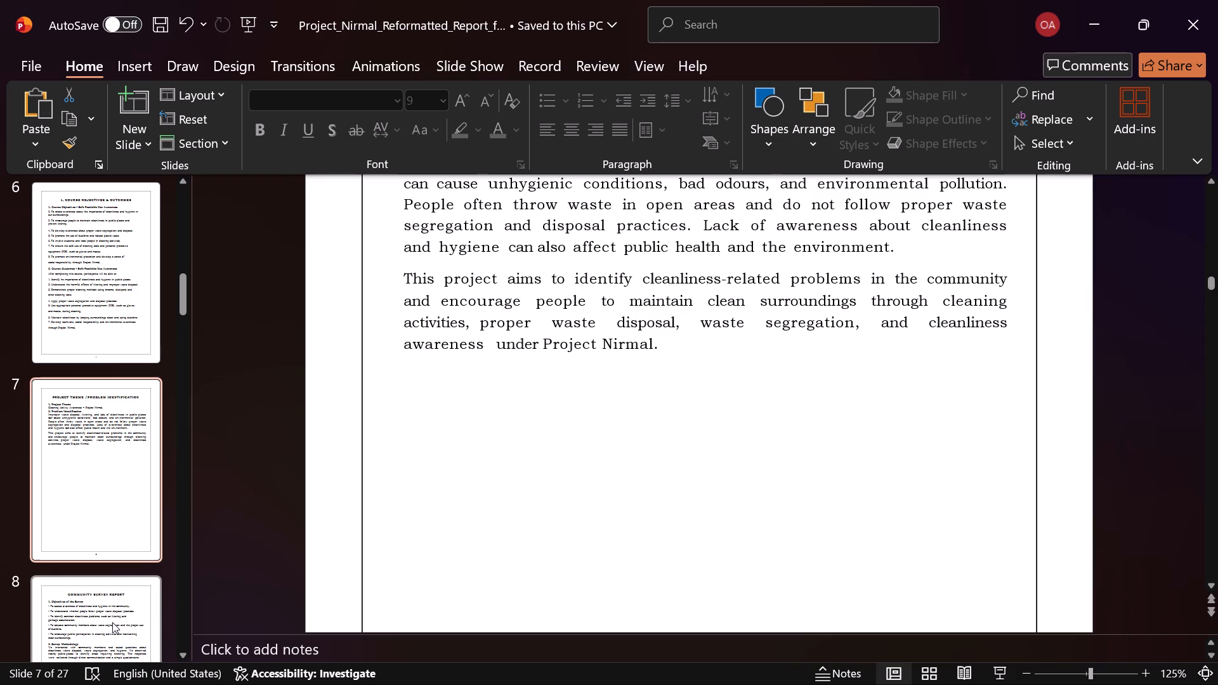
{"action": "left_click", "coordinate": [112, 622]}
{"action": "scroll", "coordinate": [526, 452], "scroll_direction": "up", "scroll_amount": 14}
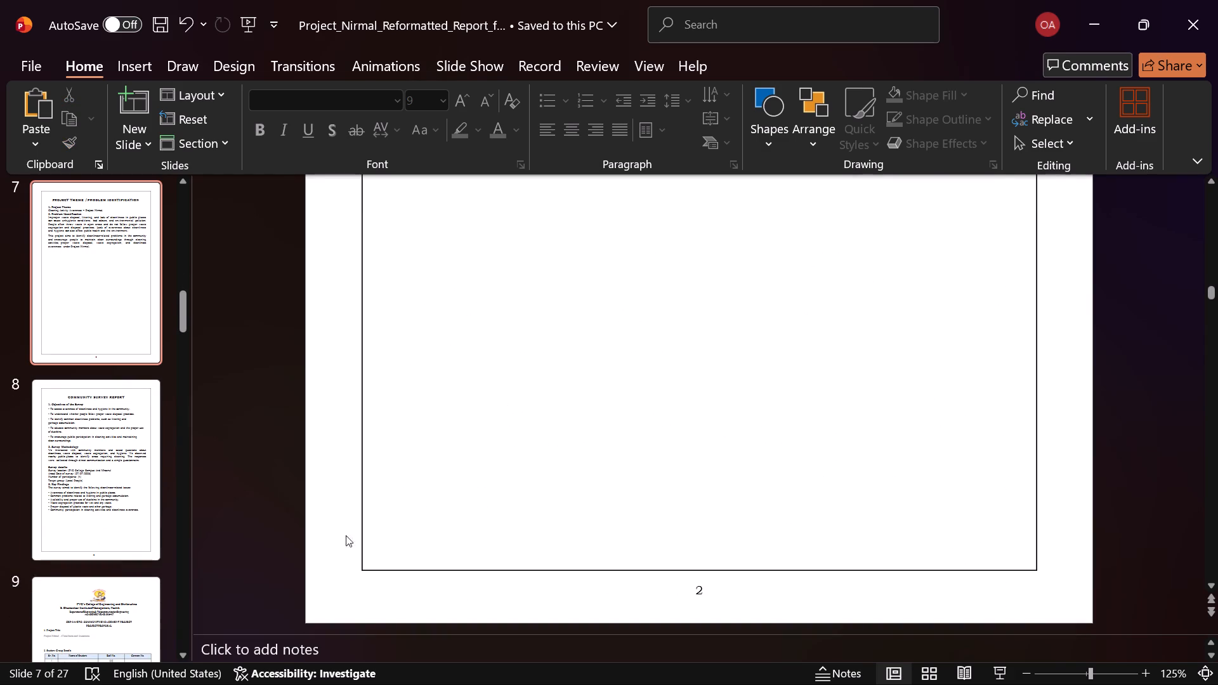
{"action": "left_click", "coordinate": [112, 424]}
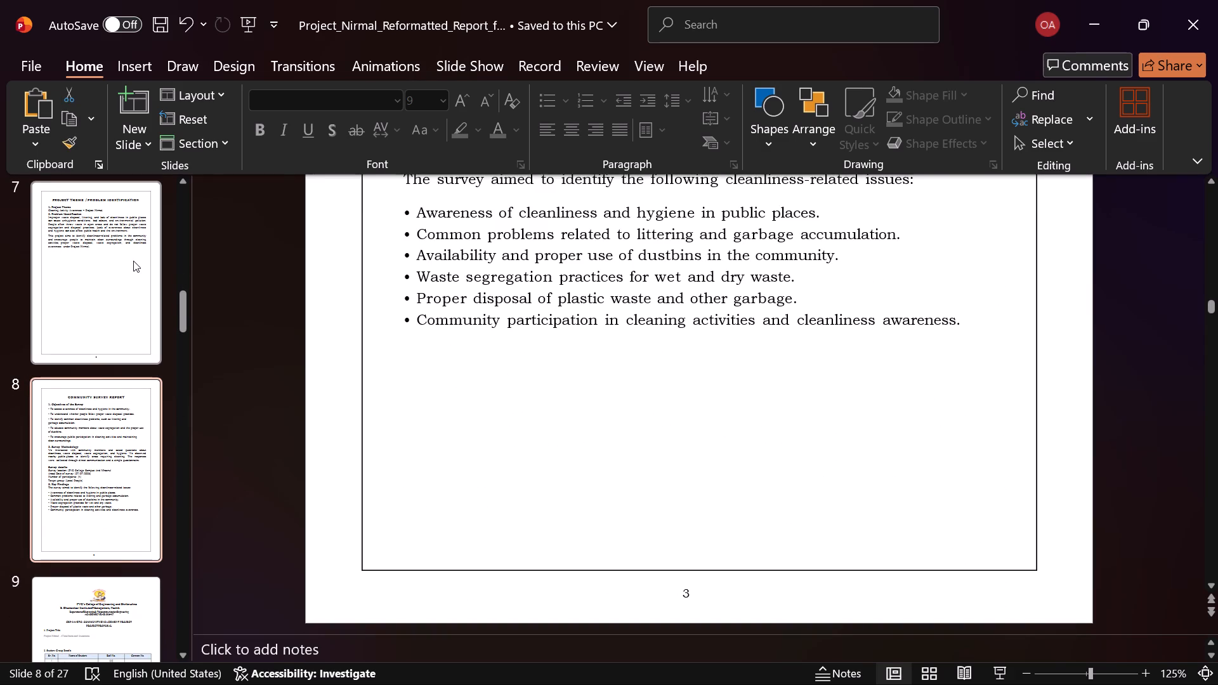
{"action": "left_click", "coordinate": [133, 261]}
Review the Index slide's table of section titles and its Page No. column from top to bottom.
{"action": "scroll", "coordinate": [103, 287], "scroll_direction": "up", "scroll_amount": 3}
{"action": "left_click", "coordinate": [101, 400]}
{"action": "scroll", "coordinate": [518, 316], "scroll_direction": "up", "scroll_amount": 2}
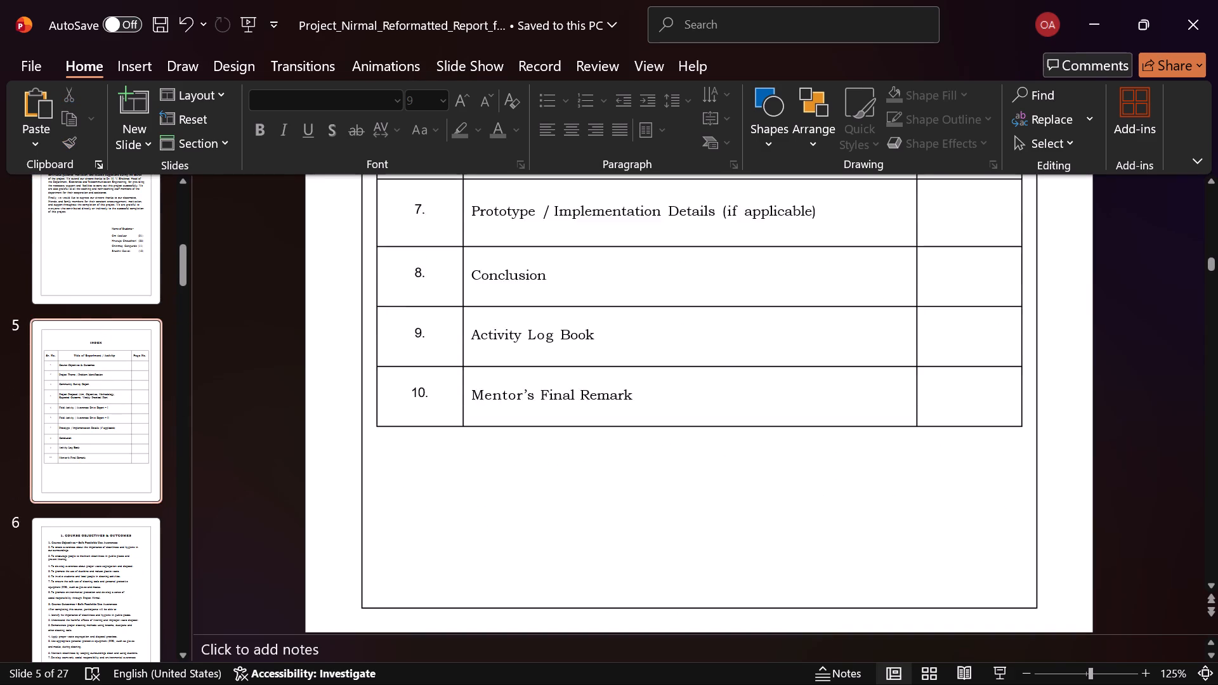
{"action": "scroll", "coordinate": [518, 316], "scroll_direction": "up", "scroll_amount": 11}
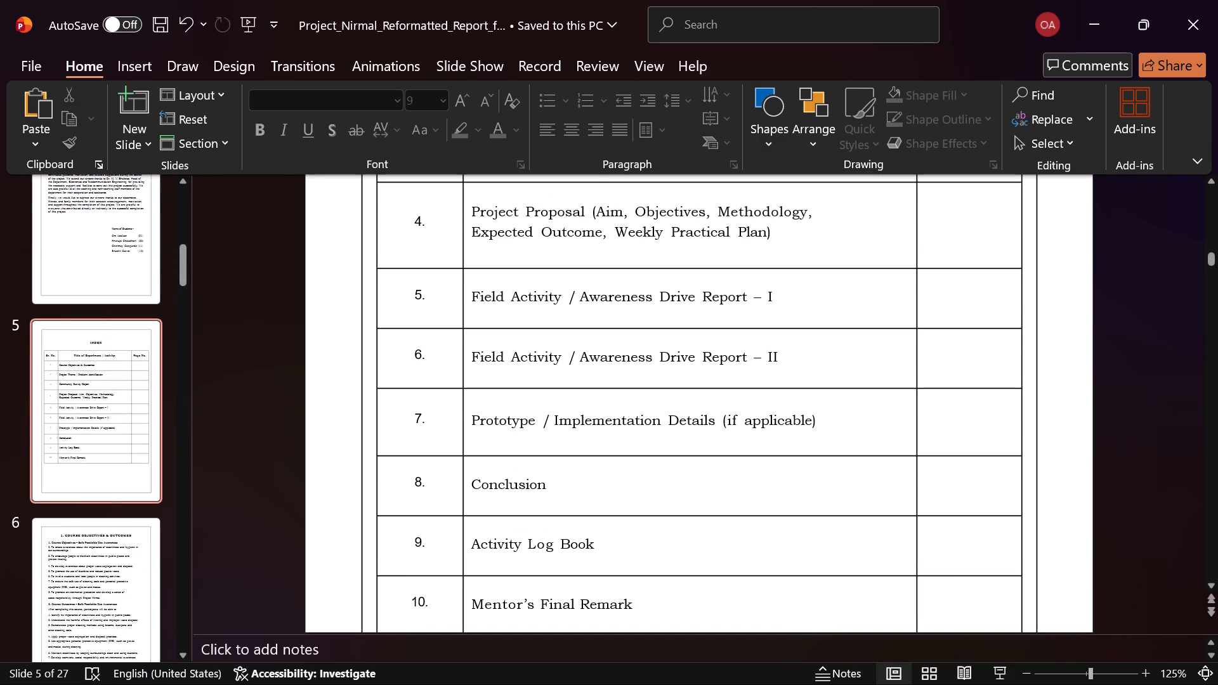
{"action": "scroll", "coordinate": [502, 318], "scroll_direction": "up", "scroll_amount": 4}
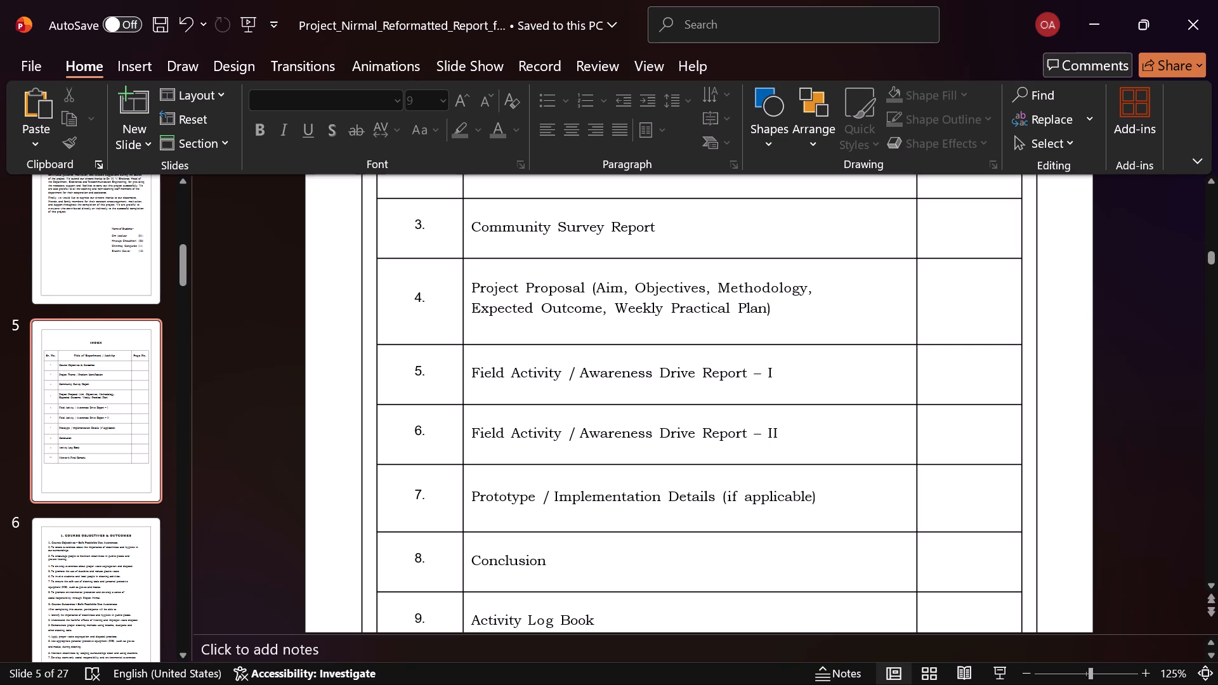
{"action": "scroll", "coordinate": [567, 410], "scroll_direction": "up", "scroll_amount": 10}
{"action": "scroll", "coordinate": [568, 364], "scroll_direction": "down", "scroll_amount": 9}
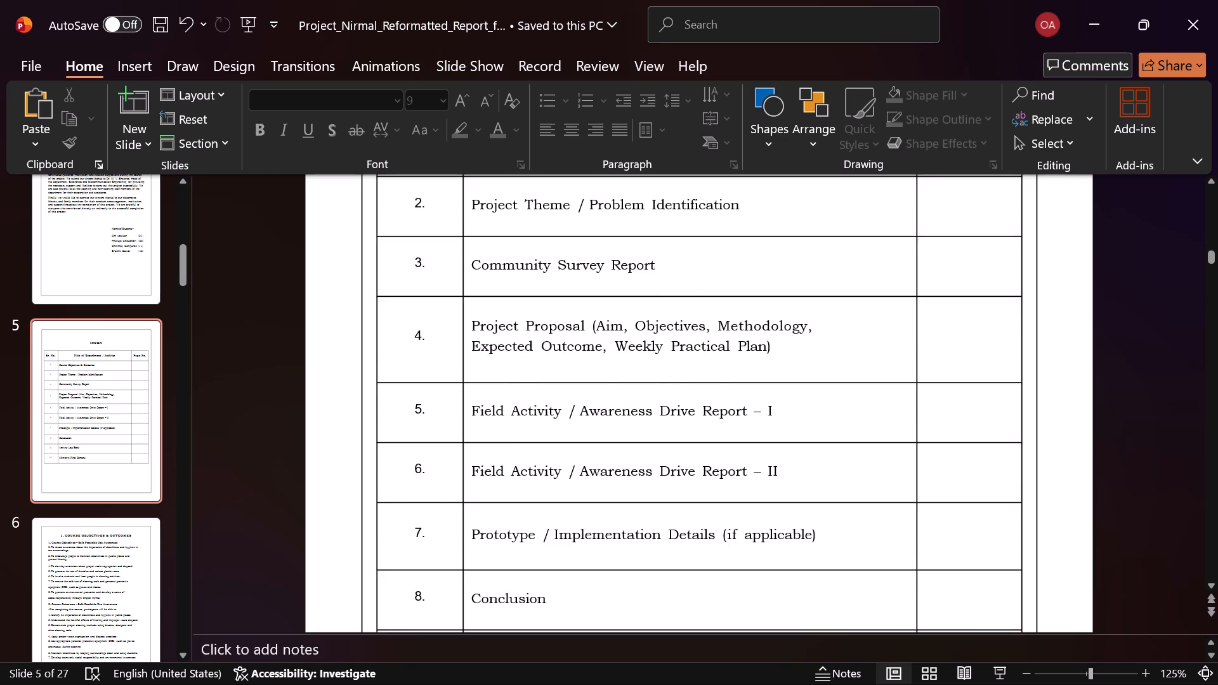
{"action": "scroll", "coordinate": [606, 349], "scroll_direction": "down", "scroll_amount": 20}
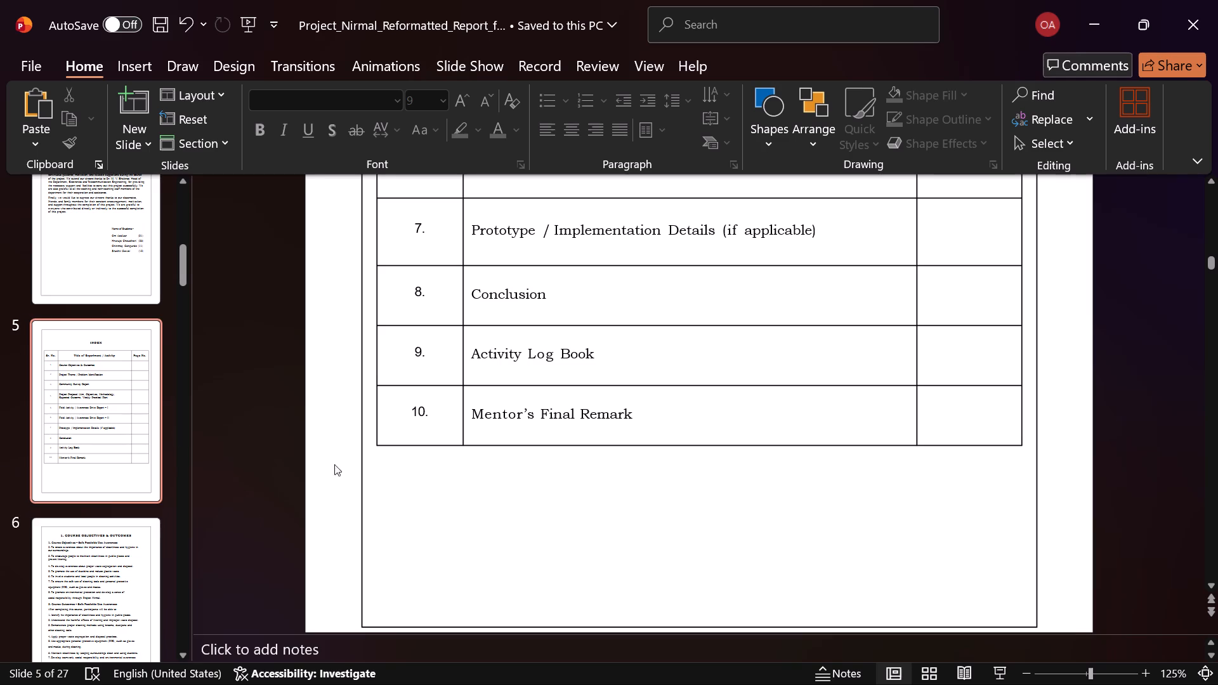
Look through the Community Survey Report slide from its objectives to Key Findings and on to the start of the Project Proposal.
{"action": "left_click", "coordinate": [57, 613]}
{"action": "left_click", "coordinate": [73, 653]}
{"action": "scroll", "coordinate": [525, 537], "scroll_direction": "down", "scroll_amount": 6}
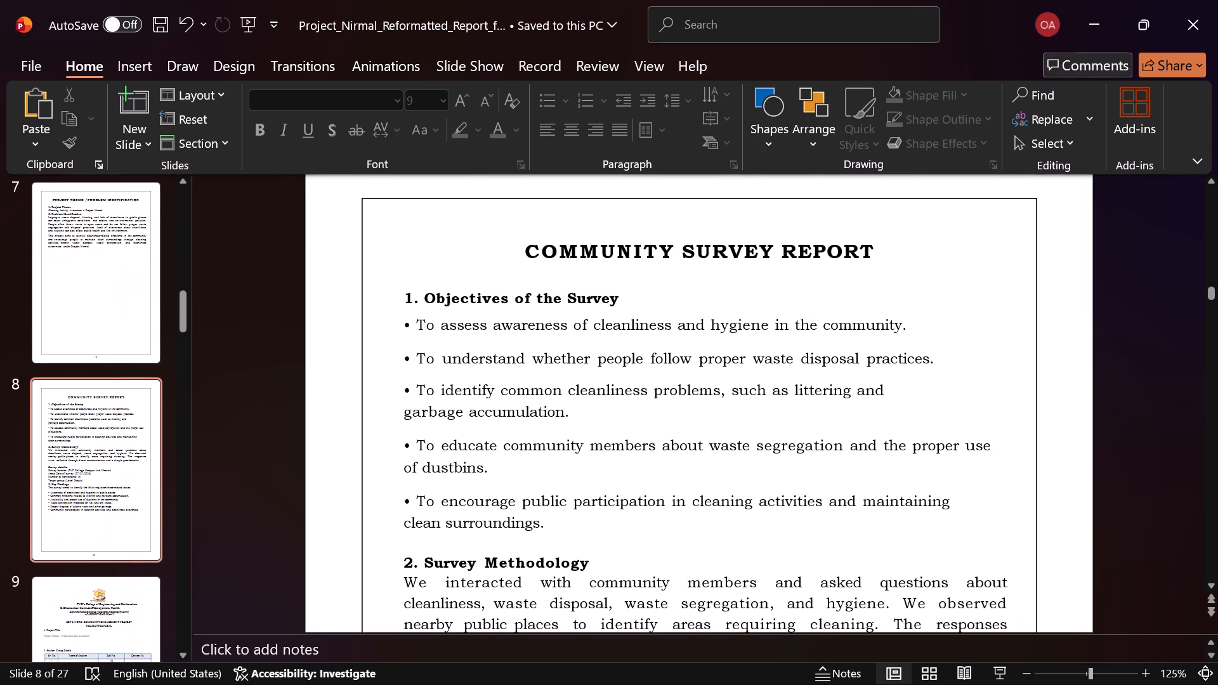
{"action": "scroll", "coordinate": [625, 490], "scroll_direction": "down", "scroll_amount": 20}
{"action": "scroll", "coordinate": [625, 490], "scroll_direction": "down", "scroll_amount": 4}
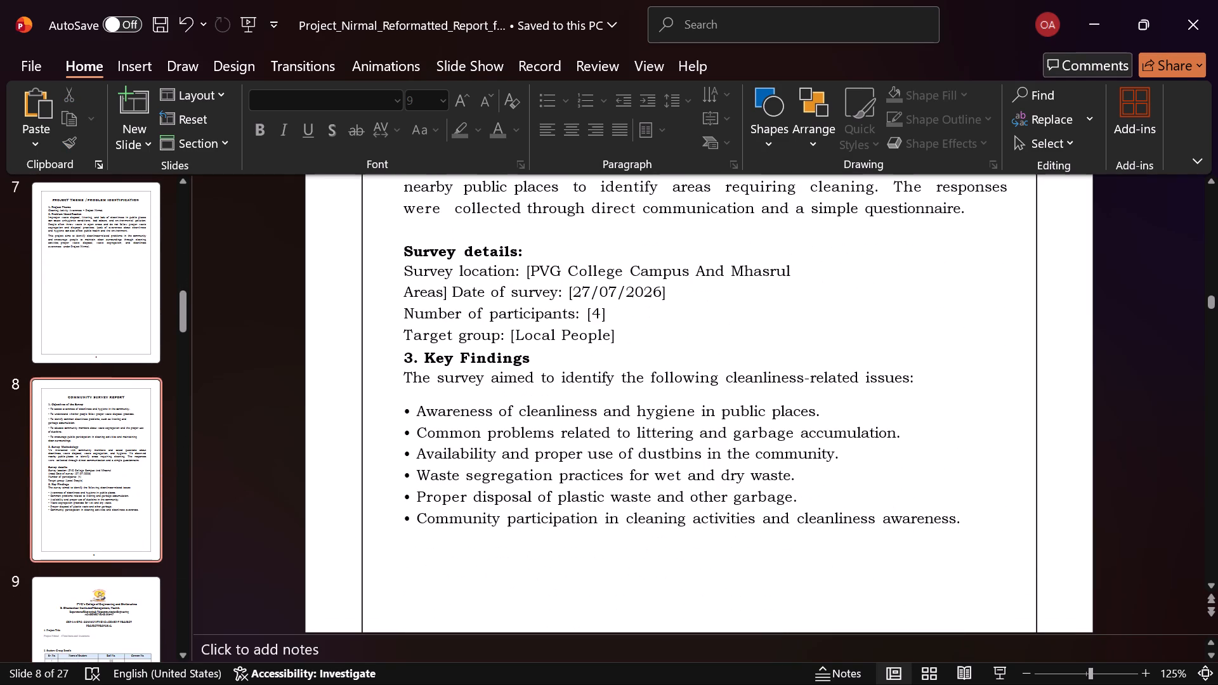
{"action": "scroll", "coordinate": [719, 512], "scroll_direction": "down", "scroll_amount": 2}
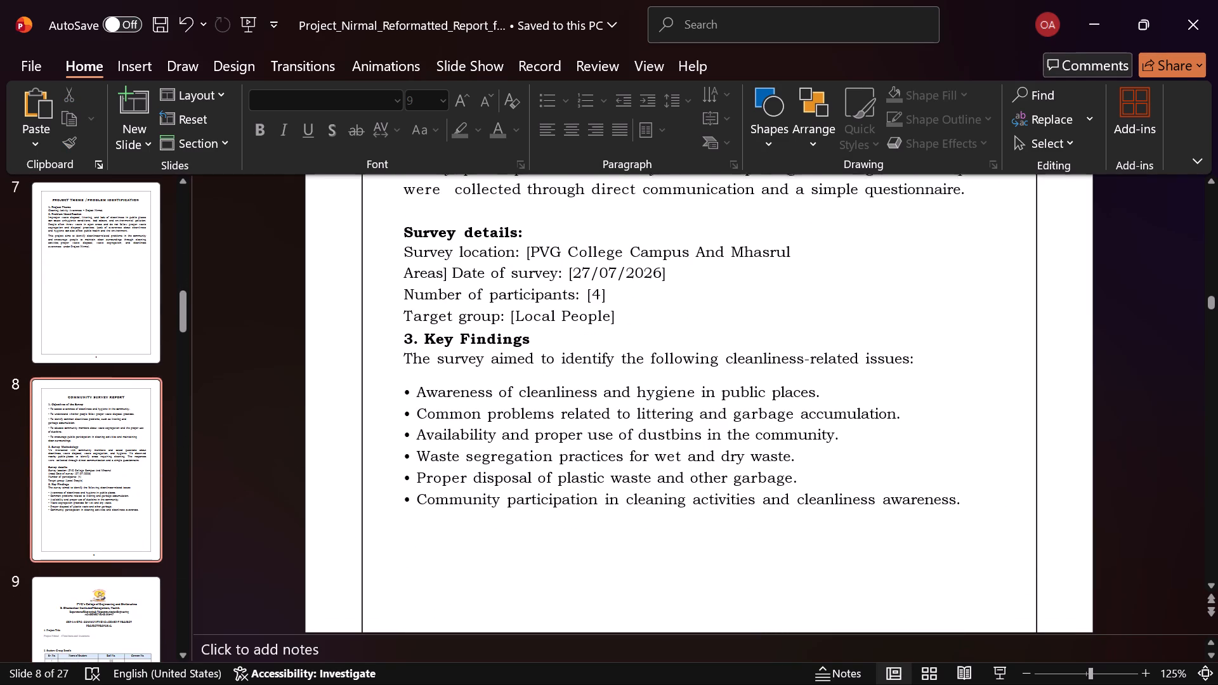
{"action": "scroll", "coordinate": [719, 512], "scroll_direction": "down", "scroll_amount": 10}
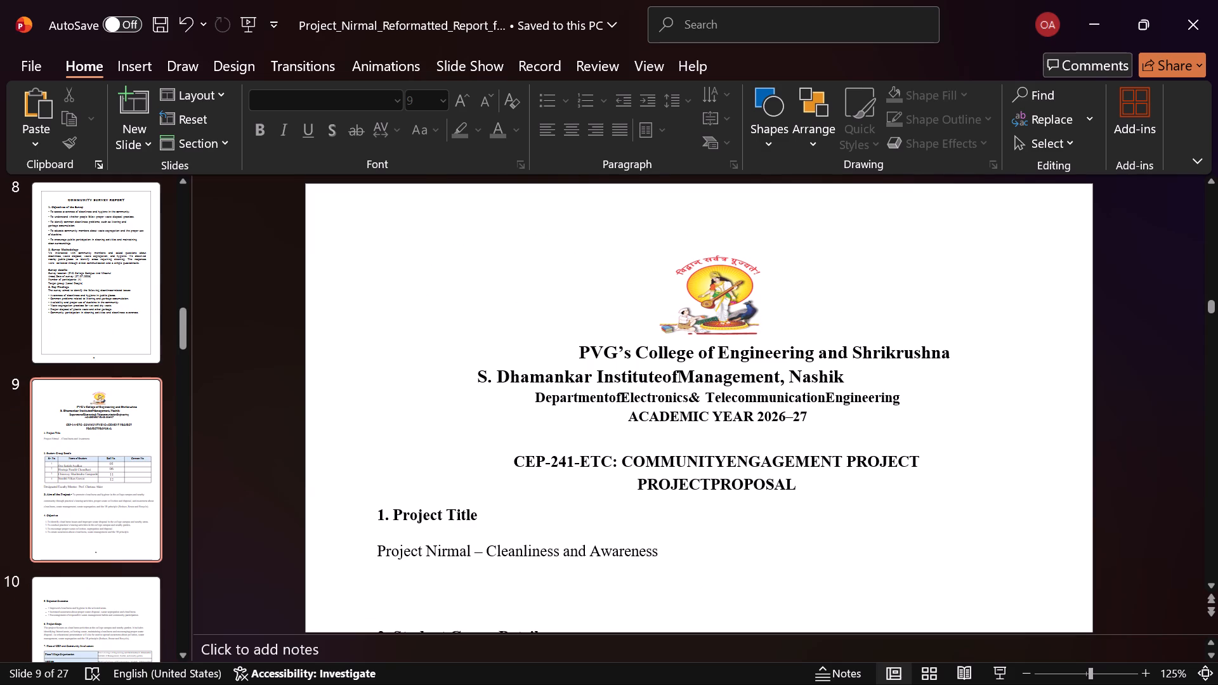
Check the Index entries against the page numbers of the slides from Course Objectives & Outcomes through the first Project Proposal slides.
{"action": "scroll", "coordinate": [133, 294], "scroll_direction": "up", "scroll_amount": 13}
{"action": "scroll", "coordinate": [126, 339], "scroll_direction": "down", "scroll_amount": 6}
{"action": "scroll", "coordinate": [125, 337], "scroll_direction": "up", "scroll_amount": 3}
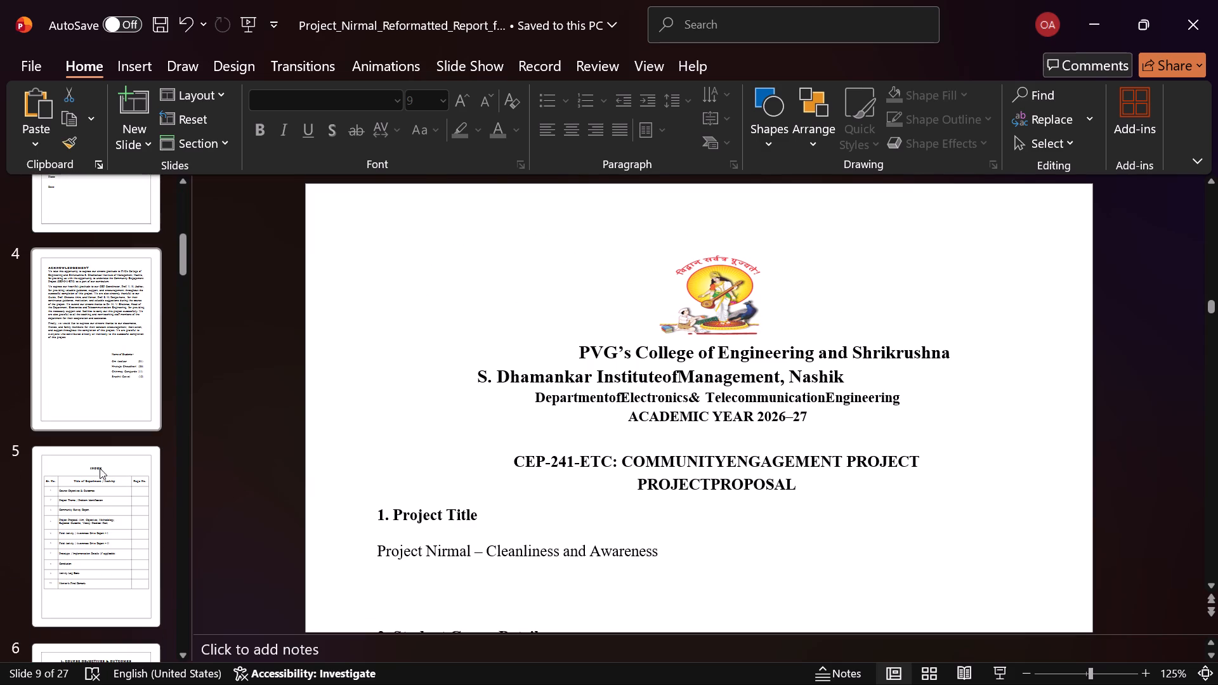
{"action": "left_click", "coordinate": [97, 483]}
{"action": "scroll", "coordinate": [414, 560], "scroll_direction": "down", "scroll_amount": 1}
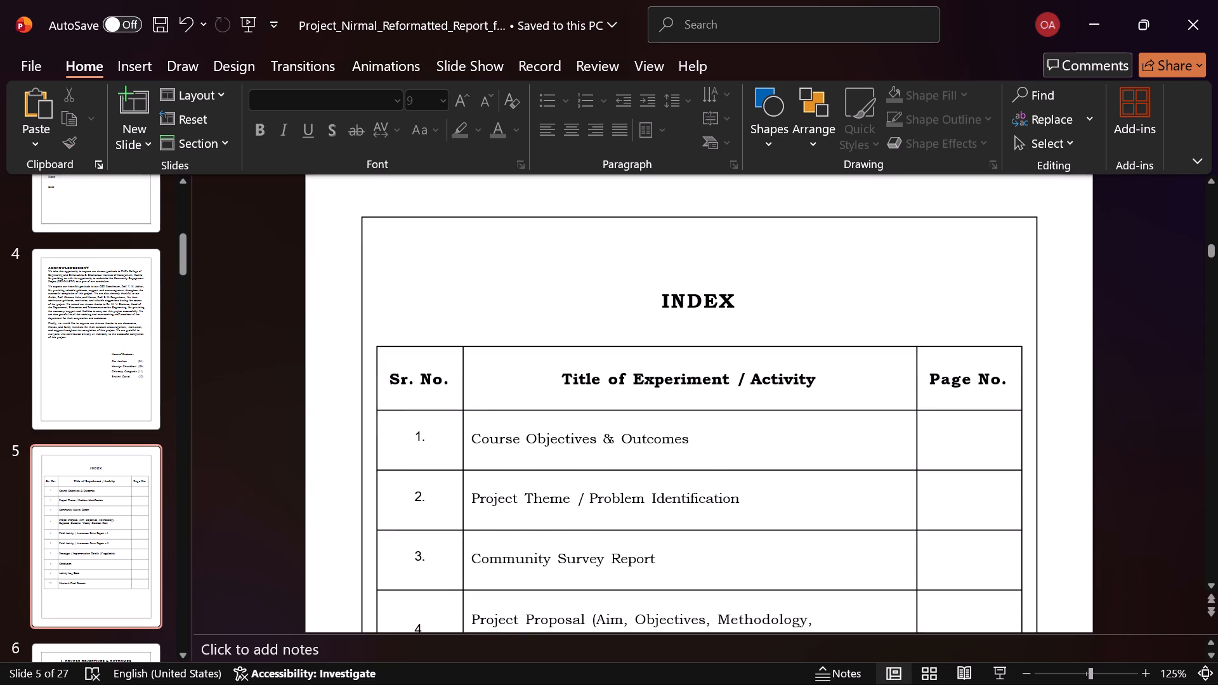
{"action": "scroll", "coordinate": [76, 519], "scroll_direction": "down", "scroll_amount": 2}
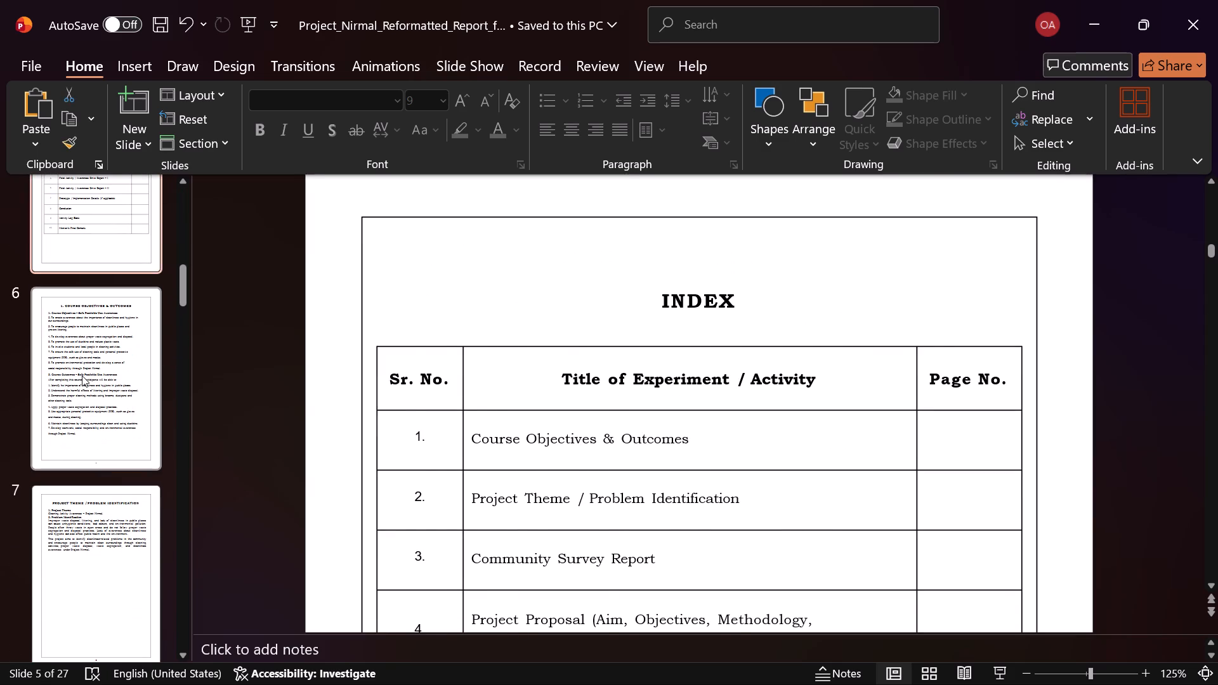
{"action": "left_click", "coordinate": [82, 375]}
{"action": "scroll", "coordinate": [470, 428], "scroll_direction": "down", "scroll_amount": 20}
{"action": "scroll", "coordinate": [470, 428], "scroll_direction": "down", "scroll_amount": 17}
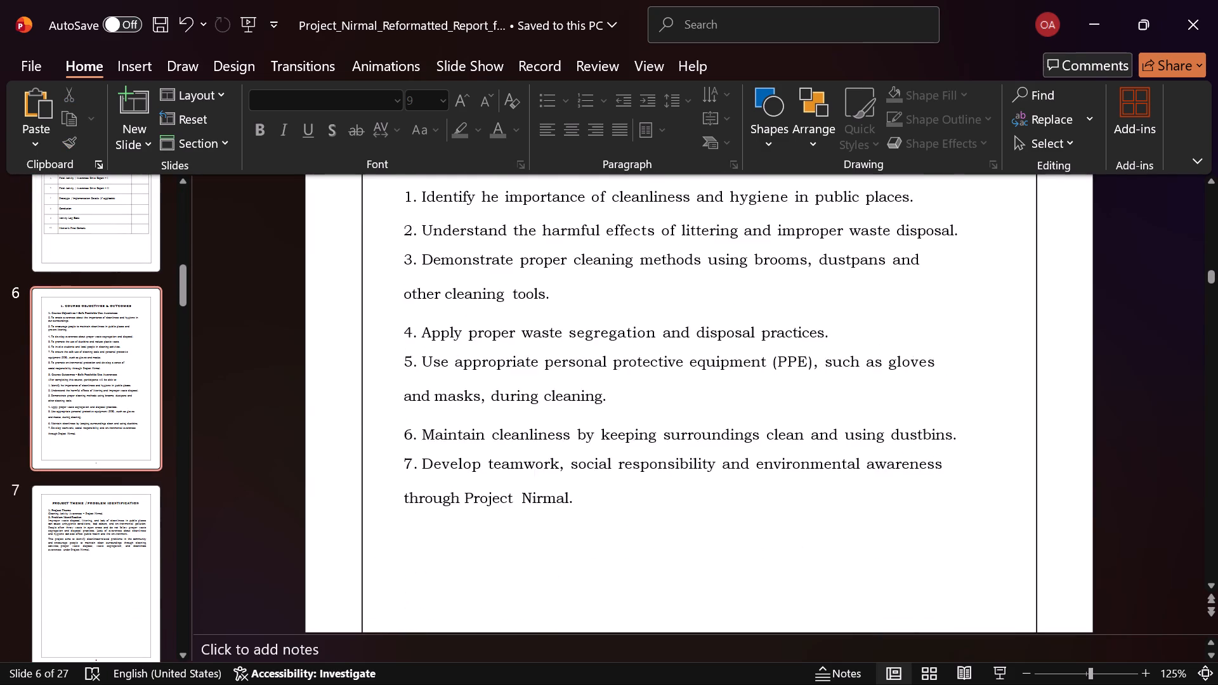
{"action": "scroll", "coordinate": [498, 395], "scroll_direction": "down", "scroll_amount": 20}
{"action": "scroll", "coordinate": [498, 395], "scroll_direction": "down", "scroll_amount": 20}
{"action": "scroll", "coordinate": [498, 395], "scroll_direction": "down", "scroll_amount": 13}
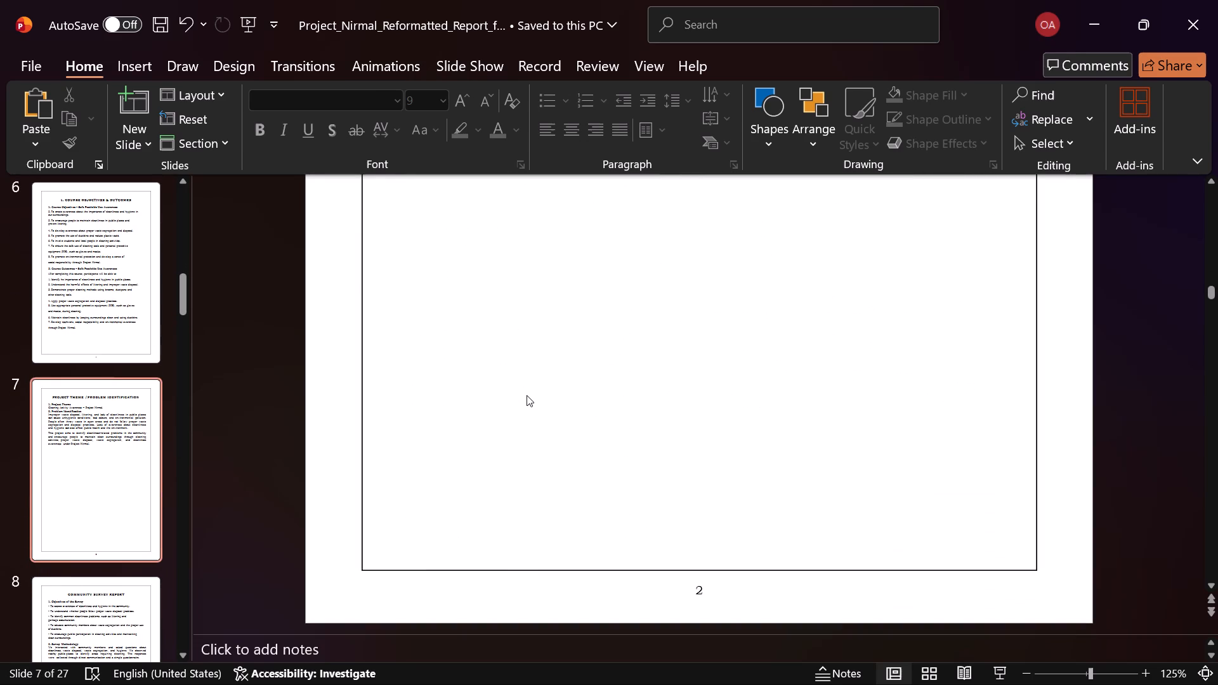
{"action": "scroll", "coordinate": [527, 395], "scroll_direction": "down", "scroll_amount": 20}
{"action": "scroll", "coordinate": [527, 395], "scroll_direction": "down", "scroll_amount": 20}
{"action": "scroll", "coordinate": [527, 395], "scroll_direction": "down", "scroll_amount": 9}
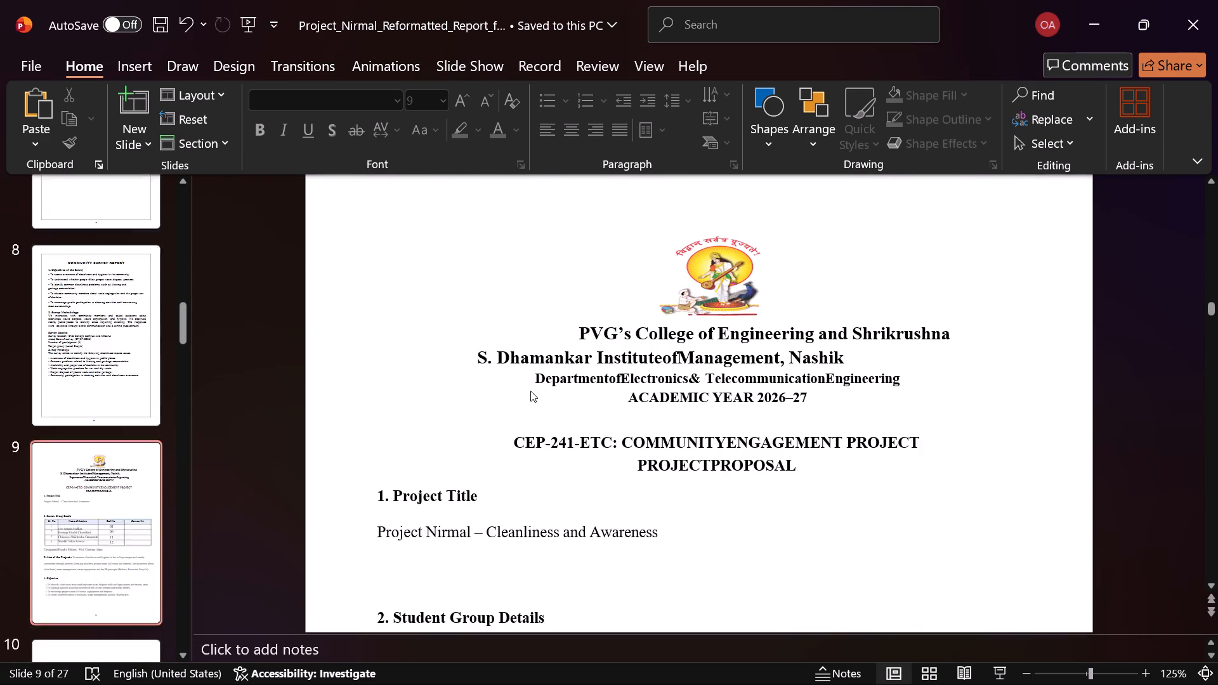
{"action": "scroll", "coordinate": [530, 391], "scroll_direction": "down", "scroll_amount": 20}
{"action": "scroll", "coordinate": [530, 391], "scroll_direction": "down", "scroll_amount": 19}
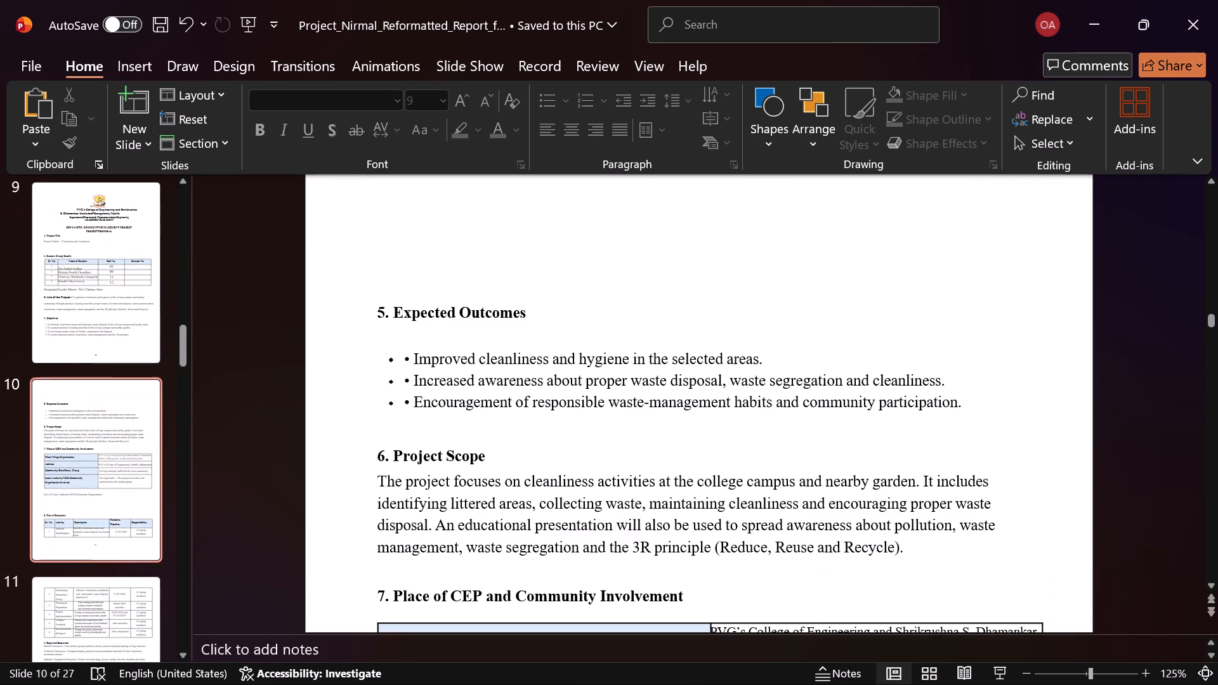
{"action": "scroll", "coordinate": [611, 470], "scroll_direction": "up", "scroll_amount": 3}
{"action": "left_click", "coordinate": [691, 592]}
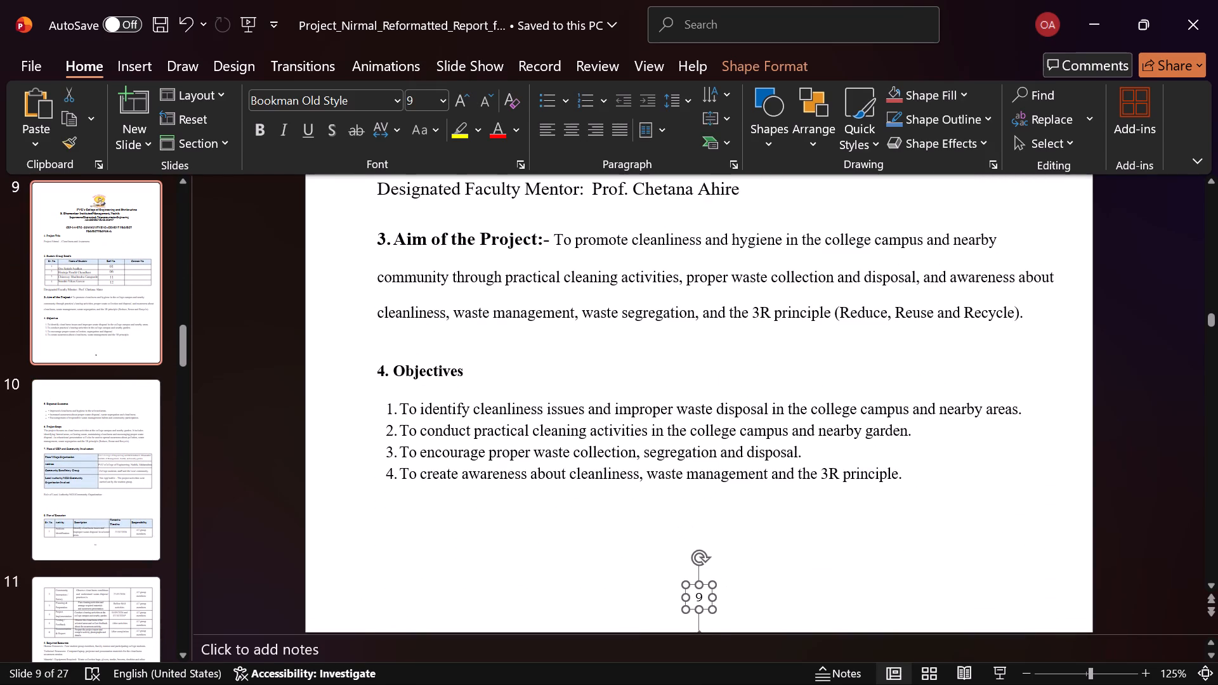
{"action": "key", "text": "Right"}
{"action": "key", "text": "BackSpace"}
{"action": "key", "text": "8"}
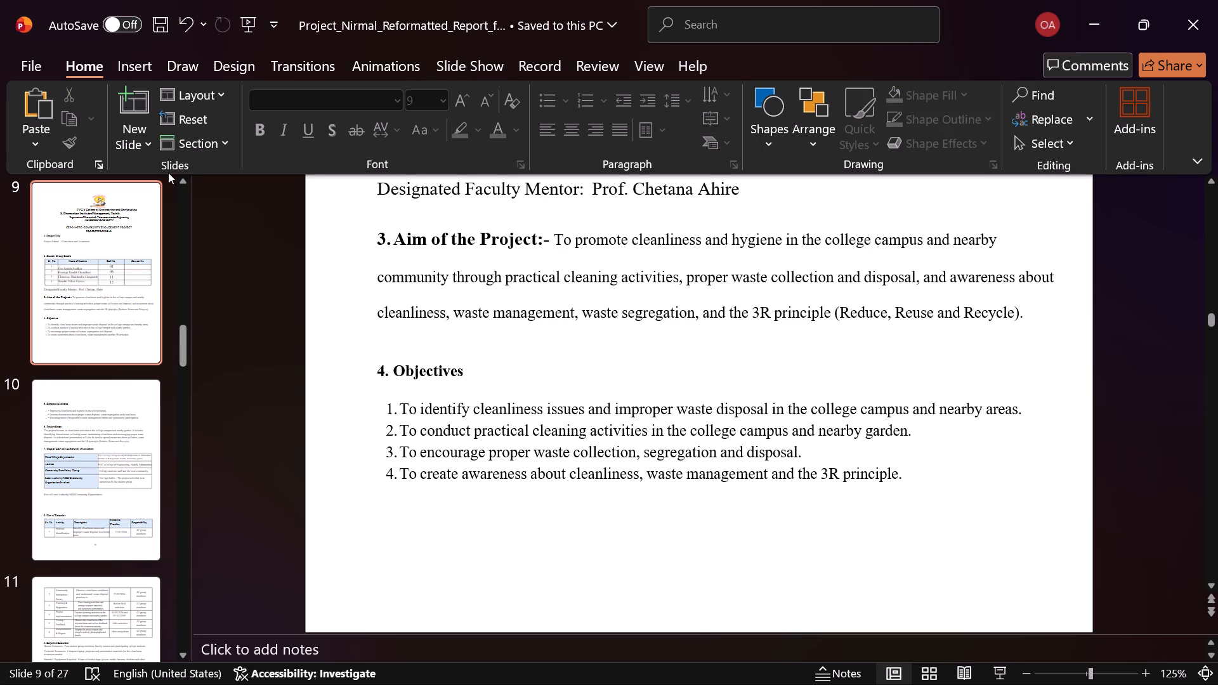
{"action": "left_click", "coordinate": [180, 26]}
Change the page number under the Objectives list on the first Project Proposal slide to 7.
{"action": "left_click", "coordinate": [705, 595]}
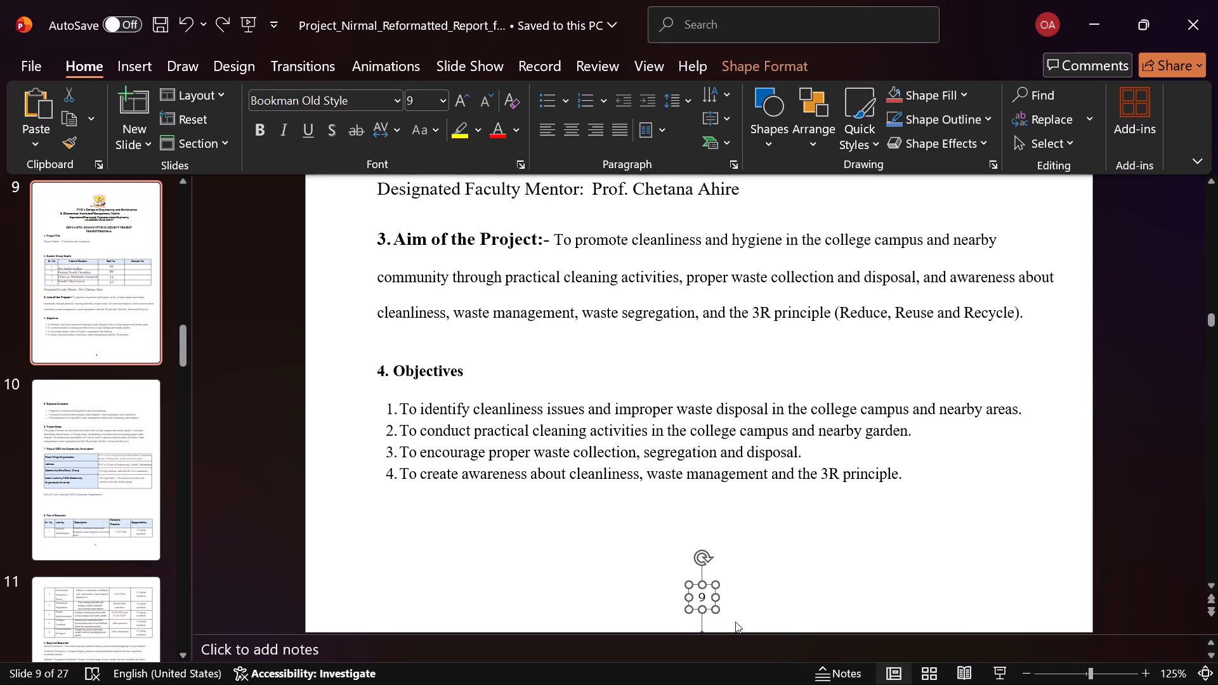
{"action": "double_click", "coordinate": [709, 600]}
{"action": "key", "text": "BackSpace"}
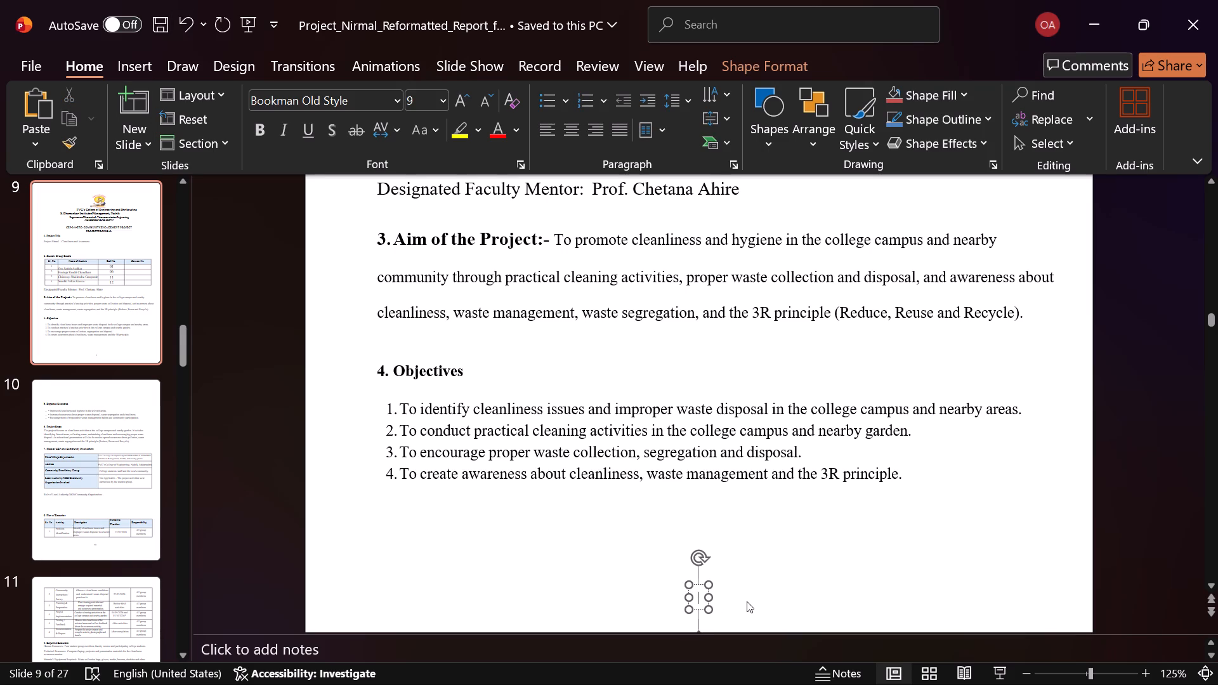
{"action": "key", "text": "7"}
{"action": "key", "text": "Down"}
{"action": "key", "text": "Left"}
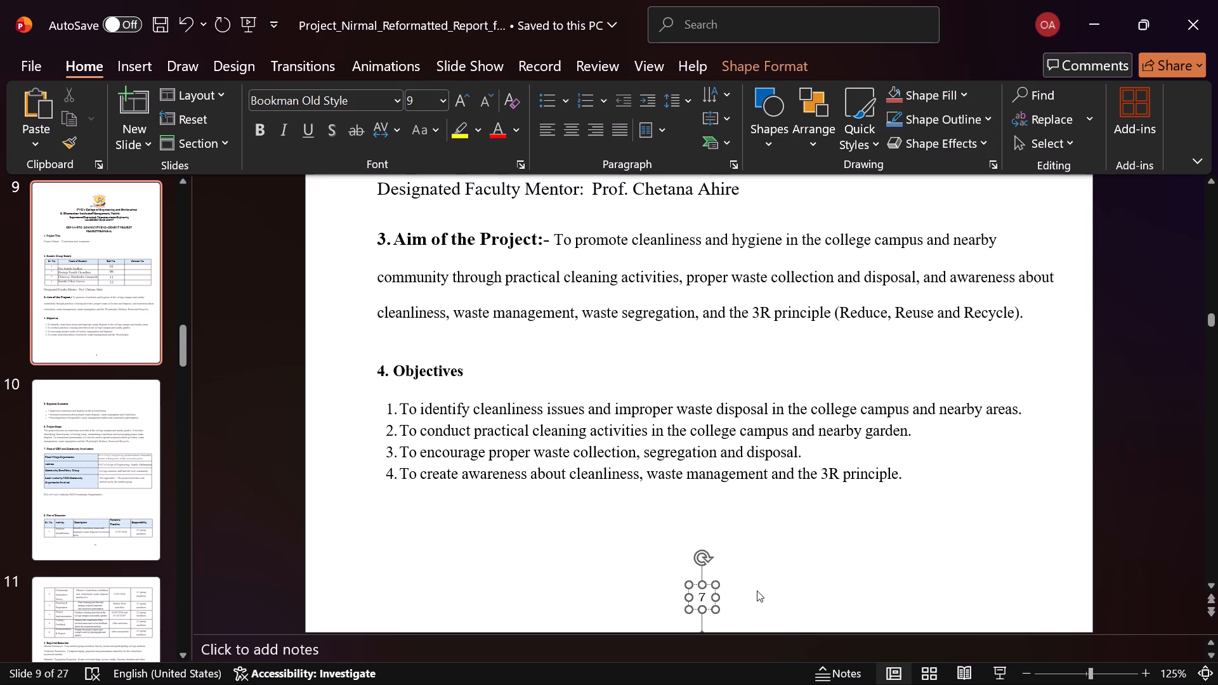
{"action": "left_click", "coordinate": [757, 590]}
{"action": "key", "text": "Down"}
{"action": "key", "text": "Up"}
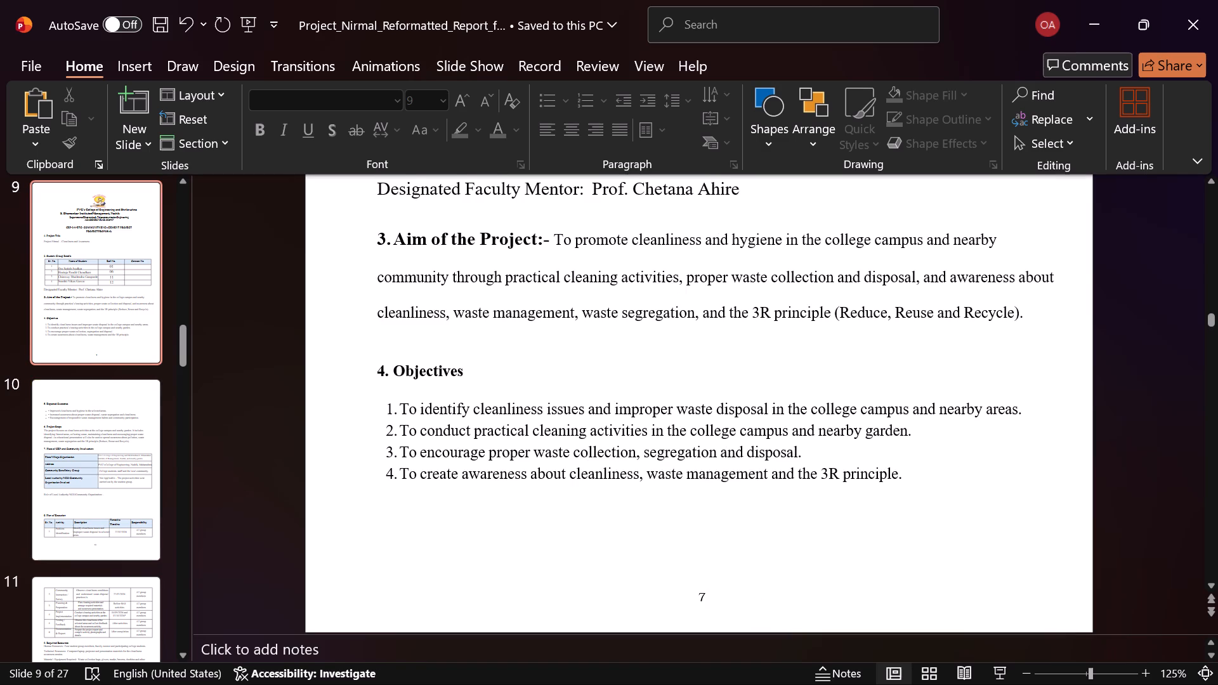
Move page number 7 on the first Project Proposal slide slightly left and down, closer to the page's bottom edge.
{"action": "left_click", "coordinate": [695, 597]}
{"action": "key", "text": "Left"}
{"action": "key", "text": "Left"}
{"action": "key", "text": "Down"}
{"action": "key", "text": "Down"}
{"action": "key", "text": "Down"}
{"action": "key", "text": "Down"}
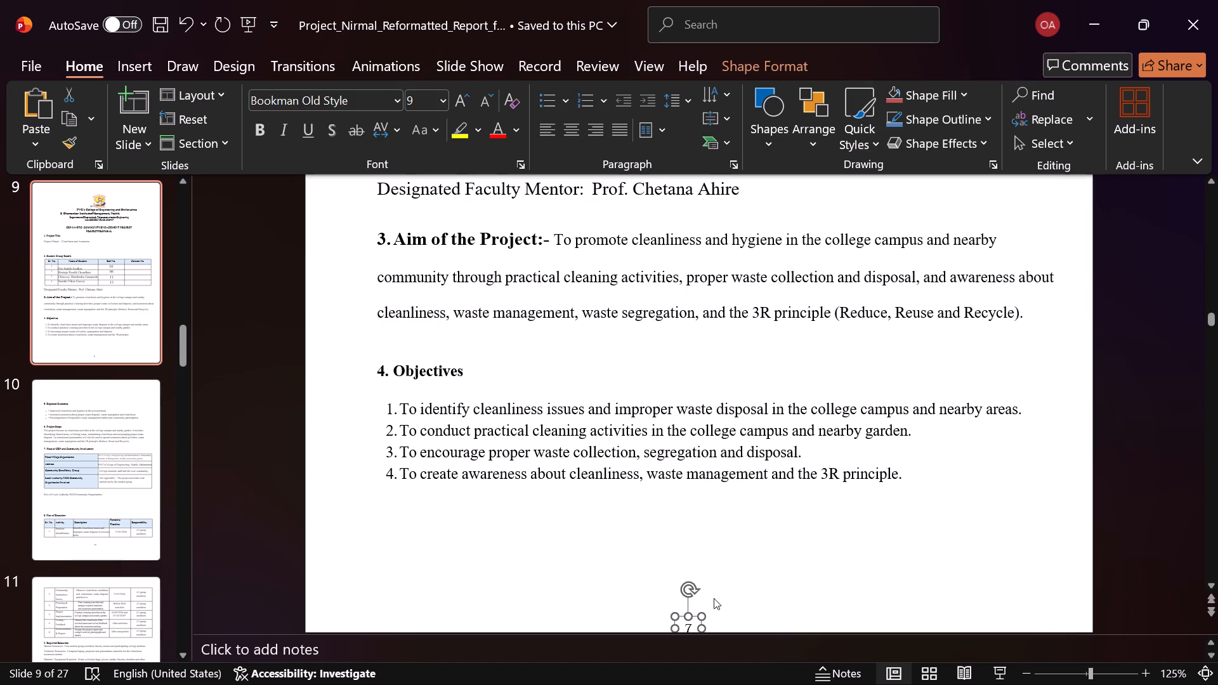
{"action": "key", "text": "Up"}
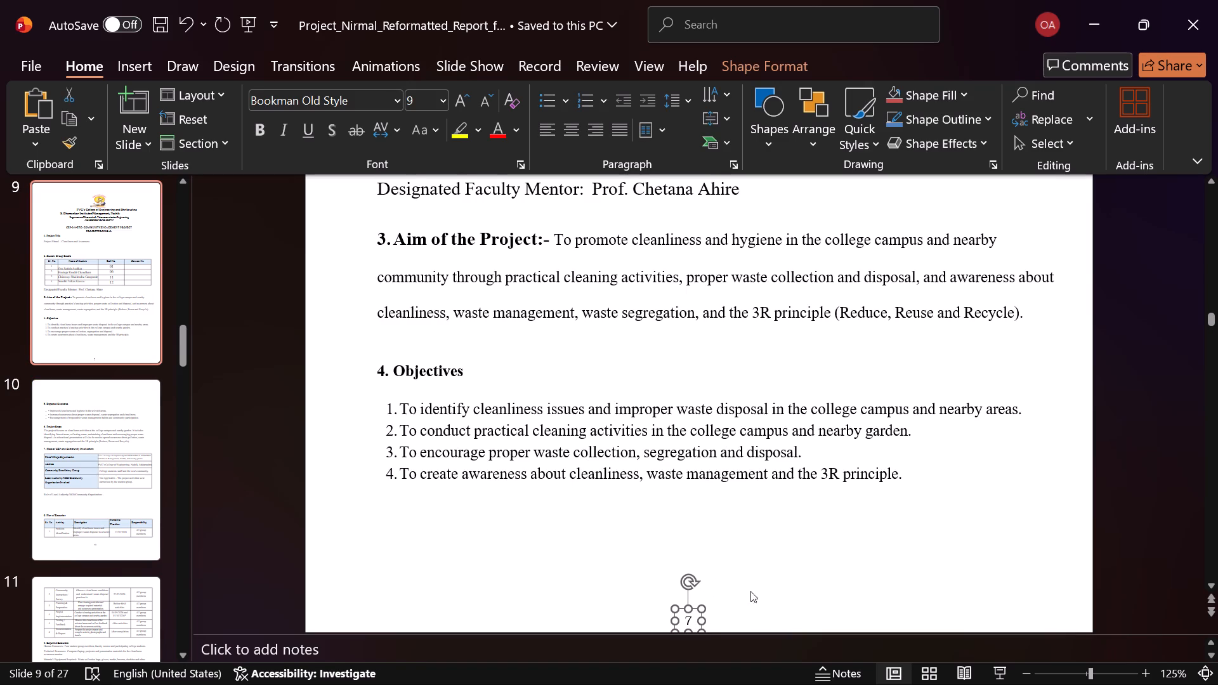
{"action": "scroll", "coordinate": [754, 539], "scroll_direction": "down", "scroll_amount": 2}
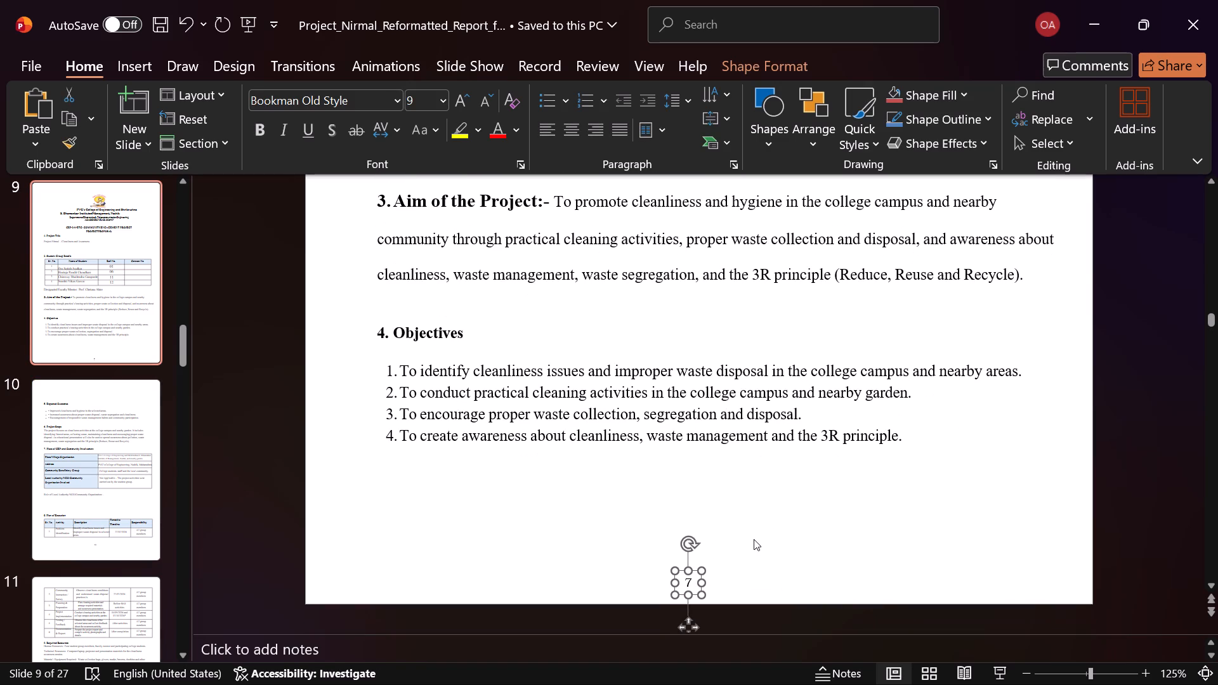
{"action": "key", "text": "Up"}
{"action": "left_click", "coordinate": [754, 539]}
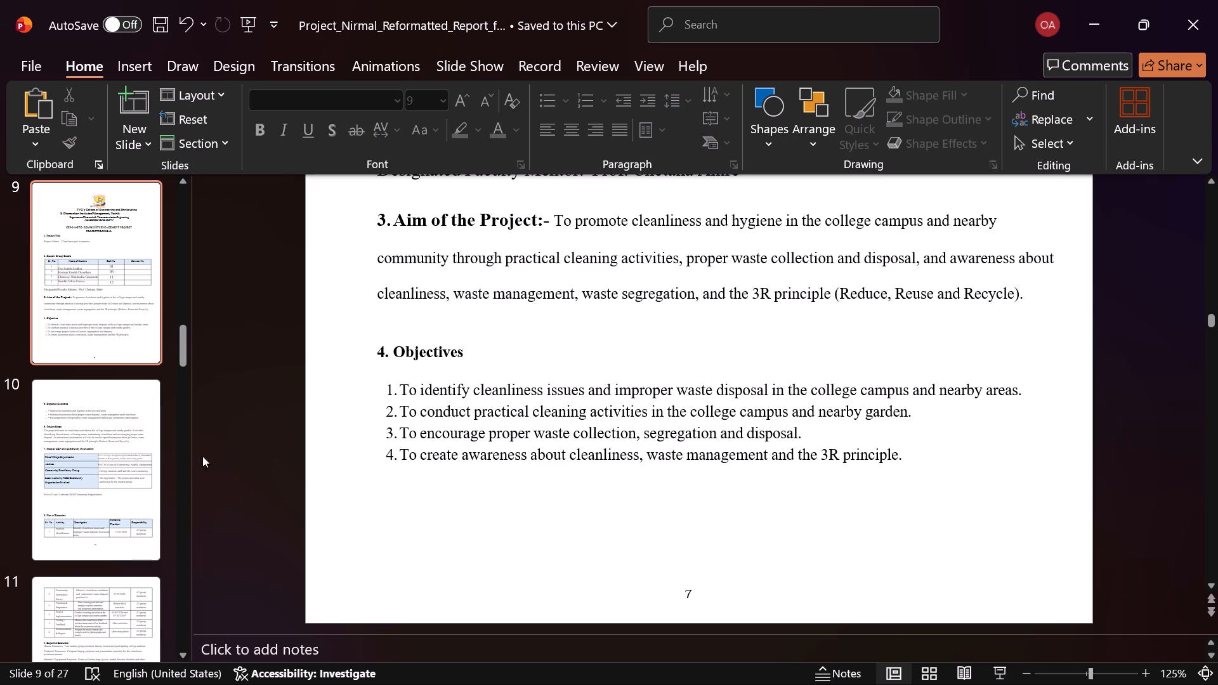
Change the page number below the Plan of Execution table on slide 10 to 8.
{"action": "left_click", "coordinate": [110, 502]}
{"action": "left_click", "coordinate": [672, 534]}
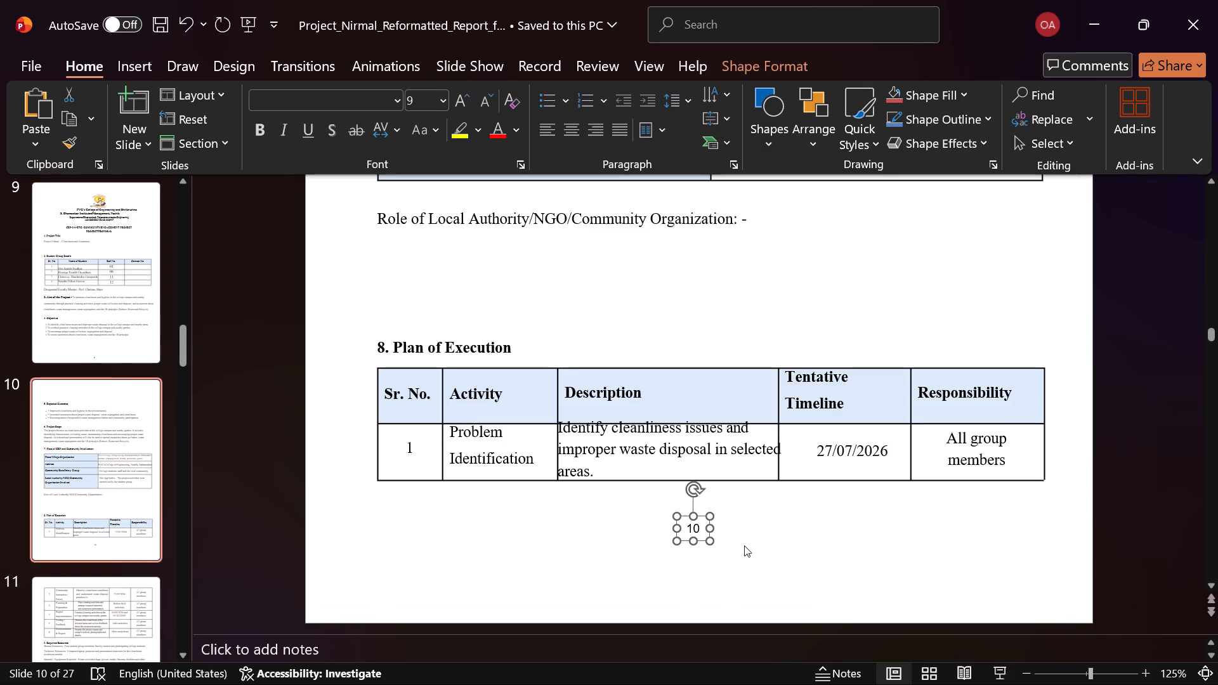
{"action": "key", "text": "BackSpace"}
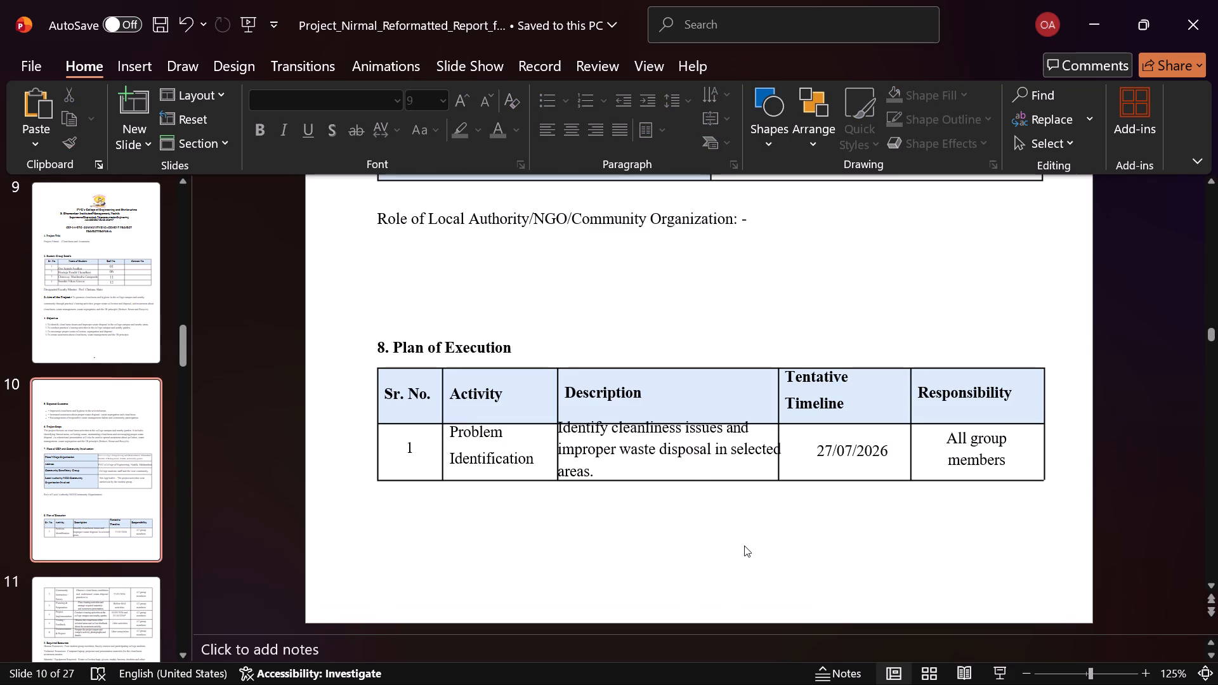
{"action": "left_click", "coordinate": [185, 22]}
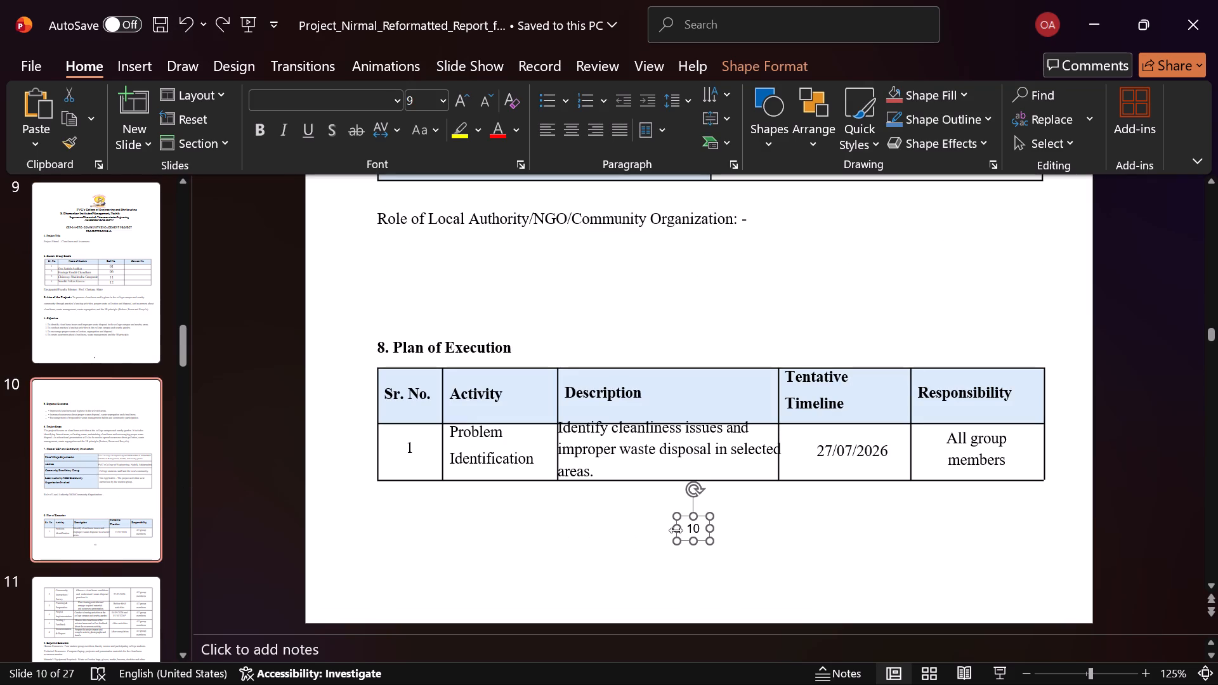
{"action": "double_click", "coordinate": [697, 526]}
{"action": "key", "text": "BackSpace"}
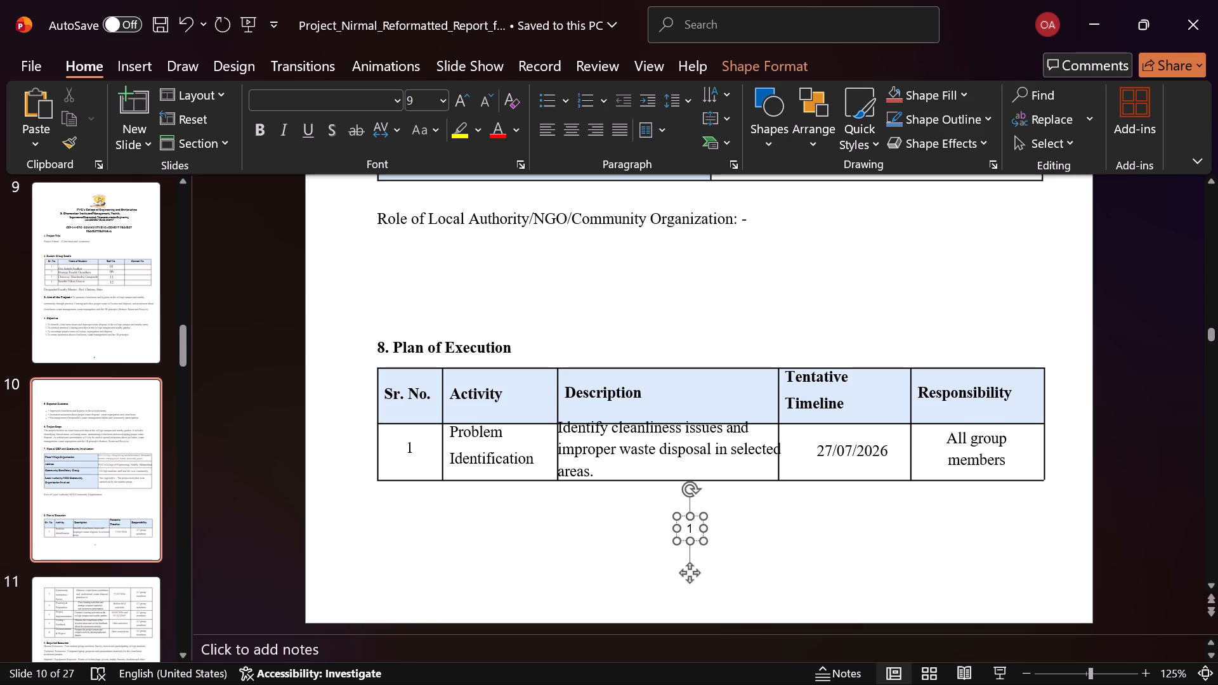
{"action": "key", "text": "BackSpace"}
{"action": "key", "text": "8"}
{"action": "left_click", "coordinate": [742, 556]}
Move page number 8 on the Plan of Execution slide down, away from the table and close to the page's bottom edge.
{"action": "left_click", "coordinate": [690, 532]}
{"action": "key", "text": "Down"}
{"action": "key", "text": "Down"}
{"action": "key", "text": "Down"}
{"action": "left_click", "coordinate": [700, 544]}
{"action": "left_click", "coordinate": [744, 532]}
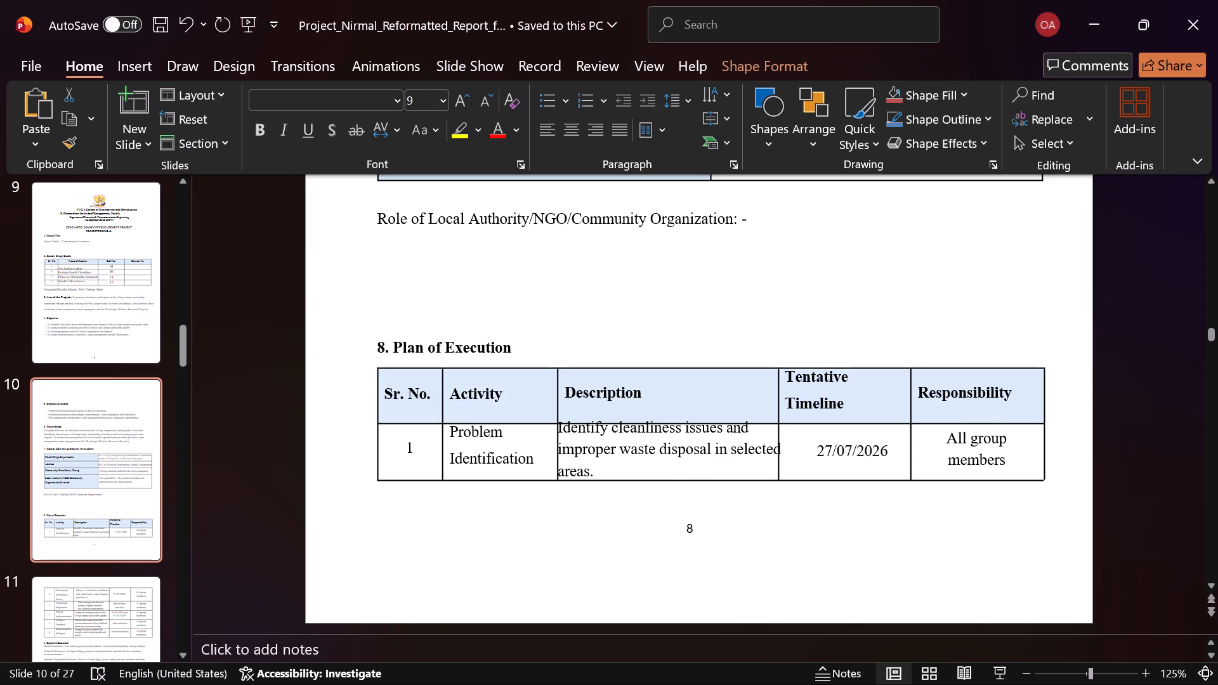
{"action": "left_click", "coordinate": [691, 529]}
{"action": "key", "text": "Down"}
{"action": "key", "text": "Down"}
{"action": "left_click_drag", "start_coordinate": [692, 575], "coordinate": [688, 612]}
{"action": "left_click_drag", "start_coordinate": [688, 612], "coordinate": [694, 620]}
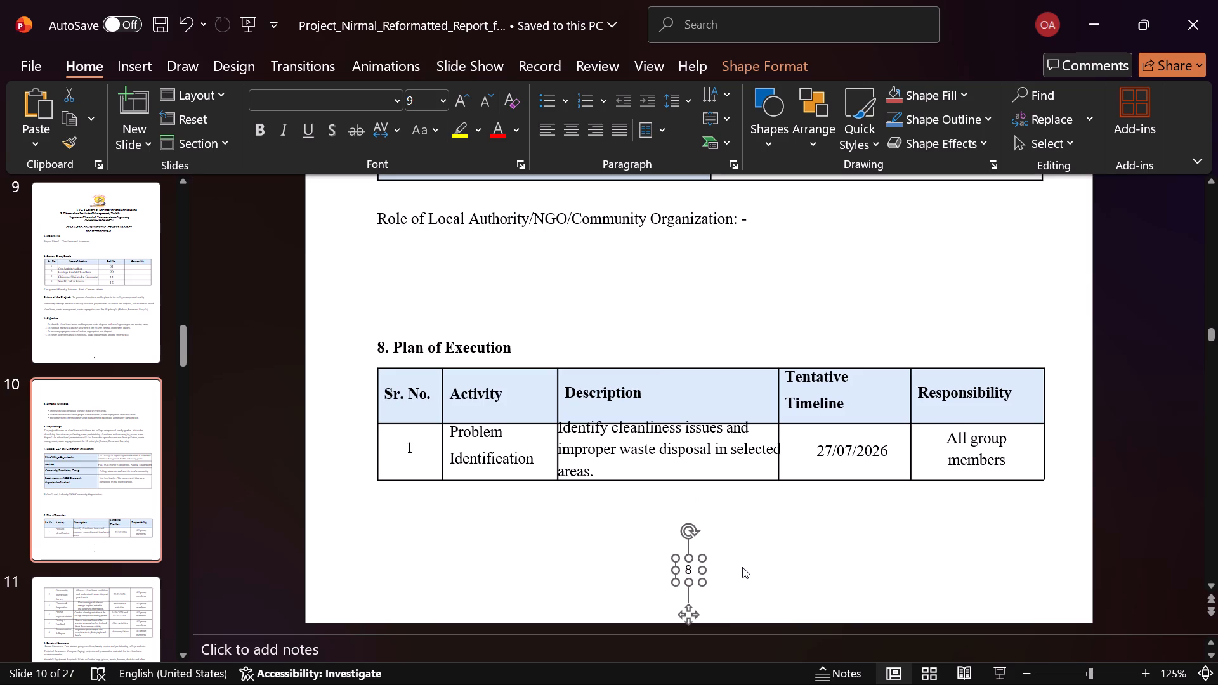
{"action": "scroll", "coordinate": [742, 566], "scroll_direction": "down", "scroll_amount": 3}
{"action": "scroll", "coordinate": [704, 566], "scroll_direction": "up", "scroll_amount": 2}
{"action": "left_click", "coordinate": [690, 573]}
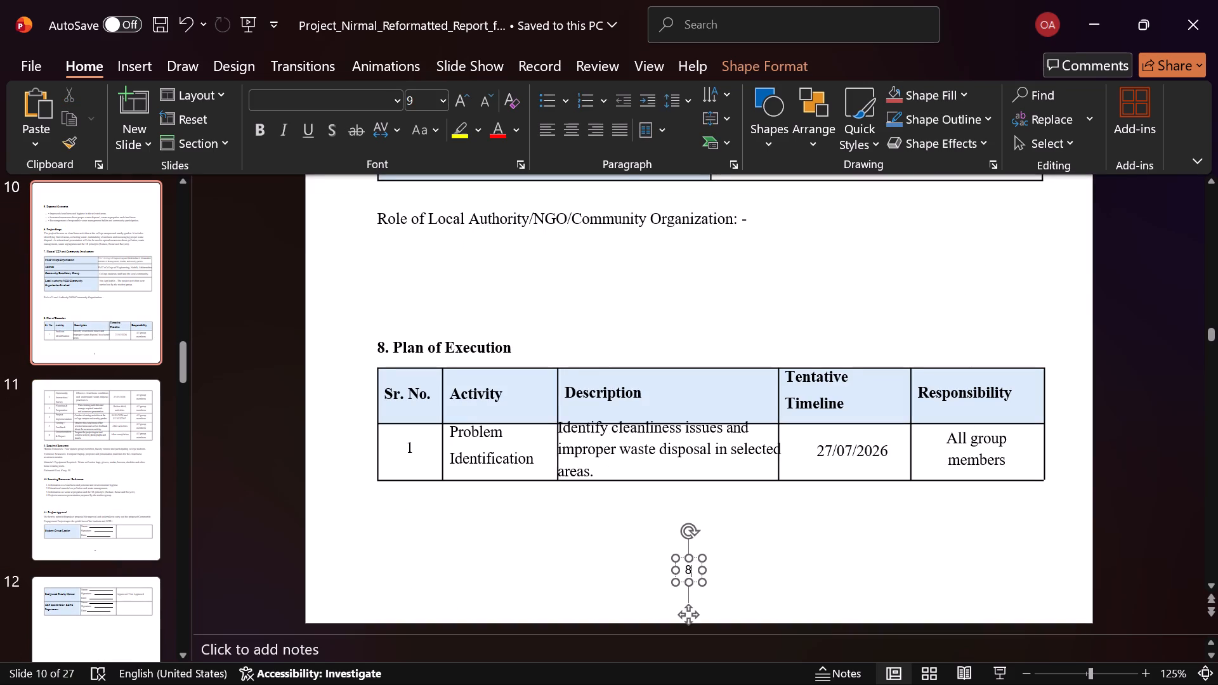
{"action": "left_click_drag", "start_coordinate": [689, 611], "coordinate": [690, 625]}
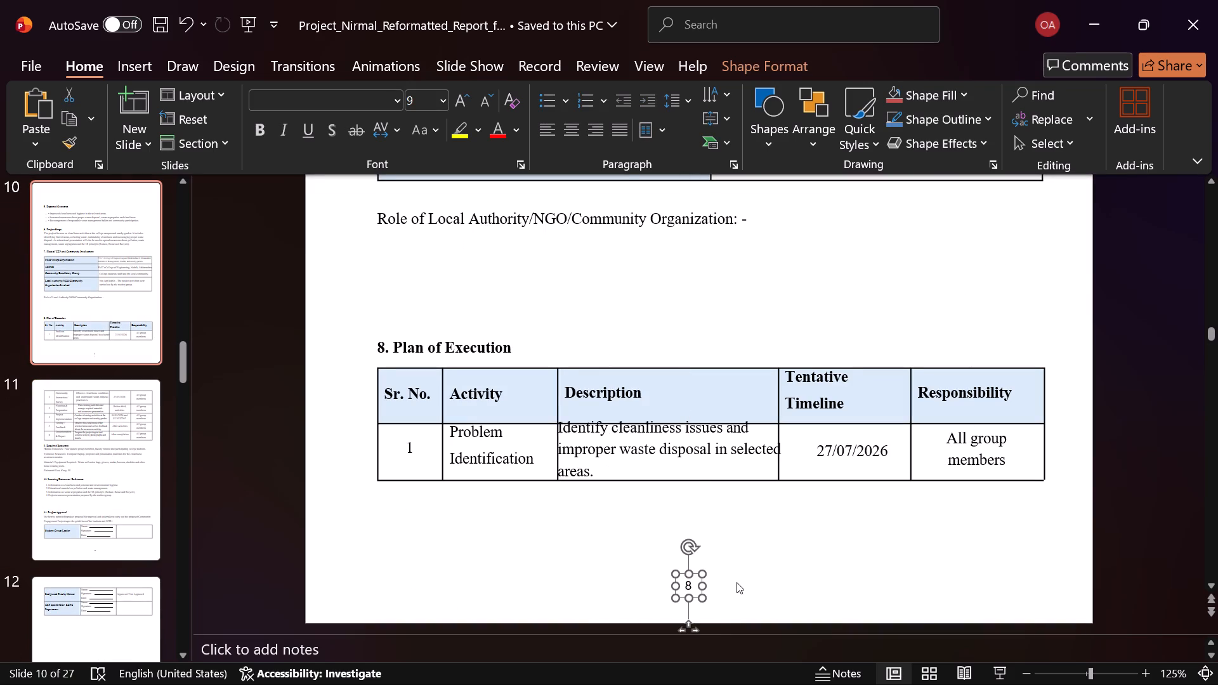
Examine the page numbers and layout on slides 10 to 12, from Plan of Execution through the Project Approval tables.
{"action": "scroll", "coordinate": [734, 570], "scroll_direction": "down", "scroll_amount": 1, "text": "ctrl"}
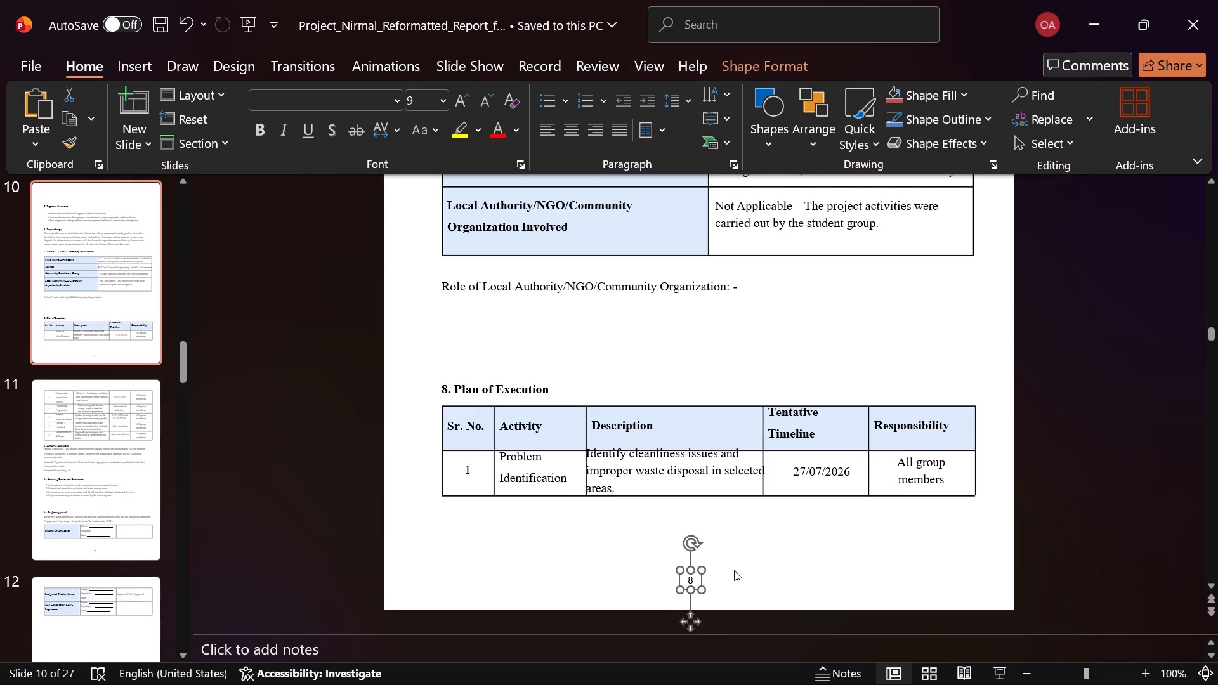
{"action": "scroll", "coordinate": [734, 570], "scroll_direction": "up", "scroll_amount": 1}
{"action": "scroll", "coordinate": [734, 570], "scroll_direction": "down", "scroll_amount": 13}
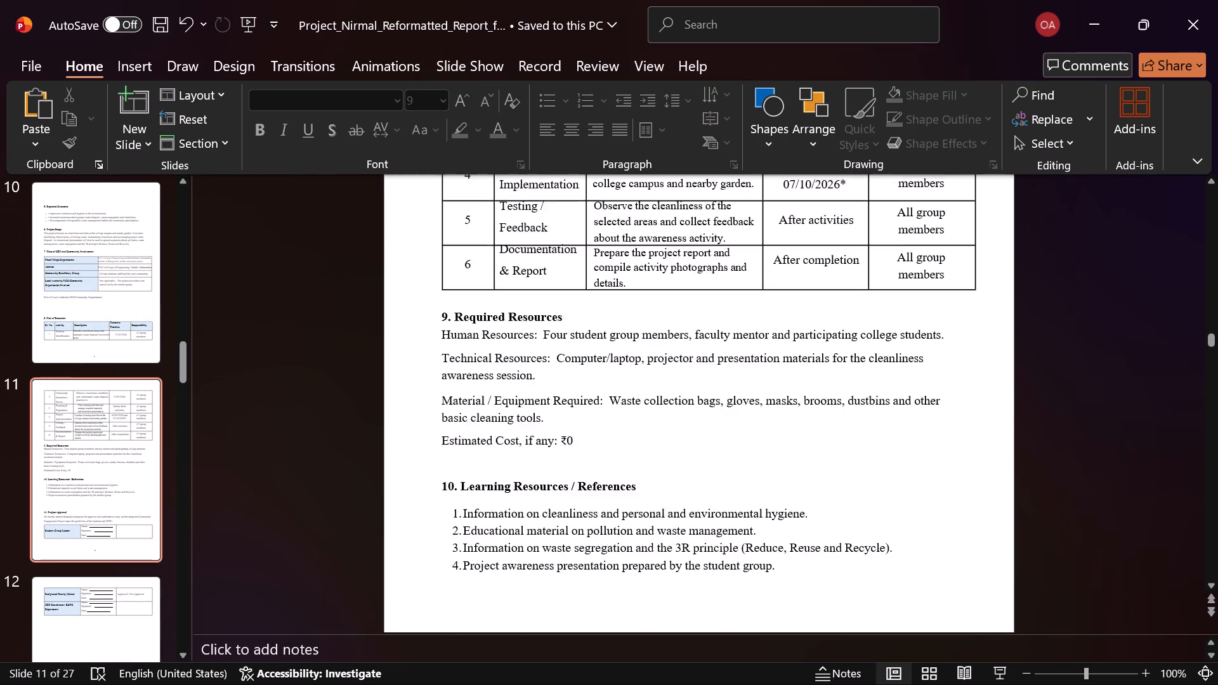
{"action": "scroll", "coordinate": [728, 547], "scroll_direction": "down", "scroll_amount": 13}
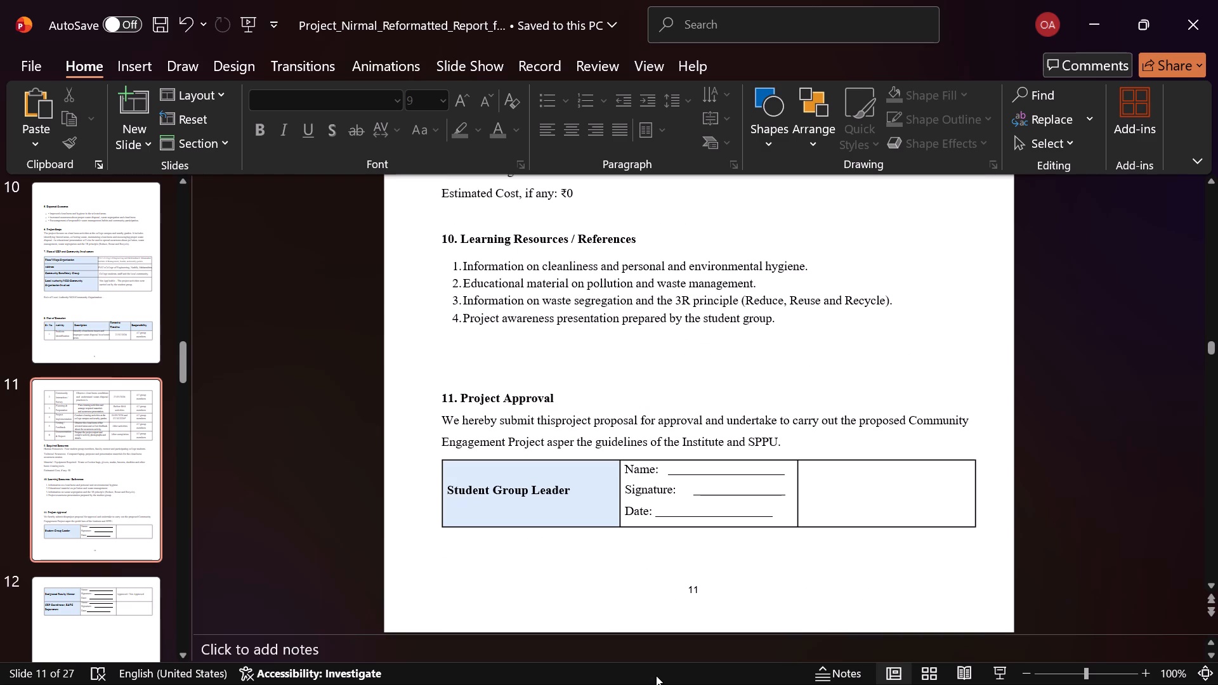
{"action": "scroll", "coordinate": [658, 564], "scroll_direction": "down", "scroll_amount": 5}
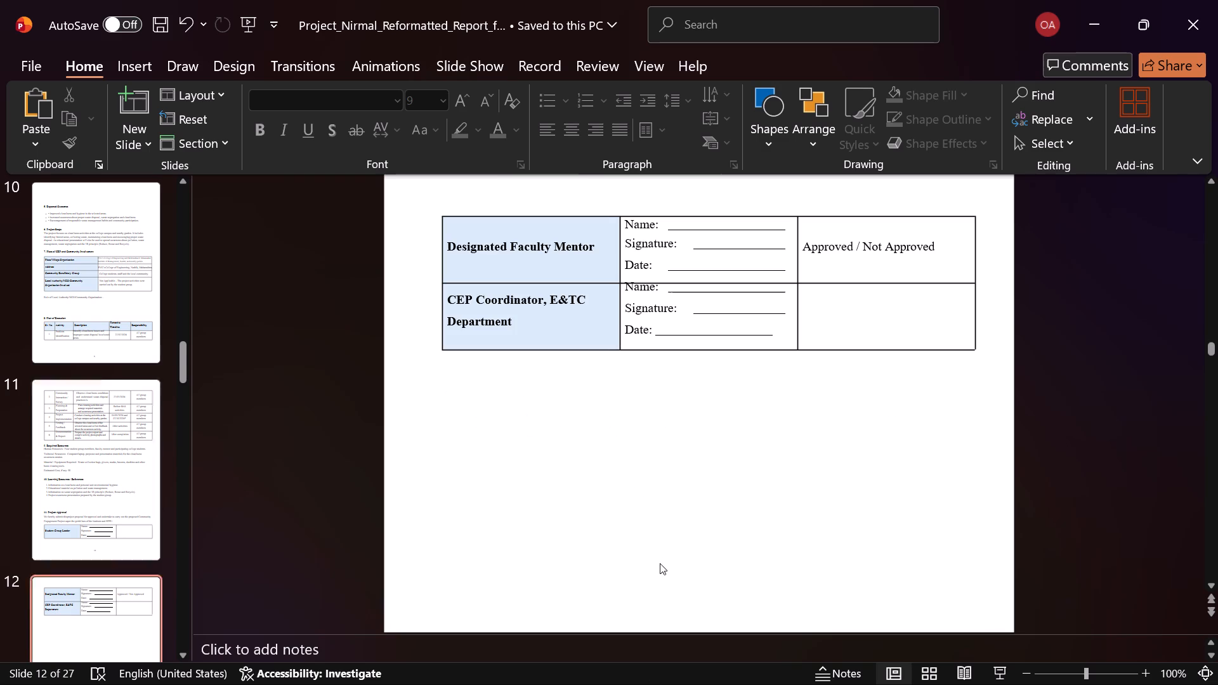
{"action": "scroll", "coordinate": [658, 405], "scroll_direction": "up", "scroll_amount": 3}
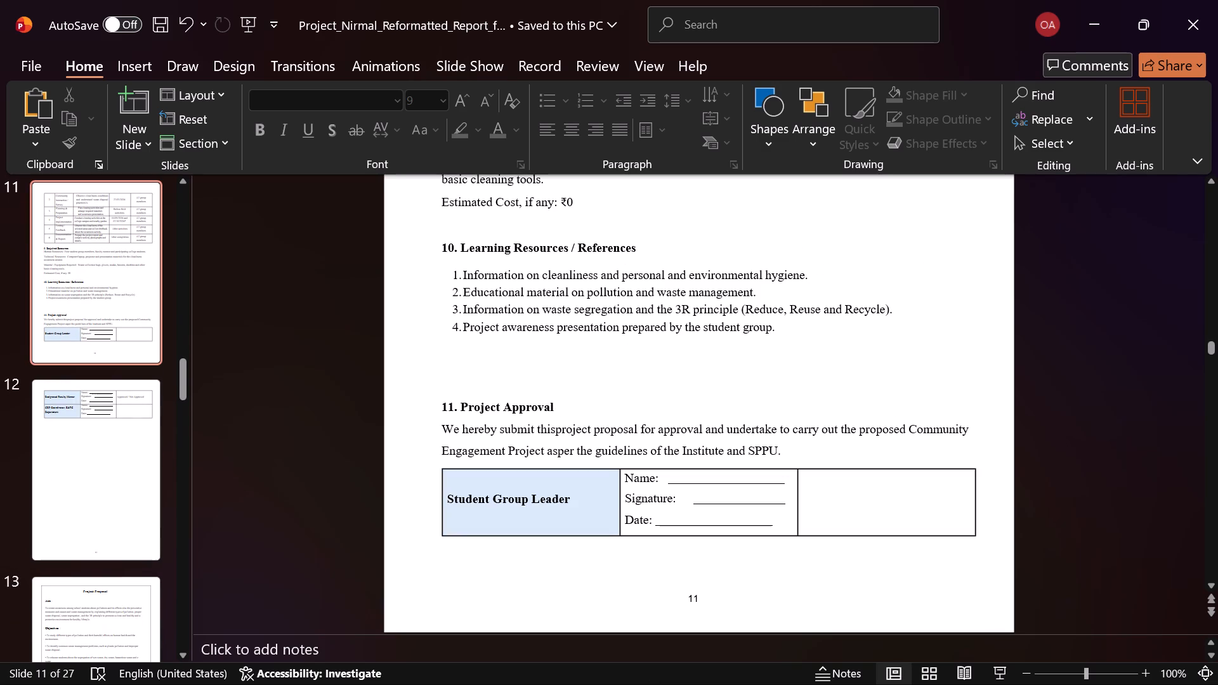
{"action": "scroll", "coordinate": [190, 324], "scroll_direction": "up", "scroll_amount": 3}
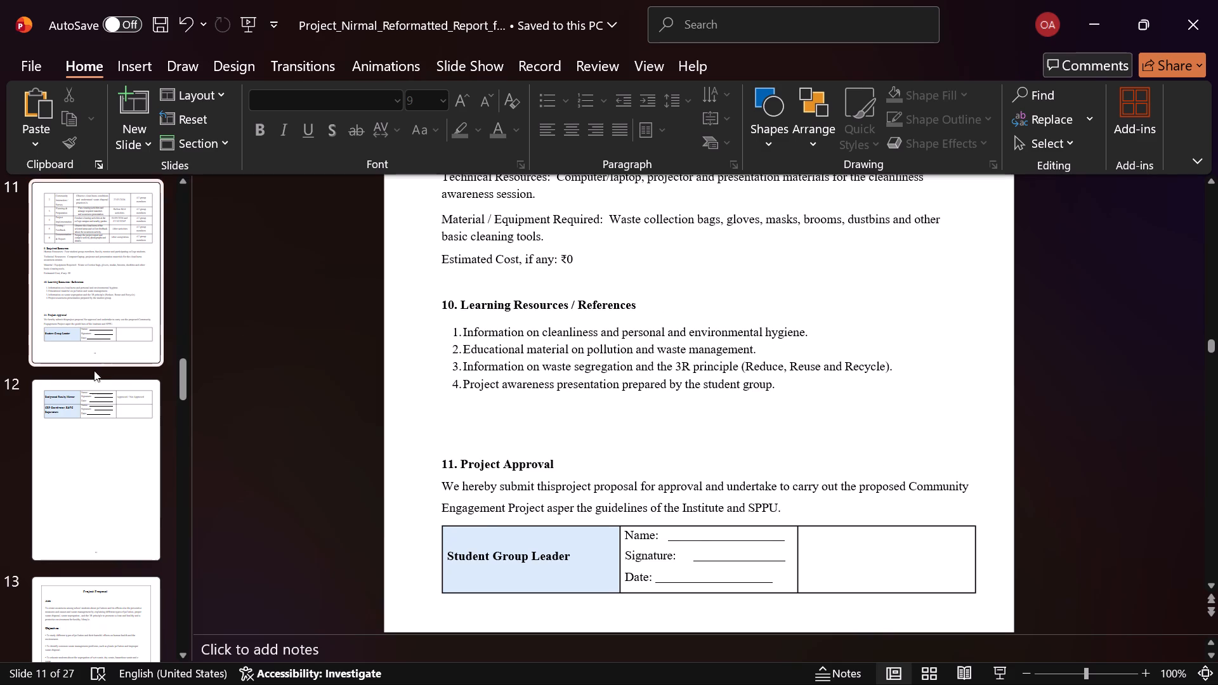
{"action": "left_click", "coordinate": [104, 389]}
{"action": "left_click", "coordinate": [99, 306]}
Review slides 10 and 9 of the Project Proposal, checking their content and the page number below the Objectives list.
{"action": "scroll", "coordinate": [109, 318], "scroll_direction": "up", "scroll_amount": 3}
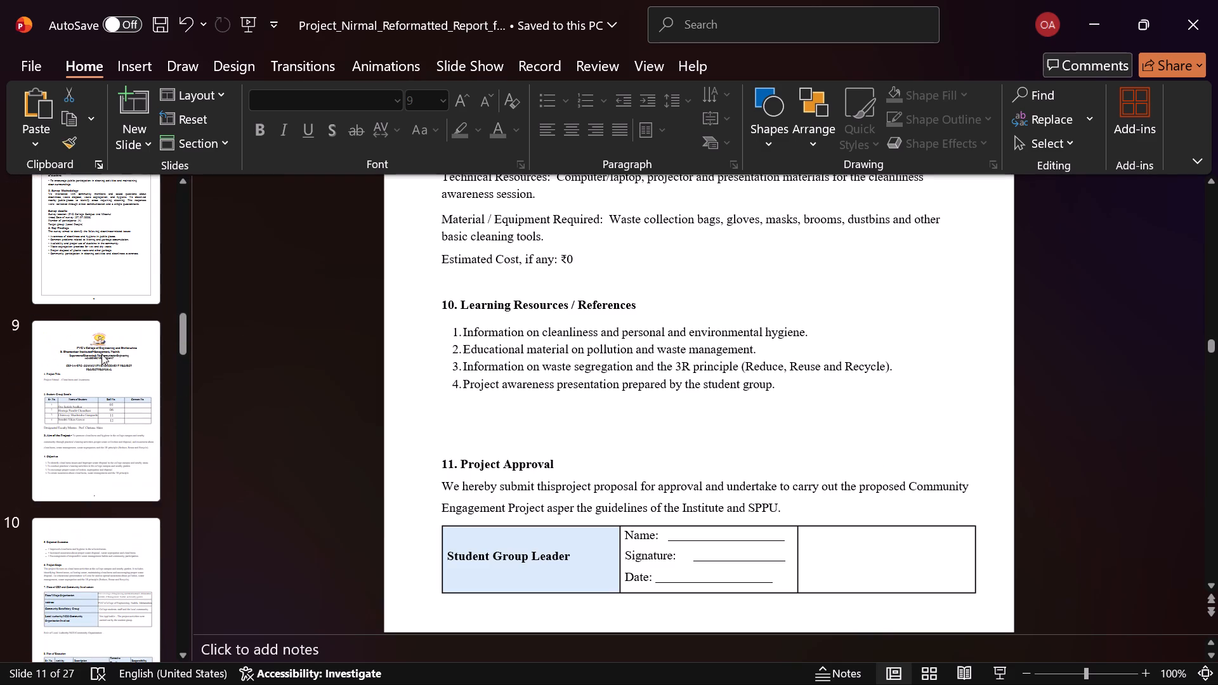
{"action": "left_click", "coordinate": [98, 564]}
{"action": "scroll", "coordinate": [535, 494], "scroll_direction": "up", "scroll_amount": 2}
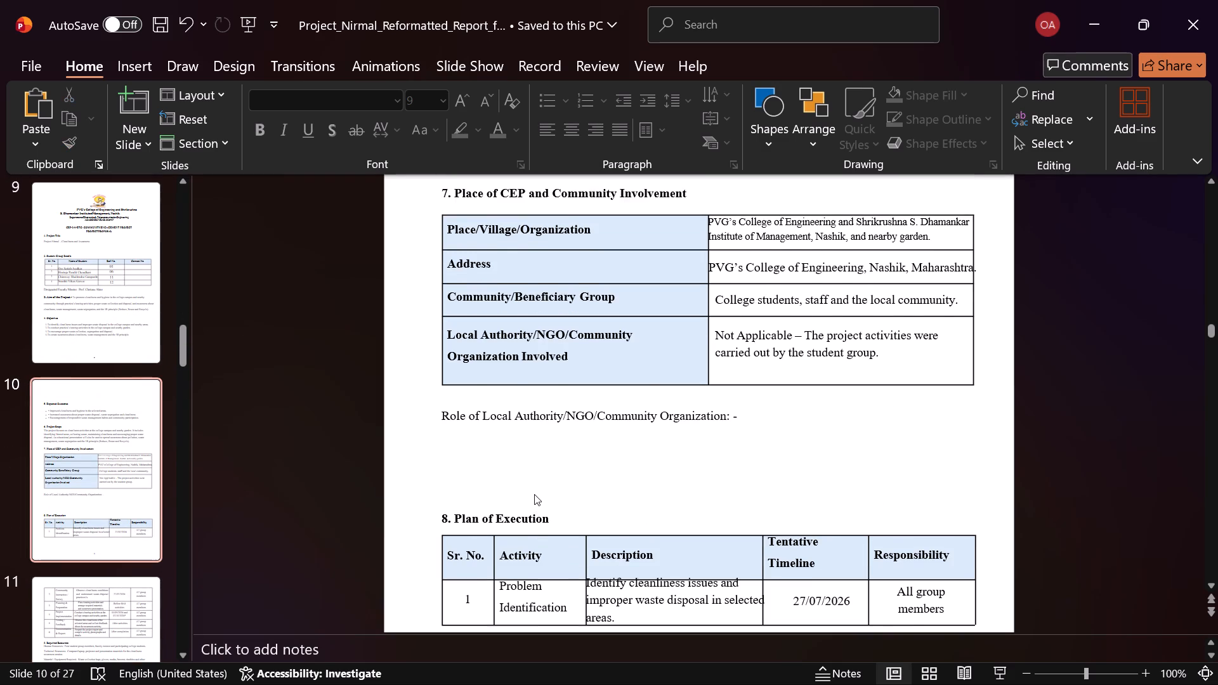
{"action": "scroll", "coordinate": [534, 494], "scroll_direction": "up", "scroll_amount": 5}
{"action": "scroll", "coordinate": [532, 404], "scroll_direction": "up", "scroll_amount": 20}
{"action": "scroll", "coordinate": [532, 404], "scroll_direction": "up", "scroll_amount": 5}
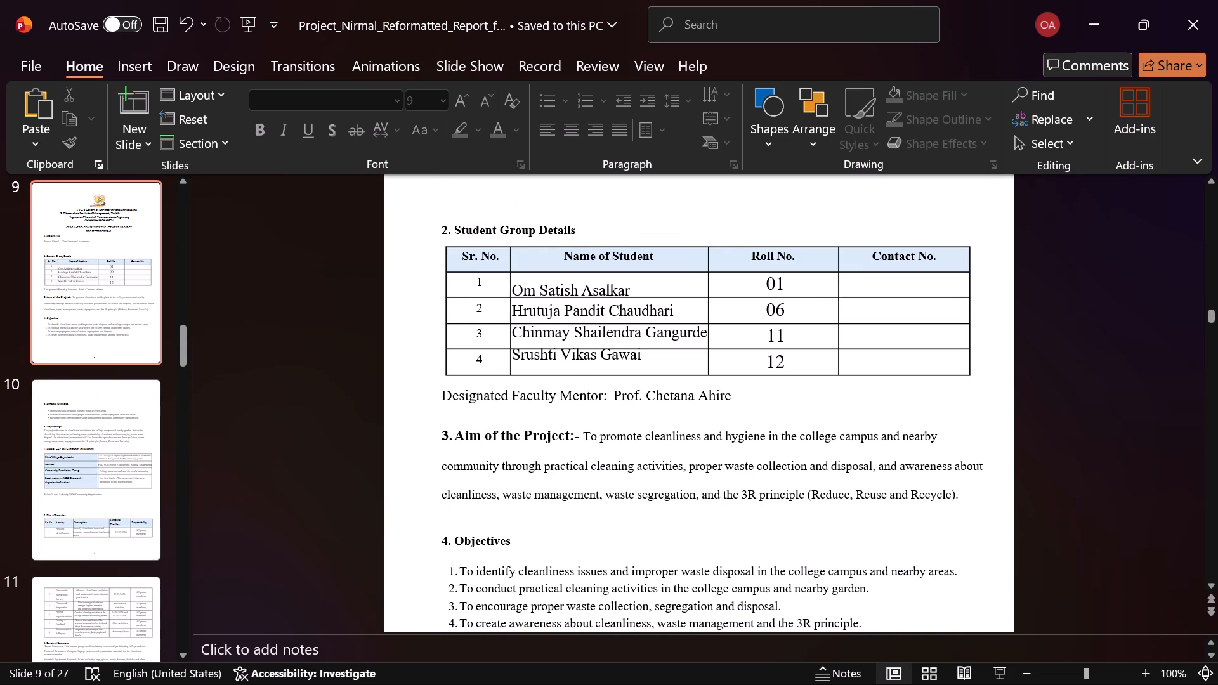
{"action": "scroll", "coordinate": [532, 403], "scroll_direction": "up", "scroll_amount": 16}
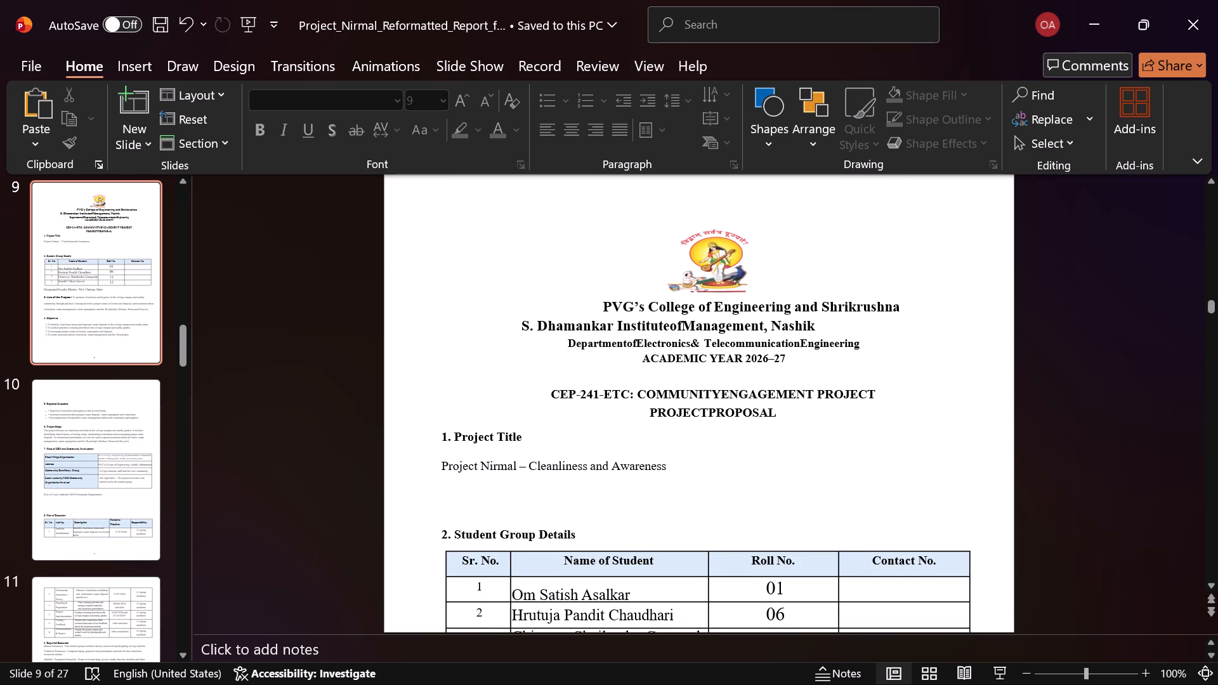
{"action": "scroll", "coordinate": [532, 403], "scroll_direction": "down", "scroll_amount": 16}
{"action": "scroll", "coordinate": [595, 440], "scroll_direction": "down", "scroll_amount": 3}
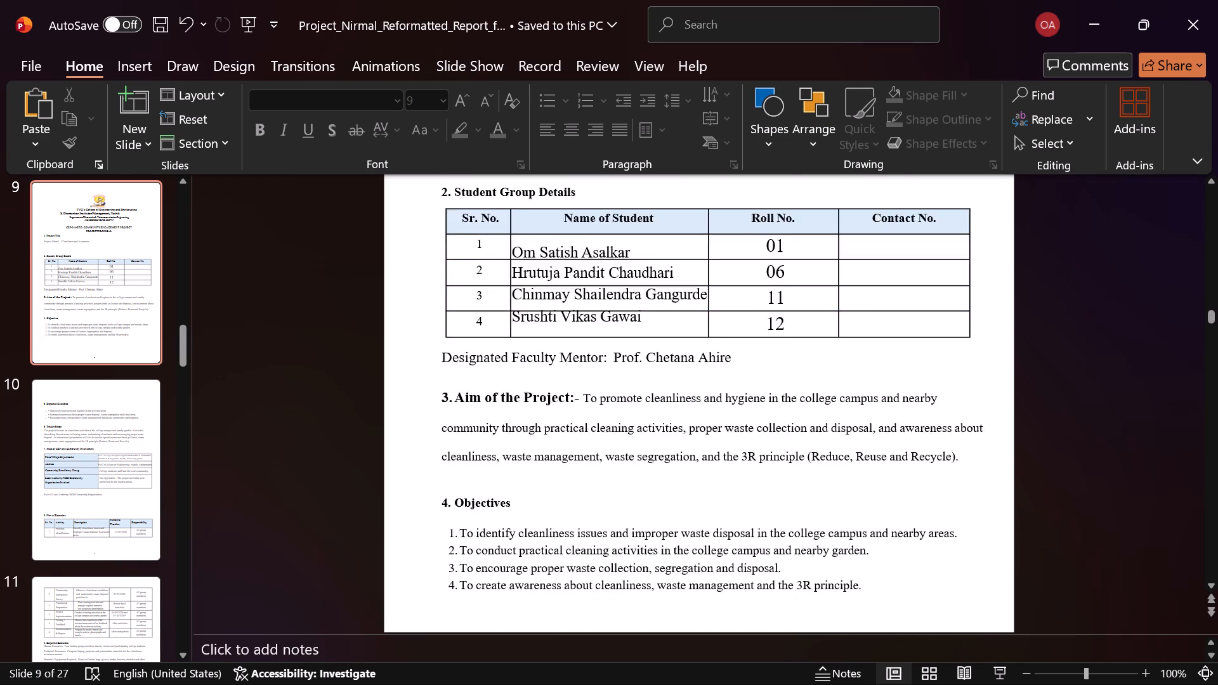
{"action": "scroll", "coordinate": [596, 440], "scroll_direction": "down", "scroll_amount": 12}
{"action": "scroll", "coordinate": [643, 490], "scroll_direction": "up", "scroll_amount": 3}
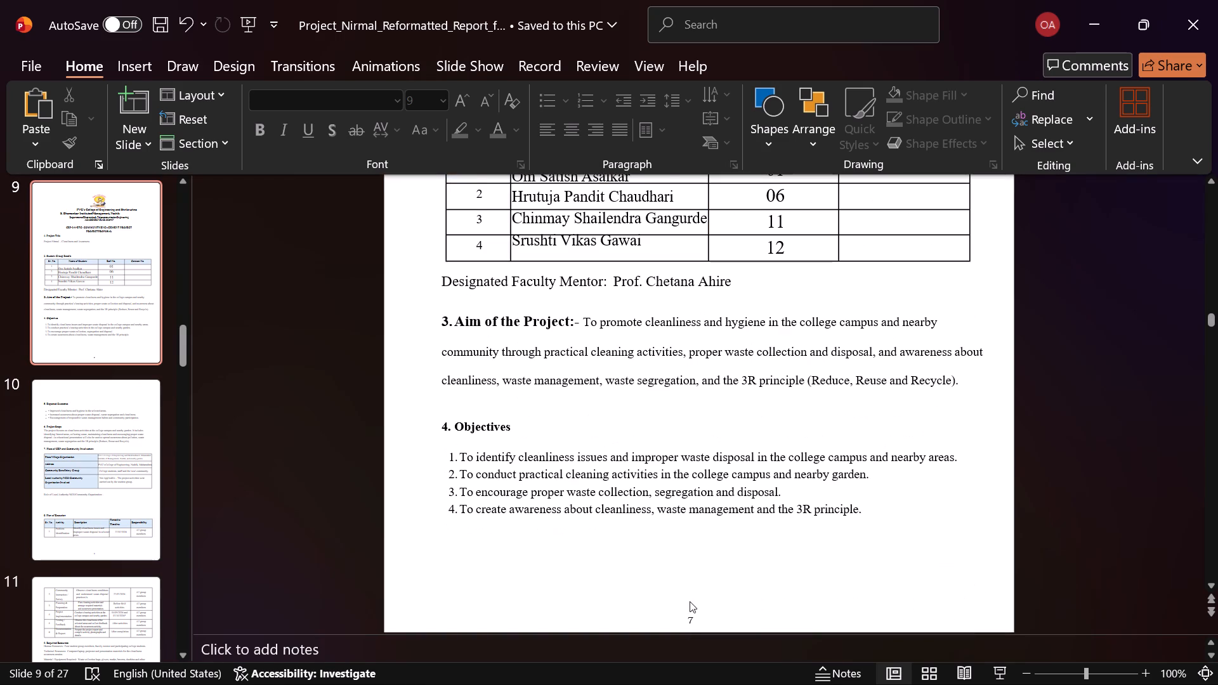
{"action": "scroll", "coordinate": [690, 601], "scroll_direction": "down", "scroll_amount": 2}
Look through the slides from slide 11 onward, covering the Aim and Objectives, Expected Outcome, Prototype and 3D diagram pages.
{"action": "left_click", "coordinate": [48, 630]}
{"action": "scroll", "coordinate": [86, 551], "scroll_direction": "down", "scroll_amount": 1}
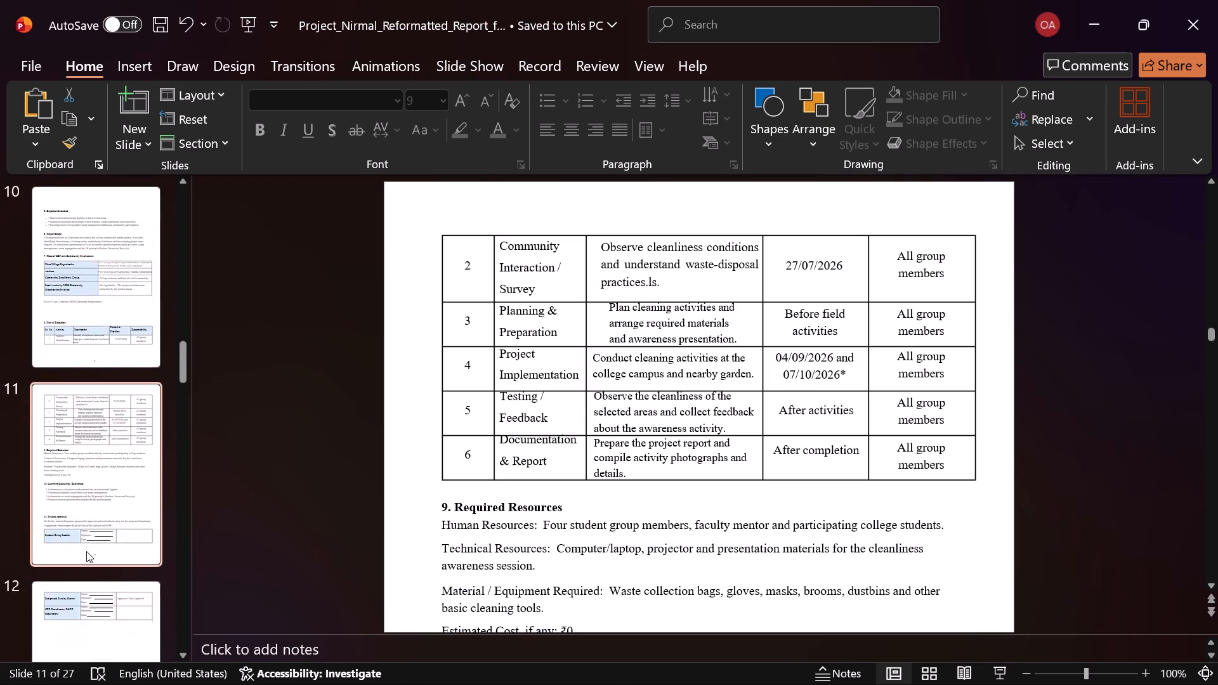
{"action": "left_click", "coordinate": [118, 611]}
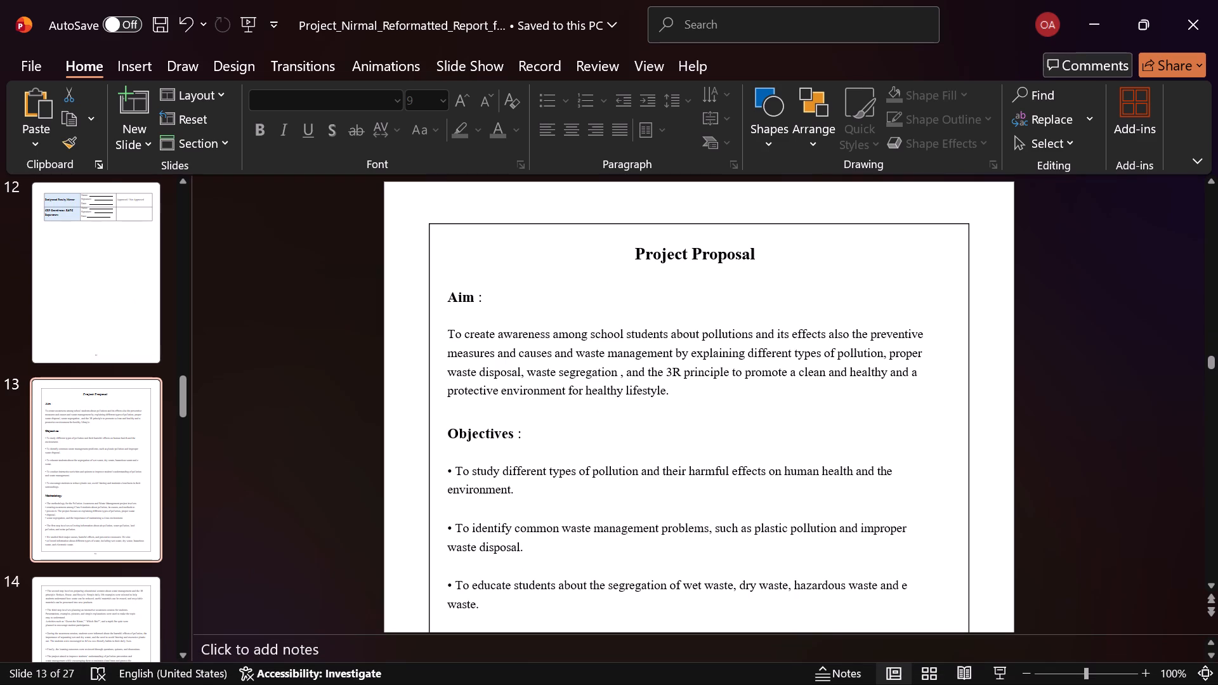
{"action": "scroll", "coordinate": [647, 289], "scroll_direction": "down", "scroll_amount": 10}
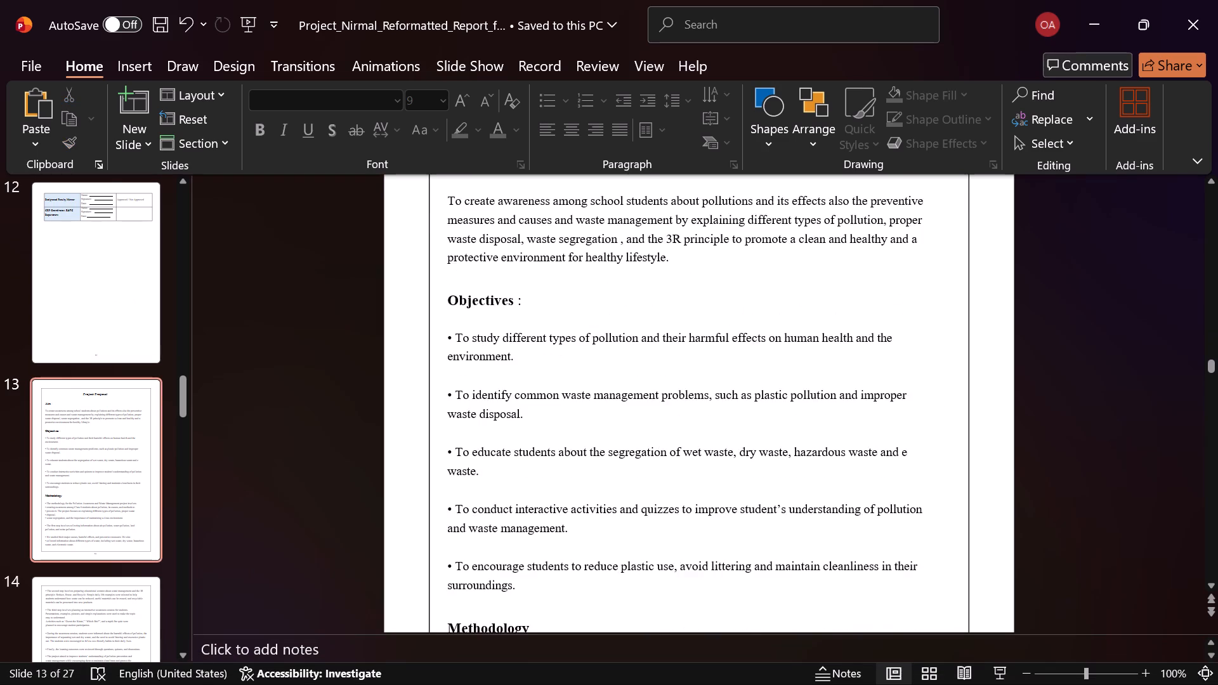
{"action": "scroll", "coordinate": [646, 289], "scroll_direction": "down", "scroll_amount": 16}
{"action": "scroll", "coordinate": [643, 298], "scroll_direction": "down", "scroll_amount": 14}
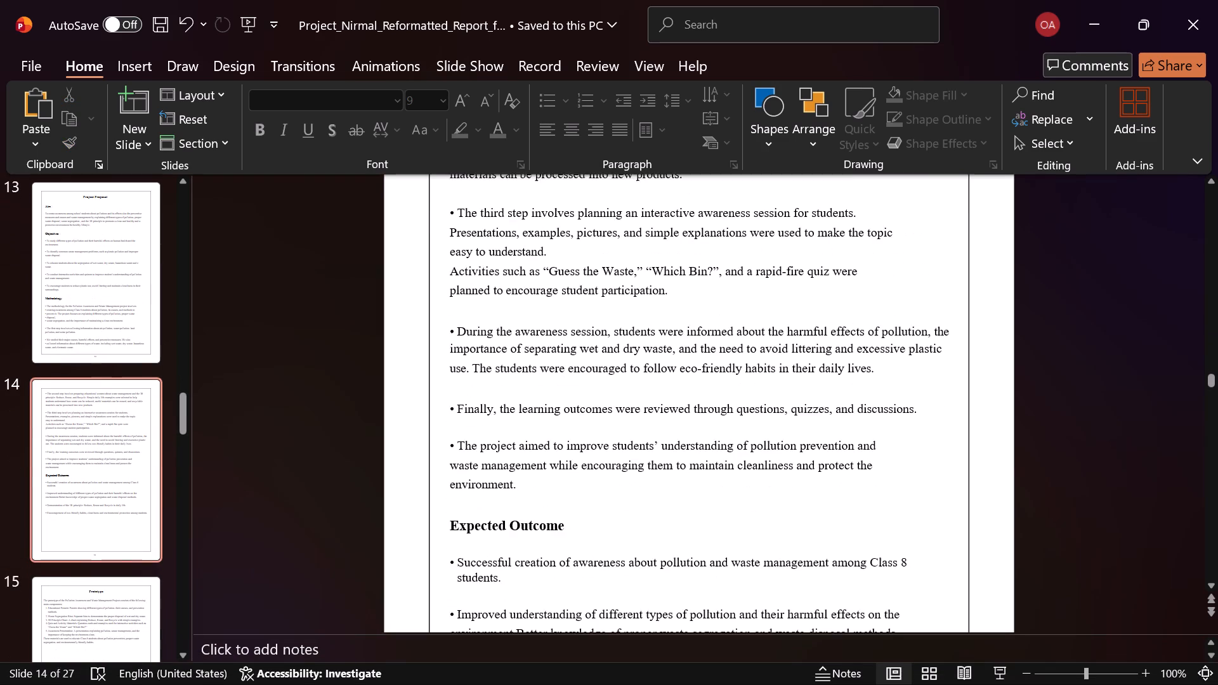
{"action": "scroll", "coordinate": [643, 298], "scroll_direction": "down", "scroll_amount": 20}
{"action": "scroll", "coordinate": [643, 298], "scroll_direction": "down", "scroll_amount": 7}
{"action": "scroll", "coordinate": [643, 298], "scroll_direction": "up", "scroll_amount": 5}
{"action": "scroll", "coordinate": [643, 298], "scroll_direction": "down", "scroll_amount": 1}
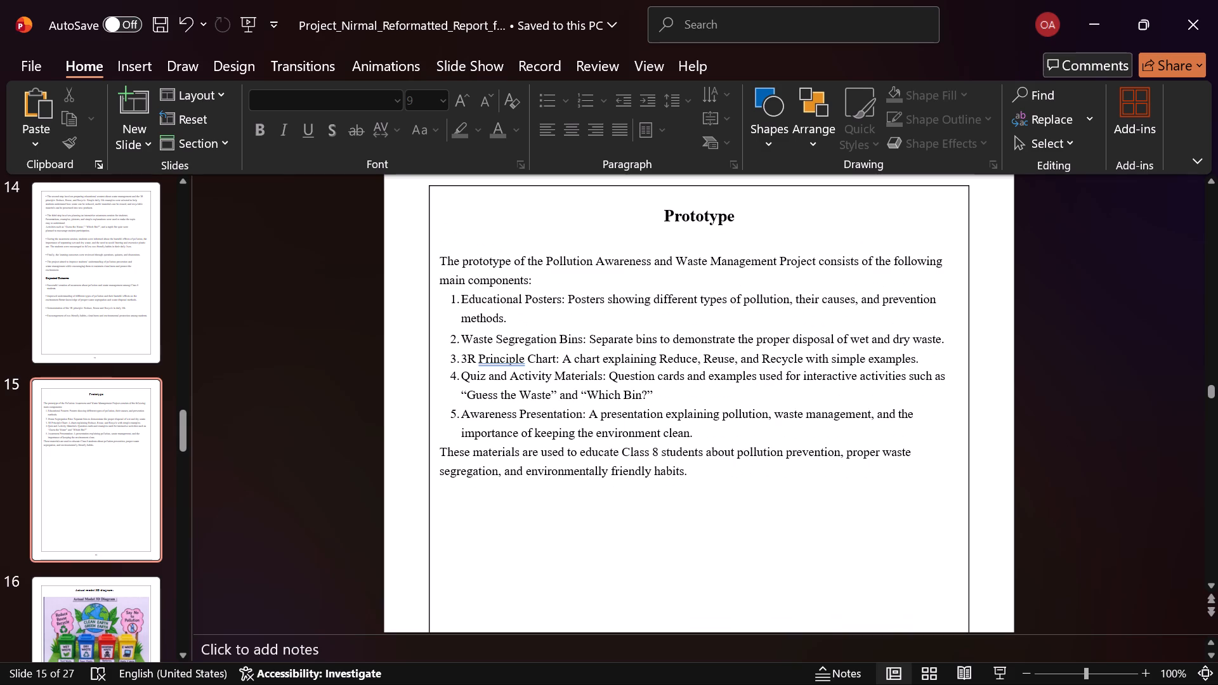
{"action": "left_click", "coordinate": [126, 601]}
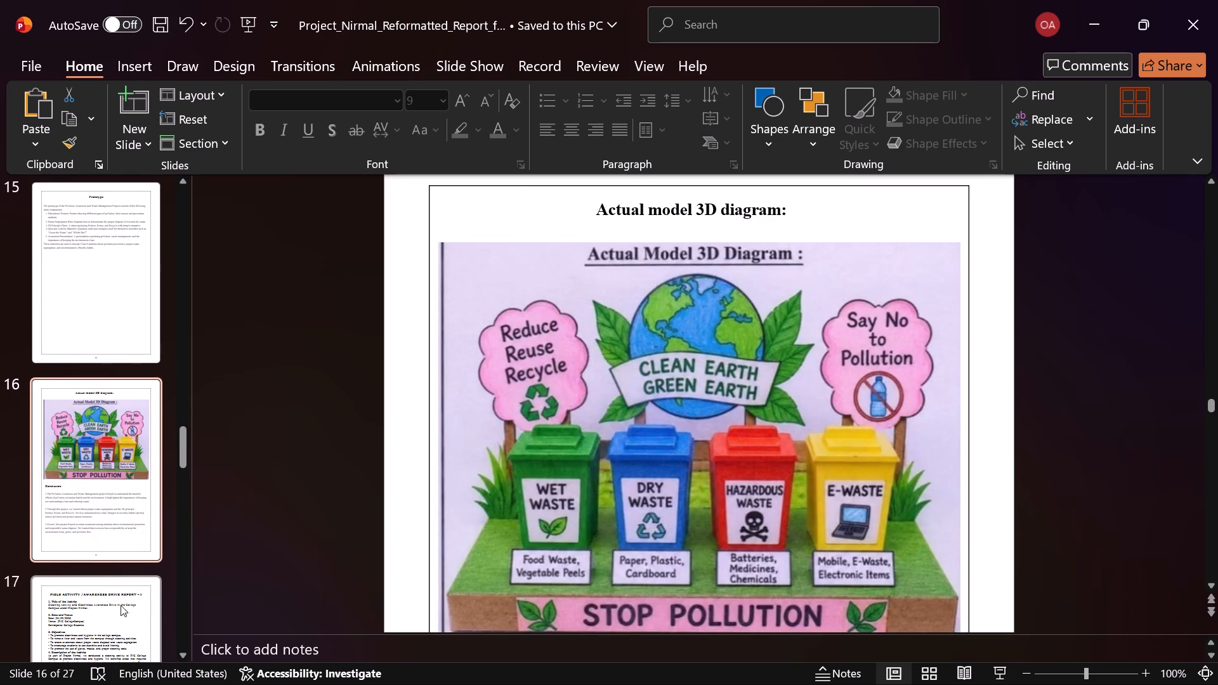
{"action": "left_click", "coordinate": [86, 629]}
Go back to the Index slide and examine its listed activities and Page No. column.
{"action": "scroll", "coordinate": [68, 403], "scroll_direction": "up", "scroll_amount": 14}
{"action": "left_click", "coordinate": [77, 349]}
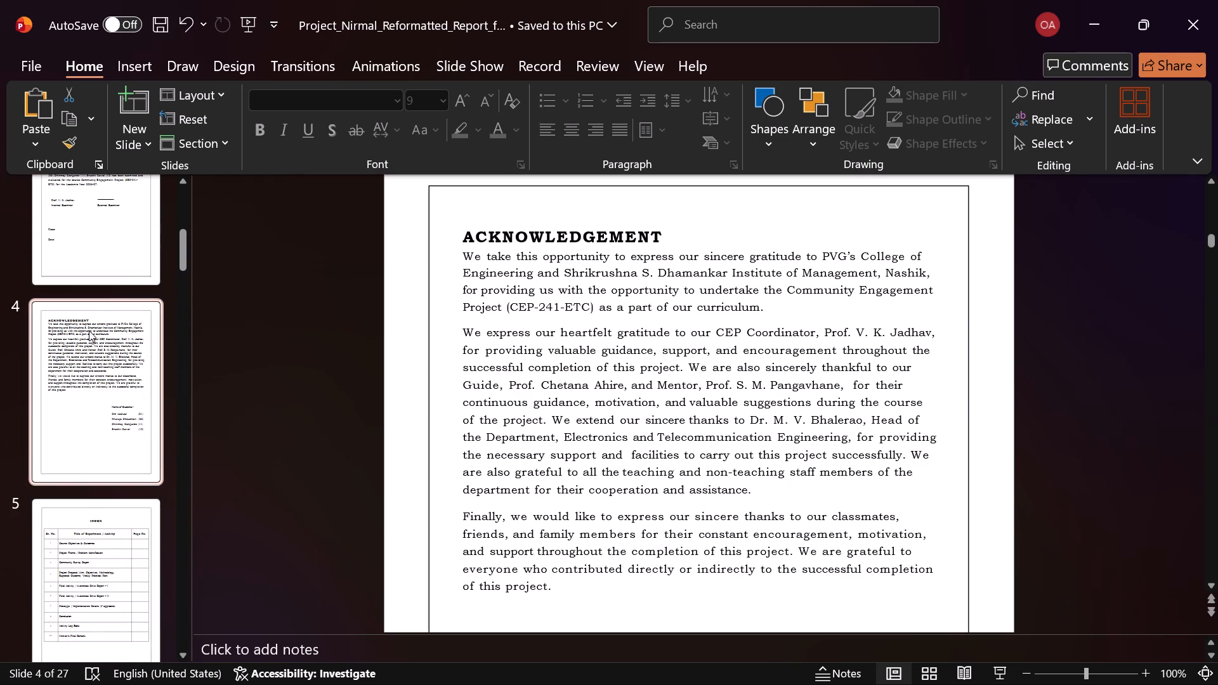
{"action": "left_click", "coordinate": [101, 275]}
{"action": "left_click", "coordinate": [82, 455]}
{"action": "left_click", "coordinate": [108, 596]}
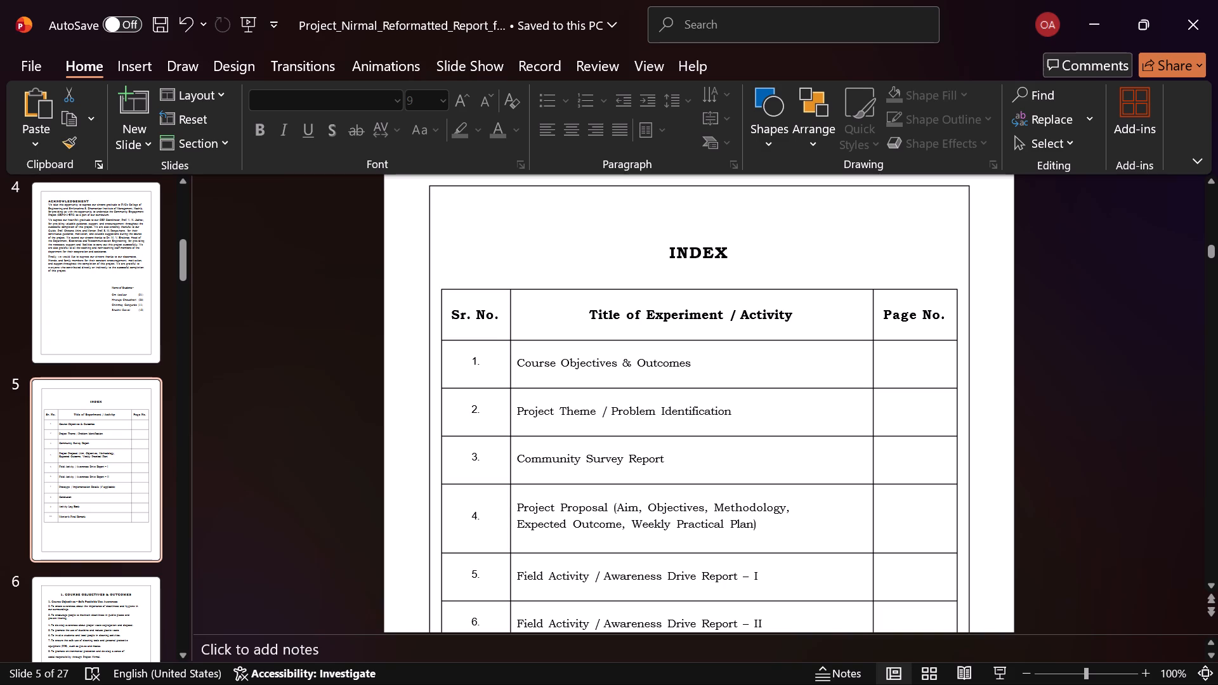
{"action": "scroll", "coordinate": [577, 500], "scroll_direction": "down", "scroll_amount": 1}
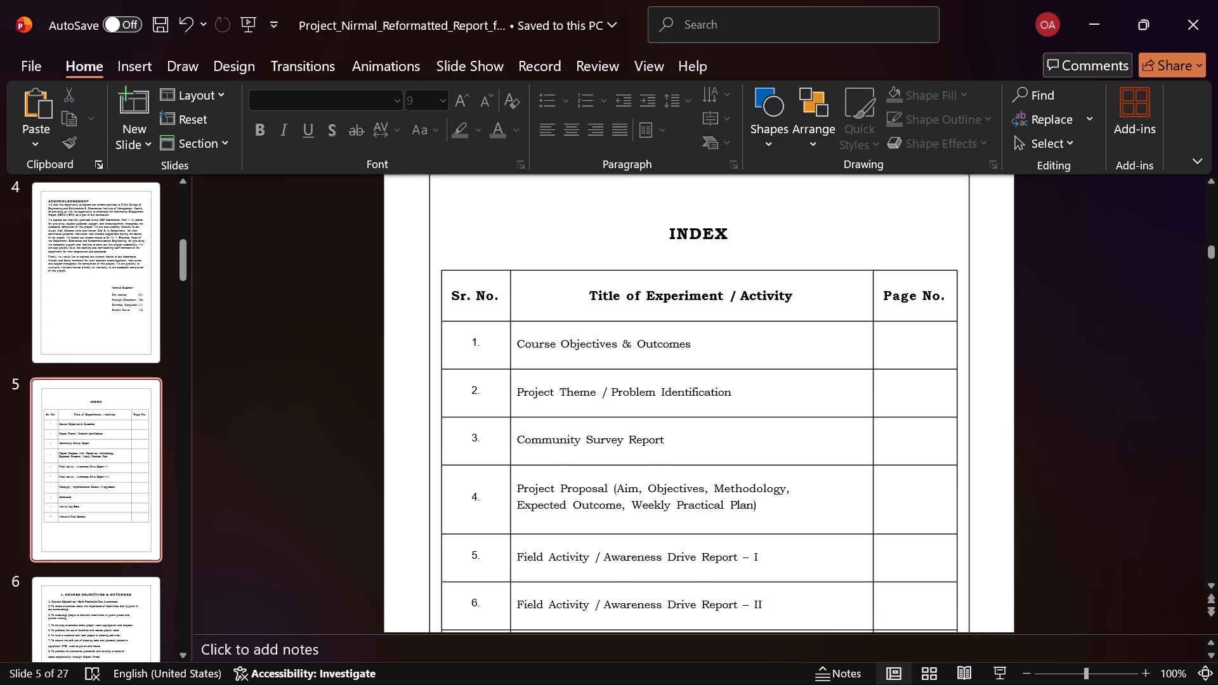
{"action": "scroll", "coordinate": [577, 500], "scroll_direction": "down", "scroll_amount": 1}
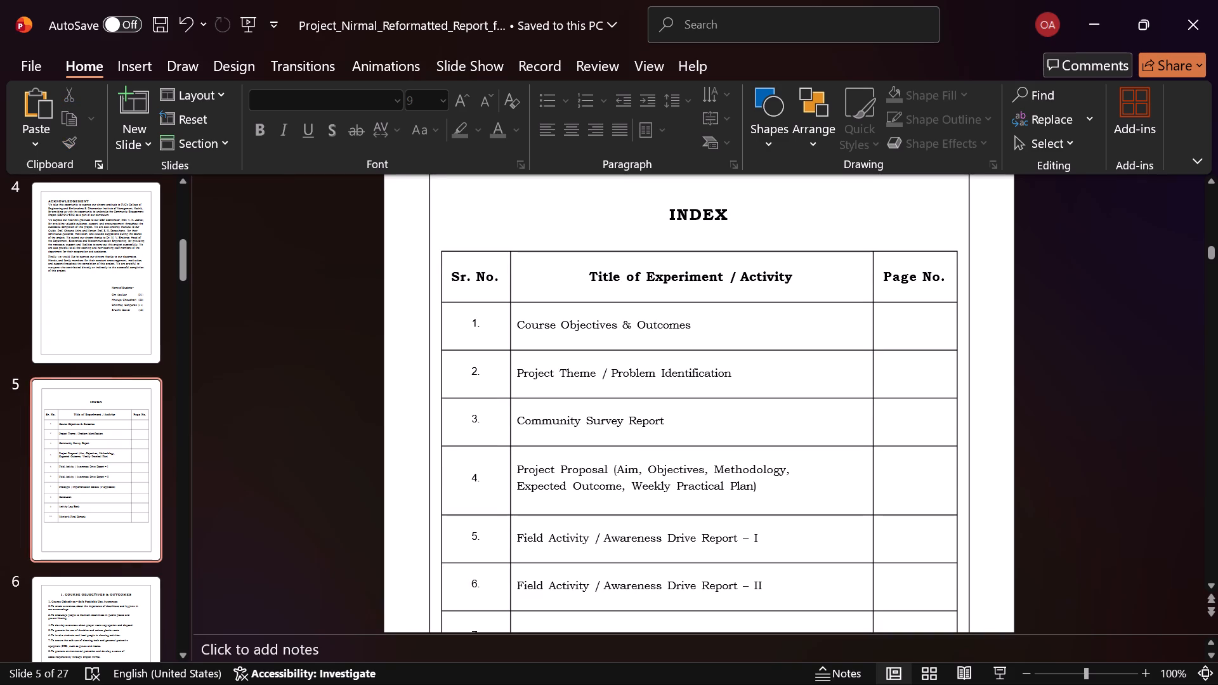
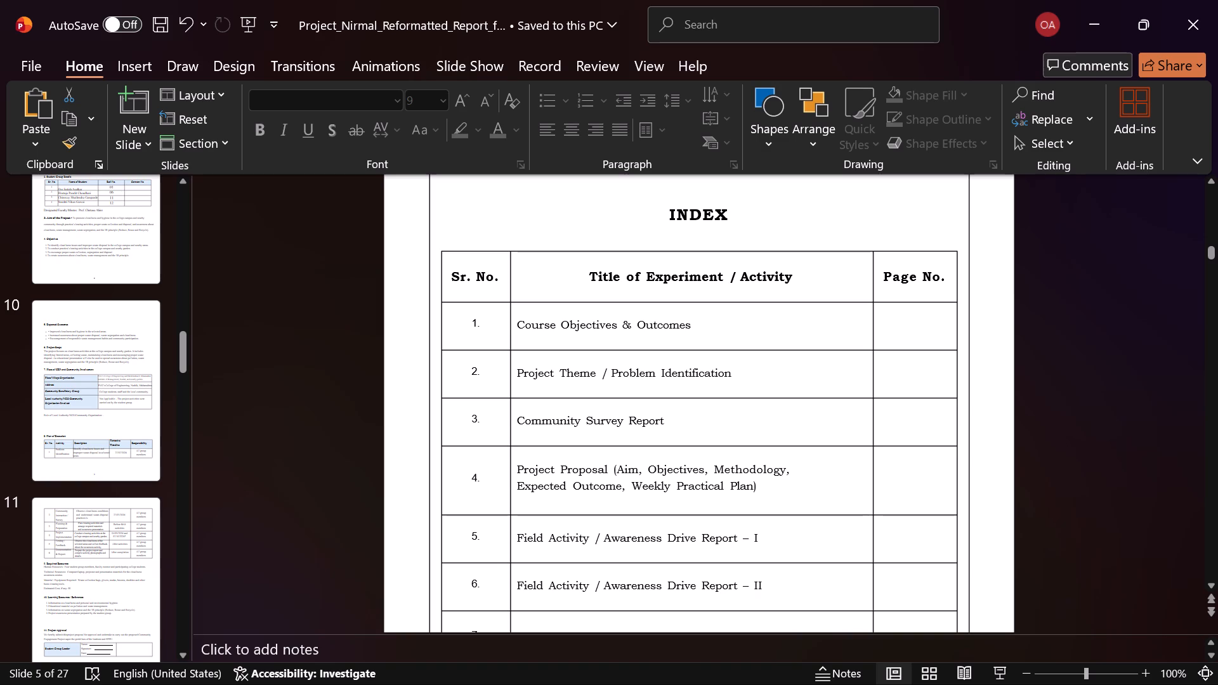
Examine slides 11 to 14, from the Plan of Execution table through the Project Proposal's Aim, Objectives, Methodology and Expected Outcome.
{"action": "left_click", "coordinate": [122, 567]}
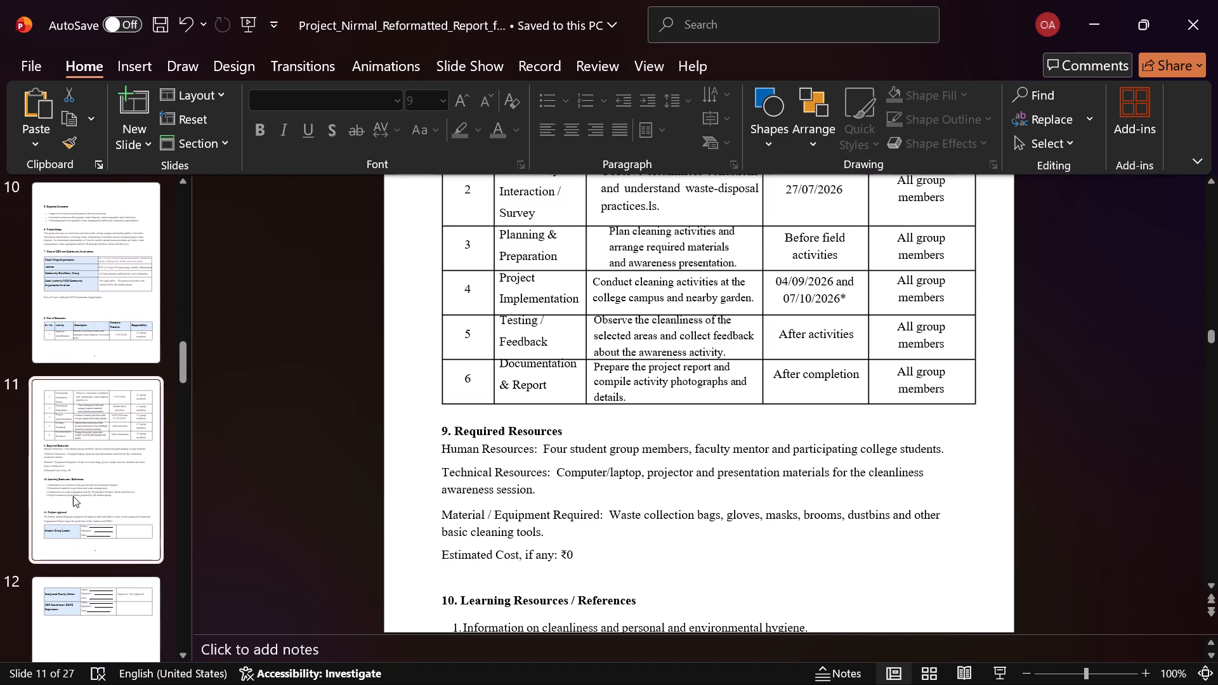
{"action": "scroll", "coordinate": [643, 407], "scroll_direction": "up", "scroll_amount": 4}
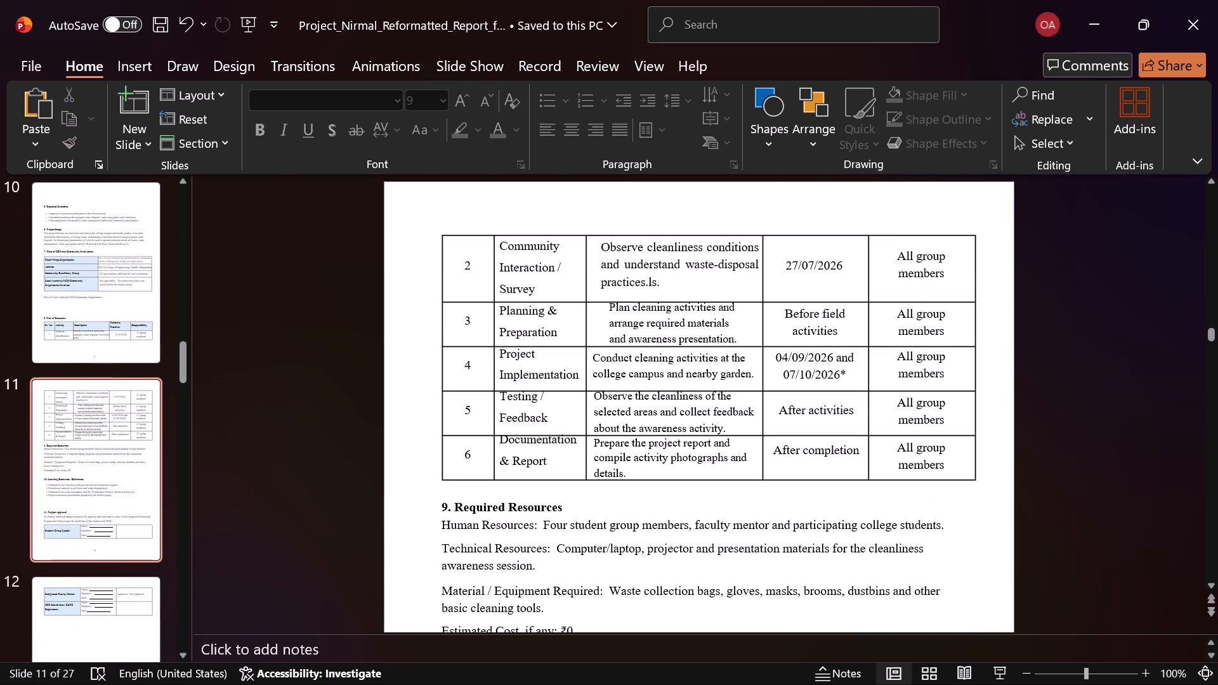
{"action": "scroll", "coordinate": [652, 399], "scroll_direction": "down", "scroll_amount": 20}
{"action": "scroll", "coordinate": [652, 399], "scroll_direction": "down", "scroll_amount": 10}
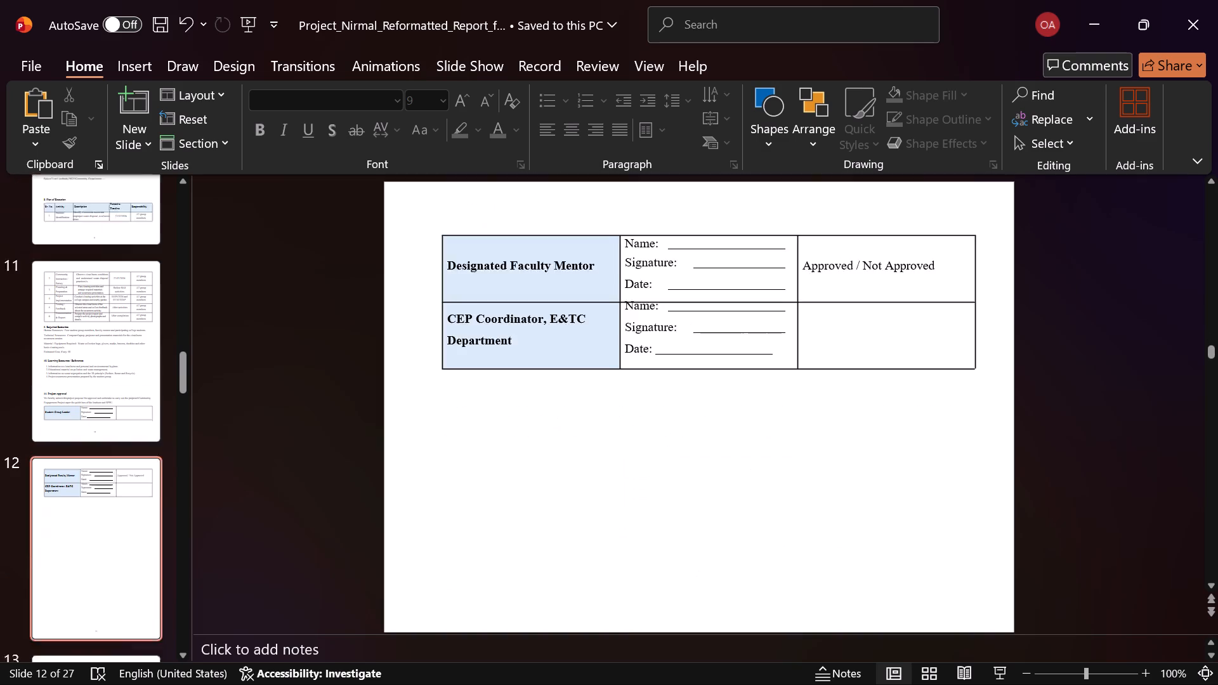
{"action": "scroll", "coordinate": [659, 375], "scroll_direction": "down", "scroll_amount": 20}
{"action": "scroll", "coordinate": [660, 375], "scroll_direction": "down", "scroll_amount": 7}
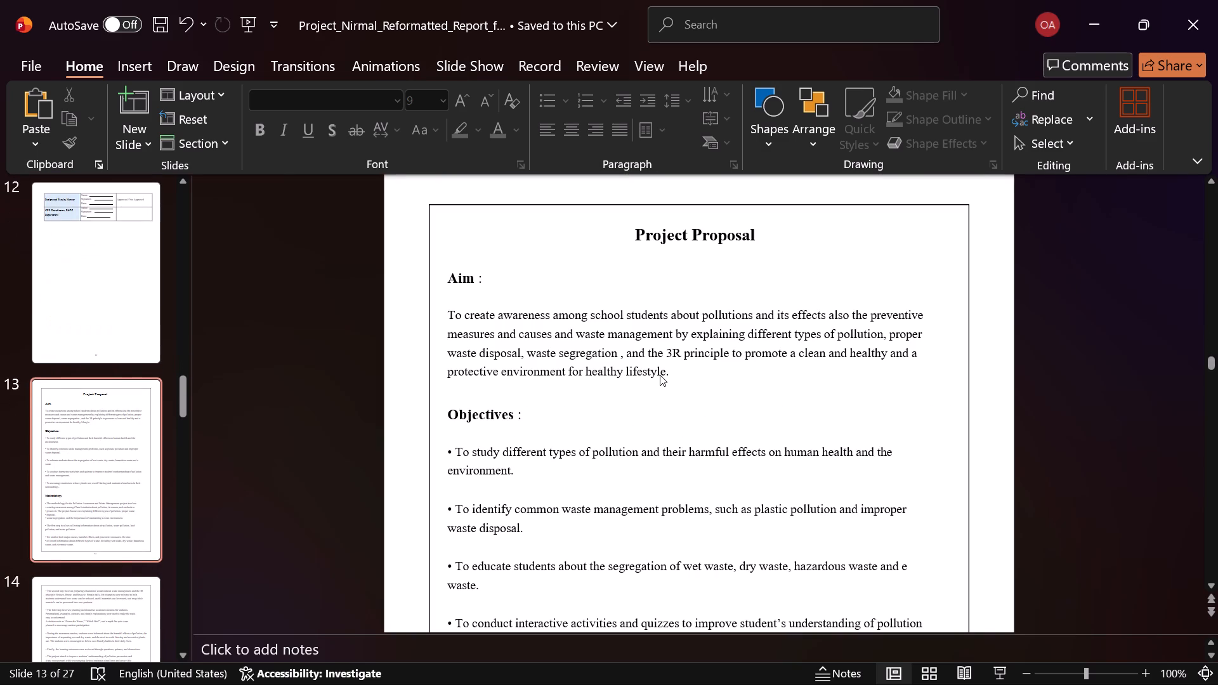
{"action": "scroll", "coordinate": [637, 299], "scroll_direction": "down", "scroll_amount": 5}
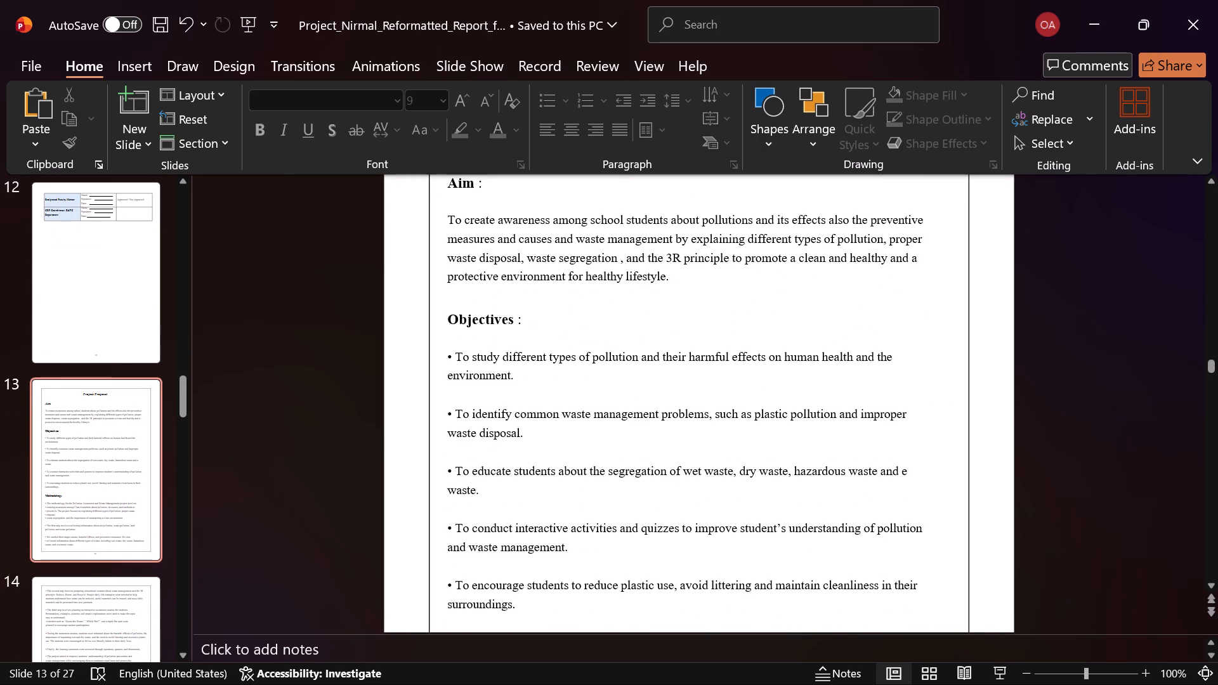
{"action": "scroll", "coordinate": [494, 367], "scroll_direction": "up", "scroll_amount": 5}
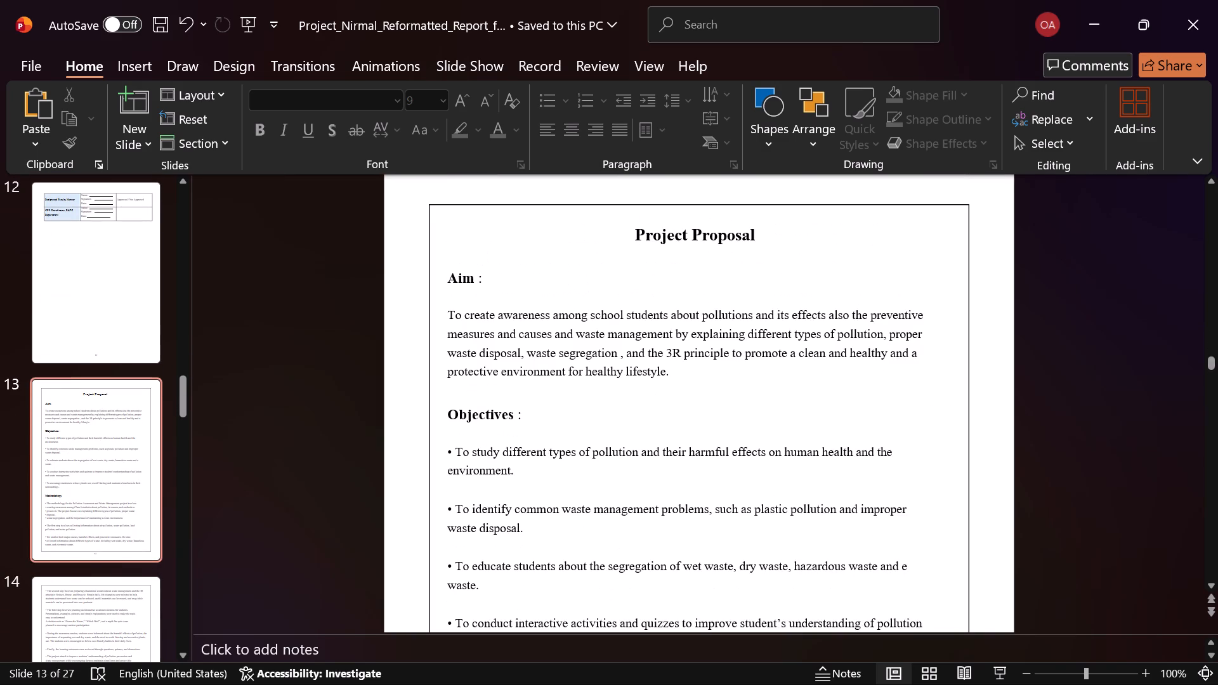
{"action": "scroll", "coordinate": [490, 296], "scroll_direction": "down", "scroll_amount": 20}
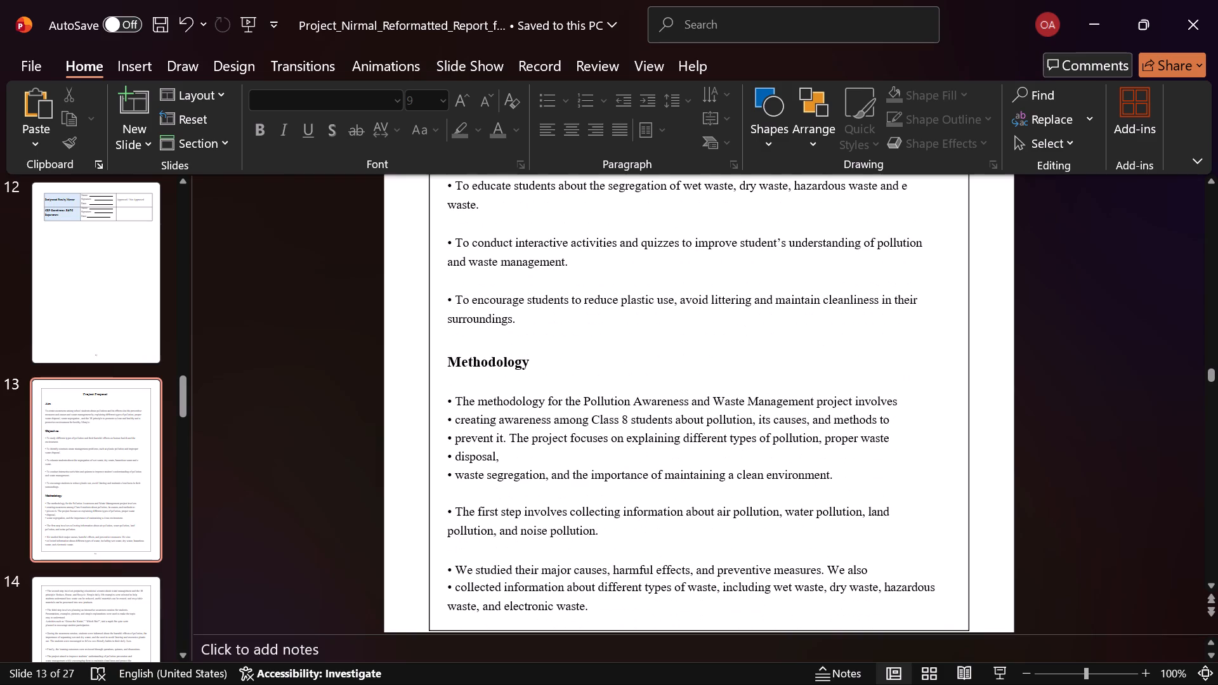
{"action": "scroll", "coordinate": [539, 407], "scroll_direction": "down", "scroll_amount": 19}
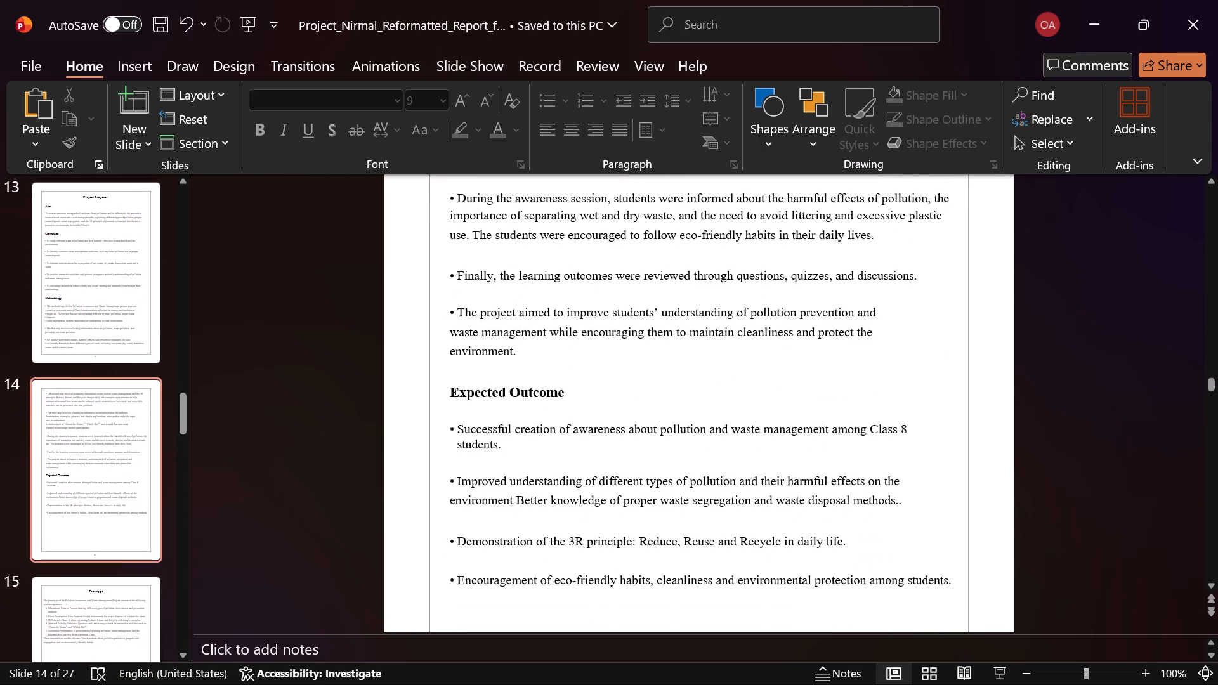
Examine slides 15 to 17, covering the Prototype, 3D diagram and Conclusion pages up to Field Activity / Awareness Drive Report – I.
{"action": "scroll", "coordinate": [550, 433], "scroll_direction": "down", "scroll_amount": 17}
{"action": "scroll", "coordinate": [550, 405], "scroll_direction": "up", "scroll_amount": 3}
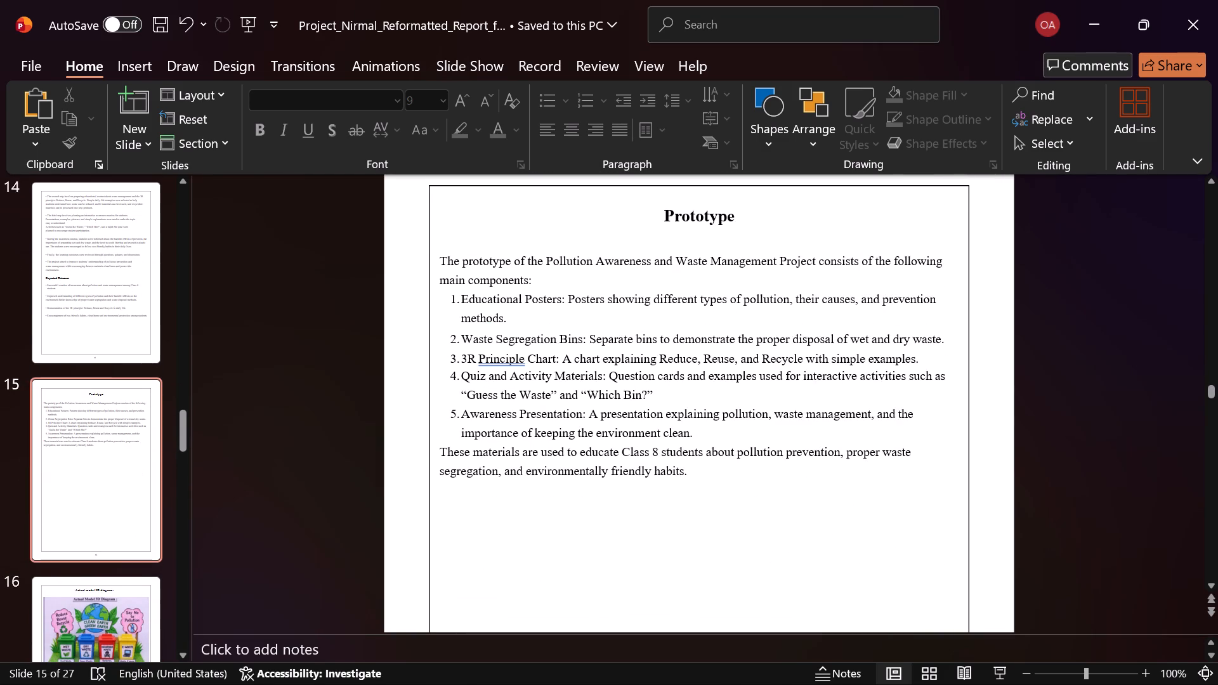
{"action": "scroll", "coordinate": [698, 238], "scroll_direction": "down", "scroll_amount": 17}
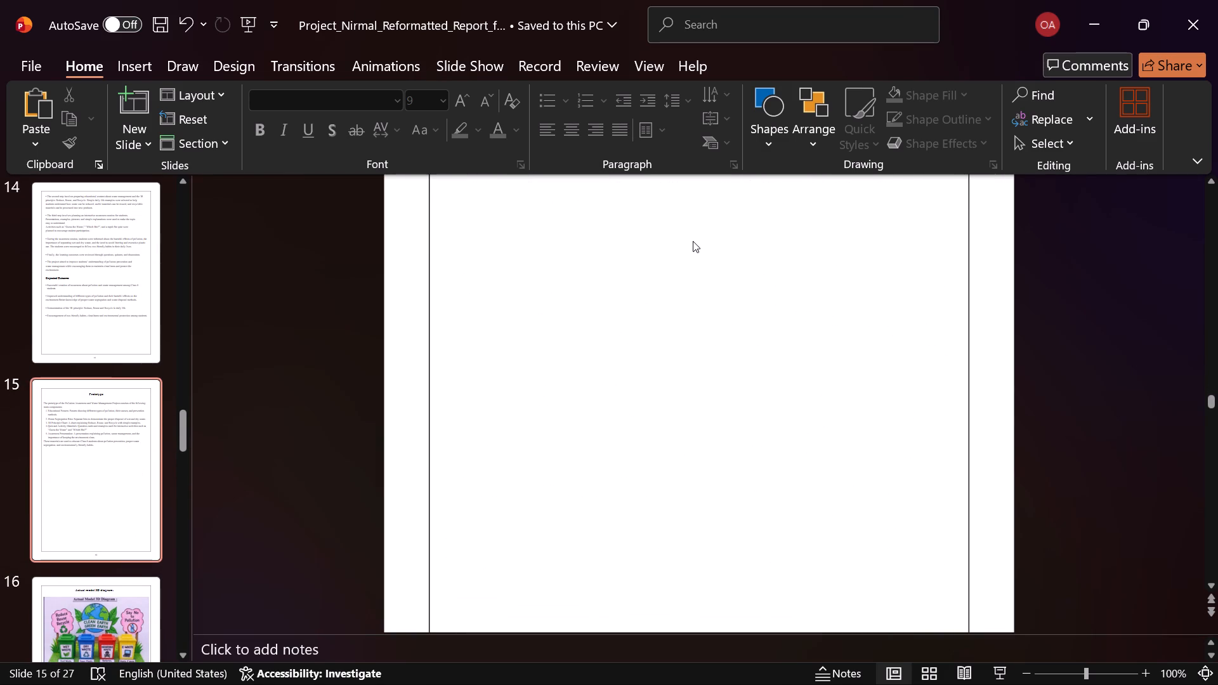
{"action": "scroll", "coordinate": [693, 241], "scroll_direction": "down", "scroll_amount": 11}
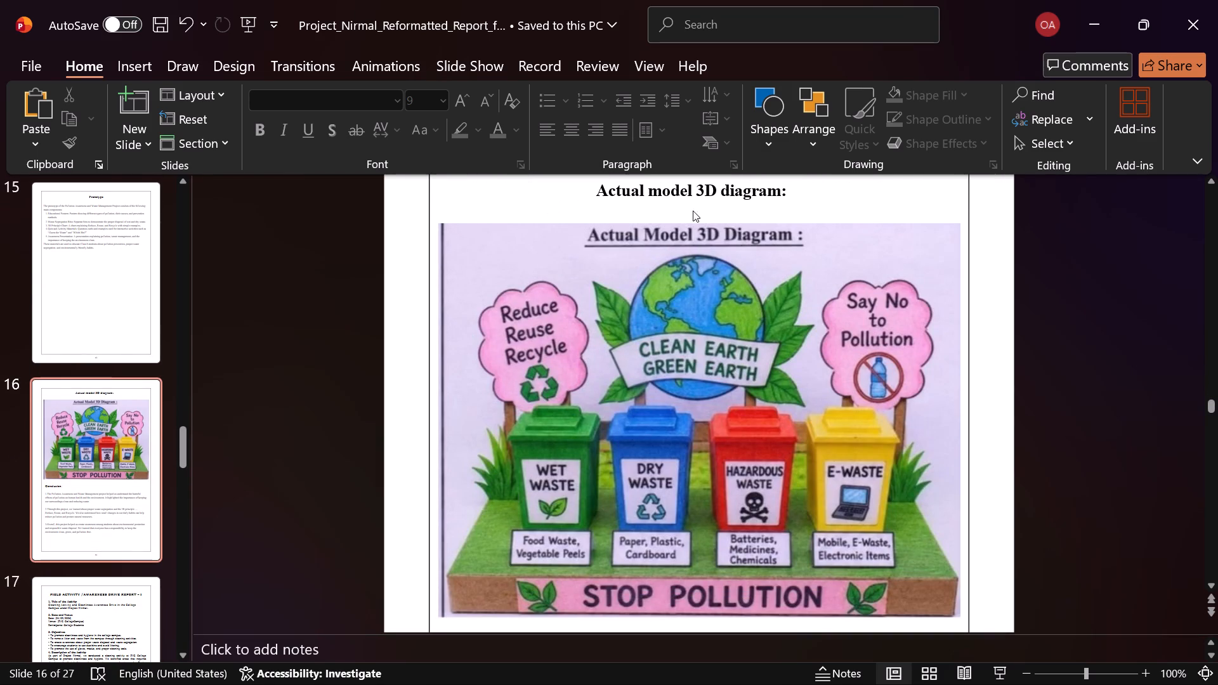
{"action": "scroll", "coordinate": [631, 375], "scroll_direction": "down", "scroll_amount": 5}
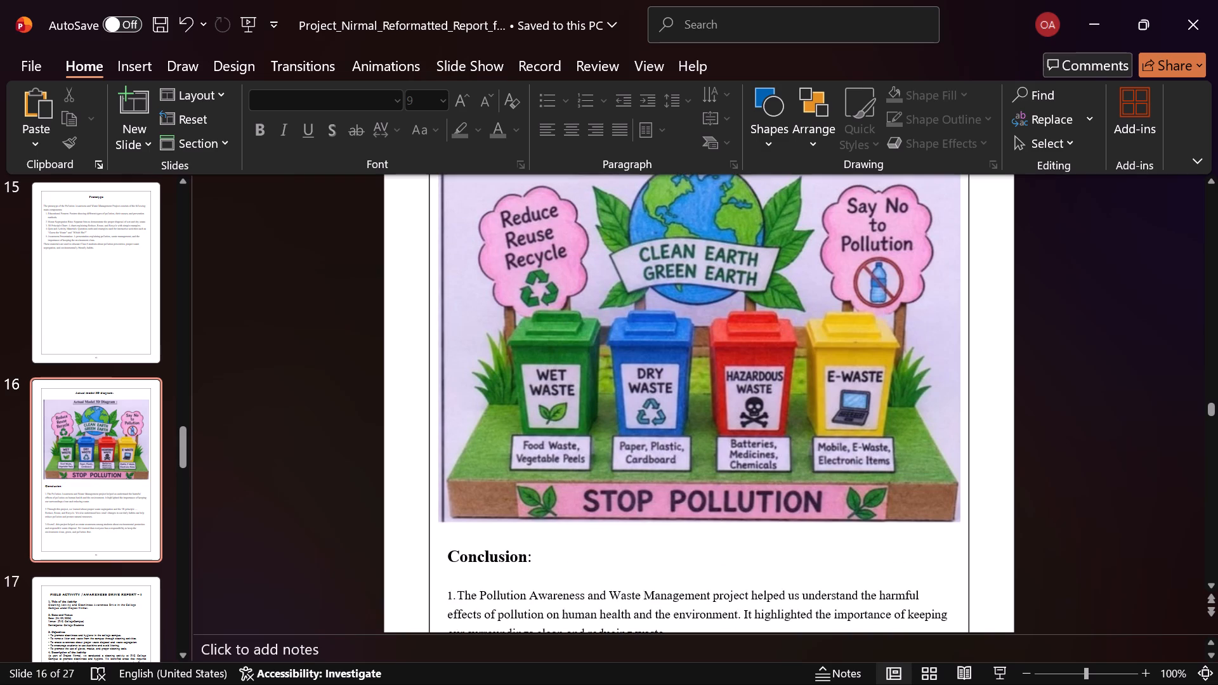
{"action": "scroll", "coordinate": [631, 375], "scroll_direction": "down", "scroll_amount": 13}
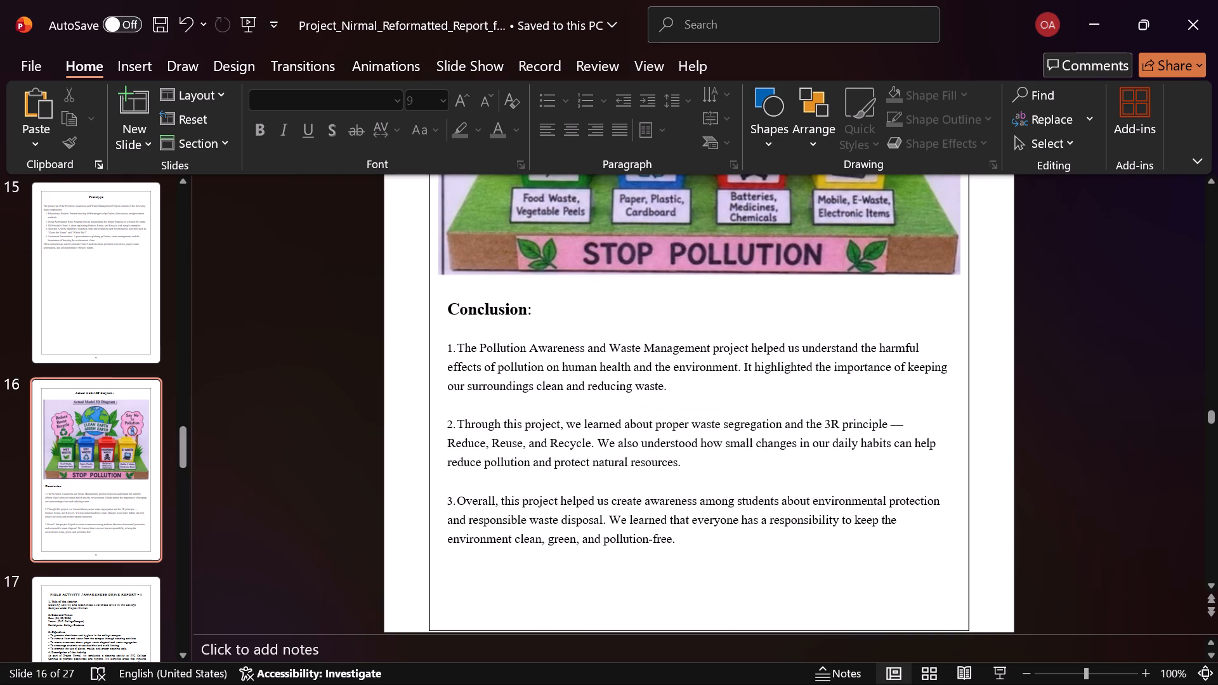
{"action": "scroll", "coordinate": [631, 375], "scroll_direction": "down", "scroll_amount": 8}
{"action": "scroll", "coordinate": [631, 375], "scroll_direction": "up", "scroll_amount": 2}
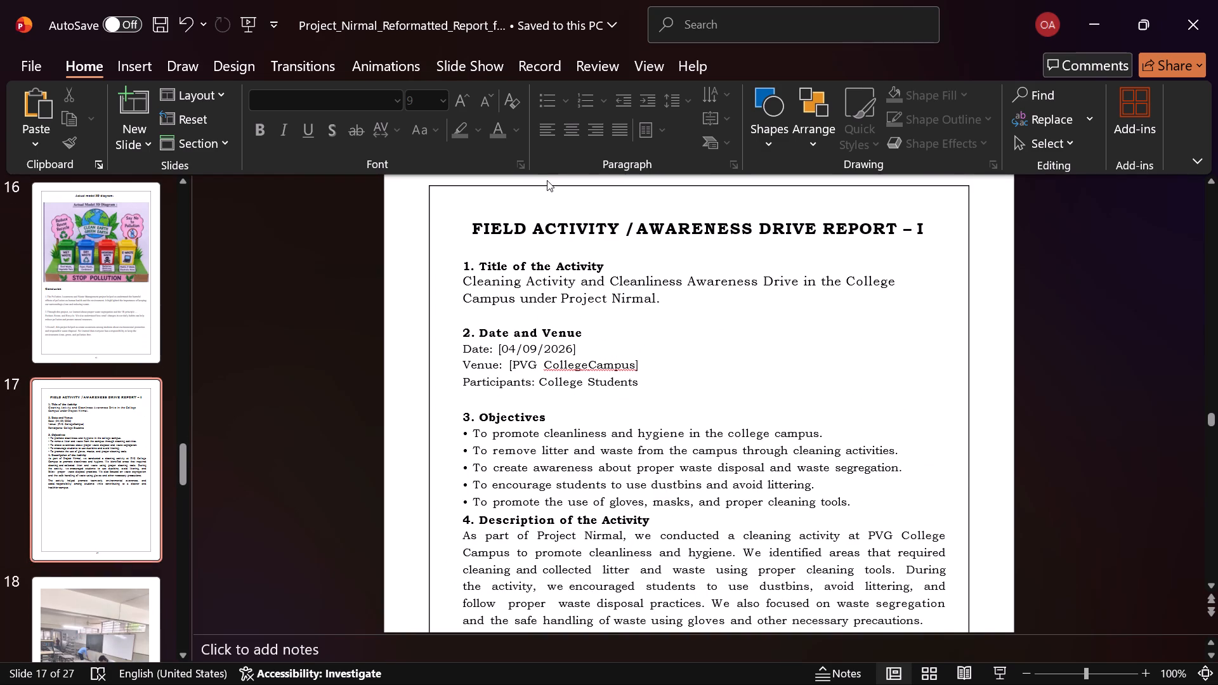
Return to the Index on slide 5 and review its listed activities against the Page No. column.
{"action": "scroll", "coordinate": [121, 259], "scroll_direction": "up", "scroll_amount": 13}
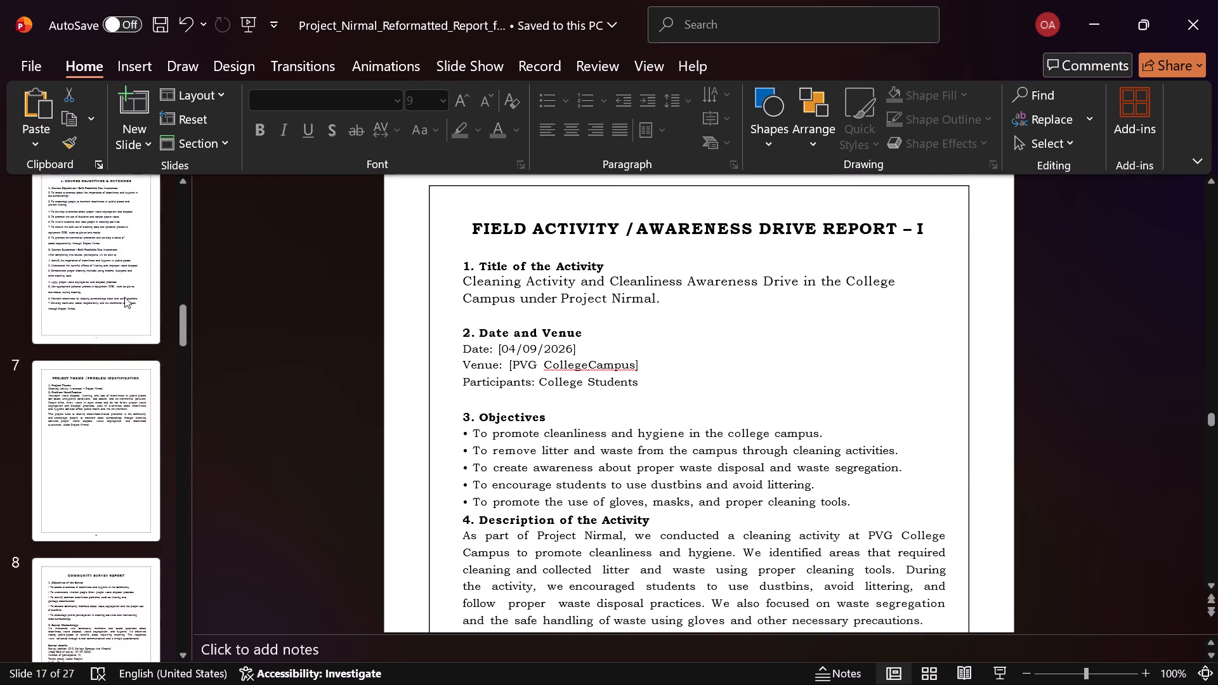
{"action": "scroll", "coordinate": [100, 399], "scroll_direction": "down", "scroll_amount": 5}
{"action": "scroll", "coordinate": [107, 388], "scroll_direction": "up", "scroll_amount": 7}
{"action": "left_click", "coordinate": [86, 485]}
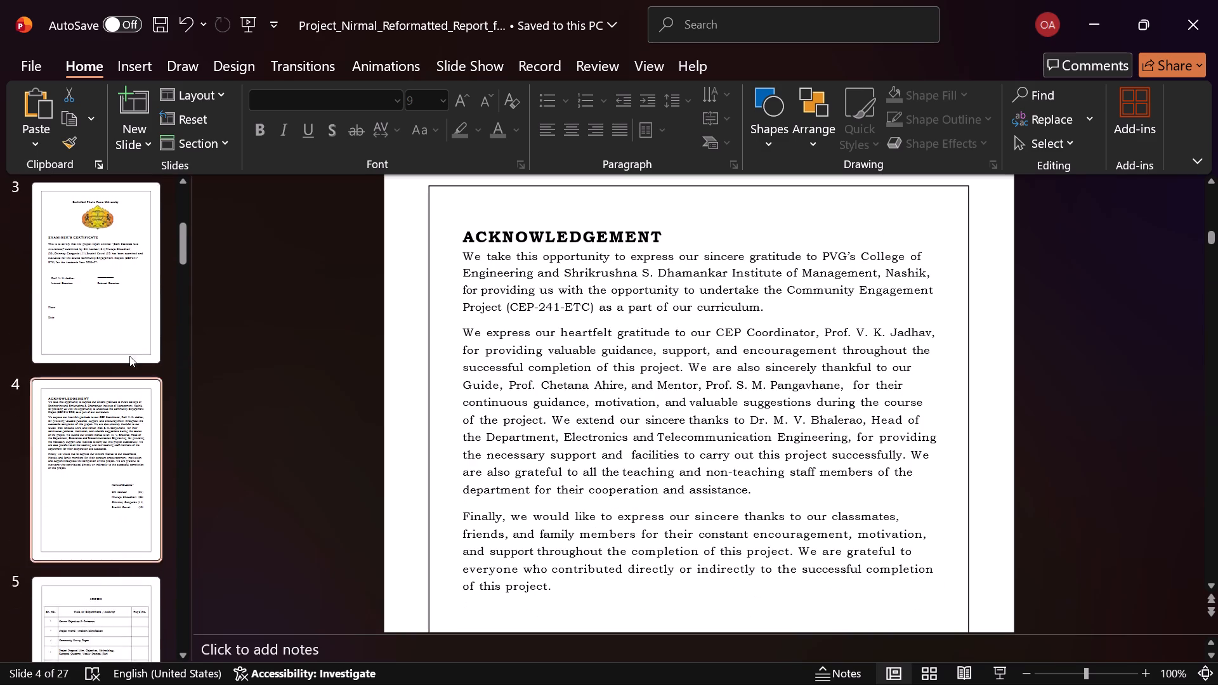
{"action": "scroll", "coordinate": [129, 356], "scroll_direction": "up", "scroll_amount": 3}
{"action": "left_click", "coordinate": [102, 456]}
{"action": "scroll", "coordinate": [117, 443], "scroll_direction": "down", "scroll_amount": 4}
{"action": "left_click", "coordinate": [114, 413]}
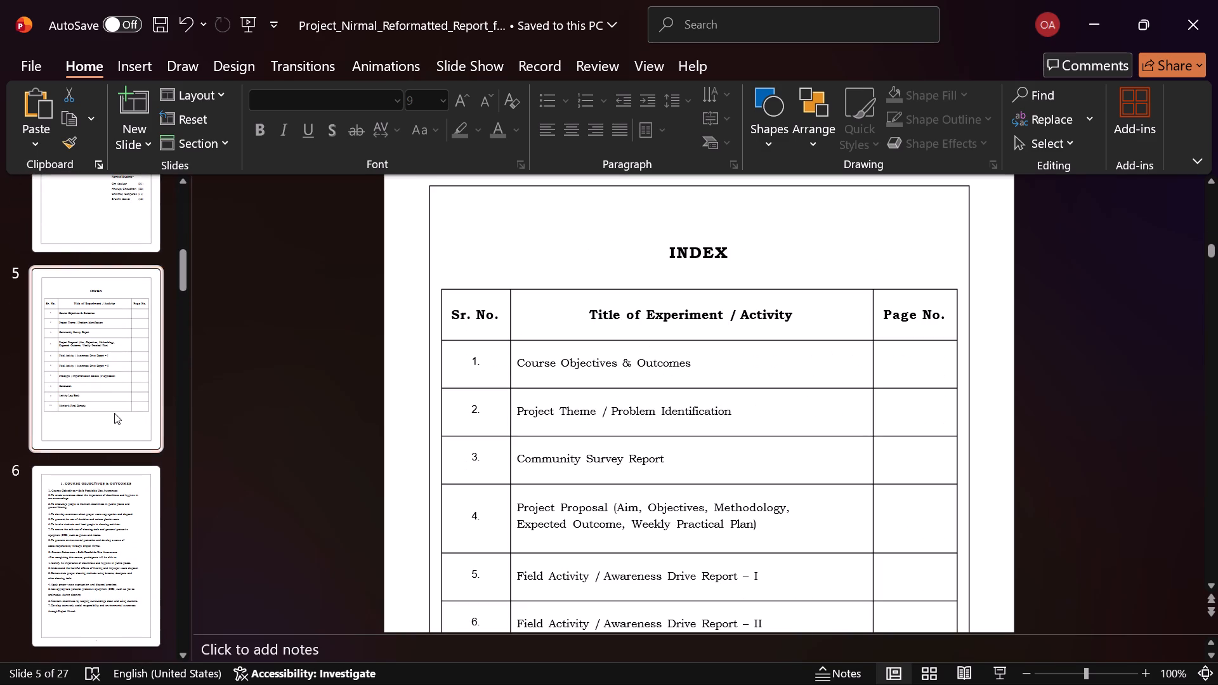
{"action": "scroll", "coordinate": [553, 497], "scroll_direction": "down", "scroll_amount": 1}
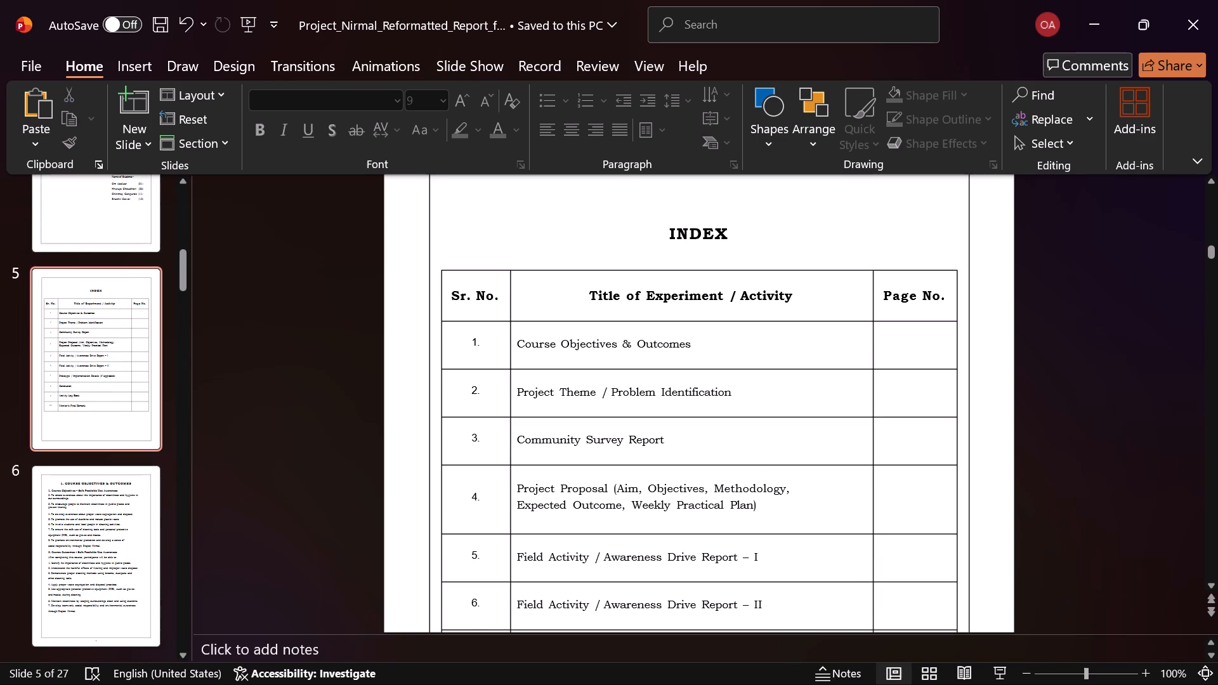
{"action": "scroll", "coordinate": [615, 486], "scroll_direction": "down", "scroll_amount": 1}
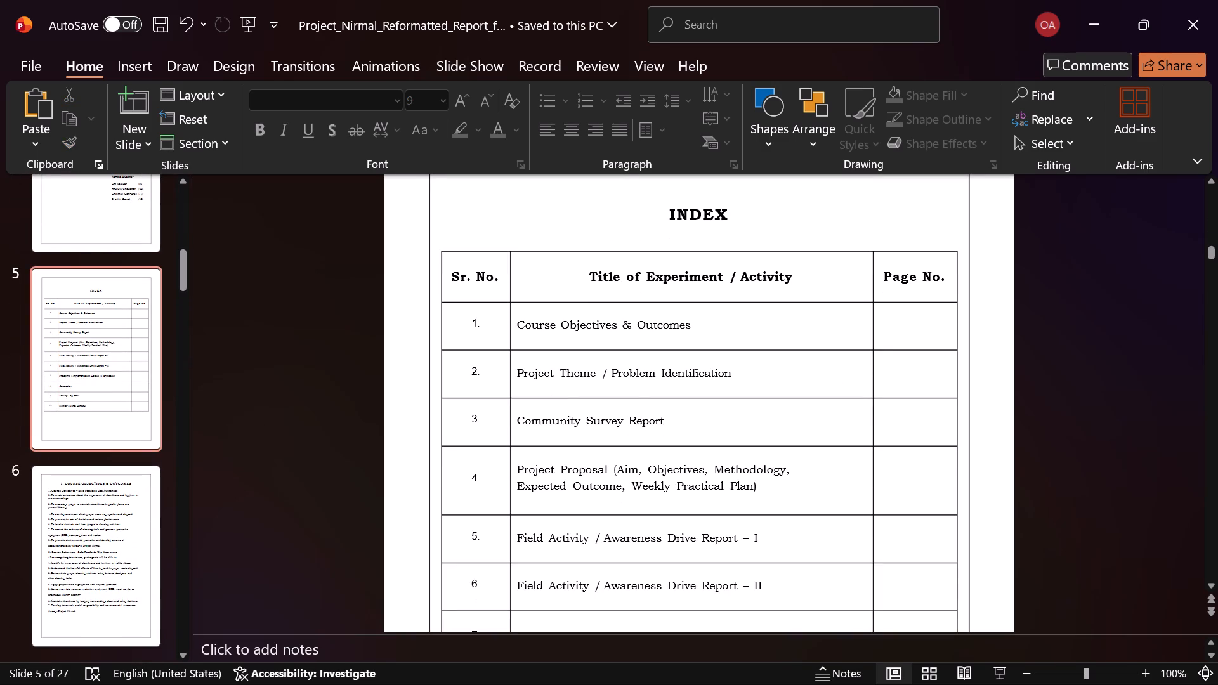
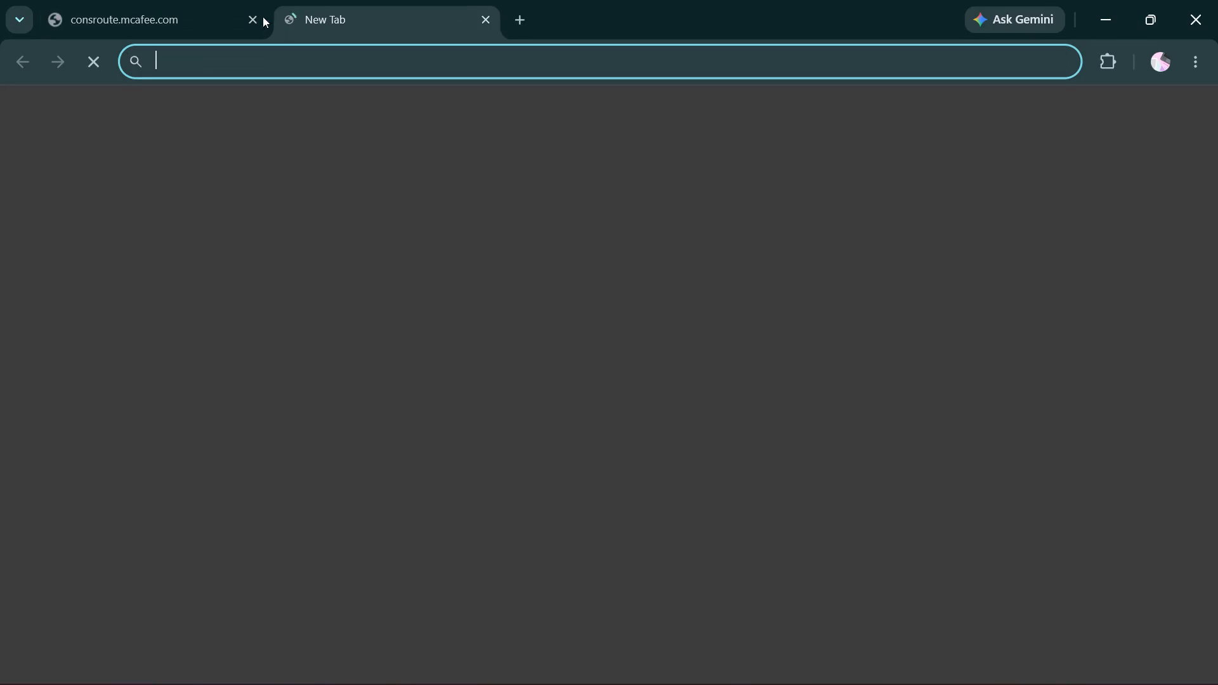
Close the consroute.mcafee.com page in Google Chrome, leaving only the new blank page open.
{"action": "left_click", "coordinate": [254, 16]}
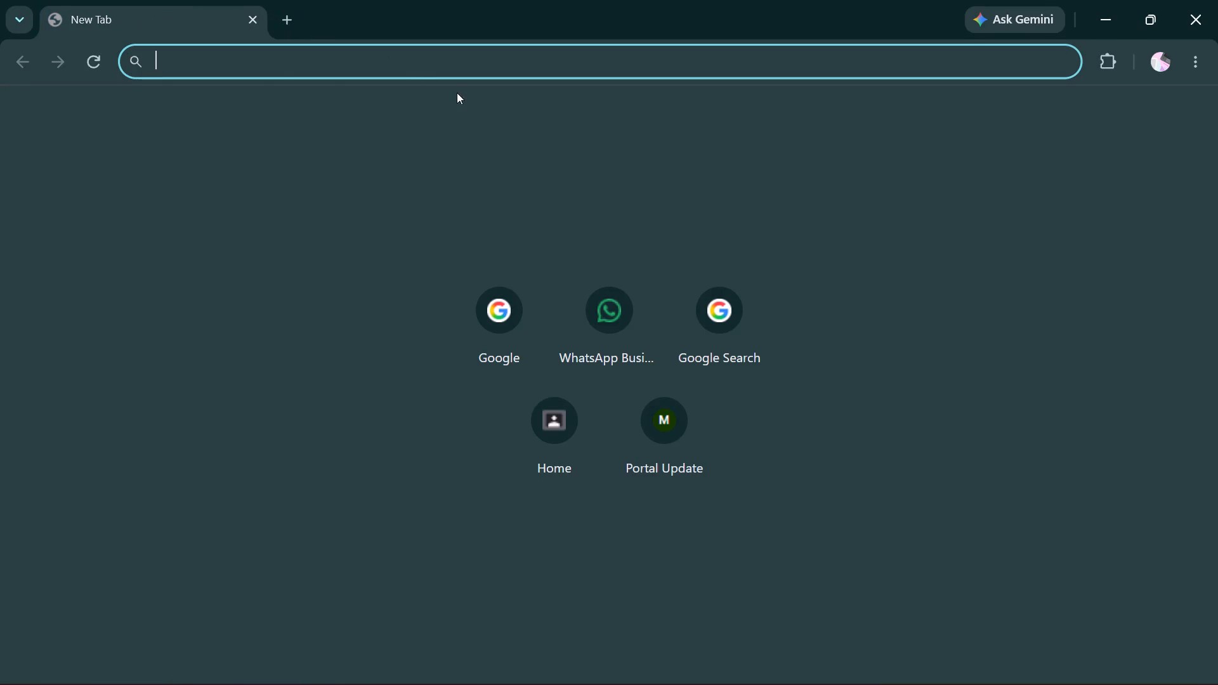
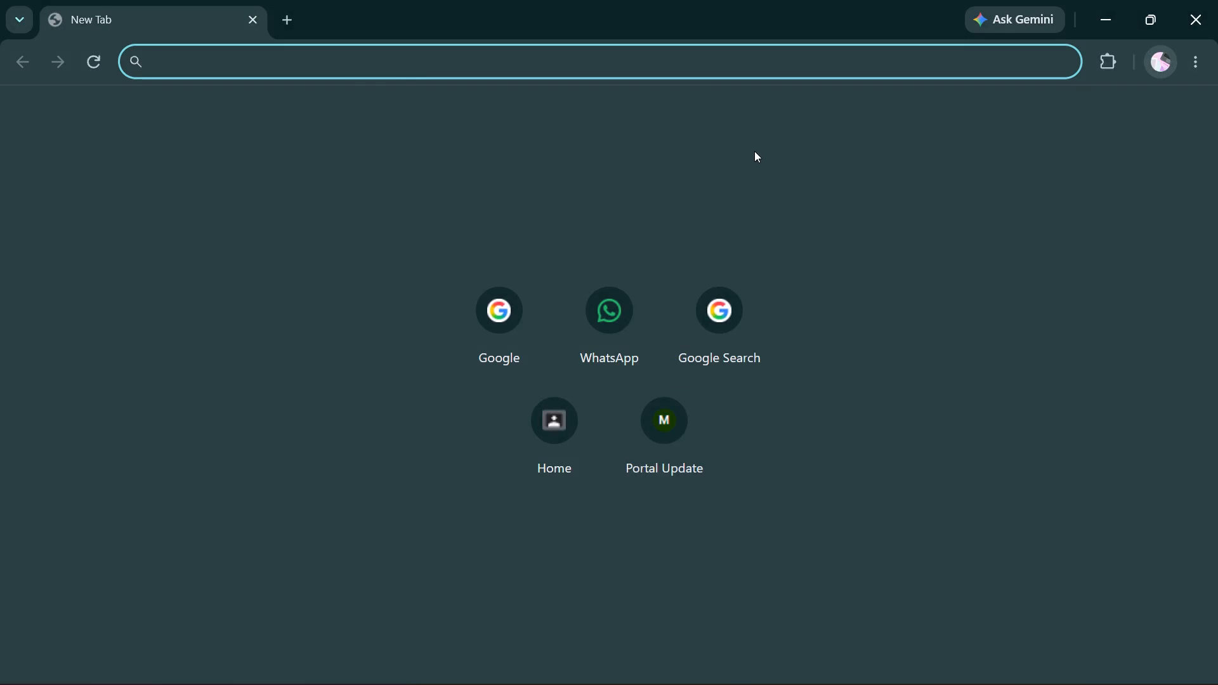
Search the web for Photopea.
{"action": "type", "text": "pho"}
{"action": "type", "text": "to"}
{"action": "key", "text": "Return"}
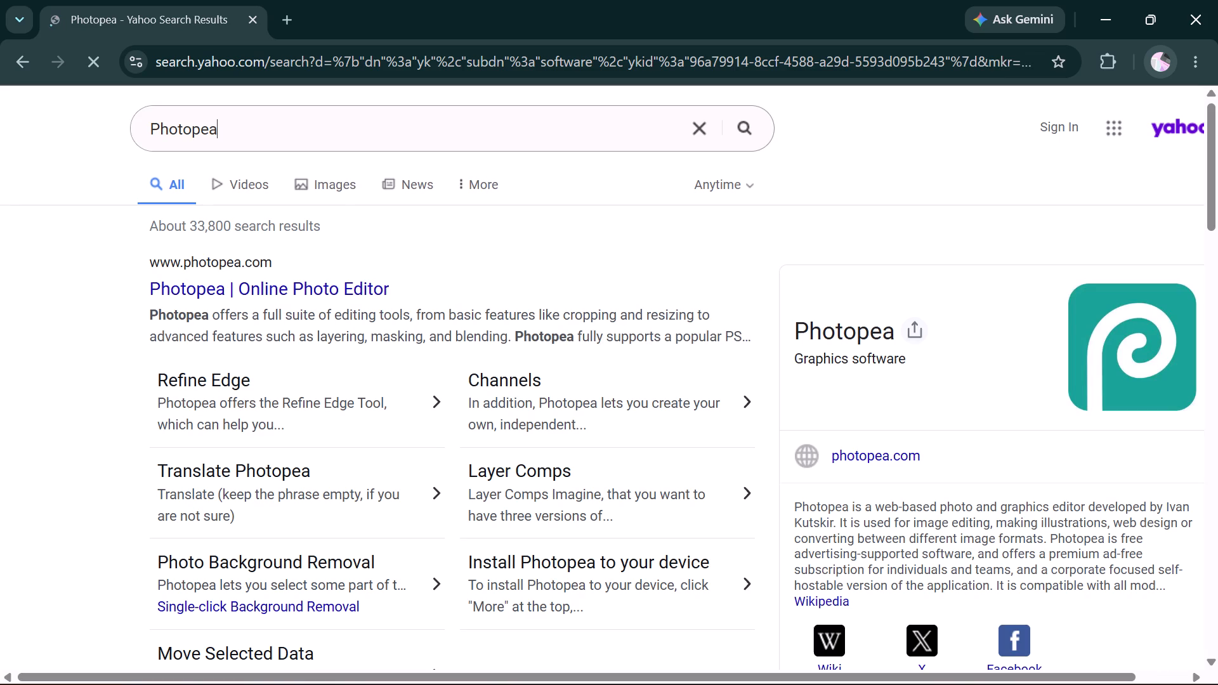
Open a new browser tab alongside the Photopea search results.
{"action": "left_click", "coordinate": [277, 20]}
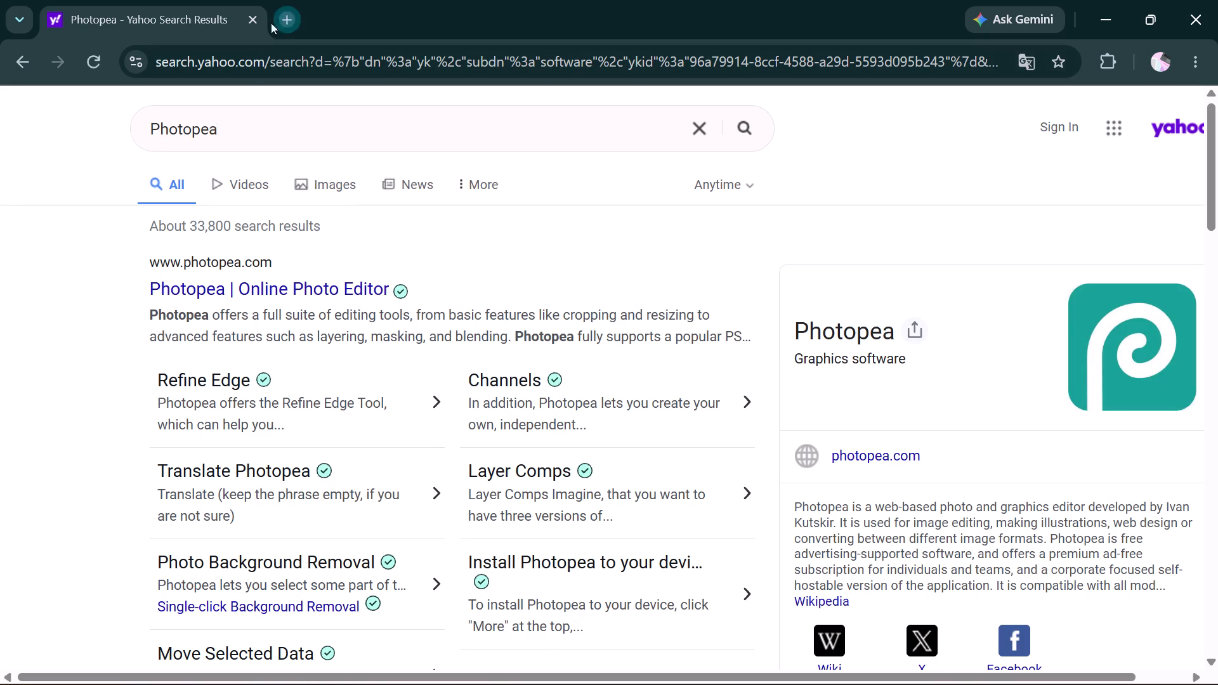
Switch to Chrome, search the web for "google photo" in place of the Photopea results, and open the photos.google.com site.
{"action": "left_click", "coordinate": [258, 23]}
{"action": "left_click", "coordinate": [241, 59]}
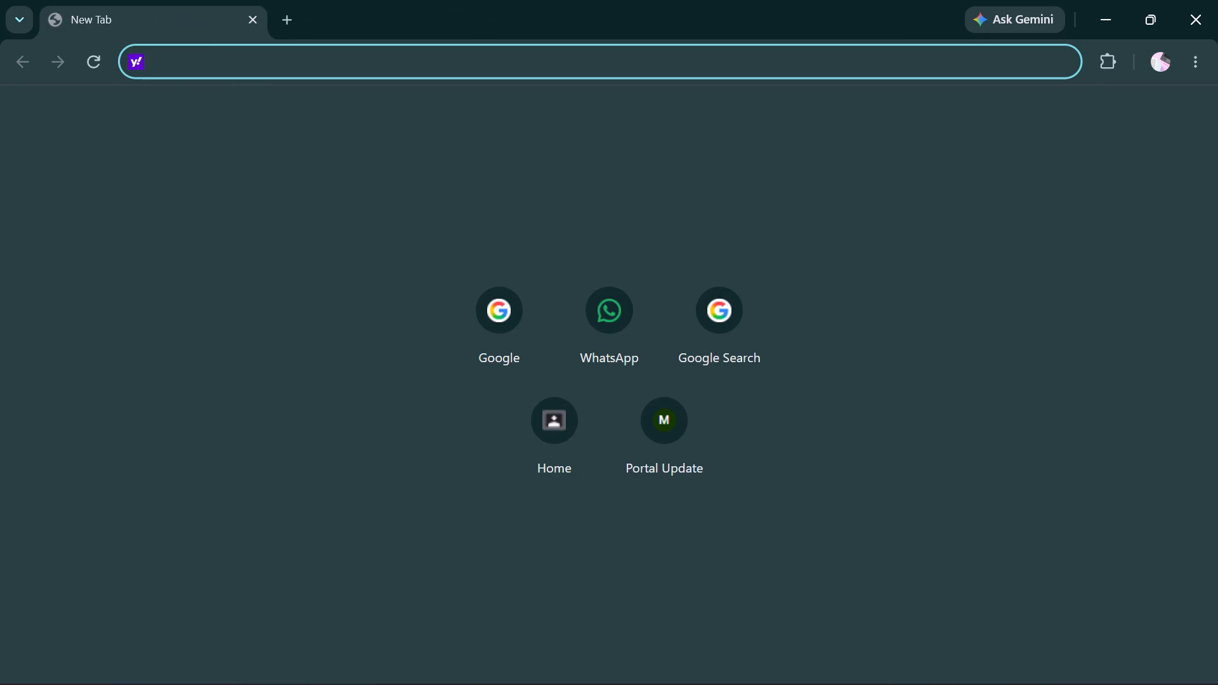
{"action": "type", "text": "google"}
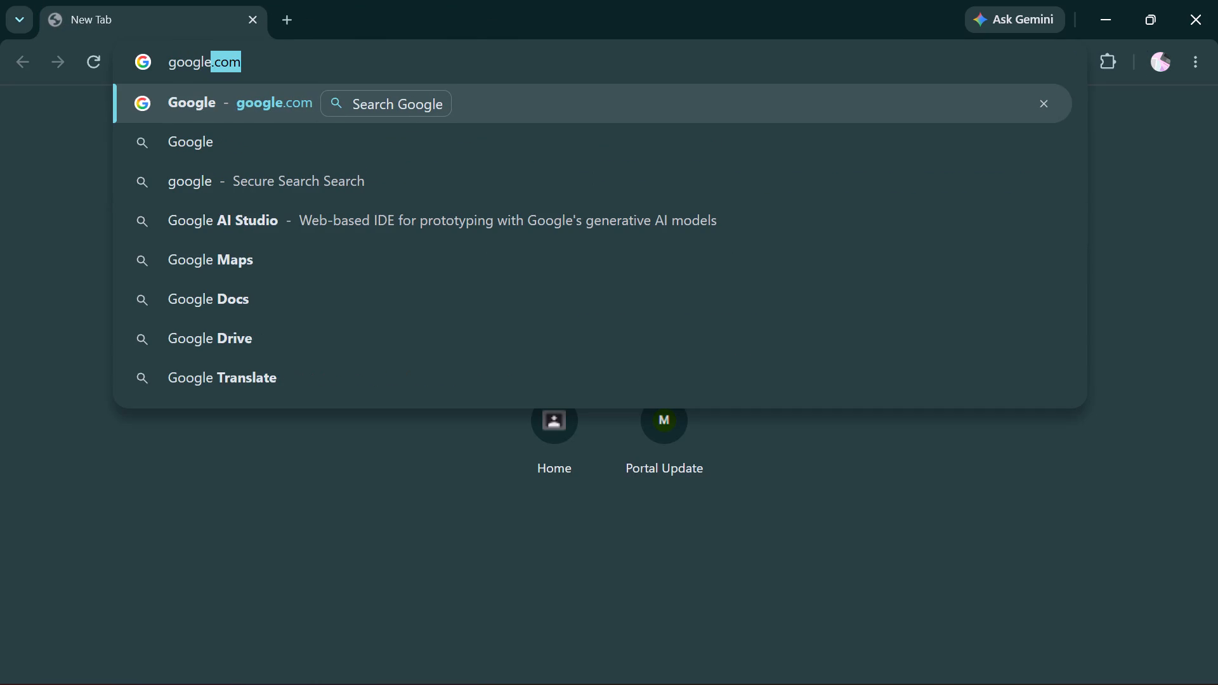
{"action": "key", "text": "space"}
{"action": "type", "text": "photo"}
{"action": "key", "text": "Return"}
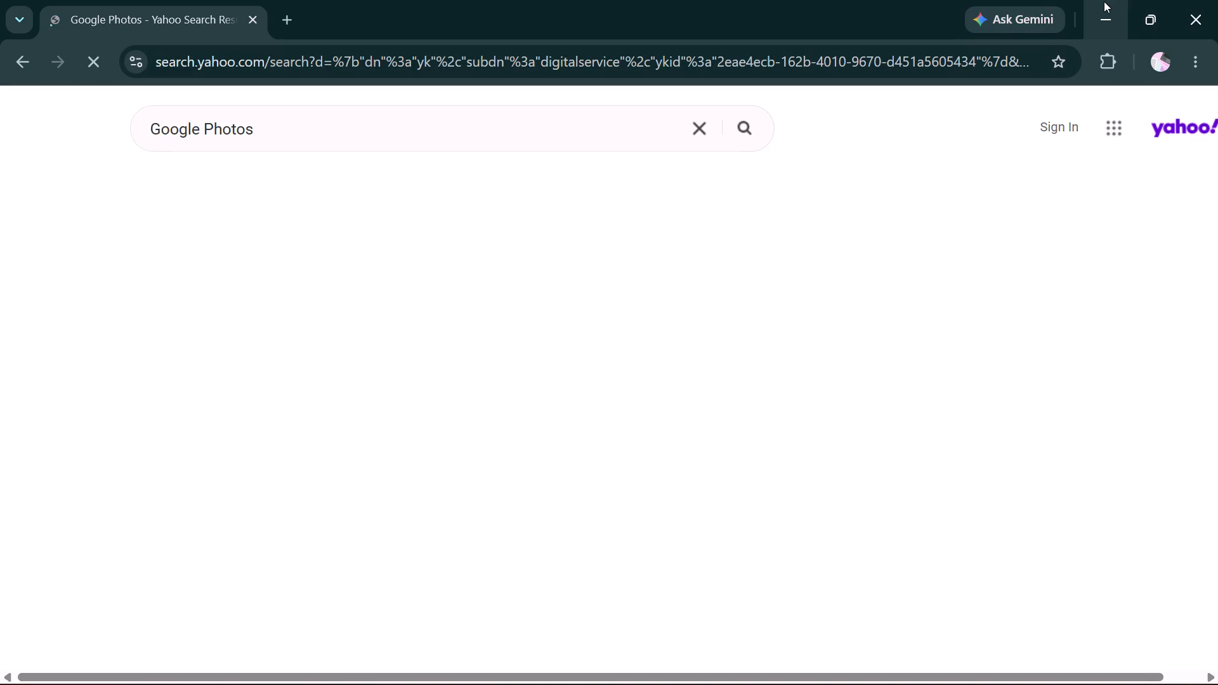
{"action": "left_click", "coordinate": [613, 307]}
{"action": "left_click", "coordinate": [641, 275]}
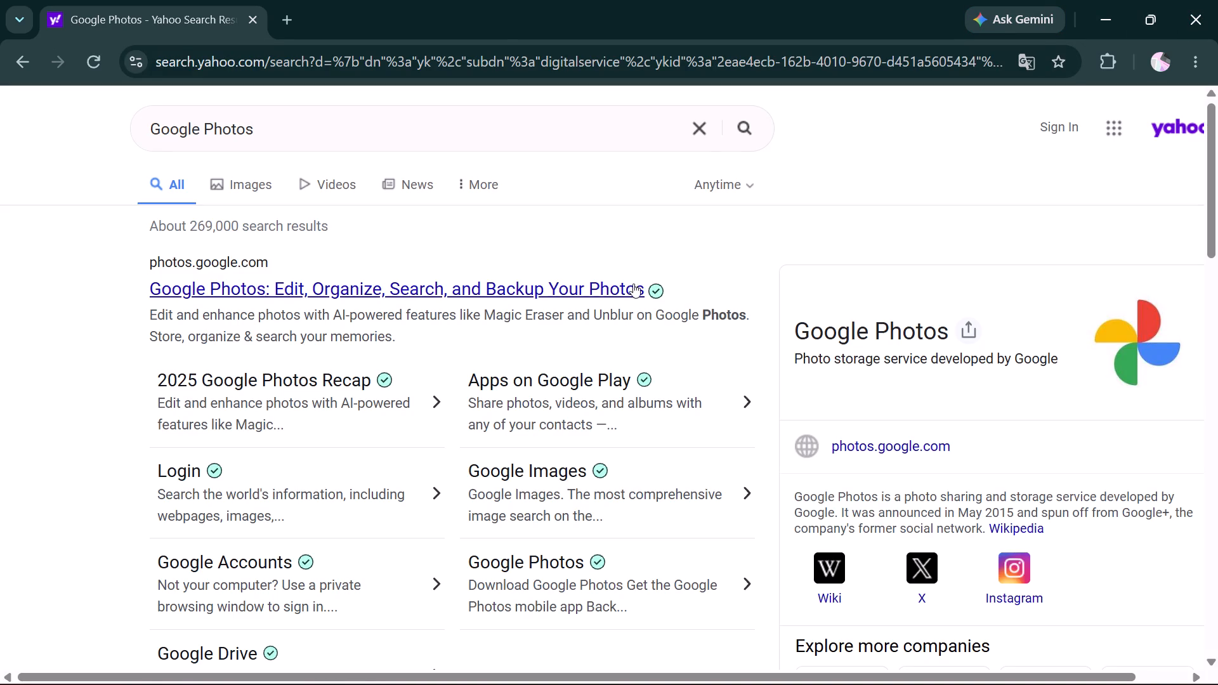
{"action": "left_click", "coordinate": [629, 285]}
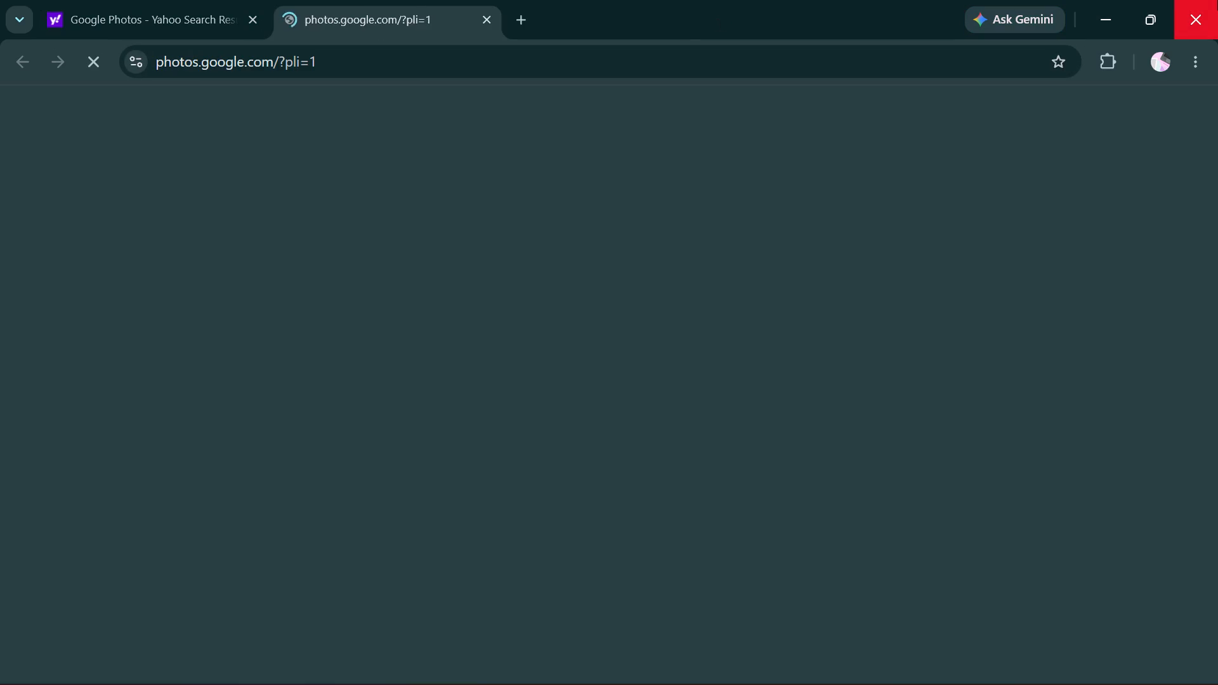
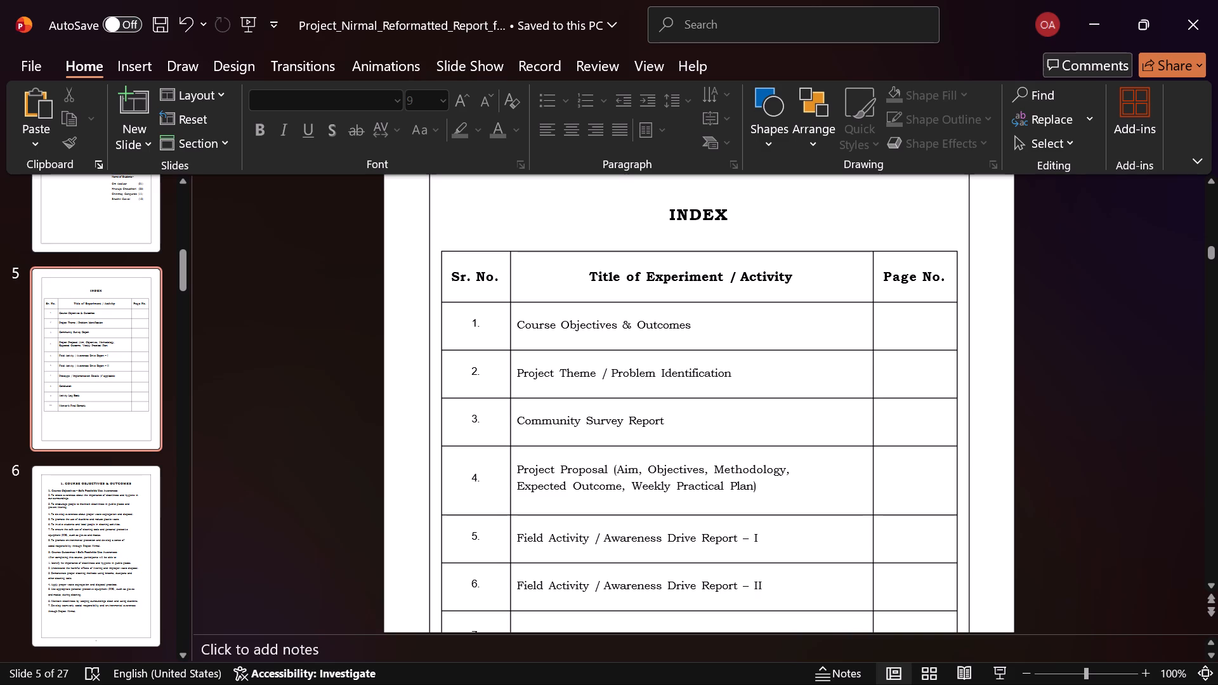
Switch the keyboard input to the next installed language while the Index slide is open in PowerPoint.
{"action": "key", "text": "super+space"}
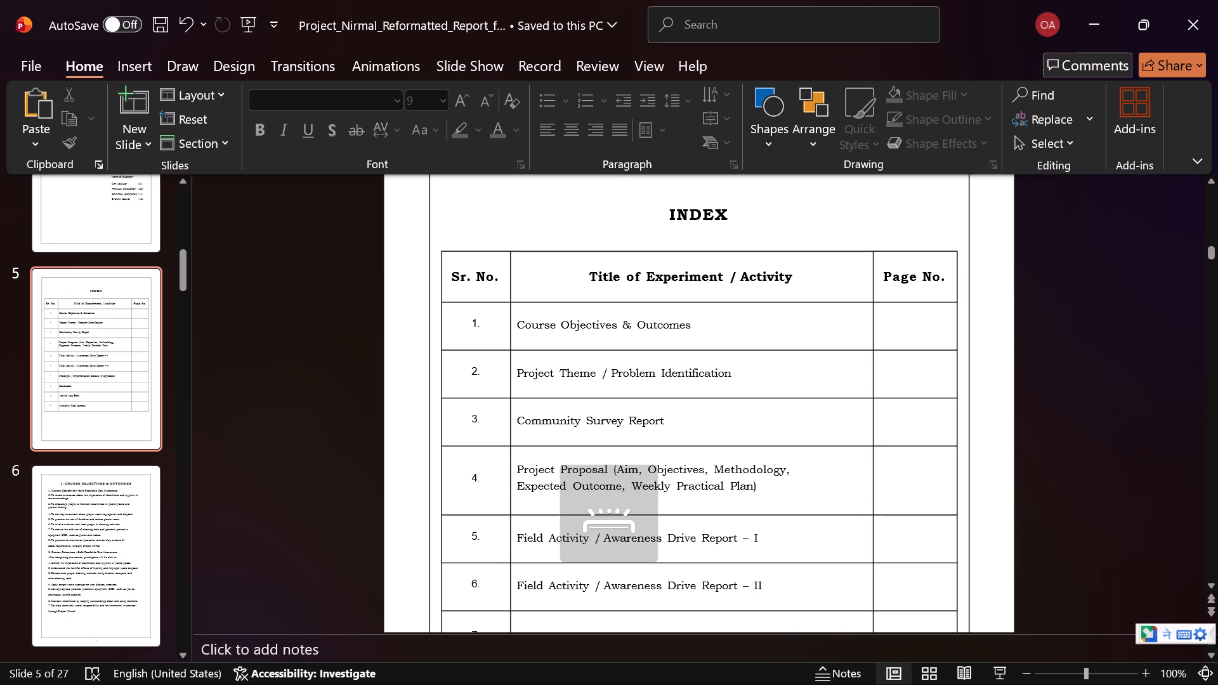
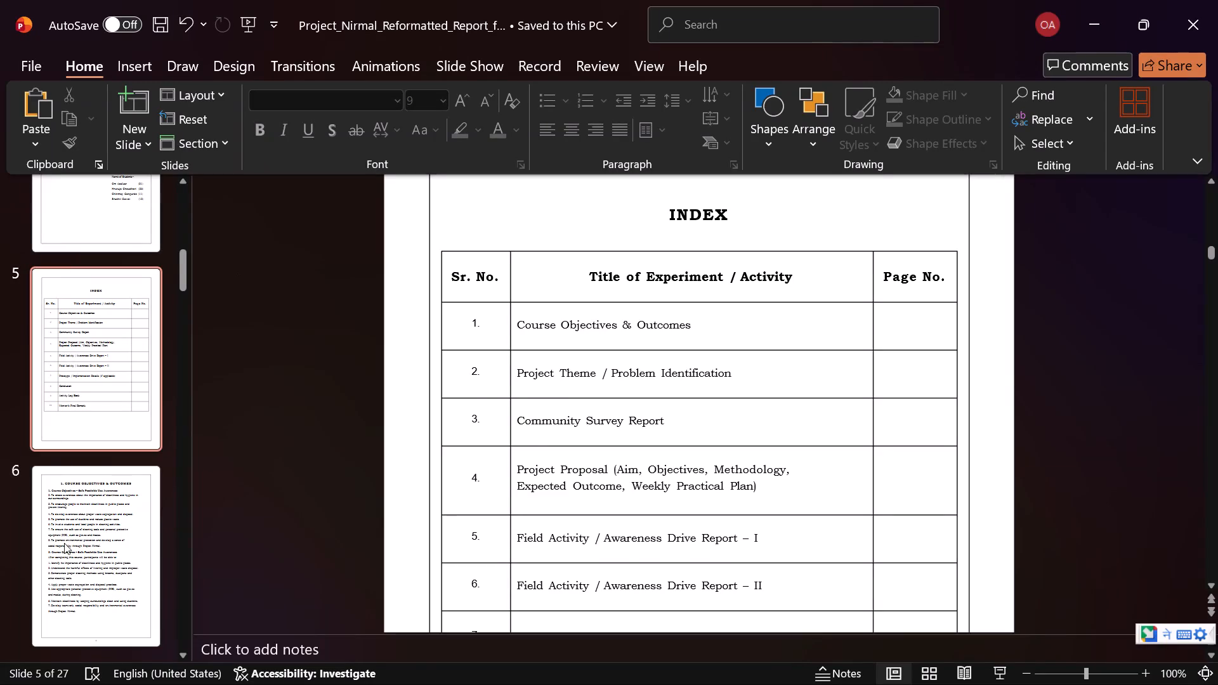
Skim slides 6 to 10, from Course Objectives & Outcomes to the project proposal form, against the Index entries.
{"action": "left_click", "coordinate": [85, 568]}
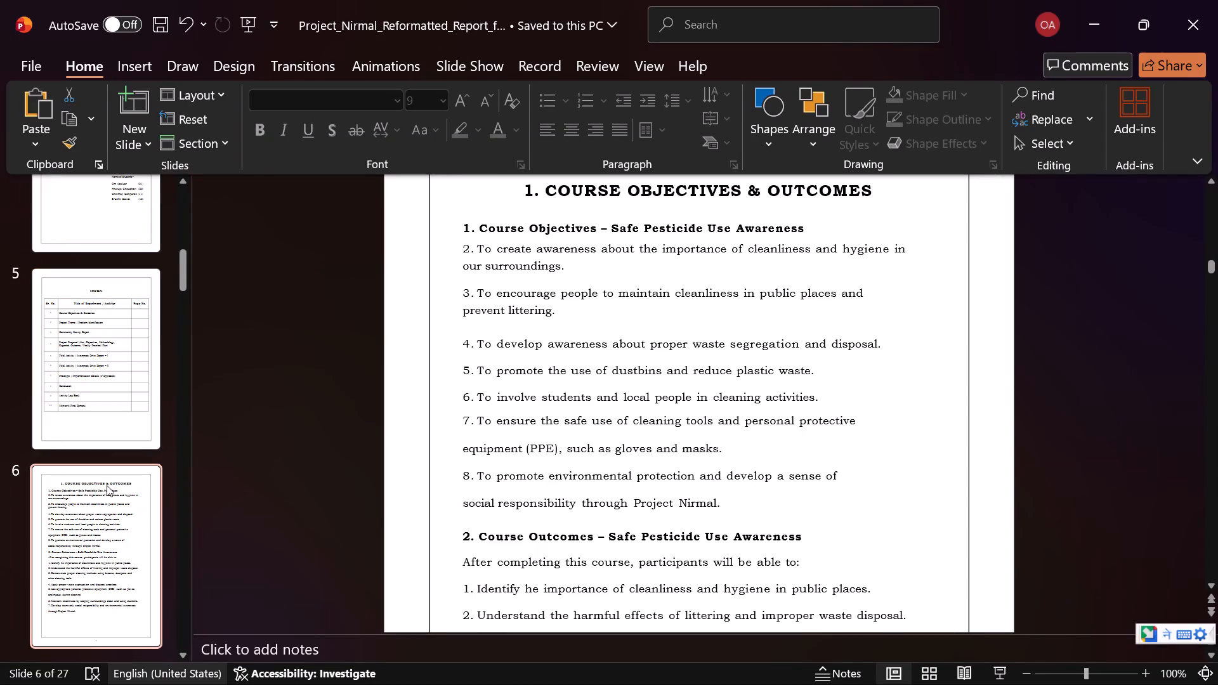
{"action": "scroll", "coordinate": [107, 485], "scroll_direction": "down", "scroll_amount": 2}
{"action": "left_click", "coordinate": [102, 511]}
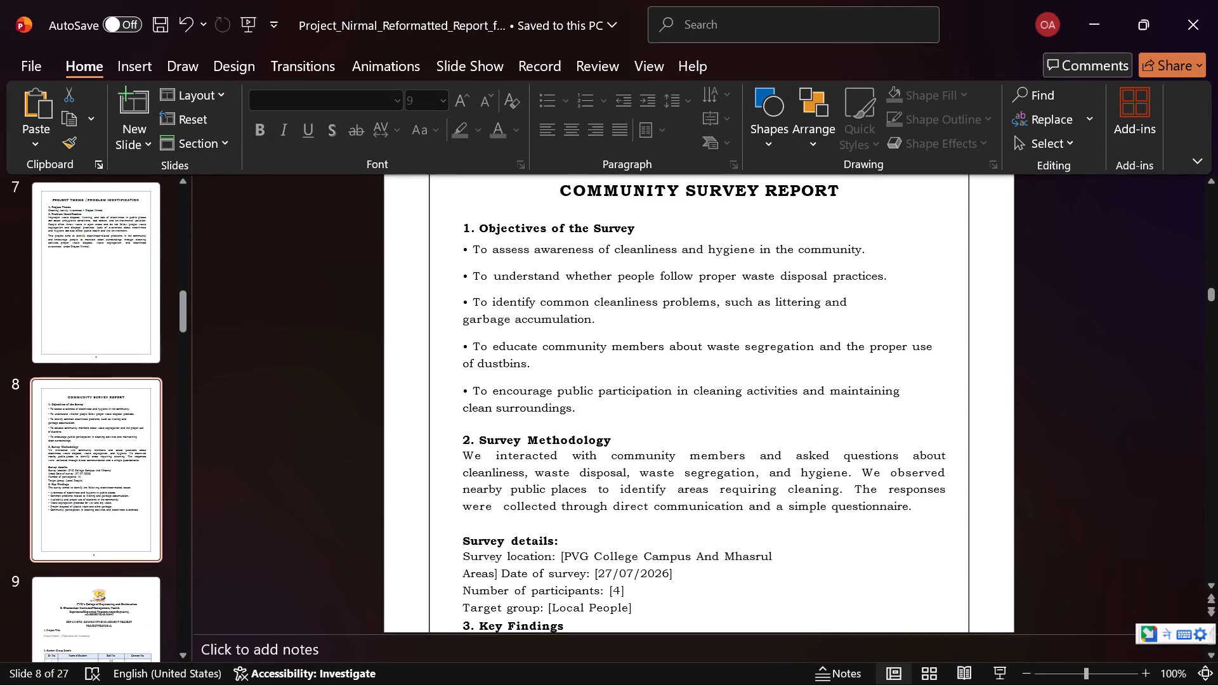
{"action": "key", "text": "Down"}
{"action": "key", "text": "Down"}
{"action": "left_click", "coordinate": [792, 547]}
{"action": "scroll", "coordinate": [47, 266], "scroll_direction": "up", "scroll_amount": 2}
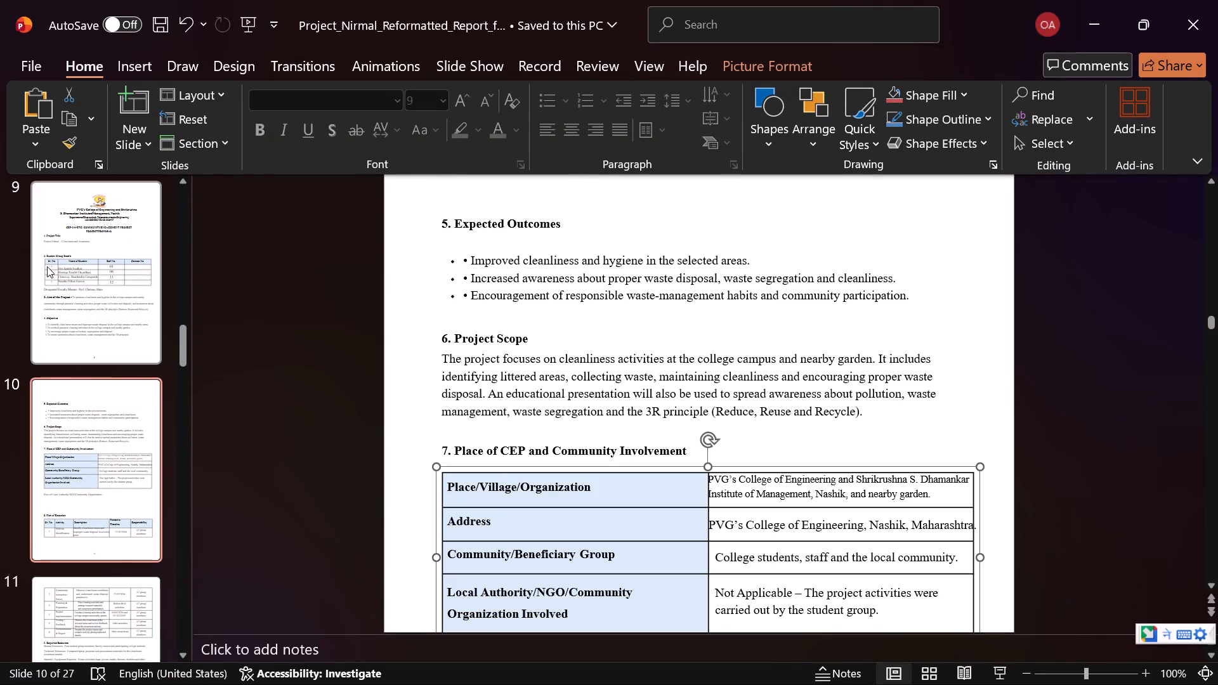
{"action": "scroll", "coordinate": [47, 266], "scroll_direction": "up", "scroll_amount": 2}
{"action": "left_click", "coordinate": [61, 327]}
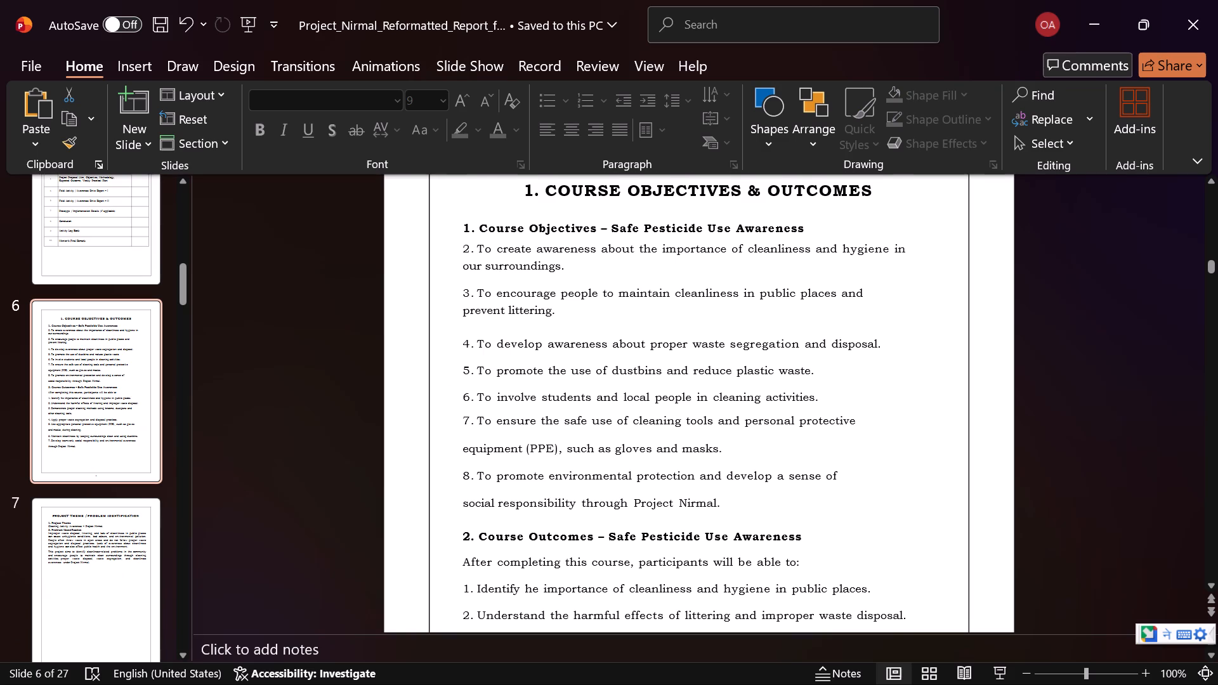
Review the Course Objectives, Project Theme and Community Survey Report slides (6 to 8) in sequence.
{"action": "scroll", "coordinate": [672, 253], "scroll_direction": "down", "scroll_amount": 14}
{"action": "scroll", "coordinate": [684, 308], "scroll_direction": "down", "scroll_amount": 2, "text": "ctrl"}
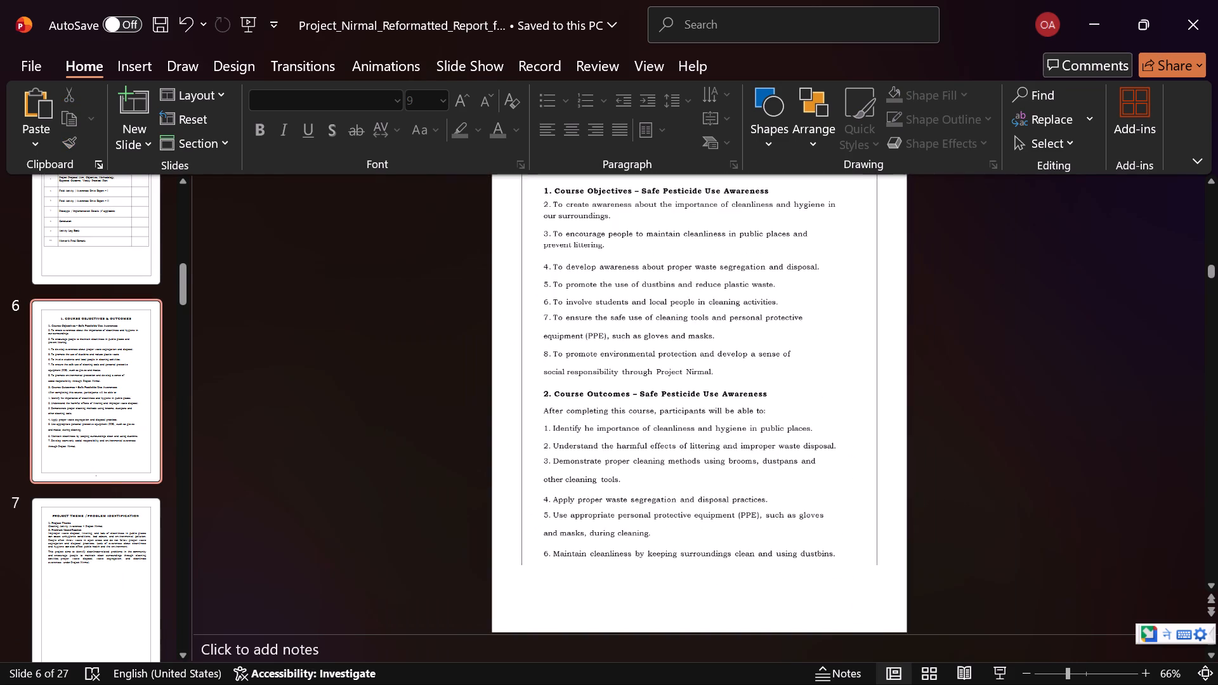
{"action": "scroll", "coordinate": [684, 310], "scroll_direction": "down", "scroll_amount": 11}
{"action": "scroll", "coordinate": [684, 313], "scroll_direction": "up", "scroll_amount": 5}
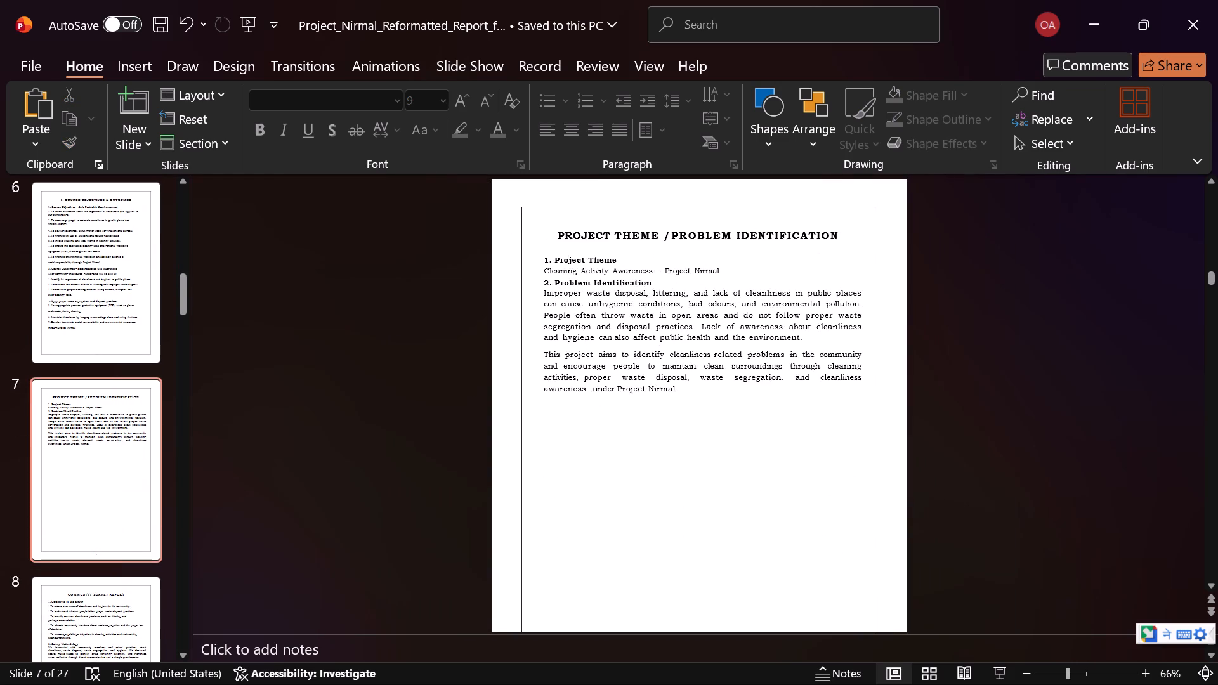
{"action": "scroll", "coordinate": [631, 248], "scroll_direction": "down", "scroll_amount": 17}
{"action": "scroll", "coordinate": [642, 249], "scroll_direction": "up", "scroll_amount": 4}
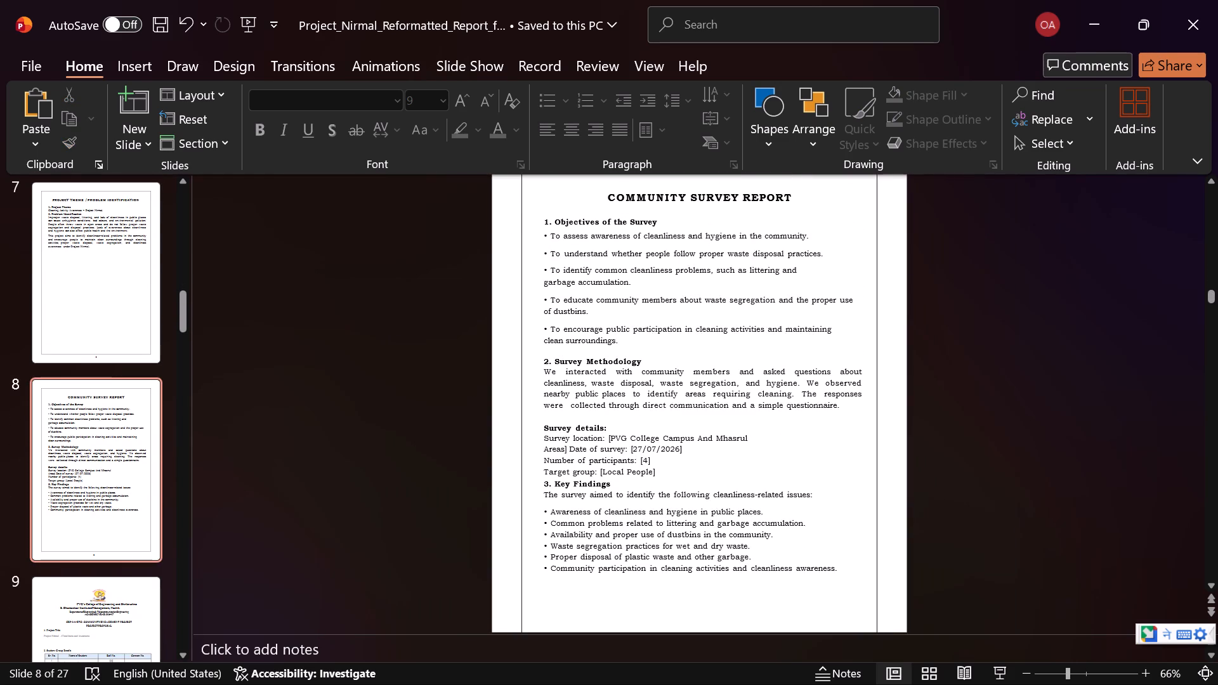
Examine the project proposal form on slides 9 to 12, including the page number at the foot of slide 12.
{"action": "scroll", "coordinate": [757, 240], "scroll_direction": "down", "scroll_amount": 7}
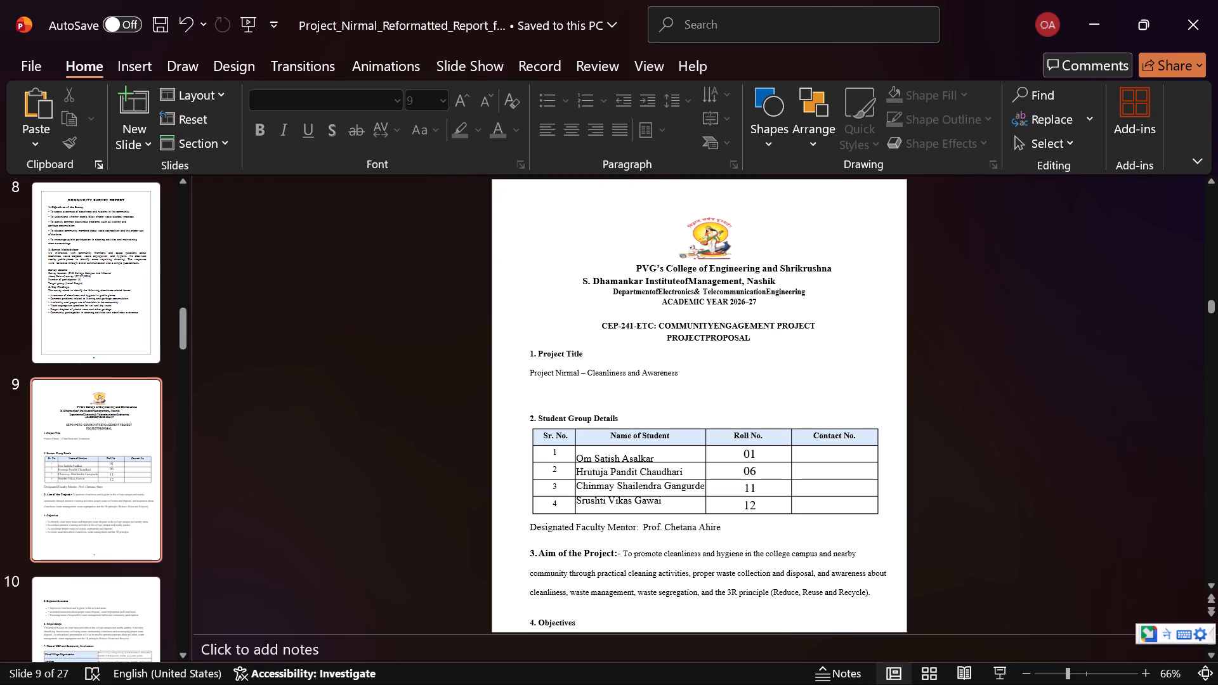
{"action": "scroll", "coordinate": [602, 338], "scroll_direction": "down", "scroll_amount": 5}
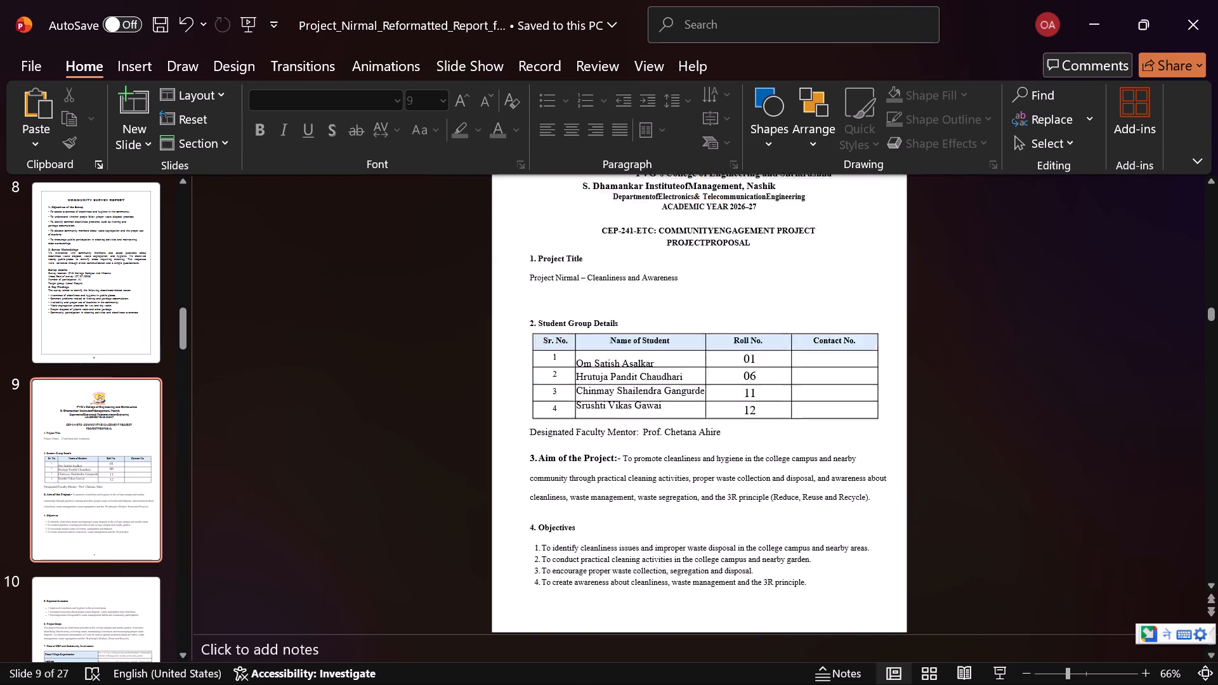
{"action": "scroll", "coordinate": [602, 338], "scroll_direction": "down", "scroll_amount": 17}
{"action": "scroll", "coordinate": [602, 338], "scroll_direction": "down", "scroll_amount": 4}
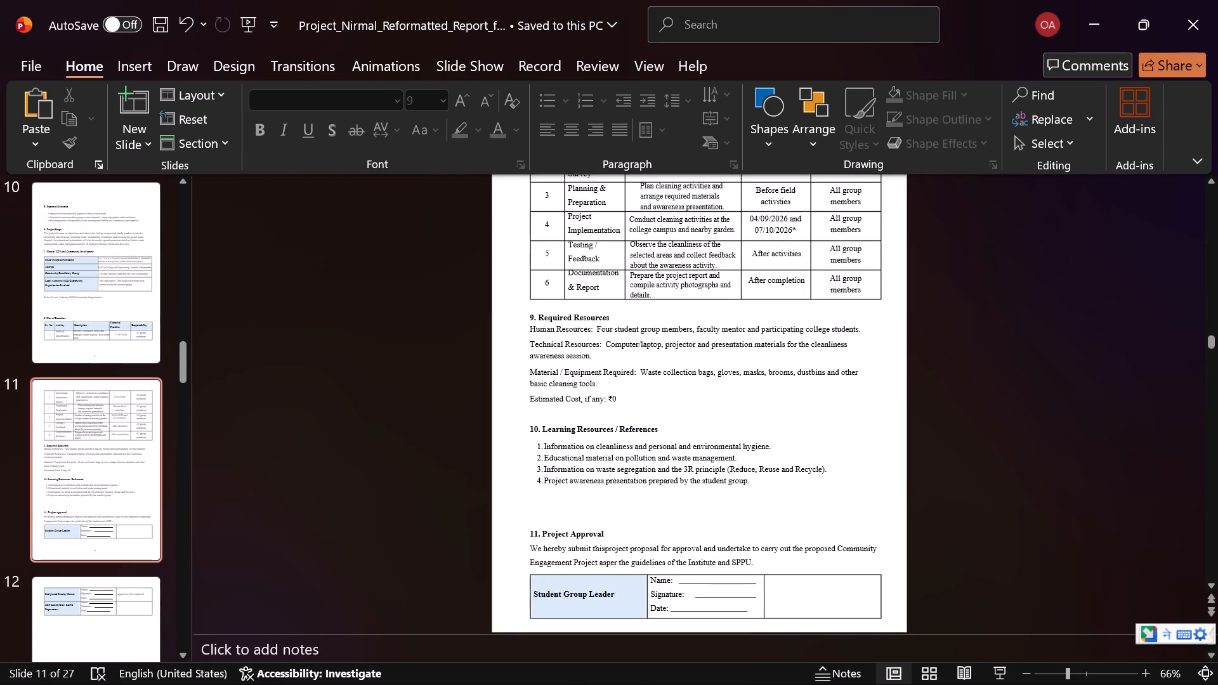
{"action": "scroll", "coordinate": [602, 338], "scroll_direction": "down", "scroll_amount": 7}
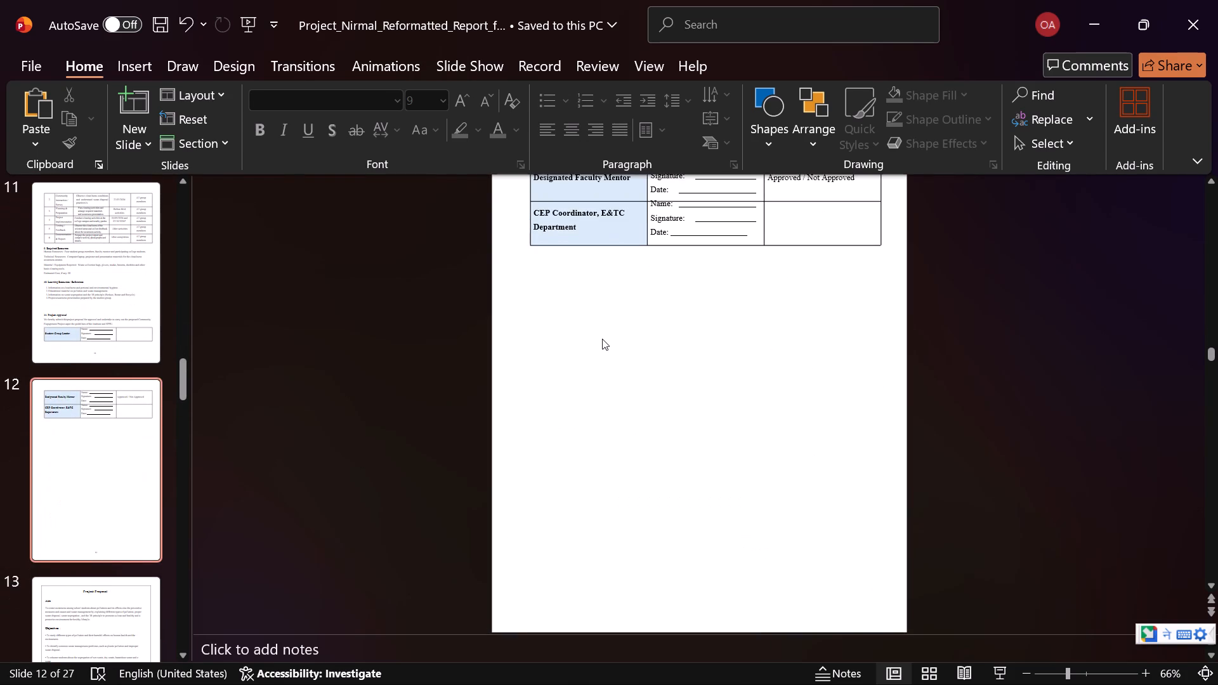
{"action": "scroll", "coordinate": [606, 339], "scroll_direction": "down", "scroll_amount": 5}
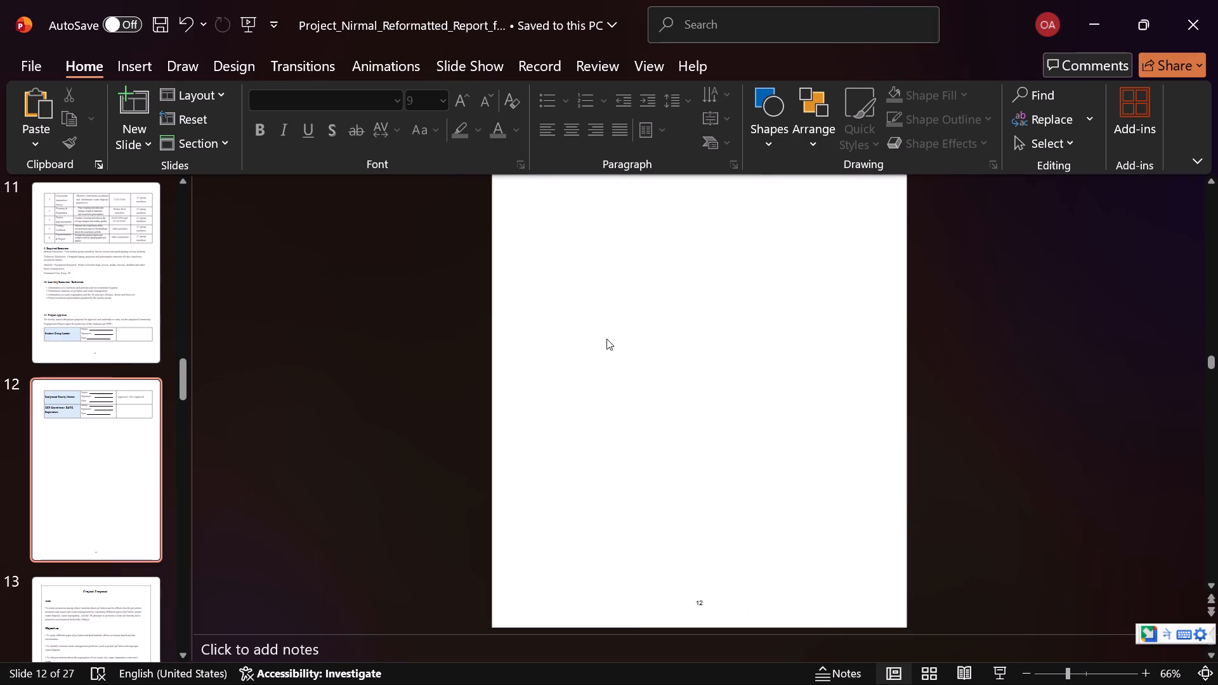
Read the Project Proposal slides 13 and 14 and the Prototype slide 15, checking where each section starts.
{"action": "scroll", "coordinate": [606, 339], "scroll_direction": "down", "scroll_amount": 2}
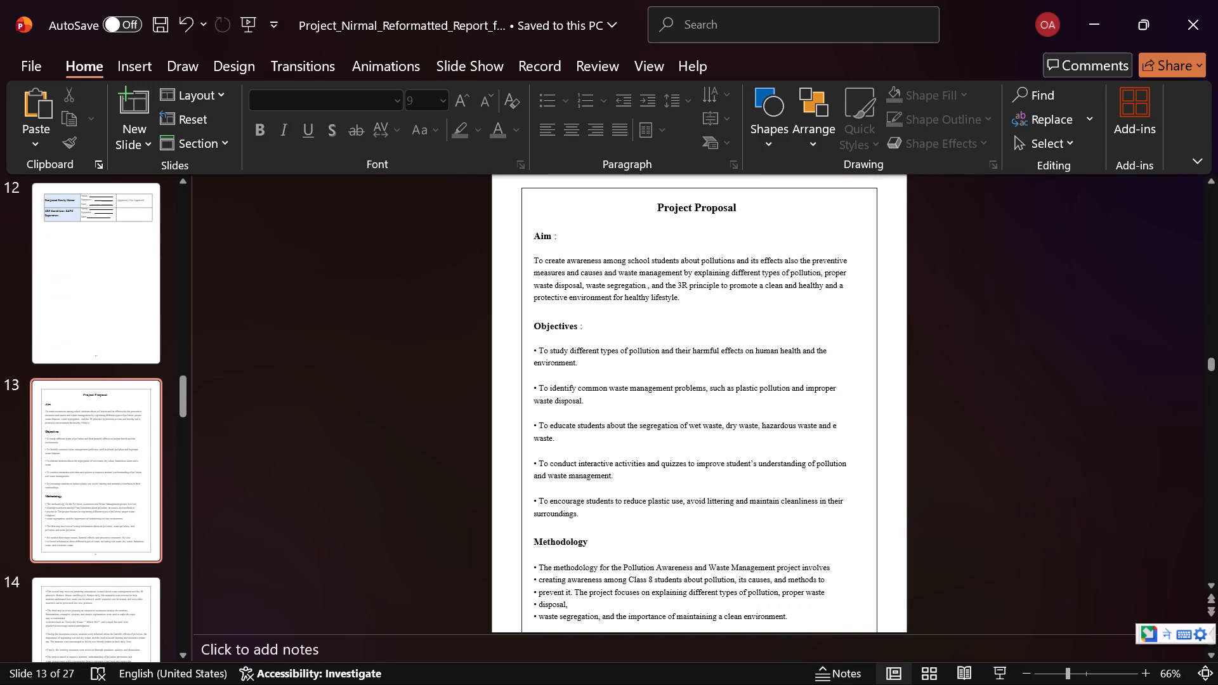
{"action": "scroll", "coordinate": [709, 247], "scroll_direction": "down", "scroll_amount": 9}
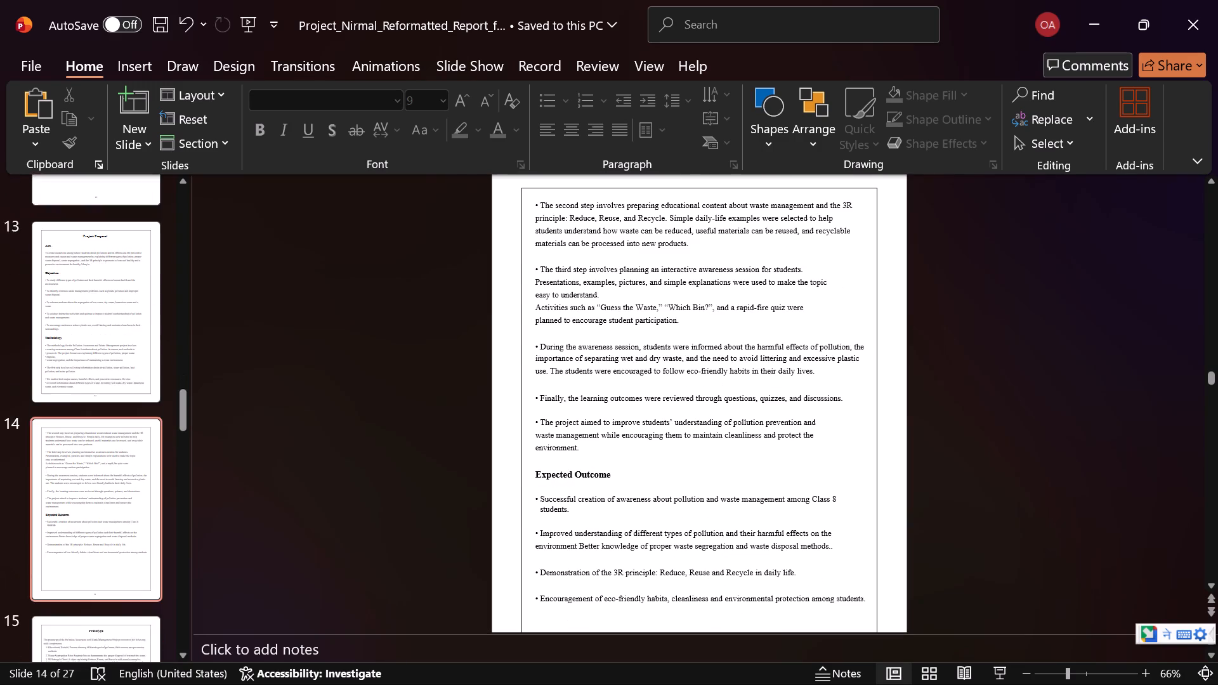
{"action": "scroll", "coordinate": [709, 247], "scroll_direction": "down", "scroll_amount": 4}
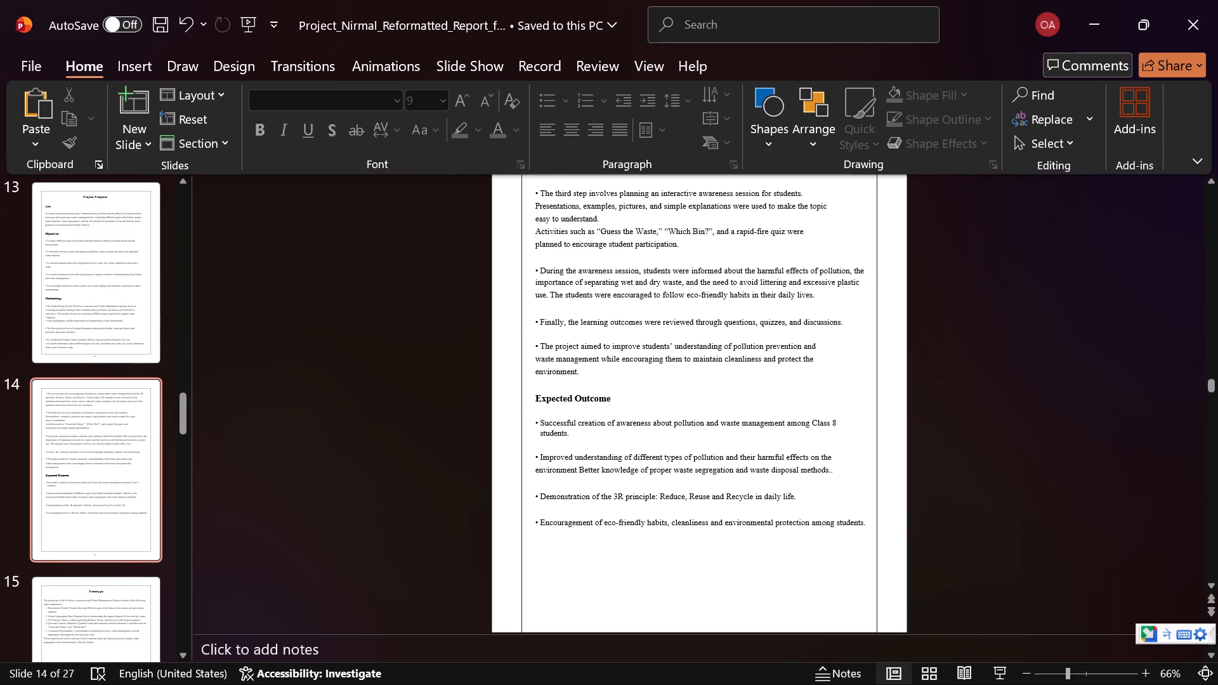
{"action": "scroll", "coordinate": [709, 247], "scroll_direction": "down", "scroll_amount": 3}
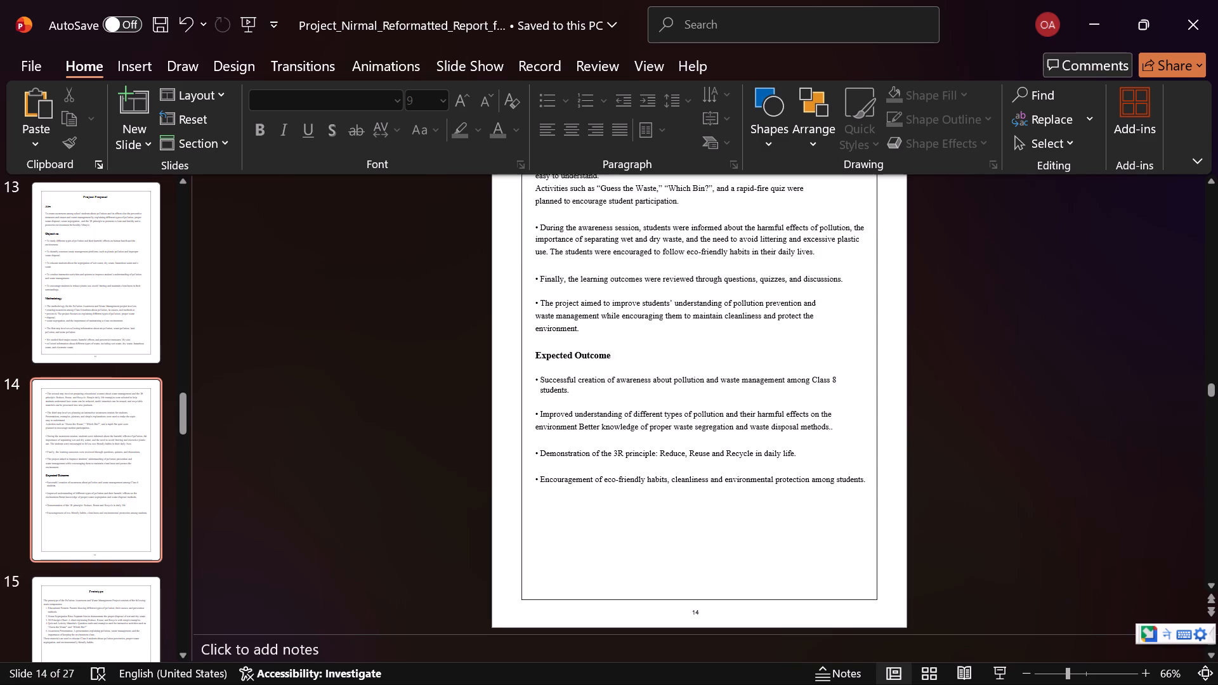
{"action": "scroll", "coordinate": [709, 247], "scroll_direction": "down", "scroll_amount": 2}
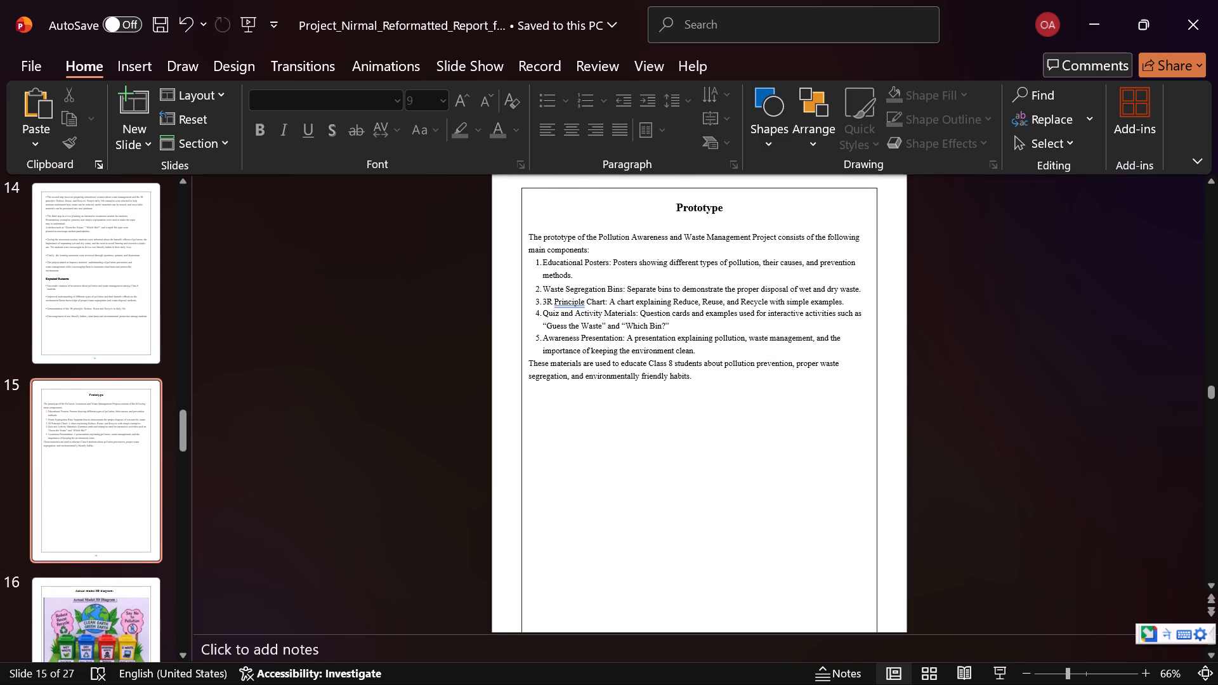
{"action": "scroll", "coordinate": [698, 235], "scroll_direction": "down", "scroll_amount": 4}
{"action": "scroll", "coordinate": [698, 235], "scroll_direction": "up", "scroll_amount": 4}
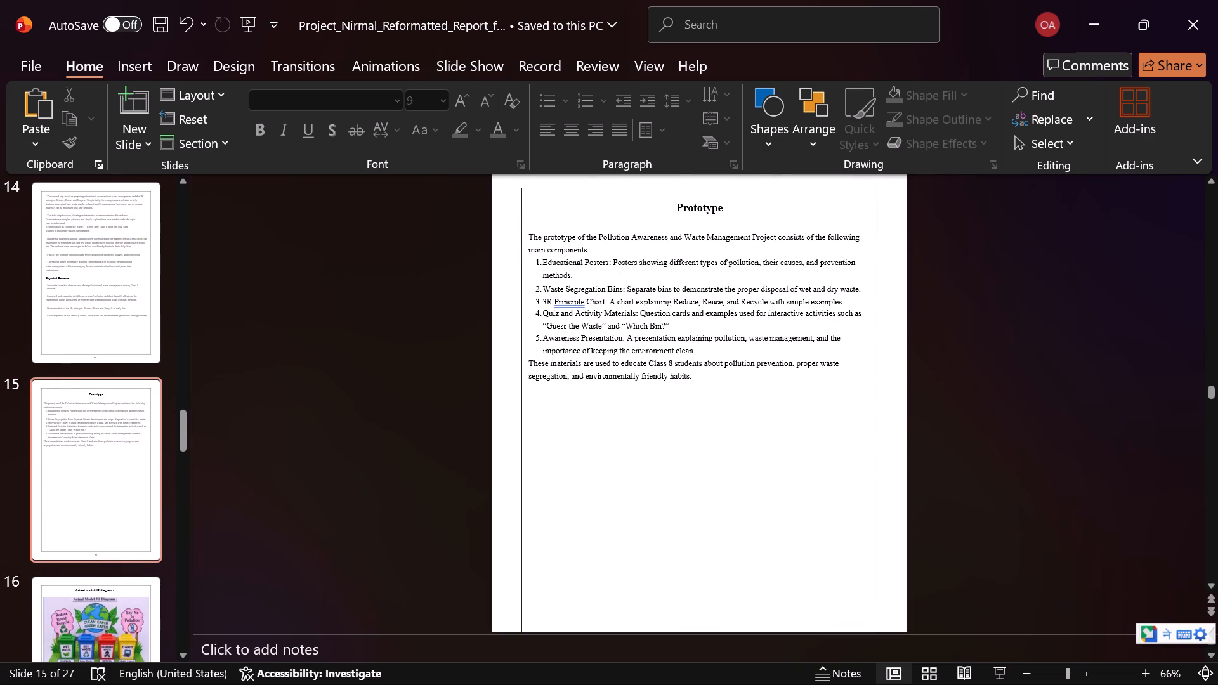
{"action": "scroll", "coordinate": [698, 235], "scroll_direction": "up", "scroll_amount": 1}
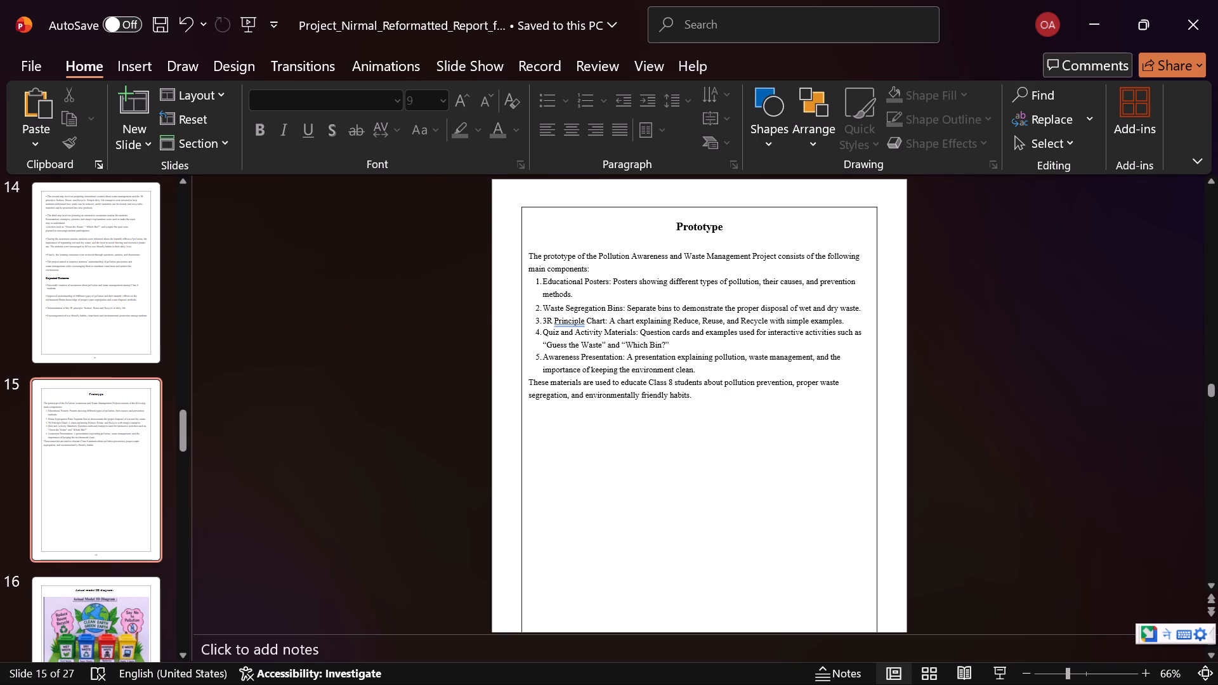
Compare the Index slide's listed titles with the Project Theme and Community Survey Report slides.
{"action": "scroll", "coordinate": [136, 287], "scroll_direction": "up", "scroll_amount": 14}
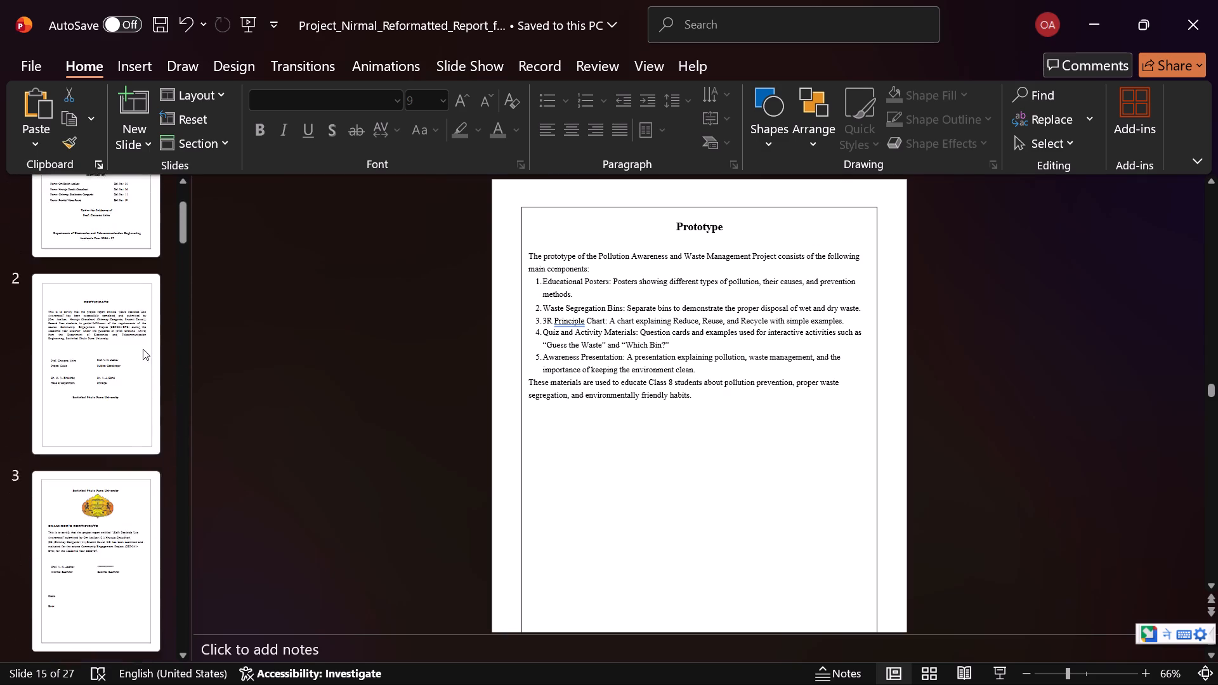
{"action": "scroll", "coordinate": [143, 350], "scroll_direction": "down", "scroll_amount": 3}
{"action": "left_click", "coordinate": [106, 429]}
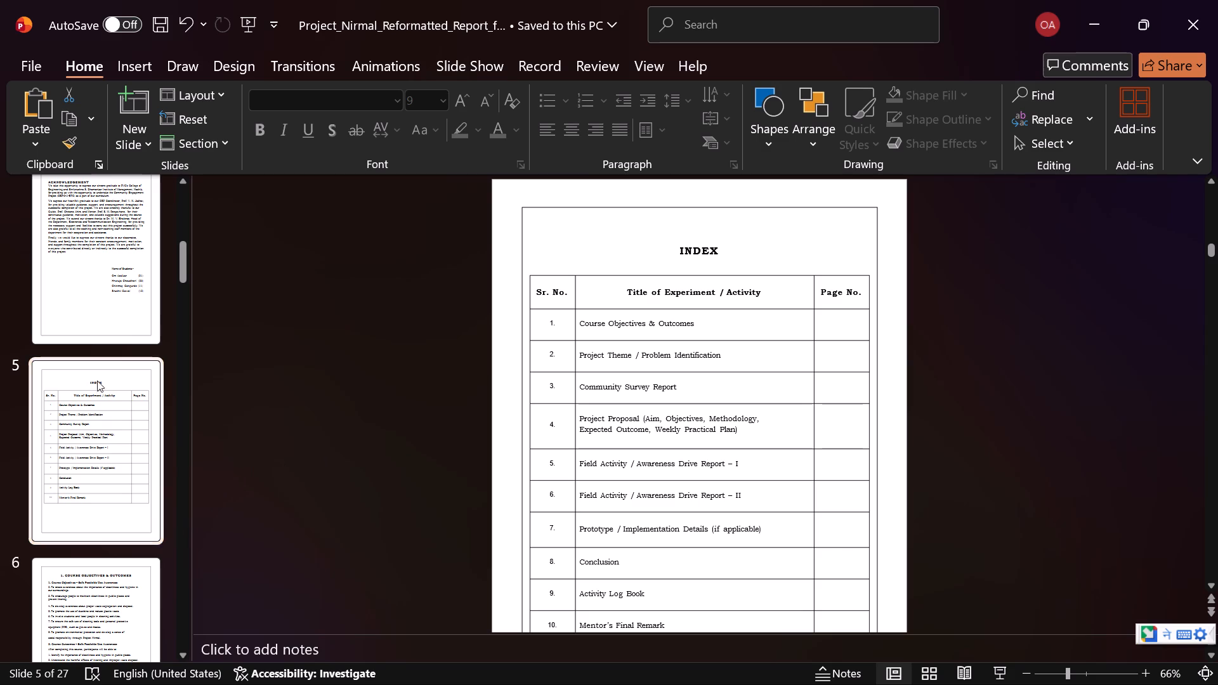
{"action": "left_click", "coordinate": [96, 420]}
{"action": "scroll", "coordinate": [79, 395], "scroll_direction": "down", "scroll_amount": 3}
{"action": "left_click", "coordinate": [88, 353]}
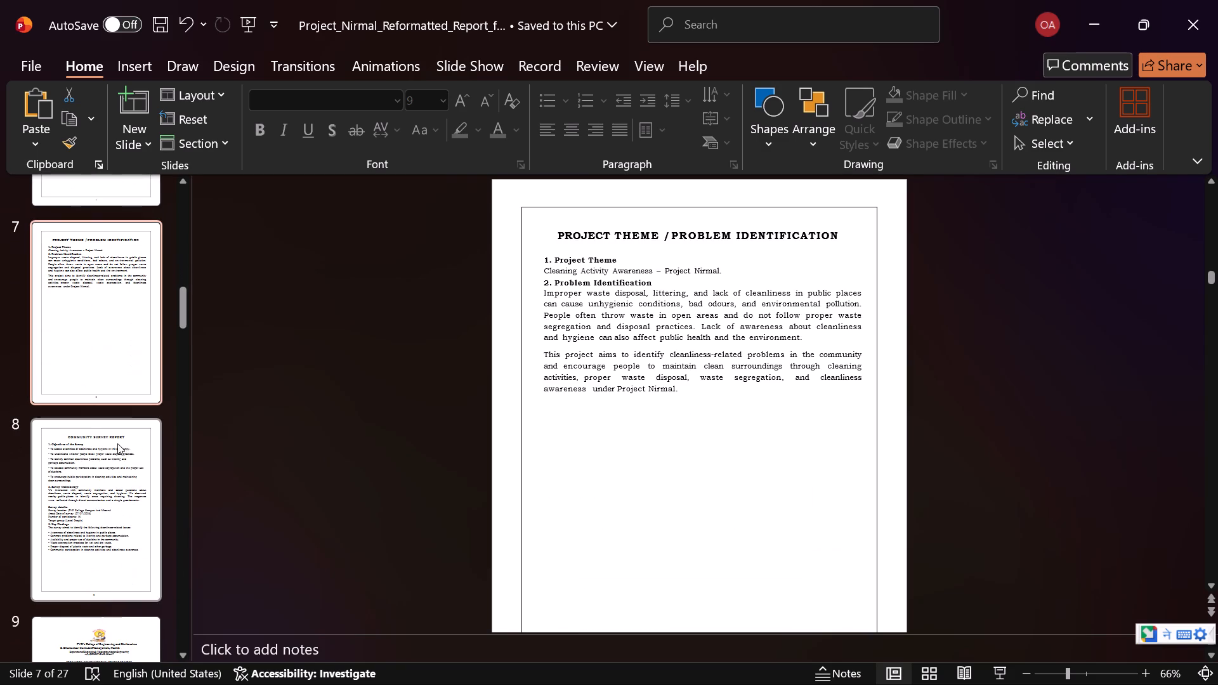
{"action": "left_click", "coordinate": [99, 535]}
{"action": "scroll", "coordinate": [107, 397], "scroll_direction": "up", "scroll_amount": 2}
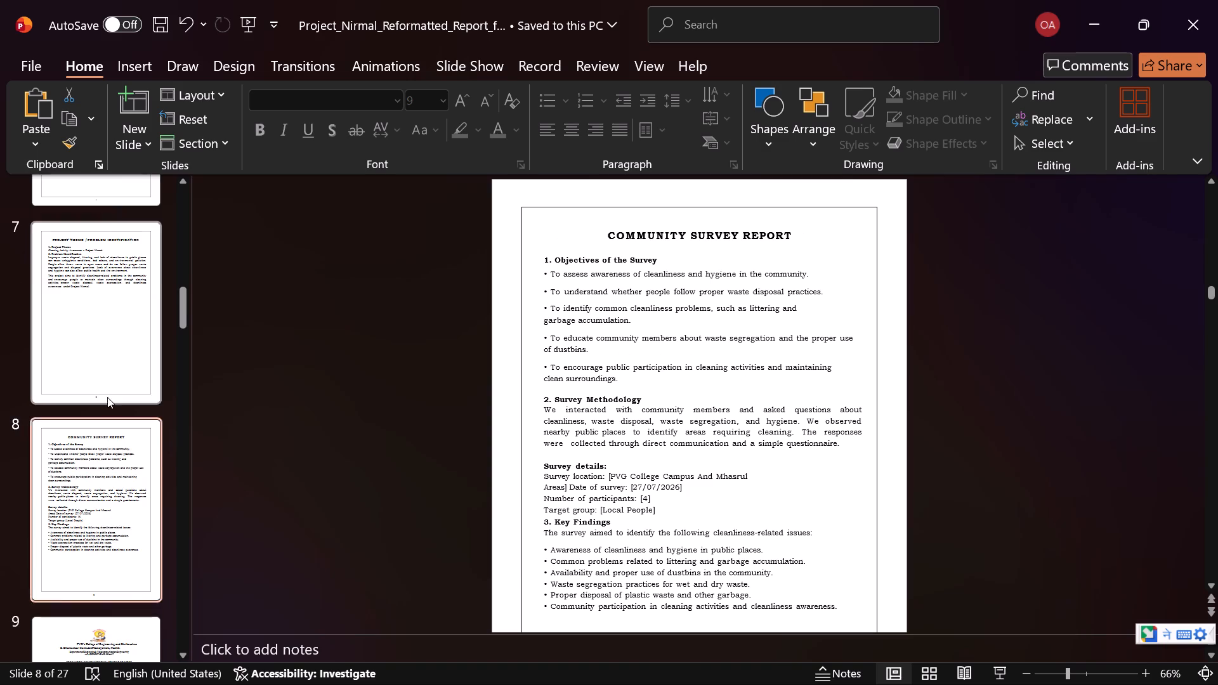
{"action": "scroll", "coordinate": [107, 397], "scroll_direction": "up", "scroll_amount": 5}
{"action": "scroll", "coordinate": [105, 398], "scroll_direction": "down", "scroll_amount": 3}
{"action": "left_click", "coordinate": [94, 508]}
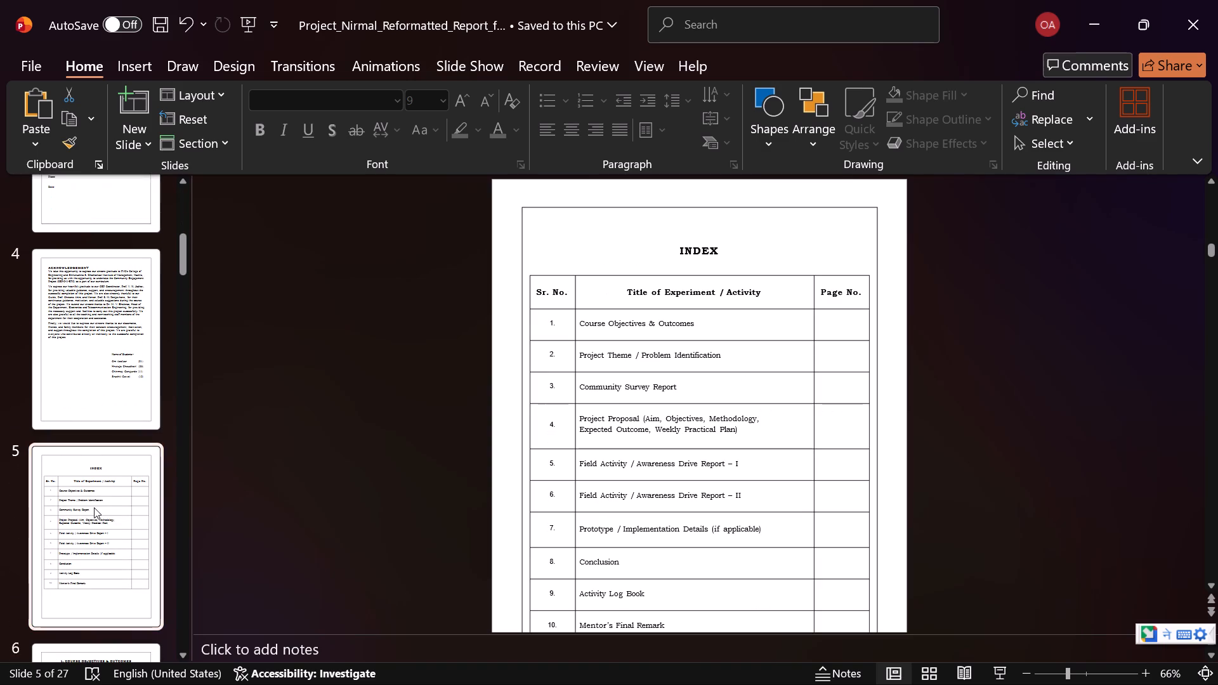
{"action": "scroll", "coordinate": [410, 443], "scroll_direction": "down", "scroll_amount": 2}
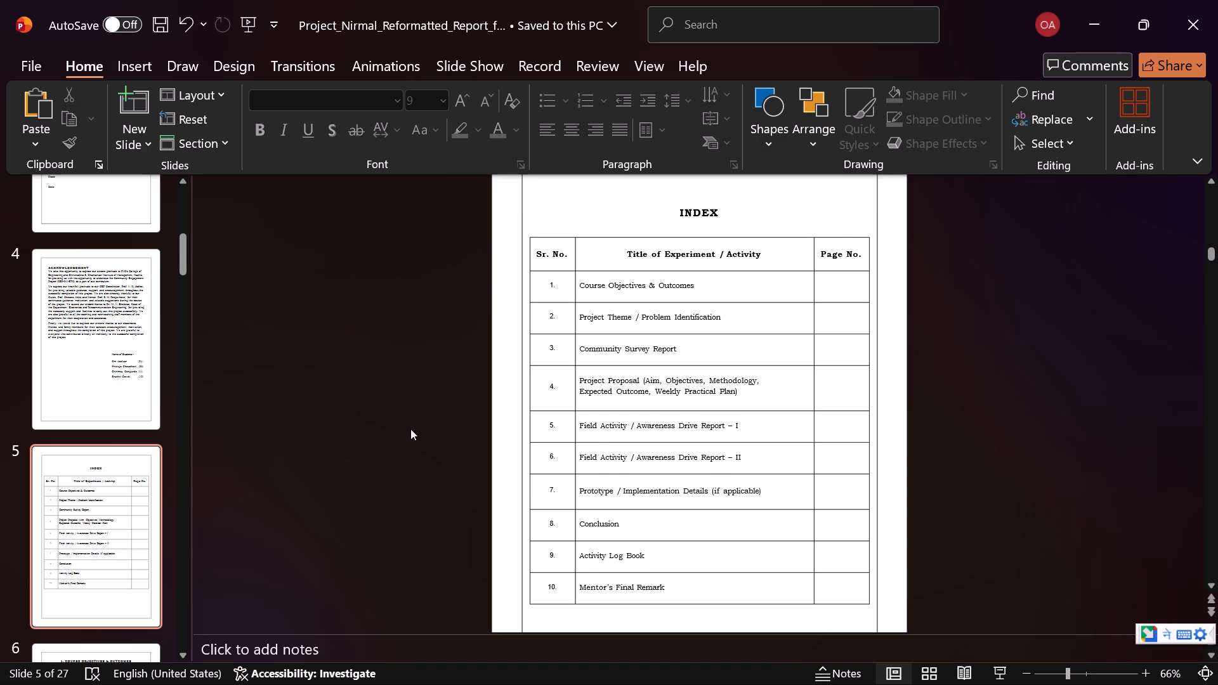
{"action": "scroll", "coordinate": [417, 425], "scroll_direction": "down", "scroll_amount": 1}
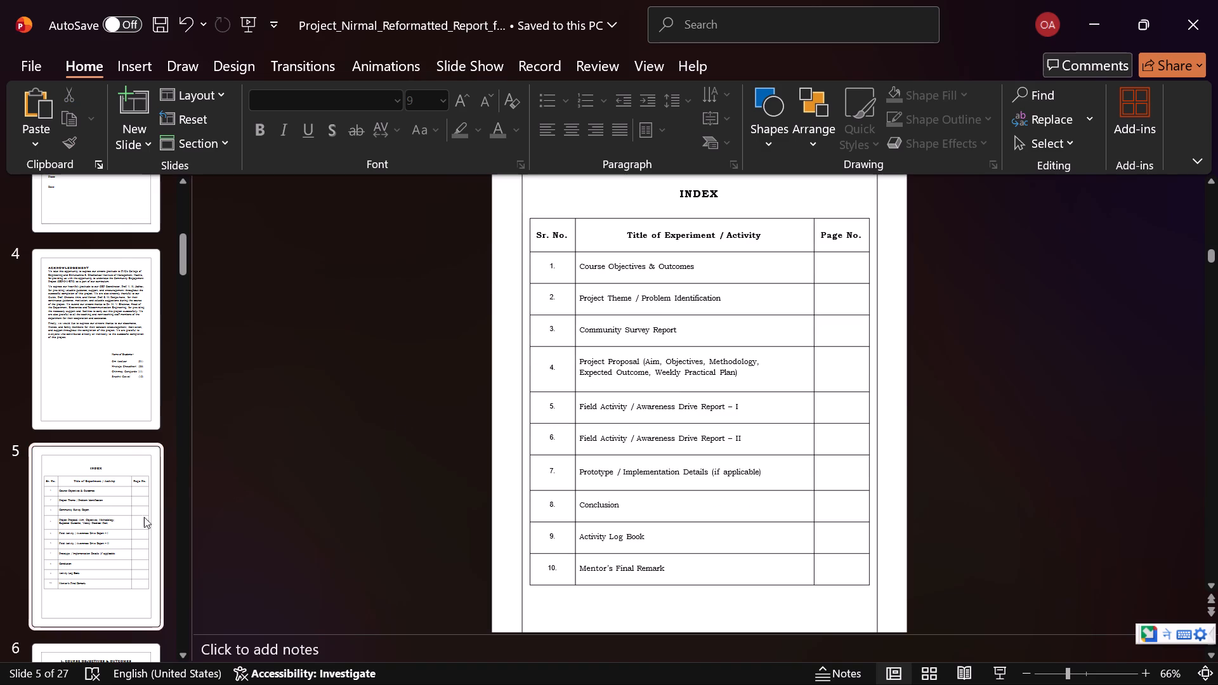
Inspect the Community Survey Report slide down to the page number in its footer.
{"action": "scroll", "coordinate": [108, 553], "scroll_direction": "down", "scroll_amount": 2}
{"action": "left_click", "coordinate": [110, 546]}
{"action": "left_click", "coordinate": [109, 546]}
{"action": "scroll", "coordinate": [115, 542], "scroll_direction": "down", "scroll_amount": 1}
{"action": "left_click", "coordinate": [114, 558]}
{"action": "scroll", "coordinate": [534, 443], "scroll_direction": "up", "scroll_amount": 3}
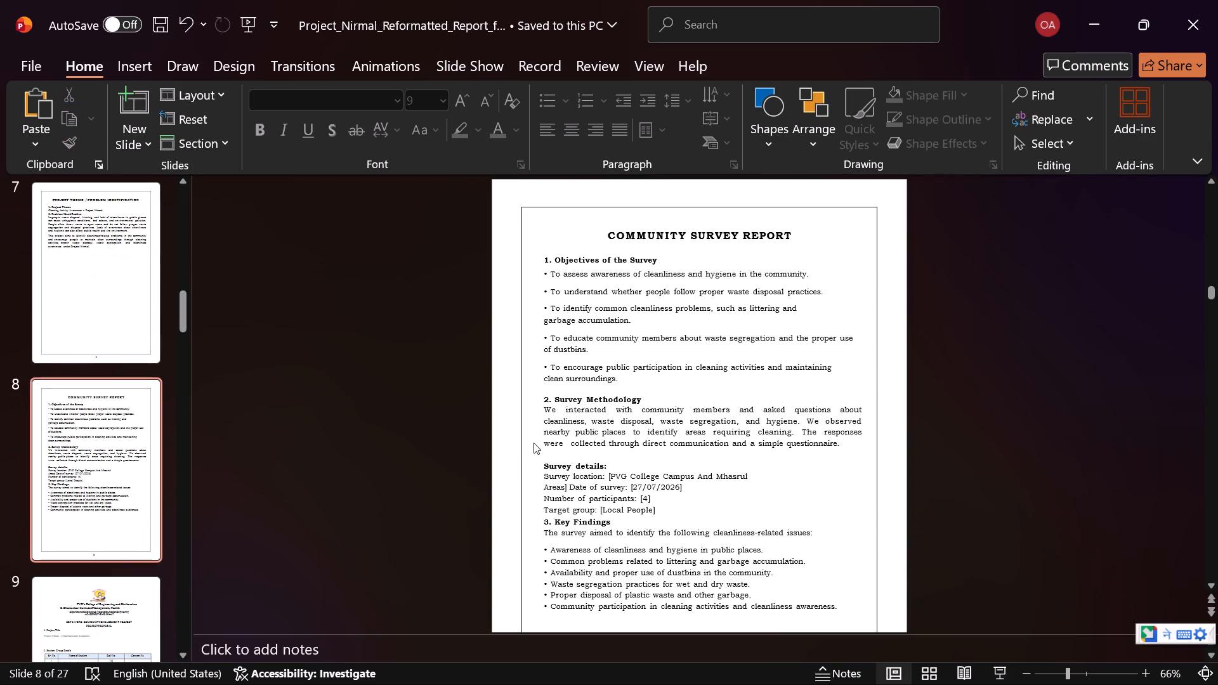
{"action": "scroll", "coordinate": [534, 438], "scroll_direction": "down", "scroll_amount": 2}
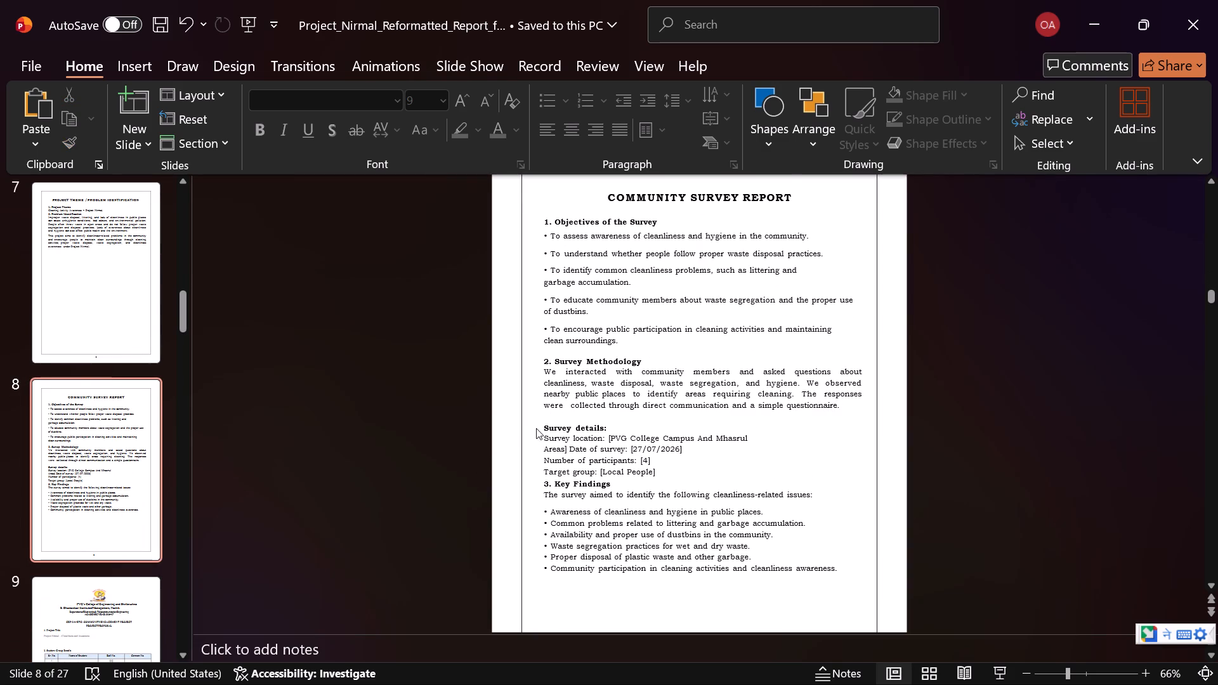
{"action": "scroll", "coordinate": [536, 428], "scroll_direction": "down", "scroll_amount": 5}
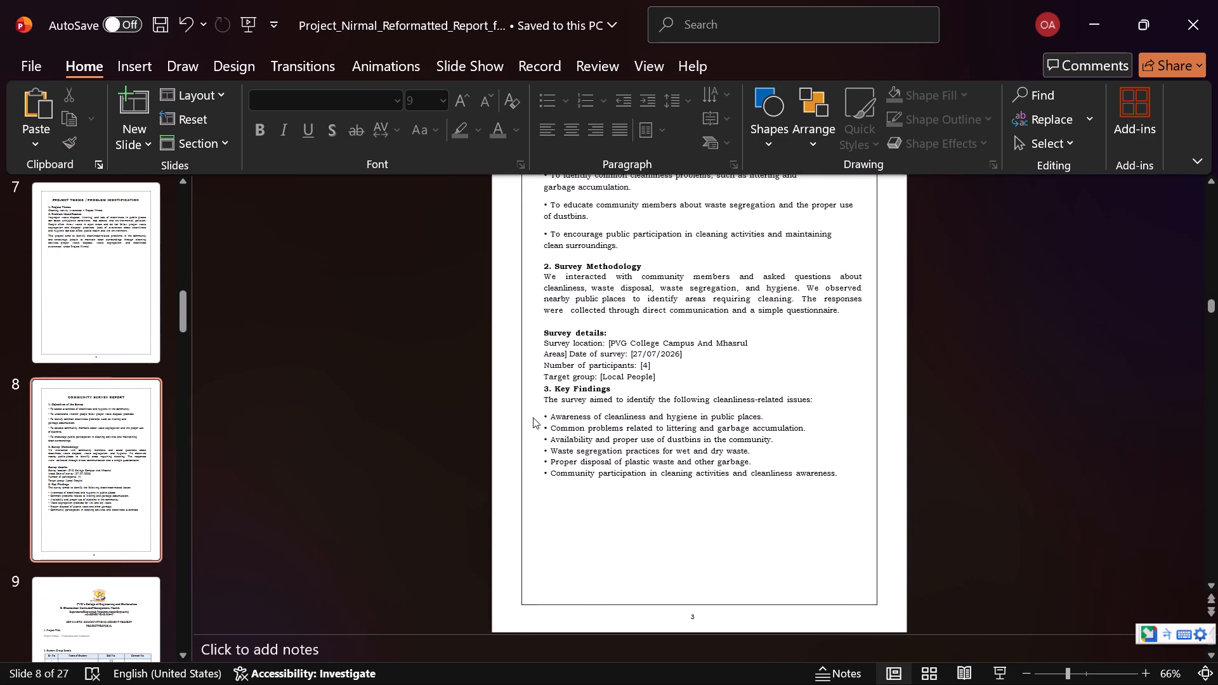
Check slides 9 to 15 for the page numbering of the proposal form, Project Proposal and Prototype sections.
{"action": "scroll", "coordinate": [534, 410], "scroll_direction": "down", "scroll_amount": 2}
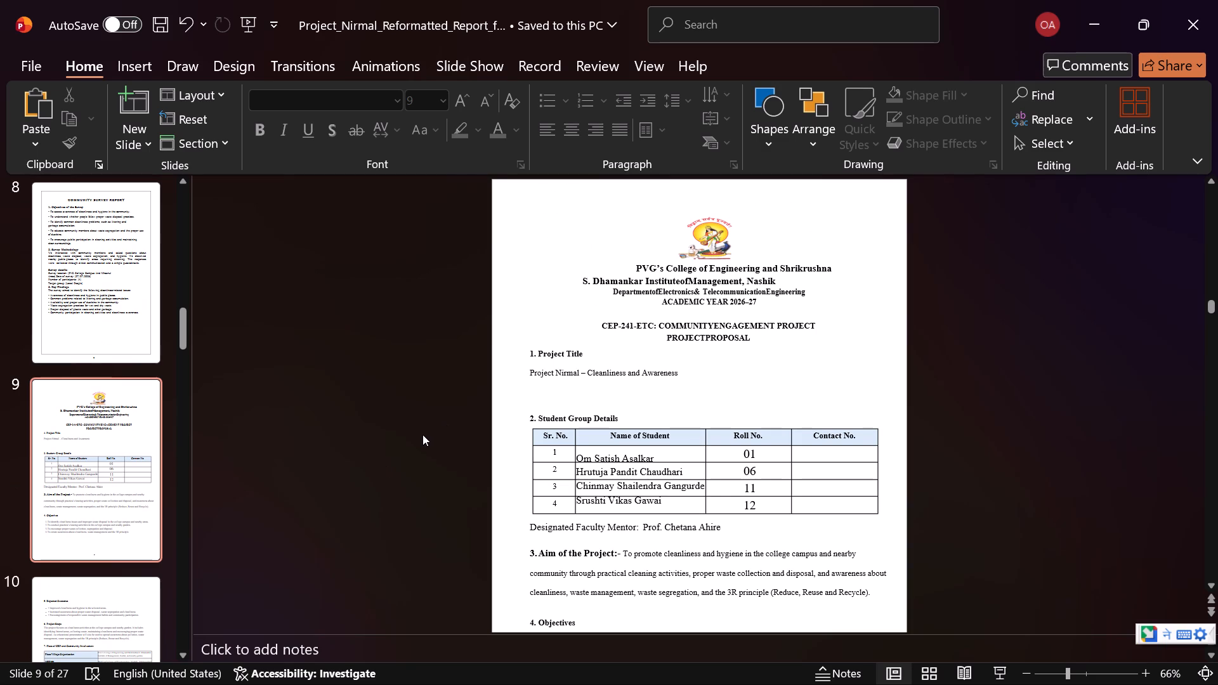
{"action": "scroll", "coordinate": [103, 496], "scroll_direction": "down", "scroll_amount": 3}
{"action": "left_click", "coordinate": [95, 507]}
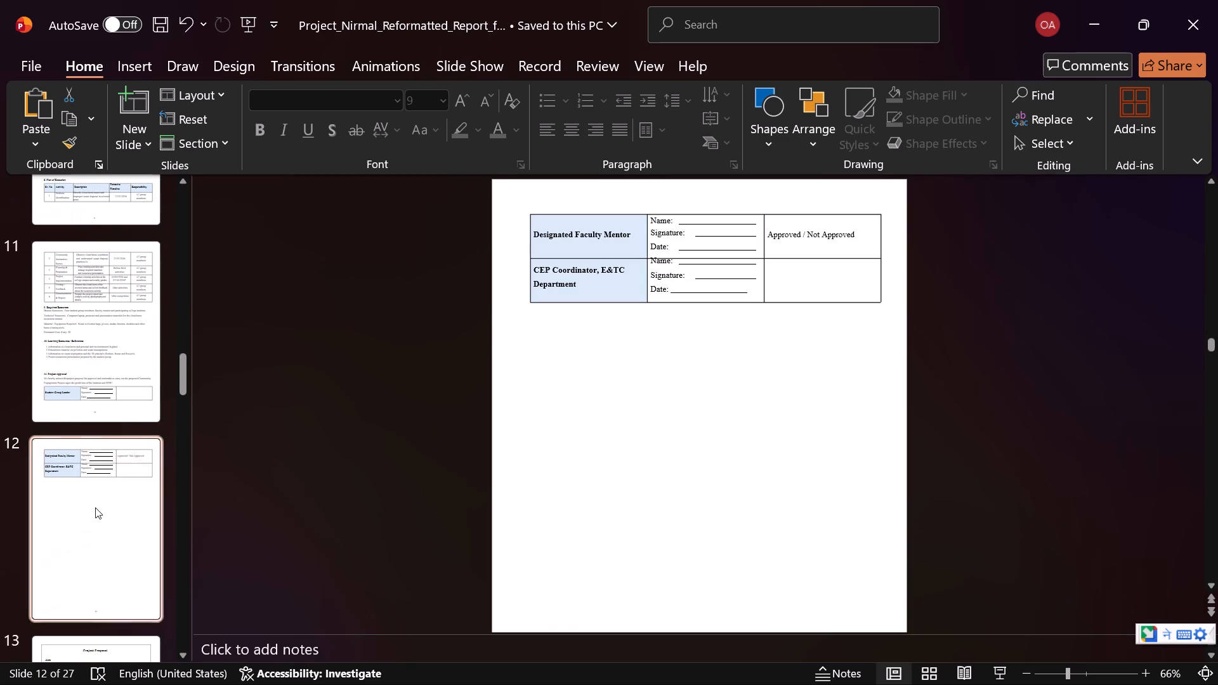
{"action": "scroll", "coordinate": [95, 507], "scroll_direction": "down", "scroll_amount": 2}
{"action": "left_click", "coordinate": [95, 507]}
{"action": "left_click", "coordinate": [89, 431]}
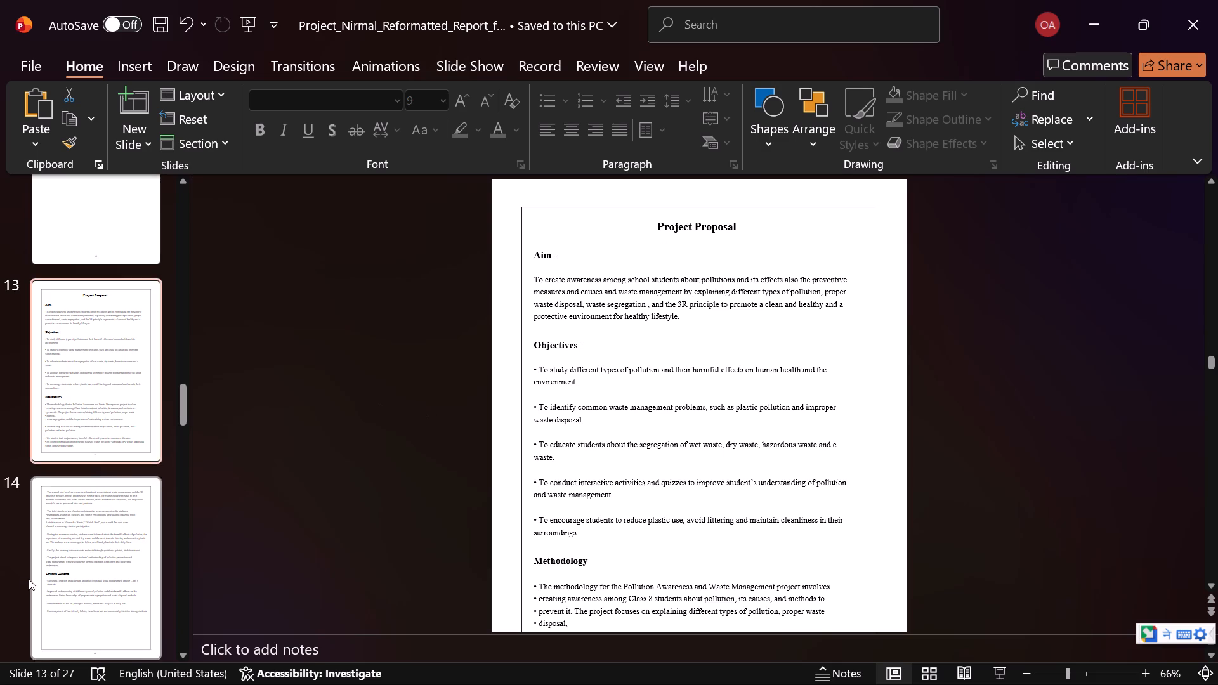
{"action": "left_click", "coordinate": [23, 583]}
{"action": "scroll", "coordinate": [79, 542], "scroll_direction": "down", "scroll_amount": 1}
{"action": "left_click", "coordinate": [79, 540]}
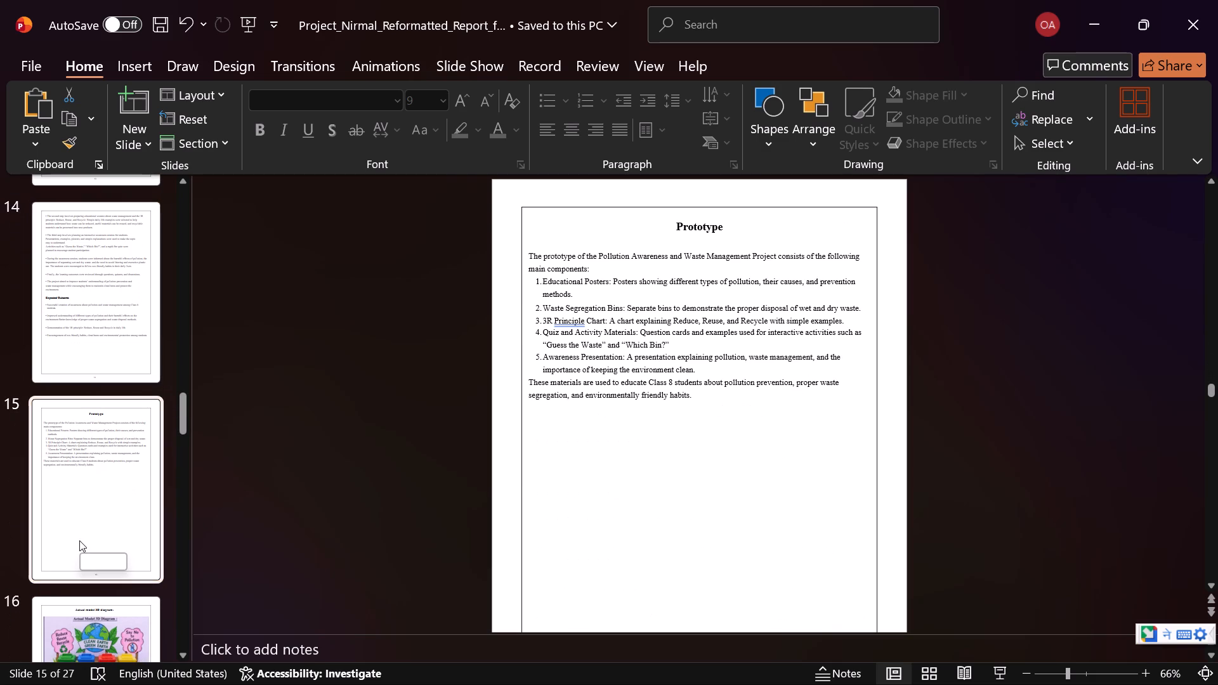
{"action": "scroll", "coordinate": [79, 540], "scroll_direction": "up", "scroll_amount": 2}
{"action": "left_click", "coordinate": [88, 319]}
{"action": "scroll", "coordinate": [77, 351], "scroll_direction": "up", "scroll_amount": 4}
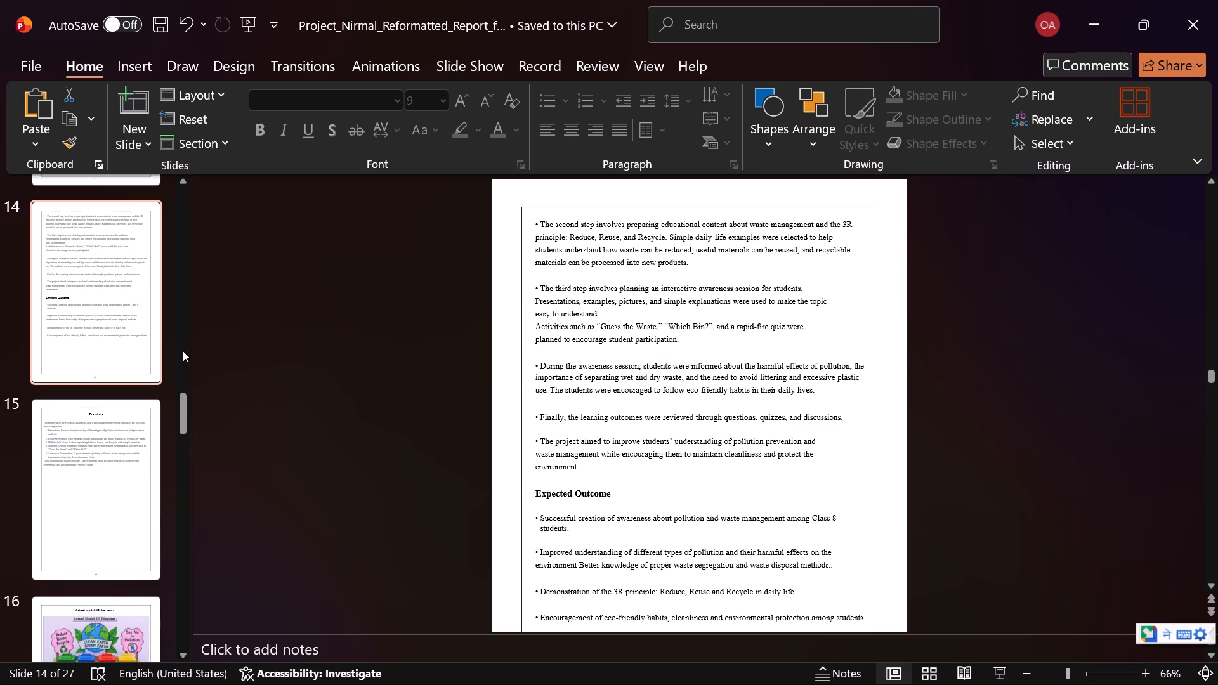
Delete slides 9 to 14, covering the proposal form and the Project Proposal section before the Prototype slide.
{"action": "scroll", "coordinate": [167, 310], "scroll_direction": "up", "scroll_amount": 2}
{"action": "left_click", "coordinate": [82, 307]}
{"action": "key", "text": "Delete"}
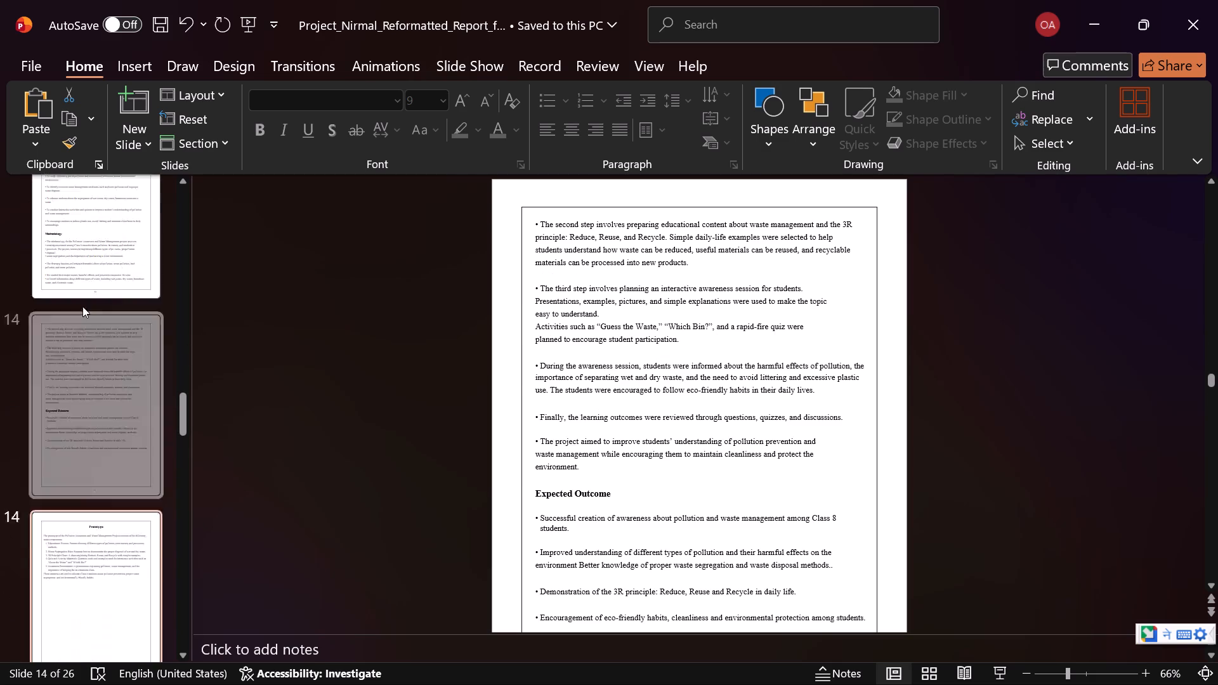
{"action": "left_click", "coordinate": [82, 322]}
{"action": "key", "text": "Delete"}
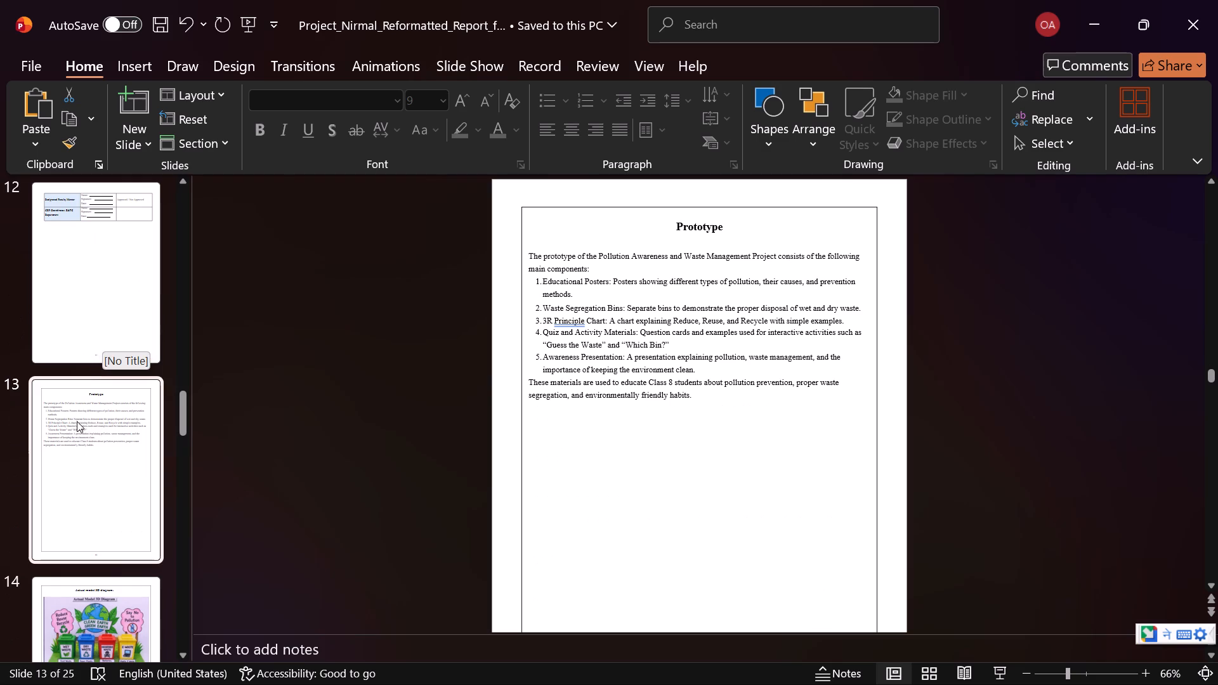
{"action": "left_click", "coordinate": [90, 332]}
{"action": "key", "text": "Delete"}
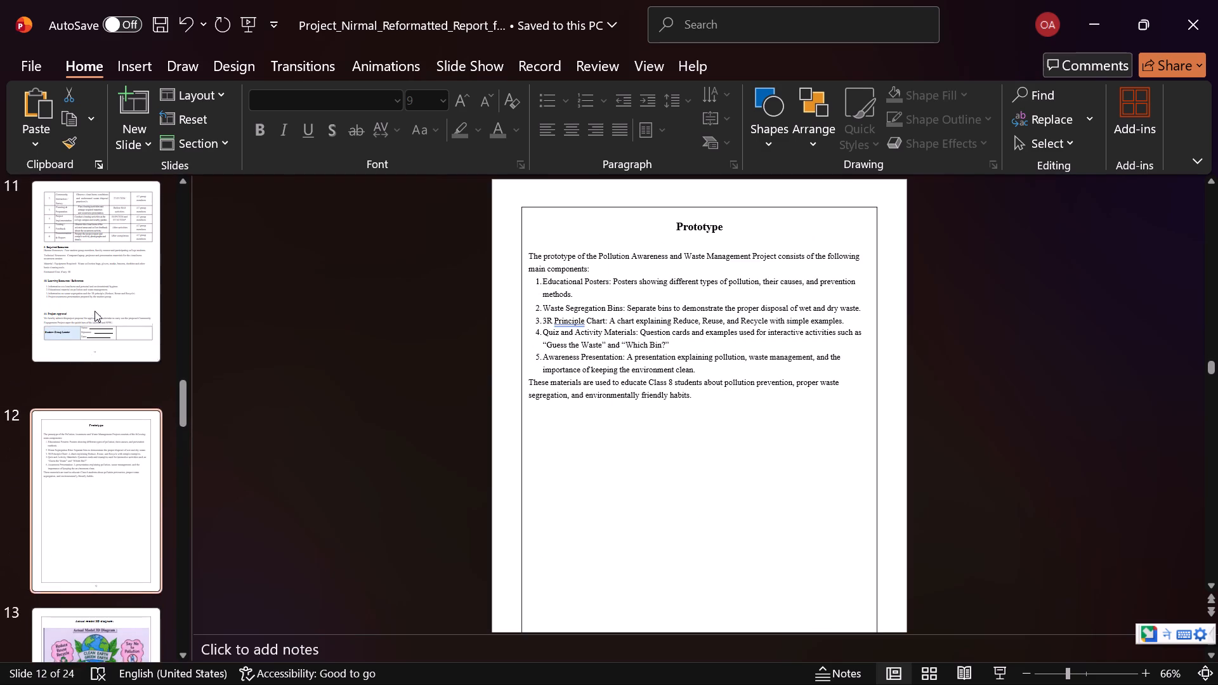
{"action": "left_click", "coordinate": [93, 313]}
{"action": "key", "text": "Delete"}
{"action": "left_click", "coordinate": [91, 313]}
{"action": "key", "text": "Delete"}
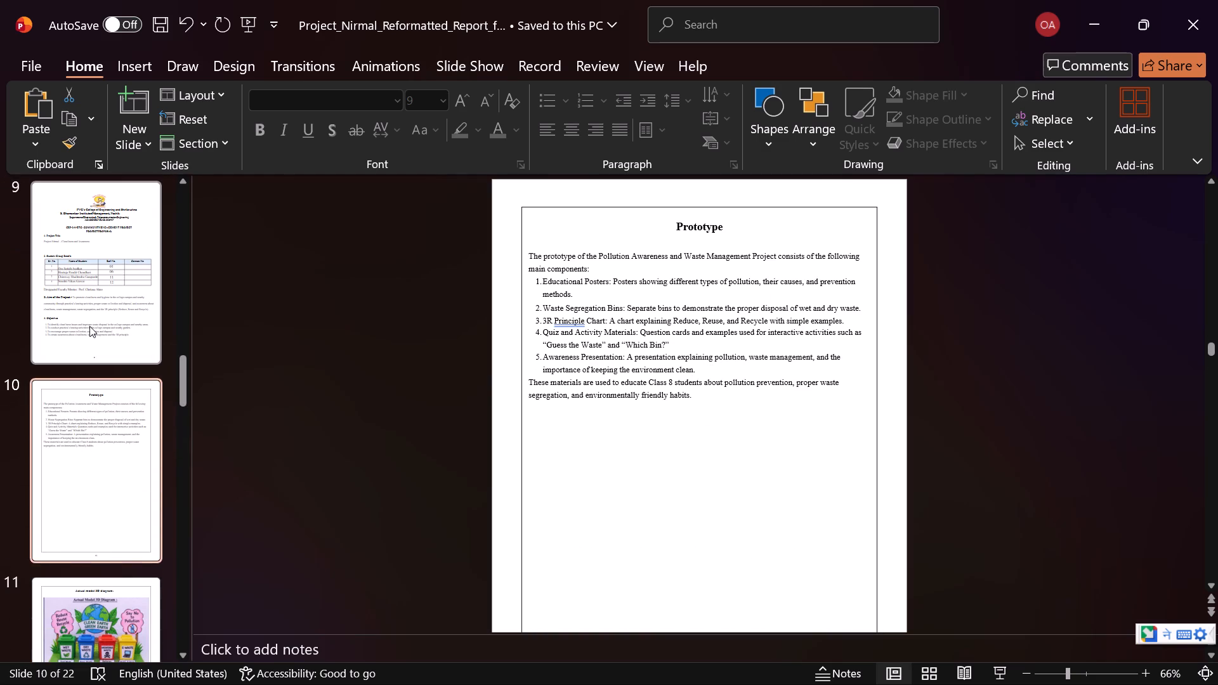
{"action": "left_click", "coordinate": [95, 301]}
{"action": "key", "text": "Delete"}
Delete the "Actual model 3D diagram" slide that follows the Prototype slide.
{"action": "left_click", "coordinate": [108, 609]}
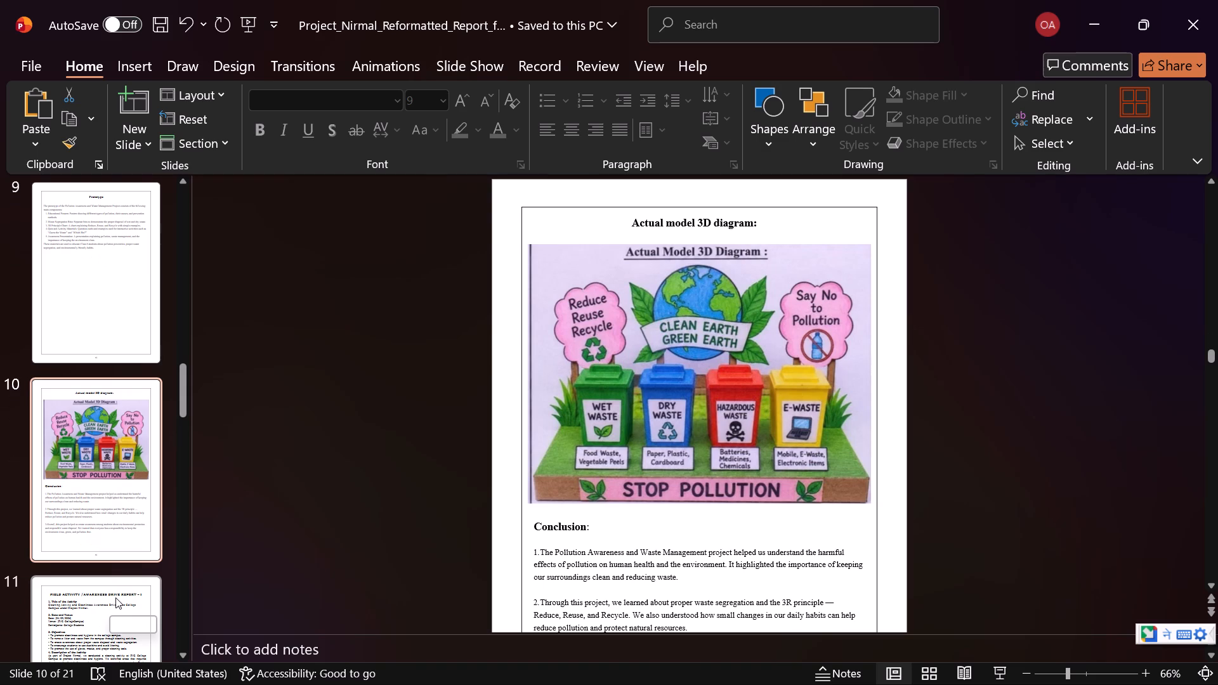
{"action": "key", "text": "Delete"}
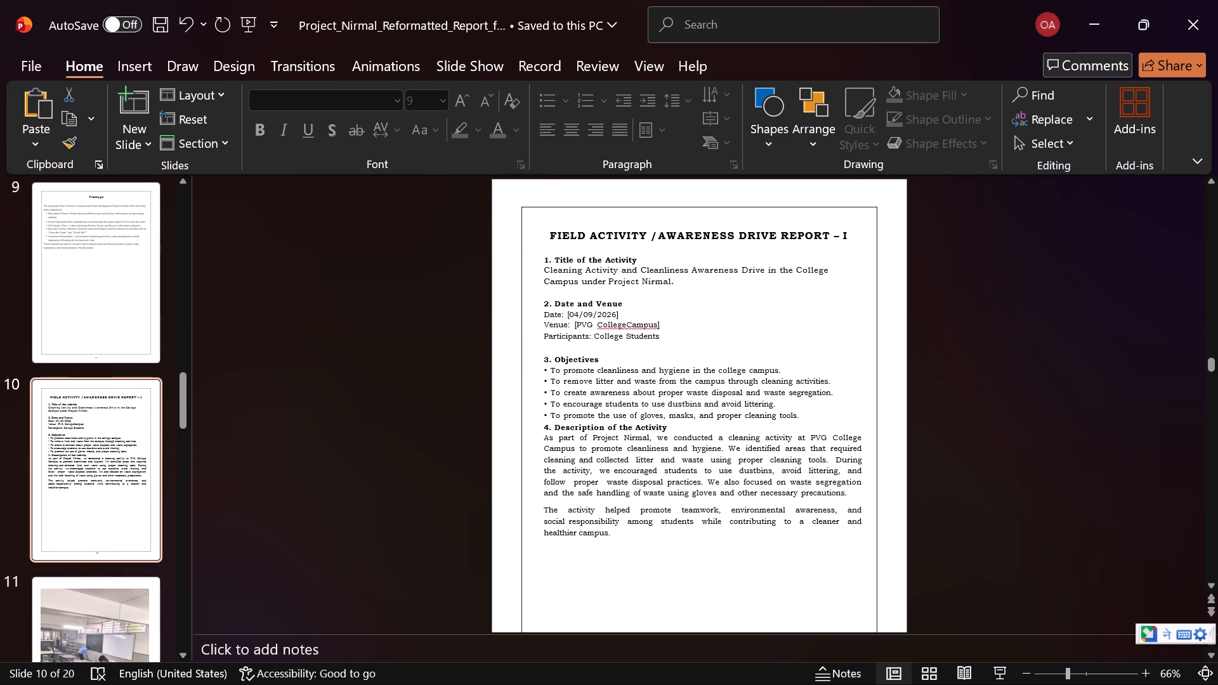
Replace the footer page number on the Field Activity / Awareness Drive Report – I slide with 8.
{"action": "scroll", "coordinate": [624, 517], "scroll_direction": "down", "scroll_amount": 1}
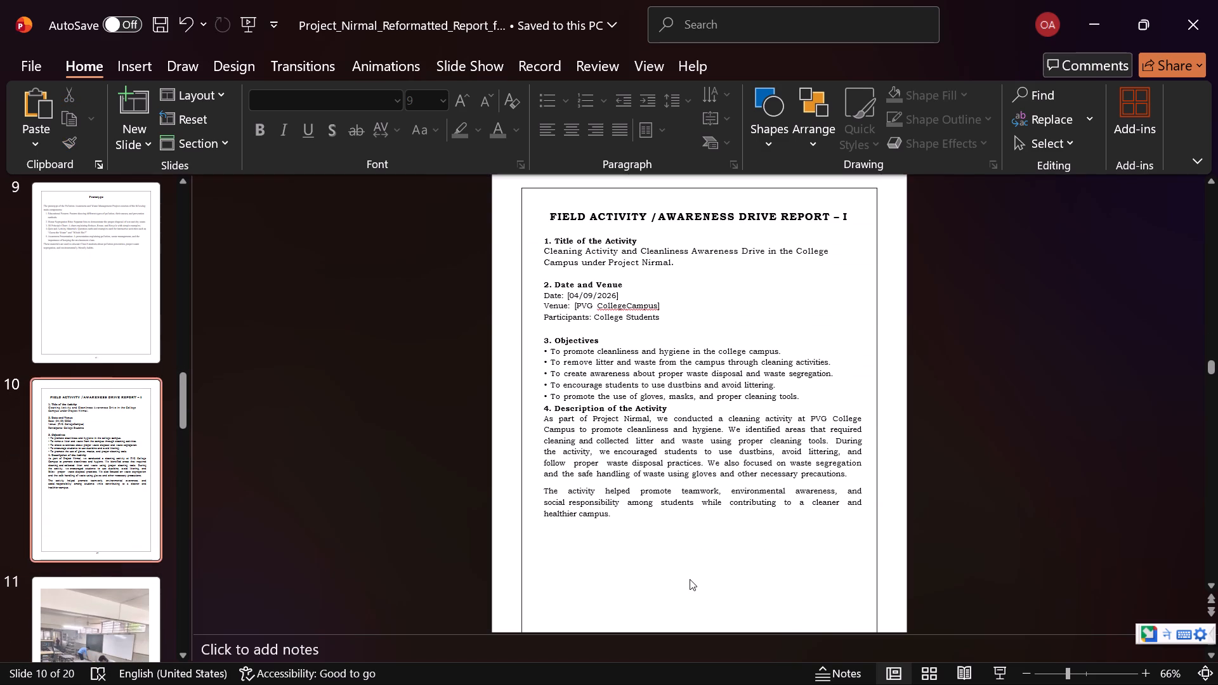
{"action": "scroll", "coordinate": [690, 579], "scroll_direction": "down", "scroll_amount": 7}
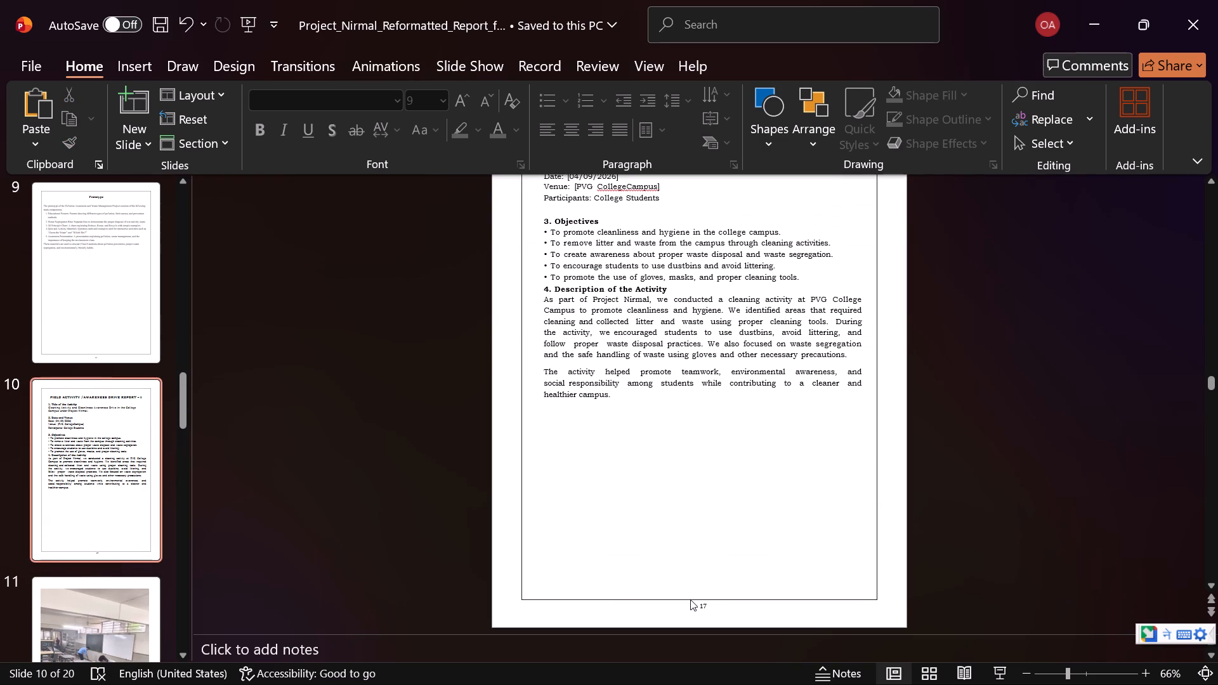
{"action": "left_click", "coordinate": [708, 606]}
{"action": "left_click", "coordinate": [709, 609]}
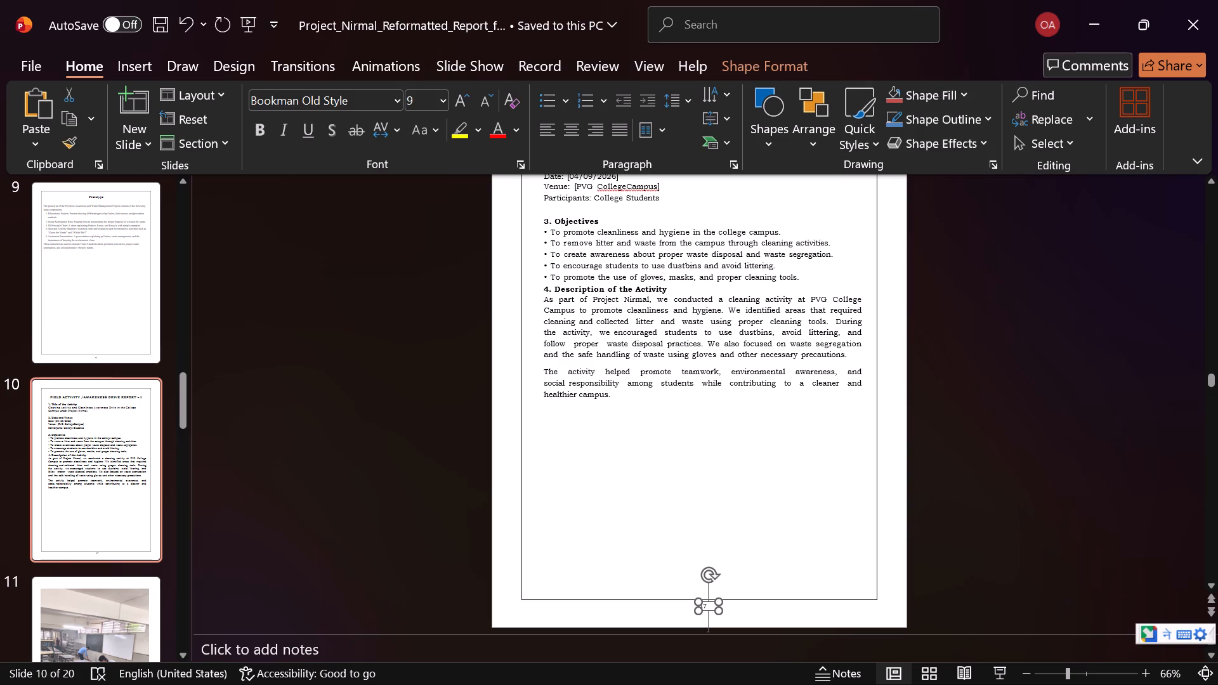
{"action": "double_click", "coordinate": [708, 608]}
{"action": "left_click", "coordinate": [705, 603]}
{"action": "double_click", "coordinate": [707, 605]}
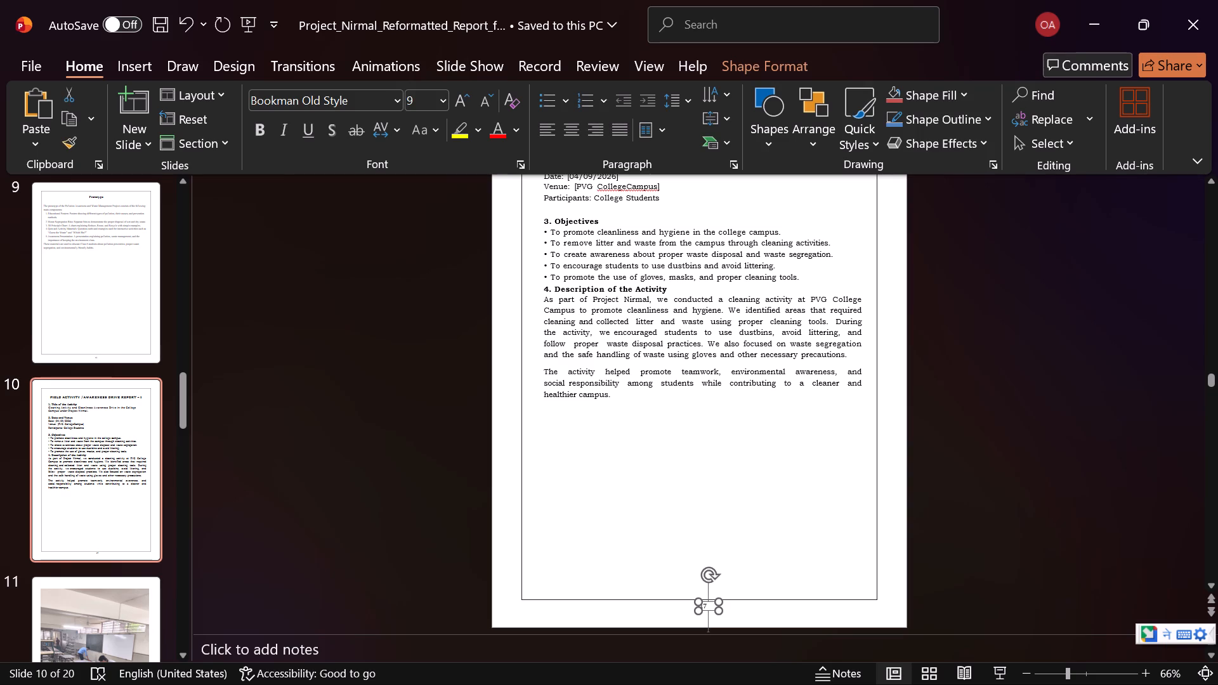
{"action": "double_click", "coordinate": [704, 606]}
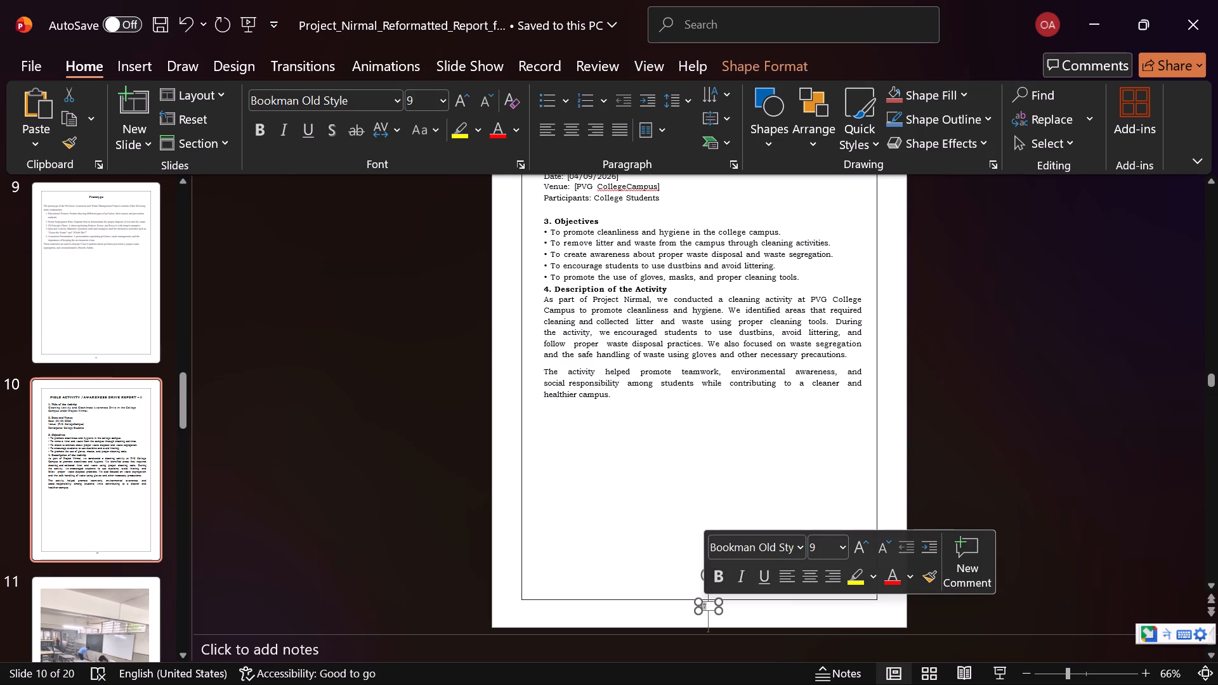
{"action": "key", "text": "8"}
{"action": "left_click", "coordinate": [733, 622]}
Retry entering 8 in a text box at the foot of the Field Activity / Awareness Drive Report – I slide, then clear the entry.
{"action": "scroll", "coordinate": [709, 605], "scroll_direction": "down", "scroll_amount": 2}
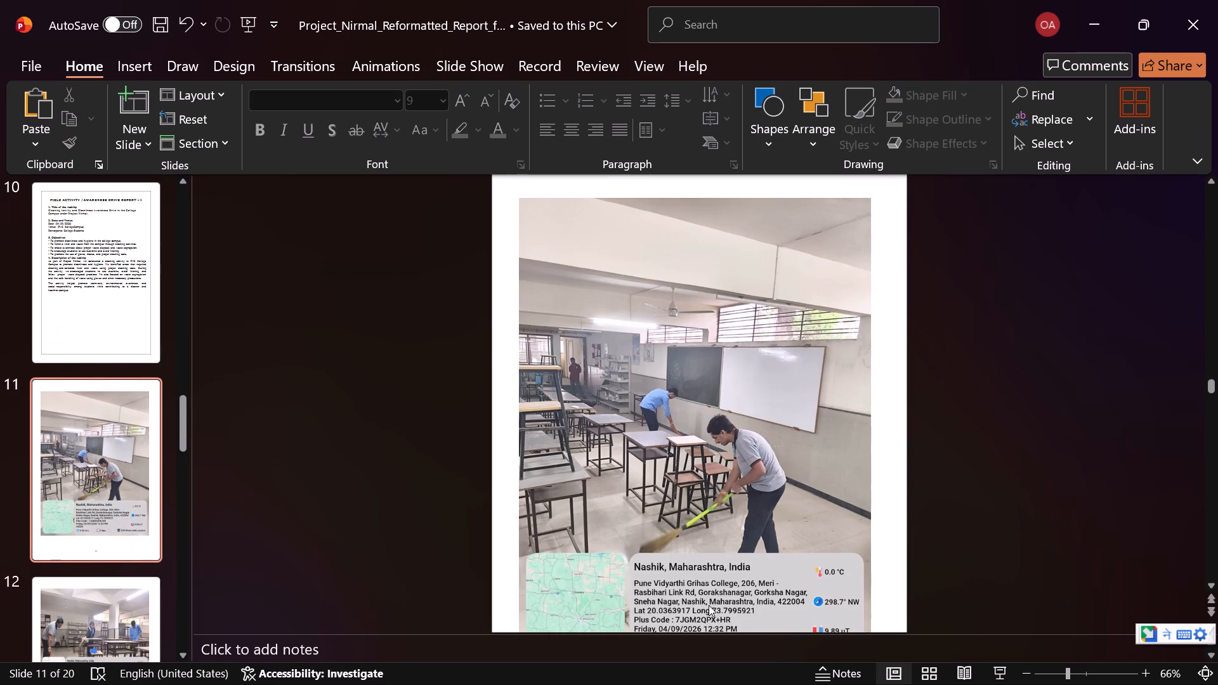
{"action": "scroll", "coordinate": [709, 605], "scroll_direction": "up", "scroll_amount": 2}
{"action": "double_click", "coordinate": [695, 585]}
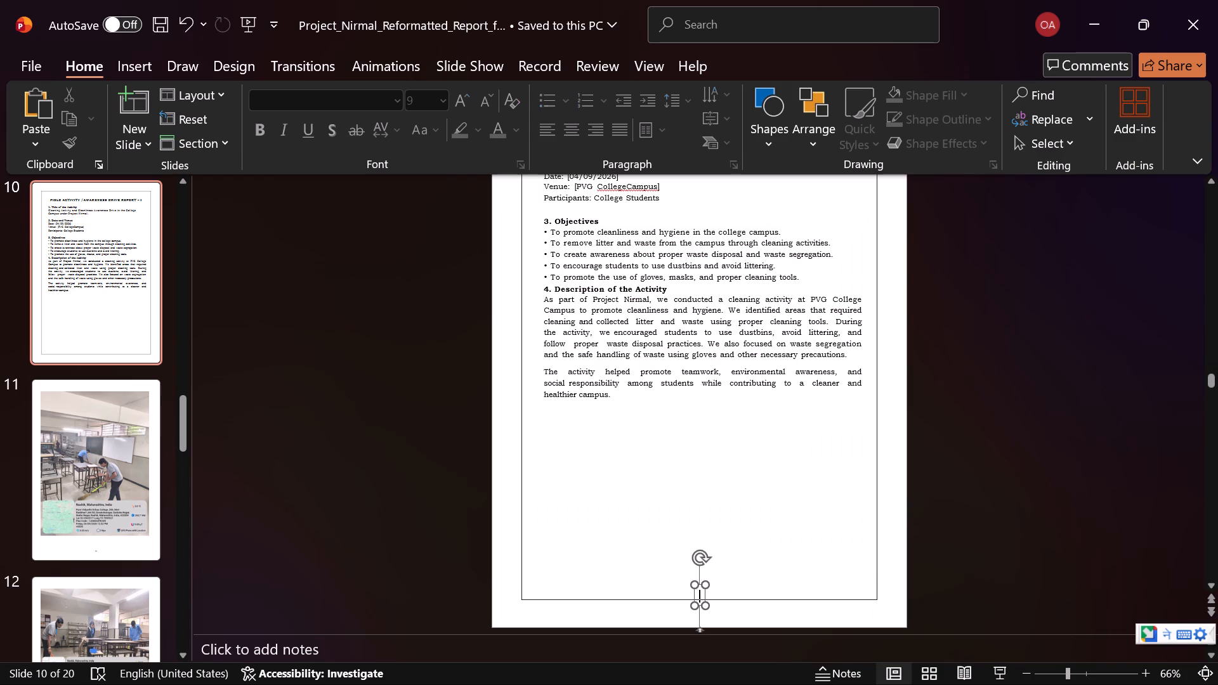
{"action": "key", "text": "8"}
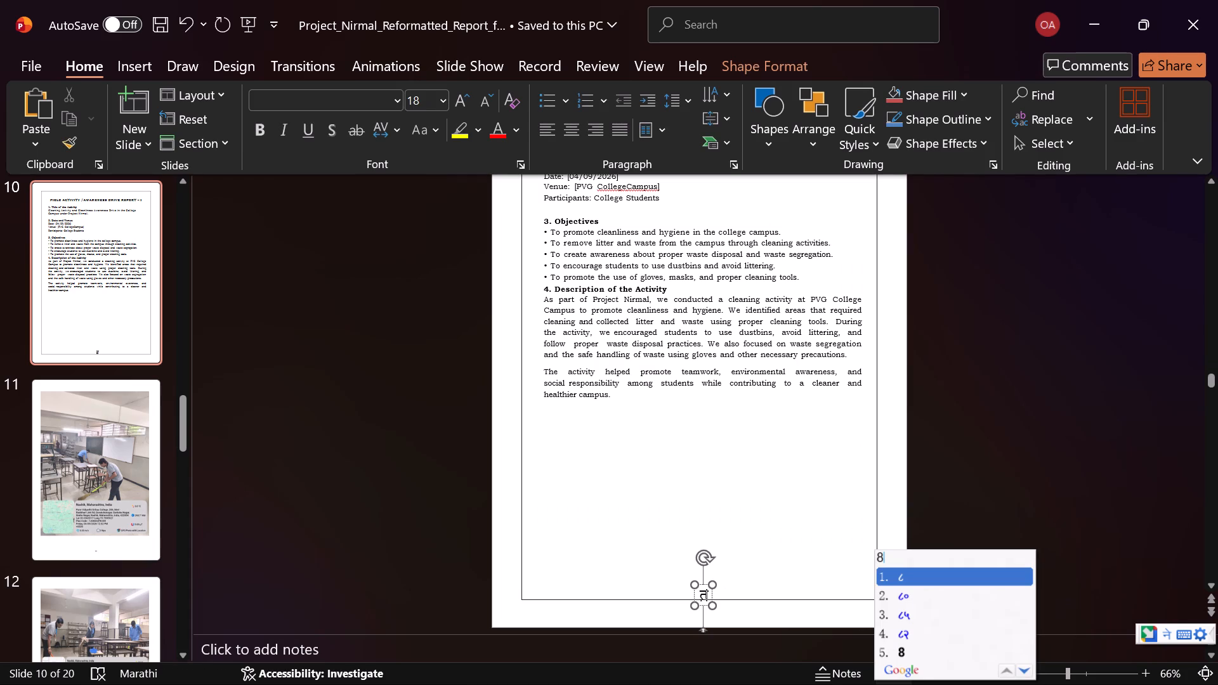
{"action": "key", "text": "BackSpace"}
{"action": "key", "text": "8"}
{"action": "left_click", "coordinate": [893, 559]}
{"action": "left_click", "coordinate": [903, 651]}
{"action": "key", "text": "BackSpace"}
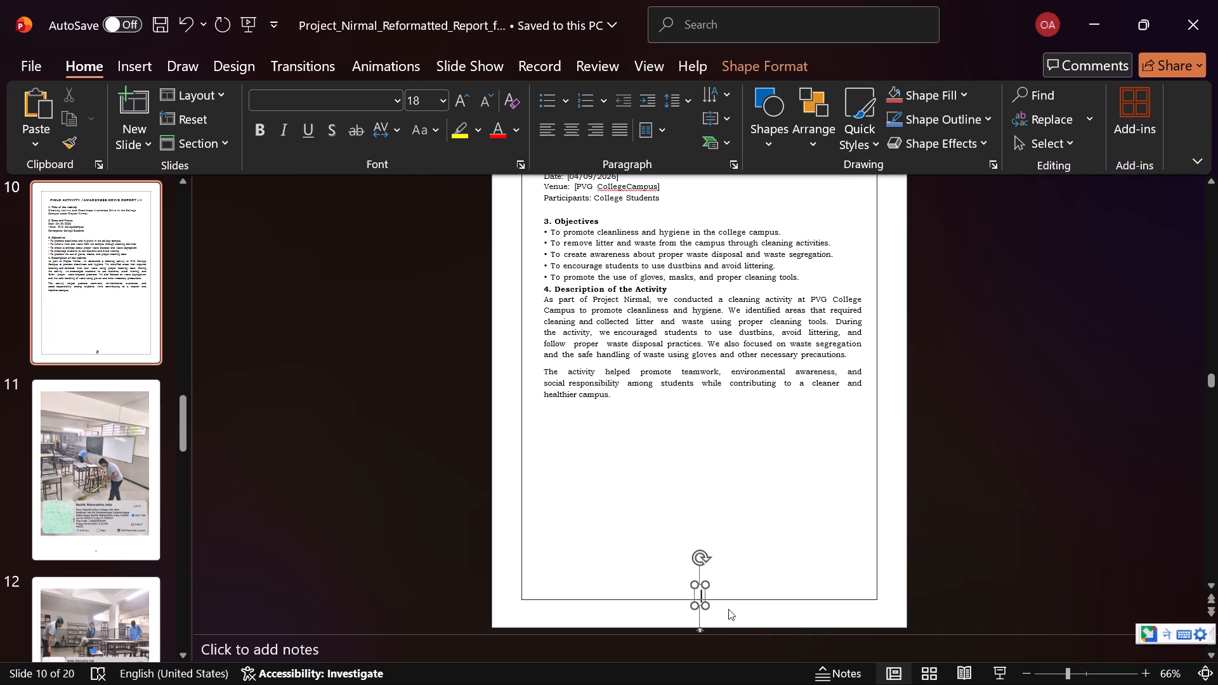
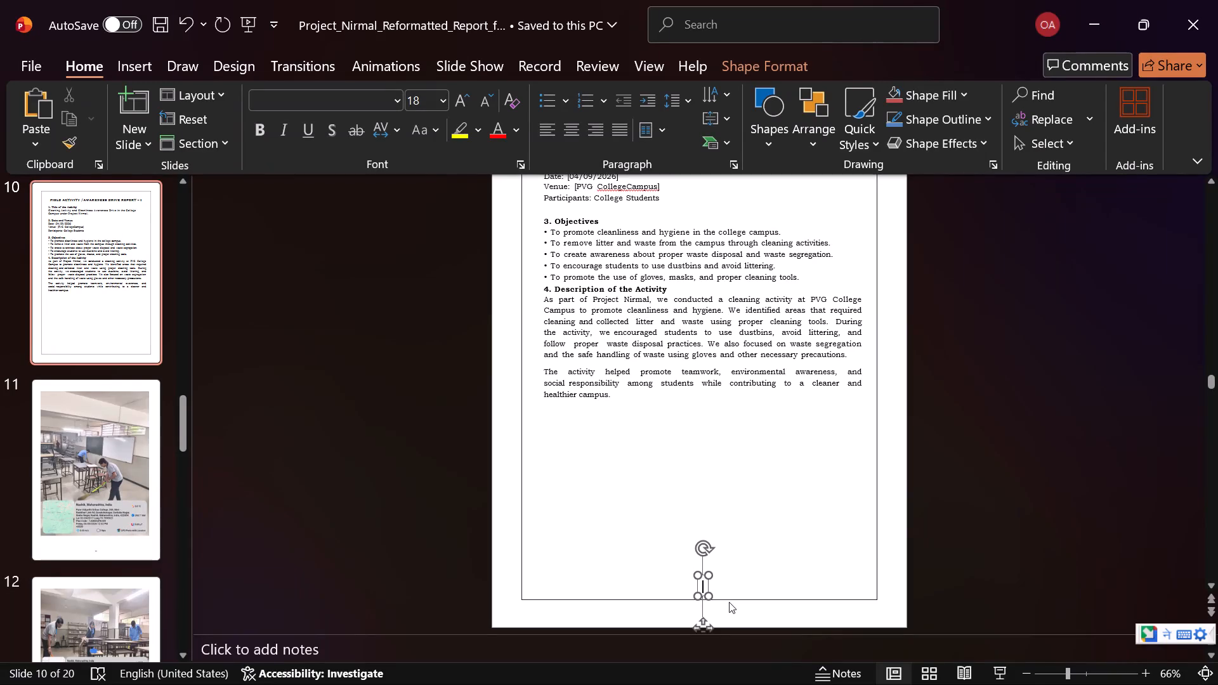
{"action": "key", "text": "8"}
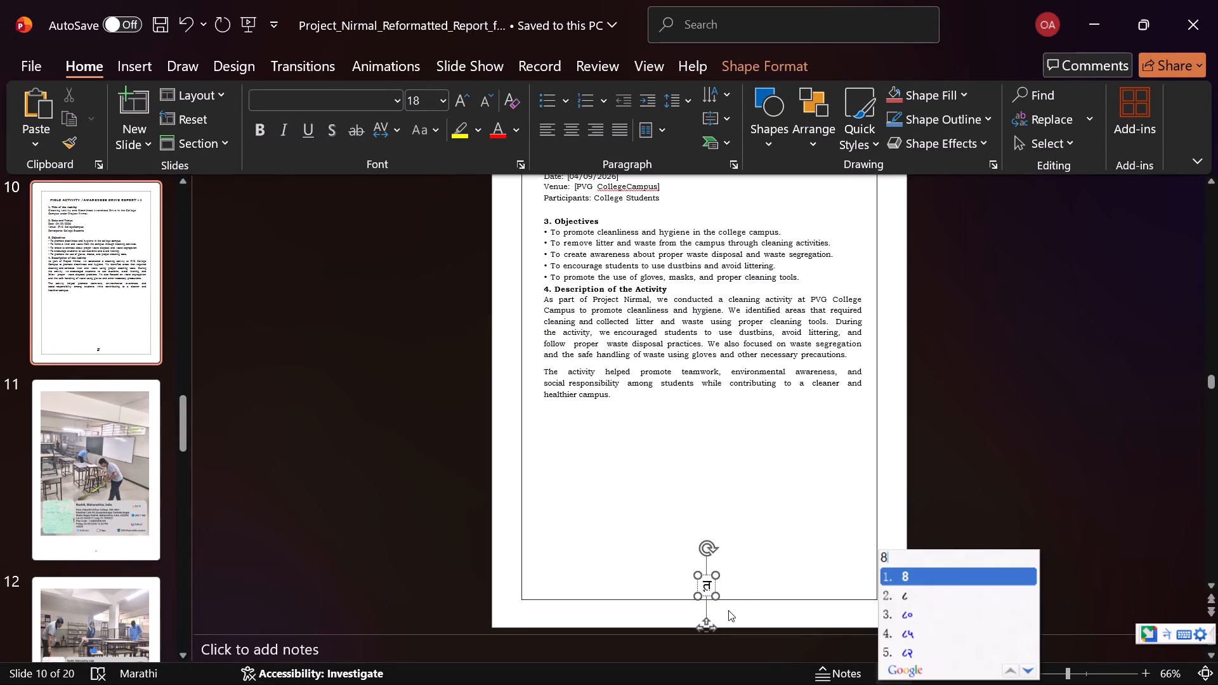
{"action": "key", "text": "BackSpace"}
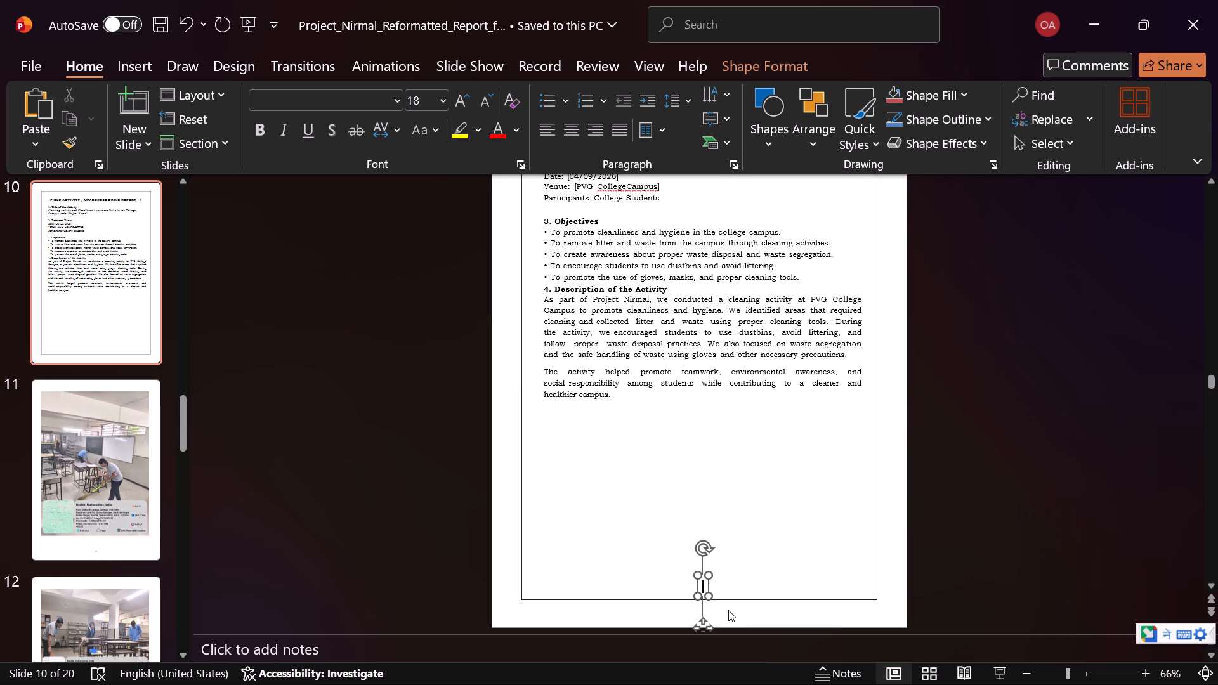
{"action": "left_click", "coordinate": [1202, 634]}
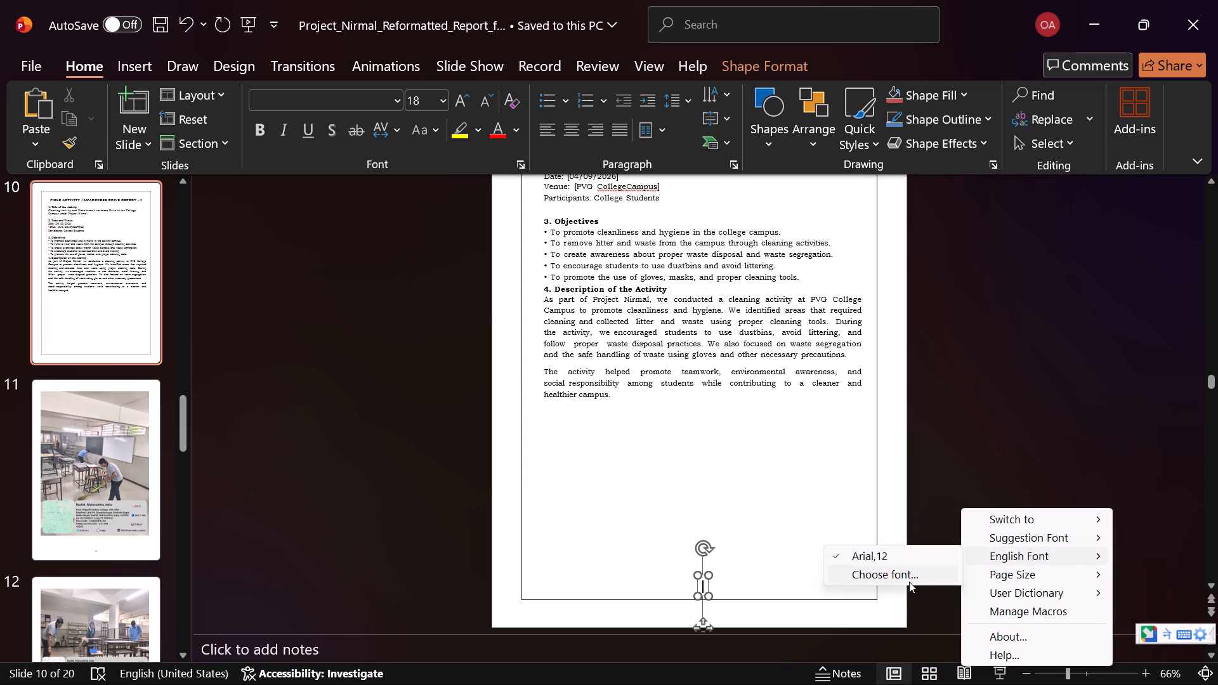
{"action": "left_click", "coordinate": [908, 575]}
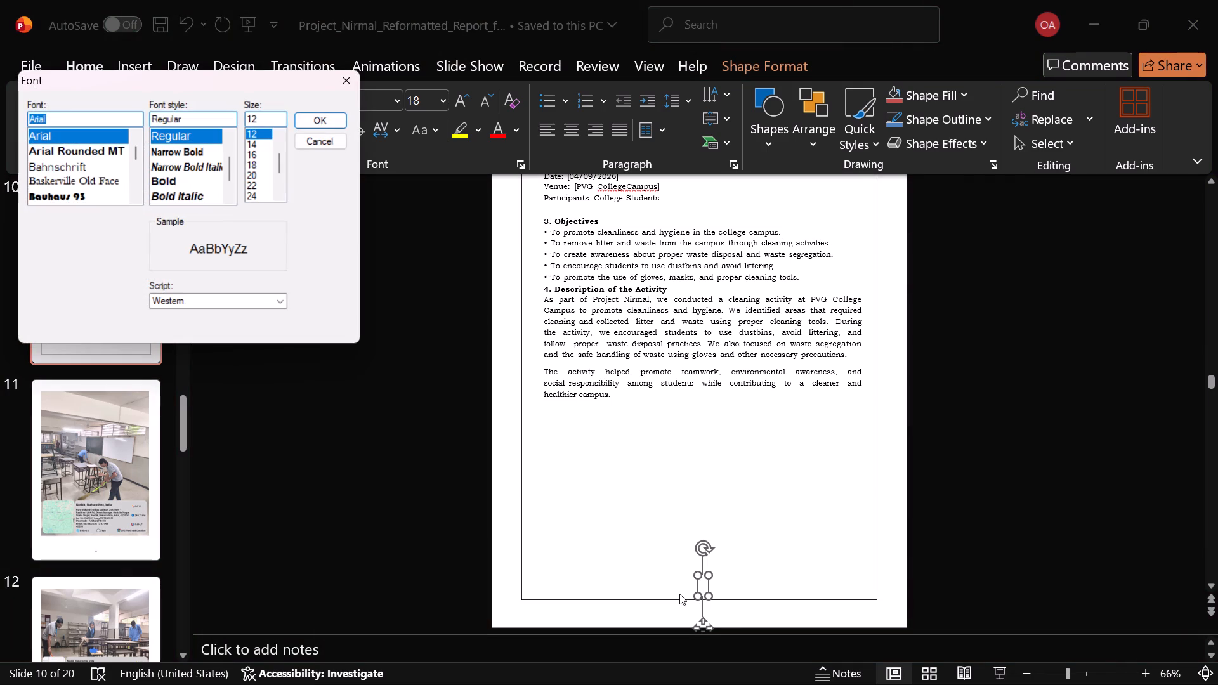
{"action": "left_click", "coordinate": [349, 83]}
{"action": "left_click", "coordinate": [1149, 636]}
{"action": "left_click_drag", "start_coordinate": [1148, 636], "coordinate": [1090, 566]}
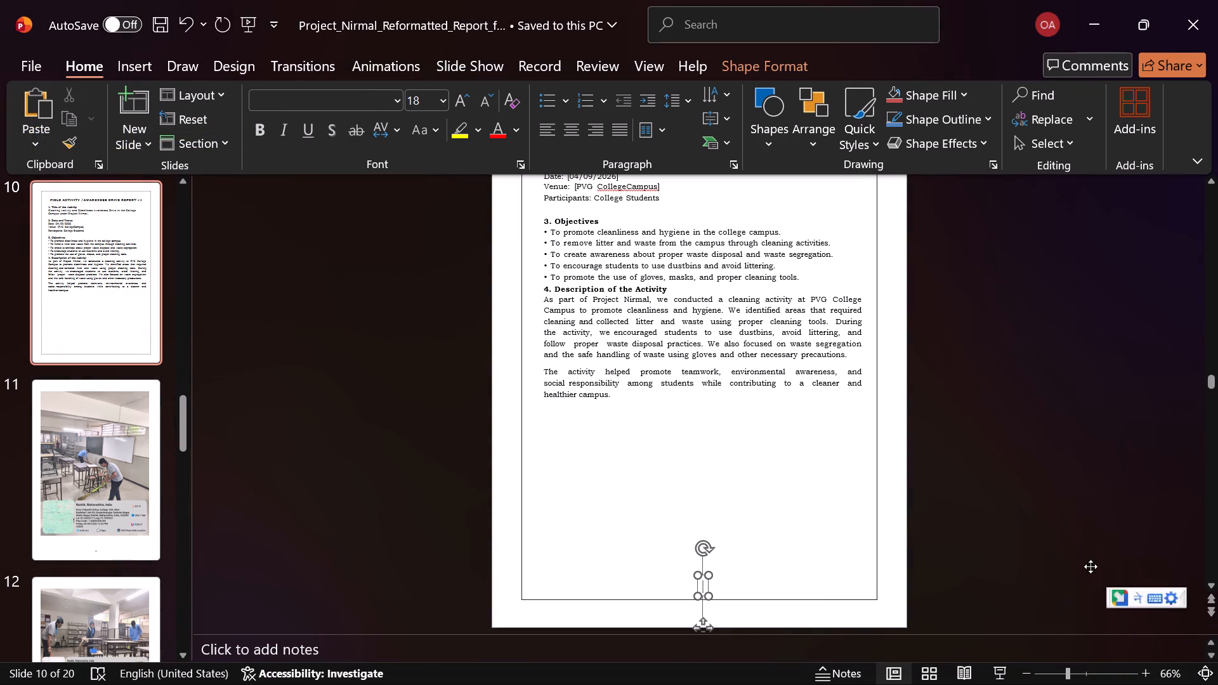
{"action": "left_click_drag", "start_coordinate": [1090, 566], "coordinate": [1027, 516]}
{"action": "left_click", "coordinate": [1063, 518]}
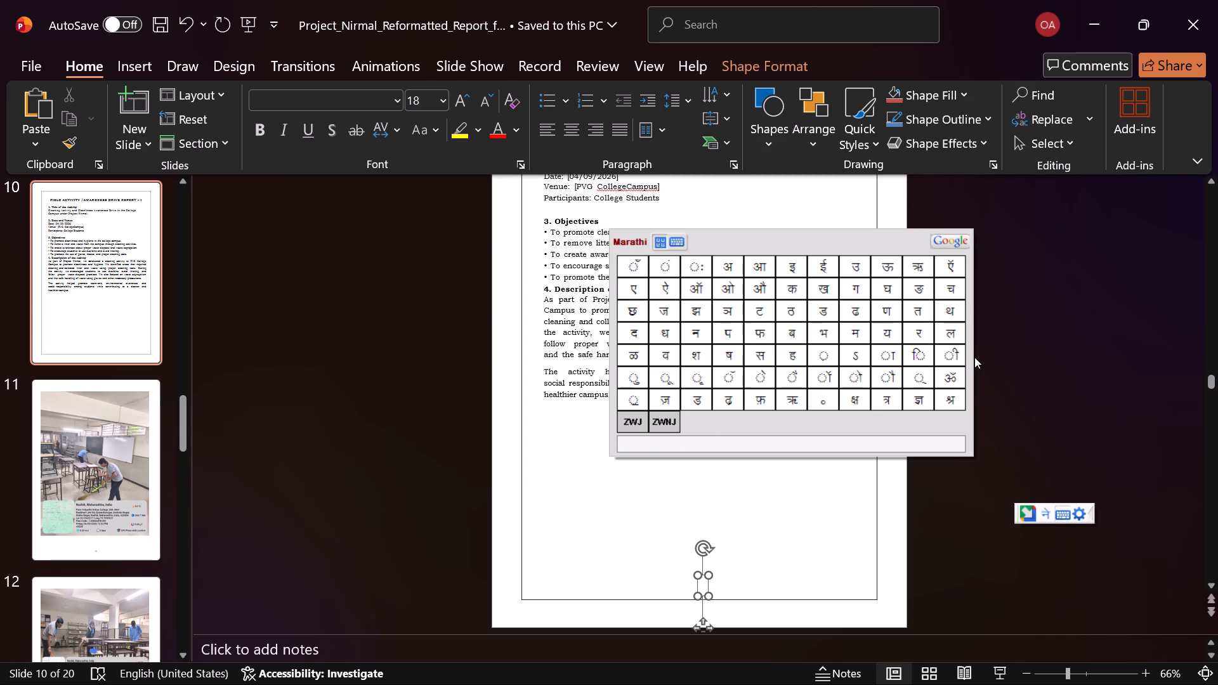
Switch the input language, enter 8 in the footer text box on the Field Activity / Awareness Drive Report – I slide, and set its font size to 9.
{"action": "key", "text": "super+space"}
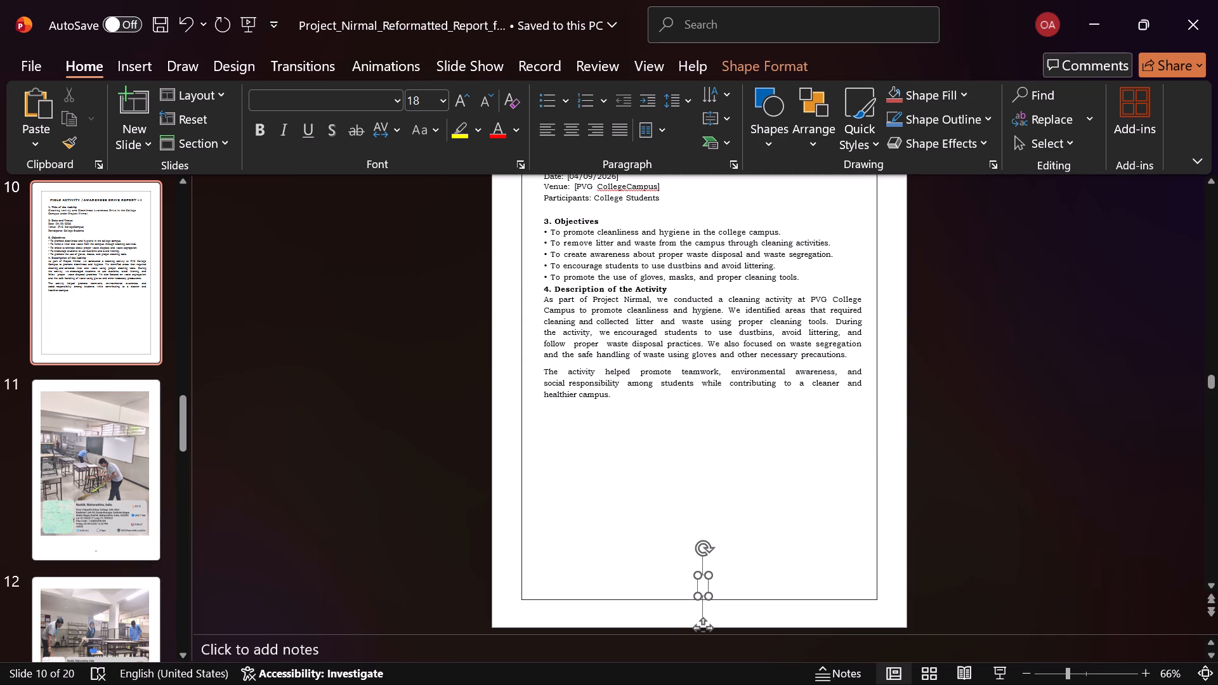
{"action": "key", "text": "8"}
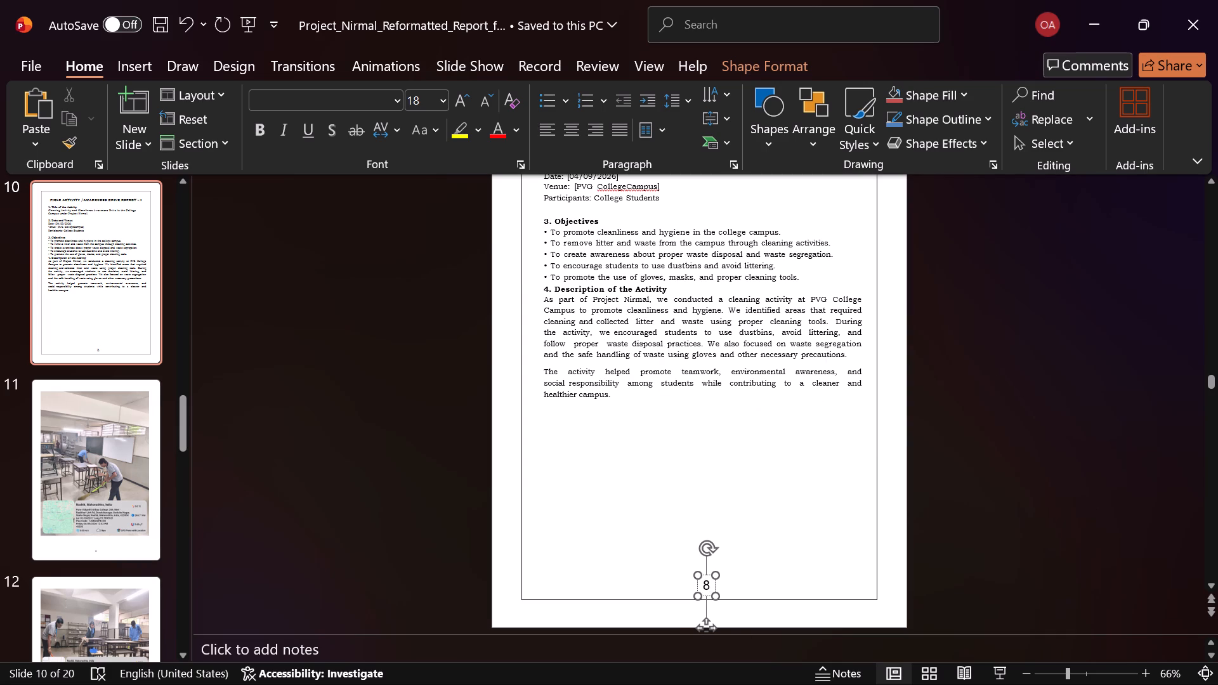
{"action": "double_click", "coordinate": [706, 589]}
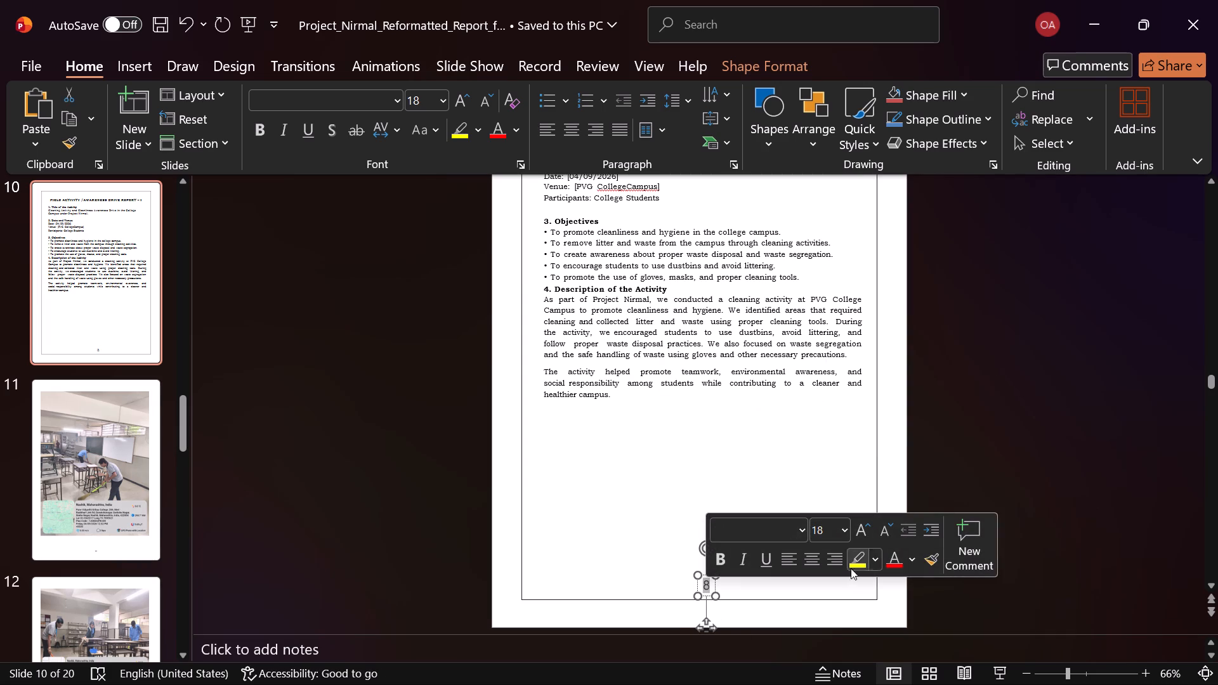
{"action": "left_click", "coordinate": [844, 529]}
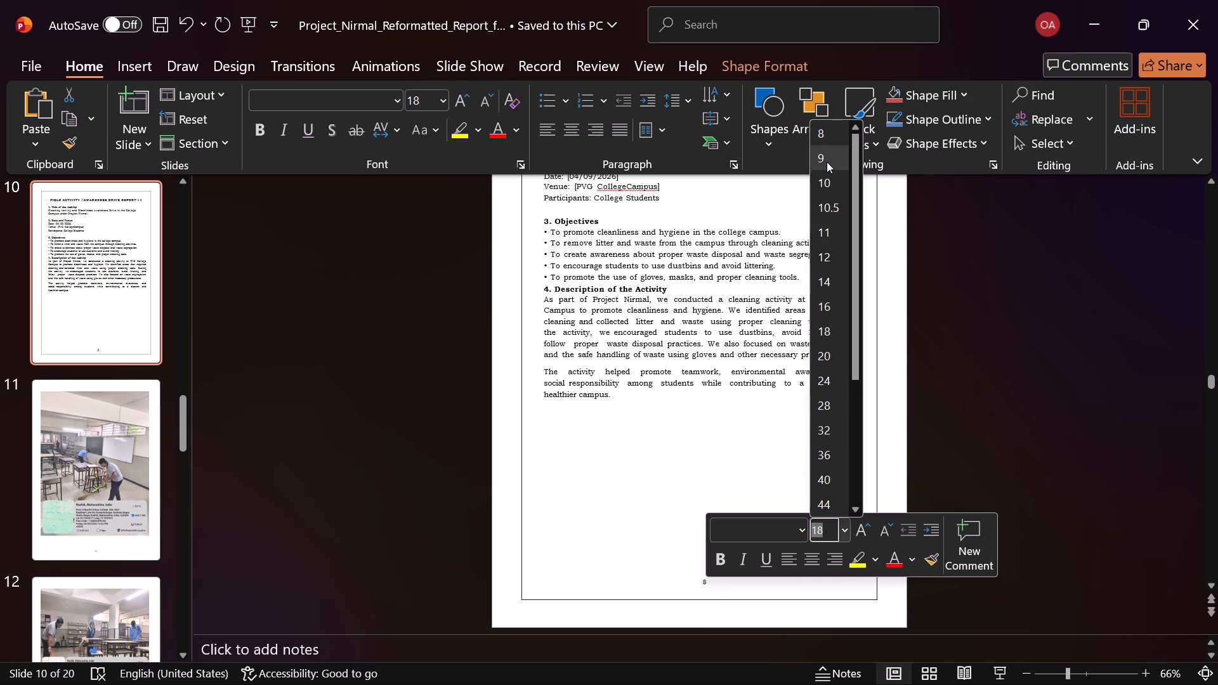
{"action": "left_click", "coordinate": [827, 162]}
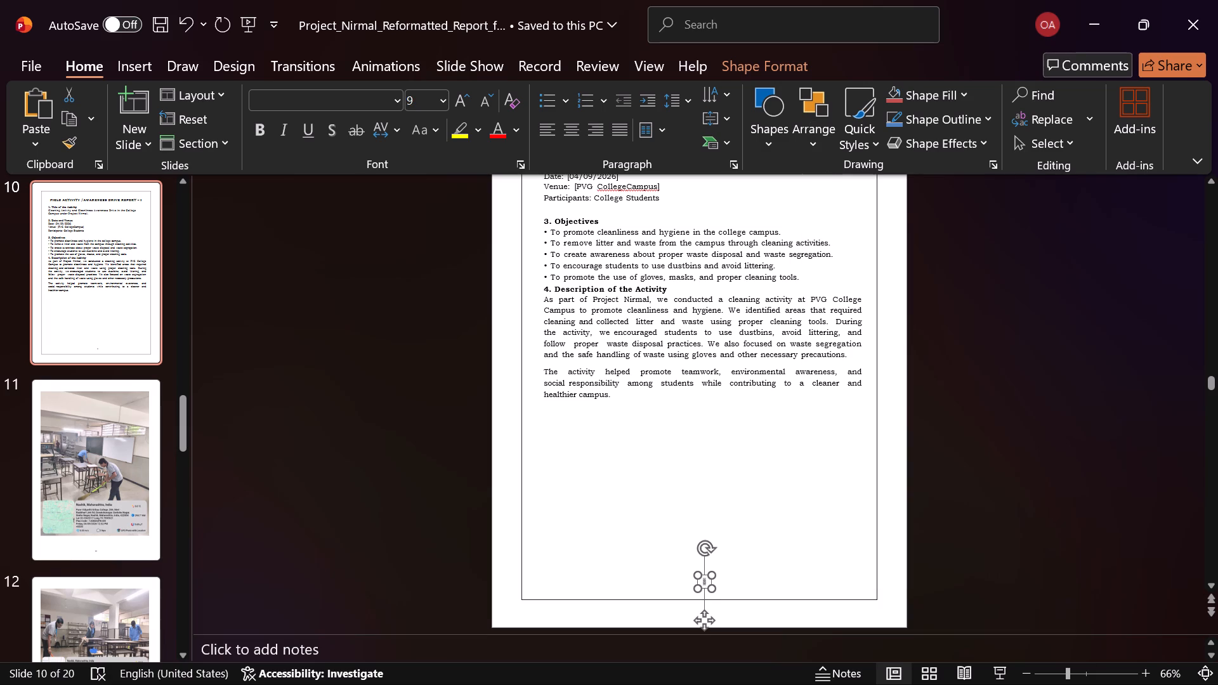
{"action": "left_click", "coordinate": [747, 547]}
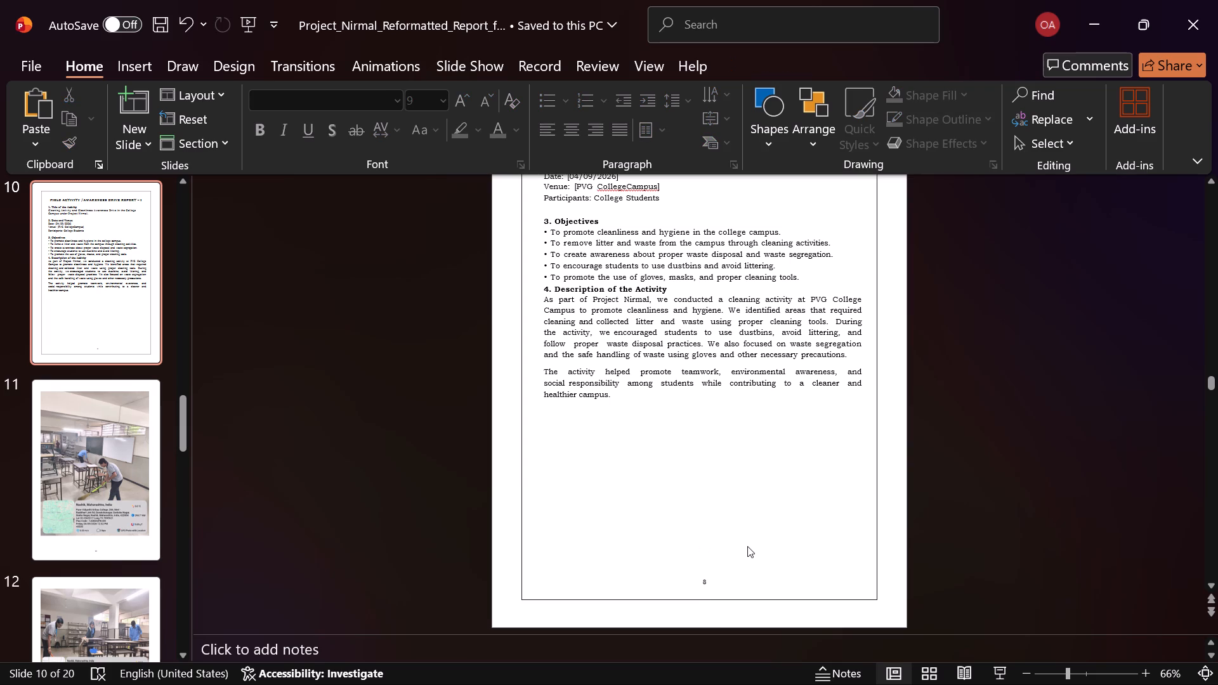
Nudge the footer page number 8 slightly down and left, keeping it just inside the bottom border of the page.
{"action": "left_click", "coordinate": [707, 582]}
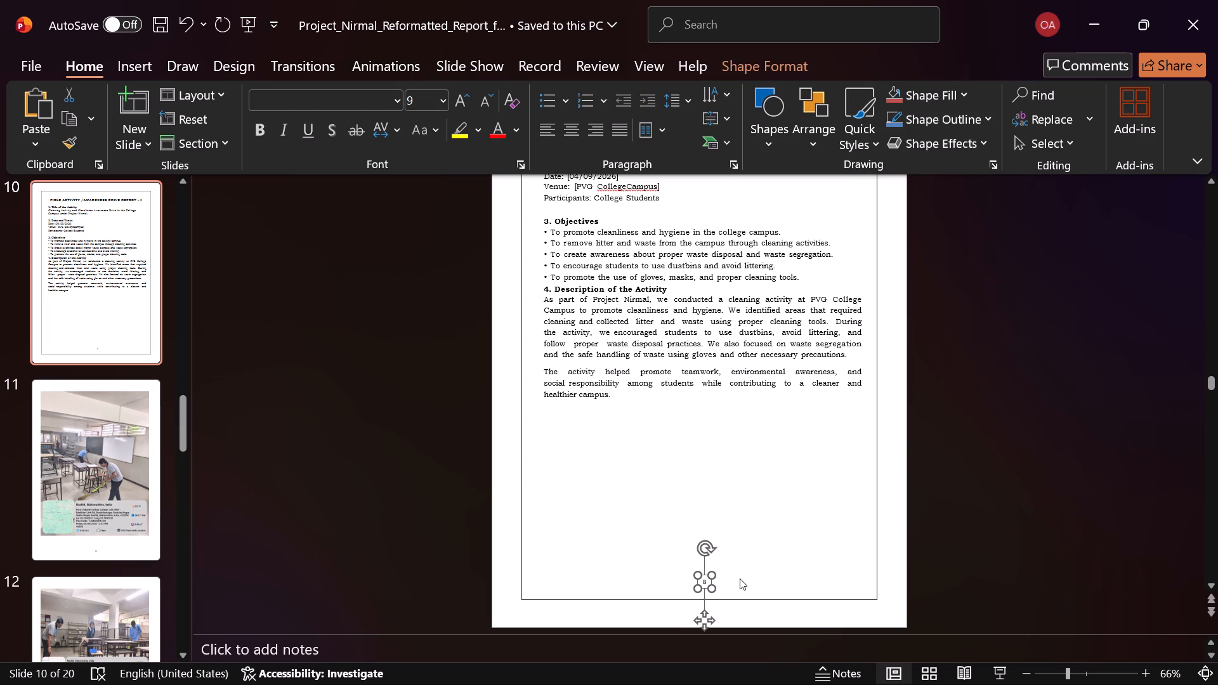
{"action": "key", "text": "Left"}
{"action": "key", "text": "Left"}
{"action": "key", "text": "Left"}
{"action": "key", "text": "Right"}
{"action": "key", "text": "Right"}
{"action": "key", "text": "Down"}
{"action": "key", "text": "Down"}
{"action": "key", "text": "Down"}
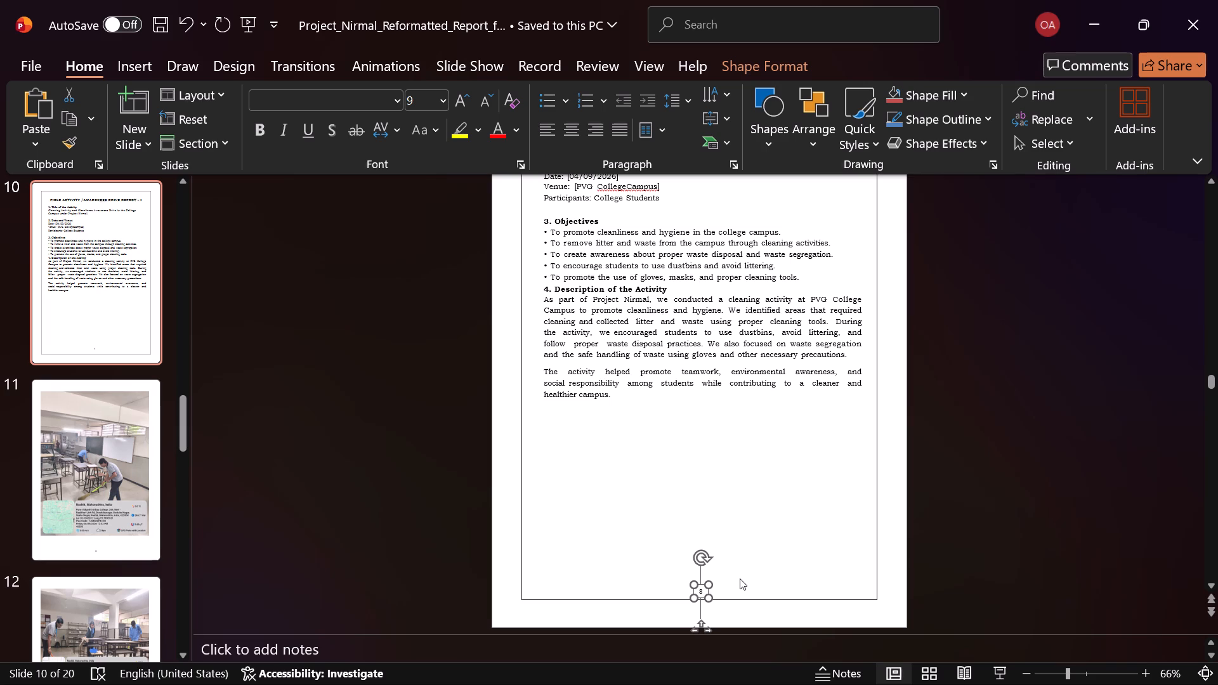
{"action": "key", "text": "Left"}
{"action": "key", "text": "Up"}
{"action": "left_click", "coordinate": [767, 601]}
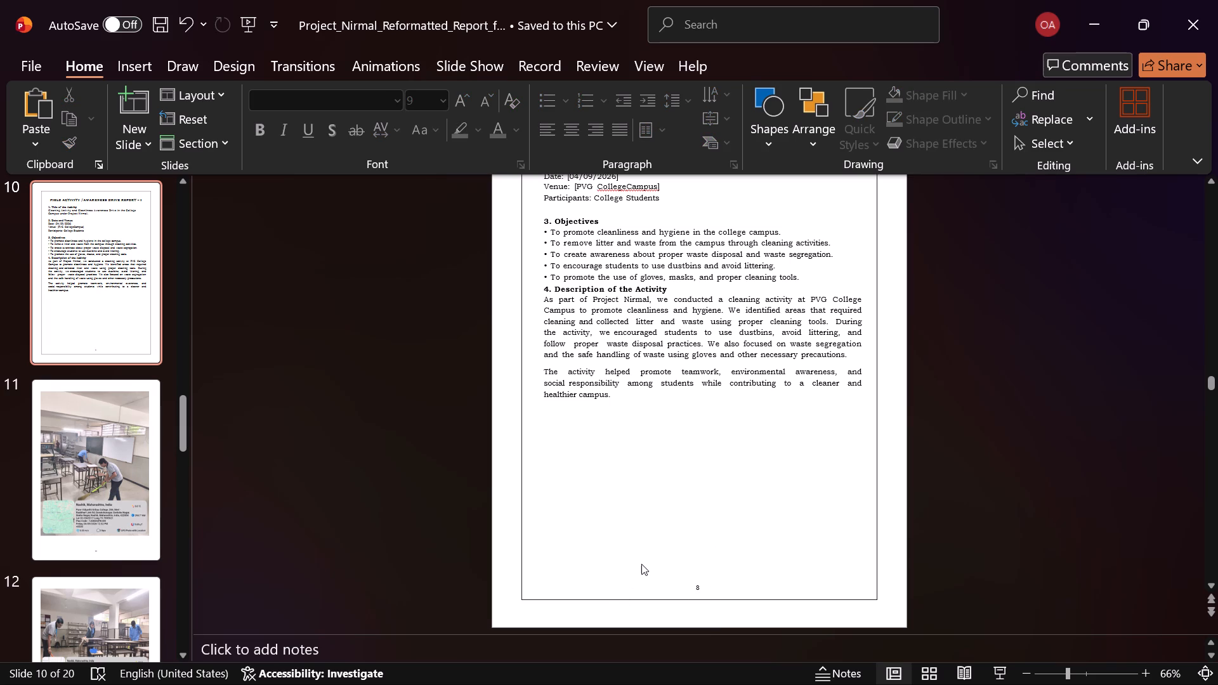
Replace the footer page number on slide 11, the classroom sweeping photo, with 9.
{"action": "left_click", "coordinate": [120, 500]}
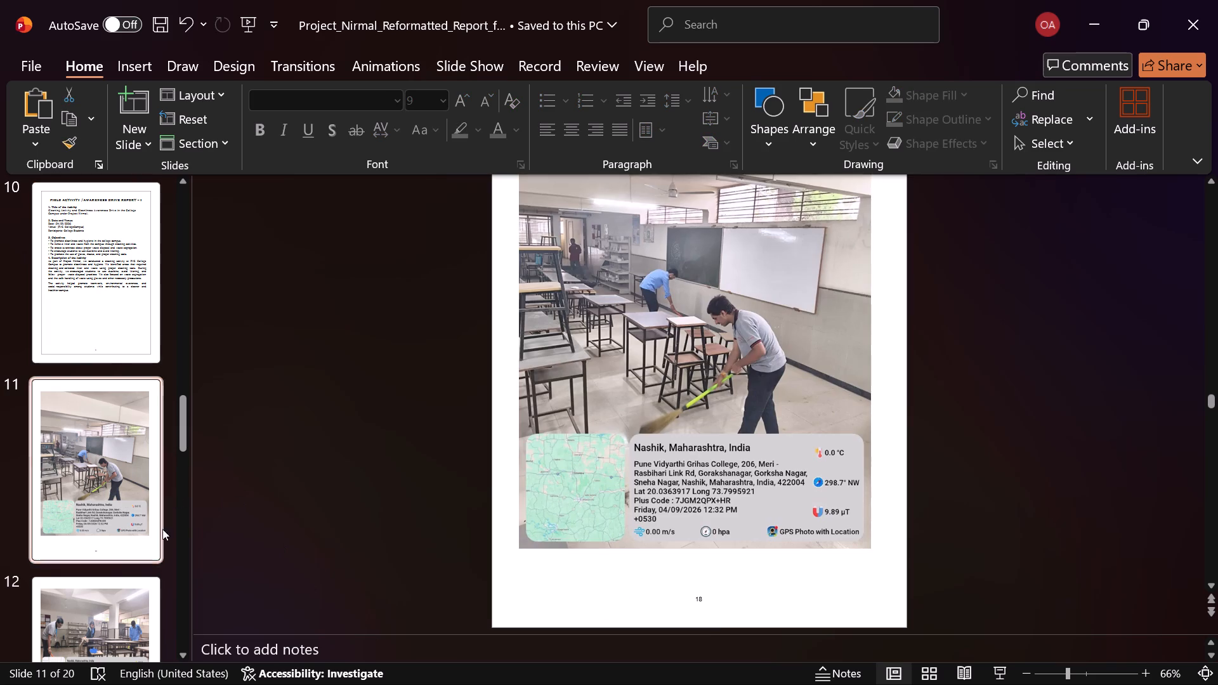
{"action": "left_click", "coordinate": [701, 595]}
{"action": "double_click", "coordinate": [702, 599]}
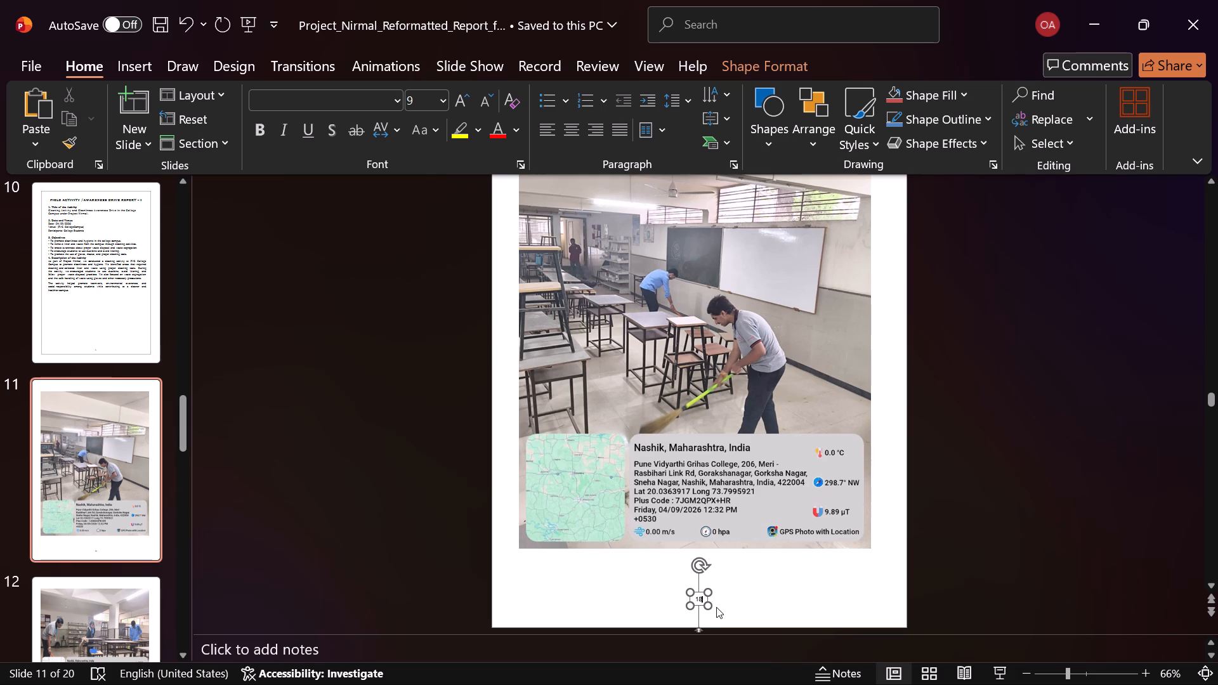
{"action": "key", "text": "BackSpace"}
{"action": "key", "text": "BackSpace"}
{"action": "key", "text": "9"}
{"action": "left_click", "coordinate": [730, 597]}
Nudge the page number 9 on slide 11 slightly lower and left, near the bottom edge of the page.
{"action": "left_click", "coordinate": [690, 597]}
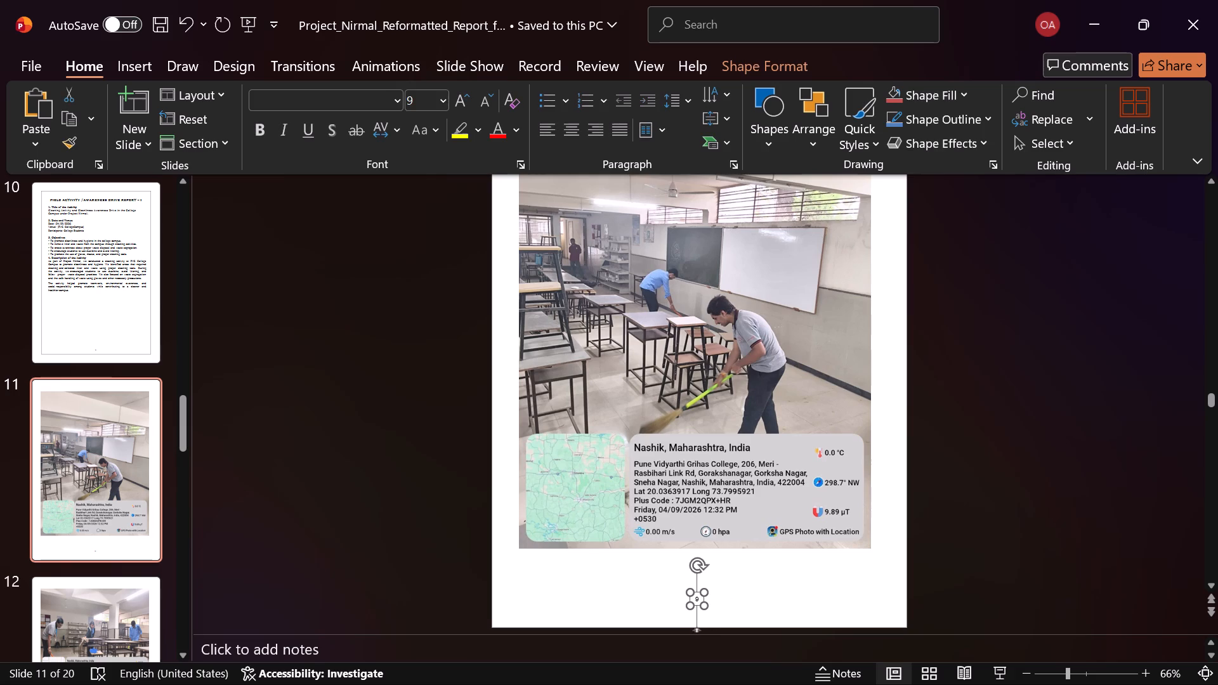
{"action": "key", "text": "Down"}
{"action": "key", "text": "Down"}
{"action": "key", "text": "Down"}
{"action": "key", "text": "Down"}
{"action": "key", "text": "Down"}
{"action": "key", "text": "Down"}
{"action": "key", "text": "Down"}
{"action": "key", "text": "Down"}
{"action": "key", "text": "Up"}
{"action": "key", "text": "Up"}
{"action": "key", "text": "Up"}
{"action": "key", "text": "Up"}
{"action": "key", "text": "Up"}
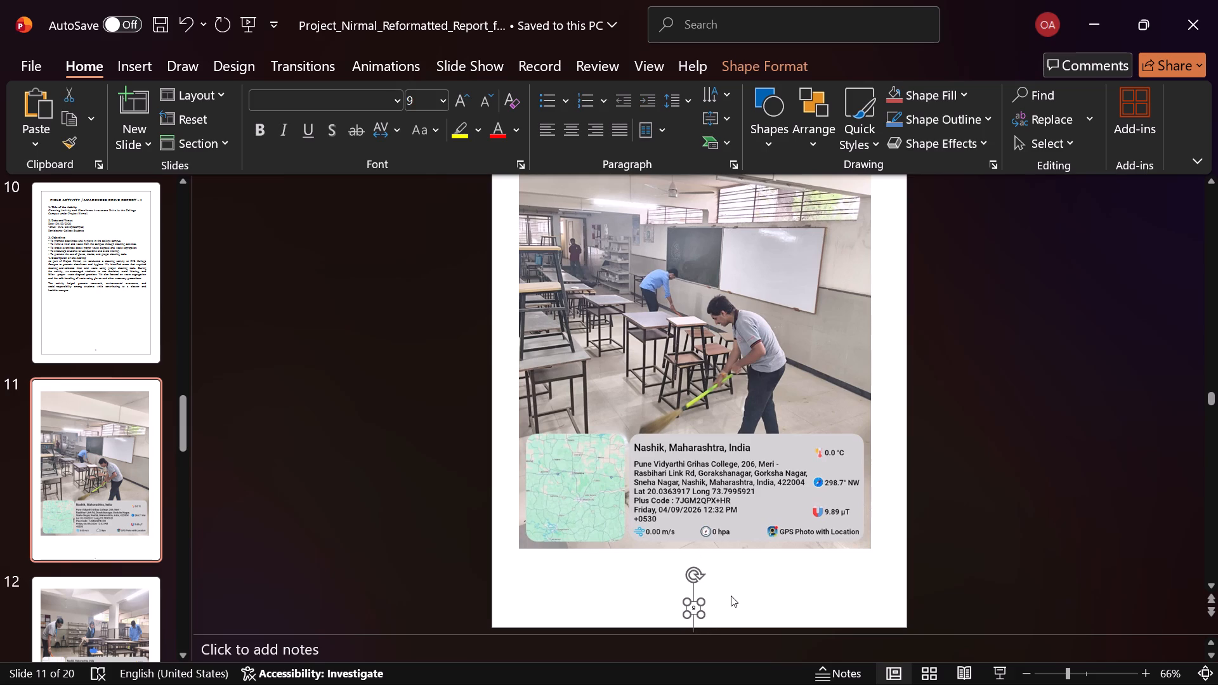
{"action": "key", "text": "Left"}
{"action": "left_click", "coordinate": [749, 599]}
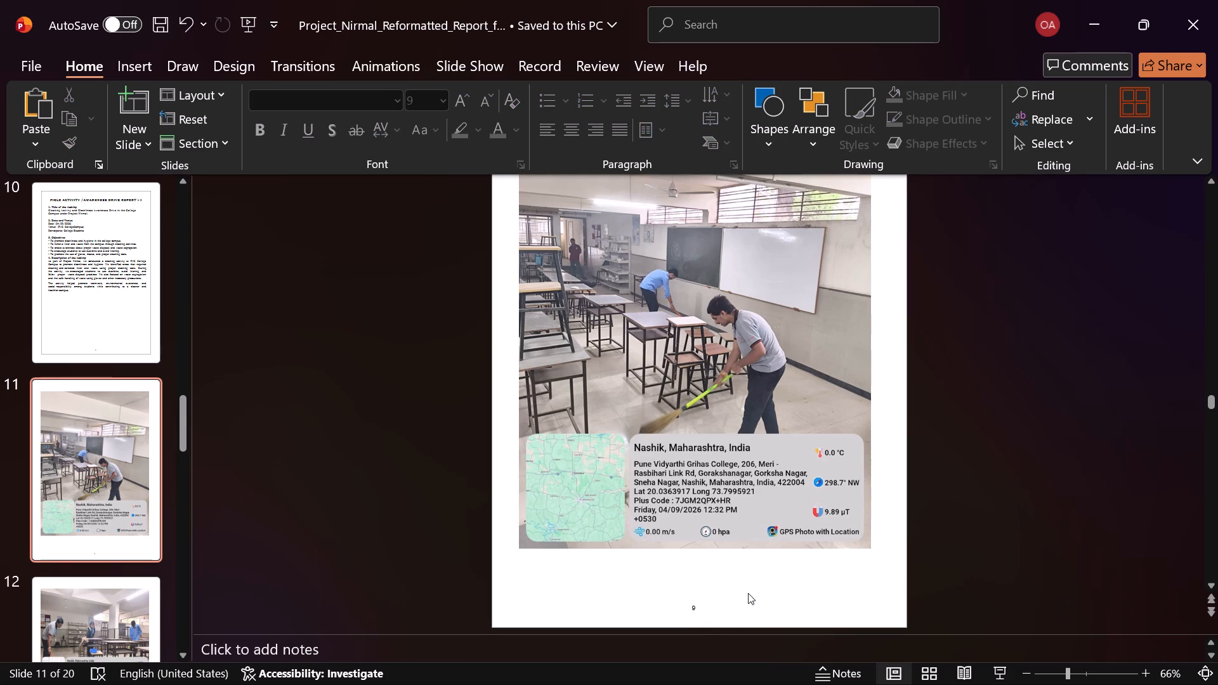
Compare the footer page number placement across slides 8 to 12.
{"action": "scroll", "coordinate": [748, 593], "scroll_direction": "down", "scroll_amount": 2}
{"action": "scroll", "coordinate": [748, 592], "scroll_direction": "up", "scroll_amount": 2}
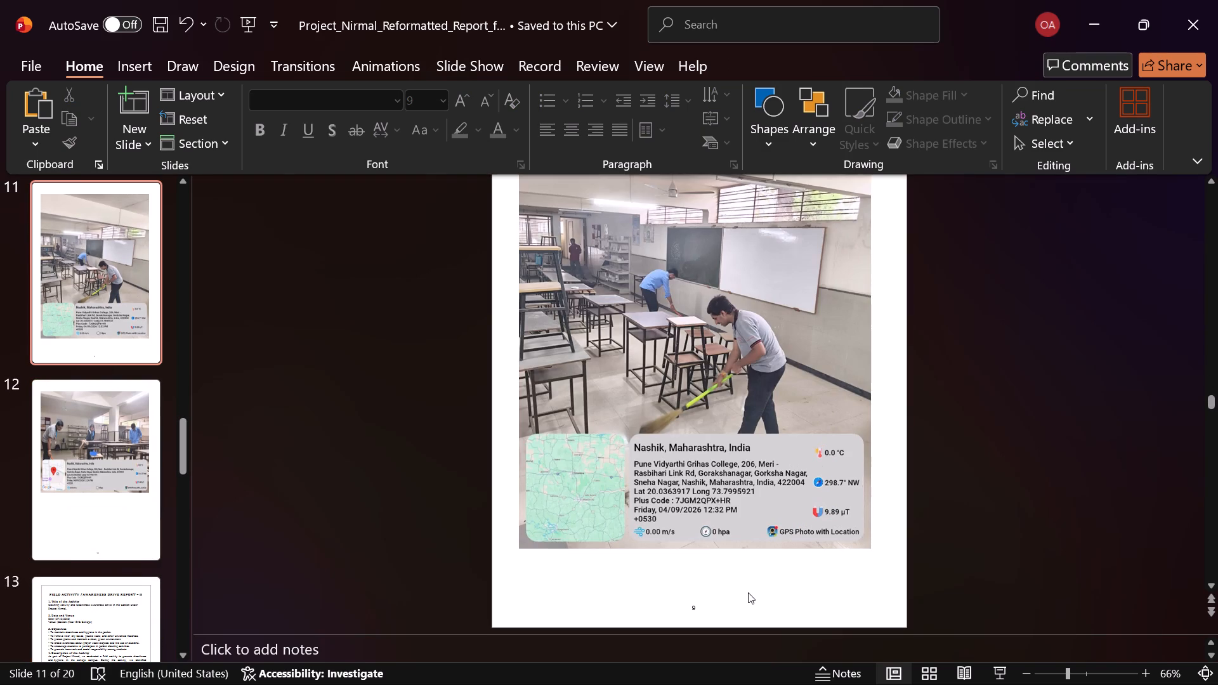
{"action": "scroll", "coordinate": [748, 592], "scroll_direction": "down", "scroll_amount": 1, "text": "ctrl"}
{"action": "scroll", "coordinate": [748, 592], "scroll_direction": "down", "scroll_amount": 1}
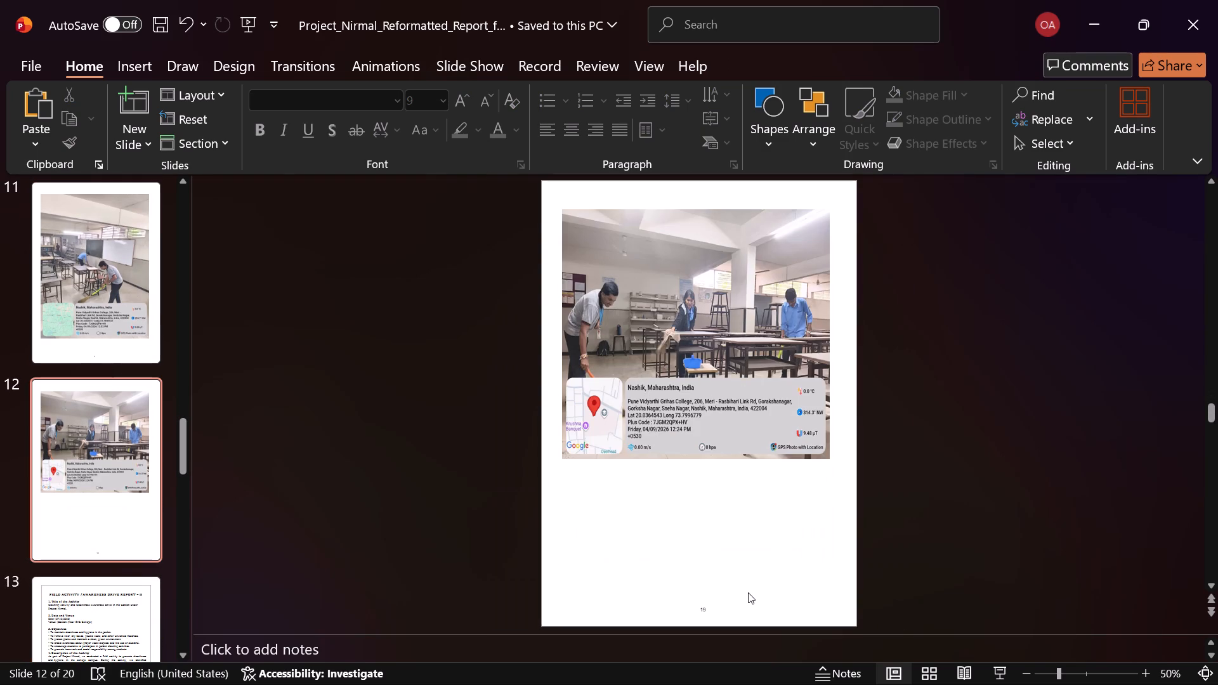
{"action": "scroll", "coordinate": [748, 592], "scroll_direction": "up", "scroll_amount": 1, "text": "ctrl"}
{"action": "scroll", "coordinate": [735, 584], "scroll_direction": "up", "scroll_amount": 3}
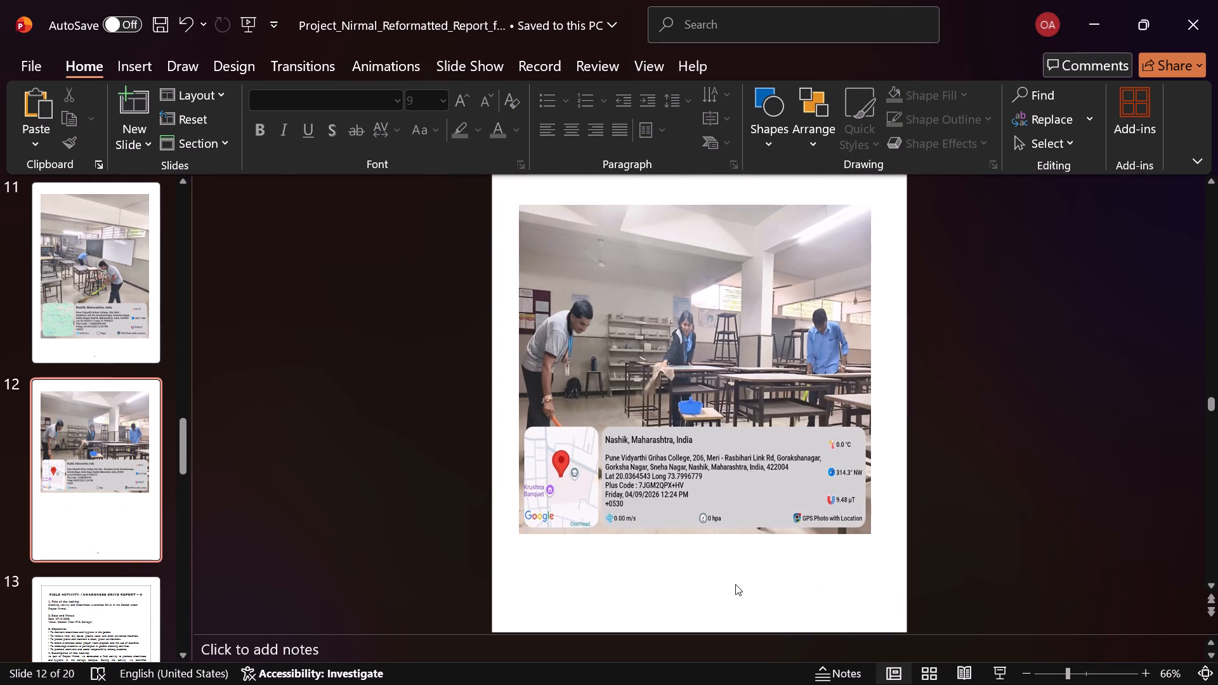
{"action": "scroll", "coordinate": [735, 584], "scroll_direction": "up", "scroll_amount": 5}
{"action": "scroll", "coordinate": [735, 584], "scroll_direction": "down", "scroll_amount": 5, "text": "ctrl"}
{"action": "scroll", "coordinate": [735, 584], "scroll_direction": "up", "scroll_amount": 2, "text": "ctrl"}
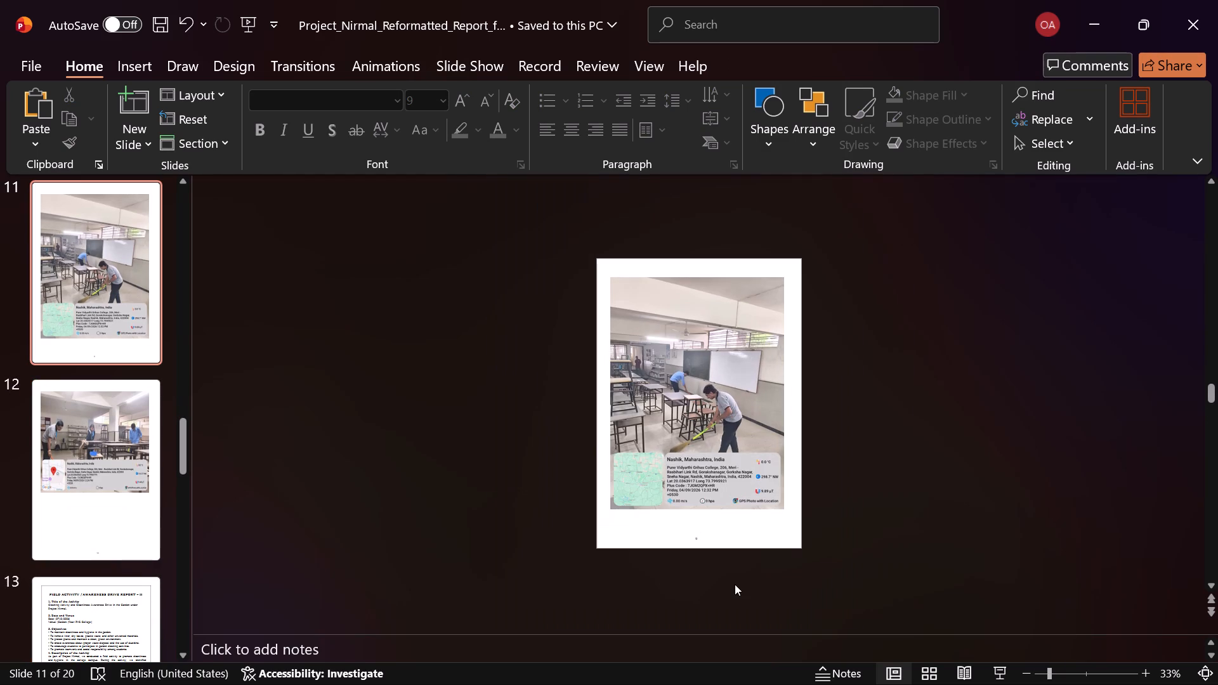
{"action": "scroll", "coordinate": [735, 584], "scroll_direction": "up", "scroll_amount": 1, "text": "ctrl"}
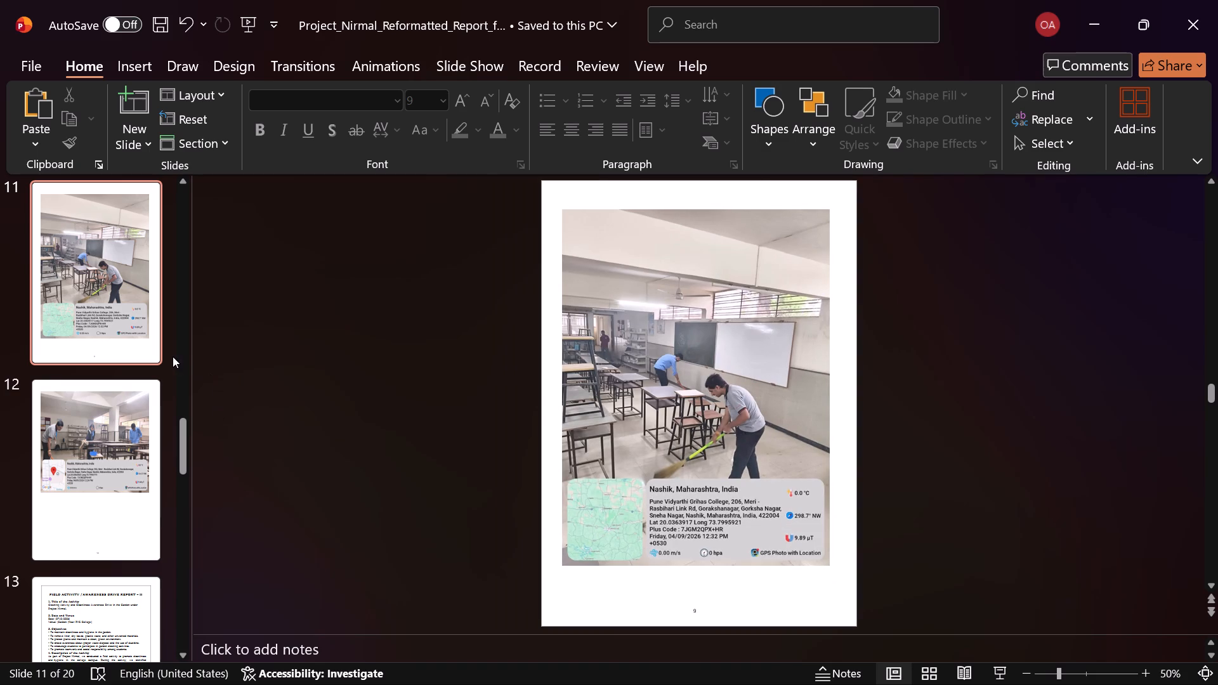
{"action": "key", "text": "Up"}
{"action": "key", "text": "Down"}
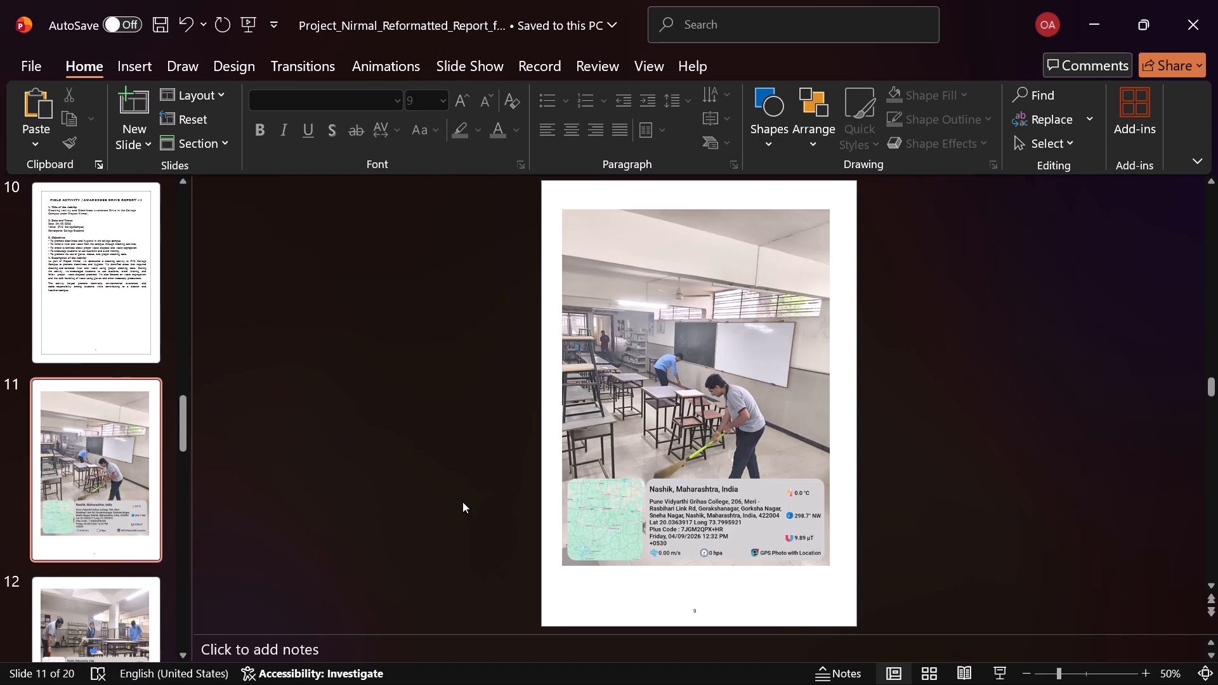
{"action": "scroll", "coordinate": [602, 559], "scroll_direction": "down", "scroll_amount": 2, "text": "ctrl"}
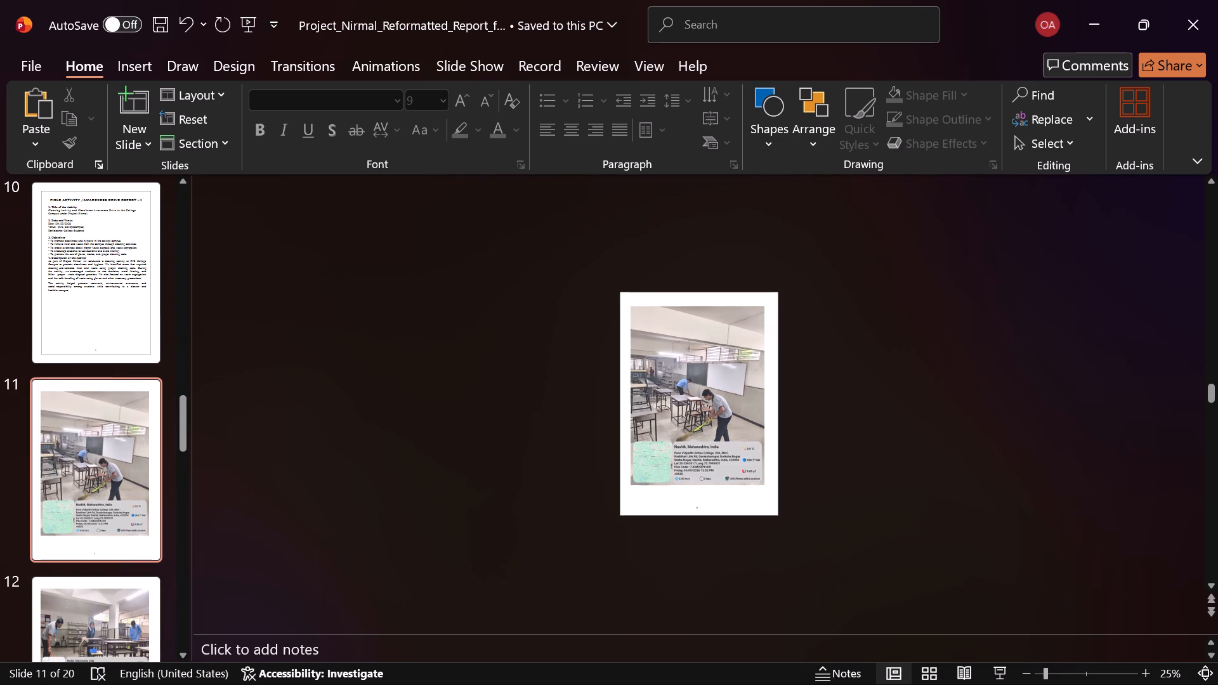
{"action": "scroll", "coordinate": [620, 541], "scroll_direction": "up", "scroll_amount": 1}
{"action": "scroll", "coordinate": [620, 541], "scroll_direction": "up", "scroll_amount": 1, "text": "ctrl"}
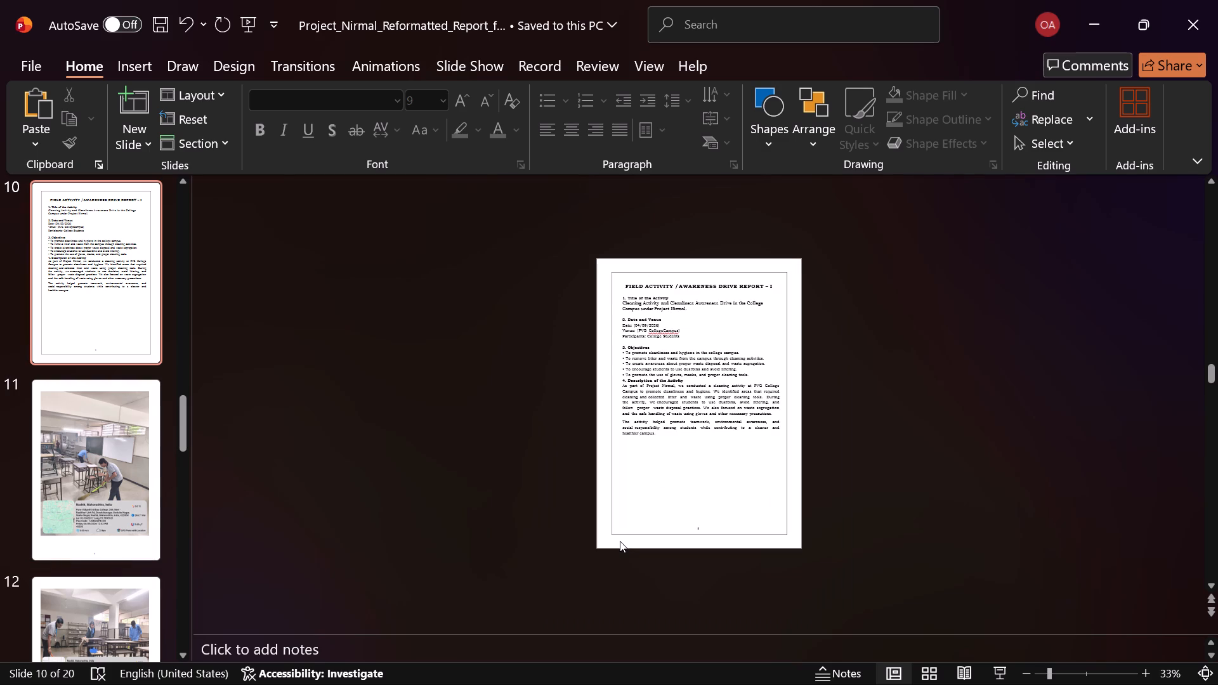
{"action": "scroll", "coordinate": [620, 541], "scroll_direction": "up", "scroll_amount": 3}
{"action": "scroll", "coordinate": [620, 541], "scroll_direction": "down", "scroll_amount": 1}
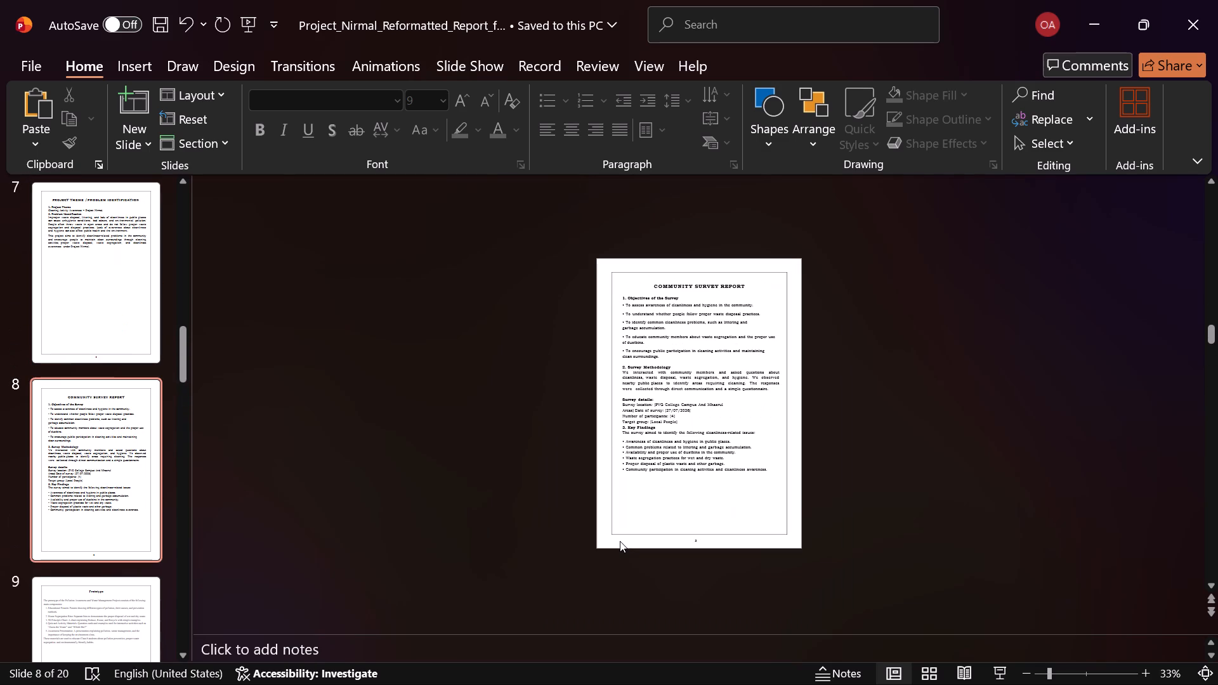
{"action": "scroll", "coordinate": [620, 541], "scroll_direction": "down", "scroll_amount": 2}
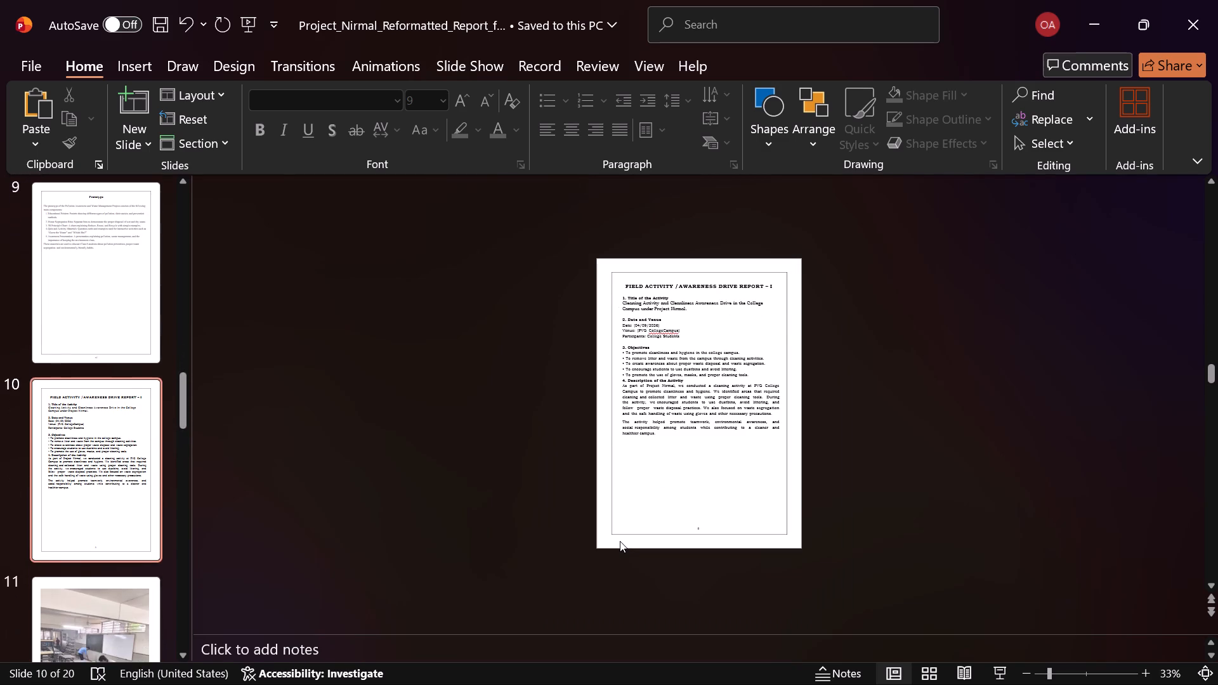
{"action": "scroll", "coordinate": [620, 541], "scroll_direction": "down", "scroll_amount": 1}
{"action": "scroll", "coordinate": [620, 541], "scroll_direction": "up", "scroll_amount": 1, "text": "ctrl"}
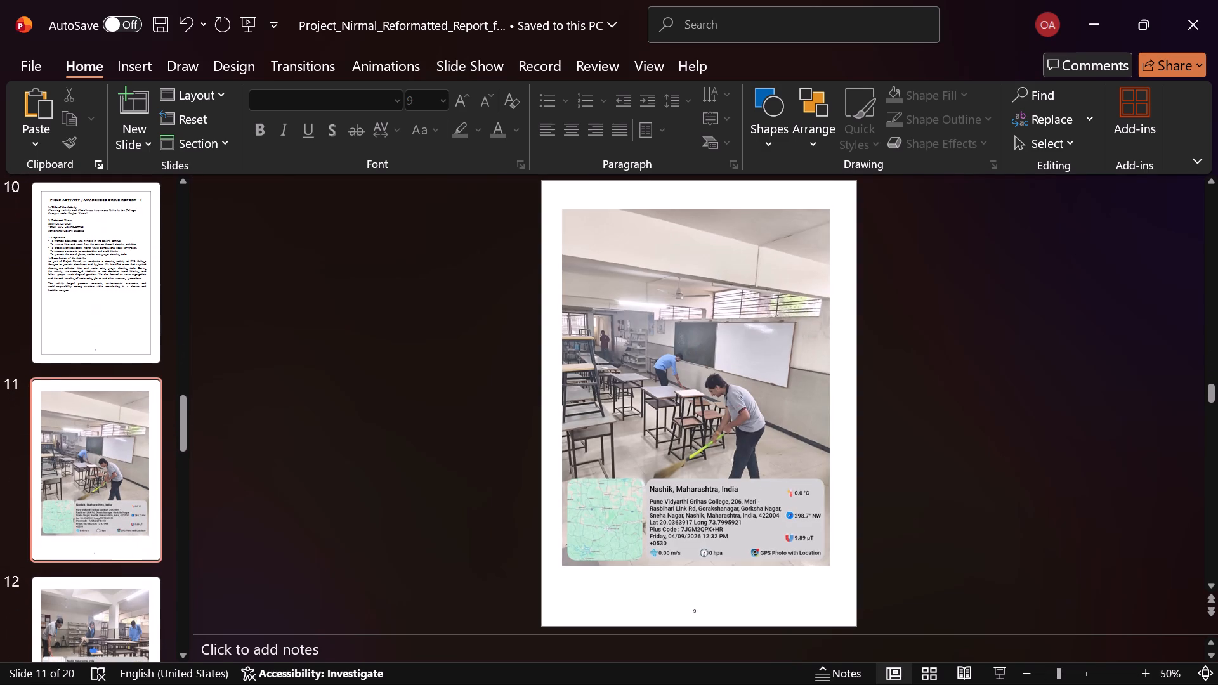
{"action": "scroll", "coordinate": [672, 571], "scroll_direction": "up", "scroll_amount": 1}
{"action": "scroll", "coordinate": [672, 571], "scroll_direction": "down", "scroll_amount": 1}
Nudge the page number 9 on slide 11 up and slightly right, away from the page's bottom edge.
{"action": "left_click", "coordinate": [687, 604]}
{"action": "key", "text": "Up"}
{"action": "key", "text": "Right"}
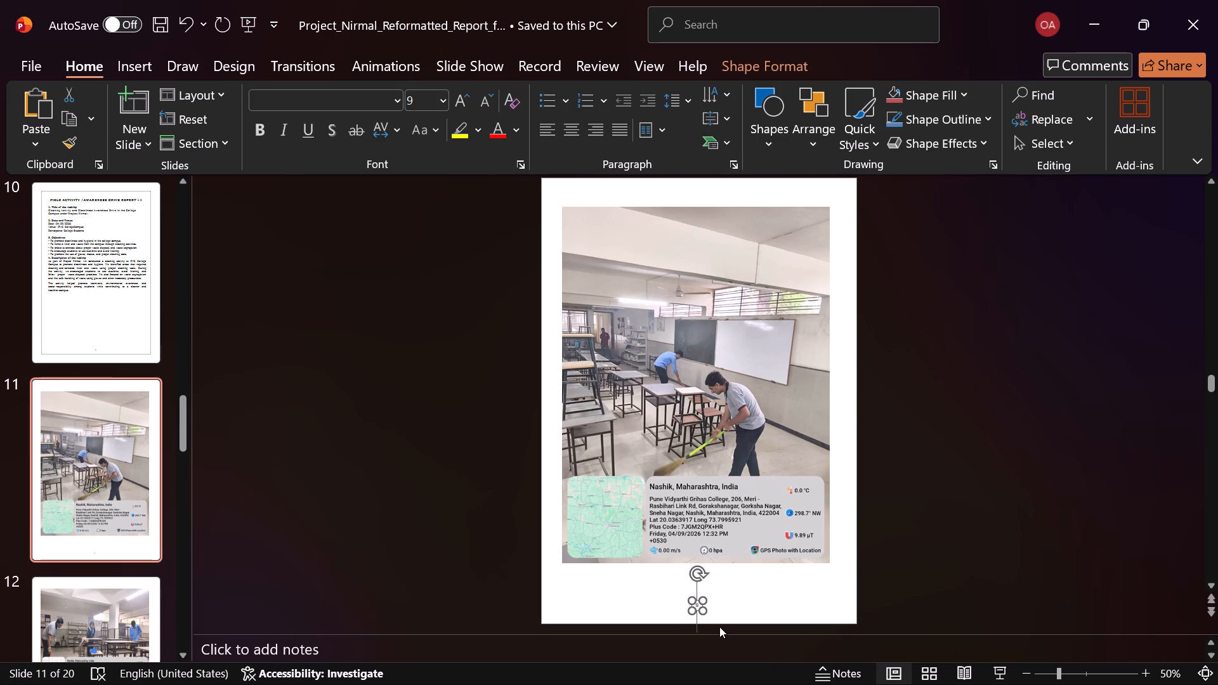
{"action": "key", "text": "Up"}
{"action": "key", "text": "Up"}
{"action": "left_click", "coordinate": [920, 544]}
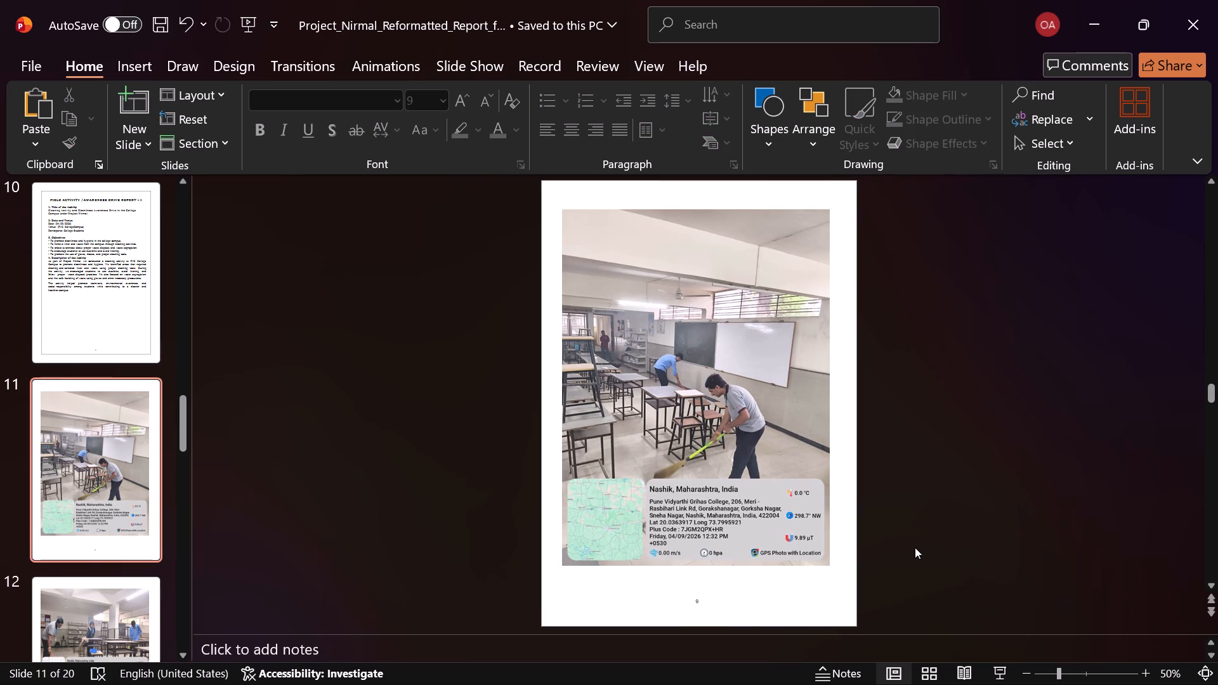
Replace the footer page number on slide 12, the classroom photo with three people cleaning desks, with 10.
{"action": "left_click", "coordinate": [86, 611]}
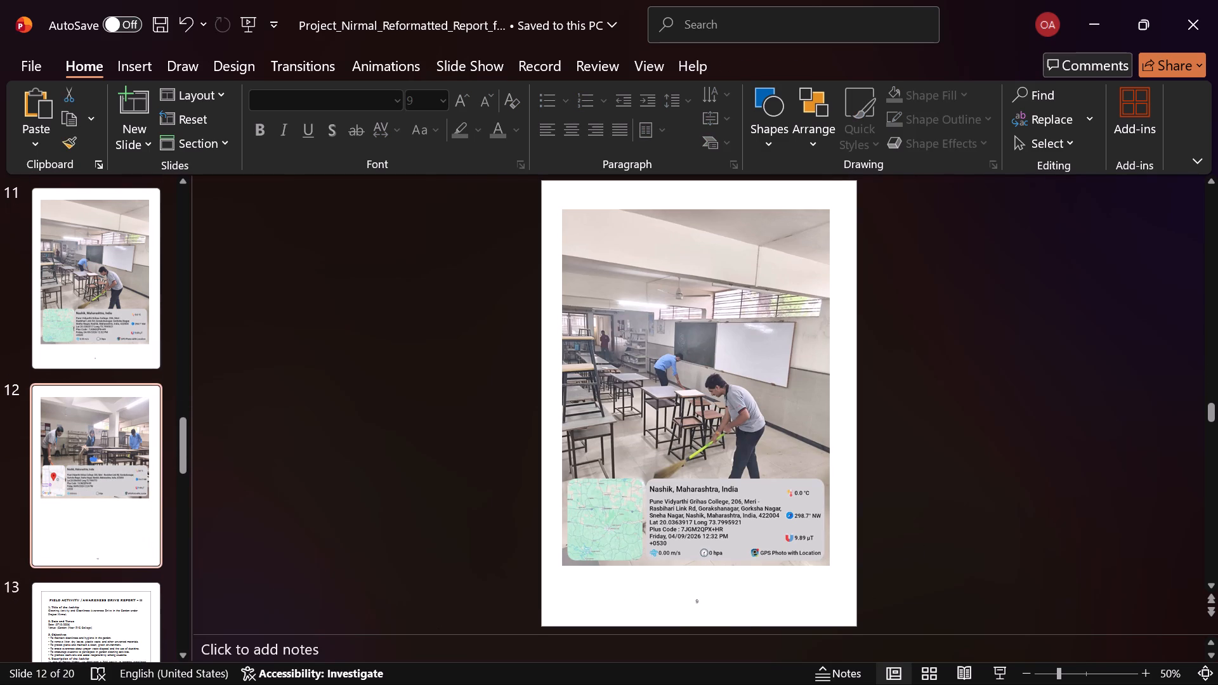
{"action": "left_click", "coordinate": [707, 610]}
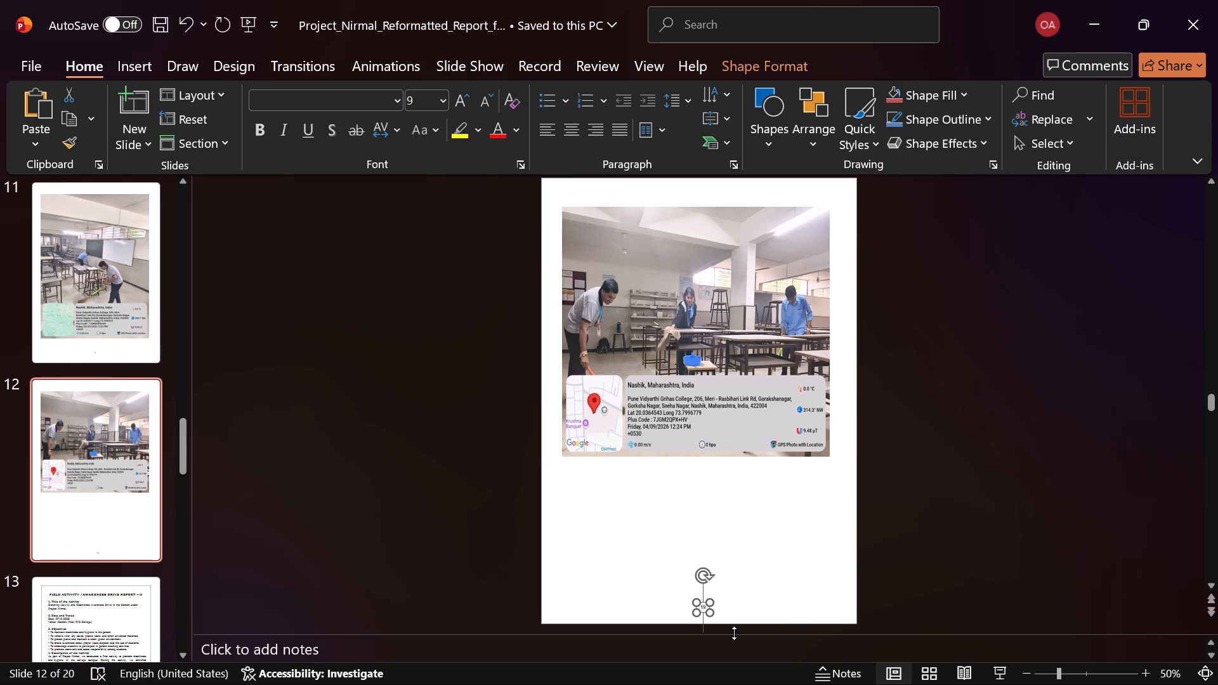
{"action": "key", "text": "1"}
{"action": "key", "text": "BackSpace"}
{"action": "key", "text": "BackSpace"}
{"action": "key", "text": "BackSpace"}
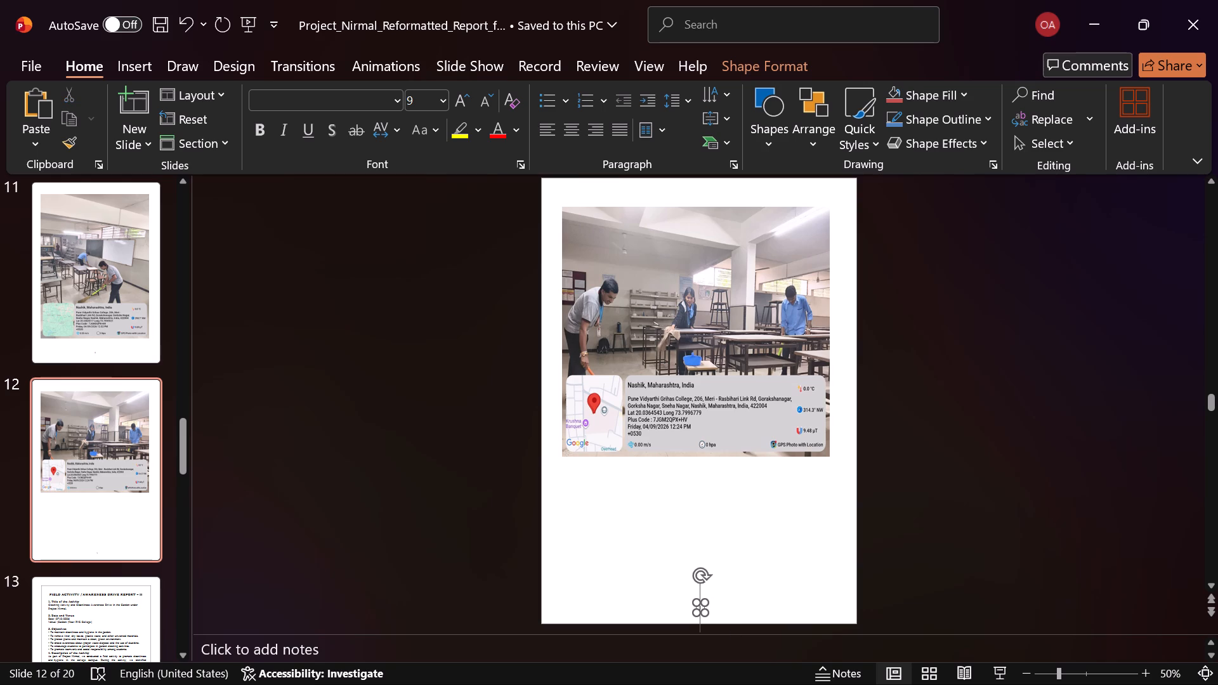
{"action": "type", "text": "10"}
{"action": "left_click", "coordinate": [758, 587]}
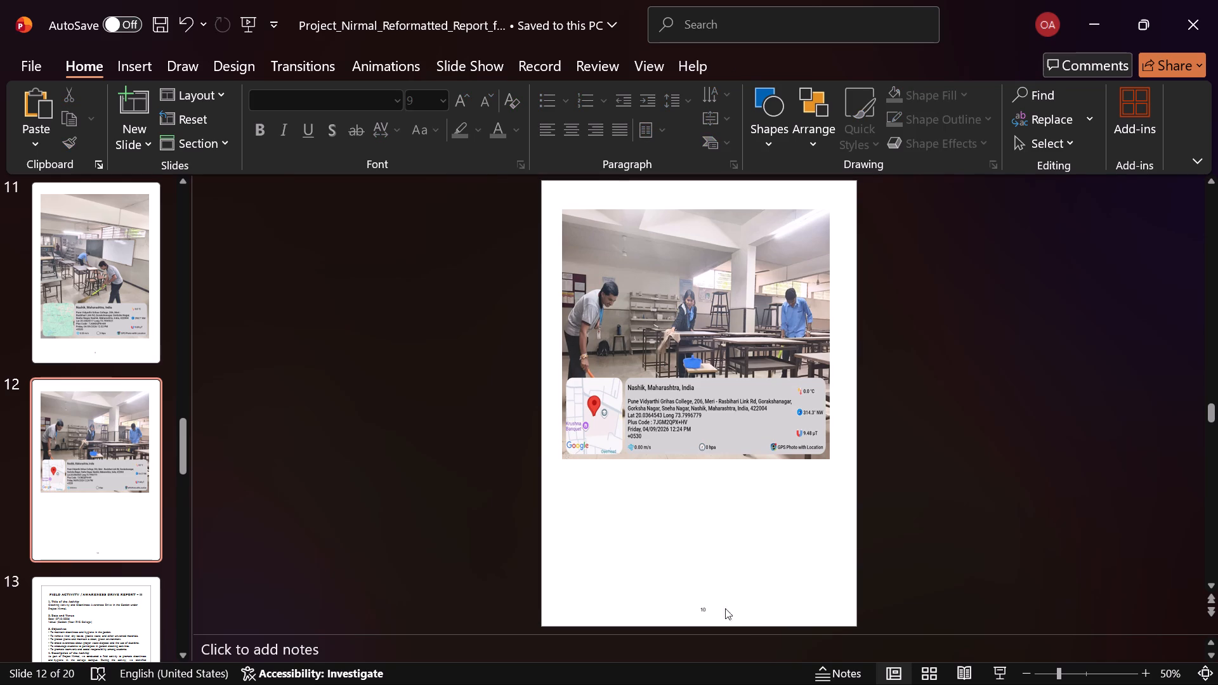
Nudge the page number 10 on slide 12 up and slightly left, away from the page's bottom edge.
{"action": "left_click", "coordinate": [696, 610]}
{"action": "key", "text": "Up"}
{"action": "key", "text": "Up"}
{"action": "key", "text": "Up"}
{"action": "key", "text": "Left"}
{"action": "key", "text": "Up"}
{"action": "key", "text": "Up"}
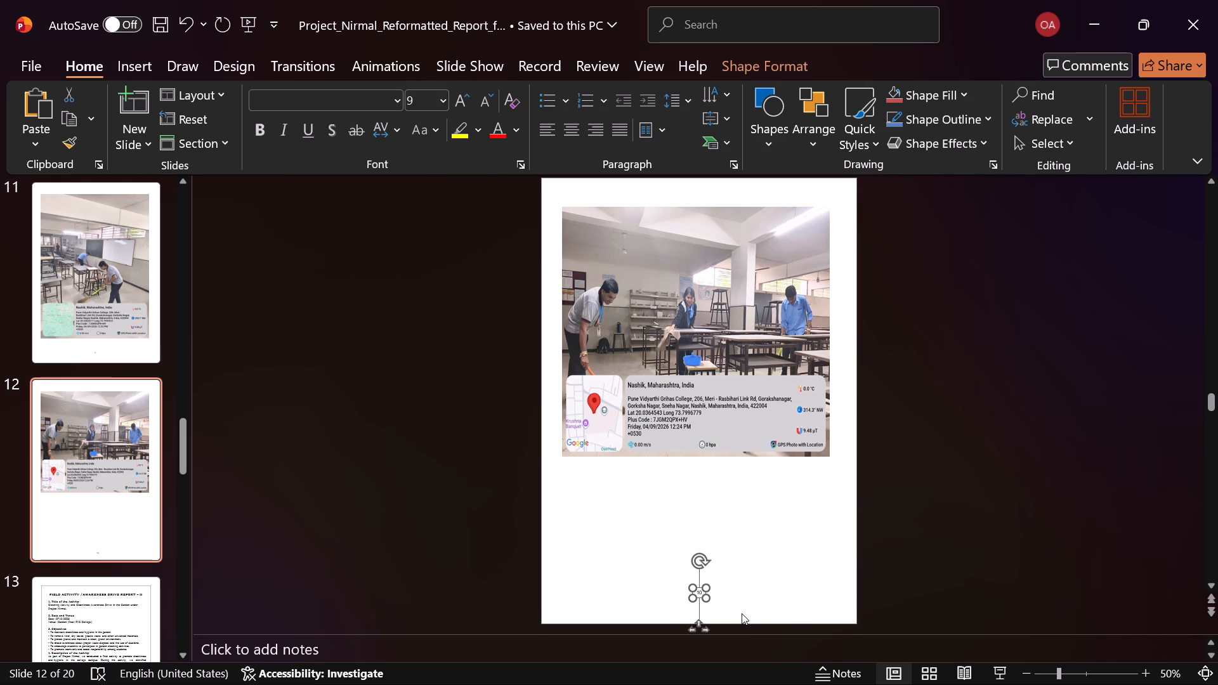
{"action": "key", "text": "Right"}
{"action": "key", "text": "Up"}
{"action": "key", "text": "Down"}
{"action": "key", "text": "Left"}
{"action": "key", "text": "Down"}
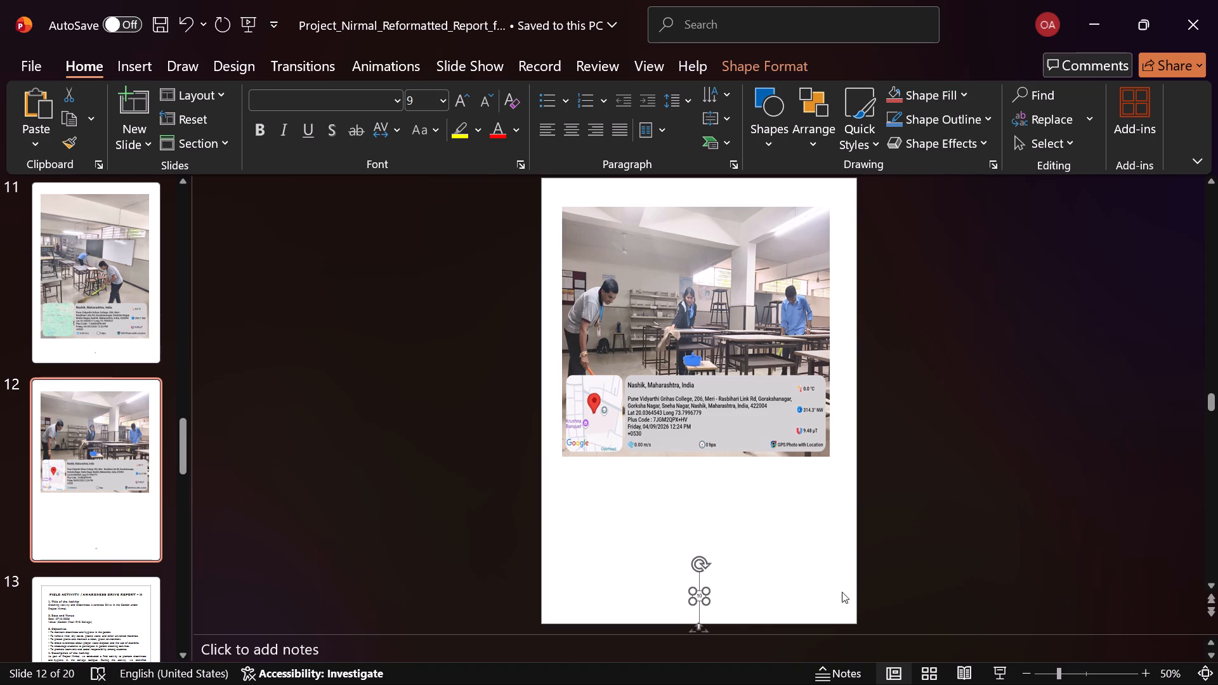
{"action": "left_click", "coordinate": [909, 537]}
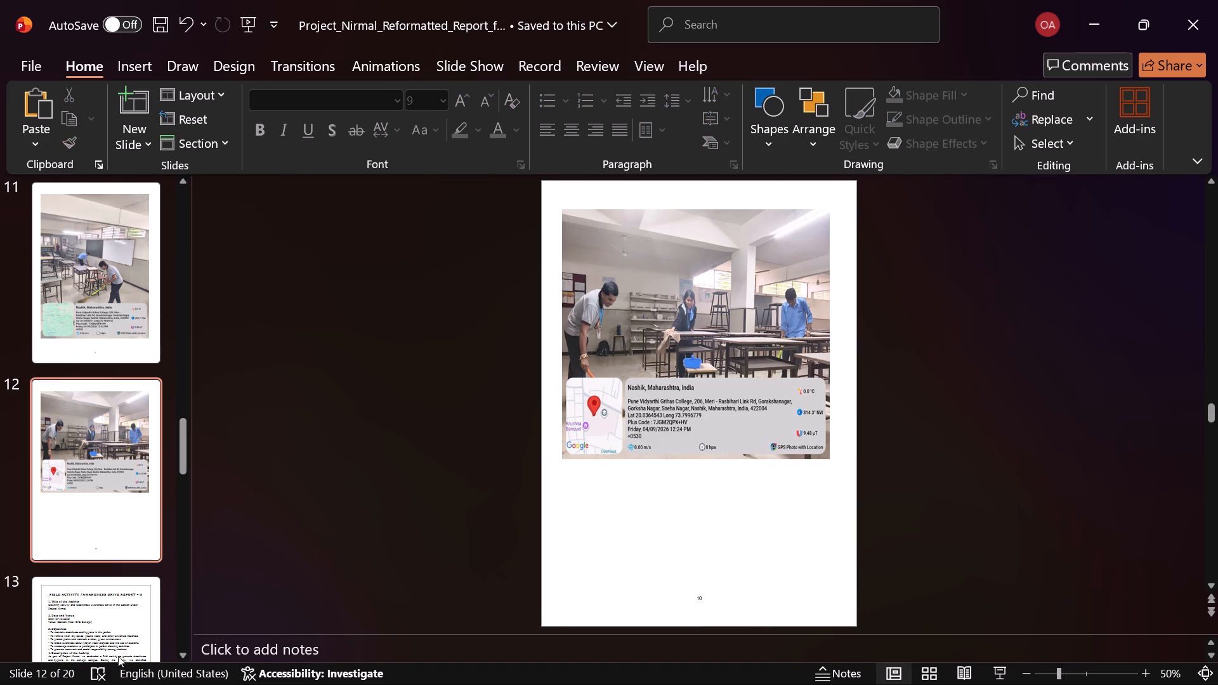
Replace the footer page number on slide 13, Field Activity / Awareness Drive Report – II, with 11.
{"action": "left_click", "coordinate": [96, 619]}
{"action": "left_click", "coordinate": [697, 612]}
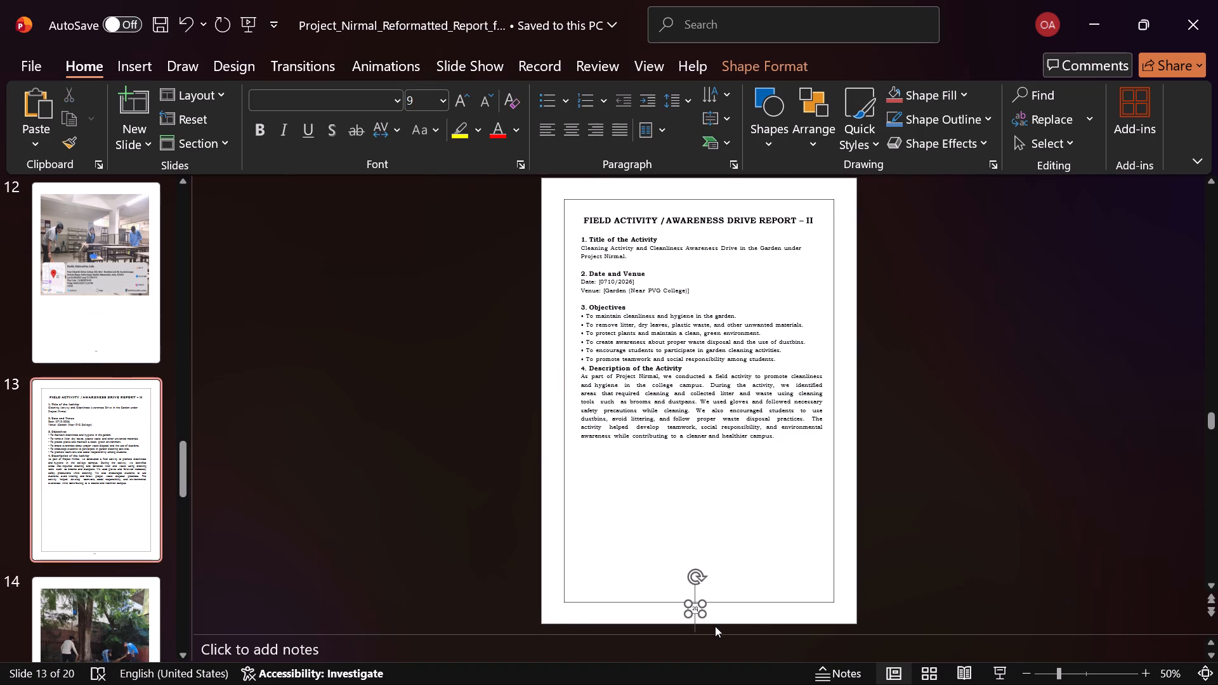
{"action": "key", "text": "BackSpace"}
{"action": "key", "text": "BackSpace"}
{"action": "type", "text": "11"}
{"action": "key", "text": "Up"}
{"action": "key", "text": "Up"}
{"action": "key", "text": "Up"}
{"action": "key", "text": "Up"}
{"action": "left_click", "coordinate": [710, 615]}
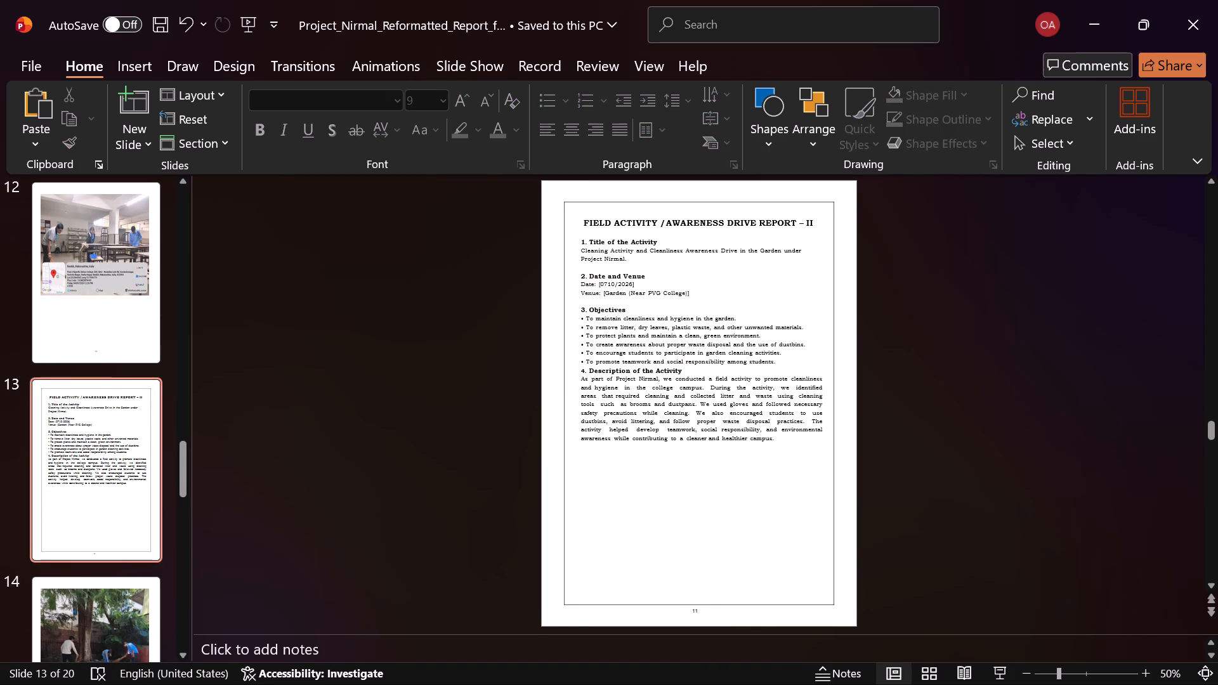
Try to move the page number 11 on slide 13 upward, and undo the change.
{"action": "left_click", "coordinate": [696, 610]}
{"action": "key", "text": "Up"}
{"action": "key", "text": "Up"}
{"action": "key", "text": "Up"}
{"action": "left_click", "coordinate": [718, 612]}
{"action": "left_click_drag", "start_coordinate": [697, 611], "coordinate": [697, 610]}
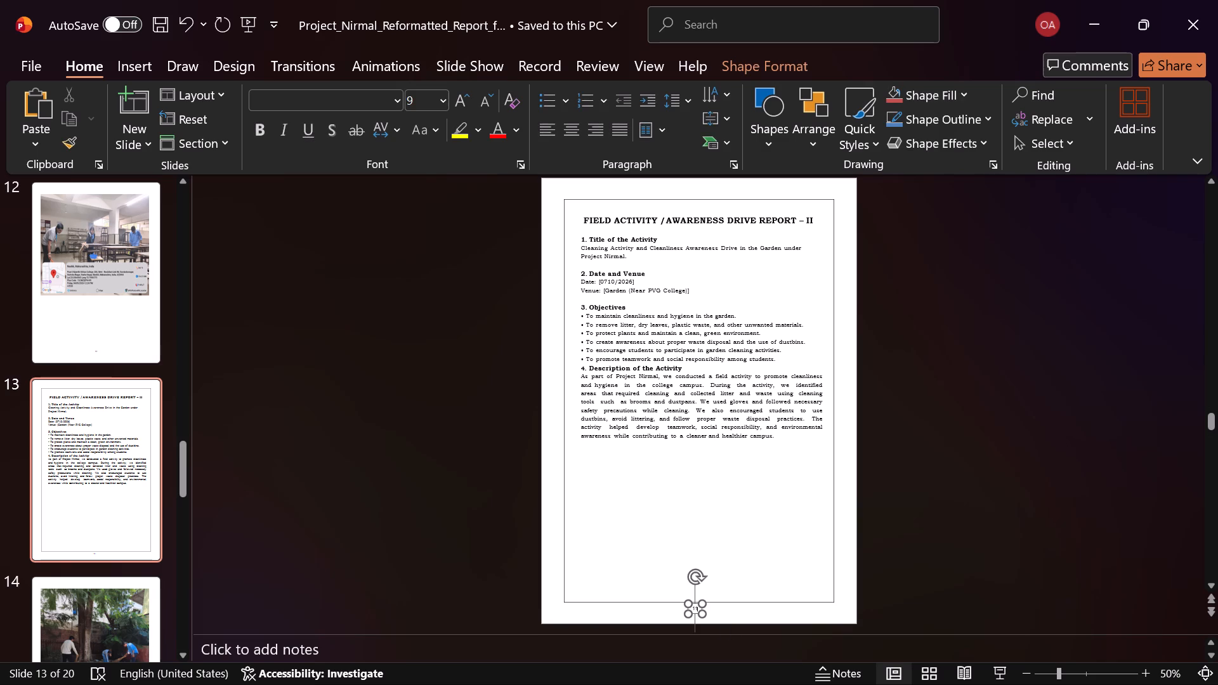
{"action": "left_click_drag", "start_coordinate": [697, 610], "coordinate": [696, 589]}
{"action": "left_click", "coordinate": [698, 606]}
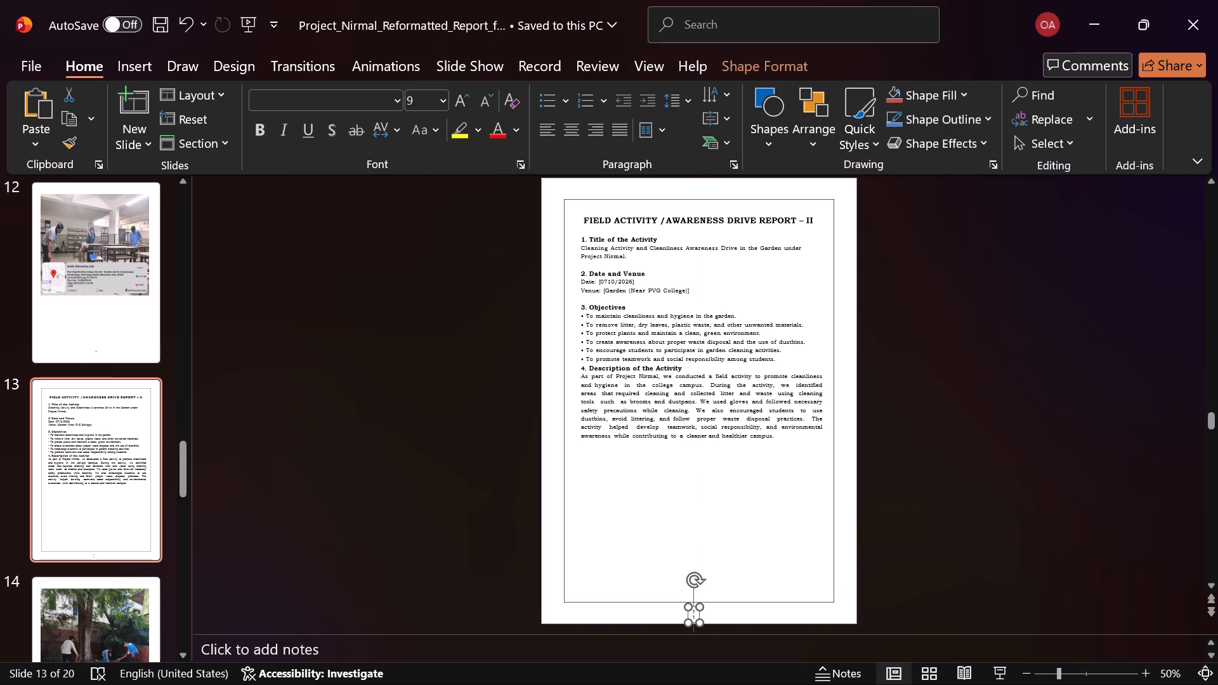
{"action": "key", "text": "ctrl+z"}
Move the page number 11 on slide 13 up inside the page border and centre it horizontally on the page.
{"action": "double_click", "coordinate": [705, 610]}
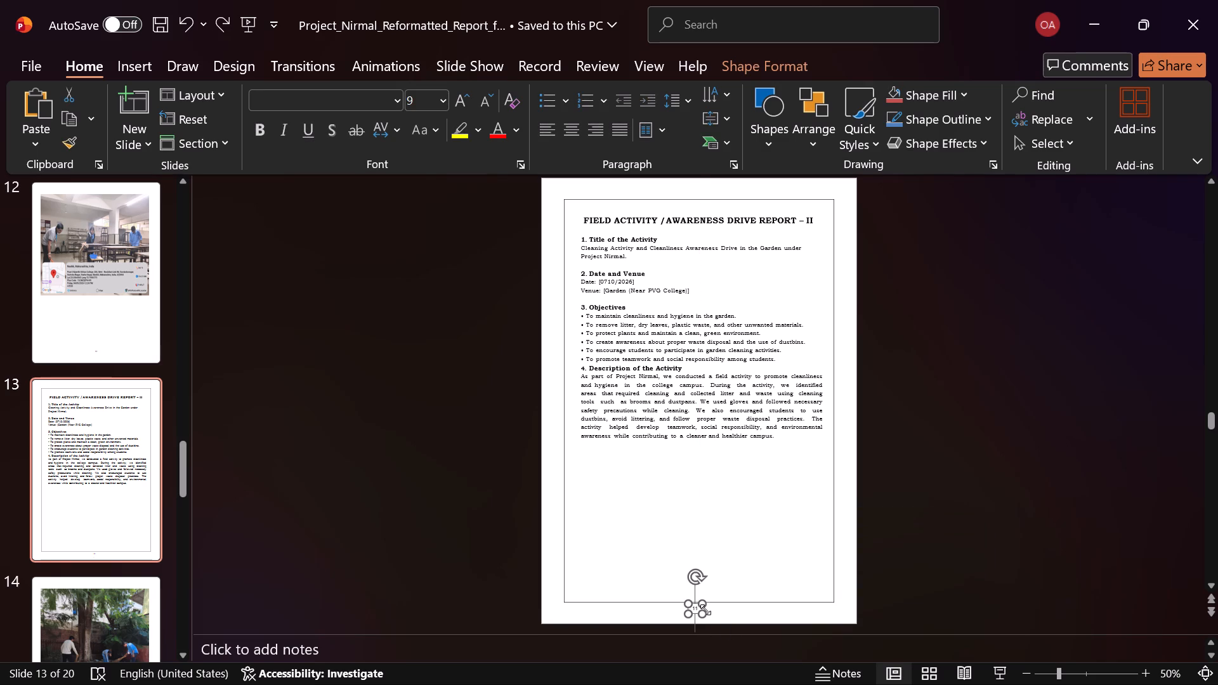
{"action": "left_click", "coordinate": [705, 610]}
{"action": "left_click_drag", "start_coordinate": [695, 616], "coordinate": [692, 597]}
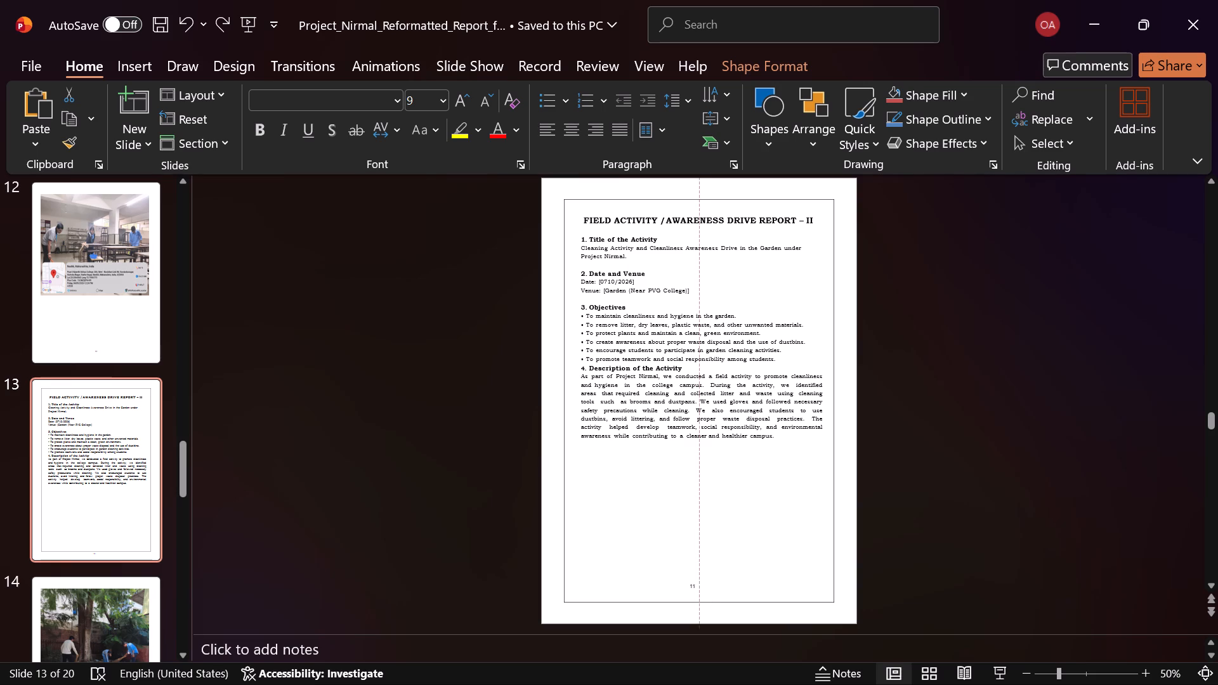
{"action": "left_click_drag", "start_coordinate": [692, 597], "coordinate": [697, 603]}
{"action": "left_click_drag", "start_coordinate": [697, 603], "coordinate": [698, 605]}
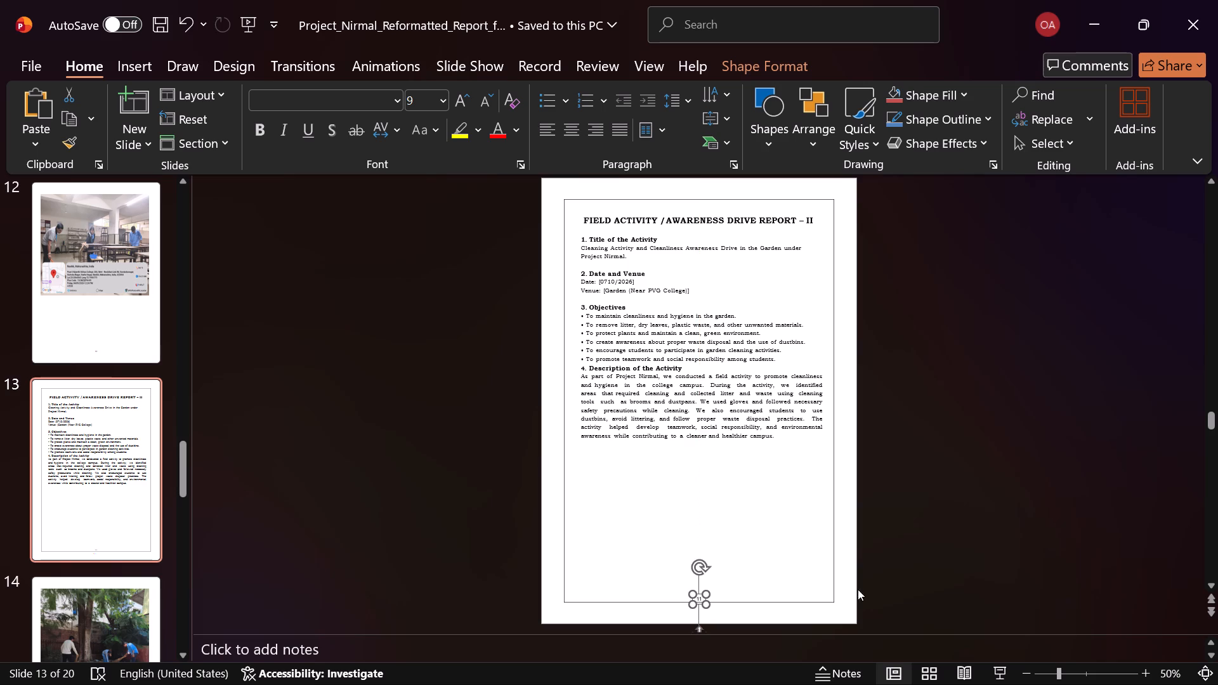
{"action": "key", "text": "Up"}
{"action": "key", "text": "Up"}
{"action": "key", "text": "Down"}
{"action": "key", "text": "Right"}
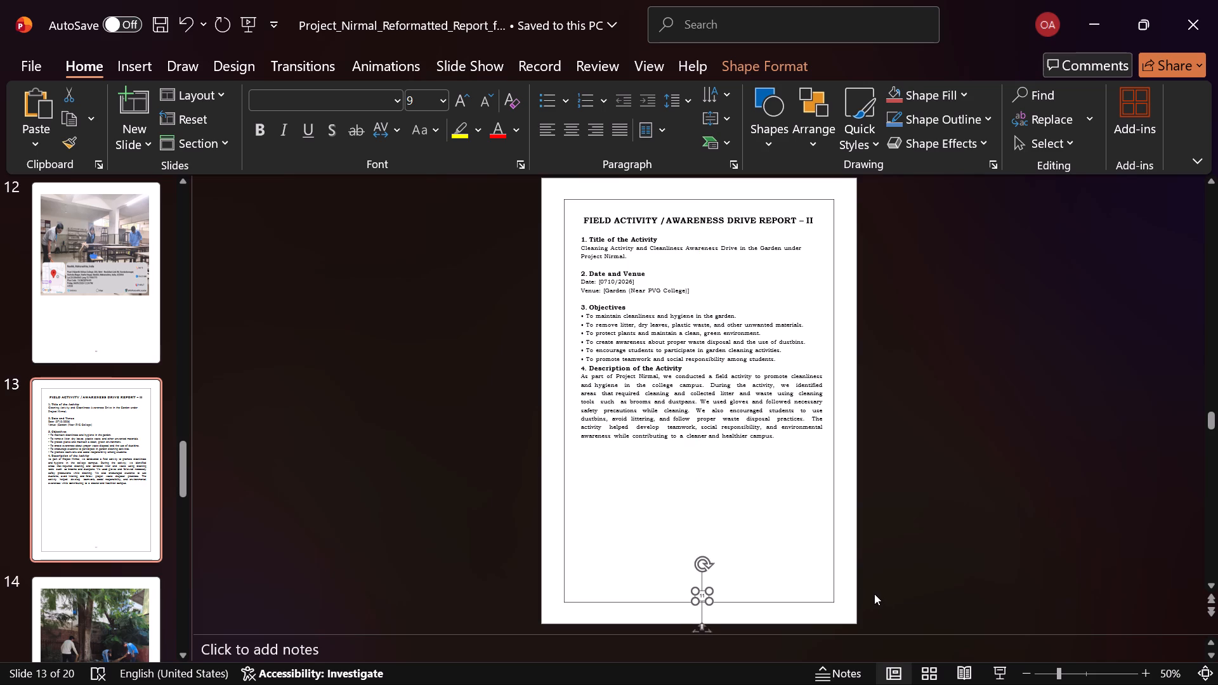
{"action": "key", "text": "Up"}
{"action": "key", "text": "Left"}
{"action": "key", "text": "Up"}
{"action": "left_click", "coordinate": [928, 559]}
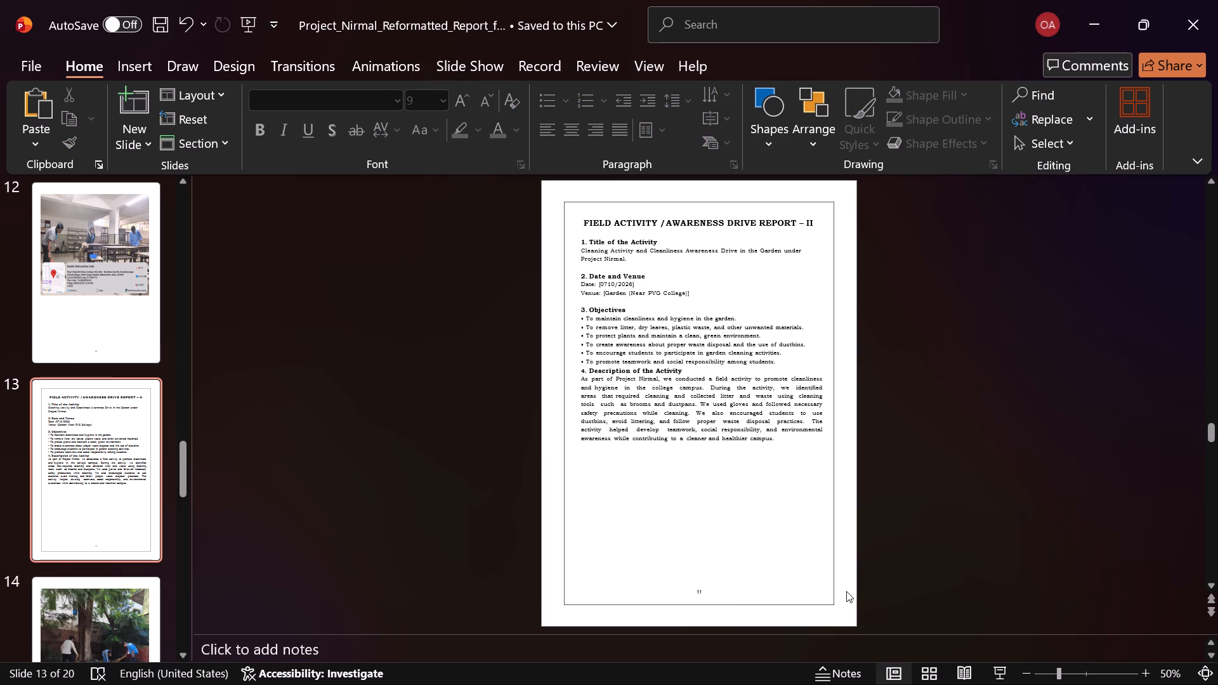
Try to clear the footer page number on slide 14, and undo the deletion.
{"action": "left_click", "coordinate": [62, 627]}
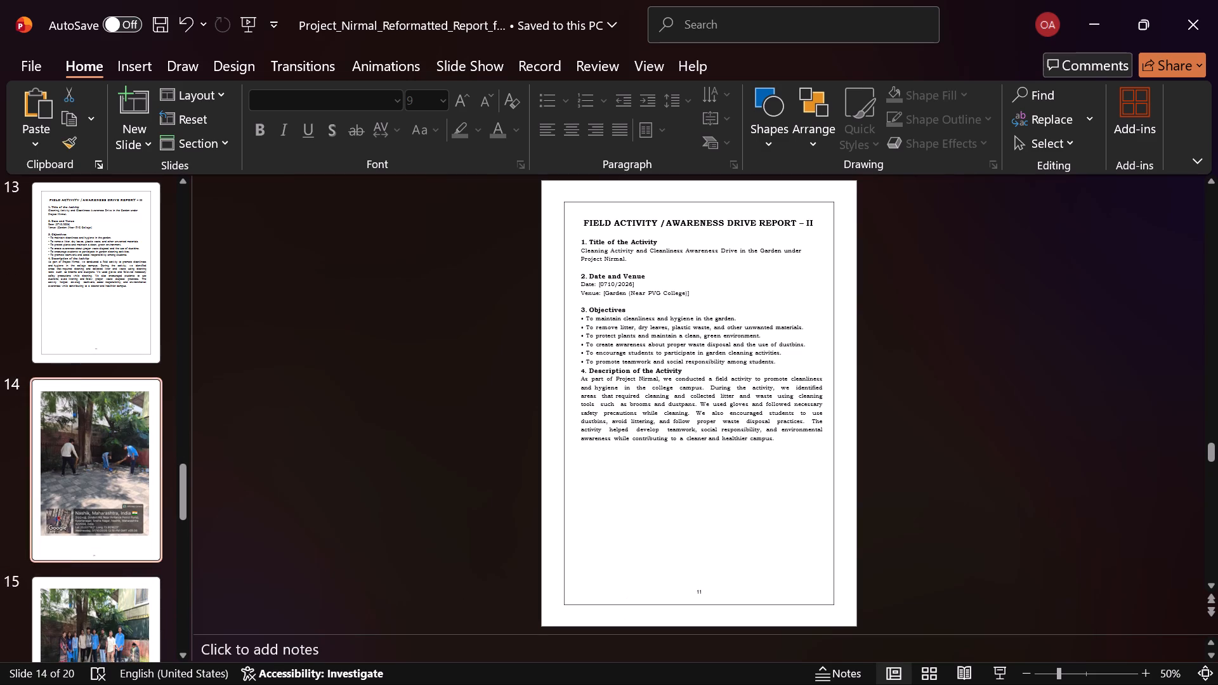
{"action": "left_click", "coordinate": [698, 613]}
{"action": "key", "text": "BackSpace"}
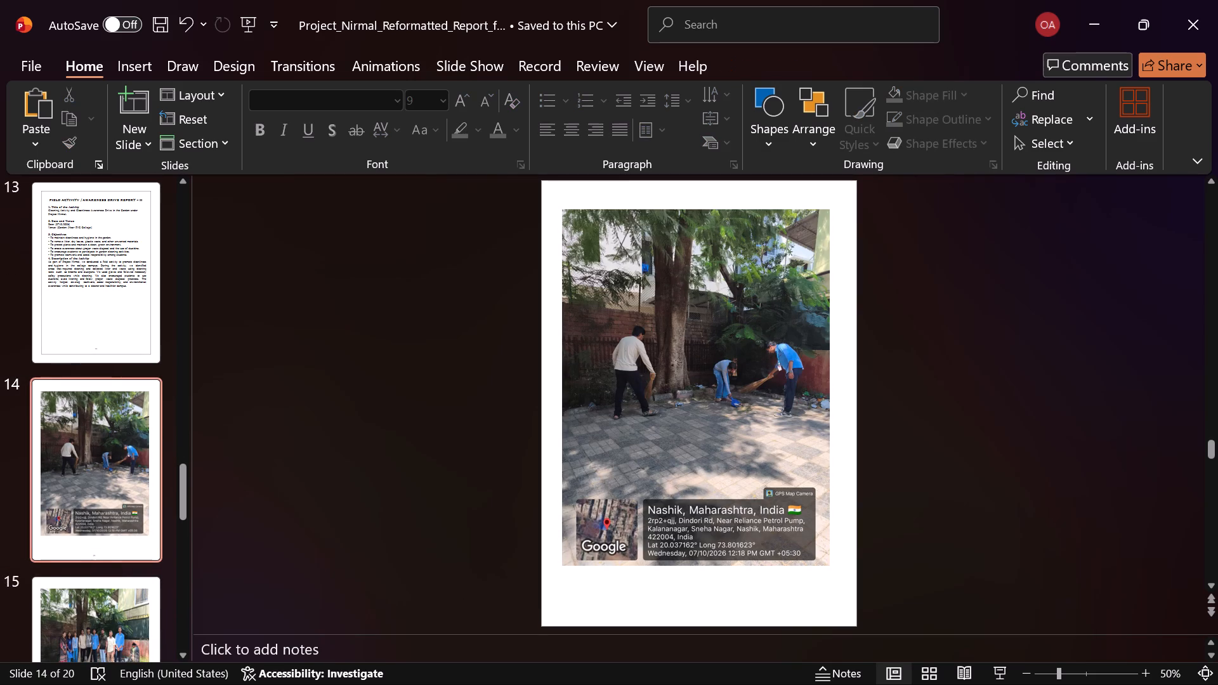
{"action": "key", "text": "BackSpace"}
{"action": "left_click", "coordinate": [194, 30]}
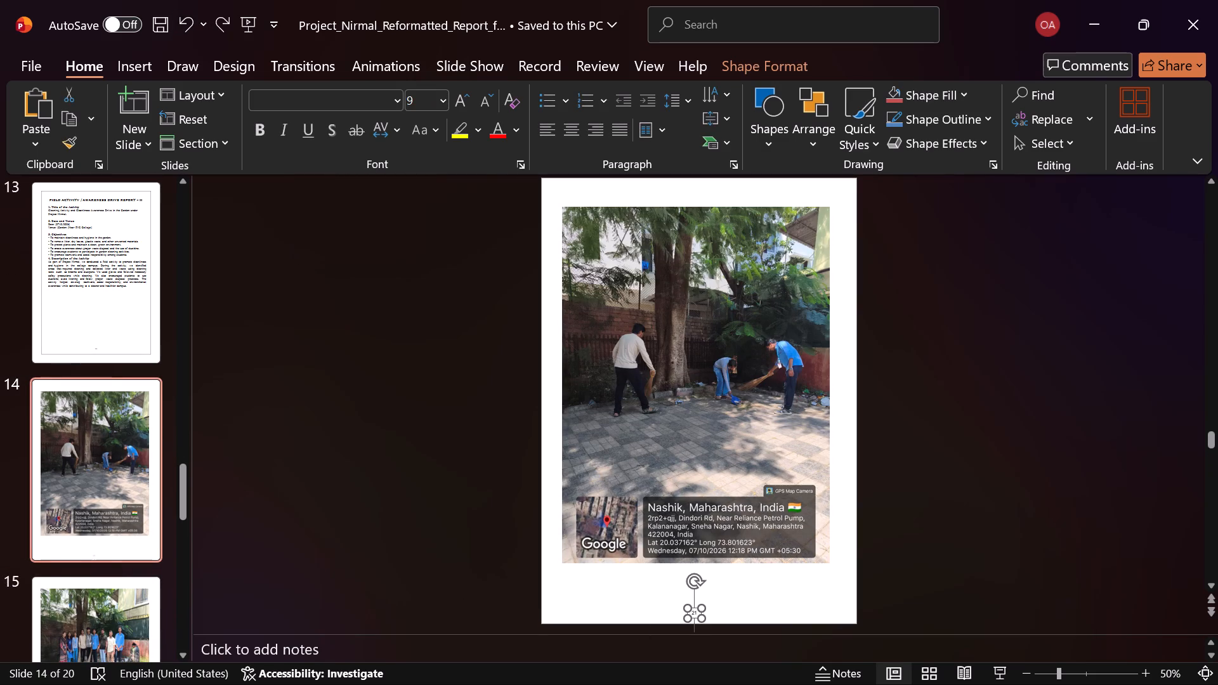
Replace the footer page number on slide 14, the photo of people sweeping under the tree, with 12.
{"action": "scroll", "coordinate": [665, 641], "scroll_direction": "down", "scroll_amount": 1}
{"action": "double_click", "coordinate": [696, 613]}
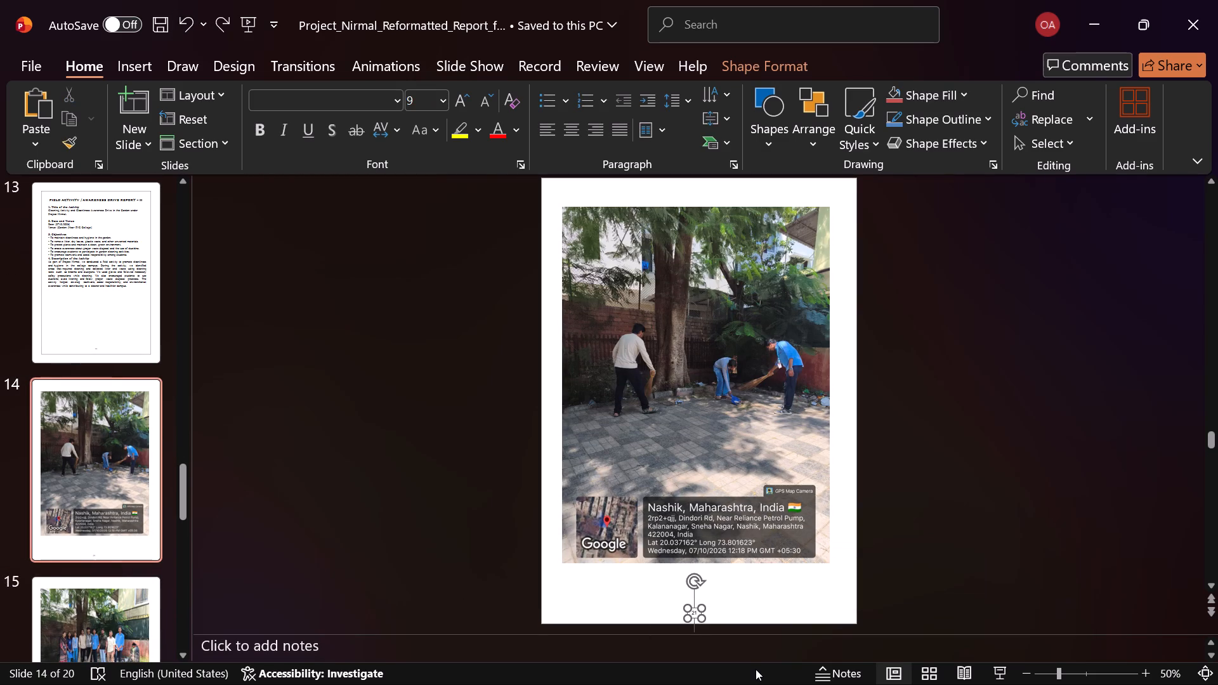
{"action": "key", "text": "BackSpace"}
{"action": "key", "text": "BackSpace"}
{"action": "type", "text": "12"}
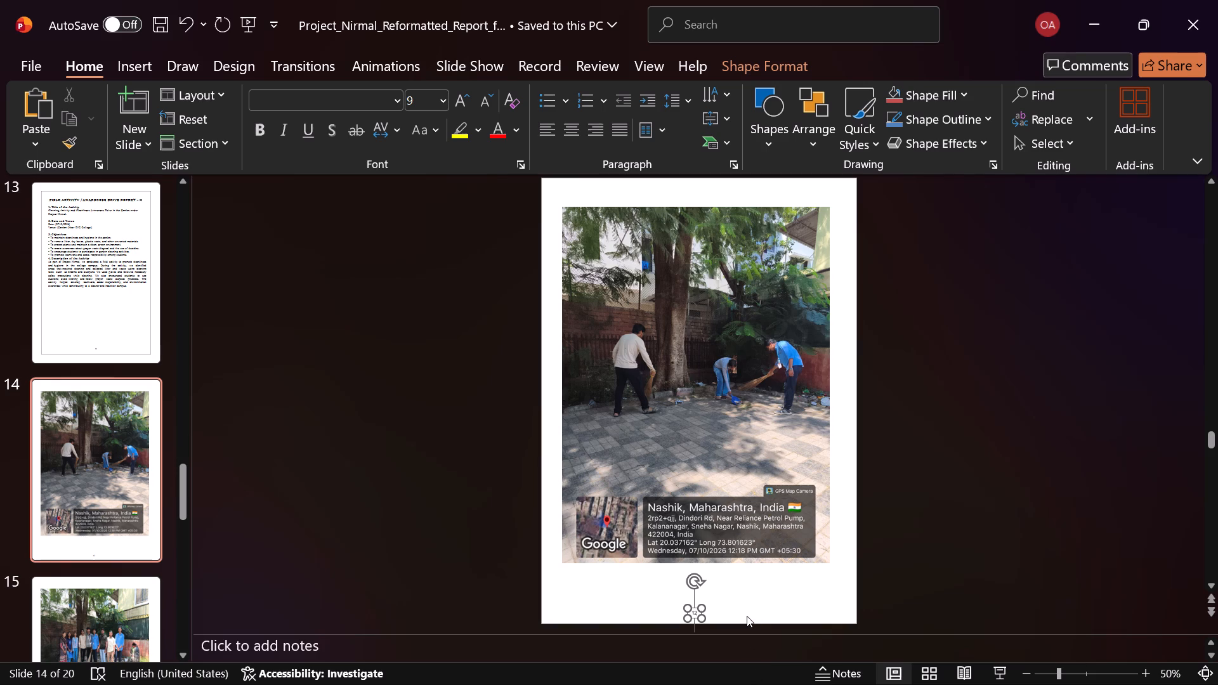
{"action": "key", "text": "Down"}
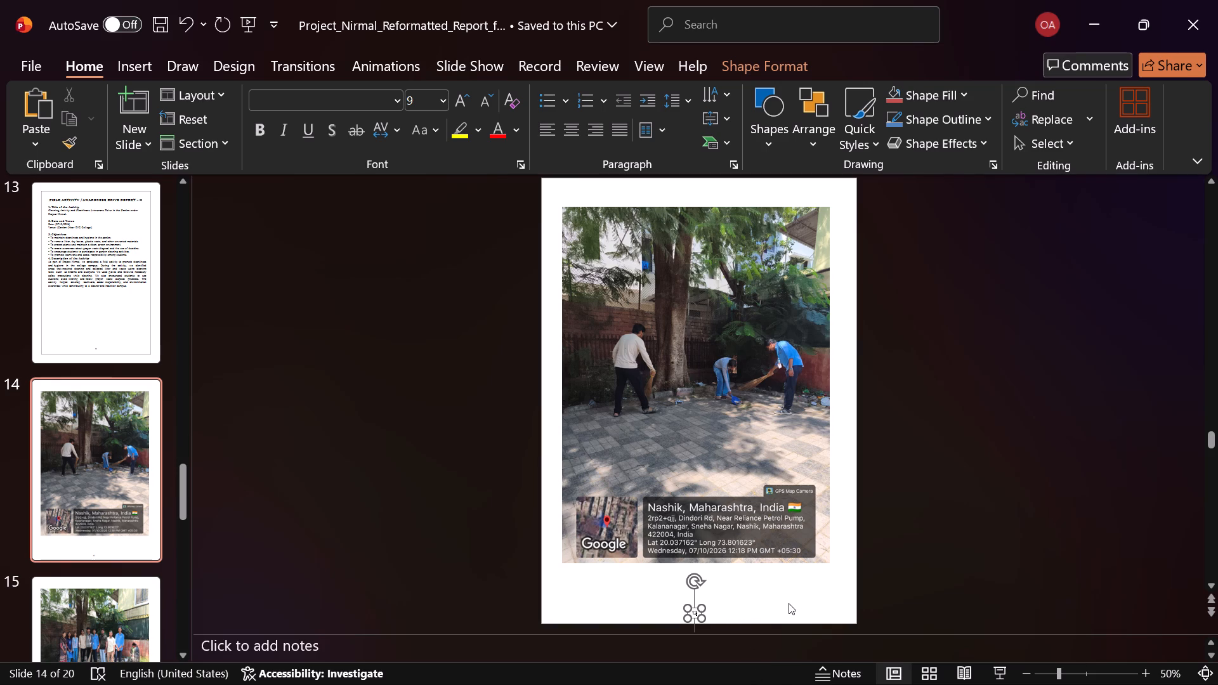
{"action": "left_click", "coordinate": [785, 604]}
Nudge the page number 12 on slide 14 slightly up from the page's bottom edge.
{"action": "left_click", "coordinate": [703, 613]}
{"action": "key", "text": "Up"}
{"action": "key", "text": "Up"}
{"action": "key", "text": "Up"}
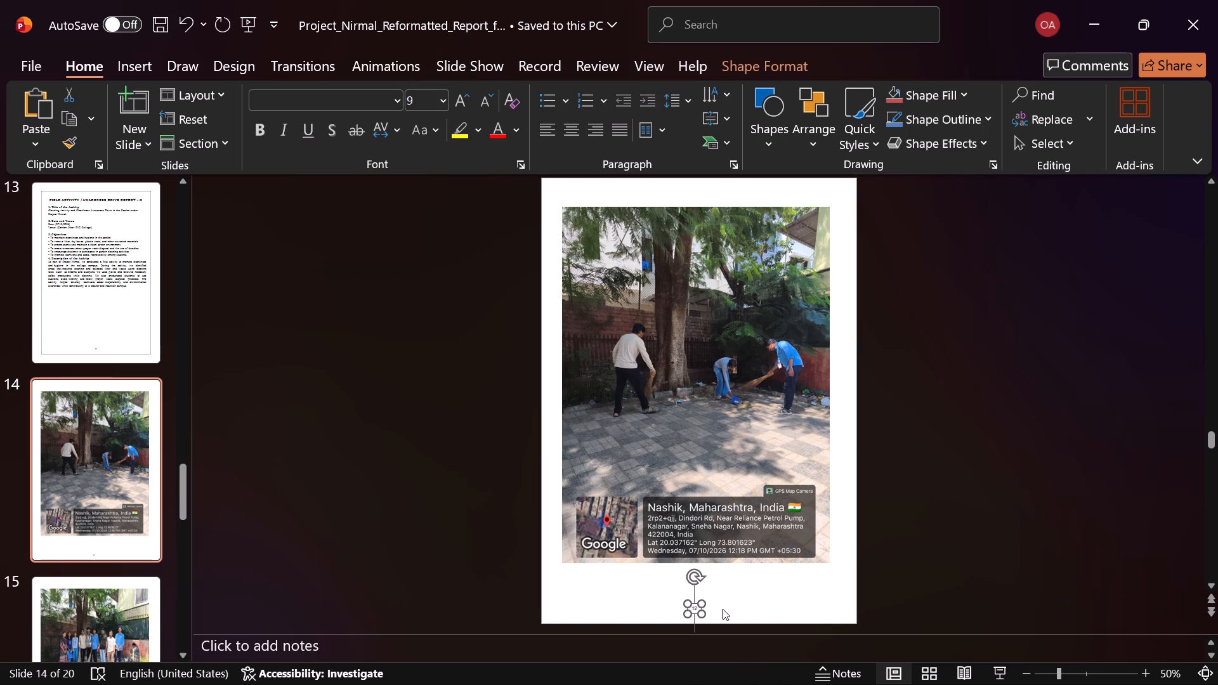
{"action": "key", "text": "Down"}
{"action": "key", "text": "Up"}
{"action": "left_click", "coordinate": [772, 606]}
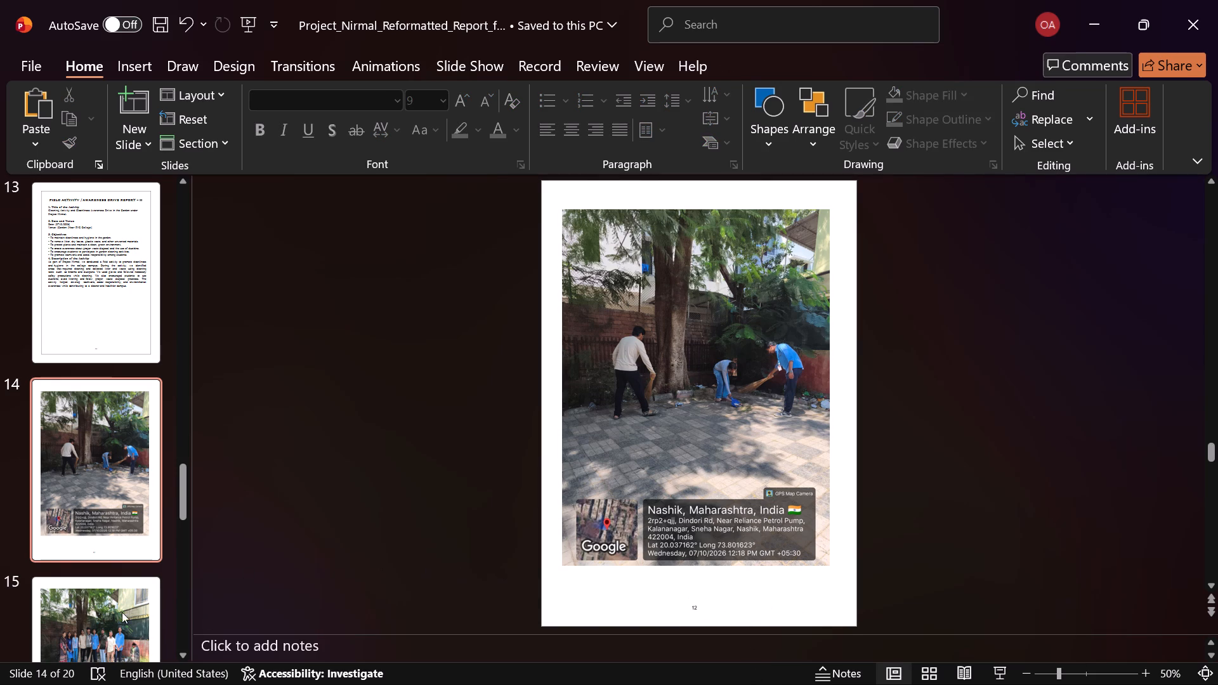
Replace the footer page number on slide 15, the group photo in the garden, with 13.
{"action": "left_click", "coordinate": [104, 608]}
{"action": "left_click", "coordinate": [697, 612]}
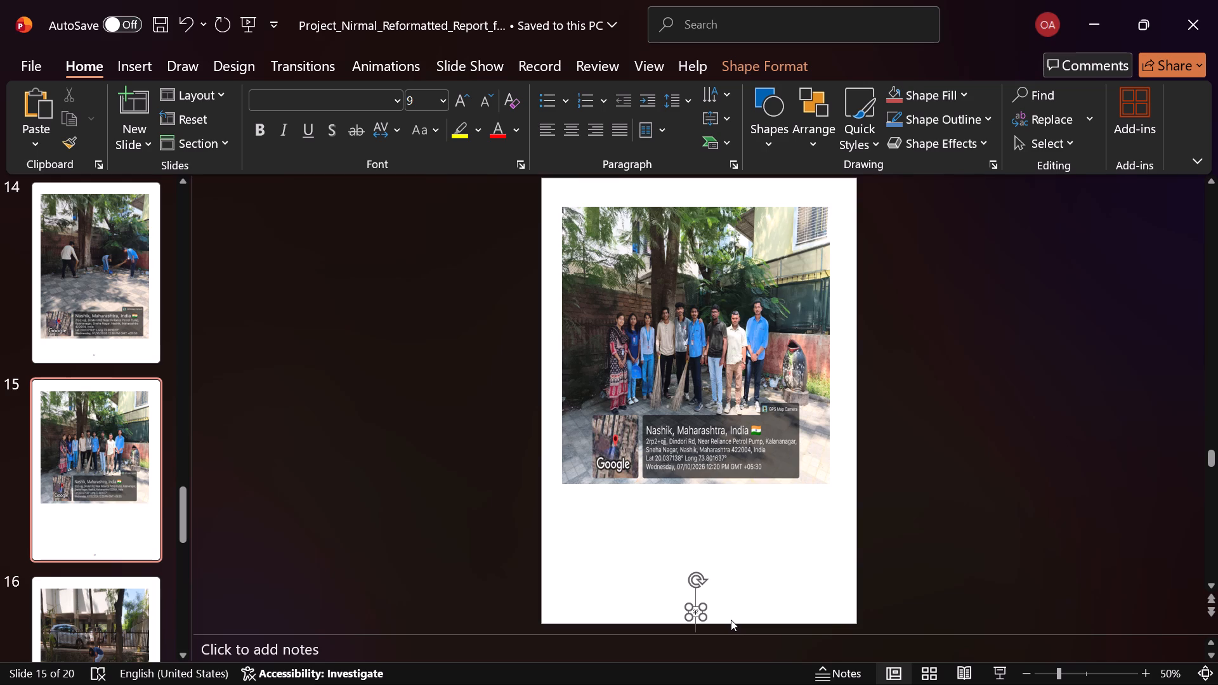
{"action": "key", "text": "Right"}
{"action": "key", "text": "BackSpace"}
{"action": "key", "text": "BackSpace"}
{"action": "type", "text": "13"}
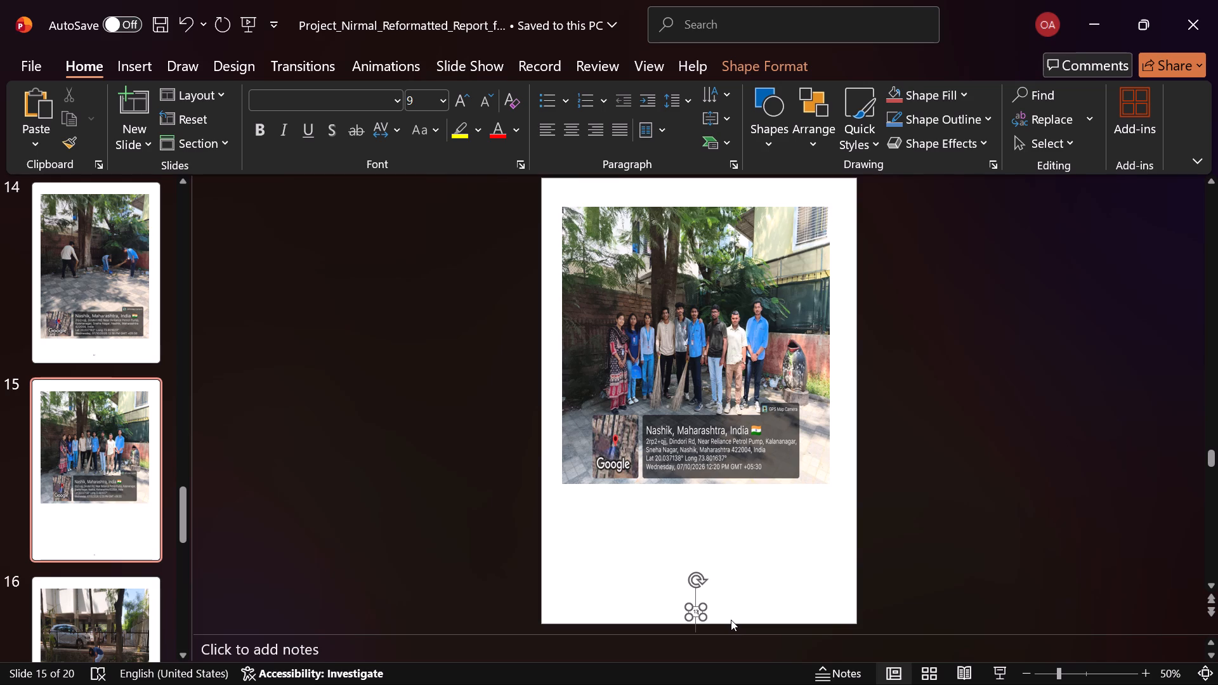
{"action": "key", "text": "Up"}
{"action": "left_click", "coordinate": [727, 608]}
Nudge the page number 13 on slide 15 slightly up from the page's bottom edge.
{"action": "left_click", "coordinate": [694, 614]}
{"action": "key", "text": "Up"}
{"action": "key", "text": "Up"}
{"action": "left_click", "coordinate": [735, 610]}
{"action": "left_click", "coordinate": [697, 613]}
{"action": "key", "text": "Up"}
{"action": "left_click", "coordinate": [697, 584]}
{"action": "key", "text": "Up"}
{"action": "key", "text": "Up"}
{"action": "key", "text": "Down"}
{"action": "key", "text": "Up"}
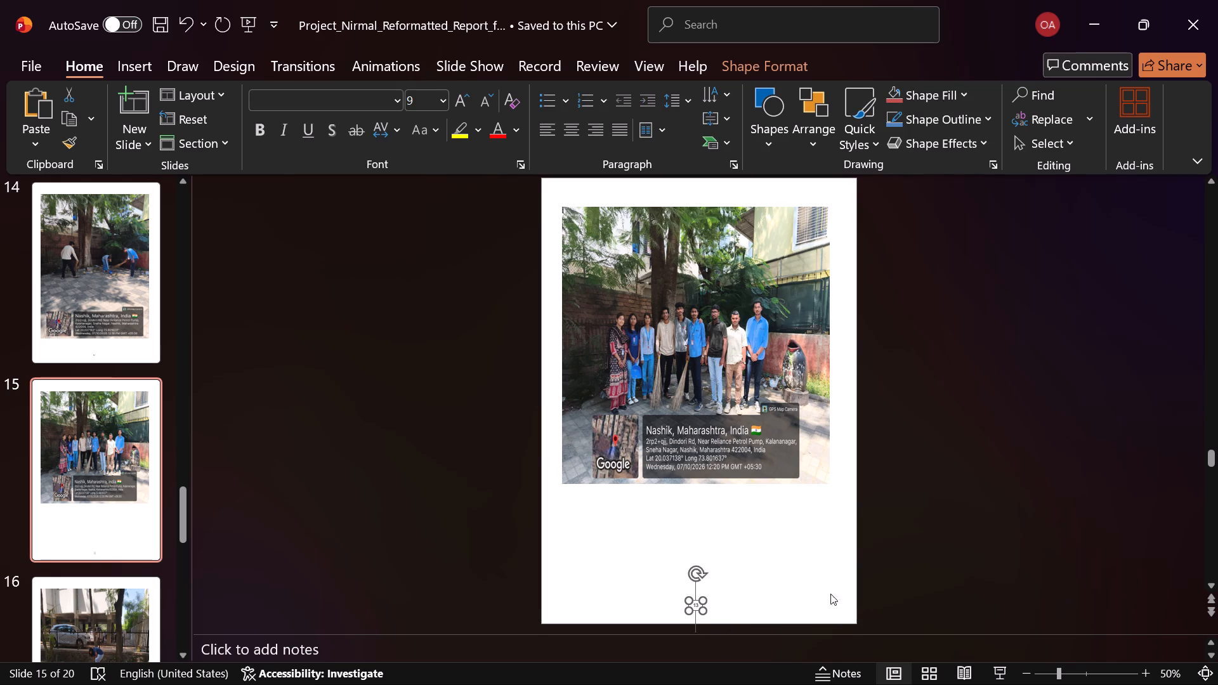
{"action": "left_click", "coordinate": [898, 565]}
Replace the footer page number on slide 16, the photo of a person bending by the fence, with 14.
{"action": "left_click", "coordinate": [84, 602]}
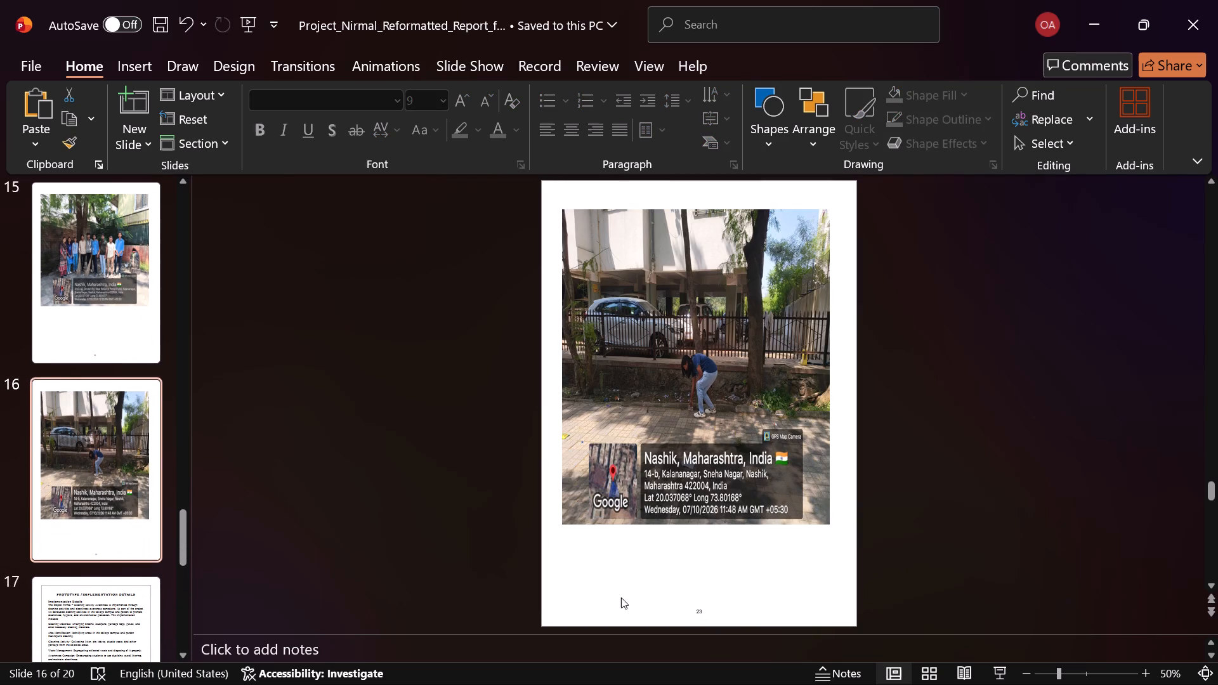
{"action": "left_click", "coordinate": [704, 608]}
{"action": "double_click", "coordinate": [700, 612]}
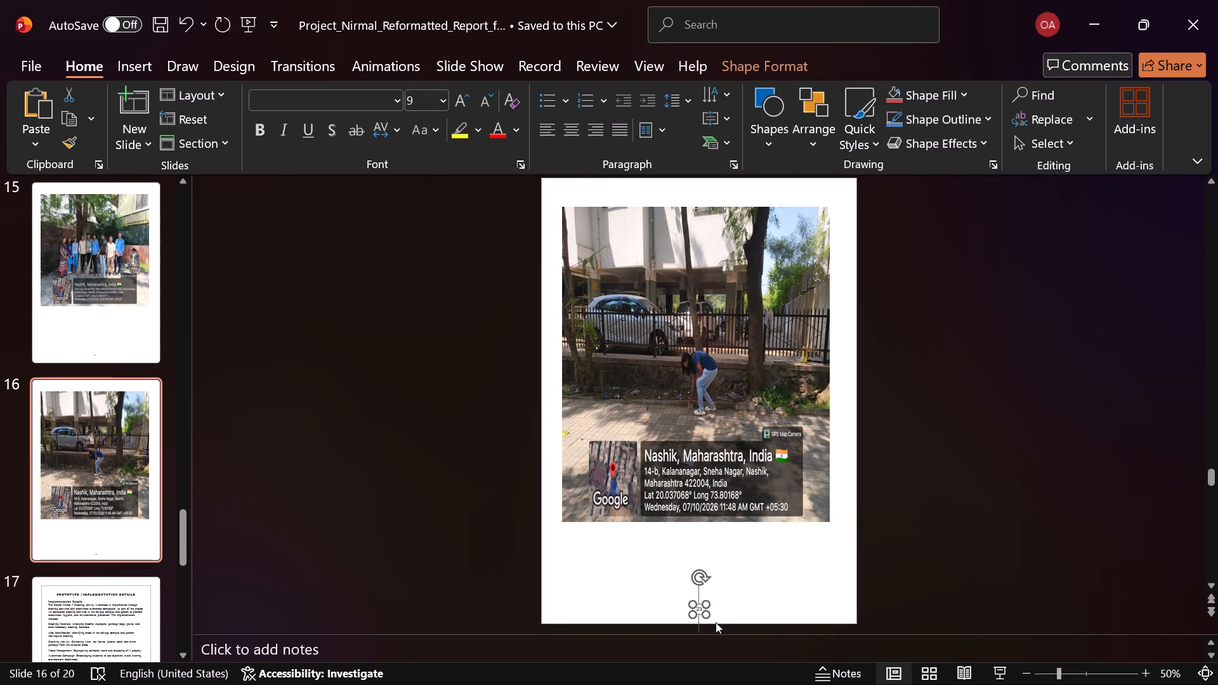
{"action": "key", "text": "Right"}
{"action": "key", "text": "Left"}
{"action": "double_click", "coordinate": [702, 609]}
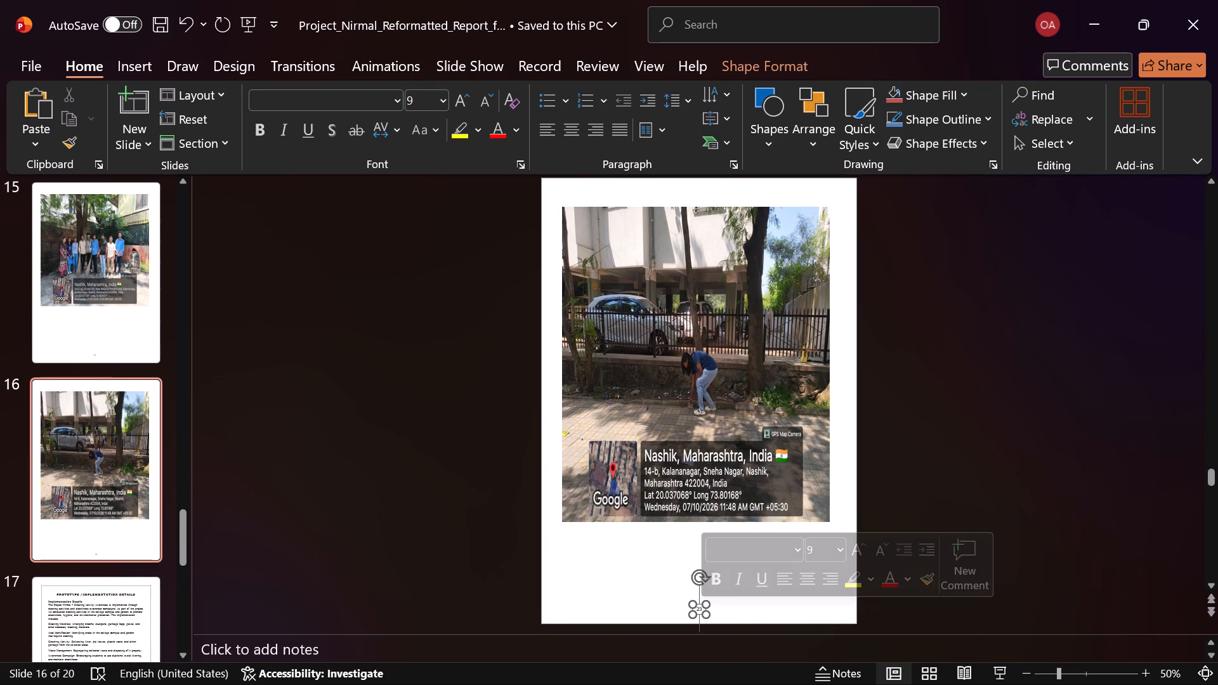
{"action": "key", "text": "BackSpace"}
{"action": "key", "text": "BackSpace"}
{"action": "type", "text": "14"}
{"action": "left_click", "coordinate": [753, 599]}
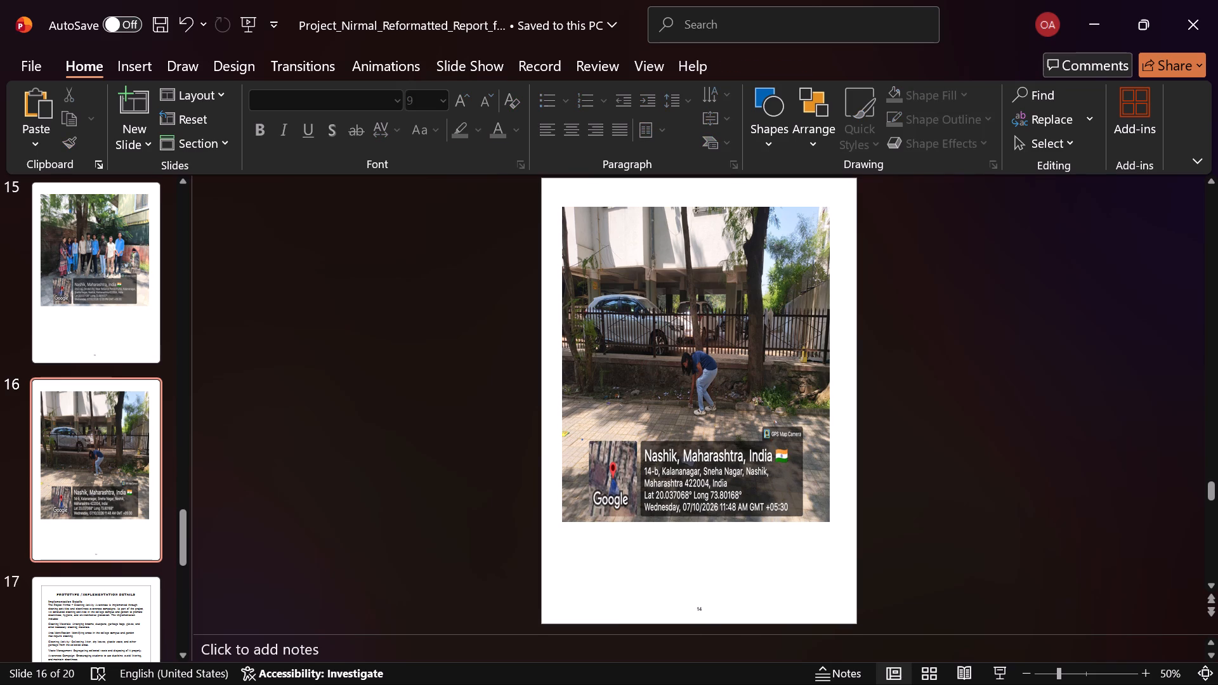
Nudge the page number 14 on slide 16 slightly up from the page's bottom edge.
{"action": "left_click", "coordinate": [696, 613]}
{"action": "left_click", "coordinate": [701, 593]}
{"action": "key", "text": "Down"}
{"action": "key", "text": "Up"}
{"action": "left_click", "coordinate": [700, 613]}
{"action": "left_click", "coordinate": [703, 595]}
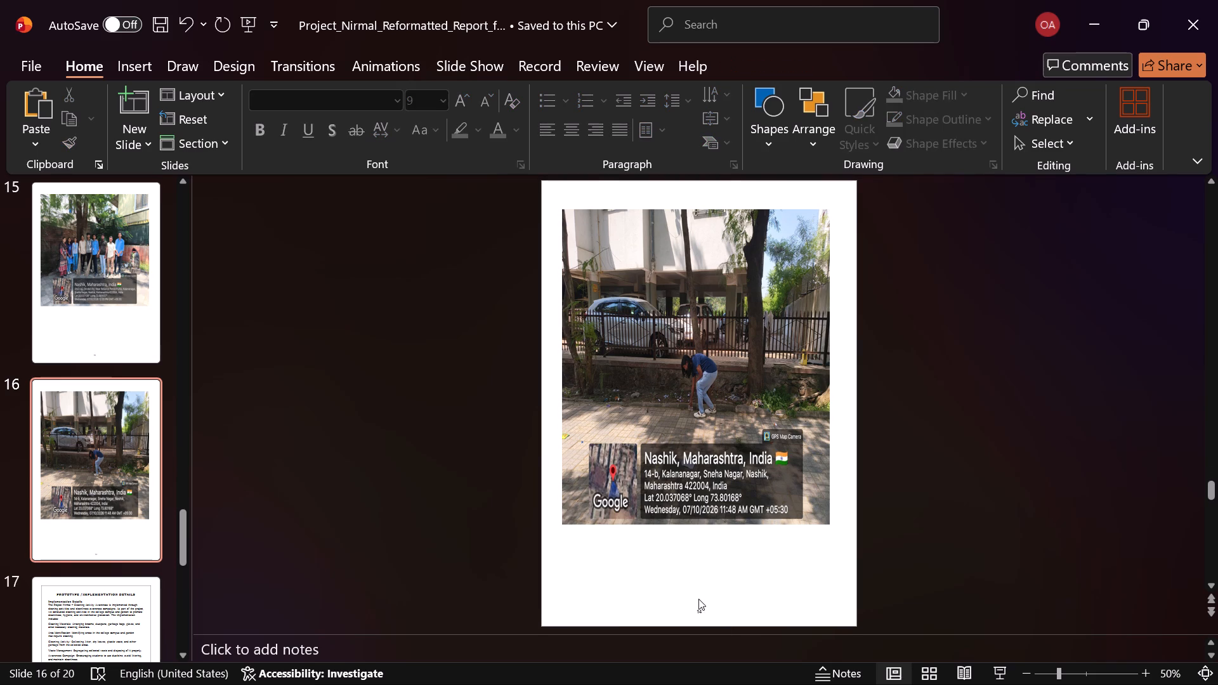
{"action": "left_click", "coordinate": [697, 610]}
{"action": "left_click", "coordinate": [697, 590]}
{"action": "key", "text": "Up"}
{"action": "key", "text": "Down"}
{"action": "left_click", "coordinate": [700, 615]}
{"action": "key", "text": "Up"}
{"action": "key", "text": "Up"}
{"action": "key", "text": "Up"}
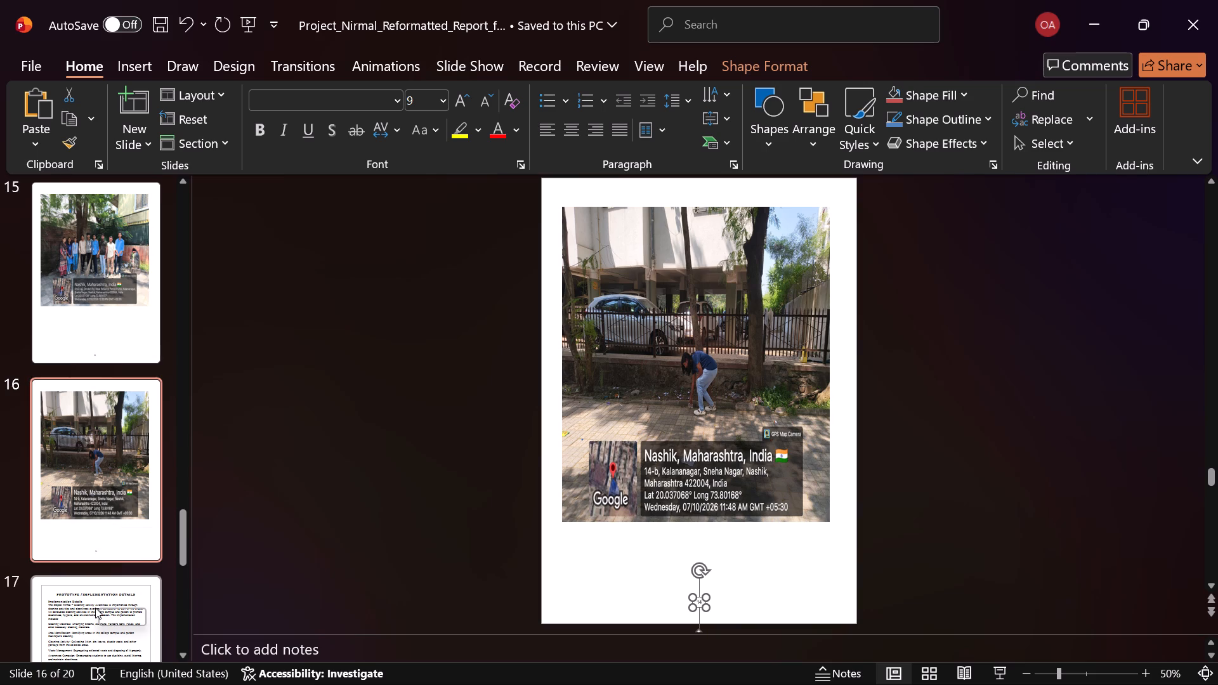
Compare slide 16 with slide 15 and nudge the page number 14 slightly left.
{"action": "left_click", "coordinate": [86, 331]}
{"action": "left_click", "coordinate": [96, 452]}
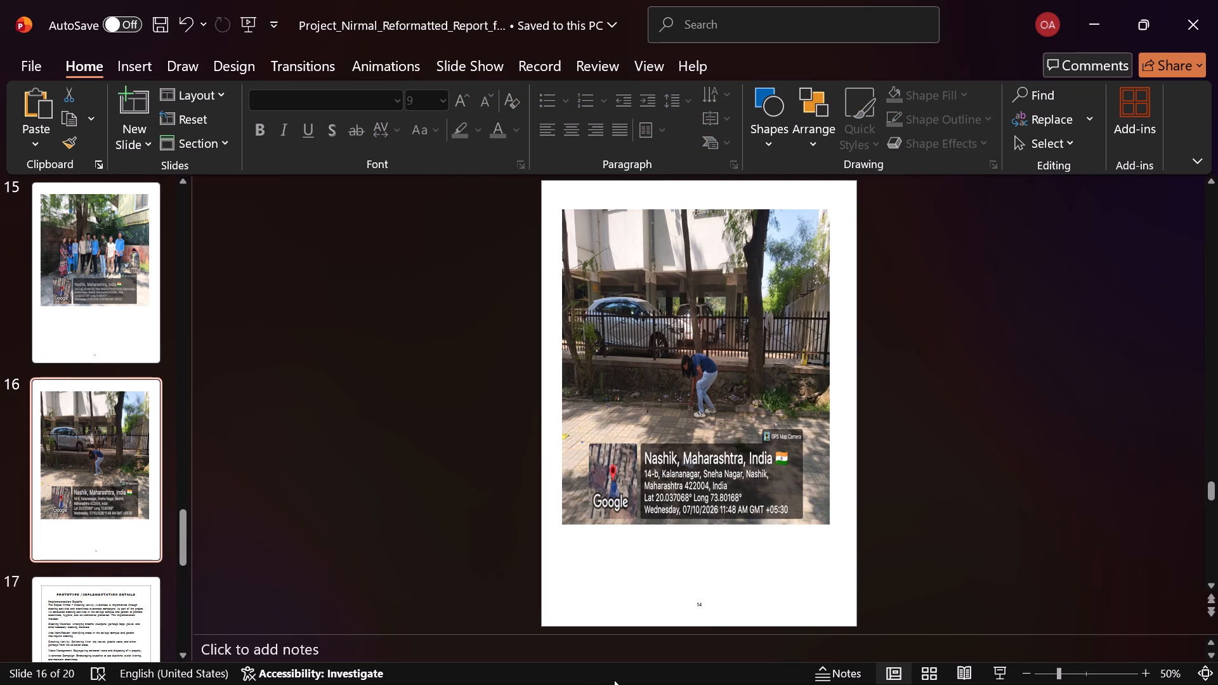
{"action": "left_click", "coordinate": [701, 608]}
{"action": "key", "text": "Left"}
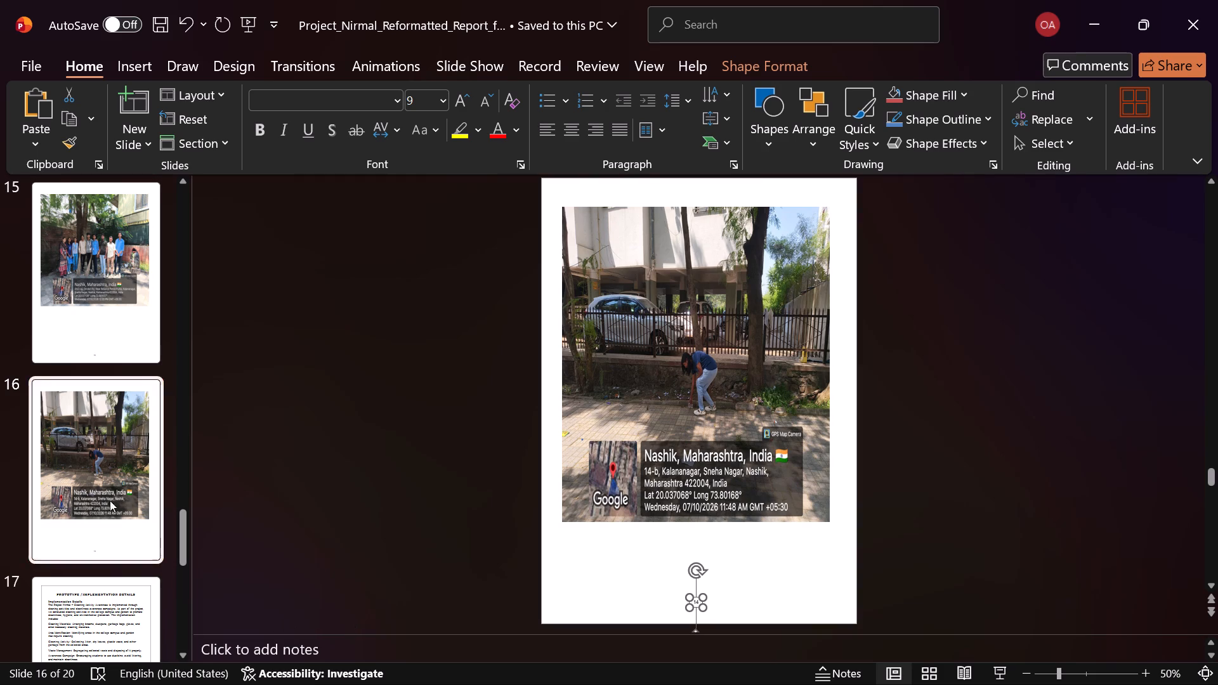
Replace the footer page number on slide 17, Prototype / Implementation Details, with 15.
{"action": "left_click", "coordinate": [79, 629]}
{"action": "left_click", "coordinate": [699, 614]}
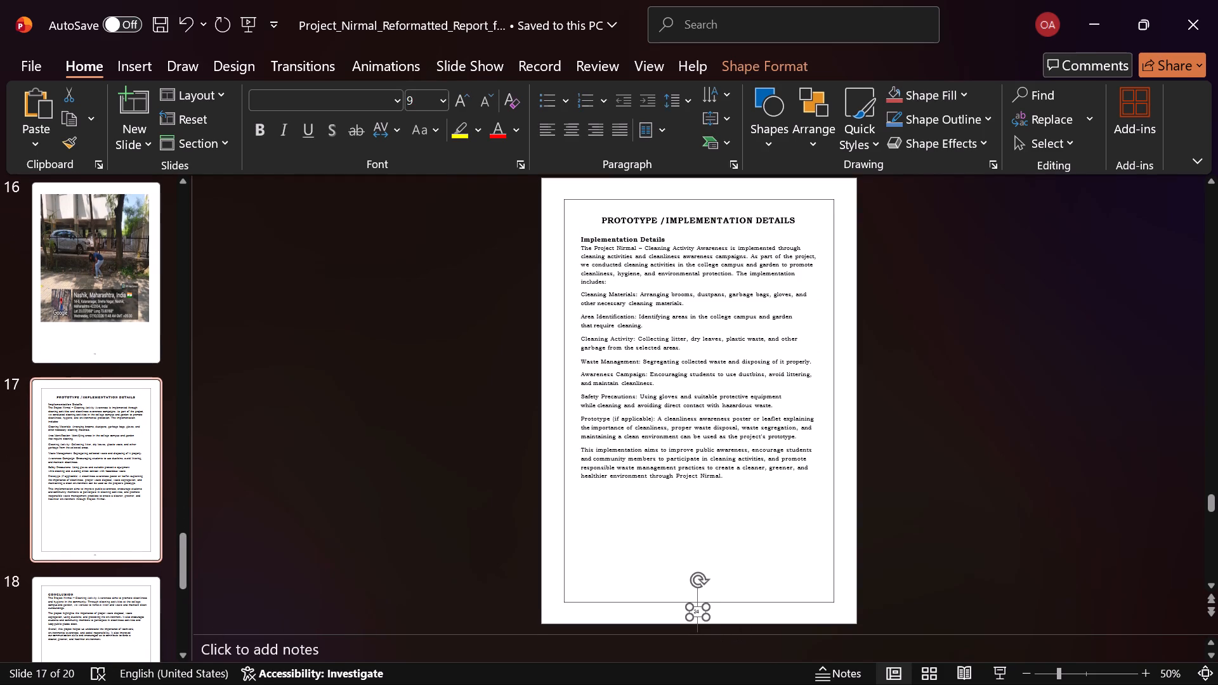
{"action": "double_click", "coordinate": [700, 612]}
{"action": "key", "text": "BackSpace"}
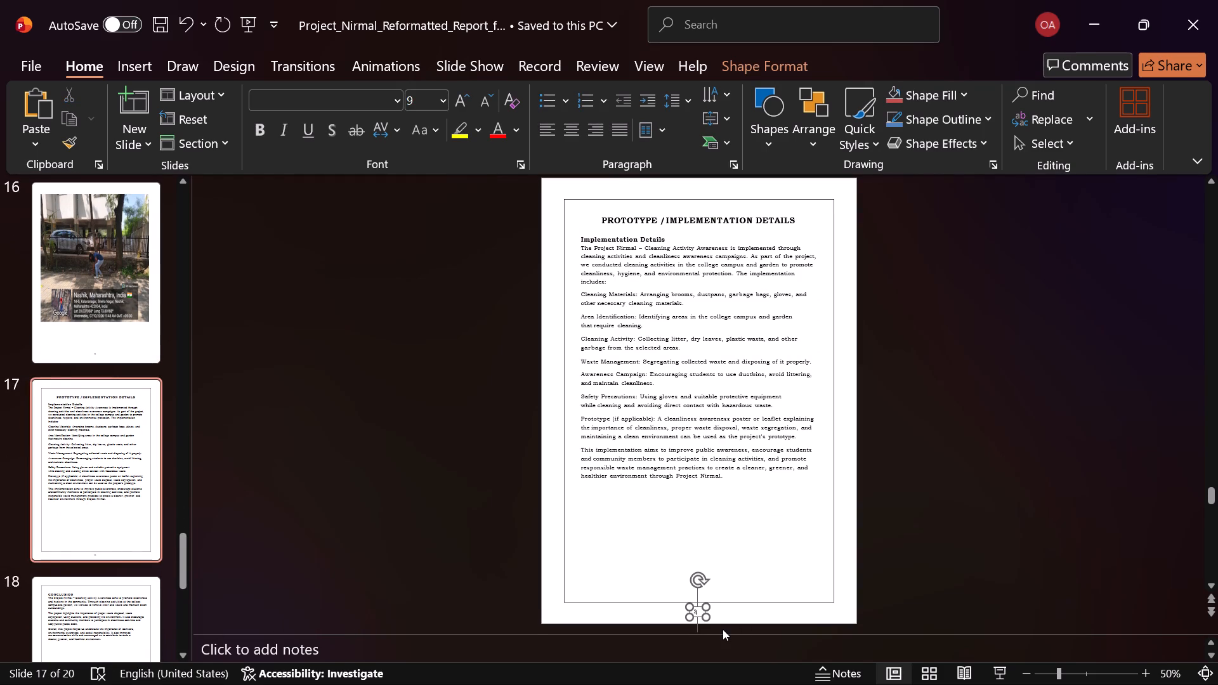
{"action": "key", "text": "BackSpace"}
{"action": "type", "text": "15"}
Nudge the page number 15 on slide 17 up inside the page border and slightly right.
{"action": "left_click", "coordinate": [697, 586]}
{"action": "key", "text": "Up"}
{"action": "key", "text": "Up"}
{"action": "key", "text": "Up"}
{"action": "key", "text": "Up"}
{"action": "key", "text": "Right"}
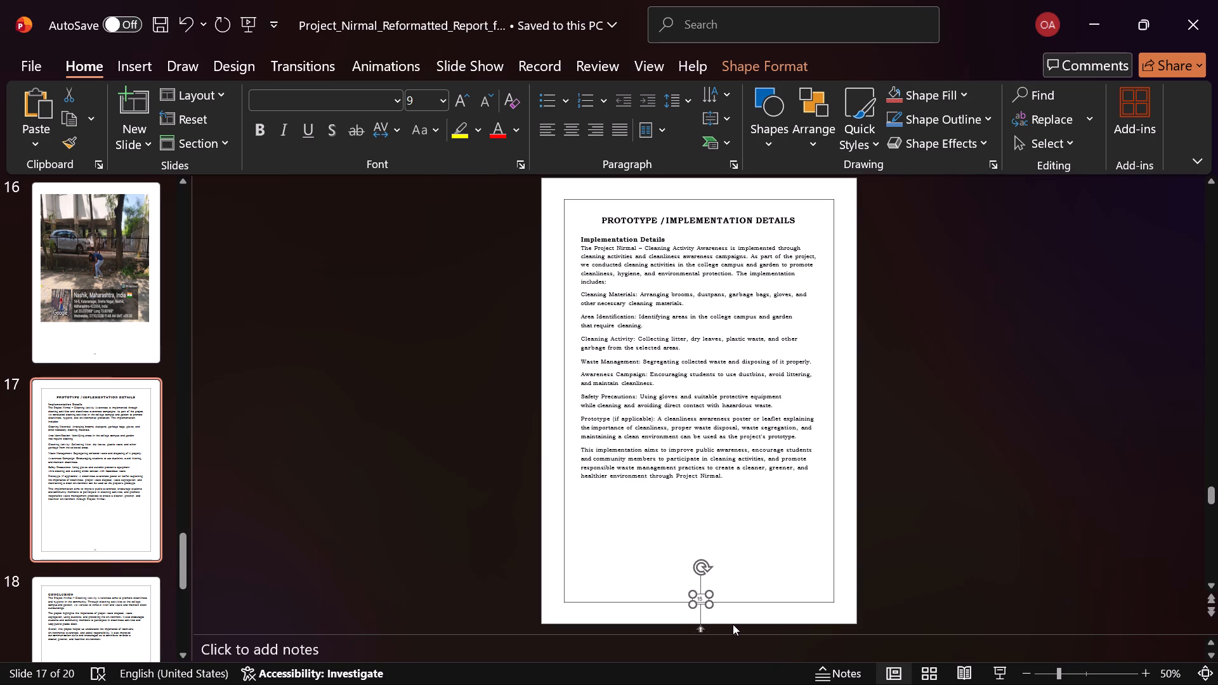
{"action": "key", "text": "Up"}
{"action": "key", "text": "Up"}
{"action": "key", "text": "Up"}
{"action": "left_click", "coordinate": [745, 609]}
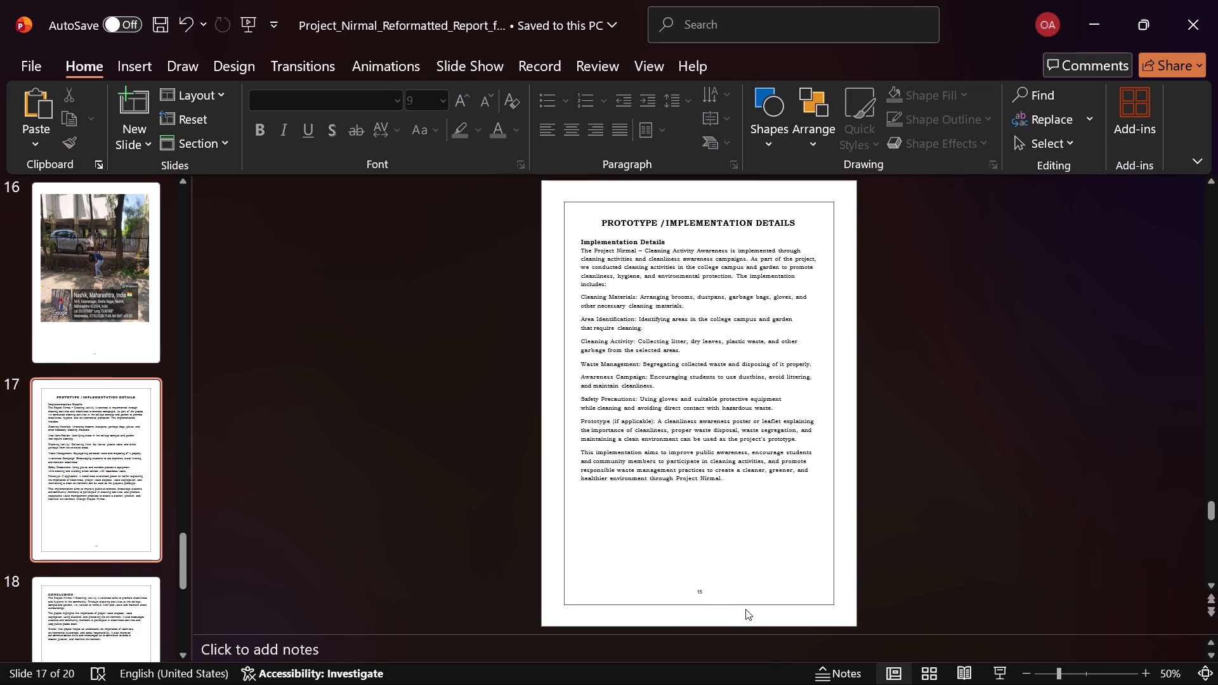
Replace the footer page number on slide 18, the Conclusion page, with 16.
{"action": "left_click", "coordinate": [109, 615]}
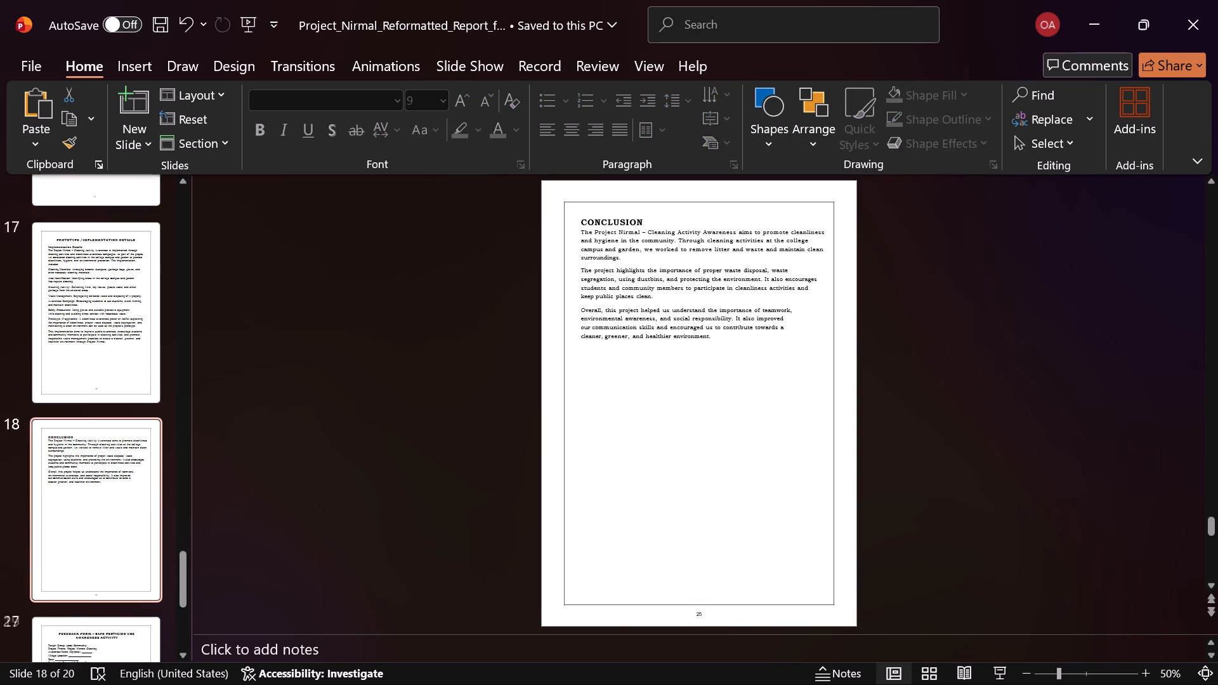
{"action": "left_click", "coordinate": [697, 615]}
{"action": "double_click", "coordinate": [699, 612]}
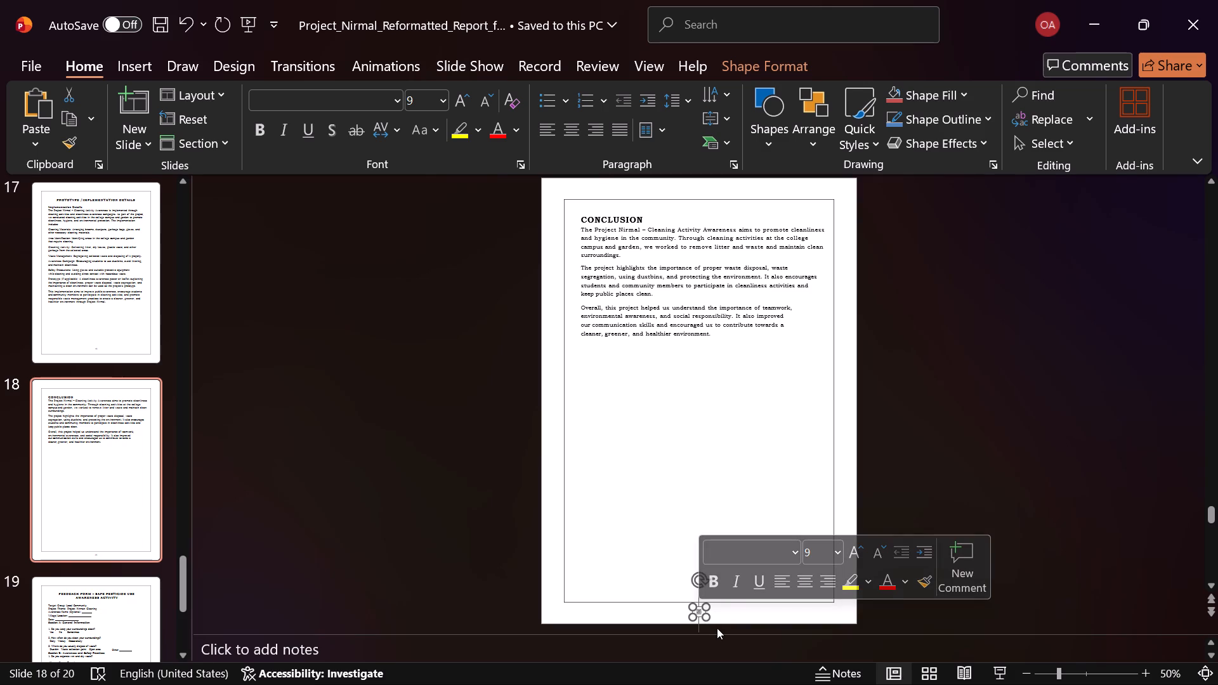
{"action": "type", "text": "16"}
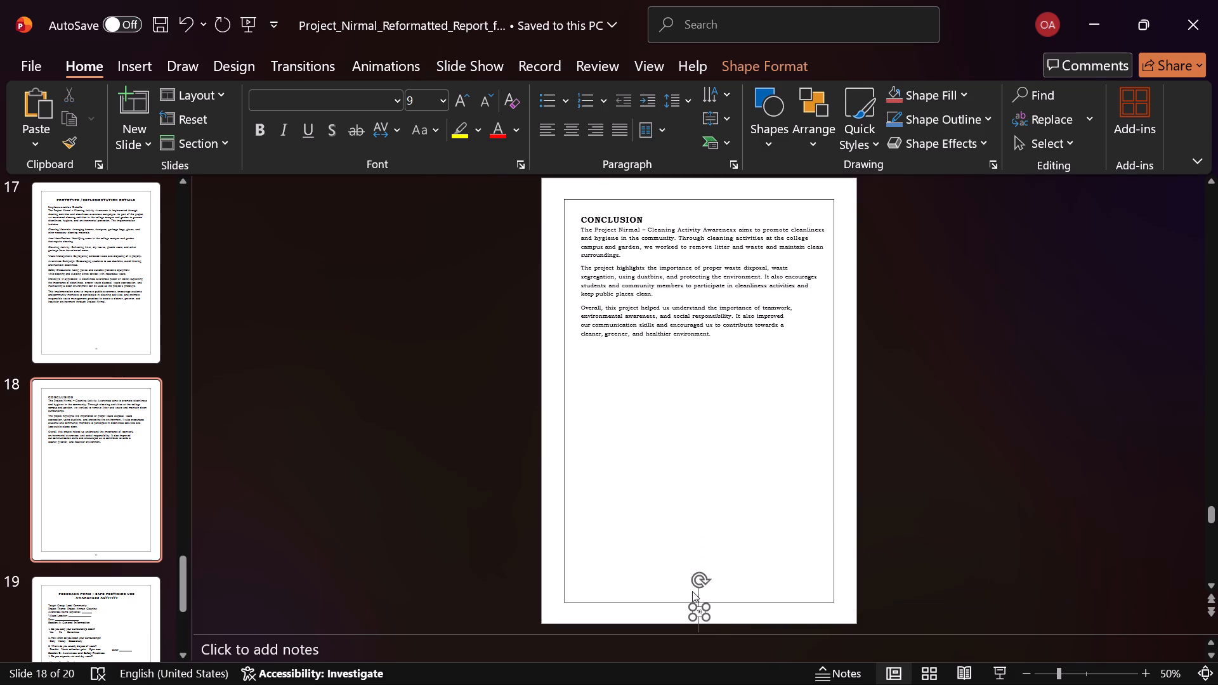
Nudge the page number 16 on slide 18 up until it sits inside the page border.
{"action": "left_click", "coordinate": [702, 583]}
{"action": "key", "text": "Up"}
{"action": "key", "text": "Up"}
{"action": "key", "text": "Up"}
{"action": "key", "text": "Up"}
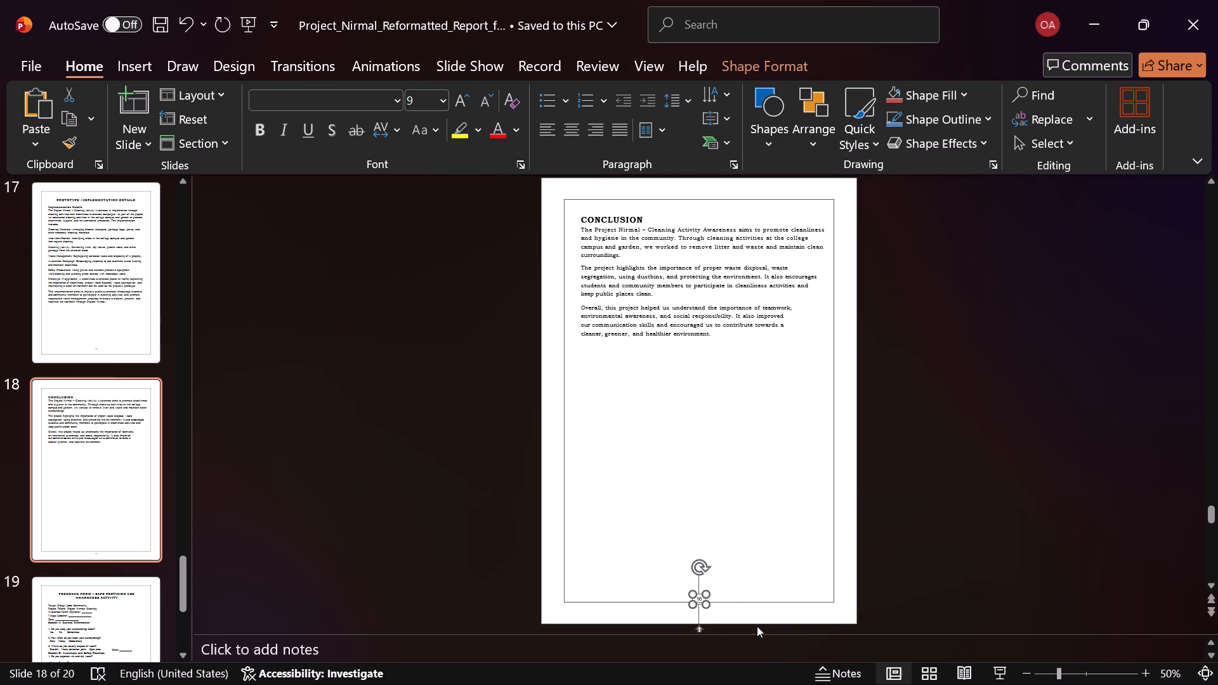
{"action": "key", "text": "Up"}
{"action": "key", "text": "Up"}
{"action": "key", "text": "Up"}
{"action": "key", "text": "Down"}
{"action": "key", "text": "Down"}
{"action": "key", "text": "Up"}
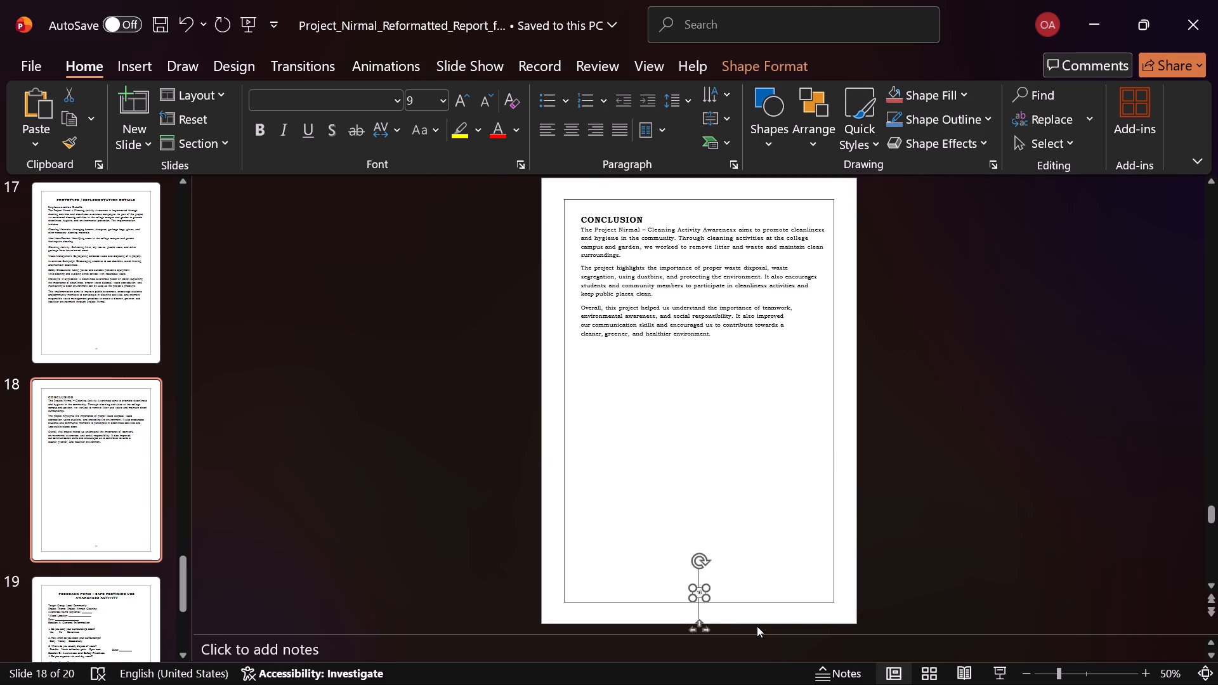
{"action": "key", "text": "Up"}
{"action": "left_click", "coordinate": [775, 608]}
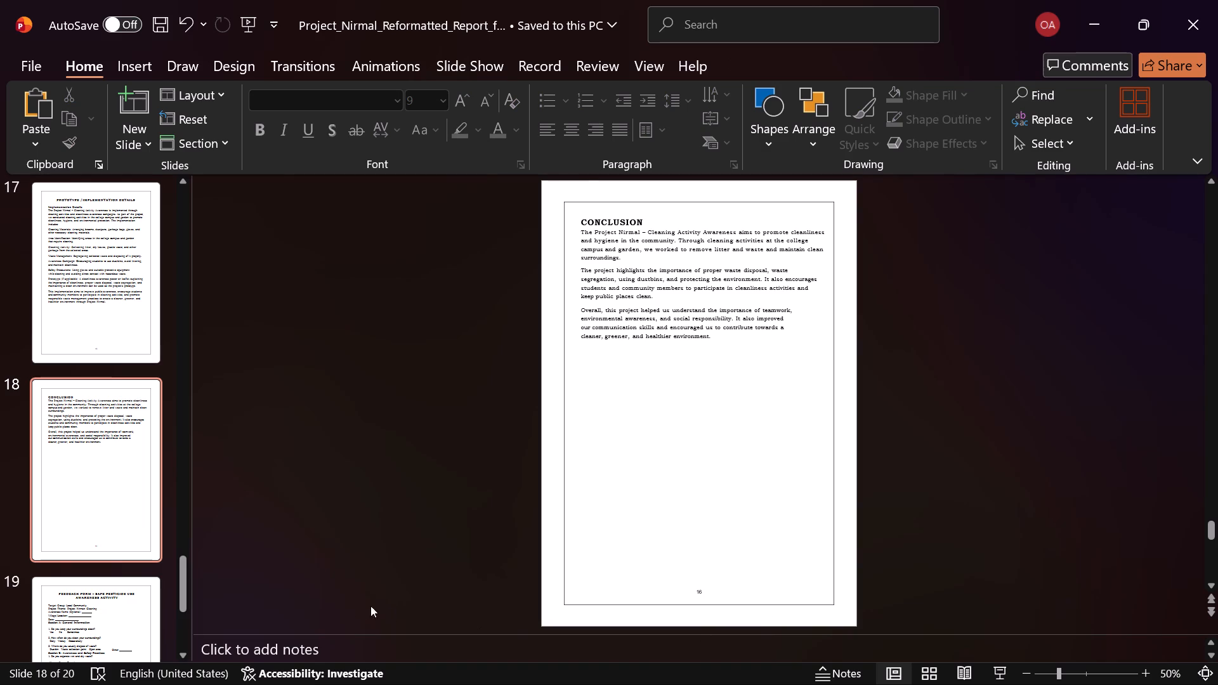
Replace the footer page number on slide 19, the Feedback Form page, with 17.
{"action": "left_click", "coordinate": [138, 610]}
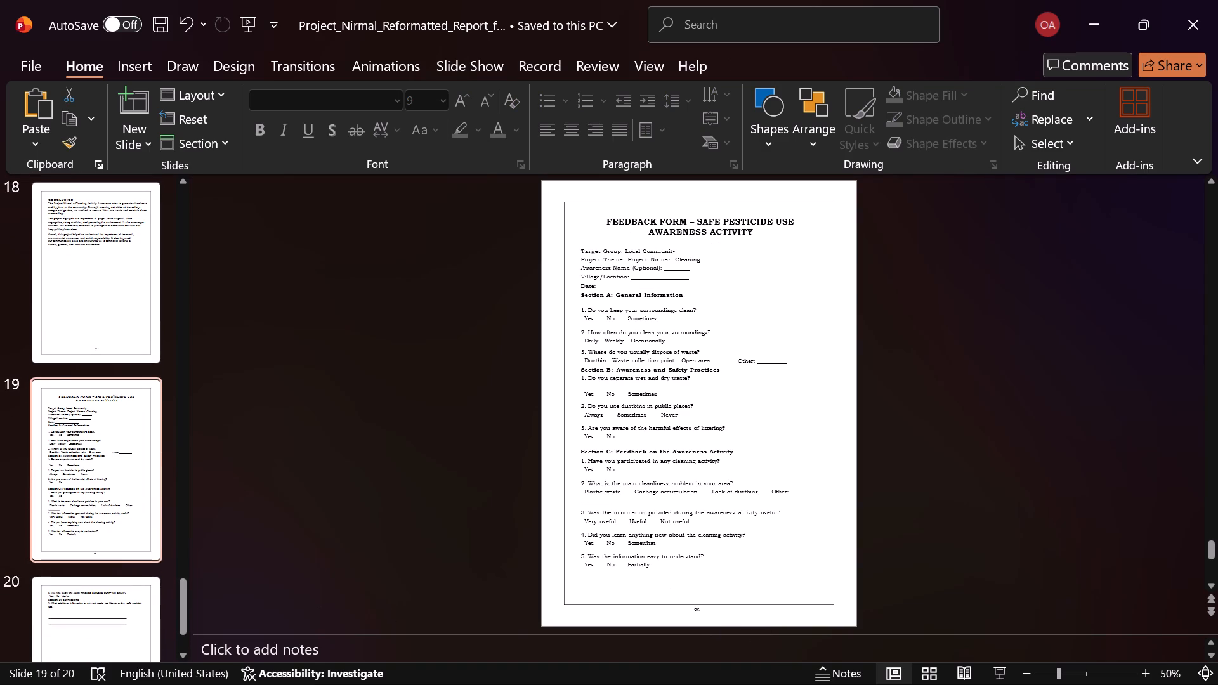
{"action": "double_click", "coordinate": [697, 610]}
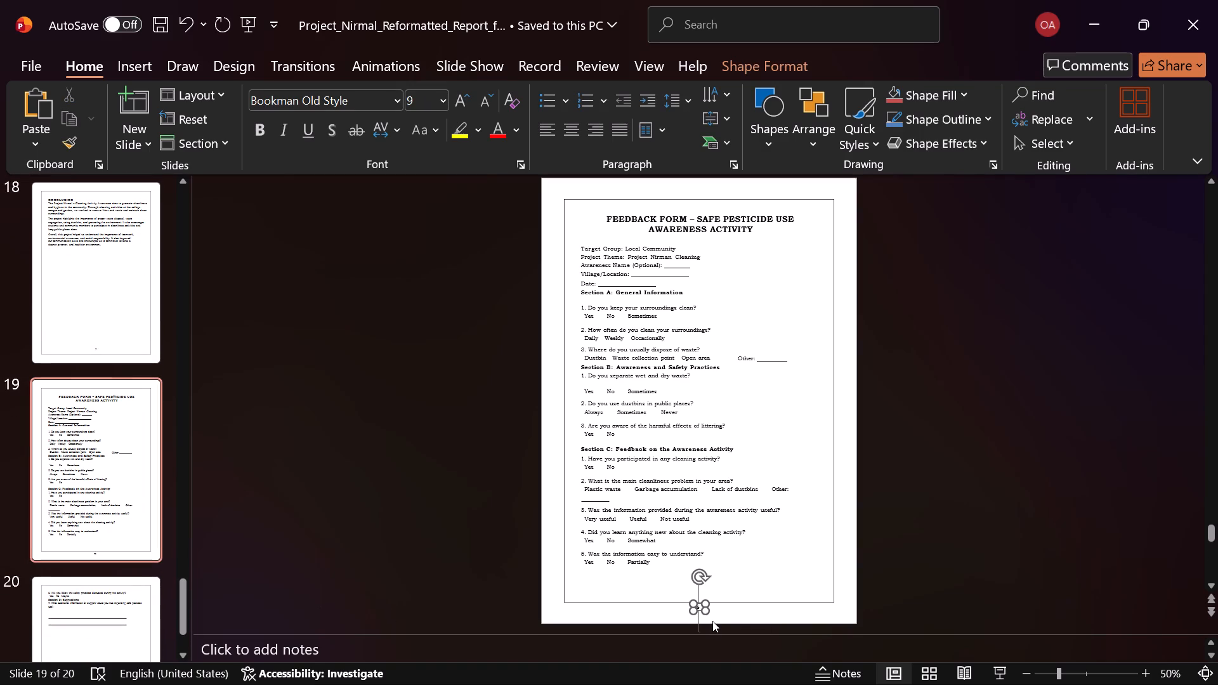
{"action": "double_click", "coordinate": [700, 608]}
{"action": "key", "text": "Up"}
{"action": "key", "text": "Right"}
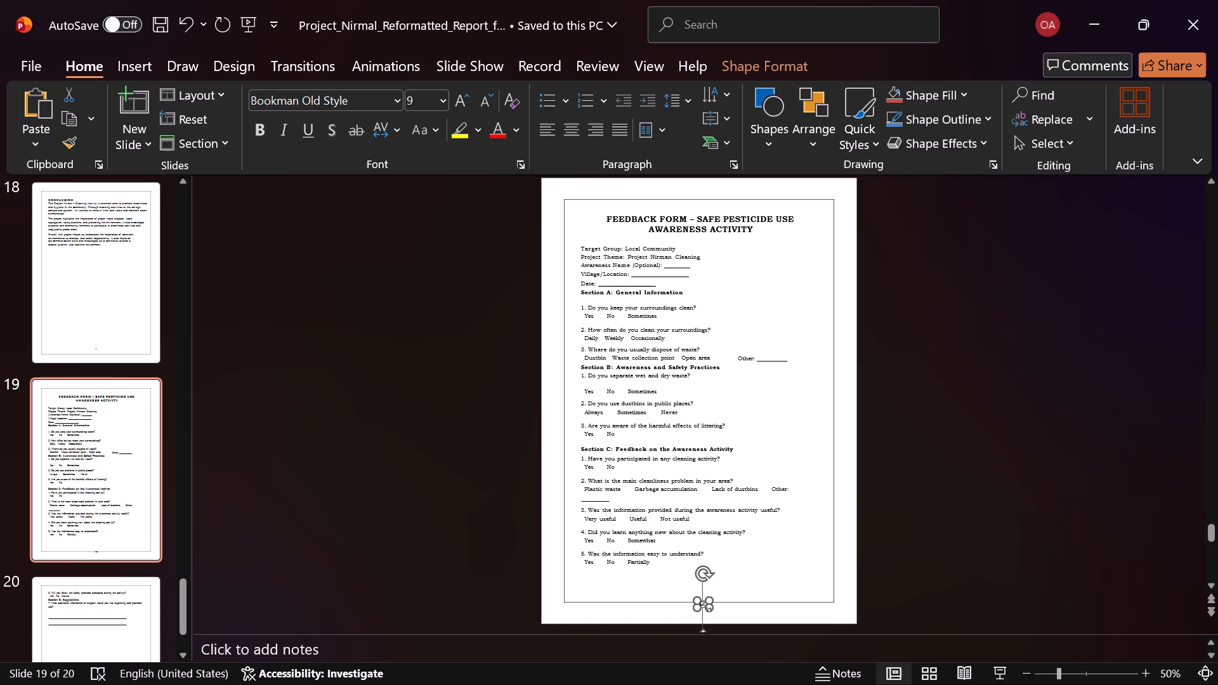
{"action": "double_click", "coordinate": [700, 603]}
{"action": "key", "text": "Down"}
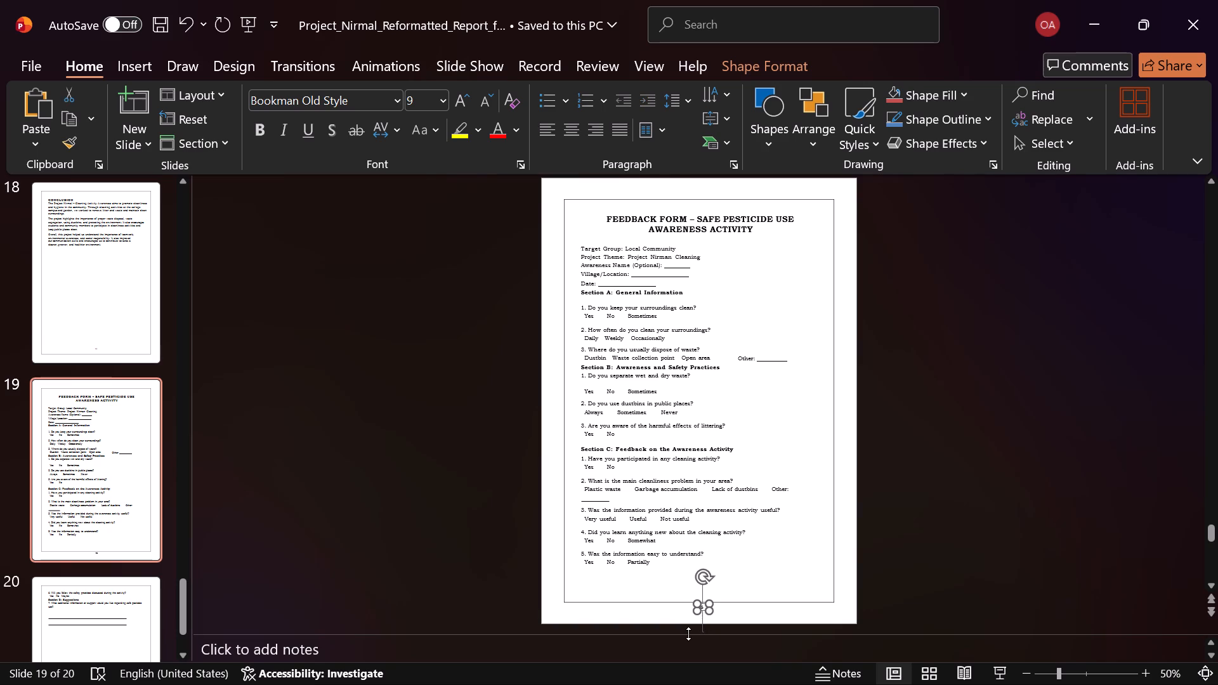
{"action": "scroll", "coordinate": [688, 634], "scroll_direction": "up", "scroll_amount": 4, "text": "ctrl"}
{"action": "double_click", "coordinate": [709, 575]}
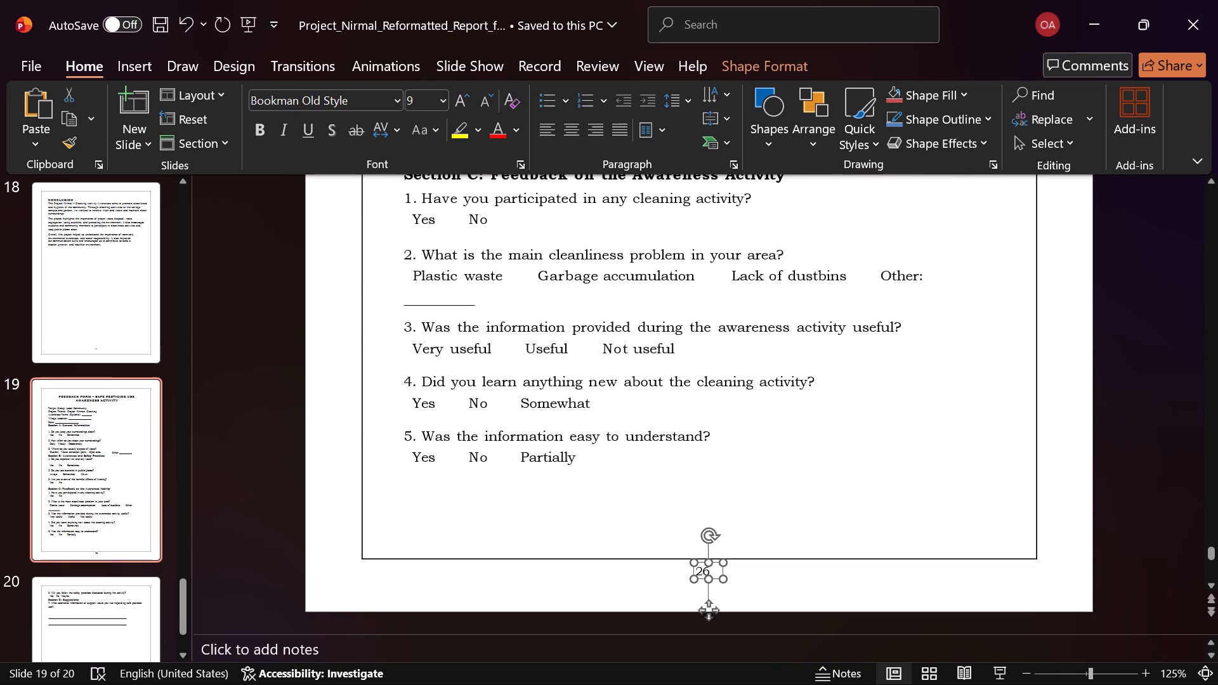
{"action": "double_click", "coordinate": [712, 572]}
{"action": "left_click", "coordinate": [707, 573]}
{"action": "key", "text": "BackSpace"}
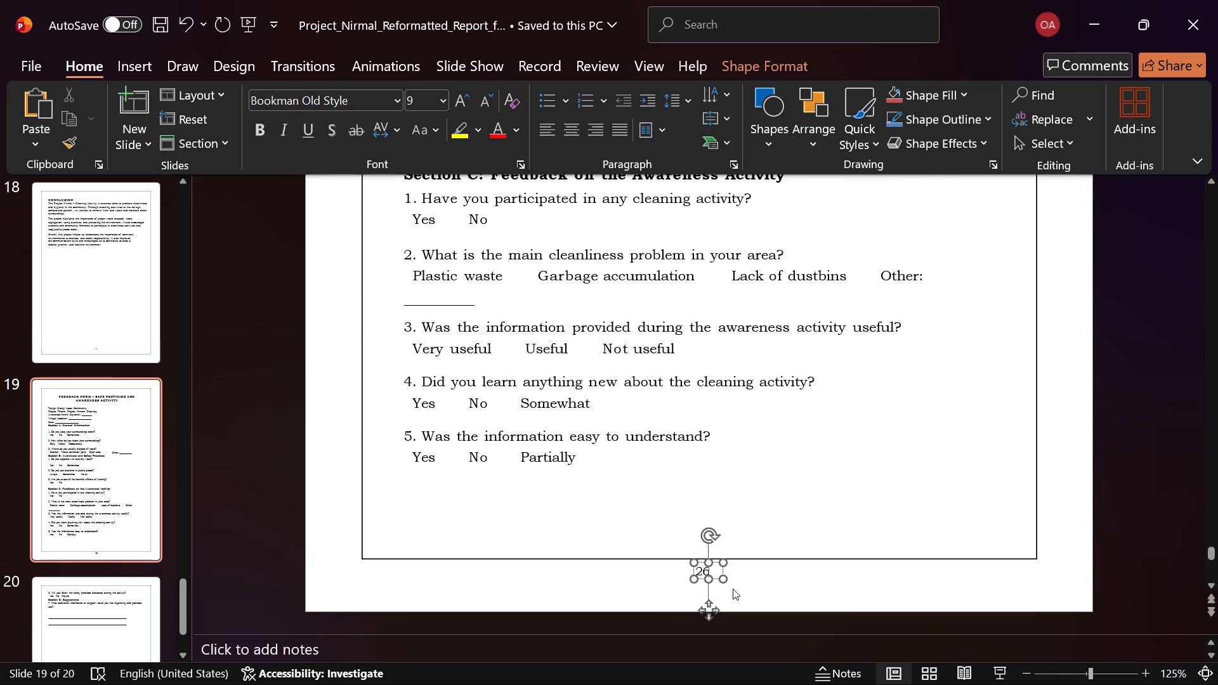
{"action": "key", "text": "BackSpace"}
{"action": "type", "text": "17"}
{"action": "left_click", "coordinate": [733, 589]}
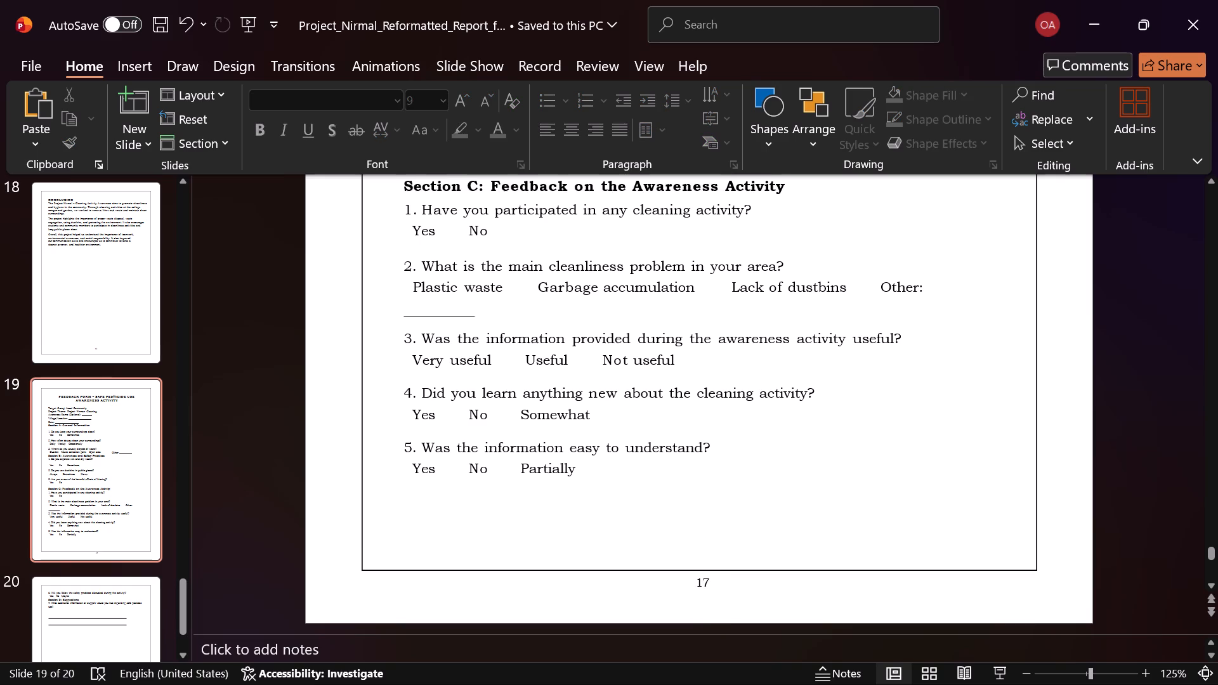
Nudge the page number 17 on slide 19 up inside the page border and slightly right.
{"action": "left_click", "coordinate": [710, 587]}
{"action": "left_click", "coordinate": [706, 549]}
{"action": "key", "text": "Up"}
{"action": "key", "text": "Up"}
{"action": "key", "text": "Up"}
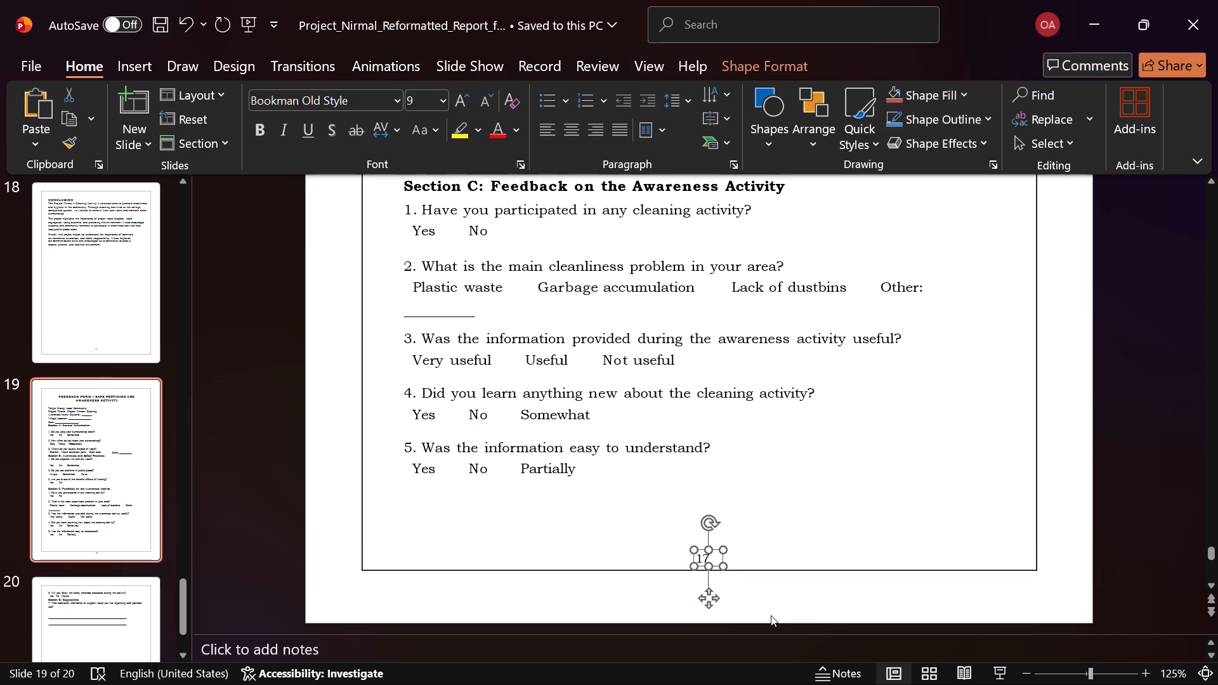
{"action": "key", "text": "Up"}
{"action": "key", "text": "Right"}
{"action": "left_click", "coordinate": [771, 615]}
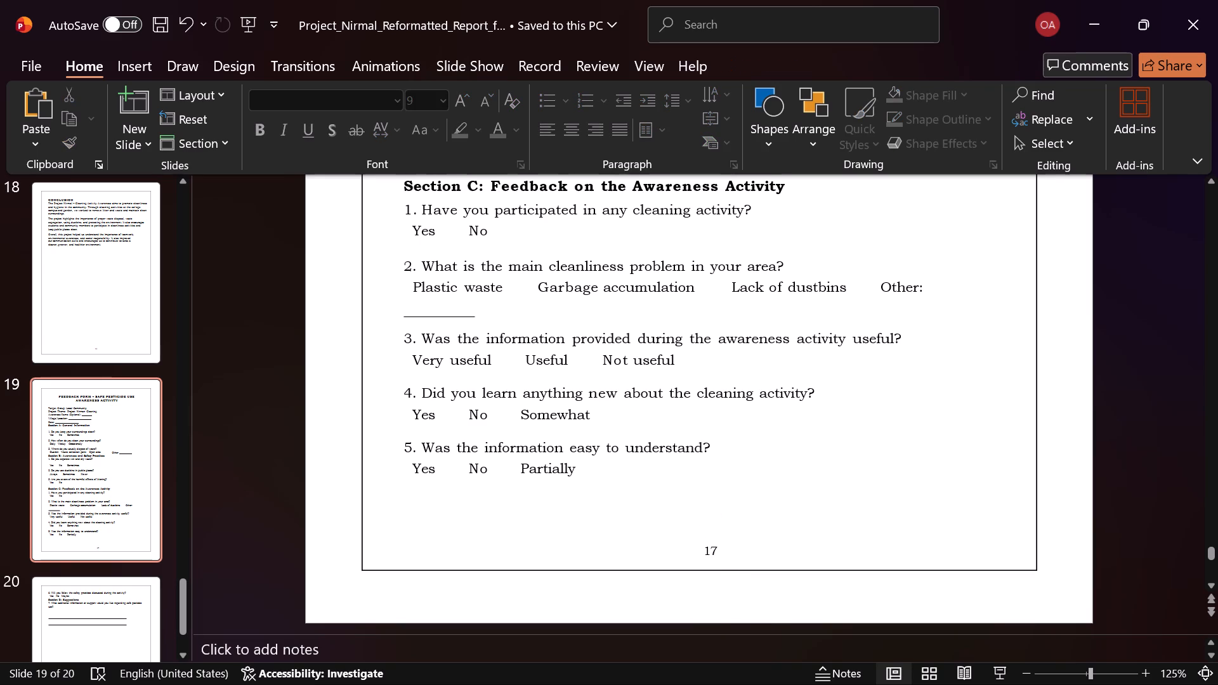
Replace the footer page number on slide 20, the last page of the feedback form, with 18.
{"action": "left_click", "coordinate": [101, 608]}
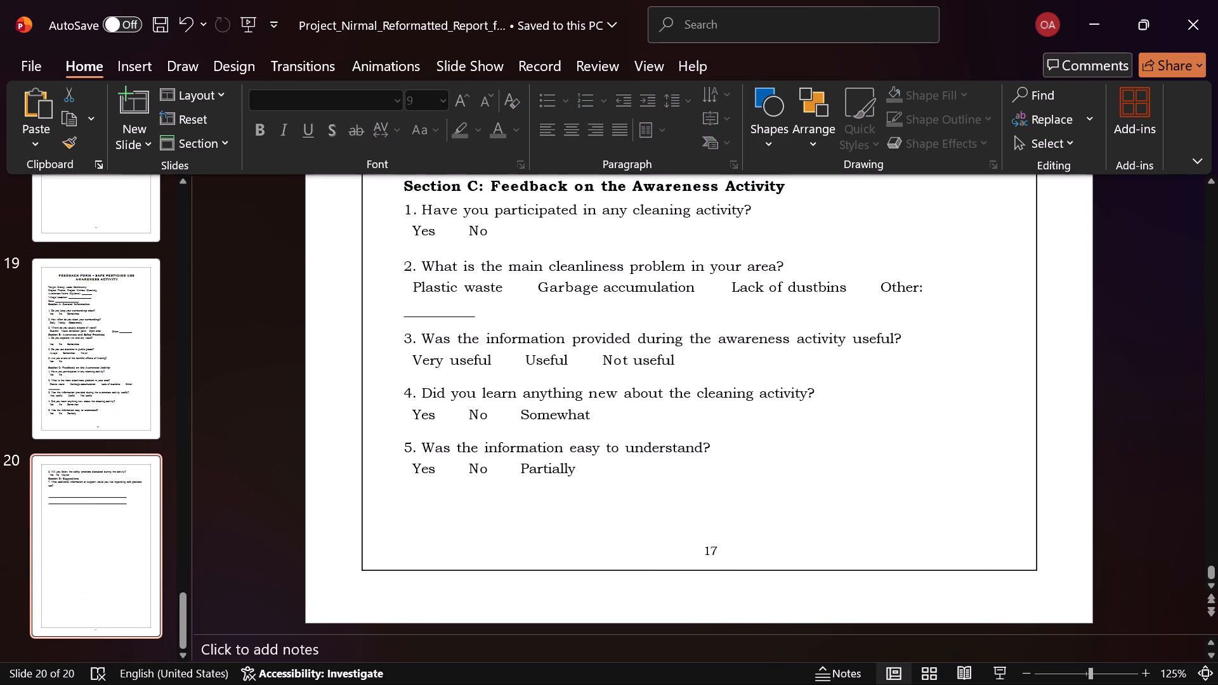
{"action": "double_click", "coordinate": [696, 584]}
{"action": "type", "text": "18"}
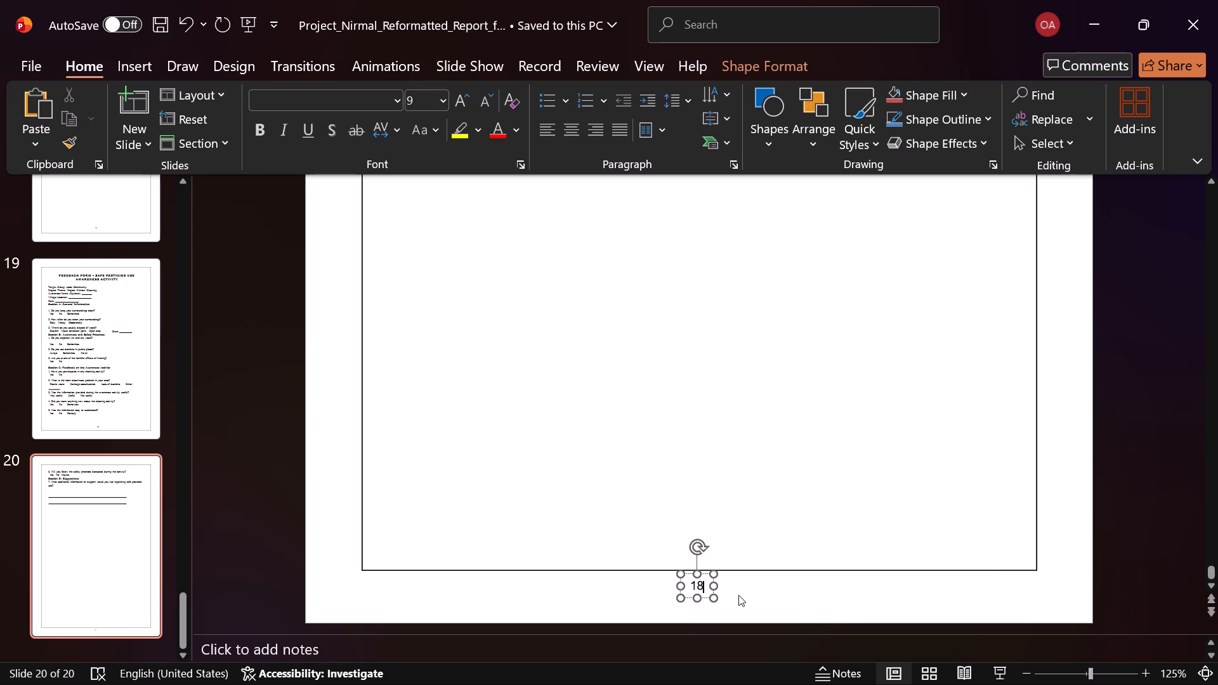
Nudge the page number 18 on slide 20 up inside the page border and slightly right.
{"action": "left_click", "coordinate": [693, 542]}
{"action": "key", "text": "Up"}
{"action": "key", "text": "Up"}
{"action": "key", "text": "Up"}
{"action": "key", "text": "Up"}
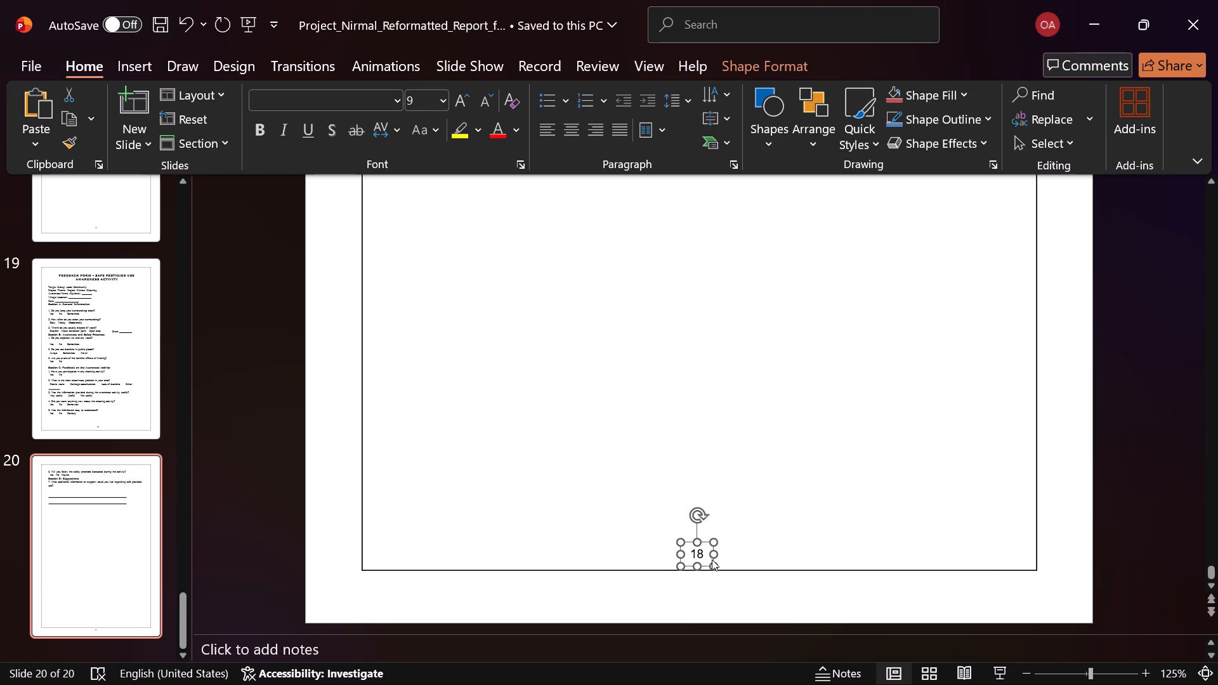
{"action": "key", "text": "Up"}
{"action": "key", "text": "Right"}
{"action": "left_click", "coordinate": [743, 592]}
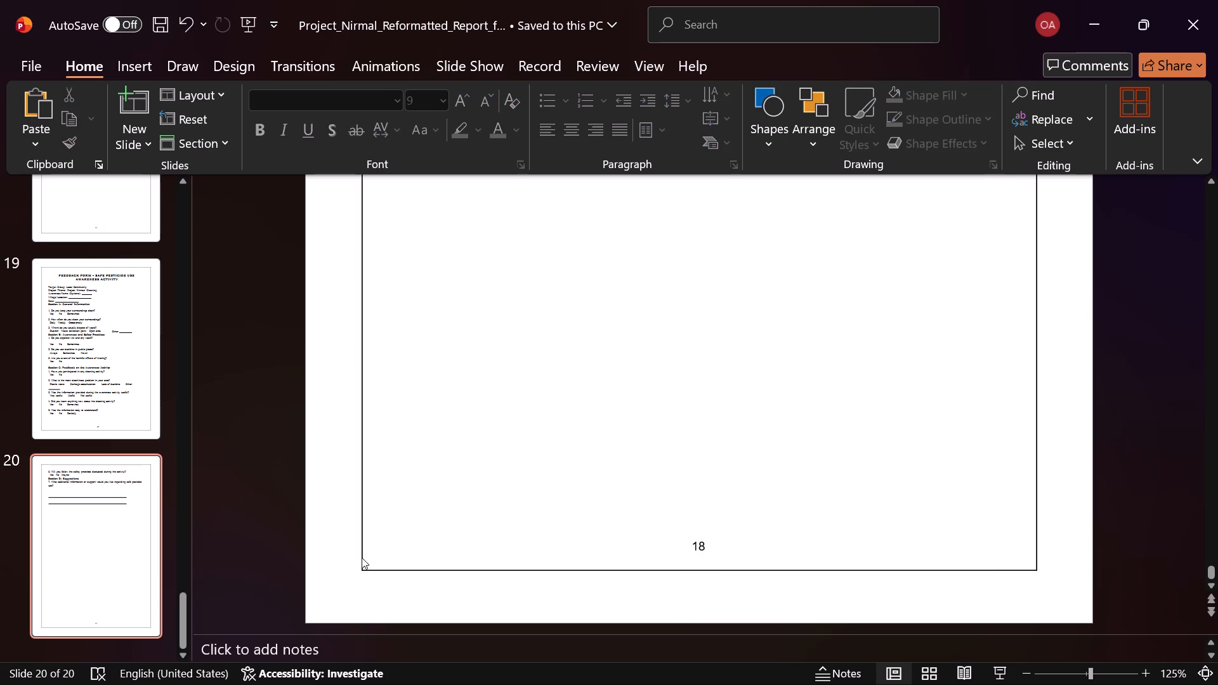
Review slides 20 back to 13 and forward again to the Feedback Form, examining their contents and footer page numbers.
{"action": "scroll", "coordinate": [147, 544], "scroll_direction": "down", "scroll_amount": 2}
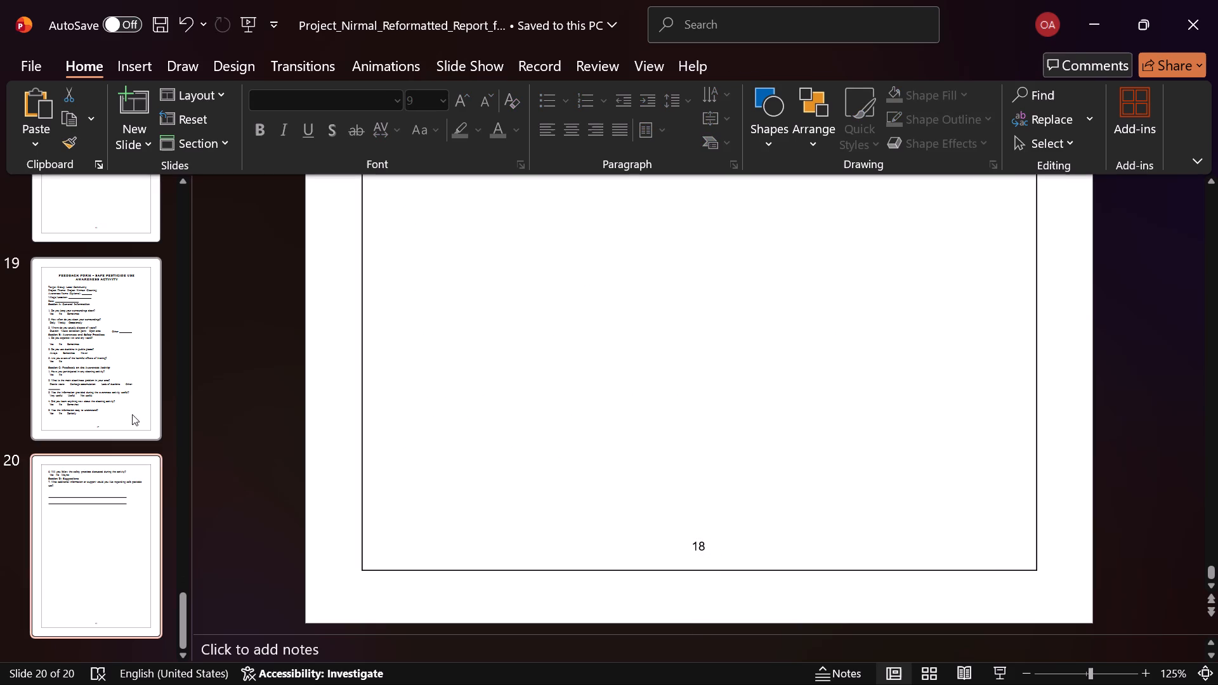
{"action": "left_click", "coordinate": [139, 375]}
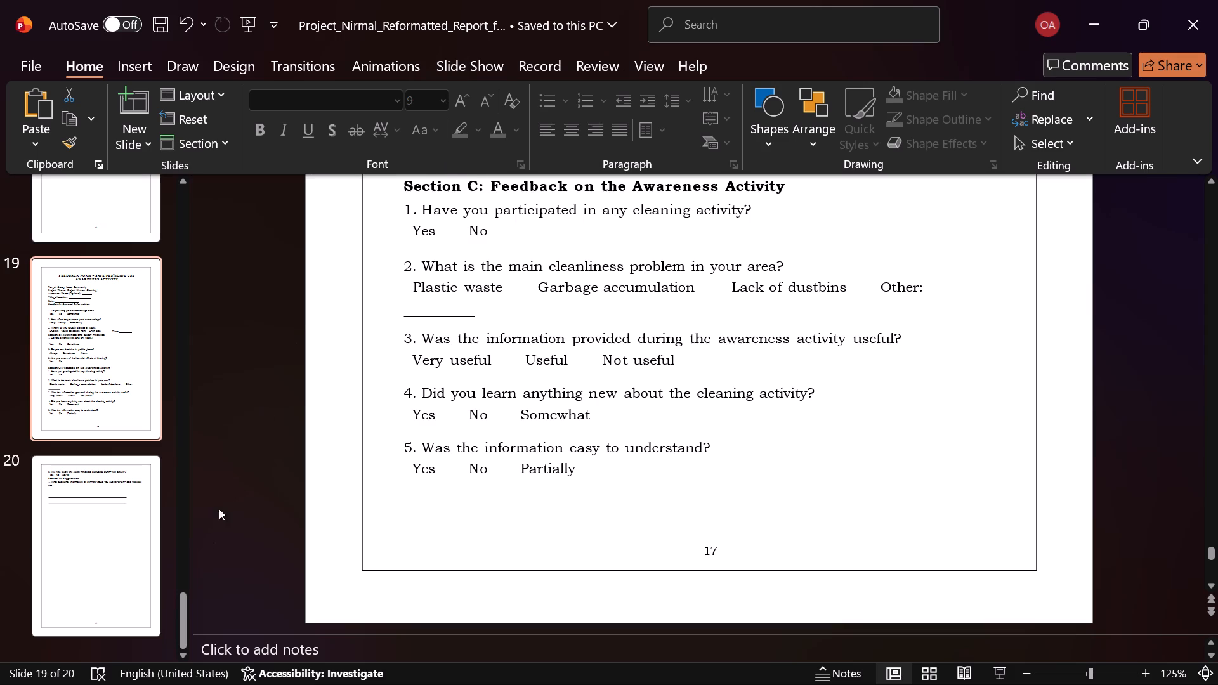
{"action": "left_click", "coordinate": [0, 597]}
{"action": "left_click", "coordinate": [46, 567]}
{"action": "scroll", "coordinate": [119, 392], "scroll_direction": "up", "scroll_amount": 1}
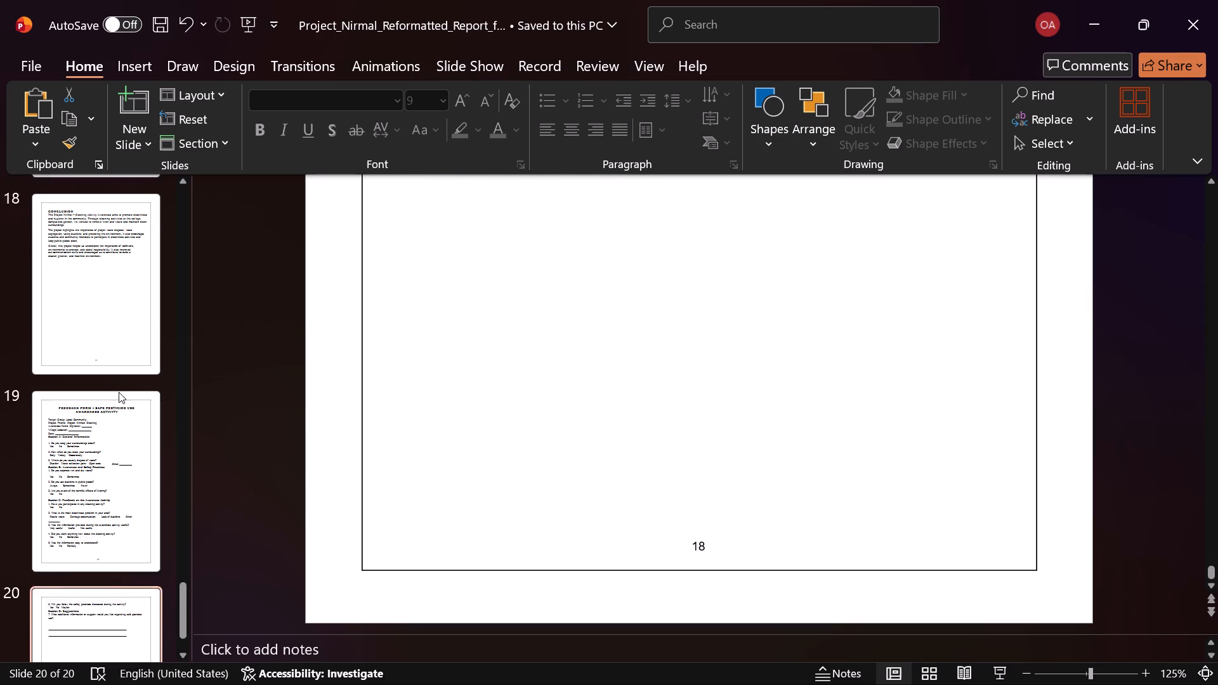
{"action": "left_click", "coordinate": [117, 372]}
{"action": "scroll", "coordinate": [121, 397], "scroll_direction": "up", "scroll_amount": 3}
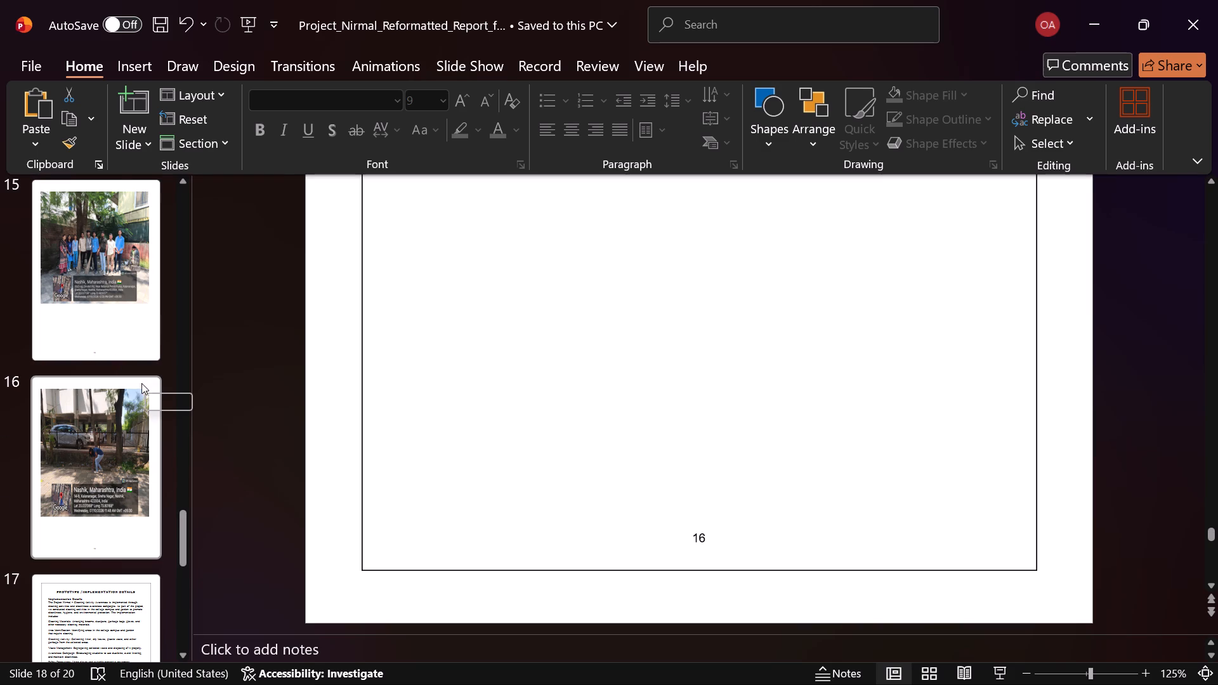
{"action": "left_click", "coordinate": [95, 294]}
{"action": "scroll", "coordinate": [108, 302], "scroll_direction": "up", "scroll_amount": 2}
{"action": "left_click", "coordinate": [93, 433]}
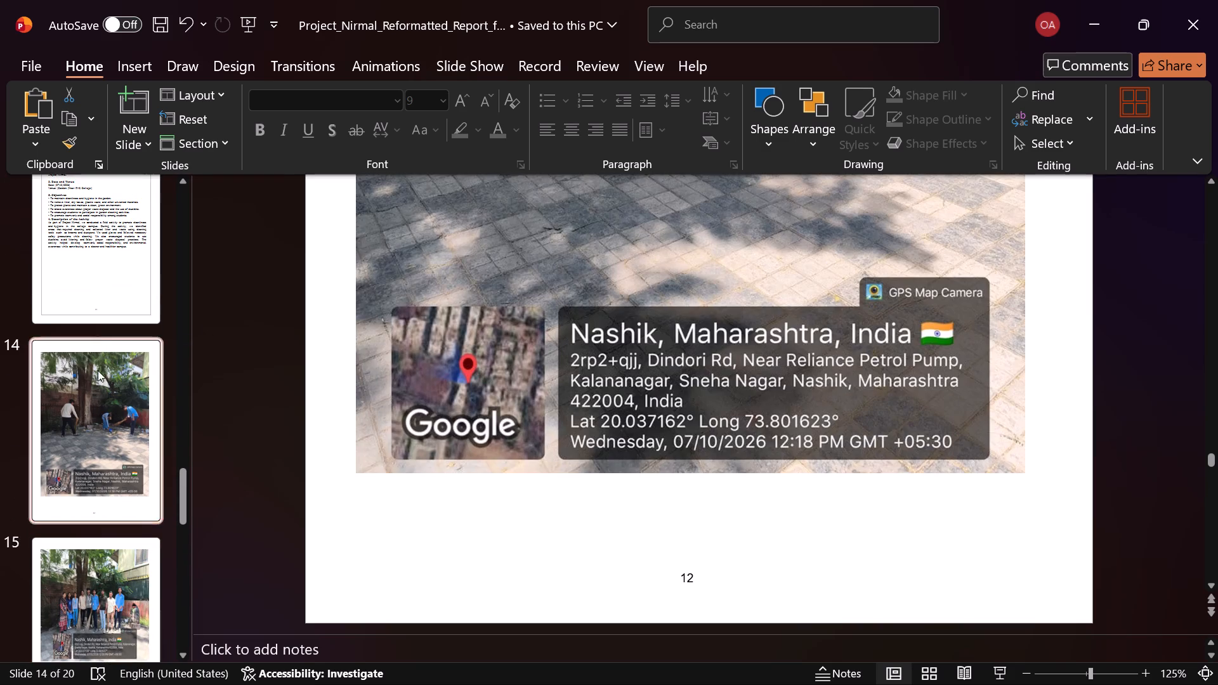
{"action": "scroll", "coordinate": [100, 334], "scroll_direction": "up", "scroll_amount": 2}
{"action": "left_click", "coordinate": [84, 530]}
{"action": "scroll", "coordinate": [556, 336], "scroll_direction": "up", "scroll_amount": 20}
{"action": "scroll", "coordinate": [556, 336], "scroll_direction": "up", "scroll_amount": 20}
{"action": "scroll", "coordinate": [627, 344], "scroll_direction": "down", "scroll_amount": 6}
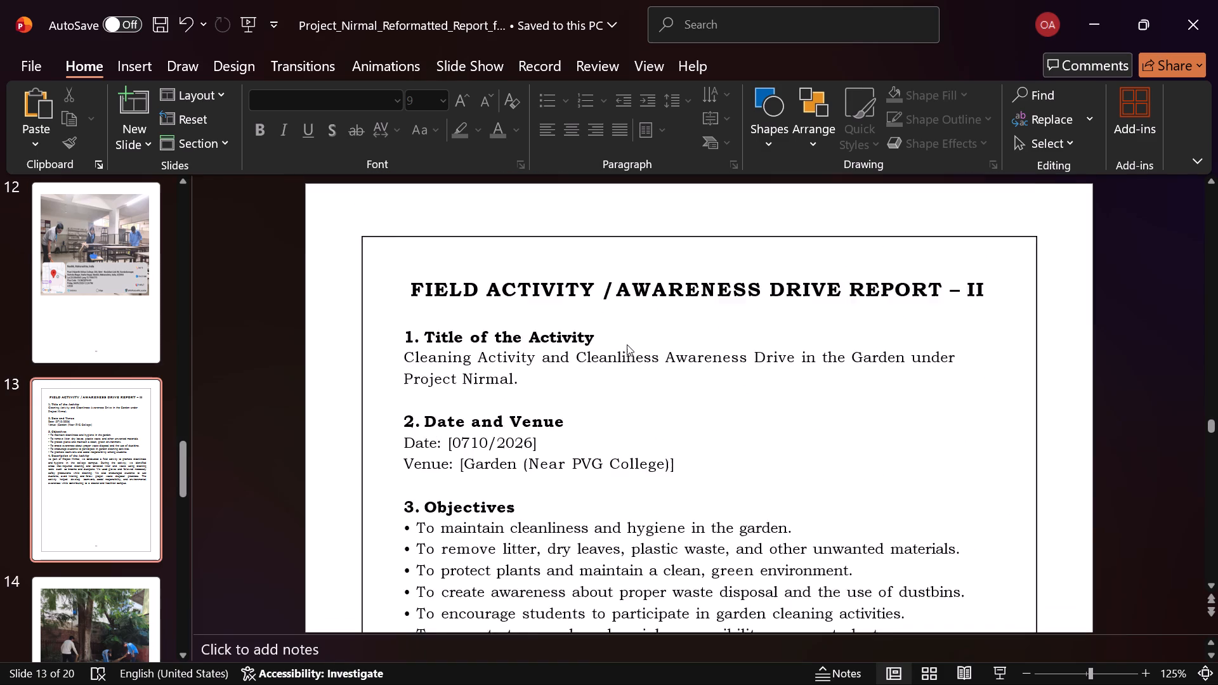
{"action": "scroll", "coordinate": [627, 344], "scroll_direction": "down", "scroll_amount": 2}
{"action": "scroll", "coordinate": [629, 341], "scroll_direction": "up", "scroll_amount": 1}
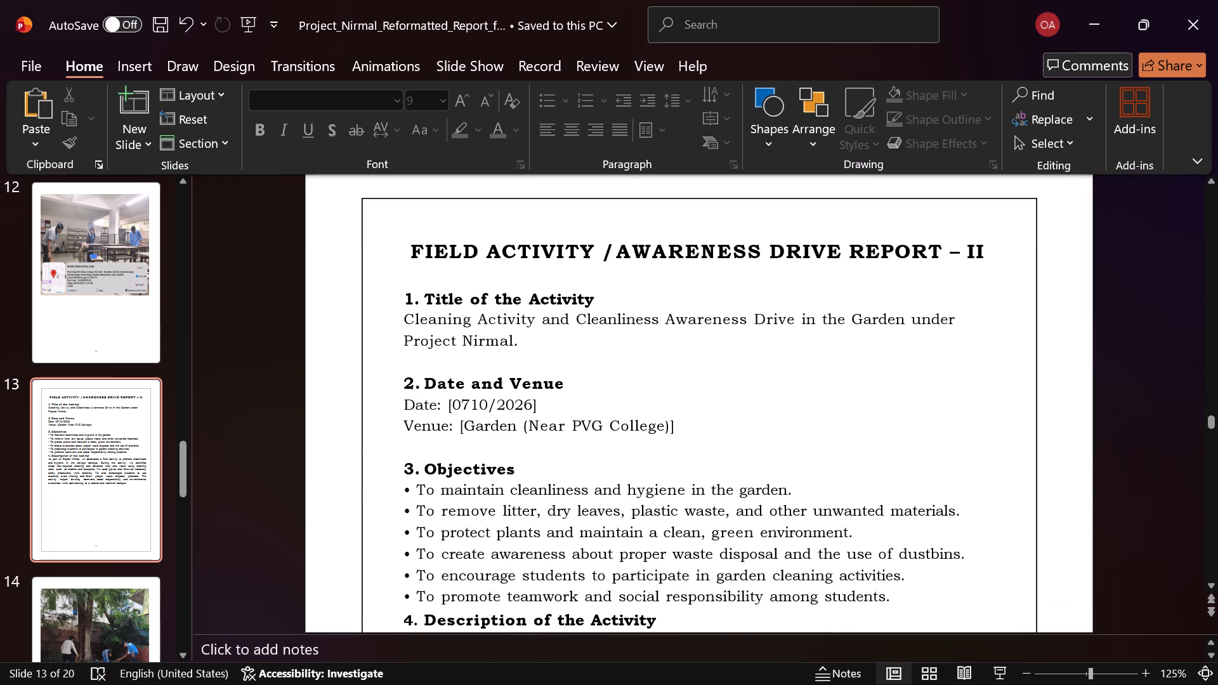
{"action": "left_click", "coordinate": [84, 627]}
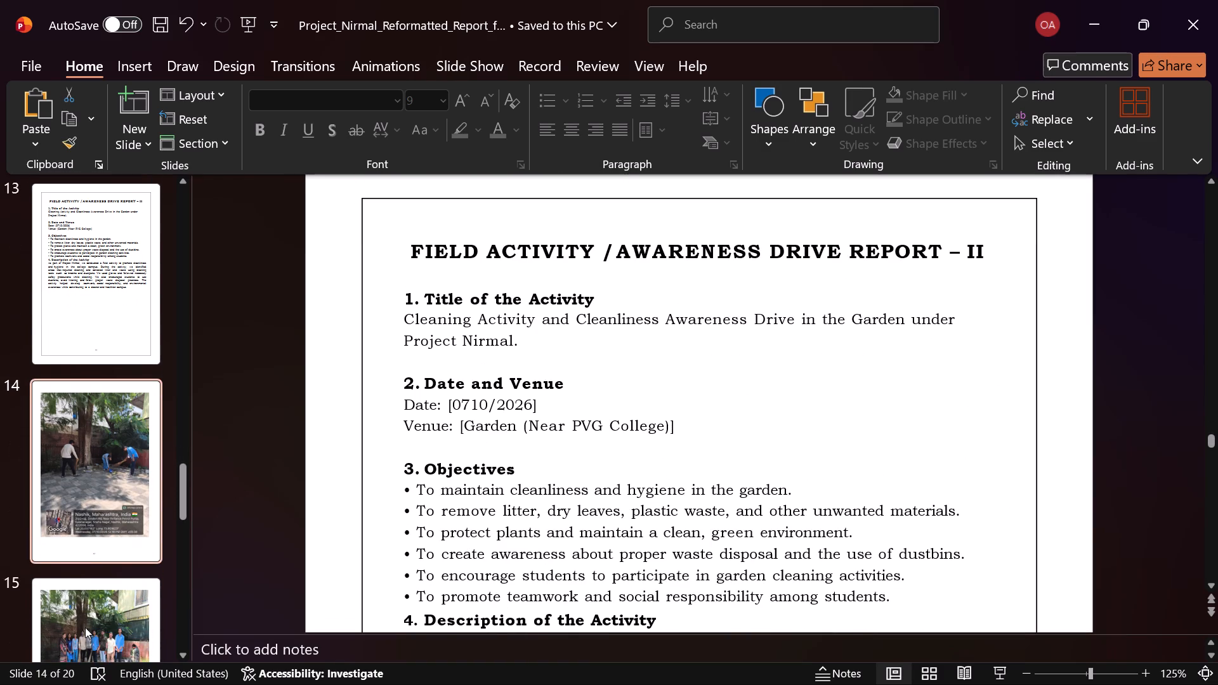
{"action": "left_click", "coordinate": [84, 634]}
{"action": "left_click", "coordinate": [98, 630]}
{"action": "left_click", "coordinate": [99, 622]}
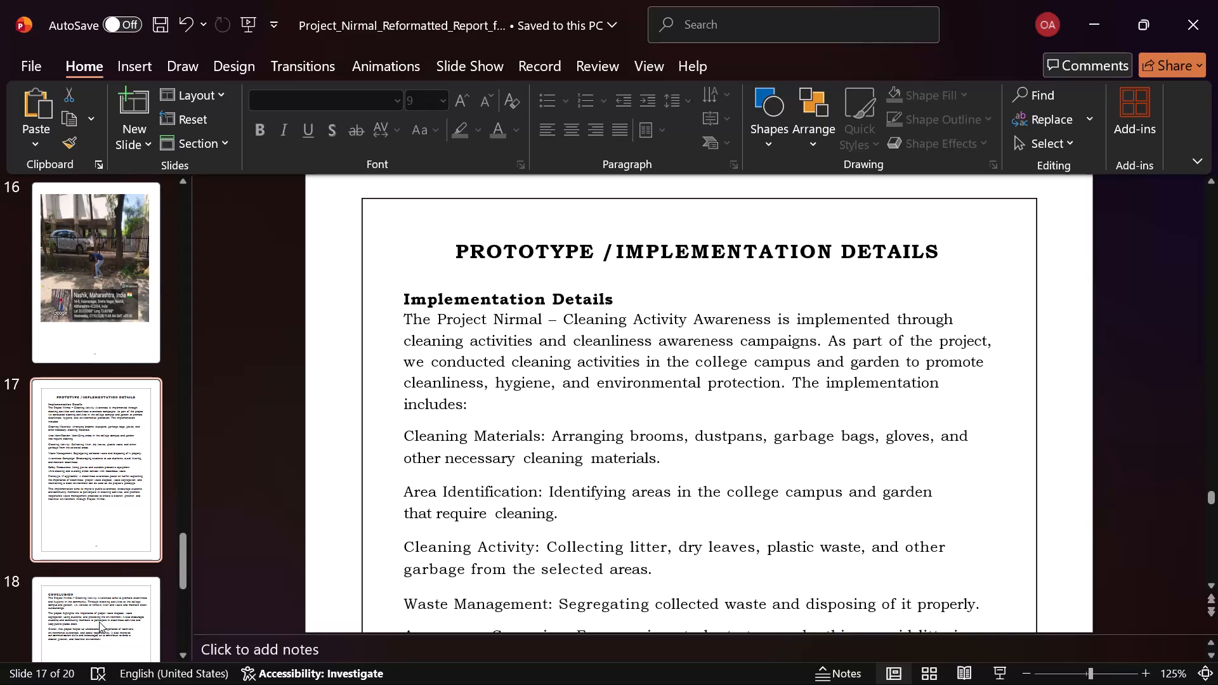
{"action": "left_click", "coordinate": [99, 622]}
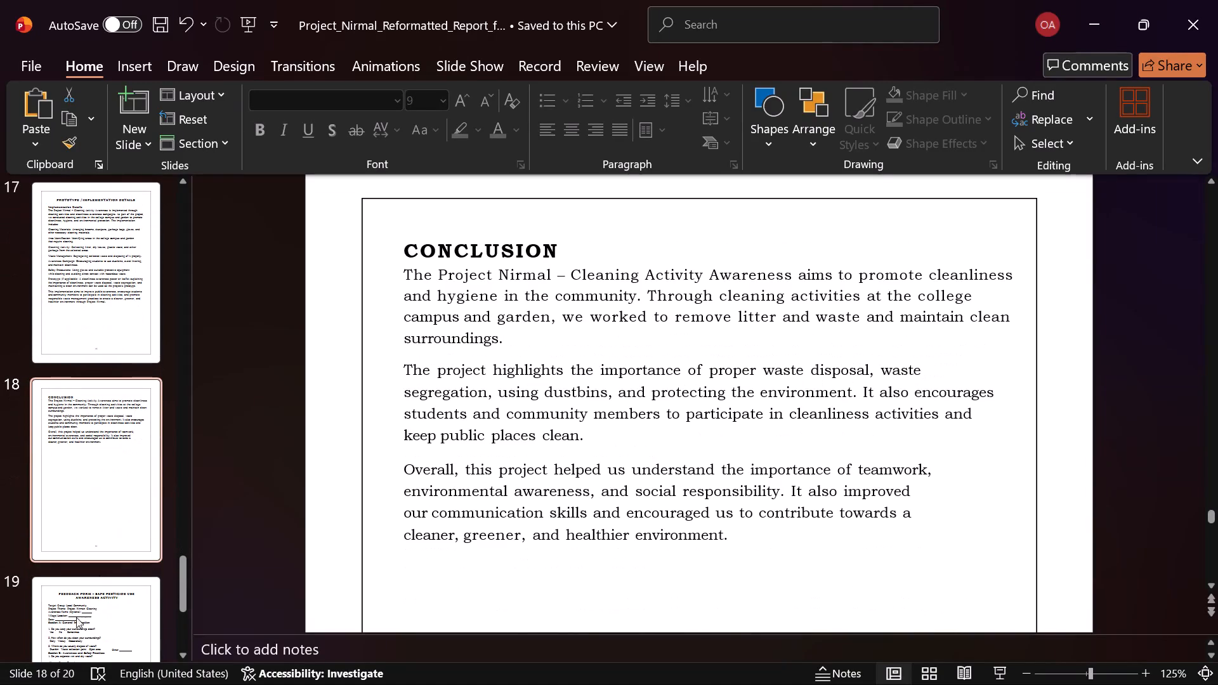
{"action": "left_click", "coordinate": [72, 622]}
Examine the earlier pages from Course Objectives on slide 6 to the Prototype page on slide 9.
{"action": "scroll", "coordinate": [81, 398], "scroll_direction": "up", "scroll_amount": 14}
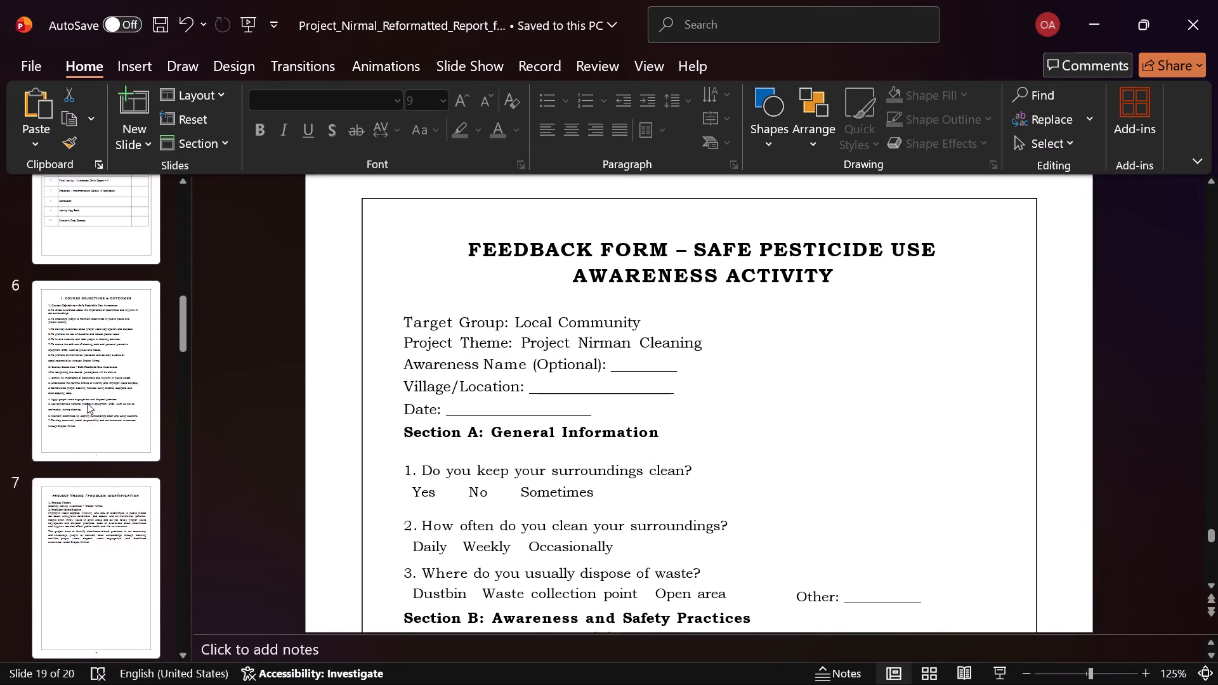
{"action": "left_click", "coordinate": [97, 393]}
{"action": "left_click", "coordinate": [100, 594]}
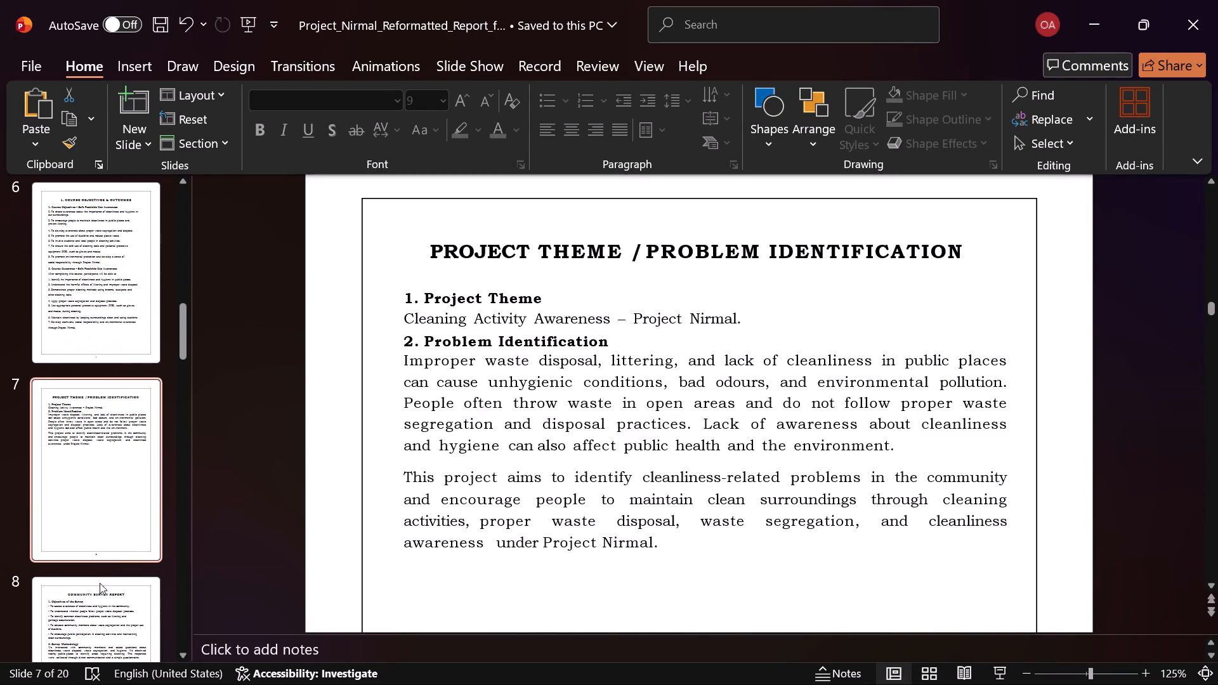
{"action": "left_click", "coordinate": [72, 256]}
{"action": "left_click", "coordinate": [77, 407]}
{"action": "scroll", "coordinate": [88, 388], "scroll_direction": "down", "scroll_amount": 1}
{"action": "left_click", "coordinate": [85, 492]}
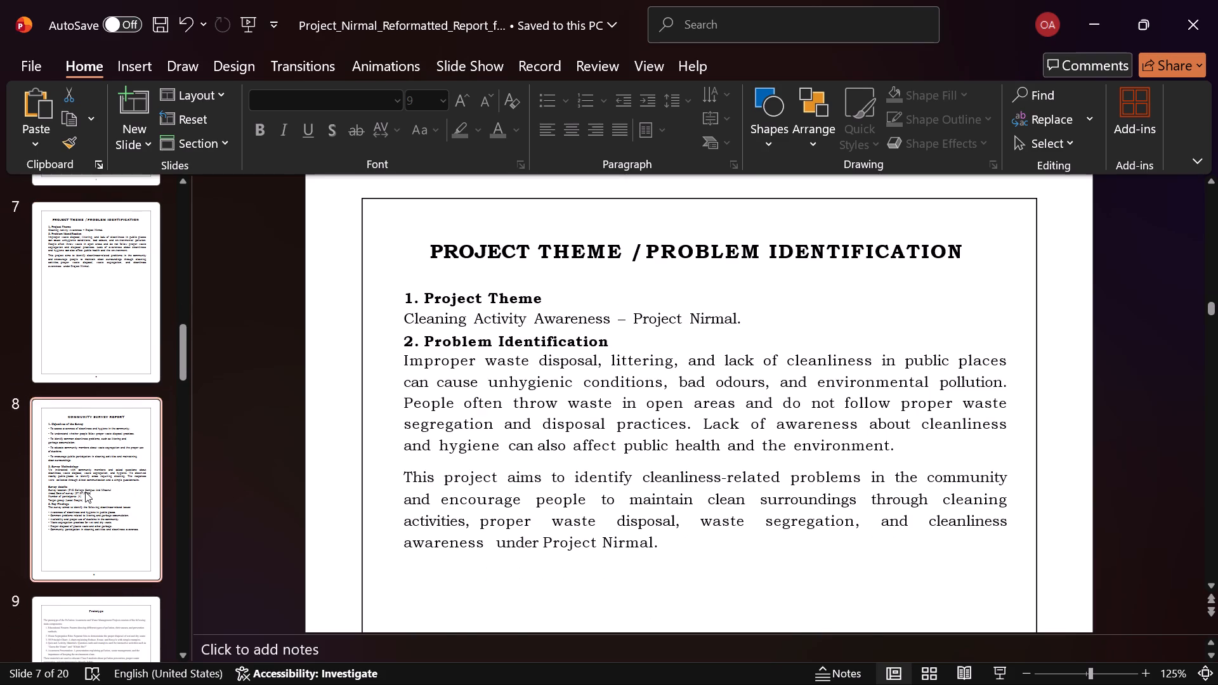
{"action": "left_click", "coordinate": [88, 606]}
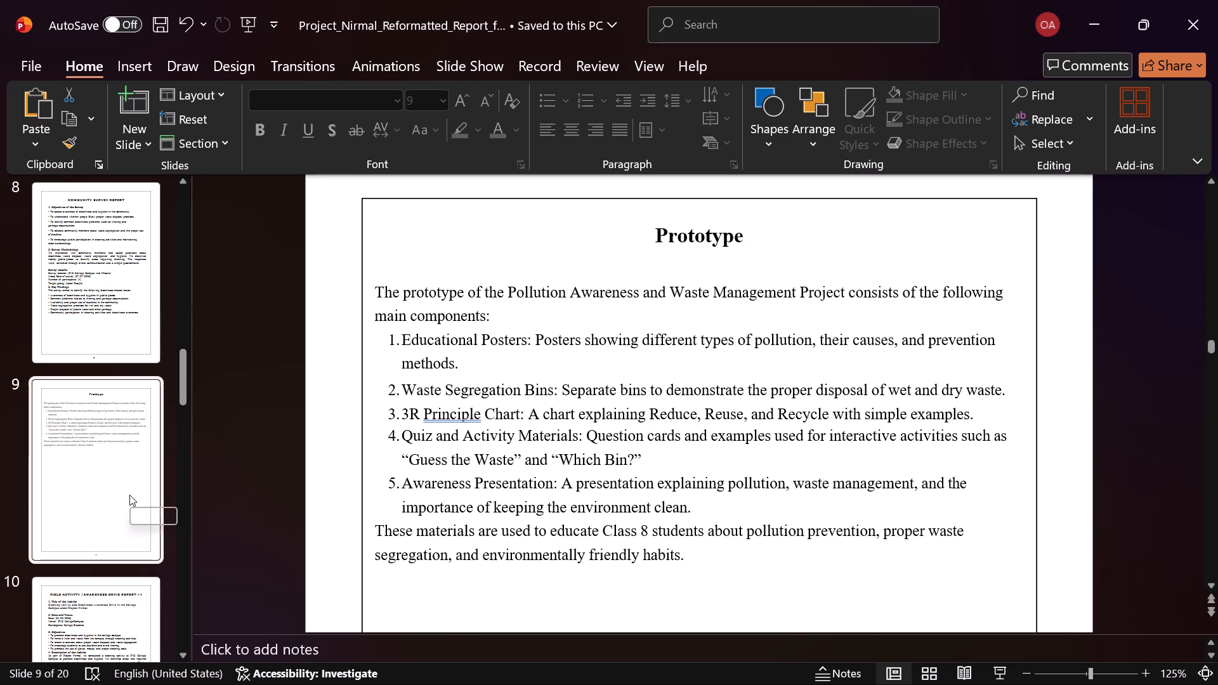
Move the Prototype slide from position 9 to position 18, between the Conclusion and Feedback Form slides.
{"action": "left_click_drag", "start_coordinate": [129, 495], "coordinate": [160, 608]}
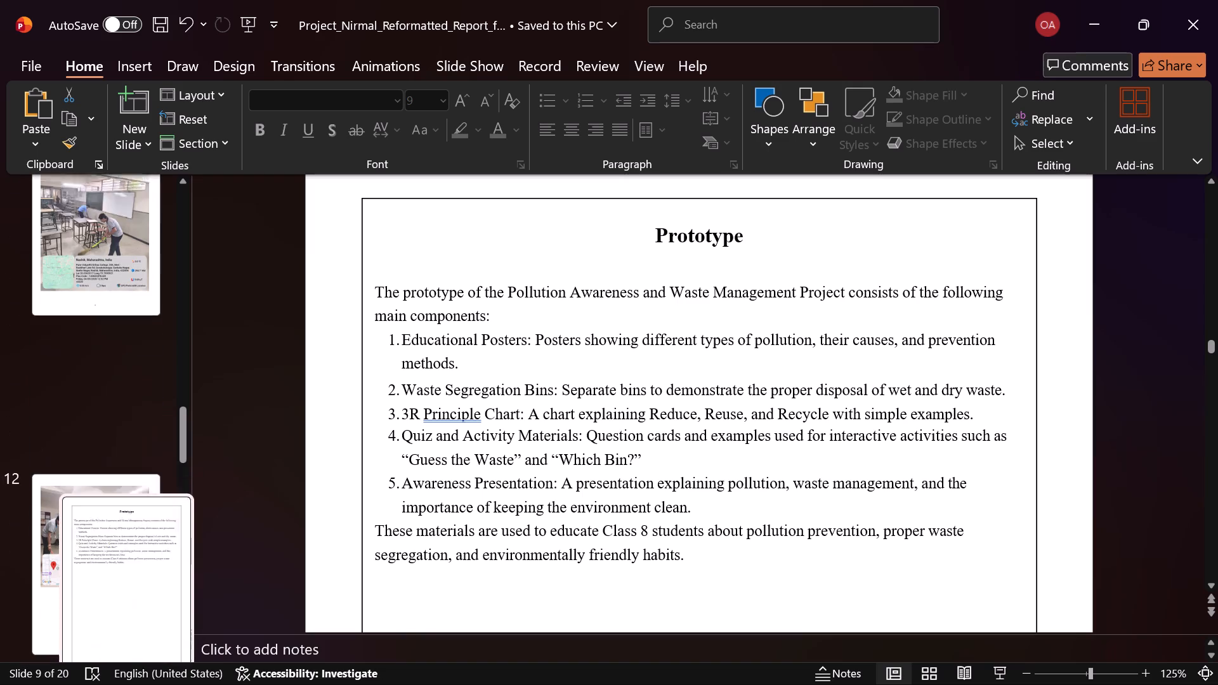
{"action": "left_click_drag", "start_coordinate": [160, 608], "coordinate": [207, 207]}
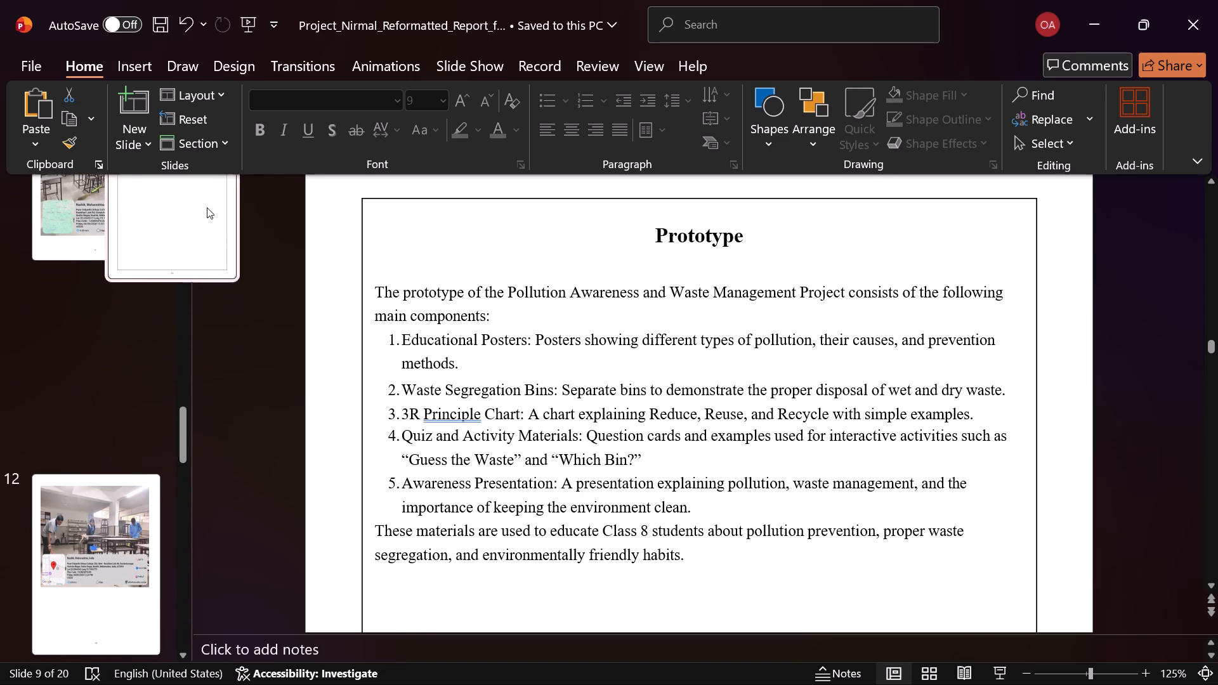
{"action": "left_click_drag", "start_coordinate": [207, 207], "coordinate": [285, 627]}
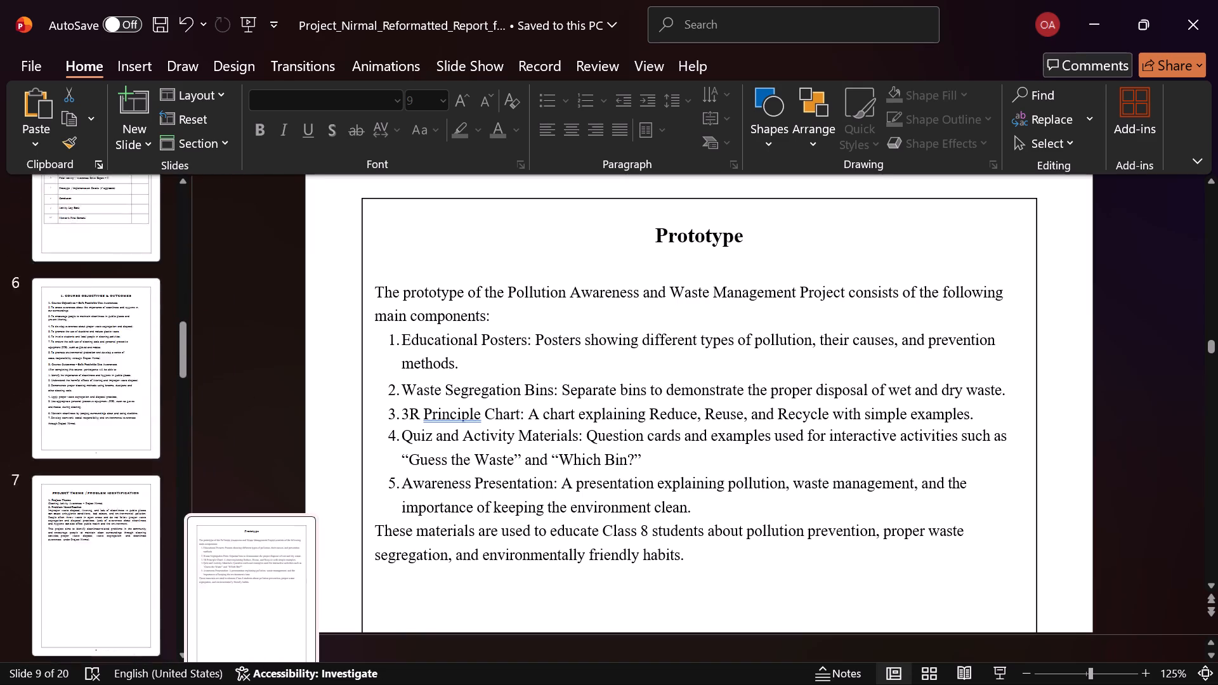
{"action": "left_click_drag", "start_coordinate": [285, 627], "coordinate": [207, 616]}
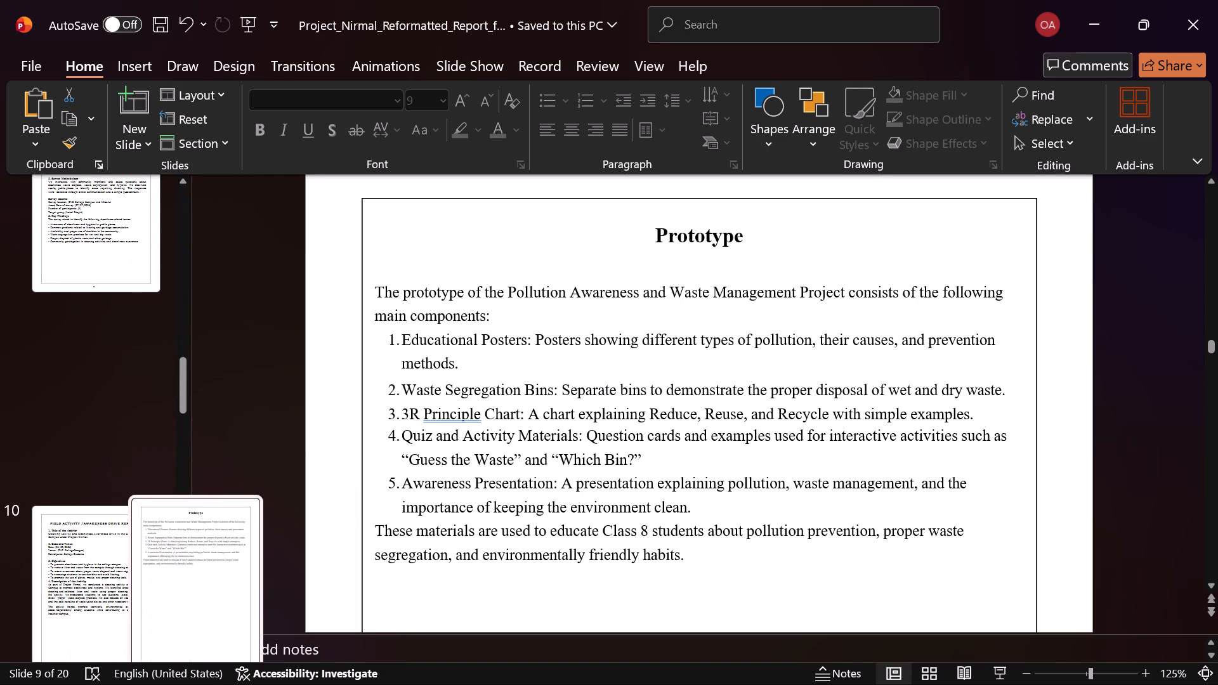
{"action": "left_click_drag", "start_coordinate": [207, 616], "coordinate": [74, 614]}
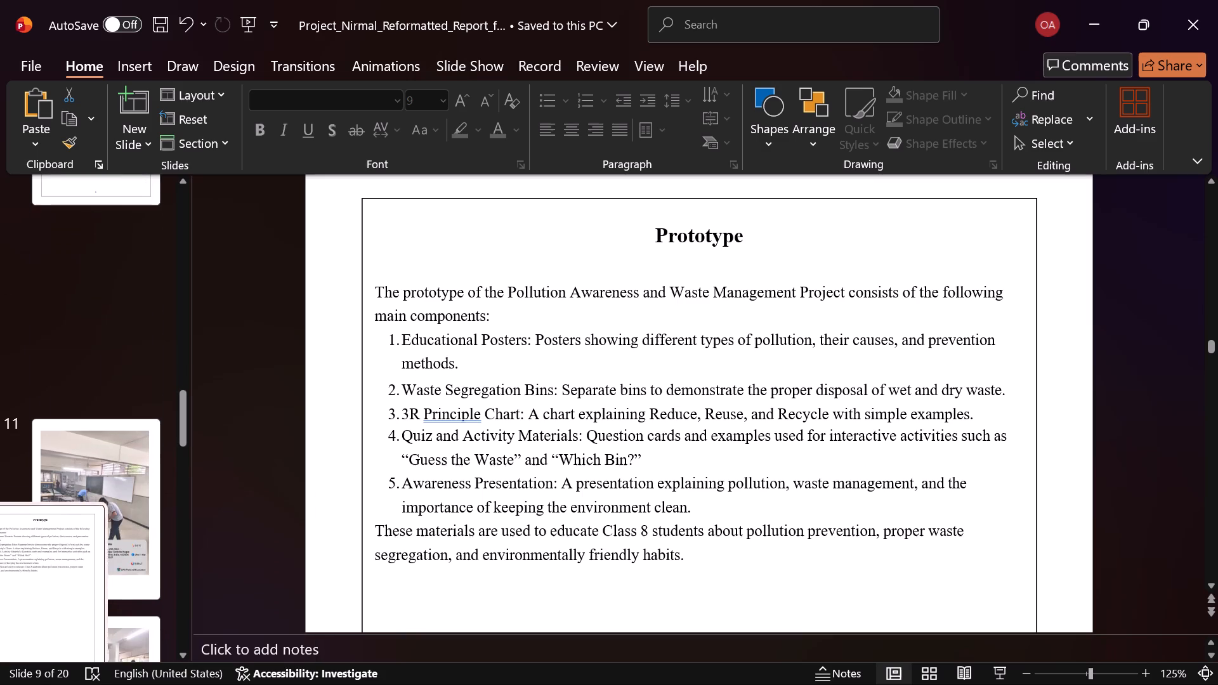
{"action": "left_click_drag", "start_coordinate": [74, 614], "coordinate": [160, 672]}
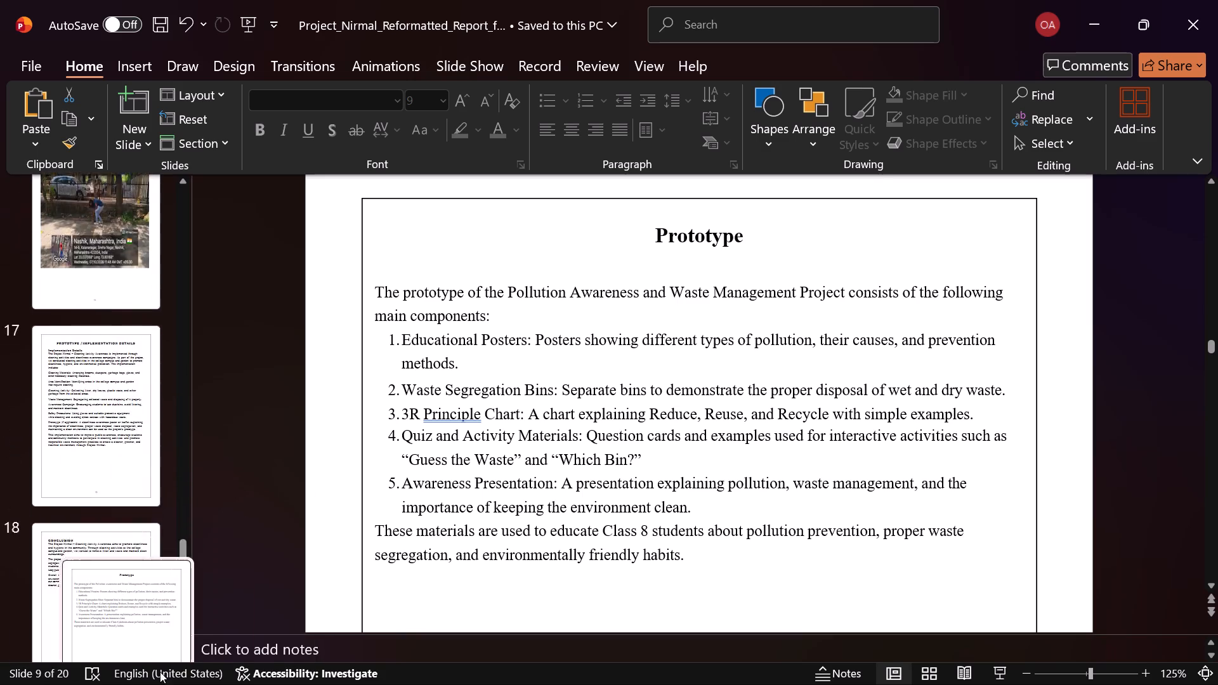
{"action": "left_click_drag", "start_coordinate": [160, 672], "coordinate": [124, 349]}
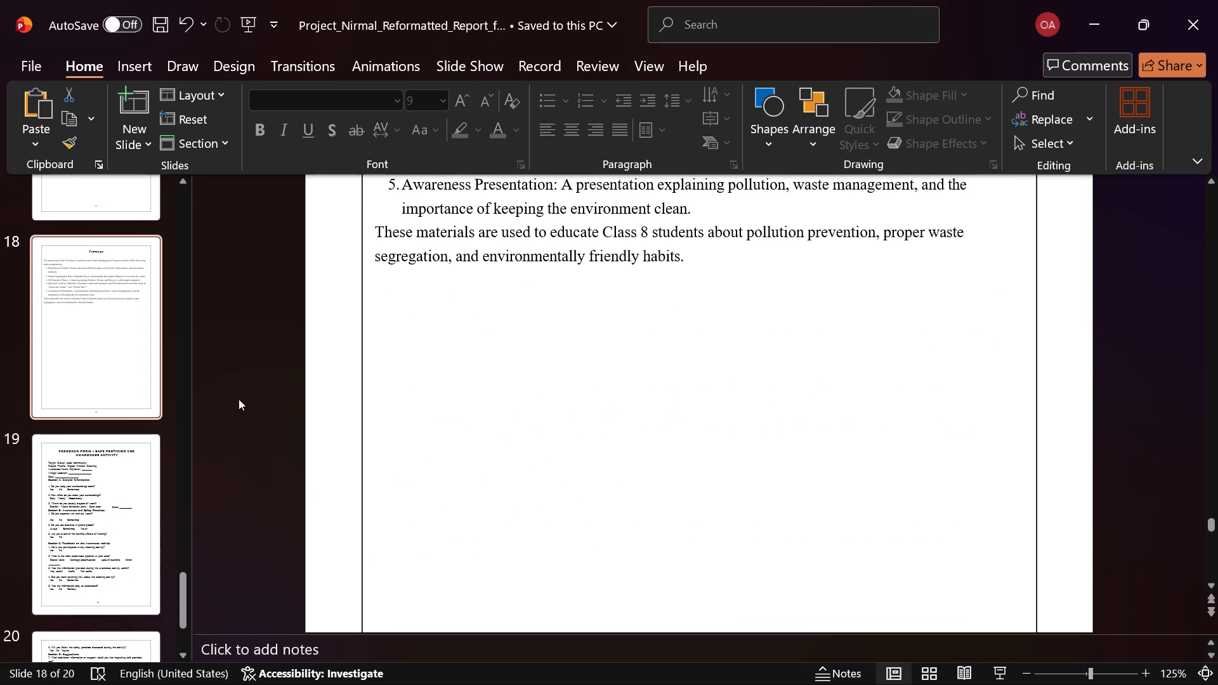
Move the Prototype slide up to position 17, directly after Prototype / Implementation Details and before Conclusion.
{"action": "scroll", "coordinate": [227, 403], "scroll_direction": "up", "scroll_amount": 2}
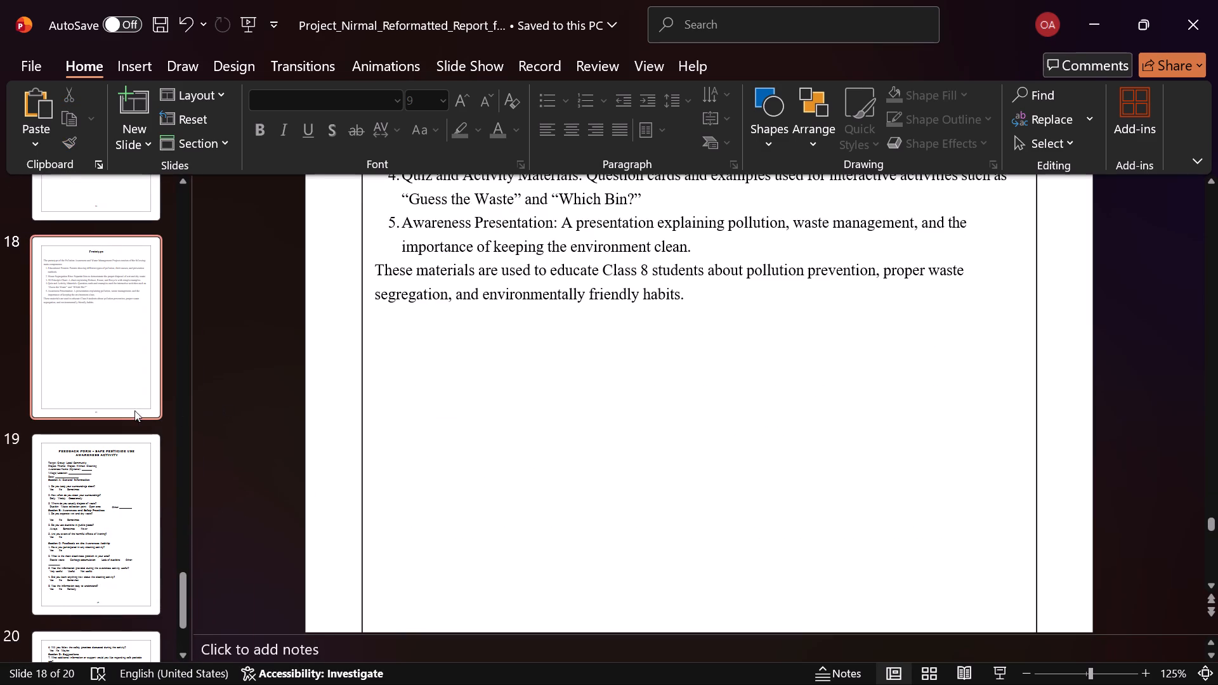
{"action": "double_click", "coordinate": [95, 363]}
{"action": "left_click_drag", "start_coordinate": [95, 363], "coordinate": [133, 244]}
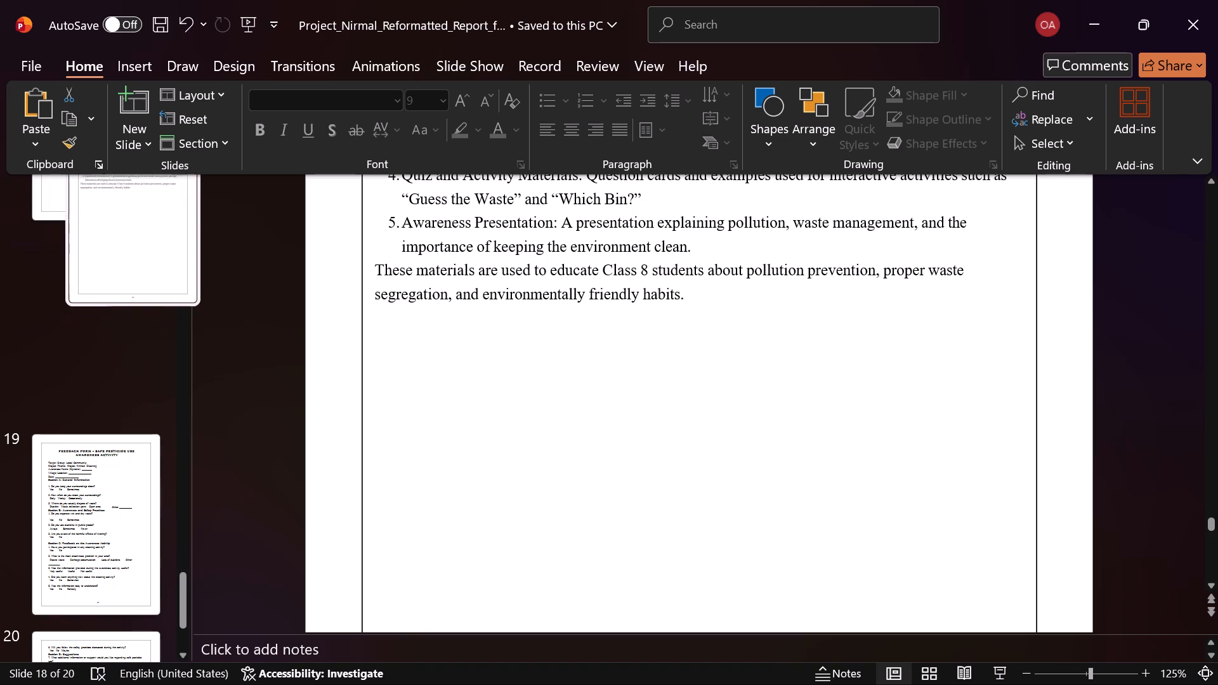
{"action": "left_click_drag", "start_coordinate": [133, 244], "coordinate": [147, 465]}
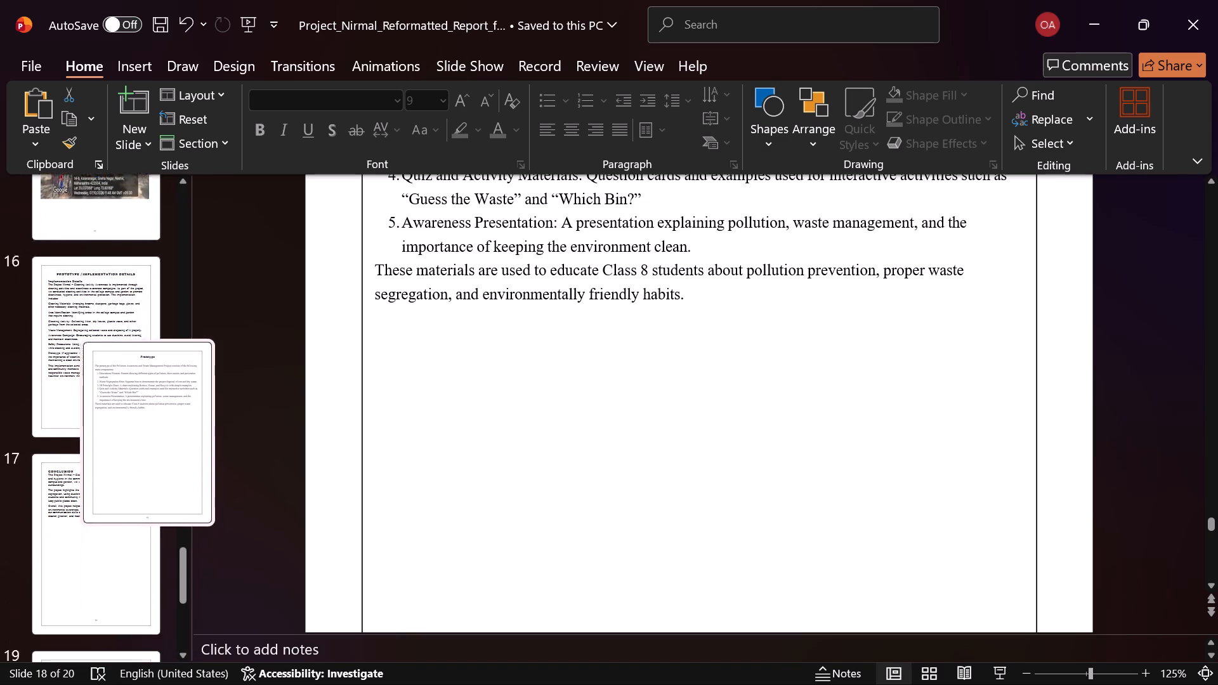
{"action": "left_click_drag", "start_coordinate": [147, 465], "coordinate": [85, 405]}
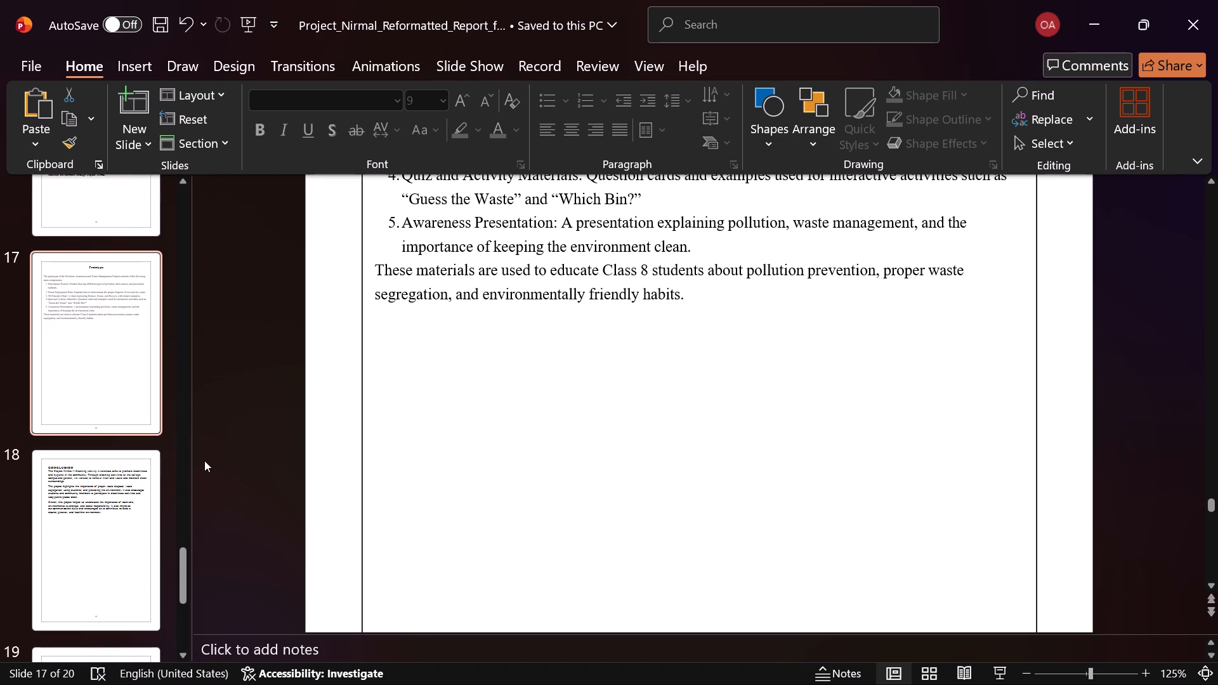
{"action": "left_click", "coordinate": [204, 460]}
{"action": "left_click", "coordinate": [82, 381]}
Compare the Prototype slide with the preceding Prototype / Implementation Details slide to examine their order and content.
{"action": "scroll", "coordinate": [479, 391], "scroll_direction": "up", "scroll_amount": 15}
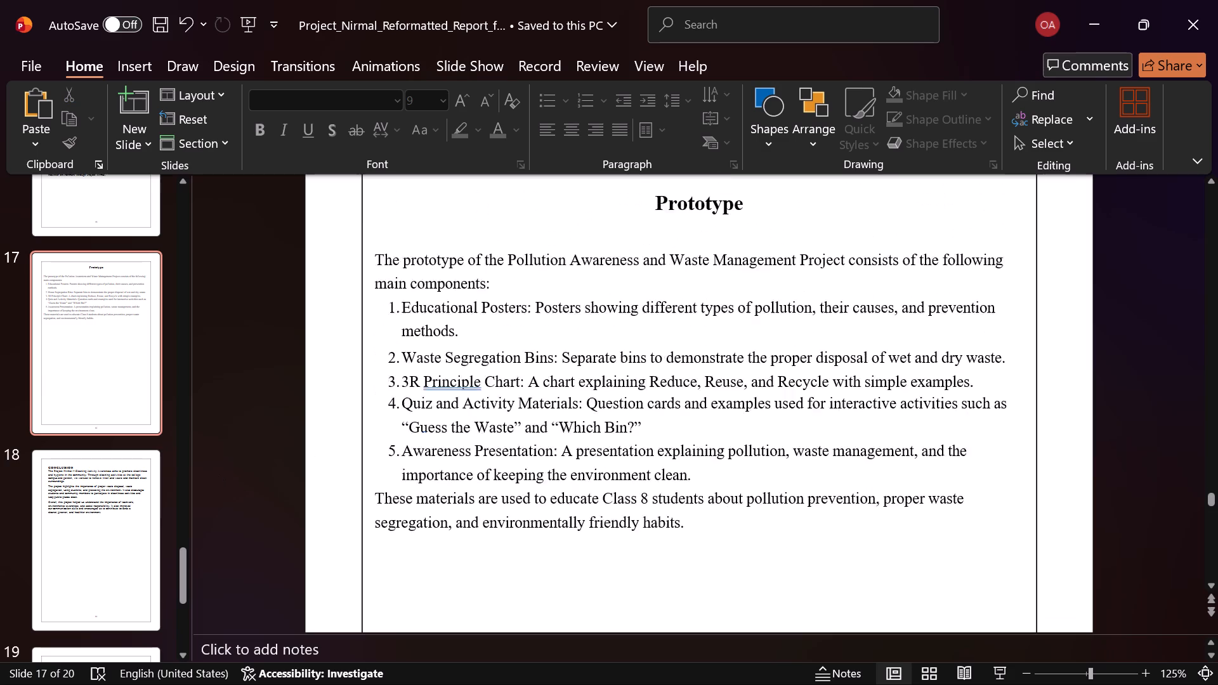
{"action": "scroll", "coordinate": [479, 389], "scroll_direction": "up", "scroll_amount": 8}
{"action": "scroll", "coordinate": [571, 356], "scroll_direction": "up", "scroll_amount": 19}
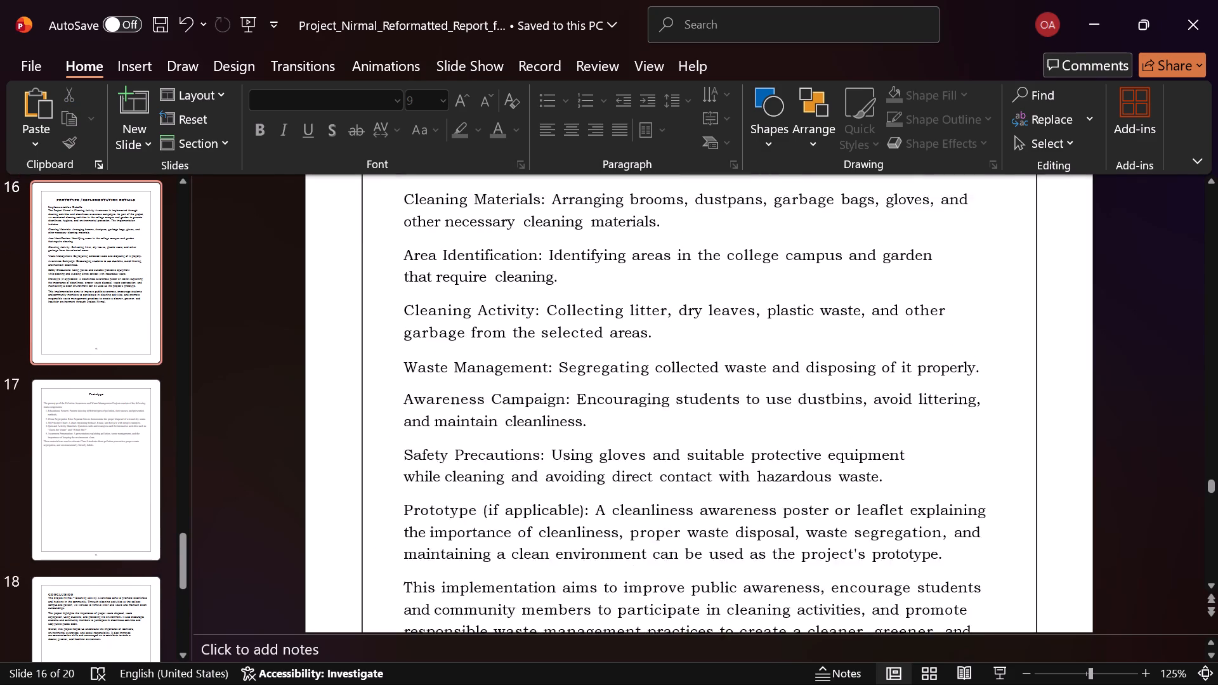
{"action": "scroll", "coordinate": [568, 360], "scroll_direction": "up", "scroll_amount": 11}
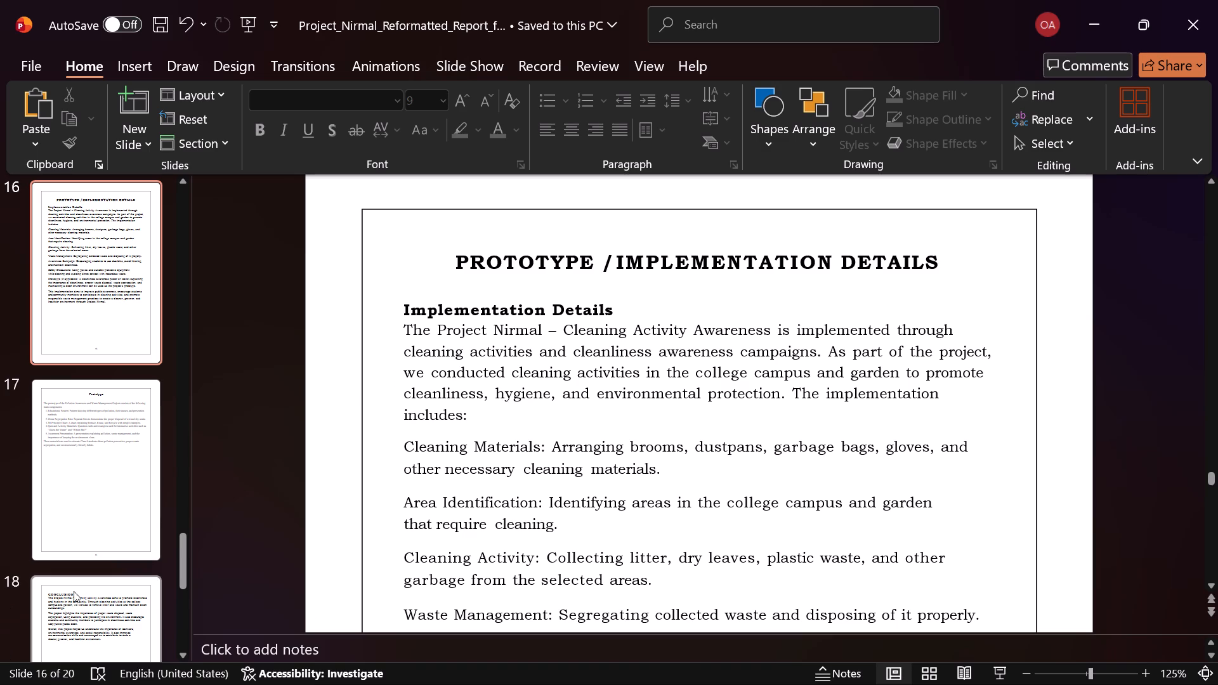
{"action": "left_click", "coordinate": [82, 518]}
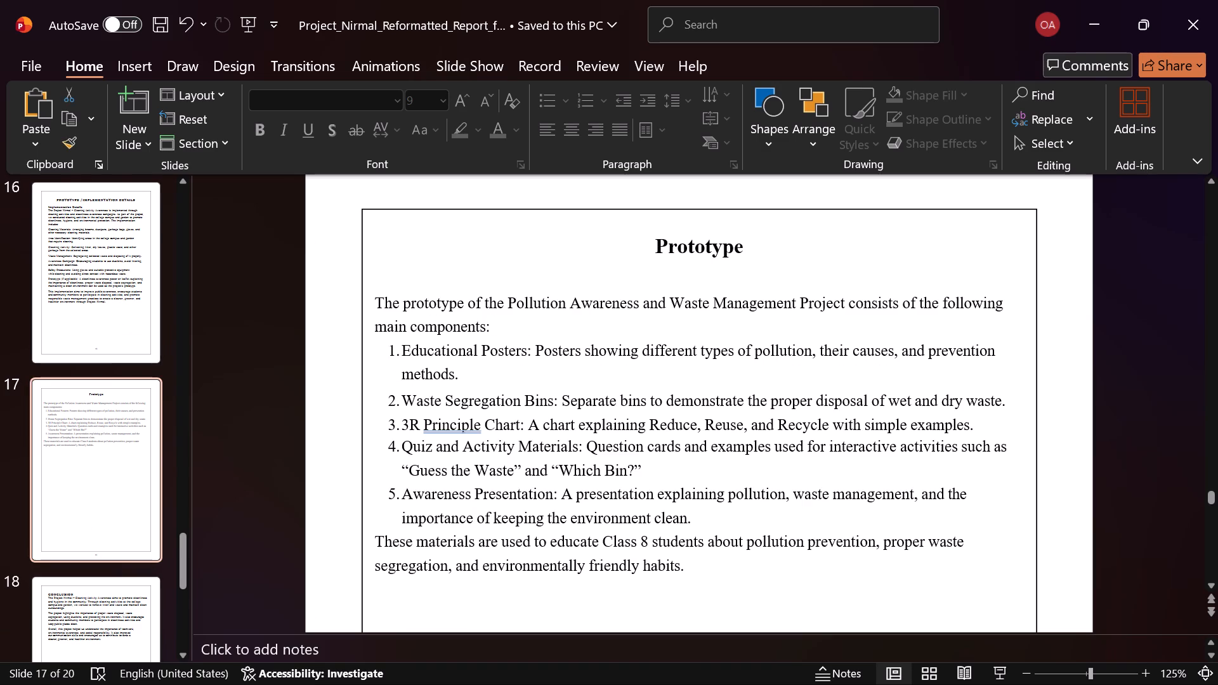
{"action": "left_click", "coordinate": [108, 273]}
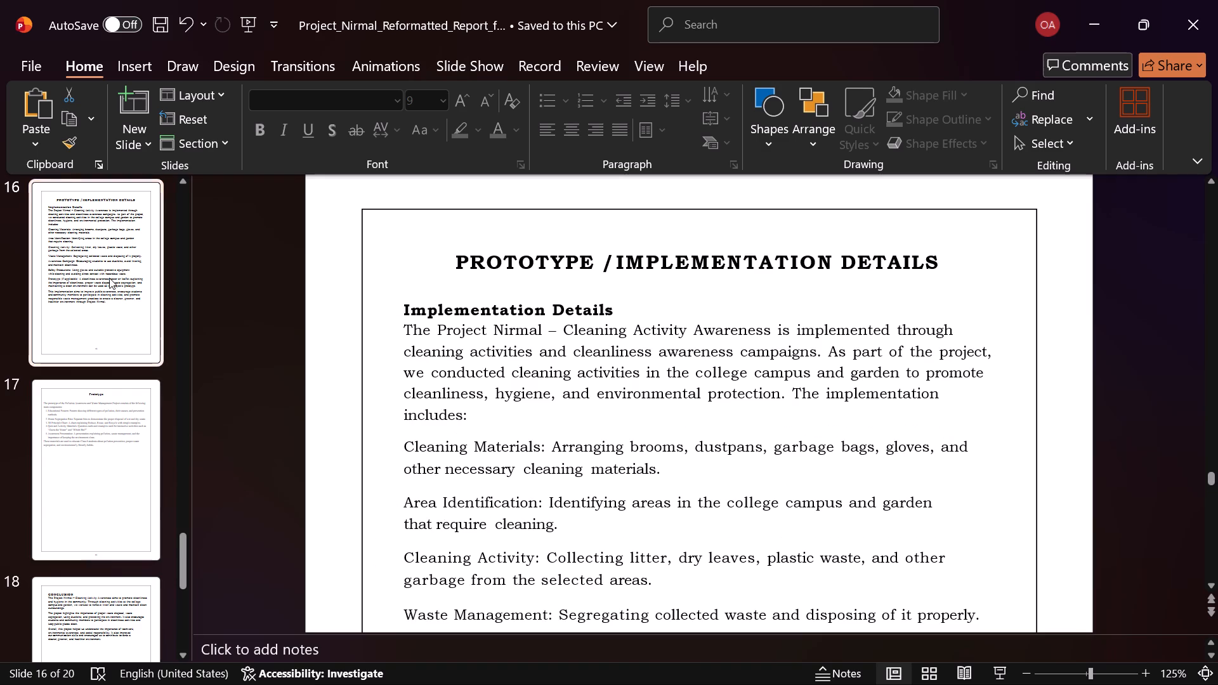
{"action": "scroll", "coordinate": [109, 278], "scroll_direction": "up", "scroll_amount": 2}
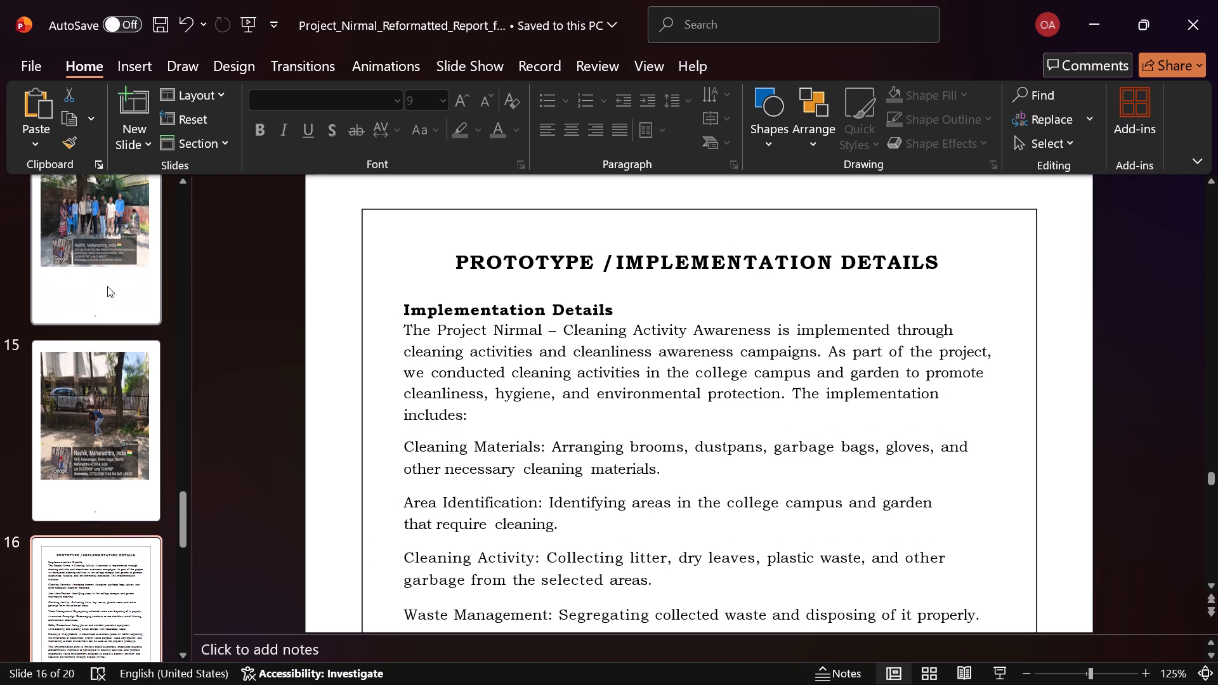
{"action": "scroll", "coordinate": [98, 508], "scroll_direction": "down", "scroll_amount": 3}
Select the CONCLUSION heading on slide 18 to inspect its formatting, and review the neighbouring Prototype and Feedback Form slides.
{"action": "left_click", "coordinate": [98, 508]}
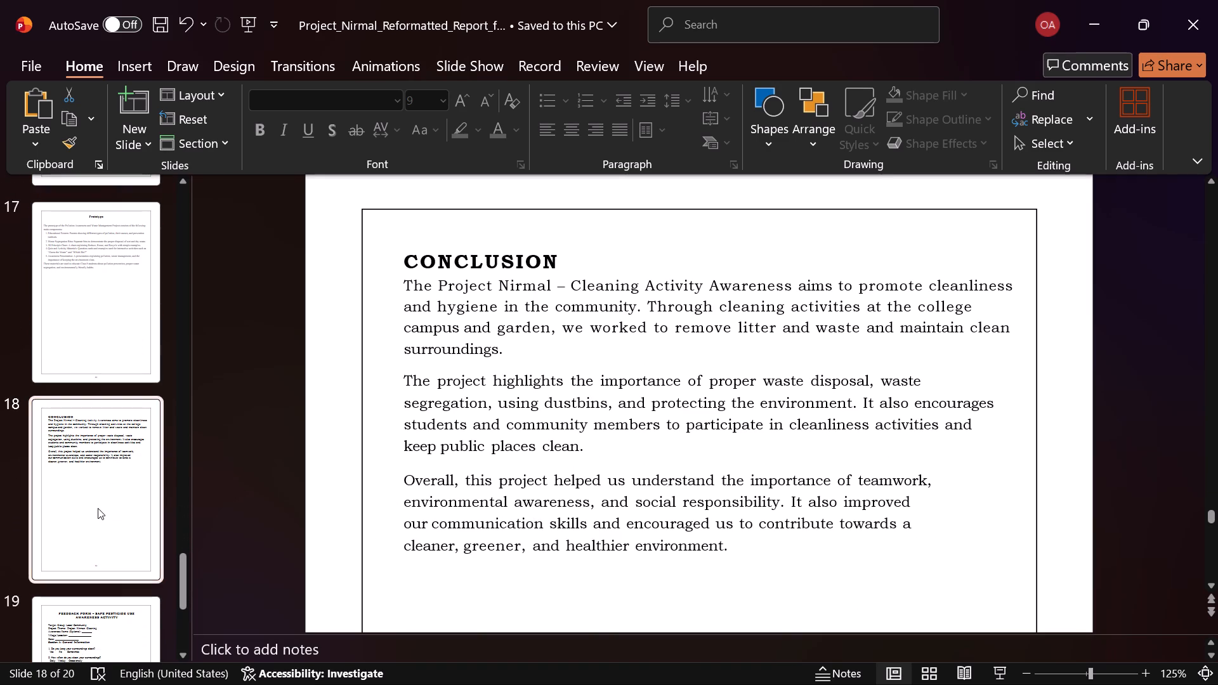
{"action": "left_click", "coordinate": [401, 266]}
{"action": "left_click", "coordinate": [403, 264]}
{"action": "left_click", "coordinate": [405, 263]}
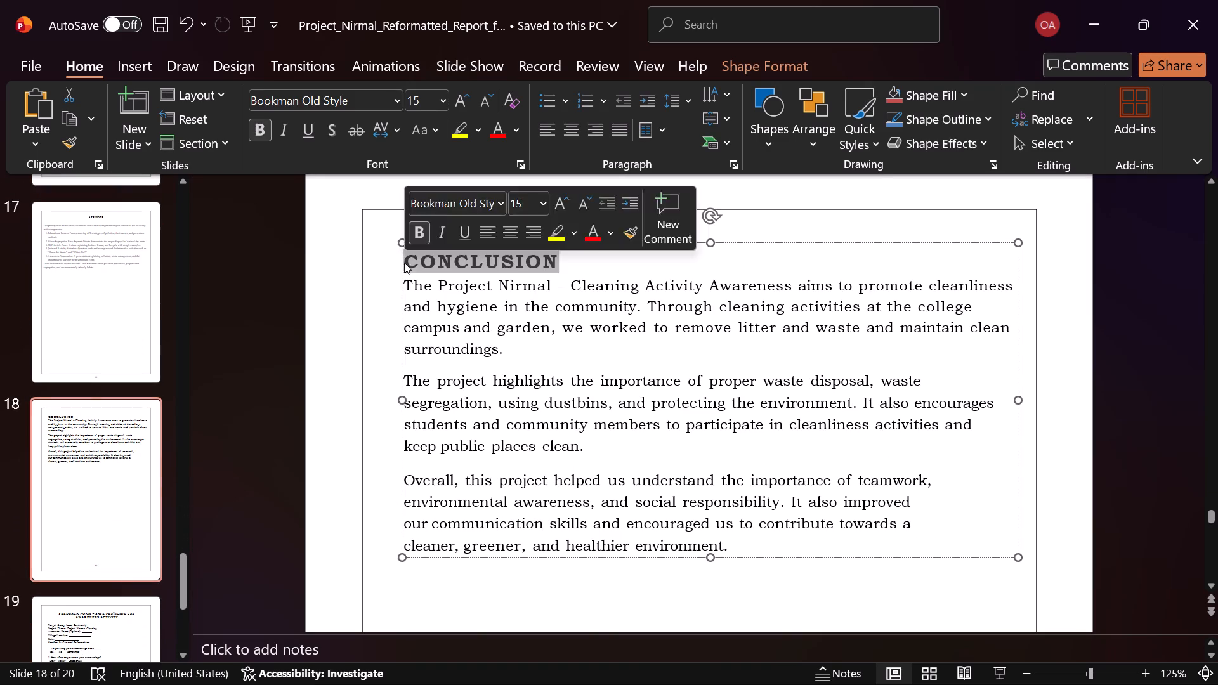
{"action": "scroll", "coordinate": [615, 346], "scroll_direction": "up", "scroll_amount": 1}
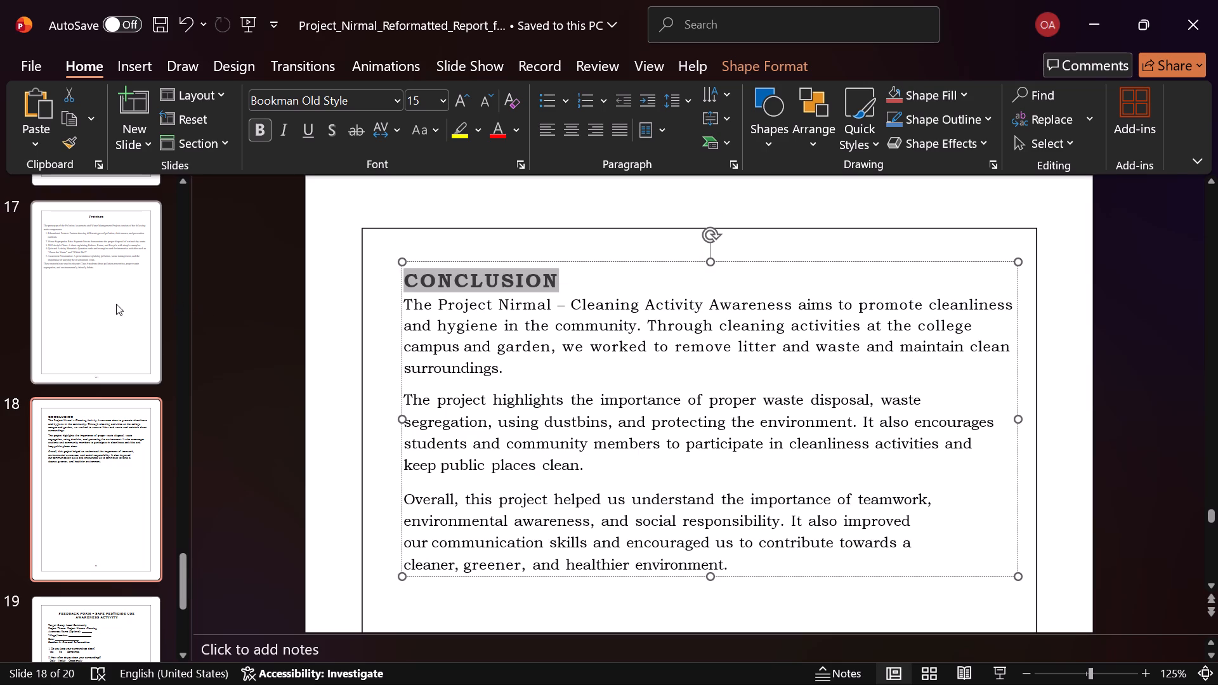
{"action": "left_click", "coordinate": [108, 304]}
{"action": "scroll", "coordinate": [476, 369], "scroll_direction": "down", "scroll_amount": 1}
{"action": "left_click", "coordinate": [103, 604]}
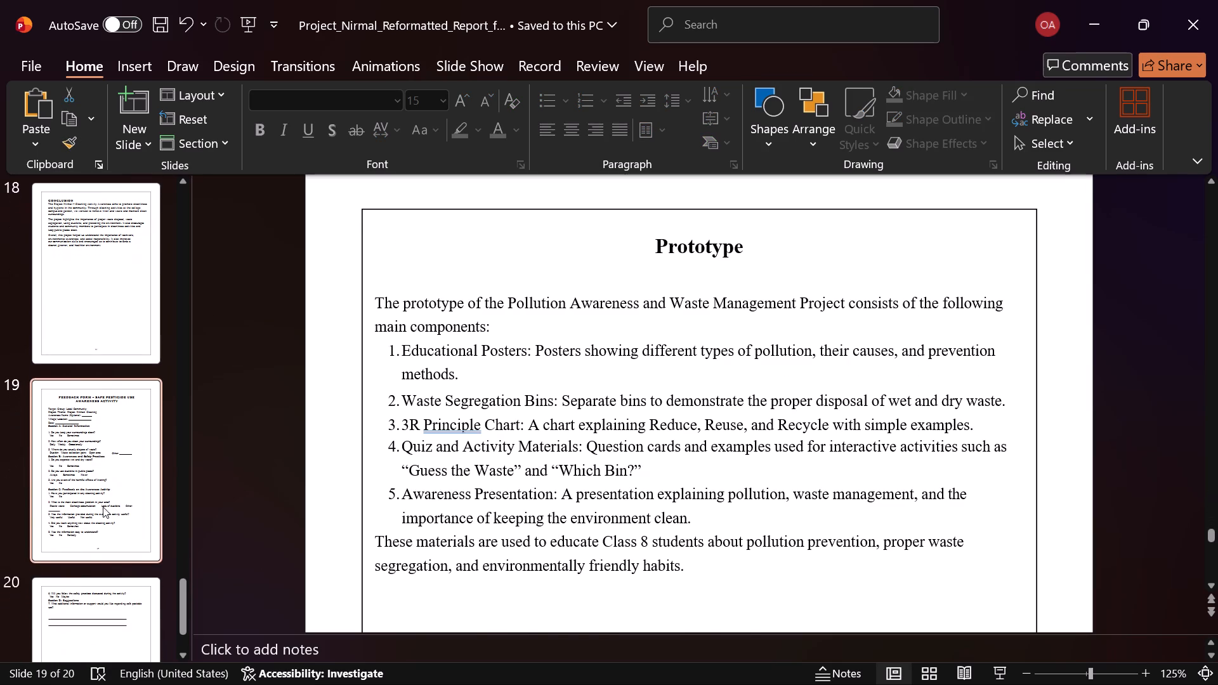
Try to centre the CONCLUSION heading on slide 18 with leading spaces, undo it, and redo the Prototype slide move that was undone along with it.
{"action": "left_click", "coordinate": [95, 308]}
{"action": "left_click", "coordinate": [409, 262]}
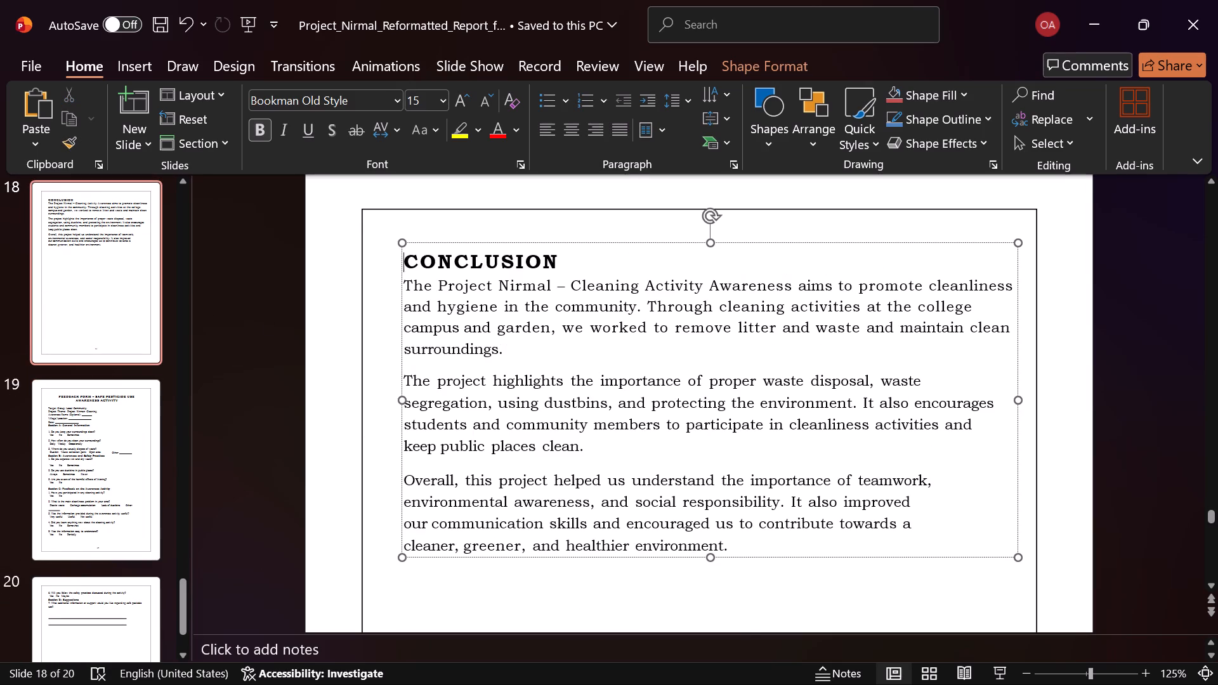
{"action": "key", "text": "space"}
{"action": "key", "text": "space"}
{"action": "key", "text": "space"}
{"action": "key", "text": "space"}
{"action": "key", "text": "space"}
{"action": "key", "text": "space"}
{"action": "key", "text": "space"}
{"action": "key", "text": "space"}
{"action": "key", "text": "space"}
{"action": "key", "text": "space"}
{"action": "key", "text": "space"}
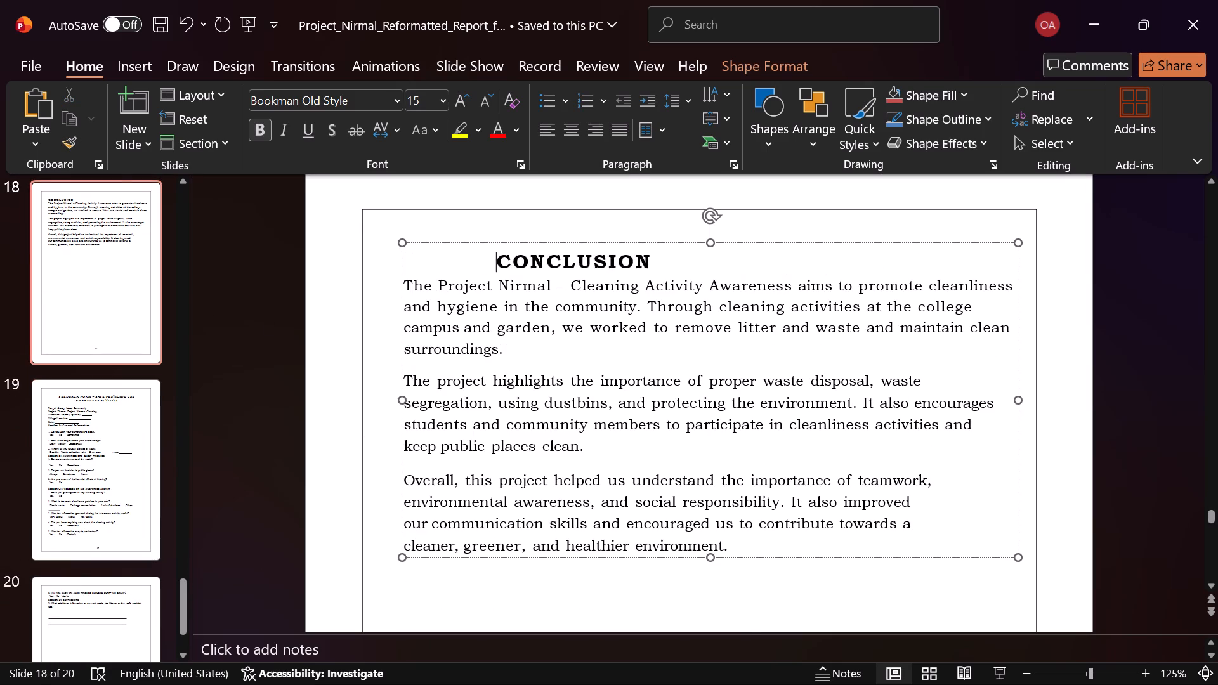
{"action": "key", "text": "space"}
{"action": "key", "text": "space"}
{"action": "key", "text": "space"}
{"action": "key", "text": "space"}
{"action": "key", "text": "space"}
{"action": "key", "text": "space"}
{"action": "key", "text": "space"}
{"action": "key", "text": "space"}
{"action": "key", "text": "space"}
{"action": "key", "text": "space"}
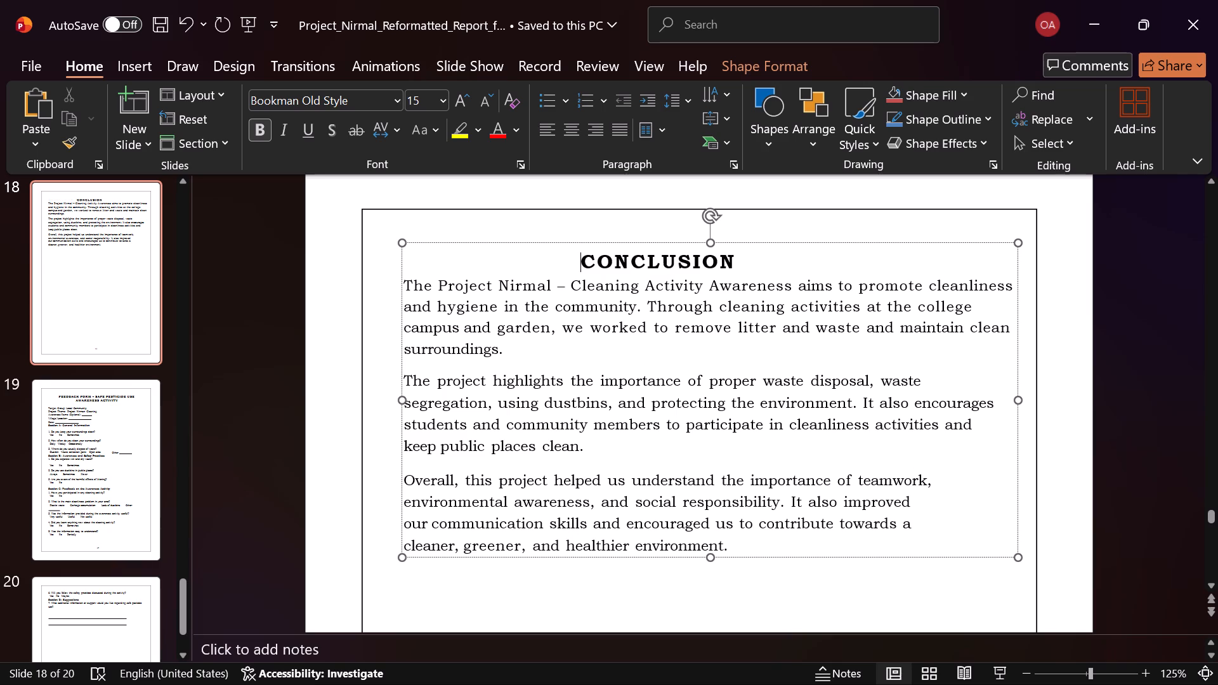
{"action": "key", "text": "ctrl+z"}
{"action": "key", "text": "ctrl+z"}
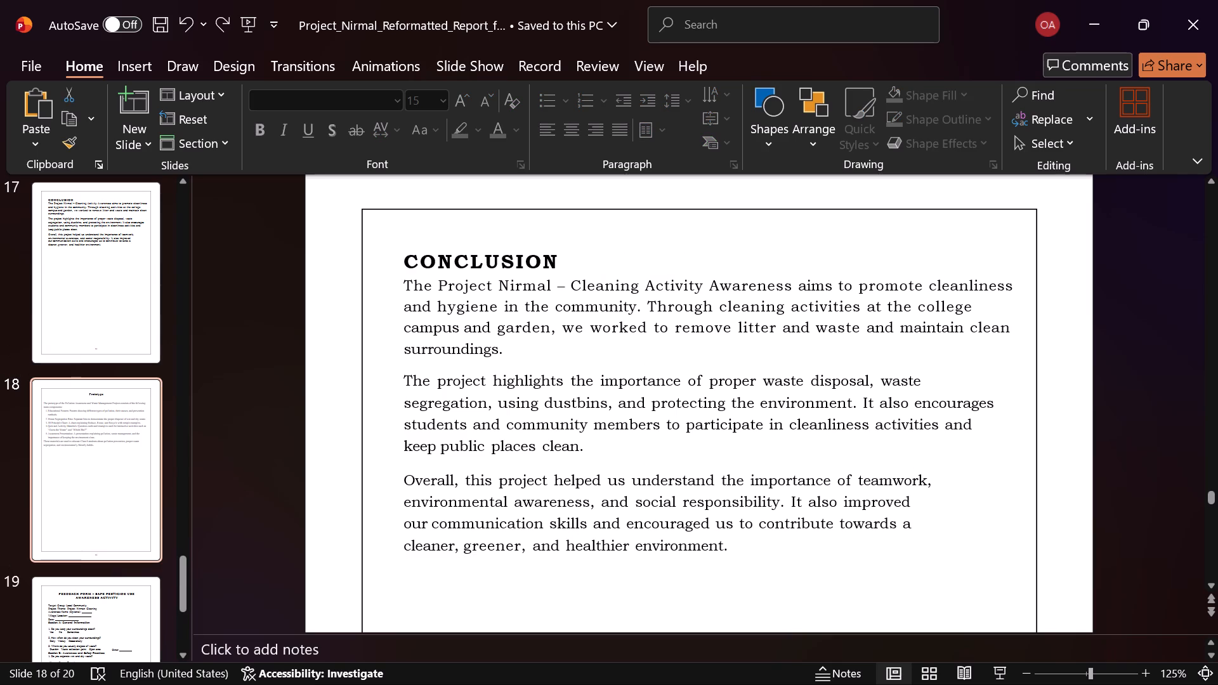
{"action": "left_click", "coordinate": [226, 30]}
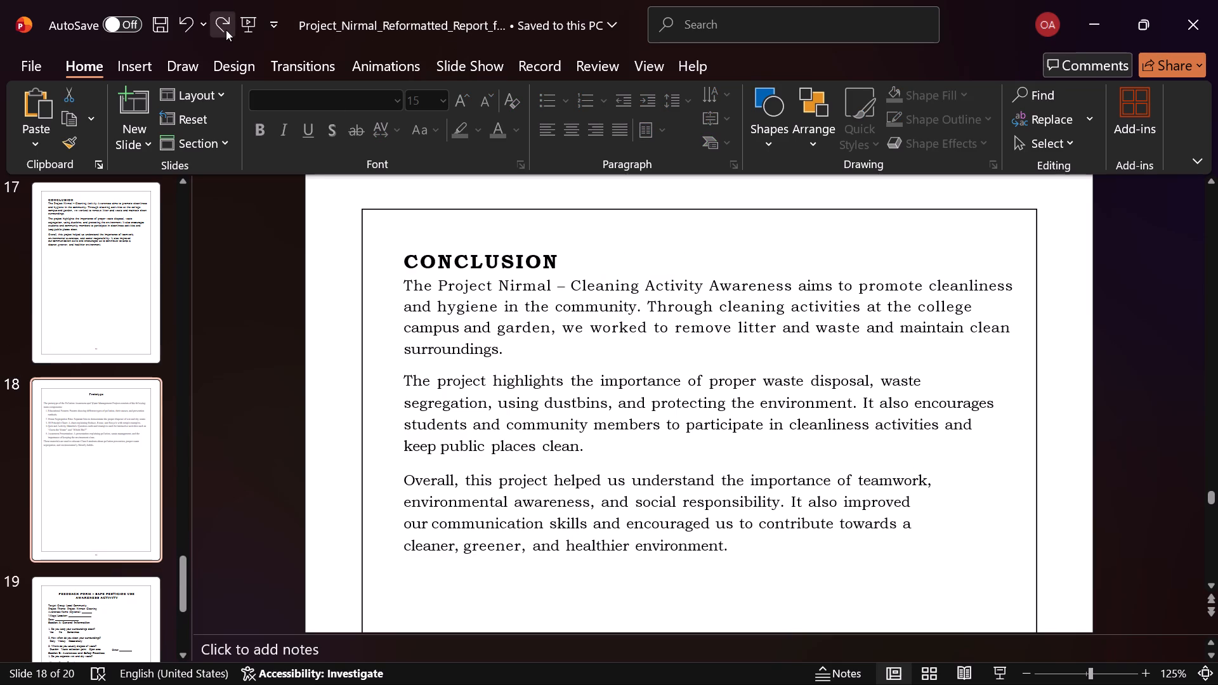
Review the report from the cover slide through Field Activity / Awareness Drive Report – I, checking the order and headings.
{"action": "scroll", "coordinate": [150, 400], "scroll_direction": "up", "scroll_amount": 14}
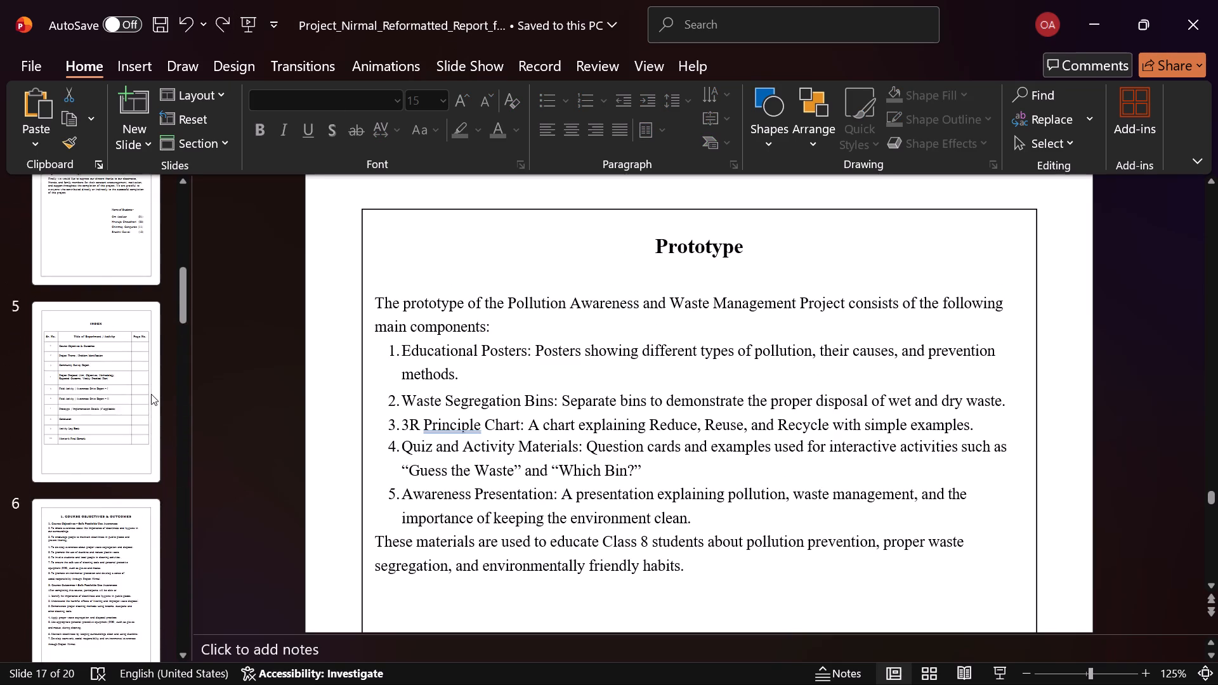
{"action": "scroll", "coordinate": [151, 394], "scroll_direction": "up", "scroll_amount": 4}
{"action": "left_click", "coordinate": [136, 252]}
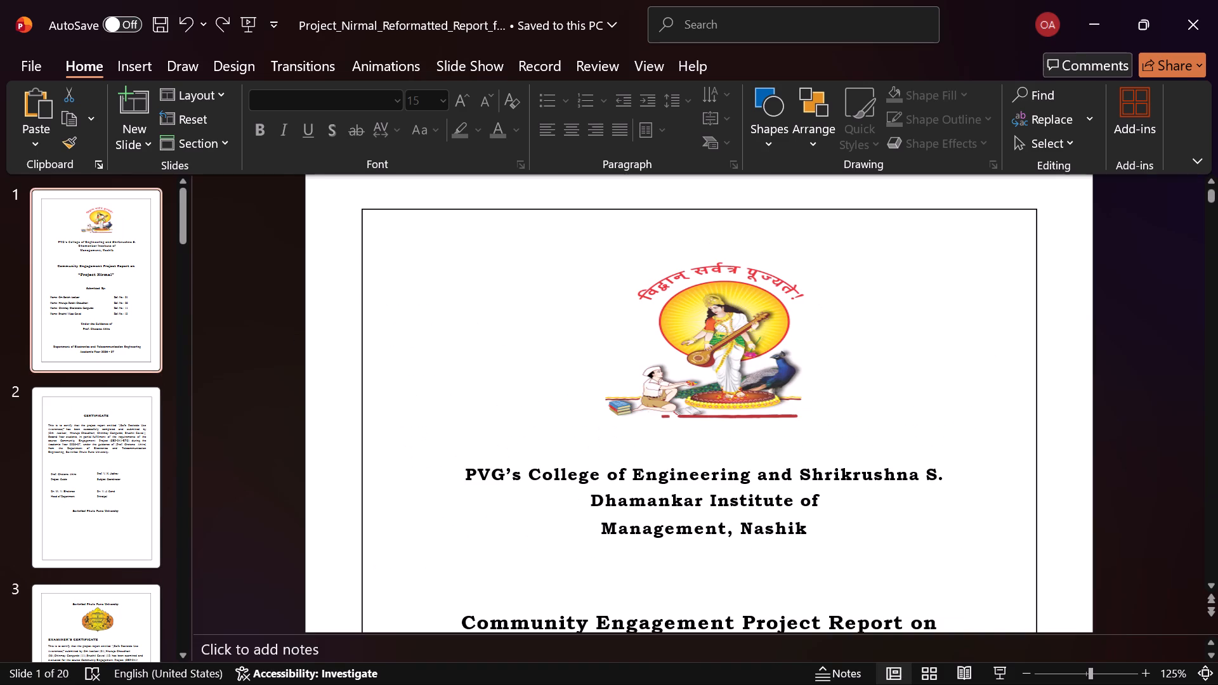
{"action": "key", "text": "Down"}
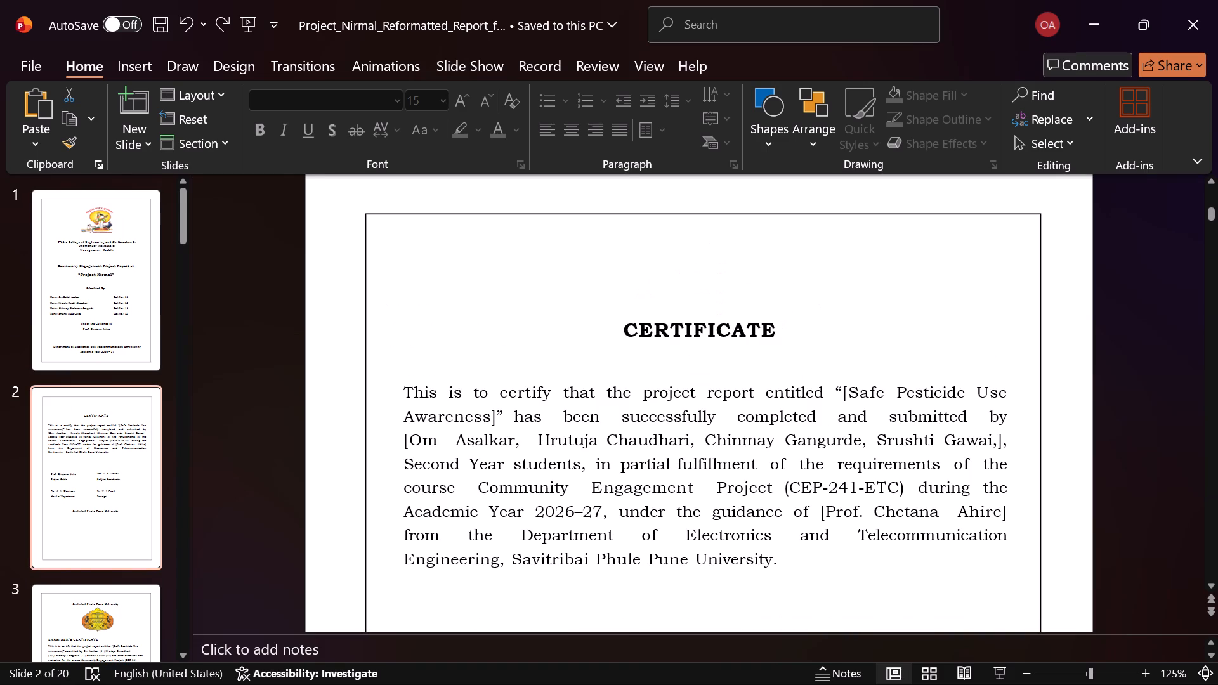
{"action": "scroll", "coordinate": [471, 289], "scroll_direction": "down", "scroll_amount": 2, "text": "ctrl"}
{"action": "scroll", "coordinate": [476, 295], "scroll_direction": "up", "scroll_amount": 1, "text": "ctrl"}
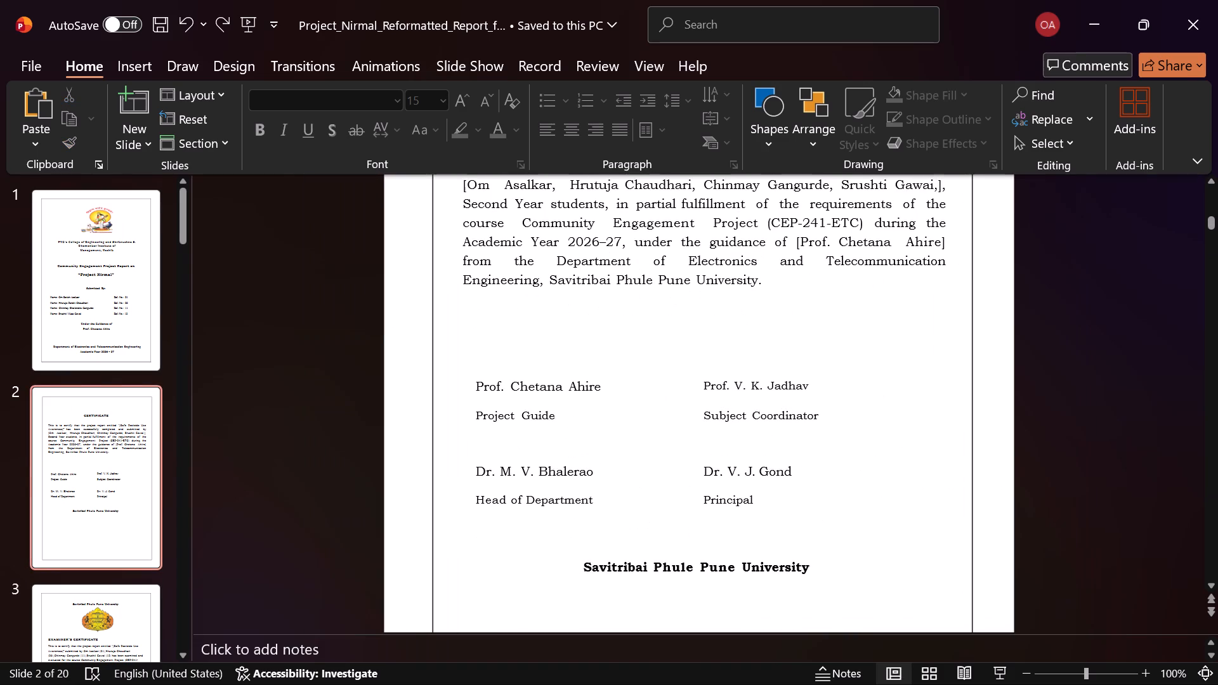
{"action": "key", "text": "Down"}
{"action": "scroll", "coordinate": [610, 269], "scroll_direction": "up", "scroll_amount": 6}
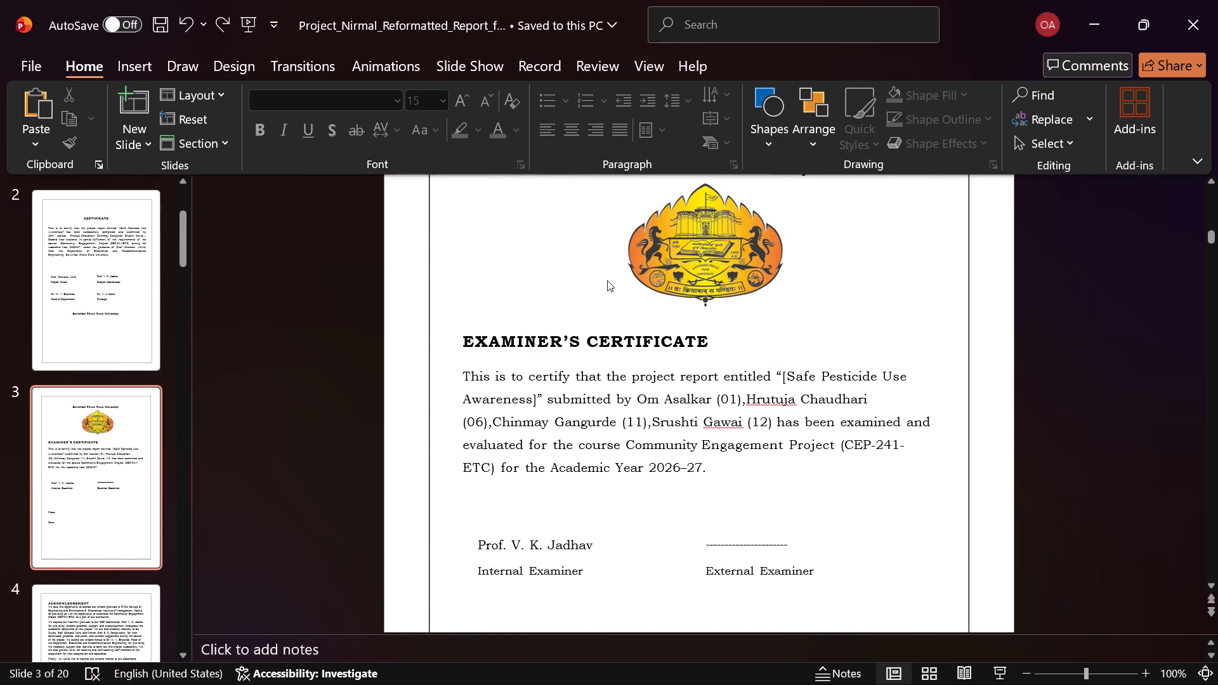
{"action": "key", "text": "Down"}
{"action": "scroll", "coordinate": [607, 280], "scroll_direction": "up", "scroll_amount": 5}
{"action": "key", "text": "Down"}
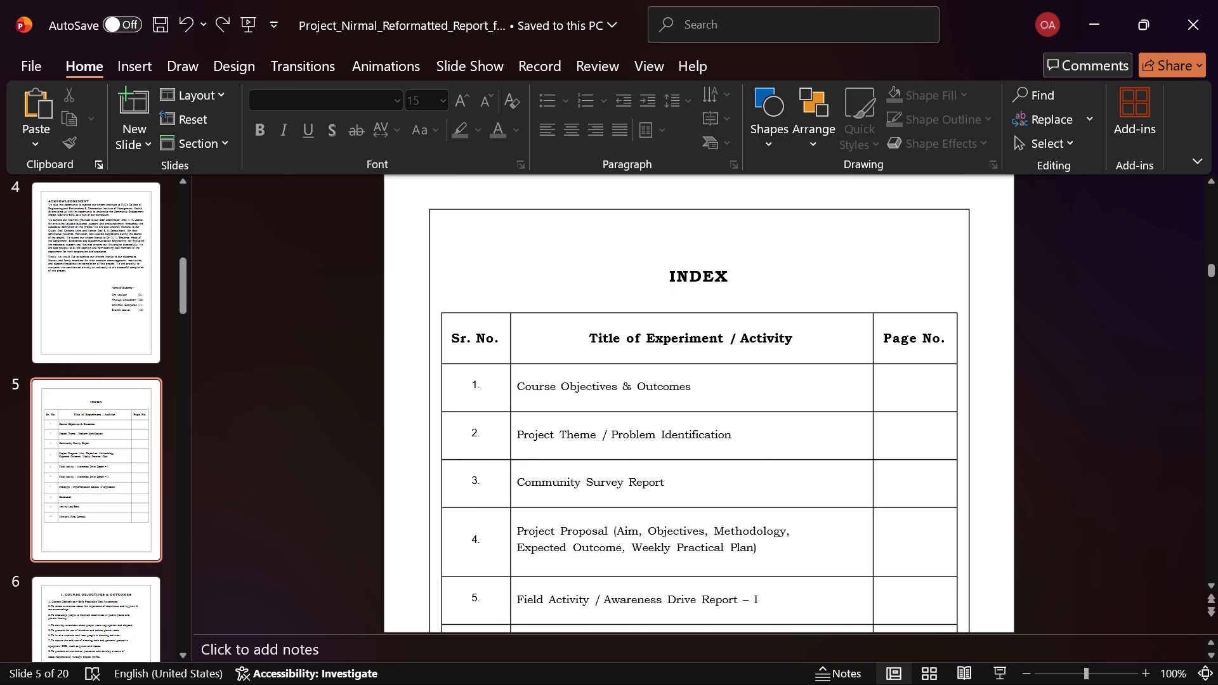
{"action": "key", "text": "Down"}
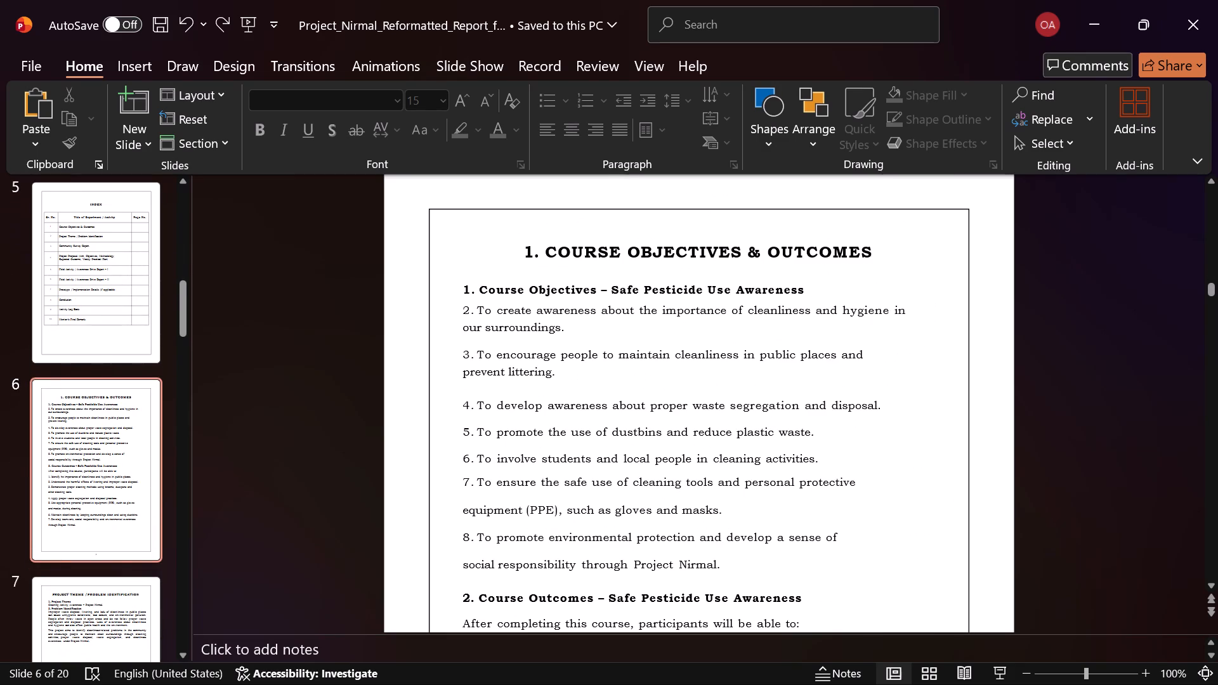
{"action": "key", "text": "Down"}
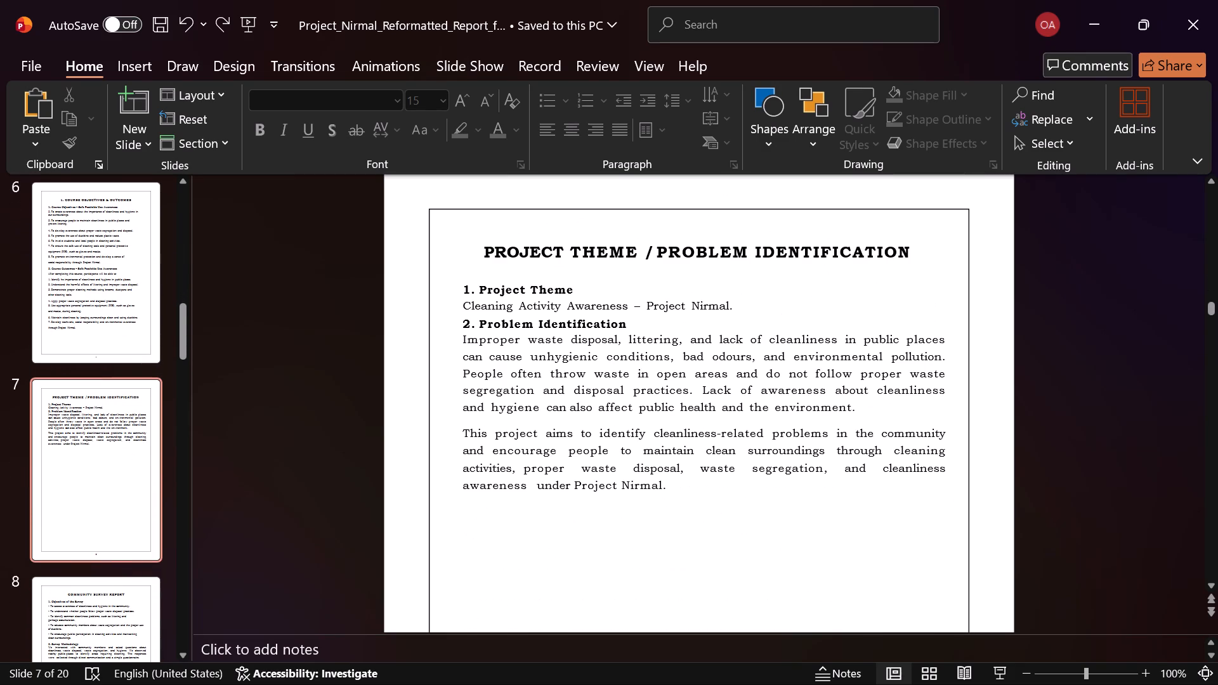
{"action": "key", "text": "Down"}
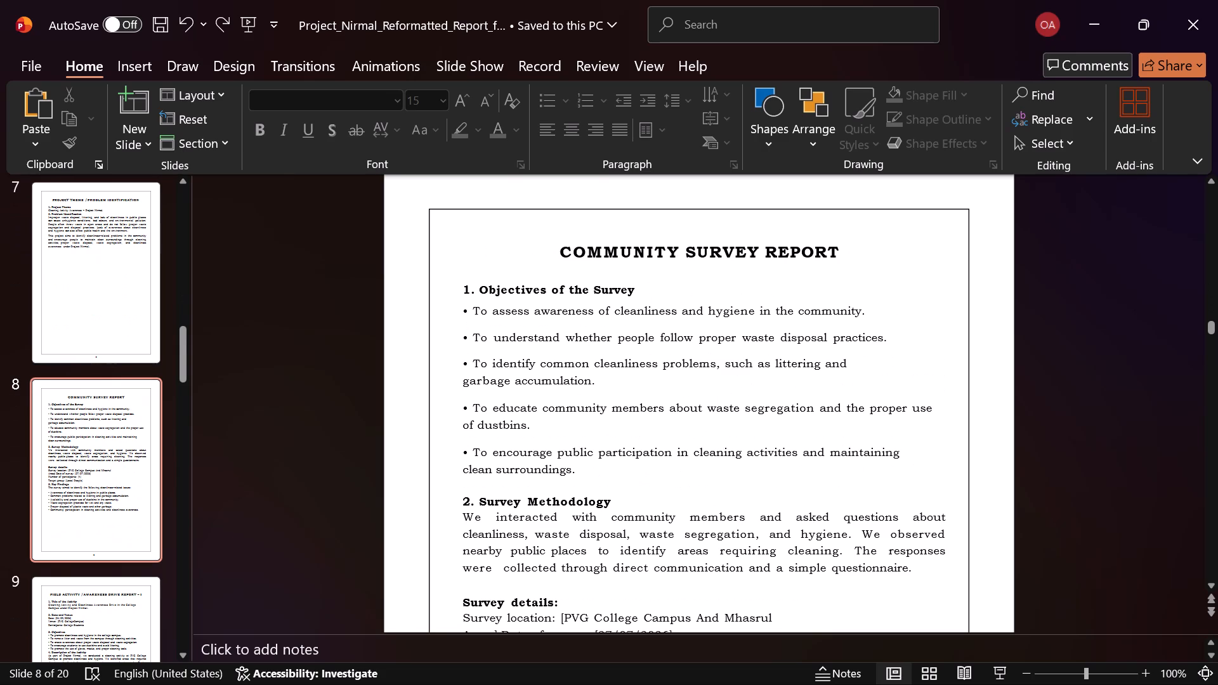
{"action": "key", "text": "Up"}
{"action": "key", "text": "Up"}
{"action": "key", "text": "Down"}
{"action": "key", "text": "Down"}
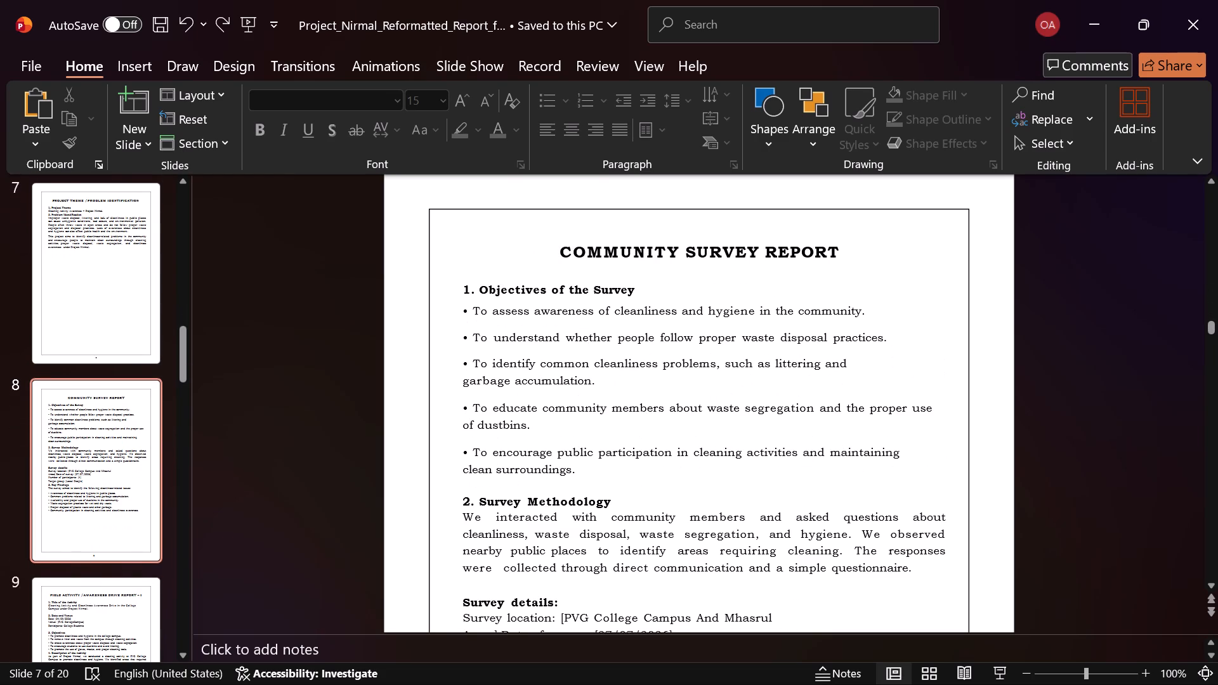
{"action": "key", "text": "Down"}
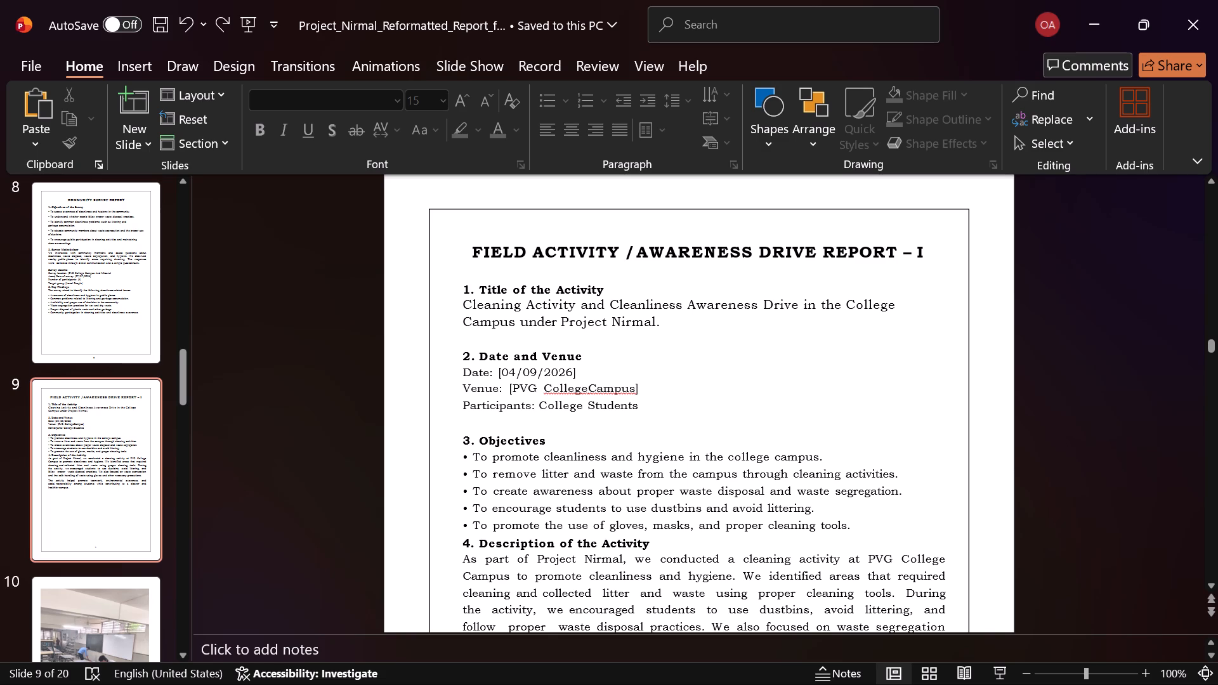
Review the remaining slides up to Conclusion, comparing the order of Prototype / Implementation Details, Prototype and Conclusion.
{"action": "key", "text": "Down"}
{"action": "key", "text": "Down"}
{"action": "key", "text": "Down"}
{"action": "key", "text": "Down"}
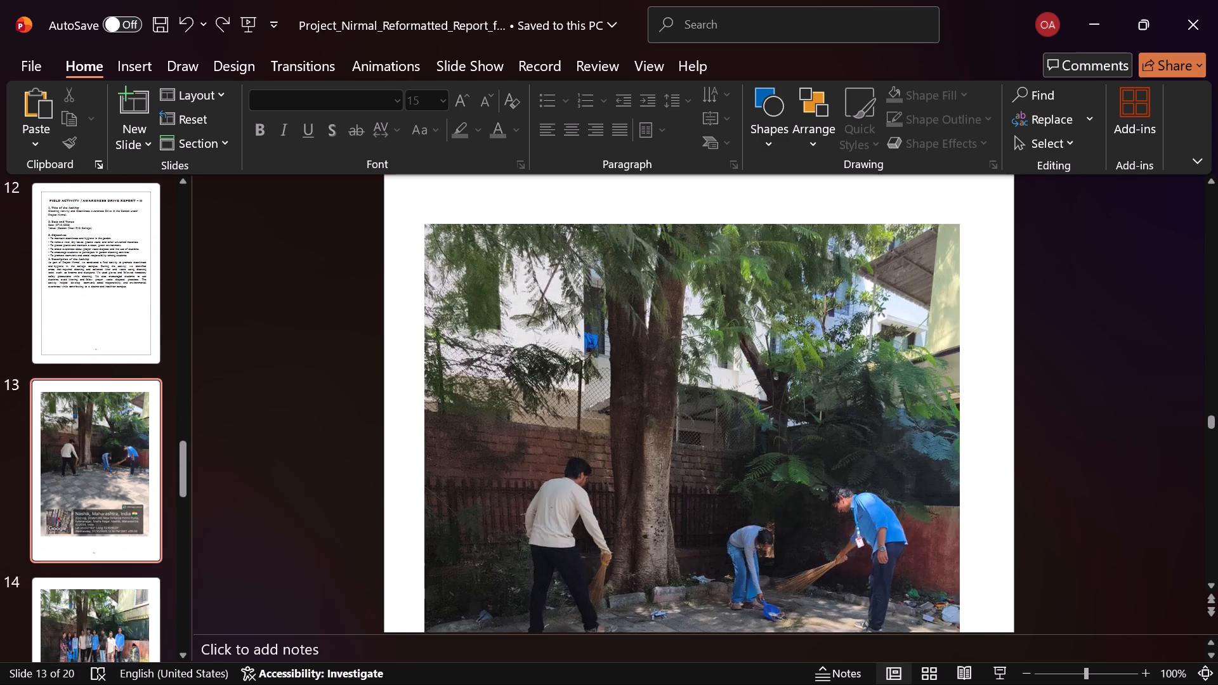
{"action": "key", "text": "Down"}
{"action": "key", "text": "Down"}
{"action": "key", "text": "Down"}
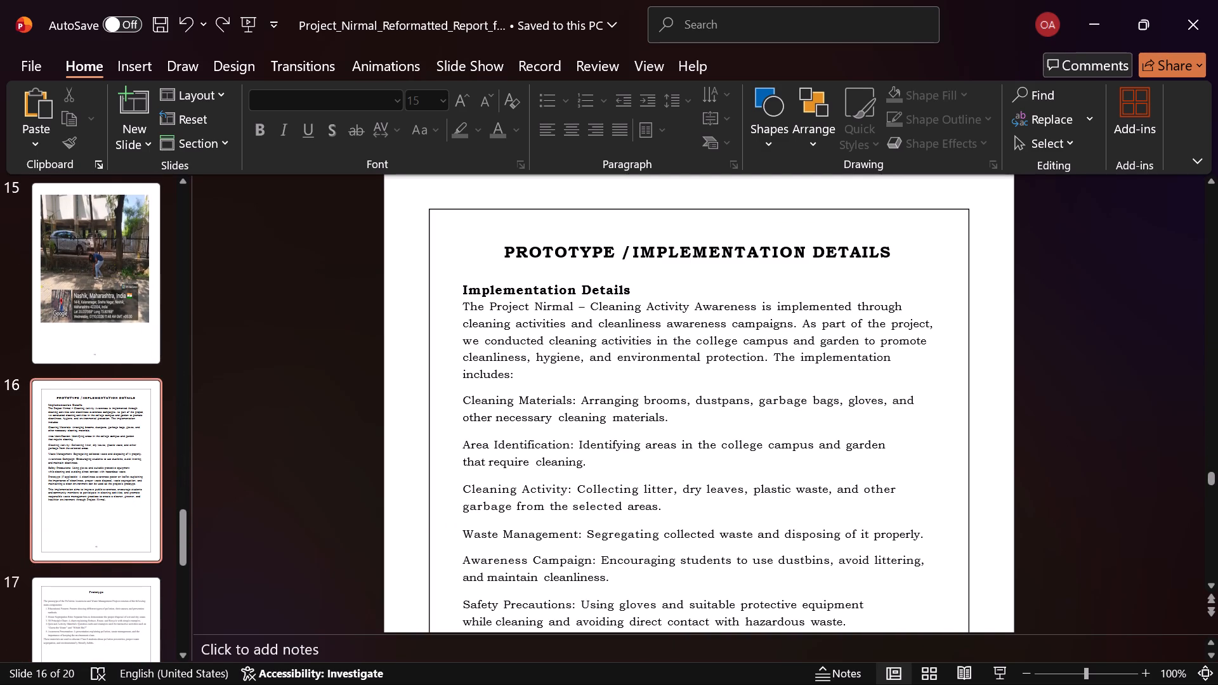
{"action": "key", "text": "Down"}
{"action": "key", "text": "Down"}
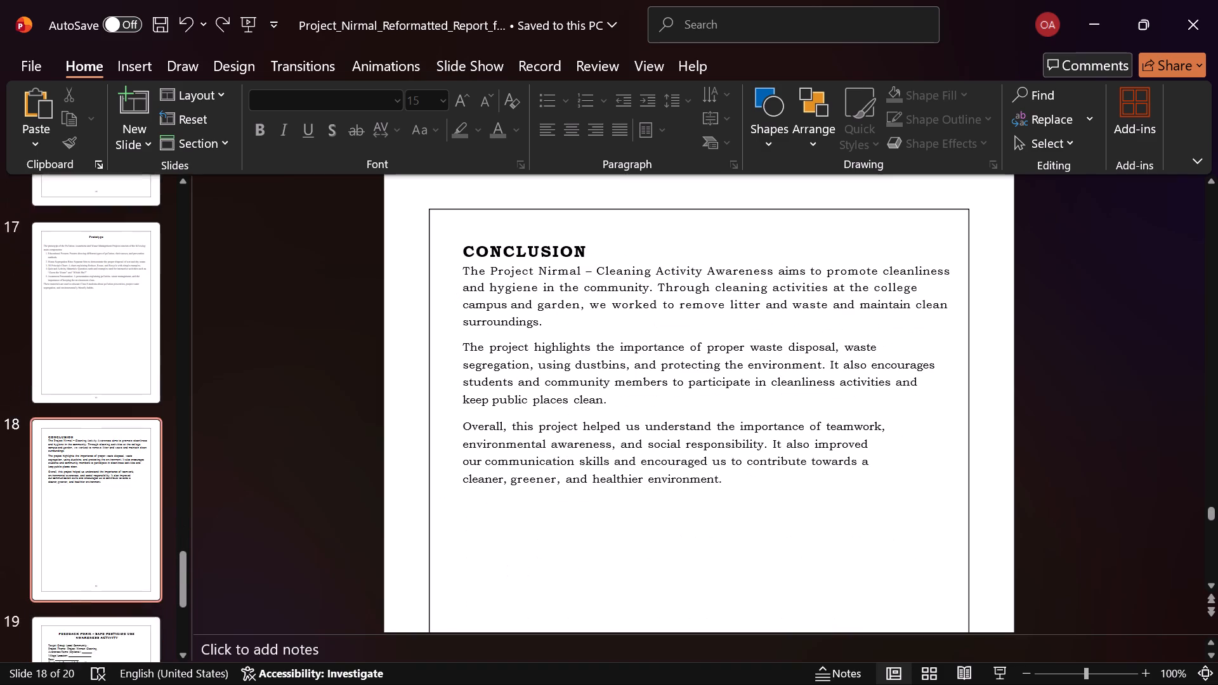
{"action": "key", "text": "Up"}
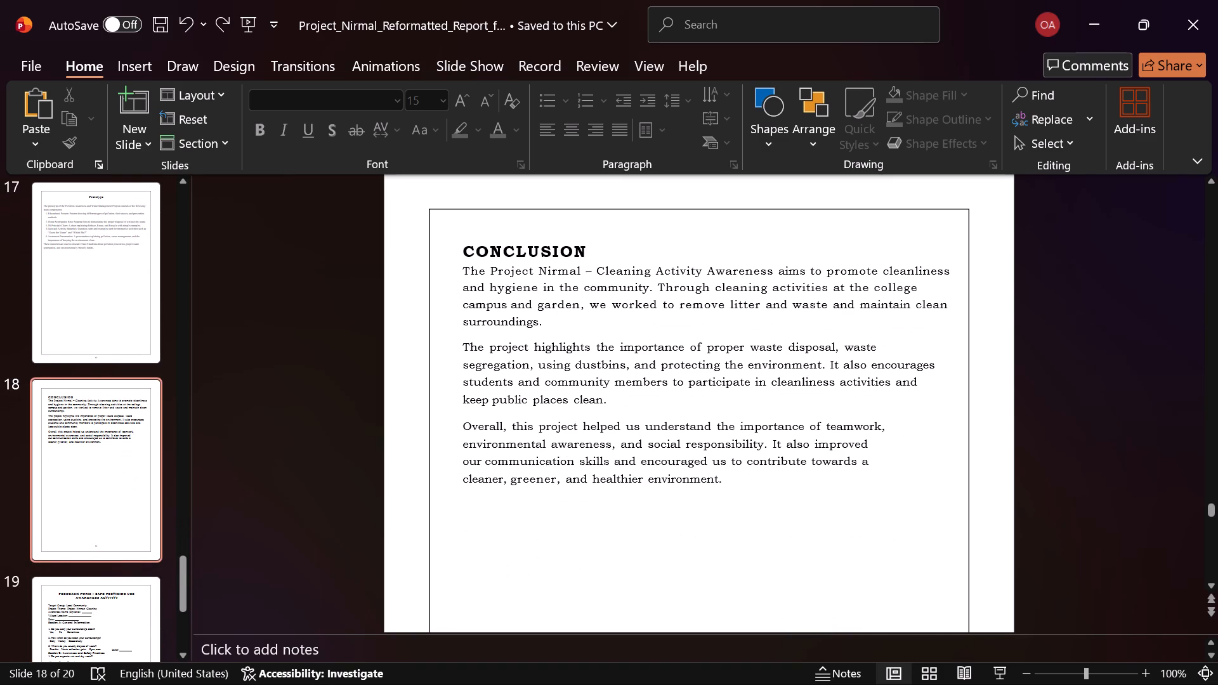
{"action": "key", "text": "Up"}
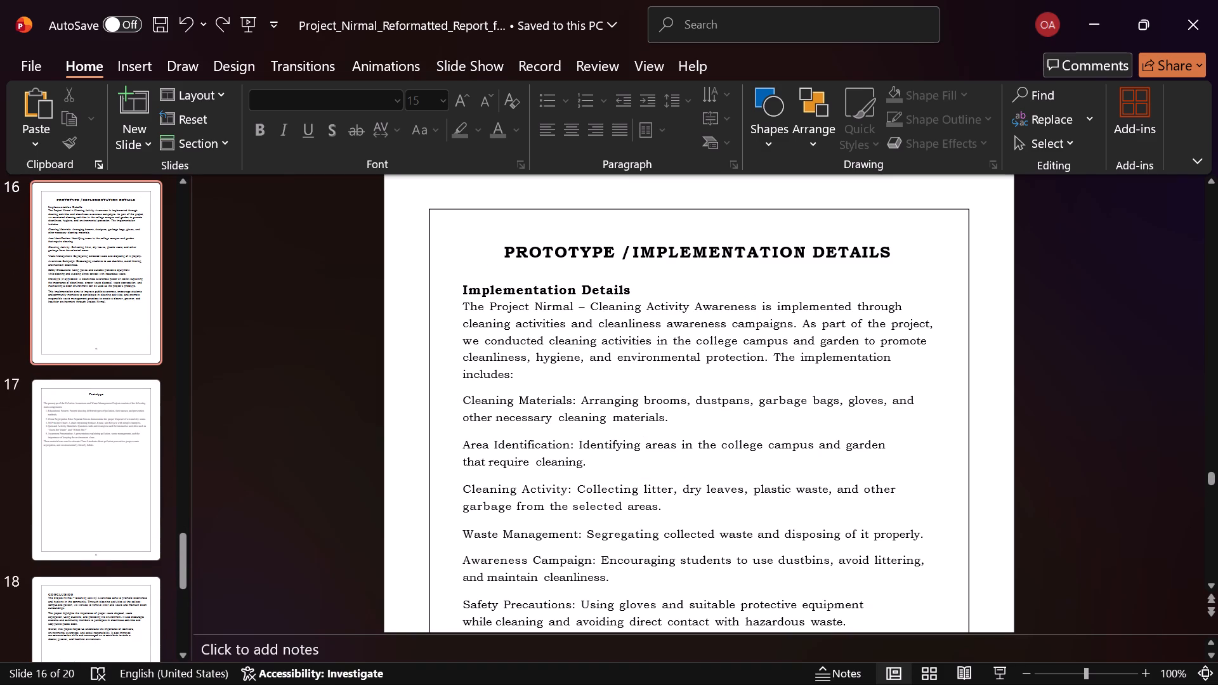
{"action": "key", "text": "Down"}
{"action": "key", "text": "Up"}
Move the Prototype slide from position 17 to position 16, directly before Prototype / Implementation Details.
{"action": "left_click_drag", "start_coordinate": [79, 473], "coordinate": [128, 297]}
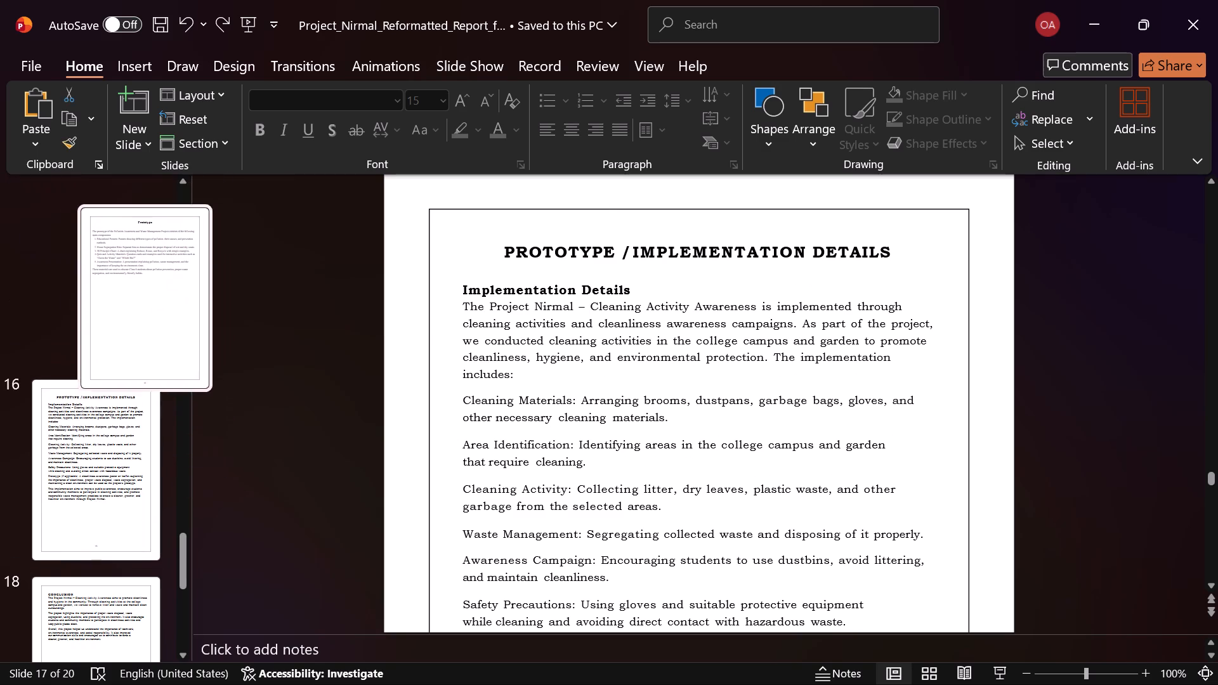
{"action": "left_click_drag", "start_coordinate": [128, 297], "coordinate": [113, 287]}
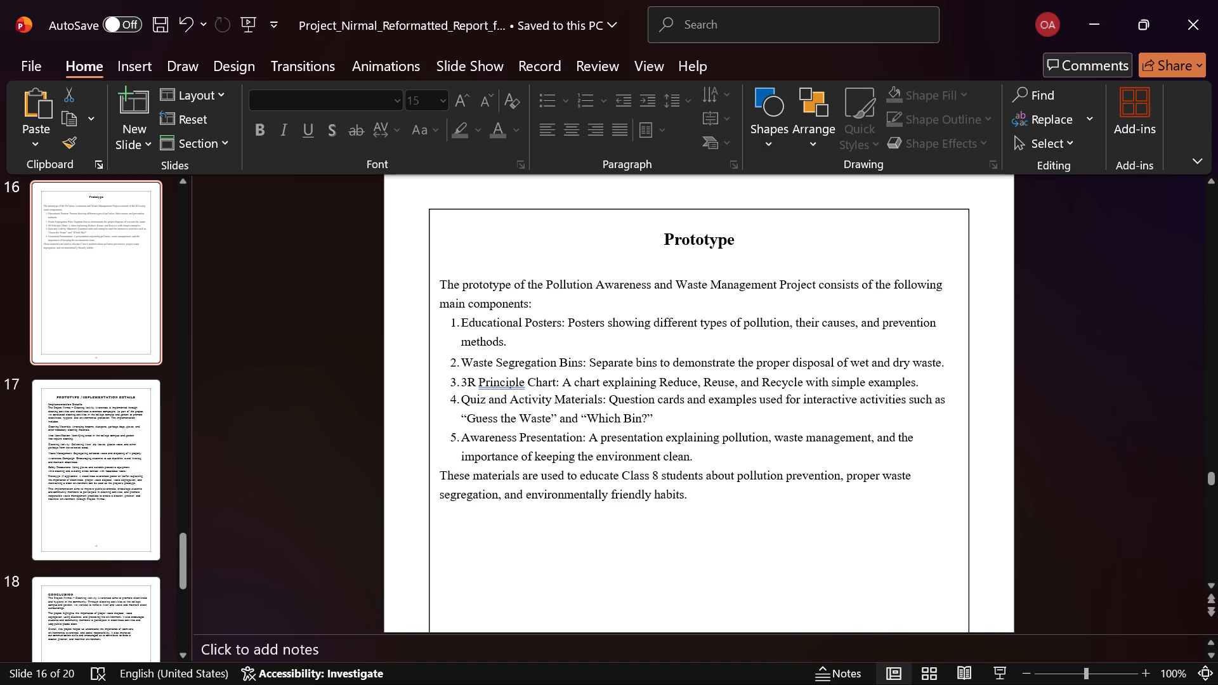
Copy the PROTOTYPE / IMPLEMENTATION DETAILS heading from slide 17 and replace the Prototype heading on slide 16 with it.
{"action": "left_click", "coordinate": [109, 451]}
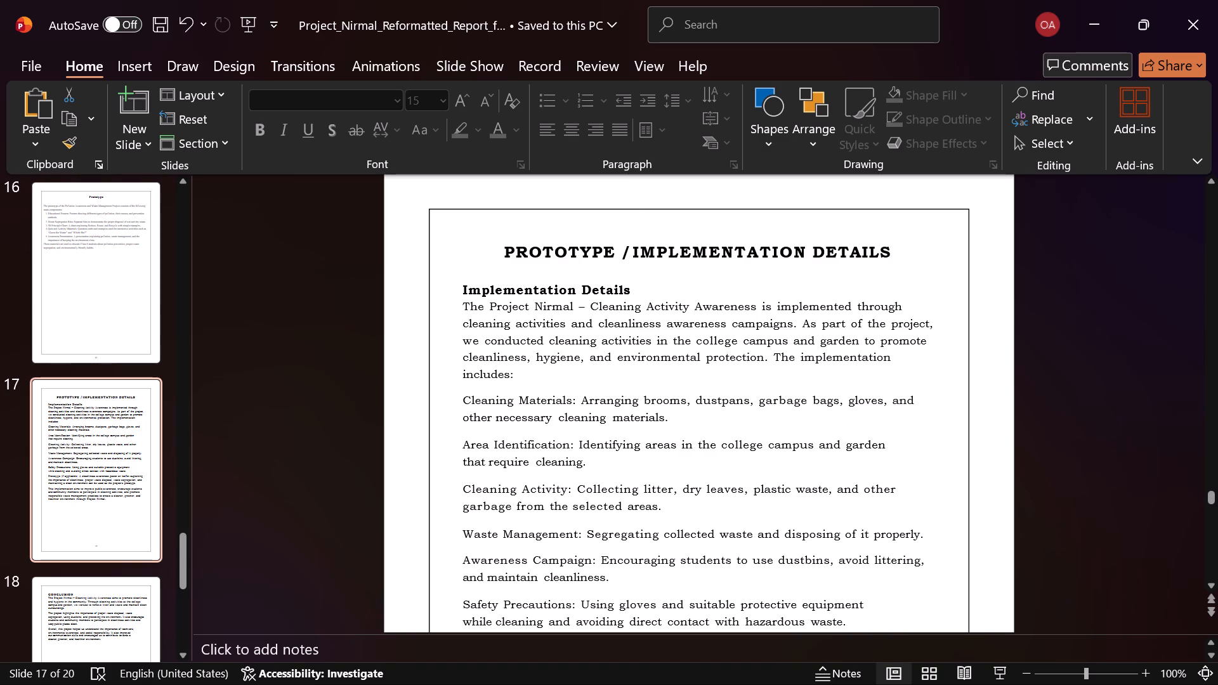
{"action": "left_click_drag", "start_coordinate": [499, 253], "coordinate": [862, 254]}
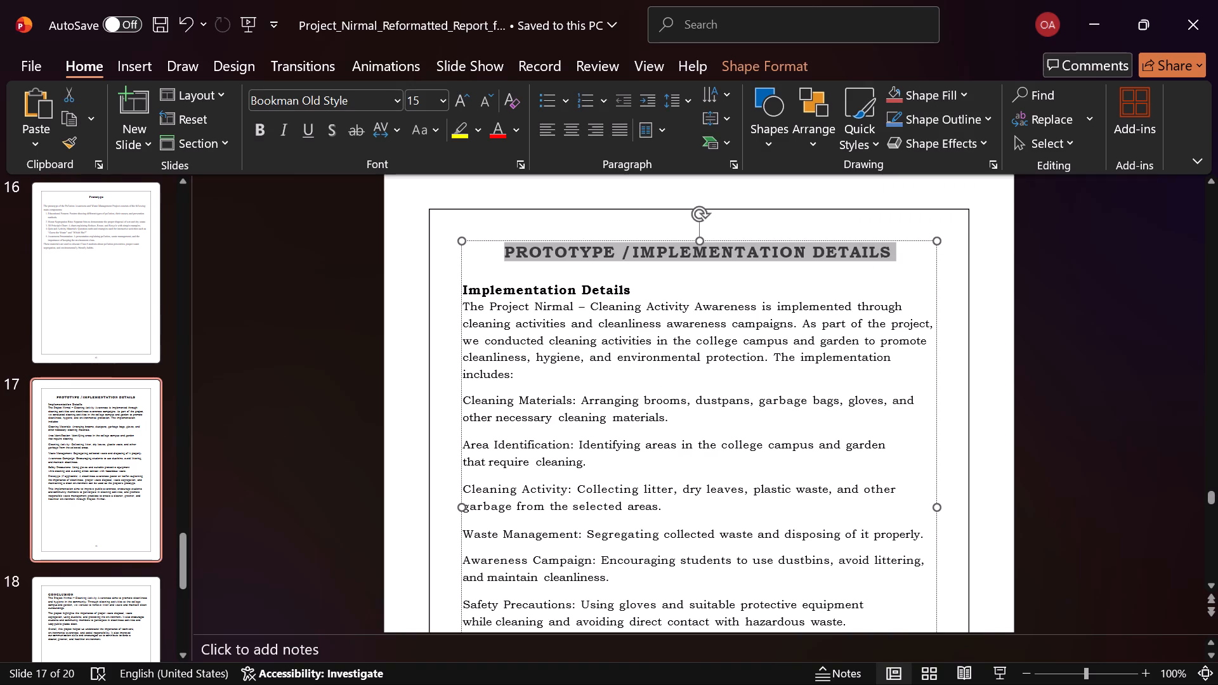
{"action": "key", "text": "ctrl+c"}
{"action": "left_click", "coordinate": [58, 270]}
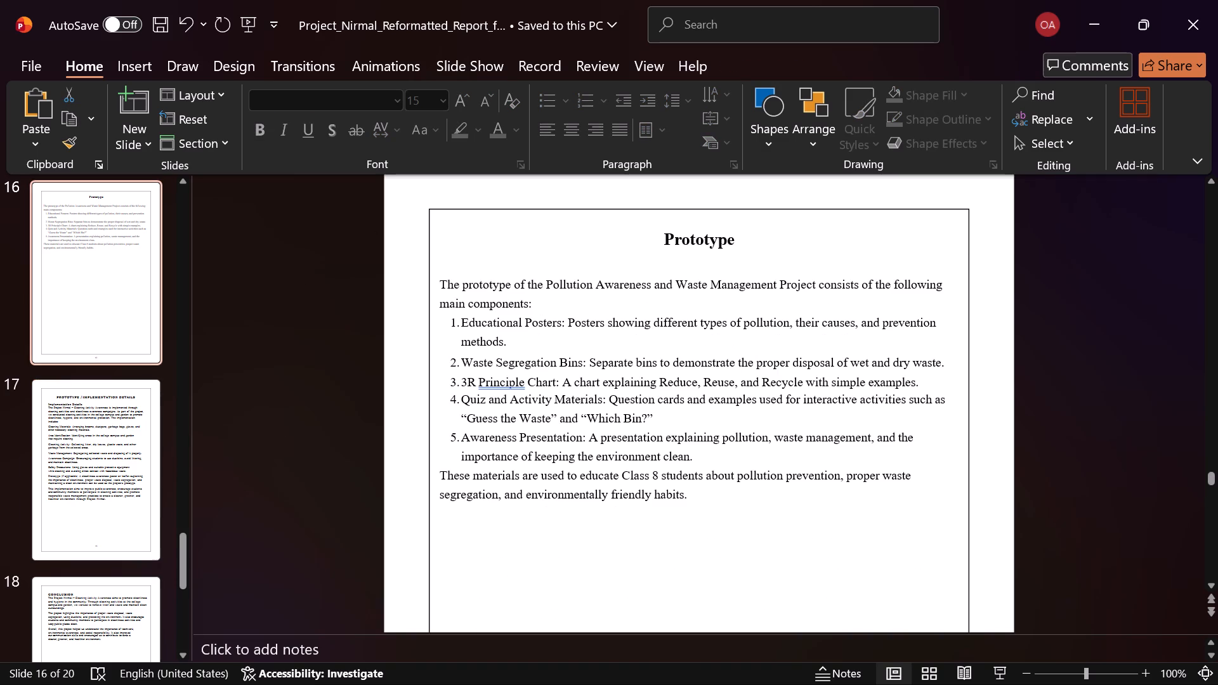
{"action": "left_click", "coordinate": [662, 240]}
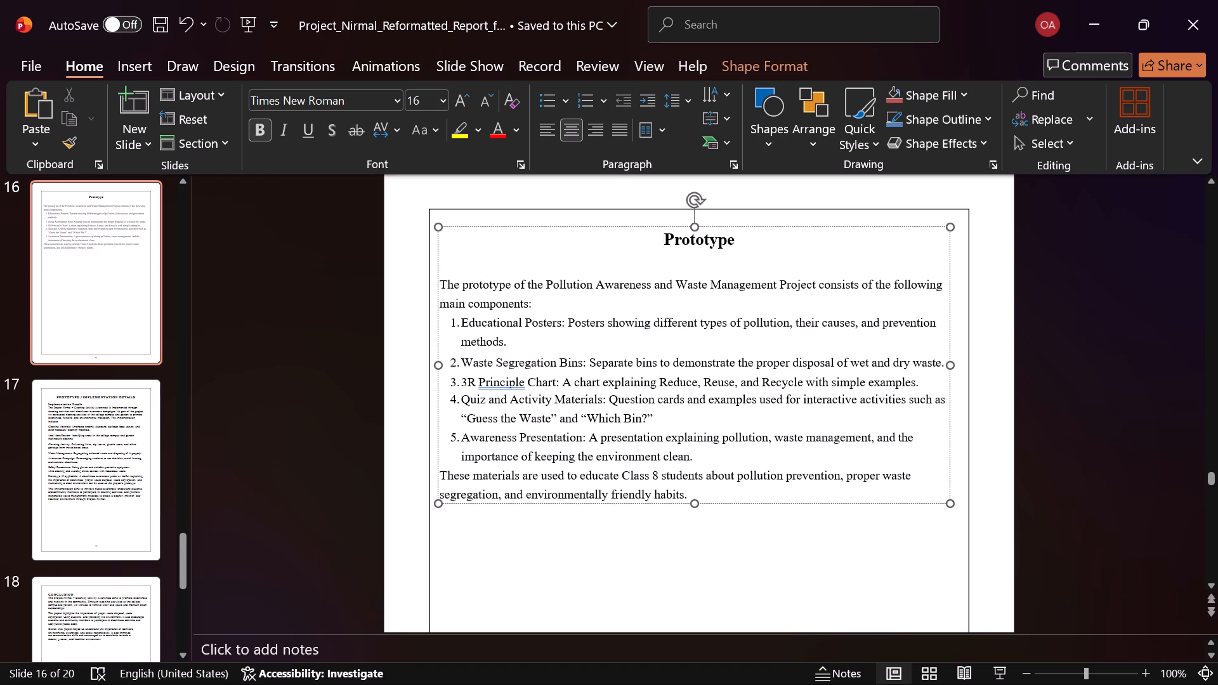
{"action": "key", "text": "BackSpace"}
{"action": "key", "text": "BackSpace"}
{"action": "key", "text": "BackSpace"}
{"action": "key", "text": "BackSpace"}
{"action": "key", "text": "BackSpace"}
{"action": "key", "text": "BackSpace"}
{"action": "key", "text": "BackSpace"}
{"action": "left_click_drag", "start_coordinate": [750, 237], "coordinate": [672, 244]}
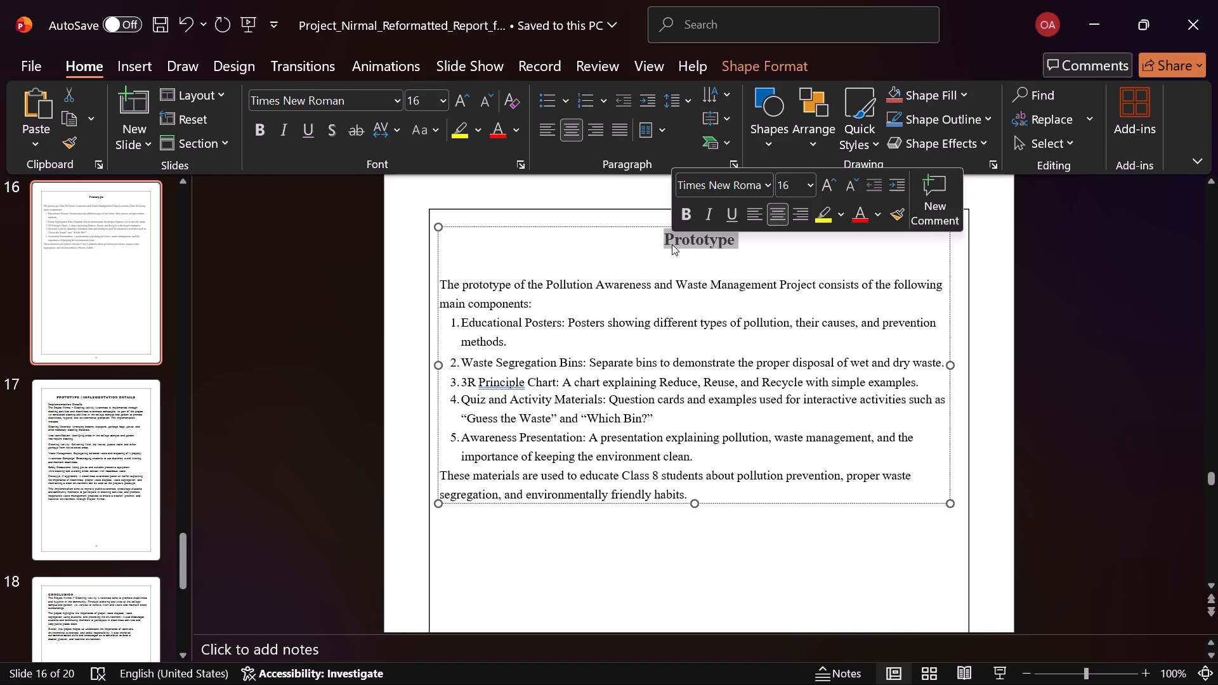
{"action": "key", "text": "ctrl+v"}
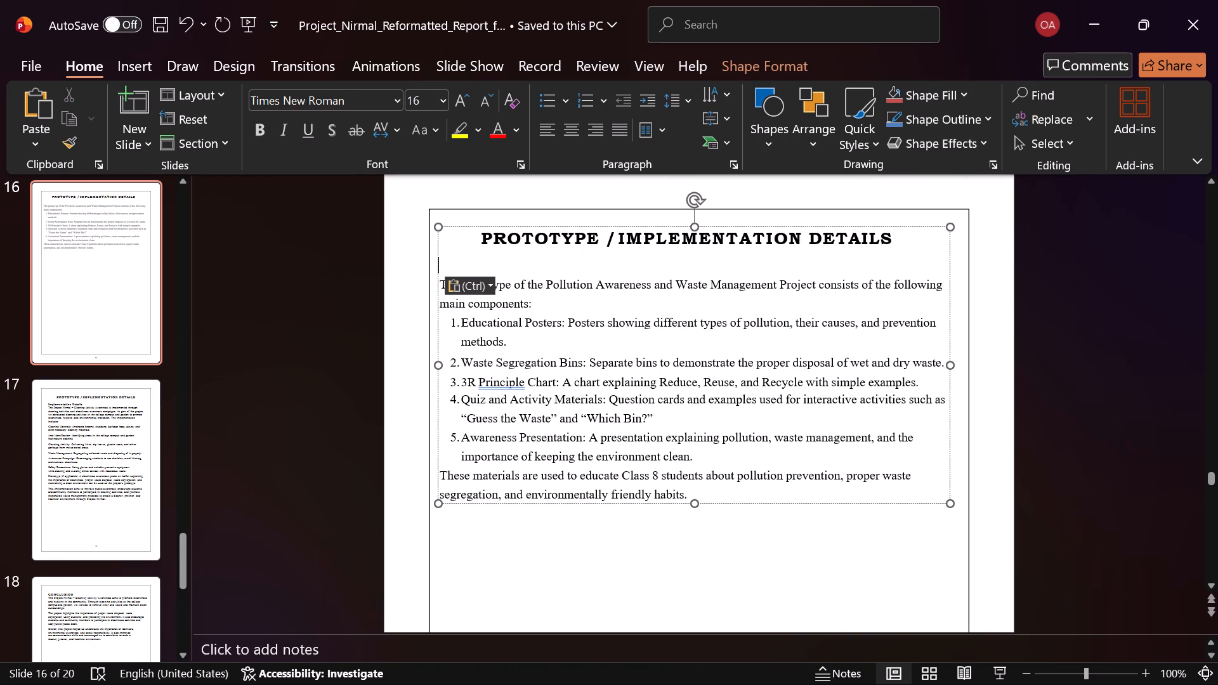
Add a bold subheading "Prototype:" above the body text on slide 16, with extra space below the PROTOTYPE / IMPLEMENTATION DETAILS heading.
{"action": "left_click", "coordinate": [891, 238]}
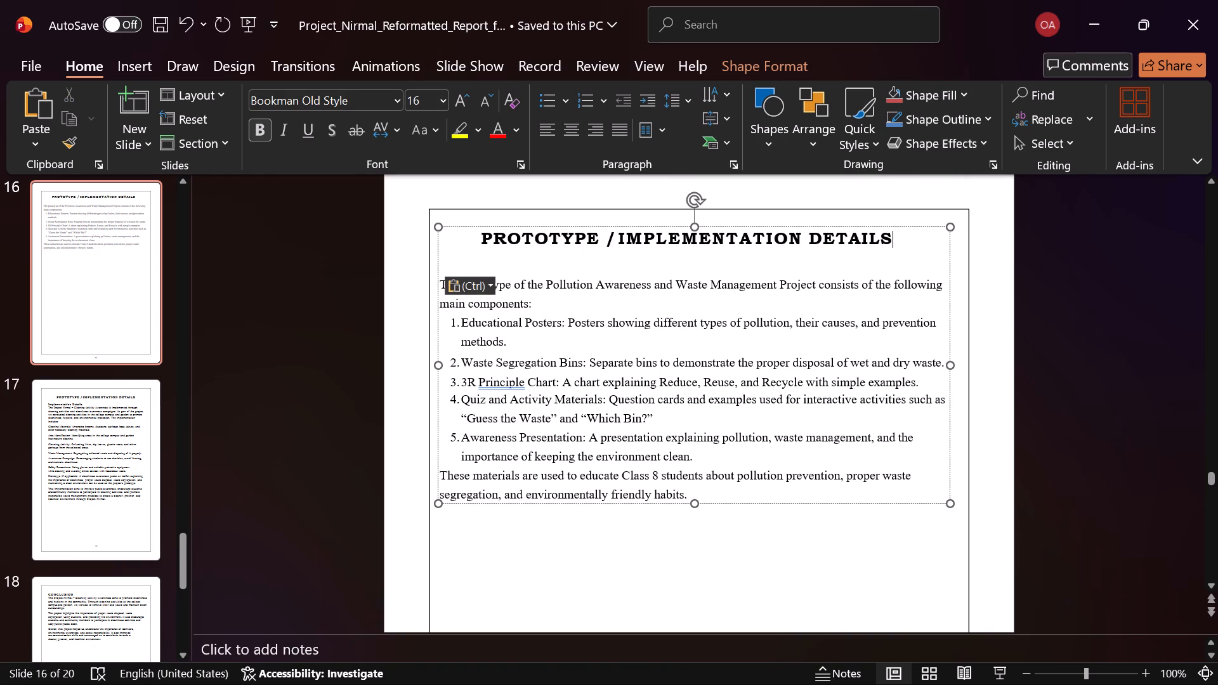
{"action": "key", "text": "Return"}
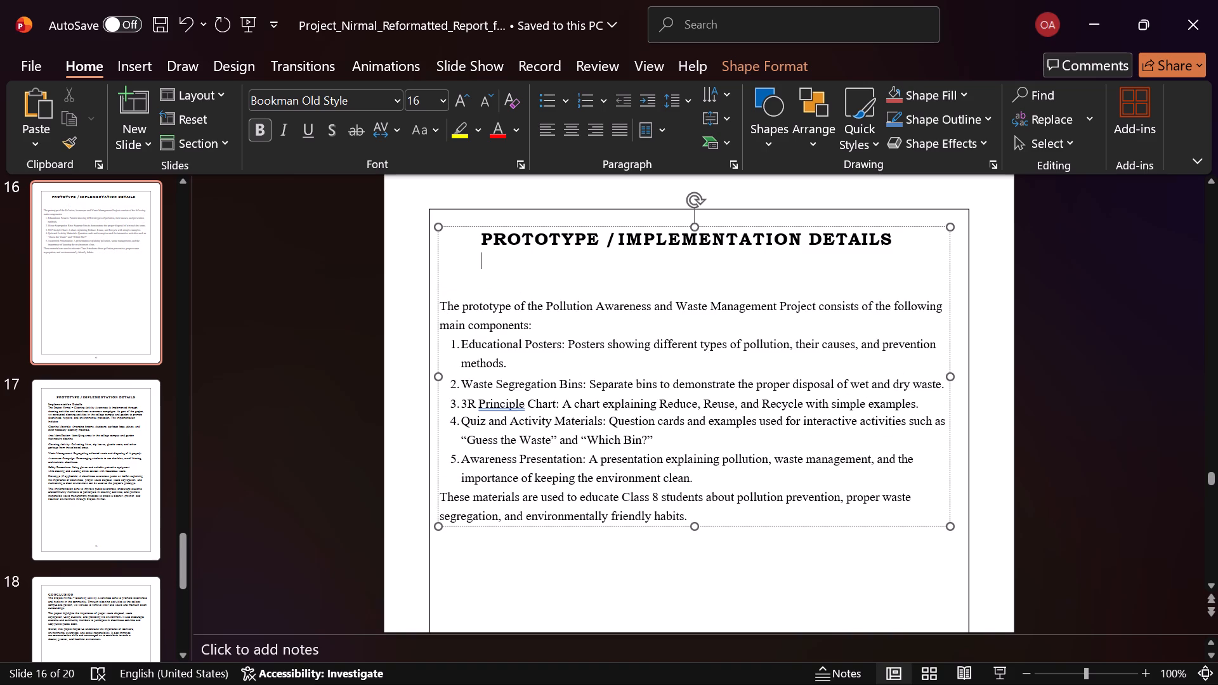
{"action": "left_click", "coordinate": [450, 290]}
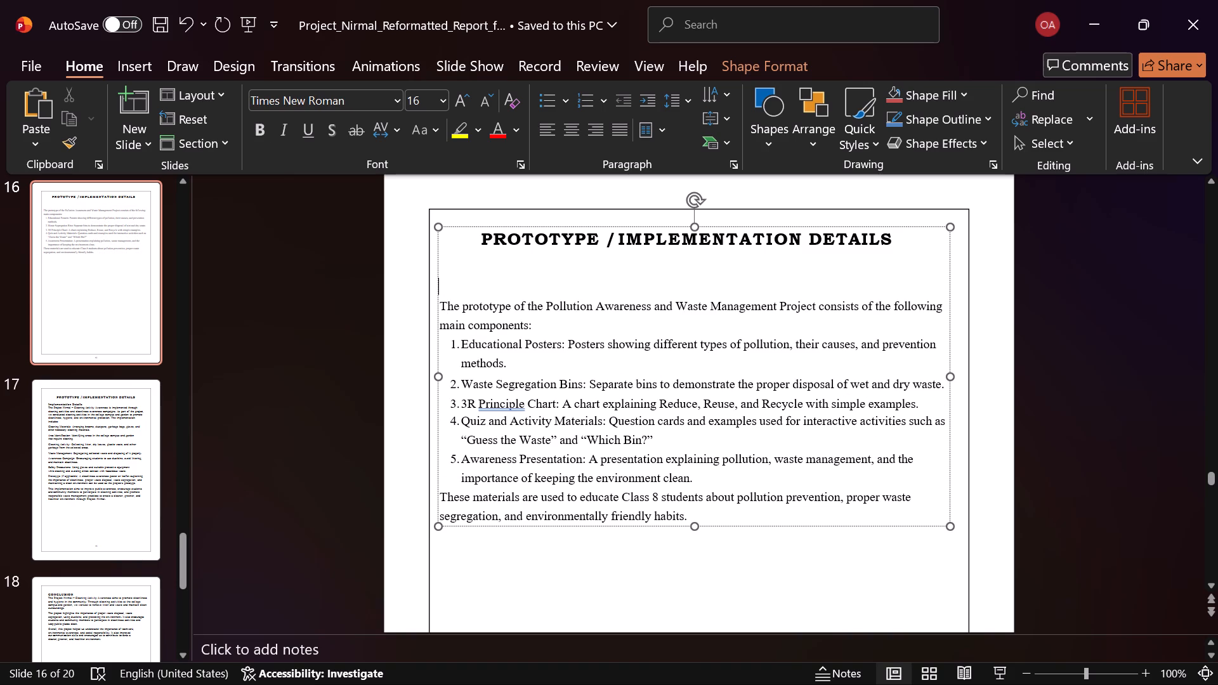
{"action": "key", "text": "shift+p"}
{"action": "key", "text": "r"}
{"action": "type", "text": "oto"}
{"action": "type", "text": "type"}
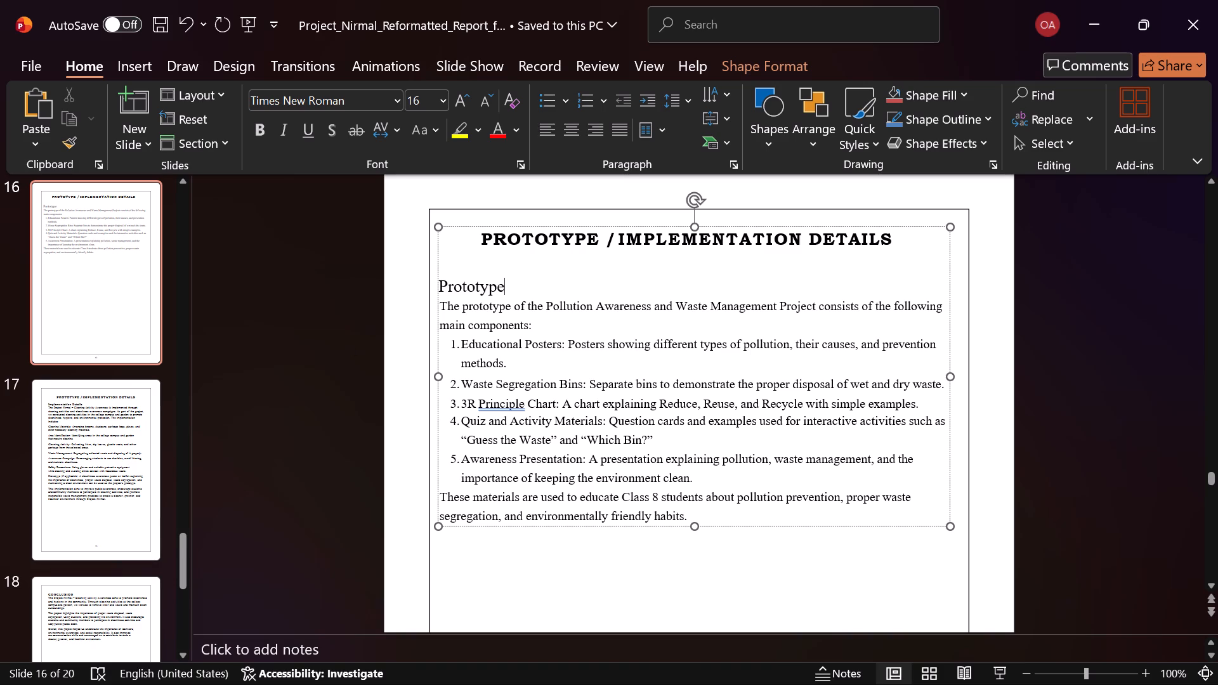
{"action": "left_click_drag", "start_coordinate": [517, 293], "coordinate": [461, 294]}
{"action": "left_click", "coordinate": [469, 264]}
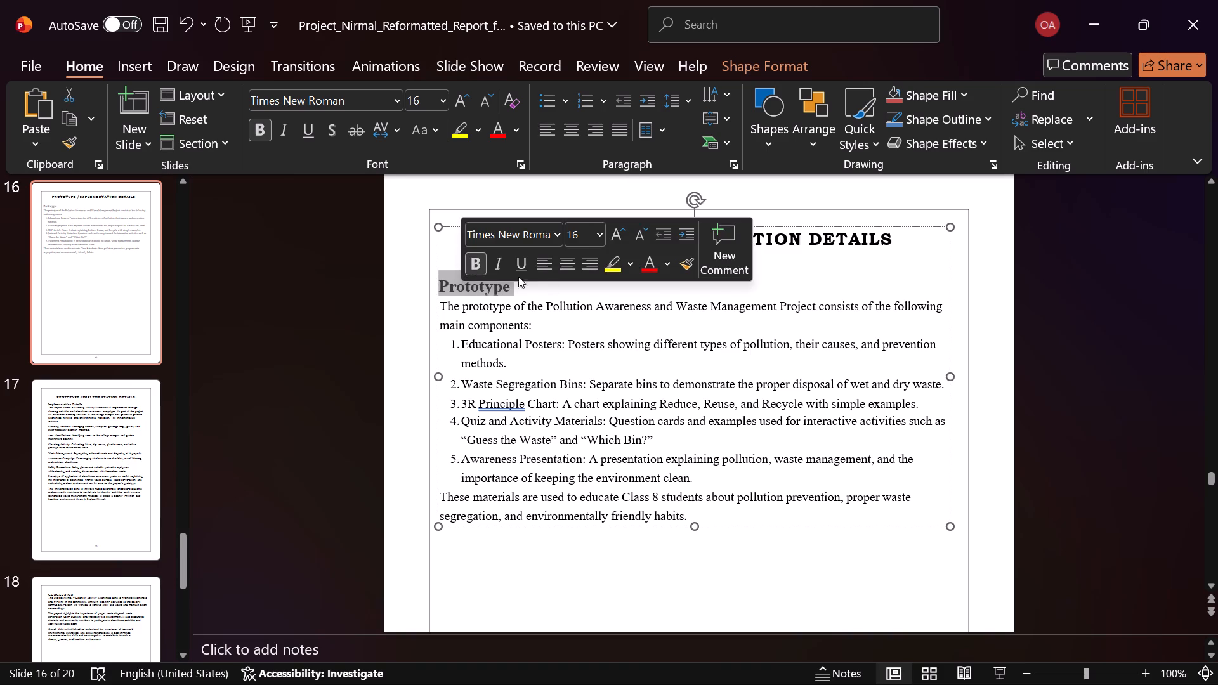
{"action": "left_click", "coordinate": [571, 294]}
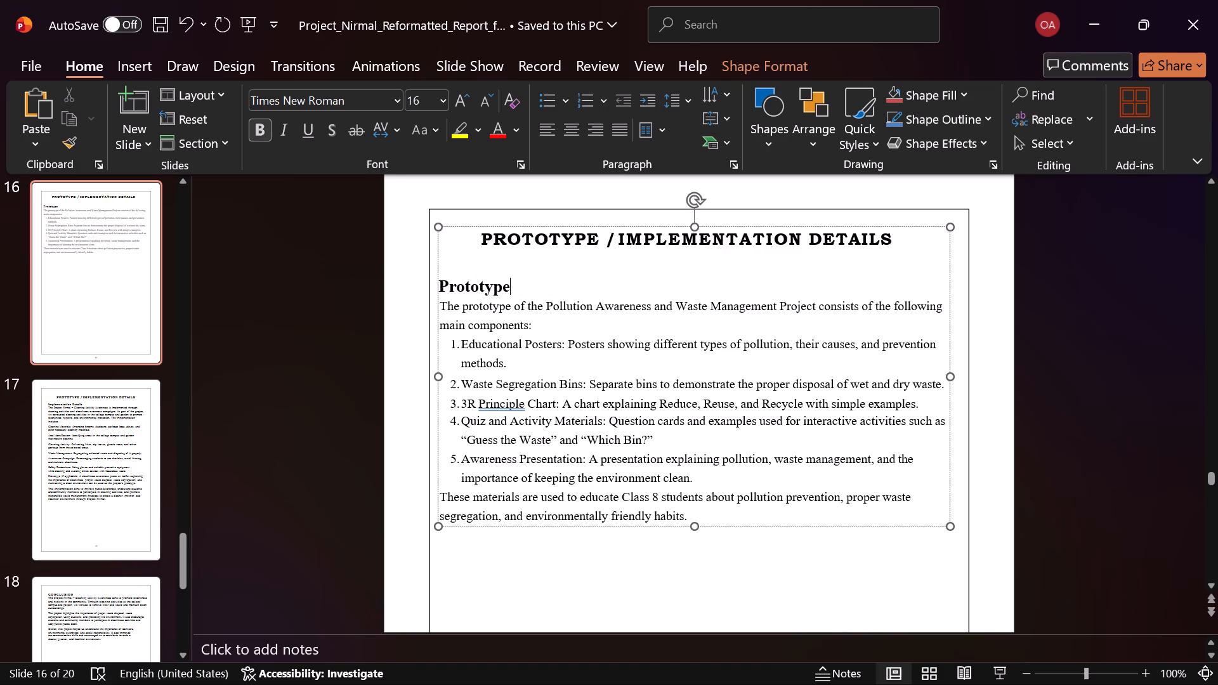
{"action": "key", "text": "semicolon"}
{"action": "key", "text": "BackSpace"}
{"action": "key", "text": "shift+colon"}
{"action": "key", "text": "Return"}
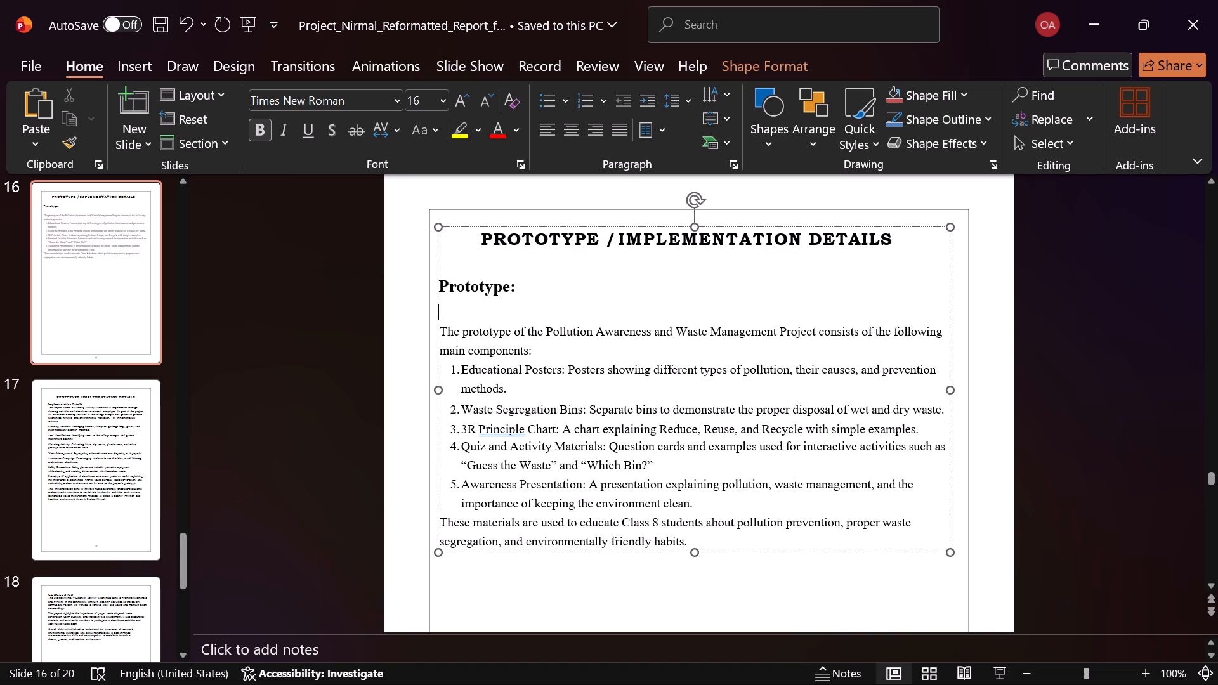
{"action": "key", "text": "BackSpace"}
{"action": "left_click", "coordinate": [643, 553]}
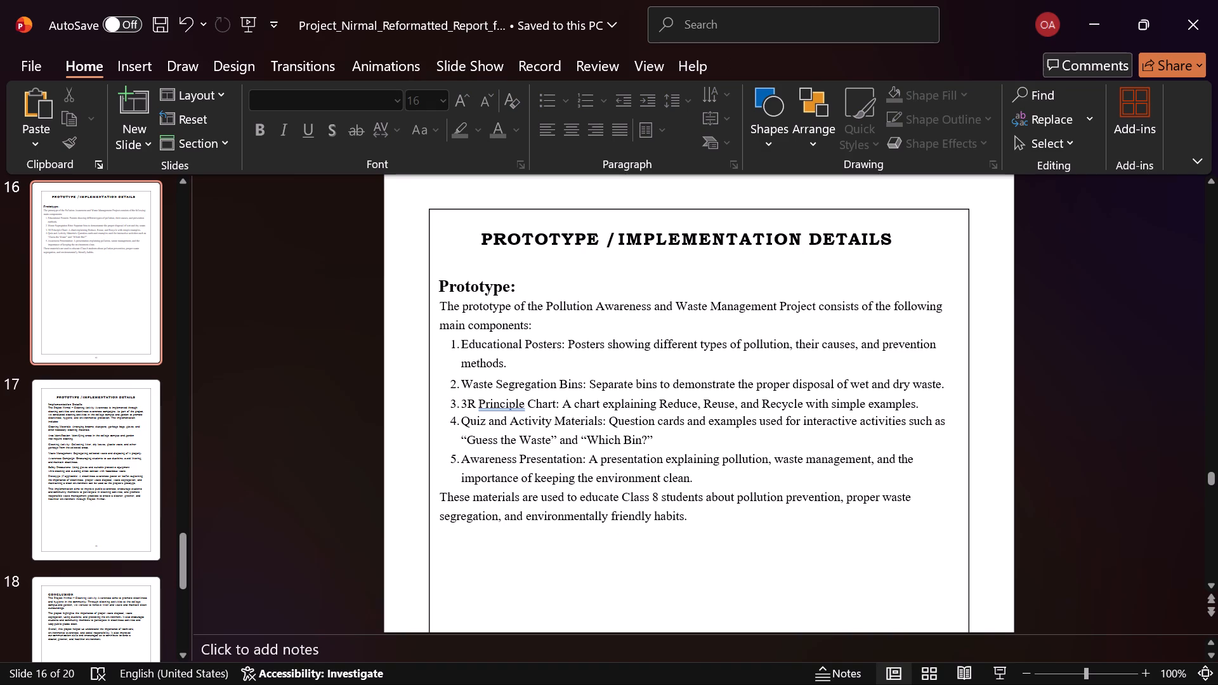
Delete the PROTOTYPE / IMPLEMENTATION DETAILS heading from slide 17, keeping the Implementation Details subheading.
{"action": "key", "text": "Down"}
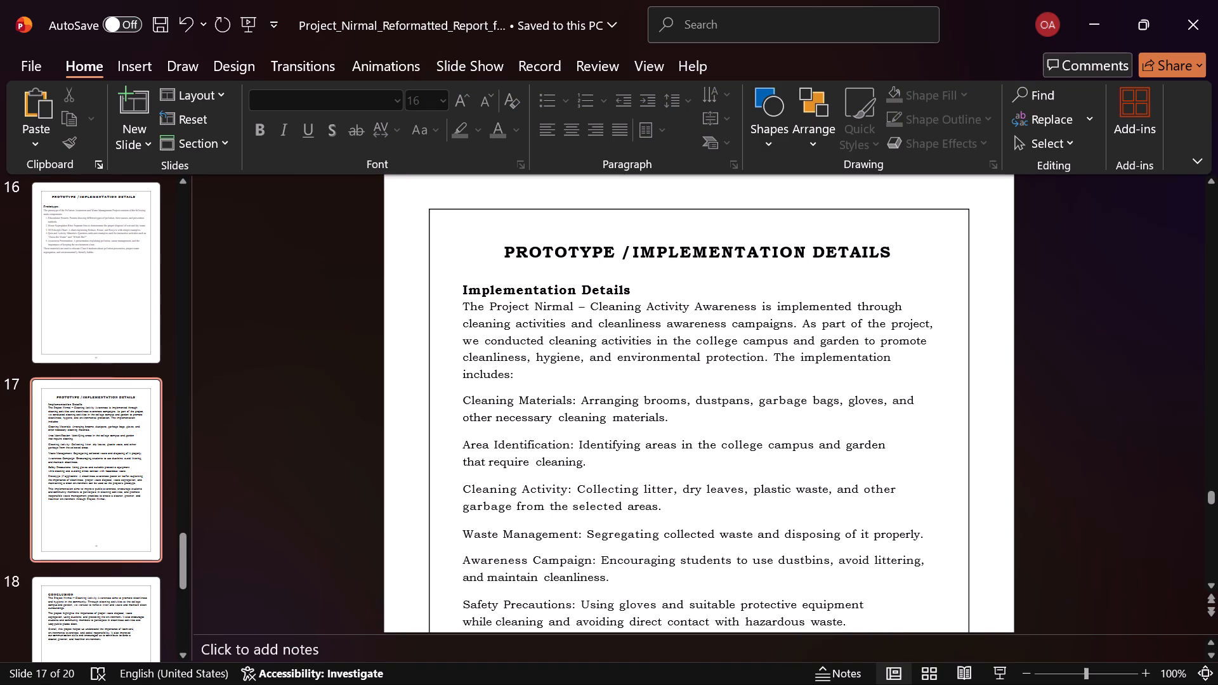
{"action": "left_click_drag", "start_coordinate": [503, 251], "coordinate": [843, 244]}
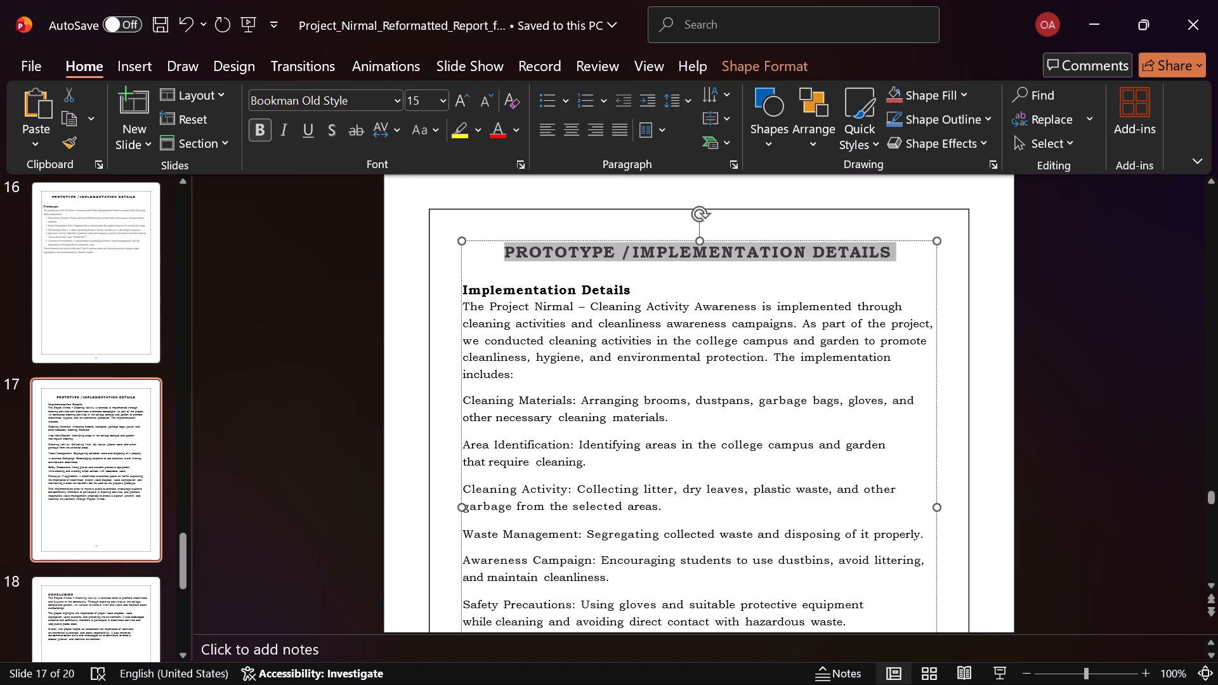
{"action": "left_click_drag", "start_coordinate": [843, 244], "coordinate": [869, 247]}
{"action": "key", "text": "BackSpace"}
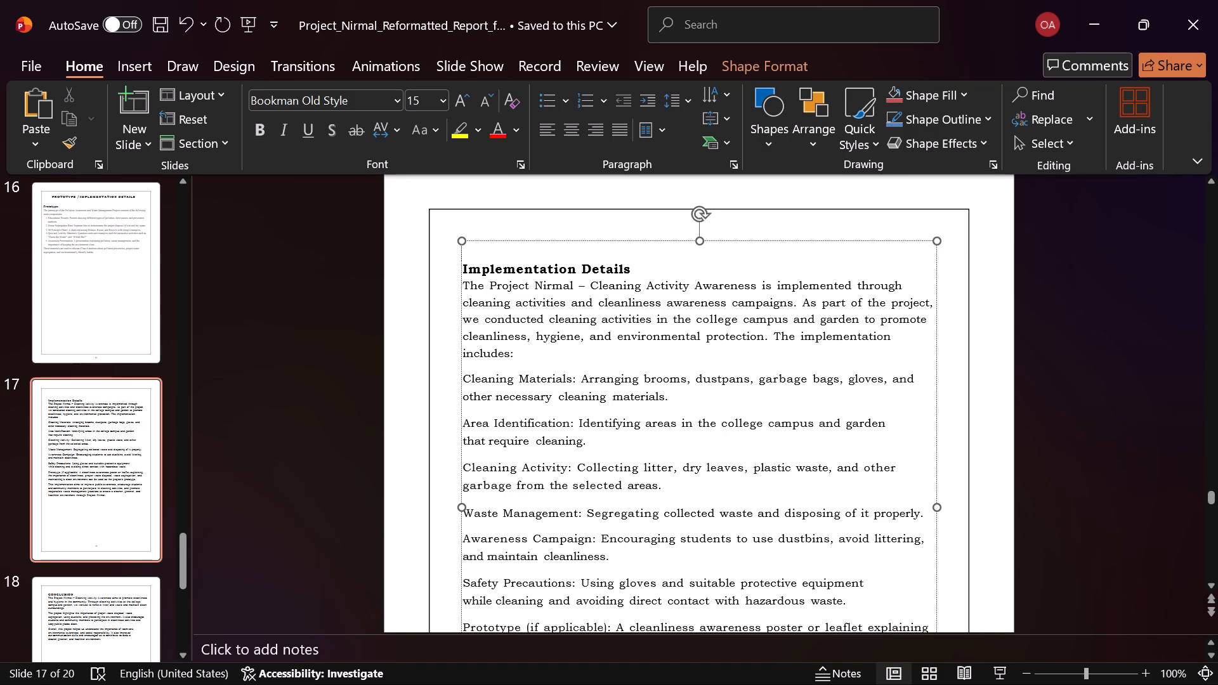
{"action": "left_click", "coordinate": [690, 259]}
{"action": "key", "text": "Up"}
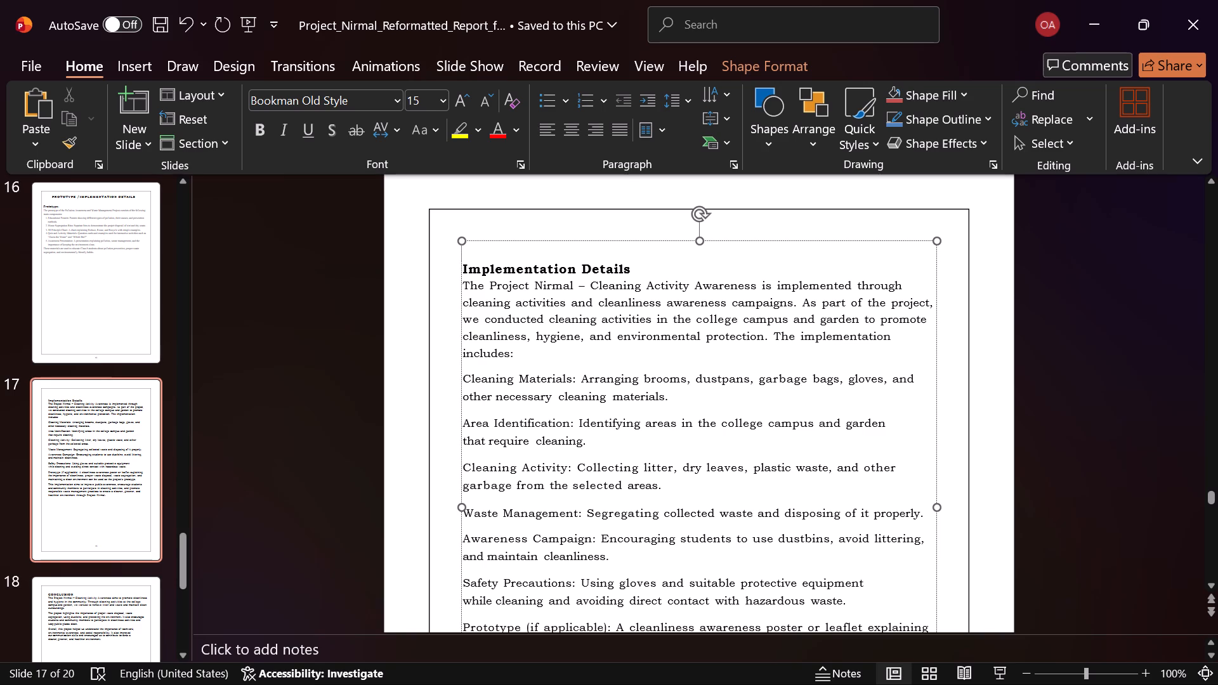
{"action": "left_click", "coordinate": [638, 265]}
{"action": "key", "text": "Up"}
{"action": "key", "text": "Up"}
Remove the colon from the Prototype subheading on slide 16 so it matches the Implementation Details subheading style.
{"action": "left_click", "coordinate": [565, 230]}
{"action": "key", "text": "Up"}
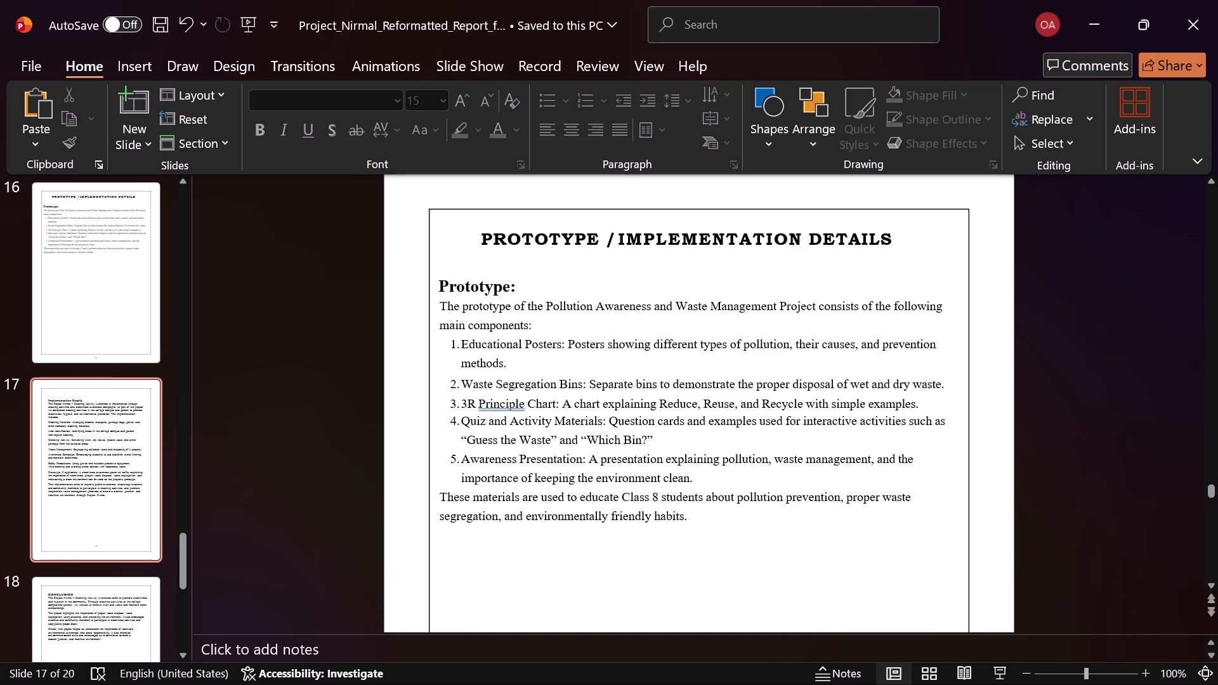
{"action": "left_click", "coordinate": [537, 285]}
{"action": "key", "text": "BackSpace"}
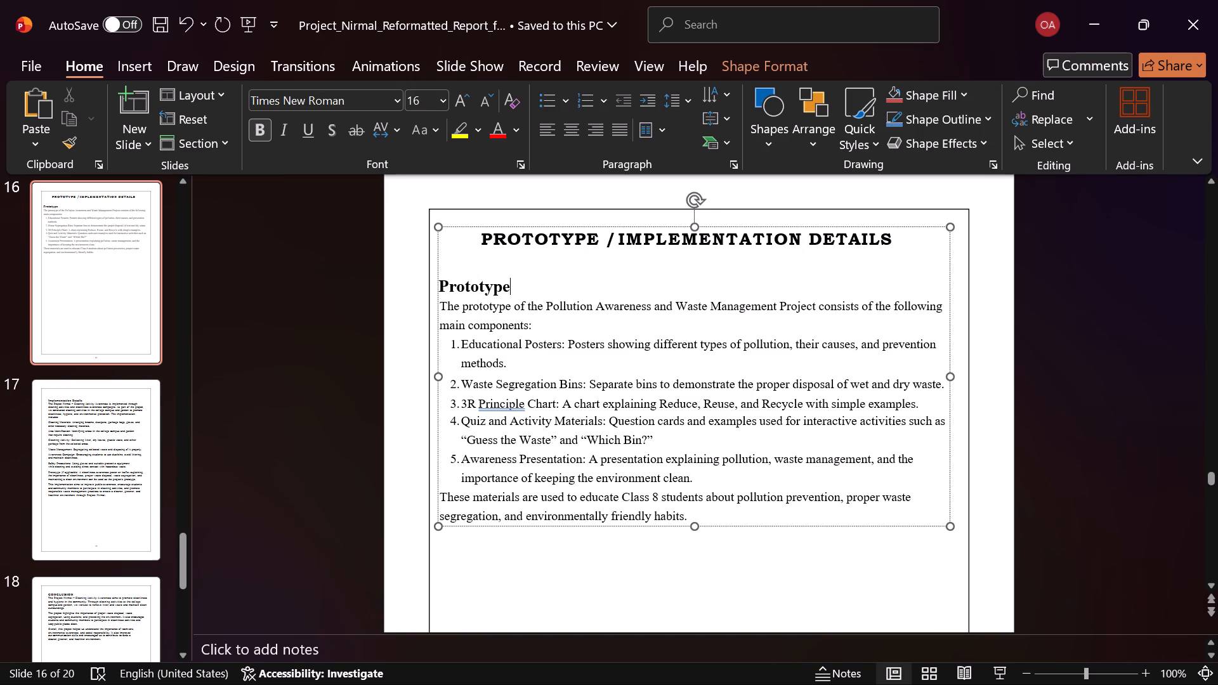
{"action": "key", "text": "Down"}
{"action": "left_click", "coordinate": [615, 552]}
Review the slides from Implementation Details through the feedback form and compare them with the Index on slide 5.
{"action": "key", "text": "Down"}
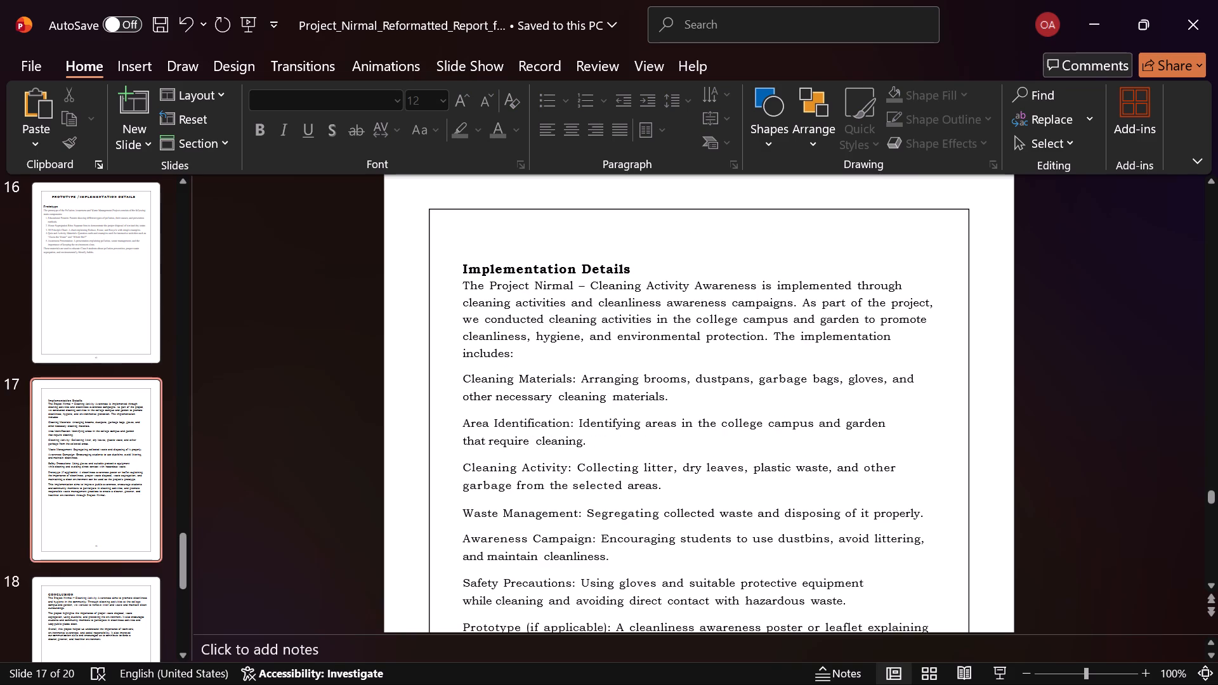
{"action": "key", "text": "Down"}
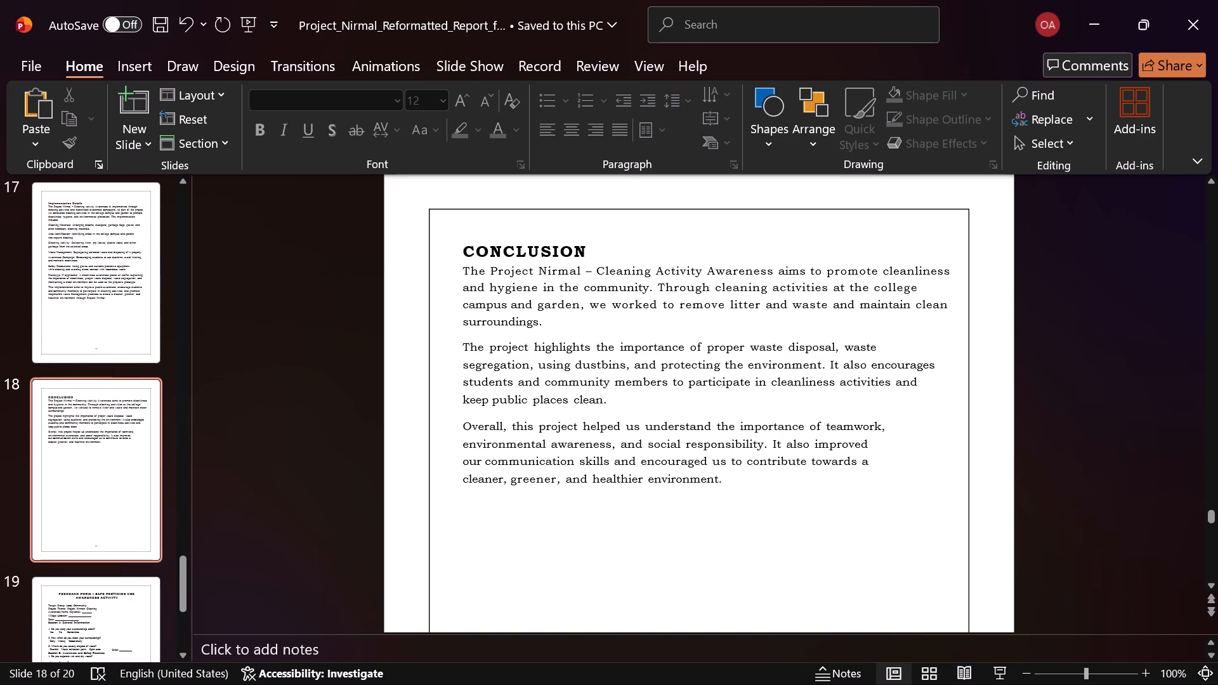
{"action": "key", "text": "Down"}
{"action": "scroll", "coordinate": [567, 393], "scroll_direction": "down", "scroll_amount": 6}
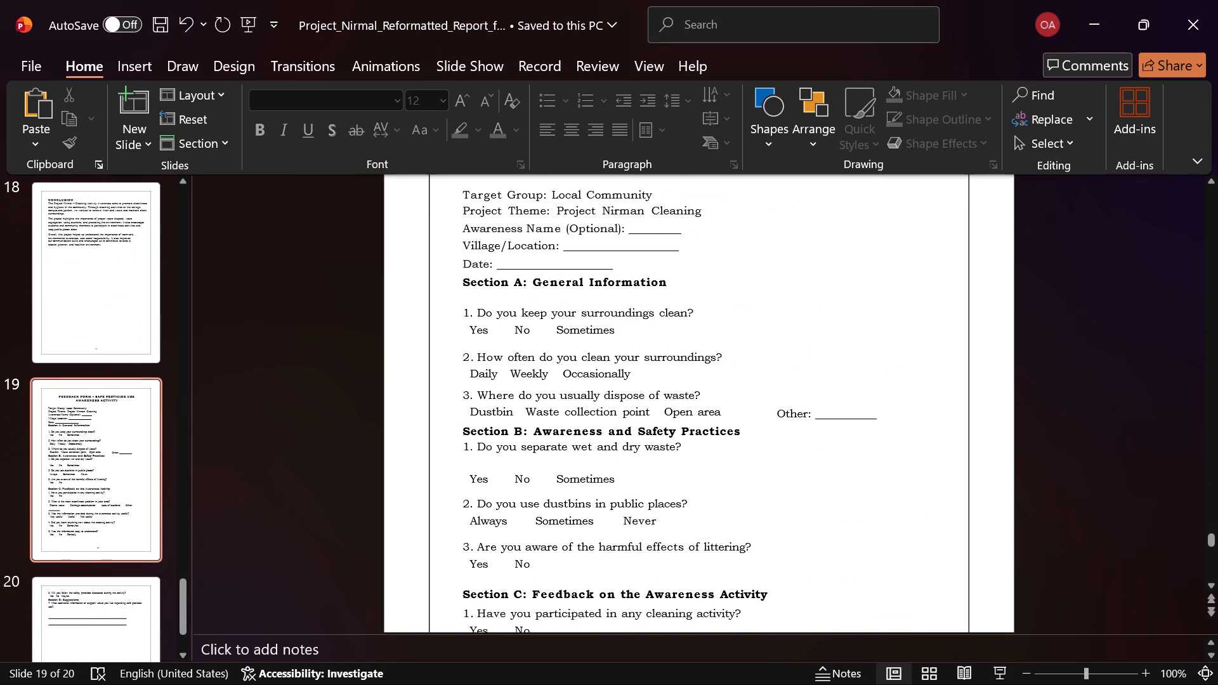
{"action": "scroll", "coordinate": [575, 383], "scroll_direction": "down", "scroll_amount": 9}
{"action": "key", "text": "Down"}
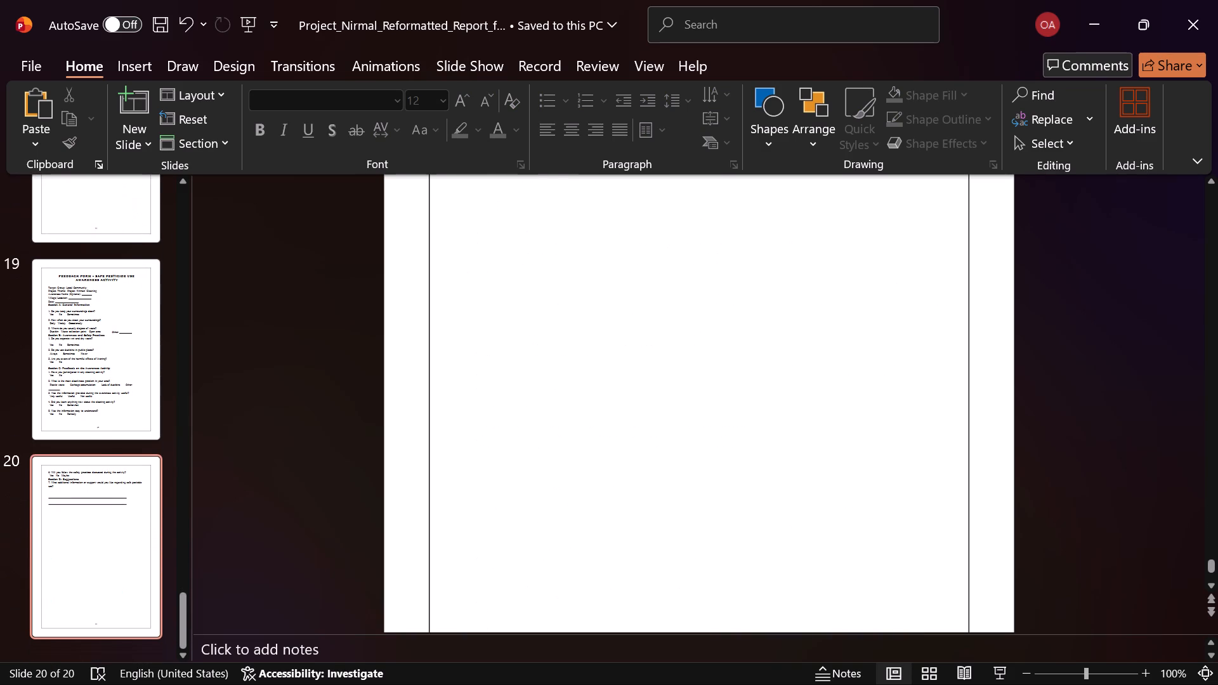
{"action": "left_click", "coordinate": [54, 319]}
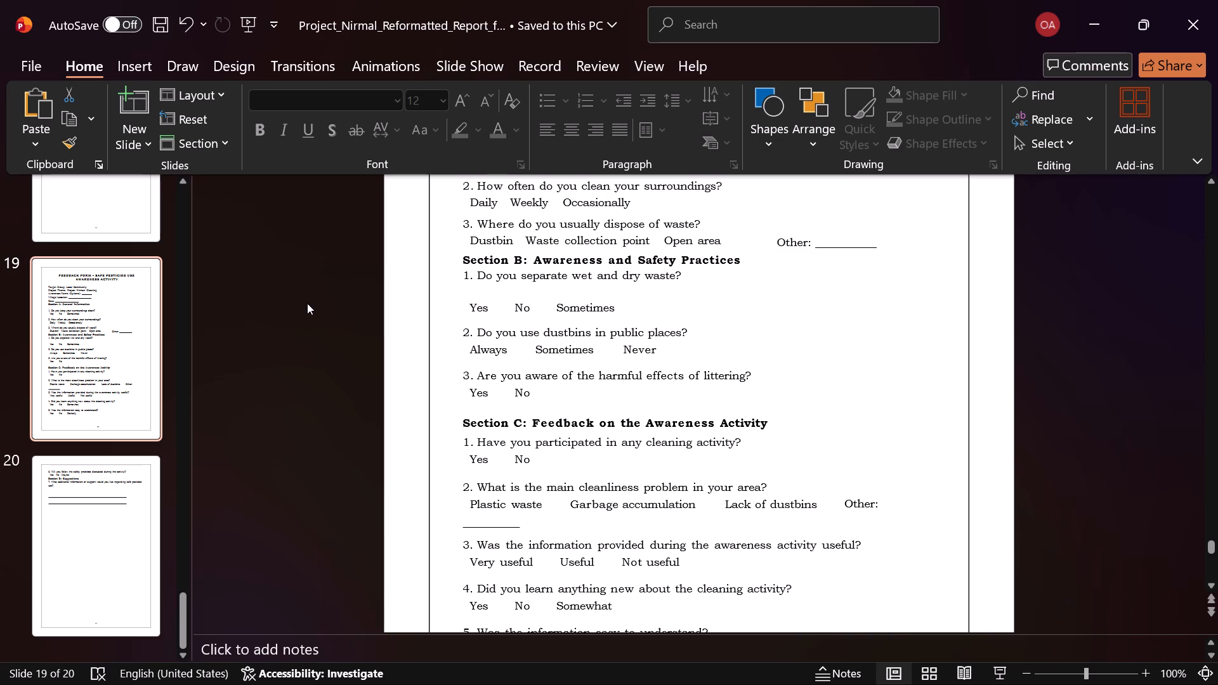
{"action": "scroll", "coordinate": [168, 316], "scroll_direction": "up", "scroll_amount": 15}
{"action": "scroll", "coordinate": [143, 361], "scroll_direction": "up", "scroll_amount": 7}
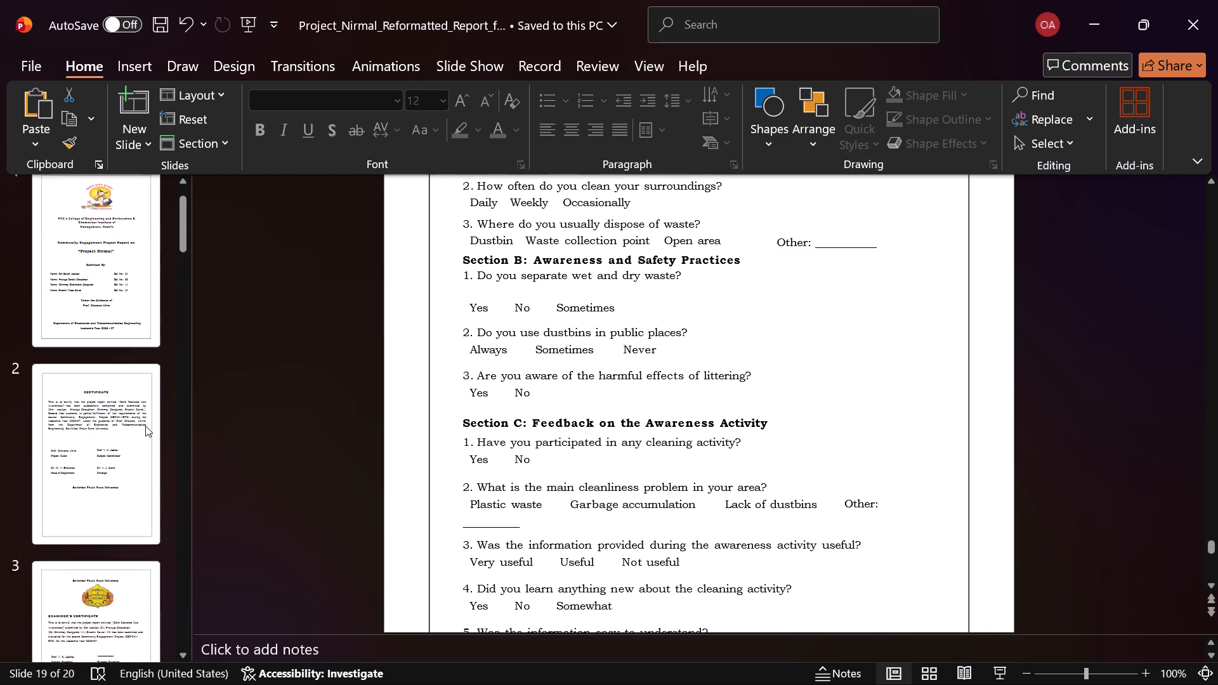
{"action": "scroll", "coordinate": [136, 478], "scroll_direction": "down", "scroll_amount": 4}
{"action": "left_click", "coordinate": [128, 386]}
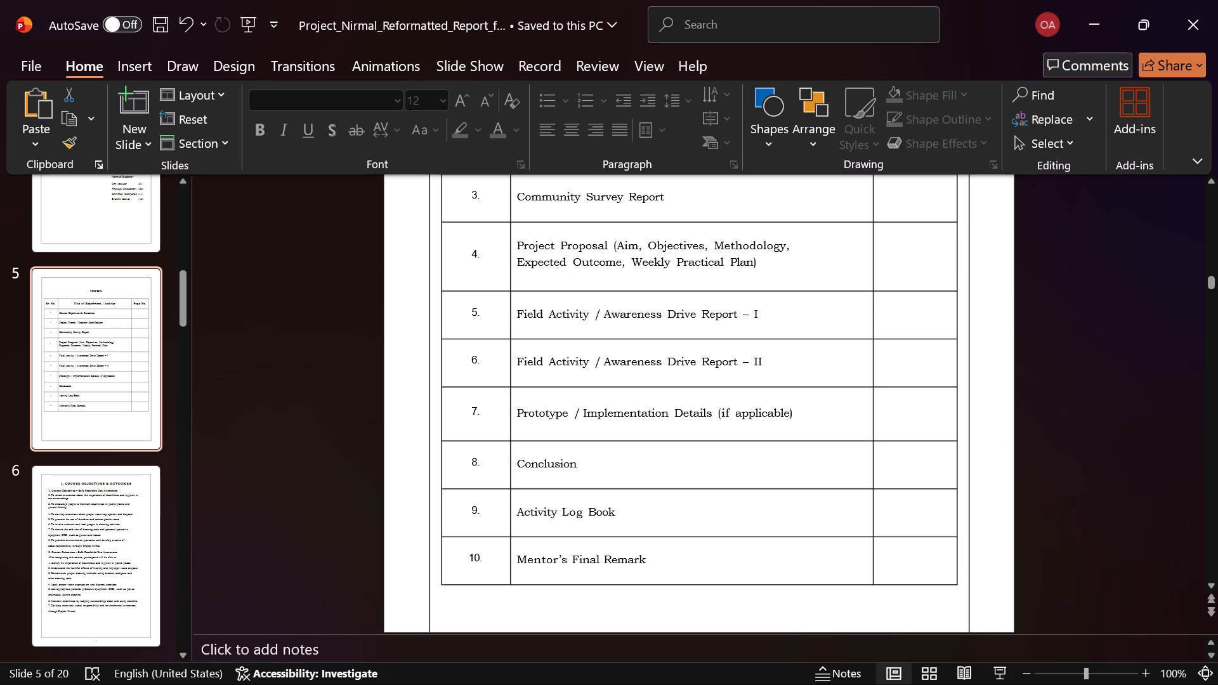
{"action": "scroll", "coordinate": [151, 492], "scroll_direction": "down", "scroll_amount": 17}
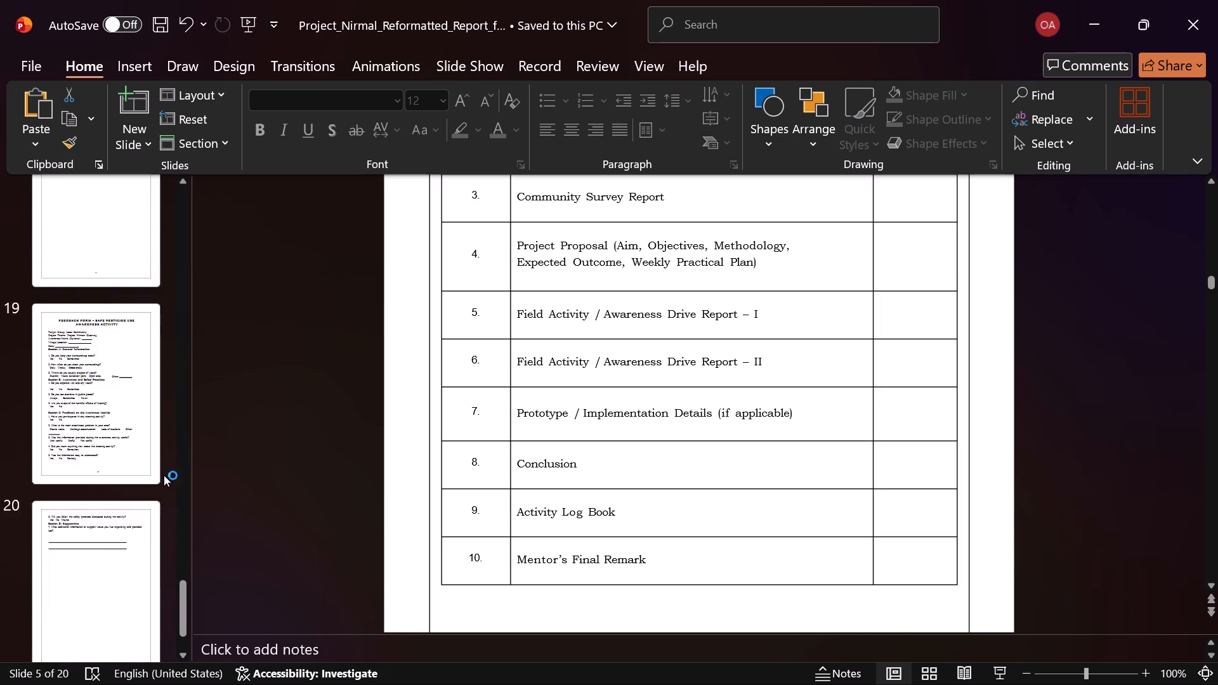
{"action": "left_click", "coordinate": [123, 479]}
{"action": "key", "text": "Up"}
{"action": "key", "text": "Up"}
{"action": "key", "text": "Up"}
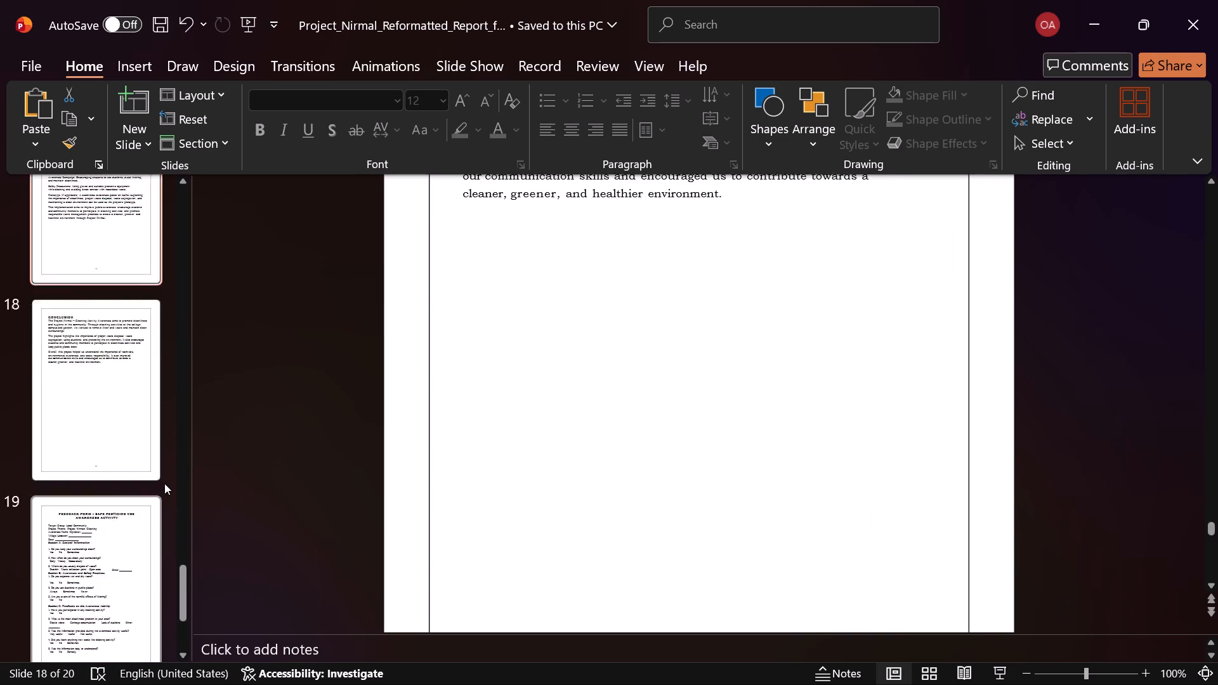
Insert a blank line between the CONCLUSION heading and its first paragraph on slide 18.
{"action": "left_click", "coordinate": [1191, 422]}
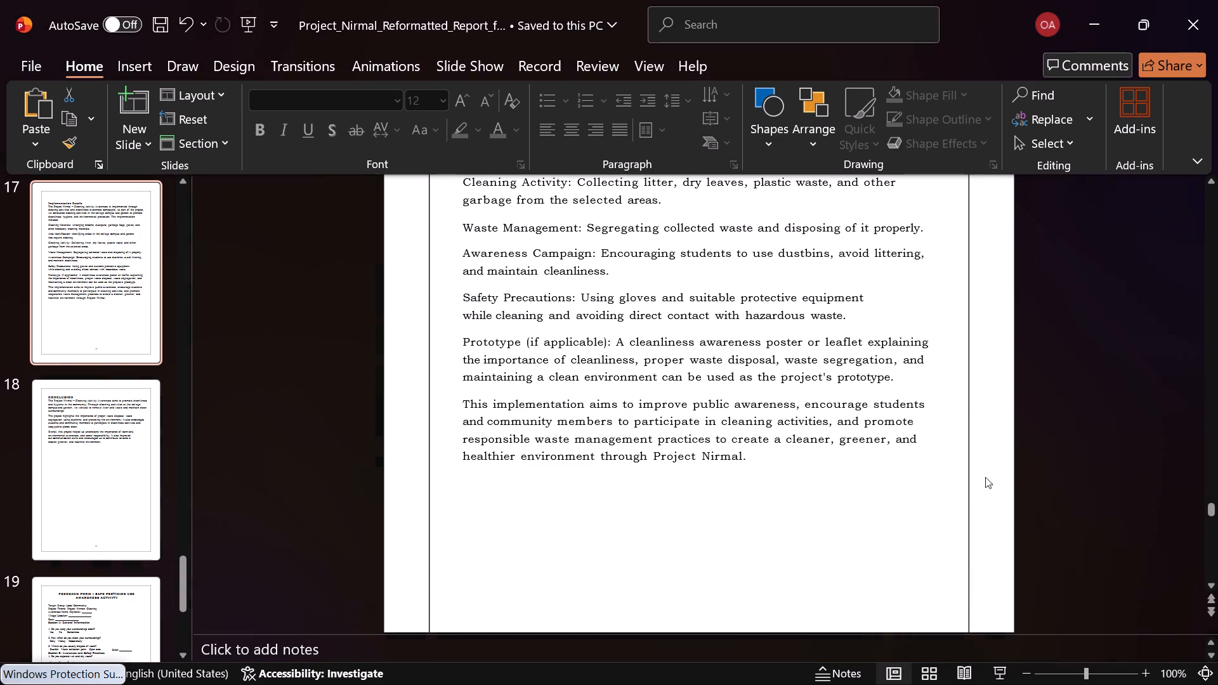
{"action": "scroll", "coordinate": [785, 474], "scroll_direction": "up", "scroll_amount": 3}
{"action": "left_click", "coordinate": [81, 497]}
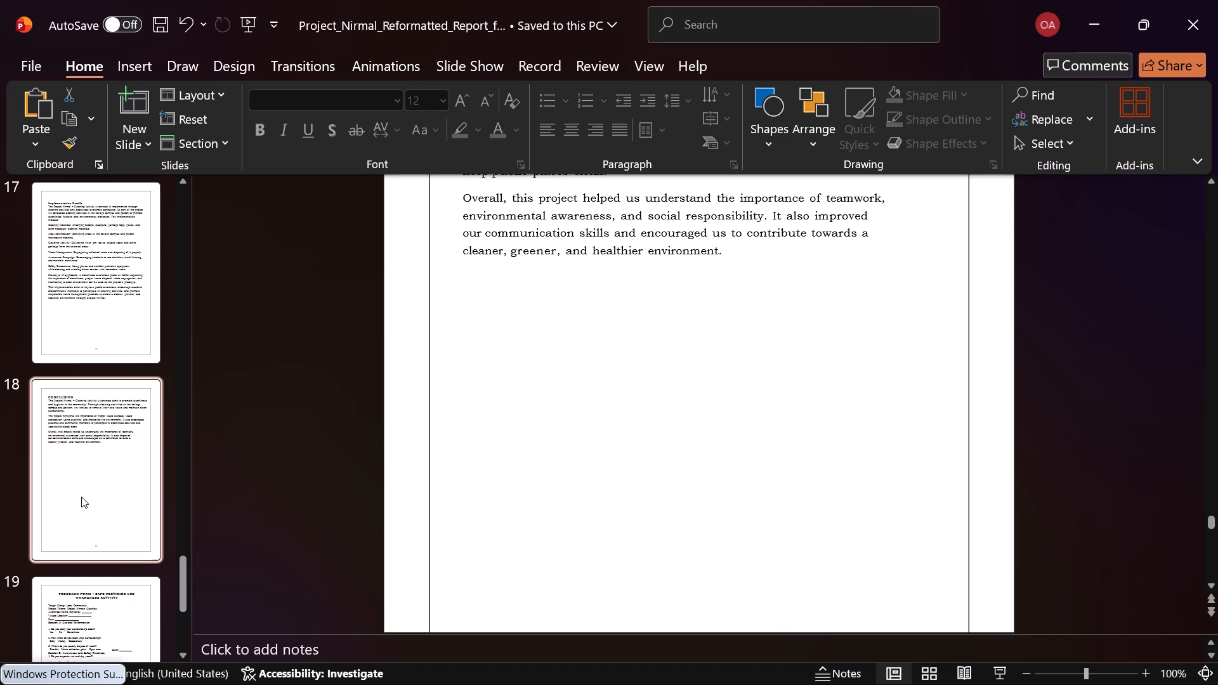
{"action": "scroll", "coordinate": [362, 423], "scroll_direction": "up", "scroll_amount": 13}
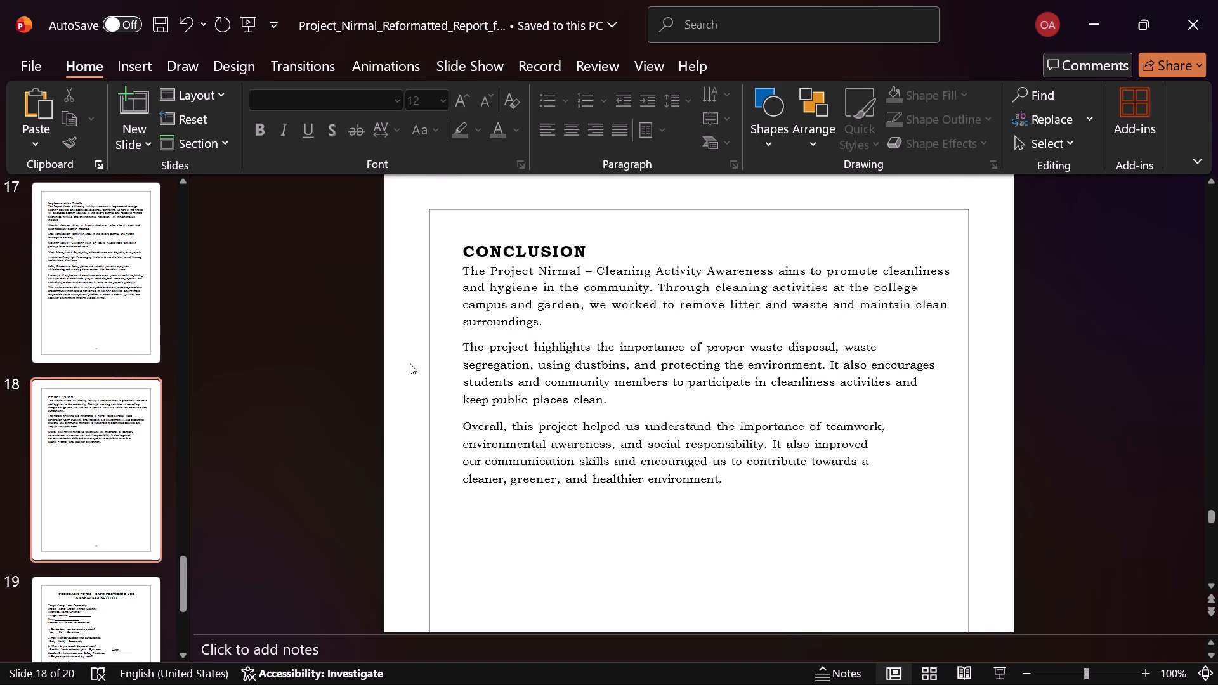
{"action": "left_click", "coordinate": [606, 247]}
{"action": "key", "text": "Return"}
{"action": "left_click", "coordinate": [583, 568]}
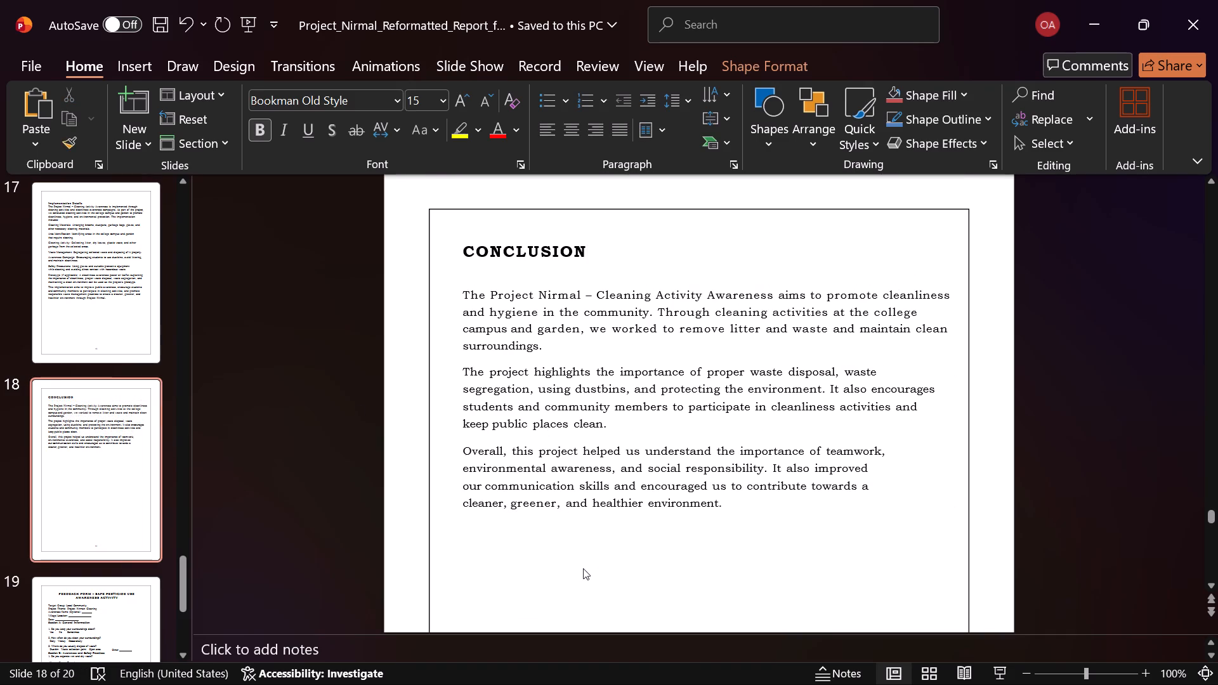
Delete slide 19, the first page of the Feedback Form – Safe Pesticide Use Awareness Activity.
{"action": "scroll", "coordinate": [593, 528], "scroll_direction": "down", "scroll_amount": 15}
{"action": "scroll", "coordinate": [591, 507], "scroll_direction": "down", "scroll_amount": 9}
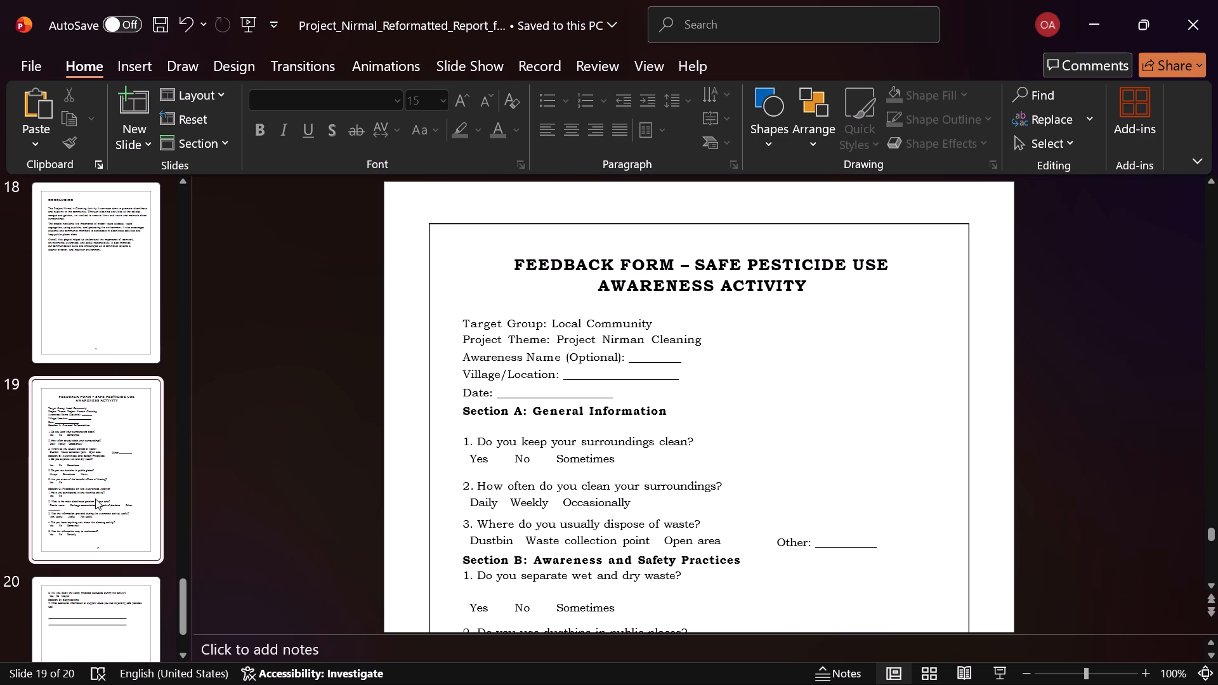
{"action": "key", "text": "Delete"}
{"action": "left_click", "coordinate": [130, 494]}
{"action": "key", "text": "Delete"}
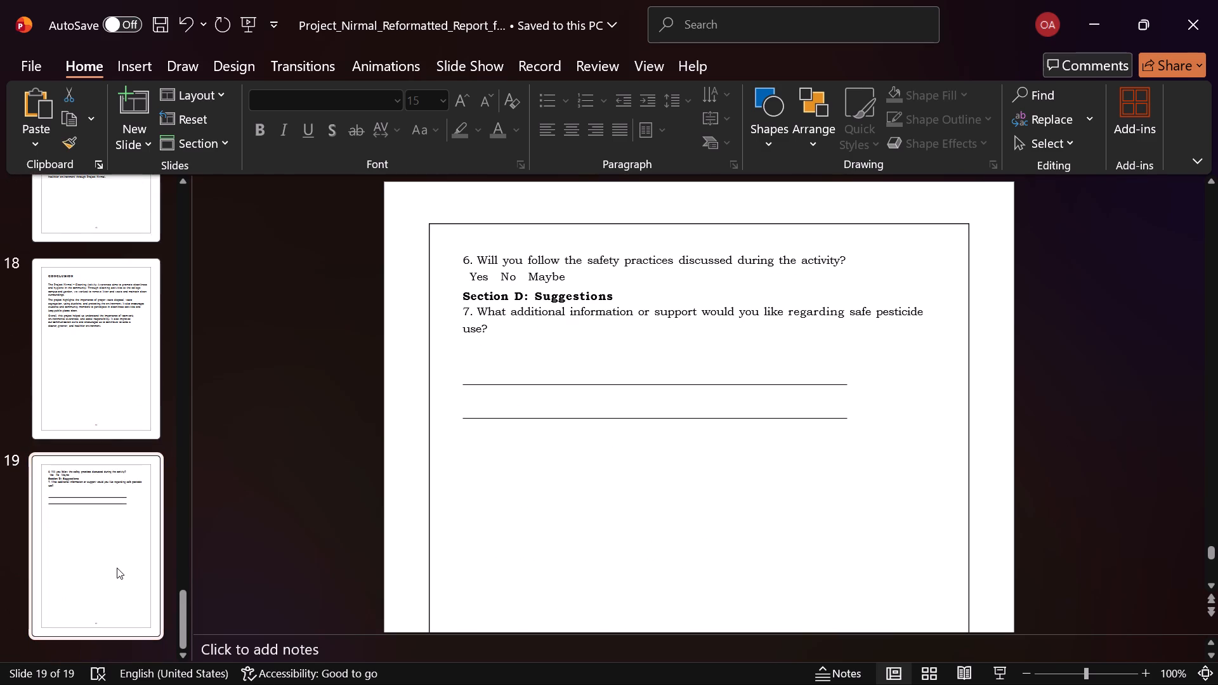
Delete slide 19, the remaining feedback form page with question 6 and Section D: Suggestions.
{"action": "left_click", "coordinate": [117, 568]}
{"action": "key", "text": "Delete"}
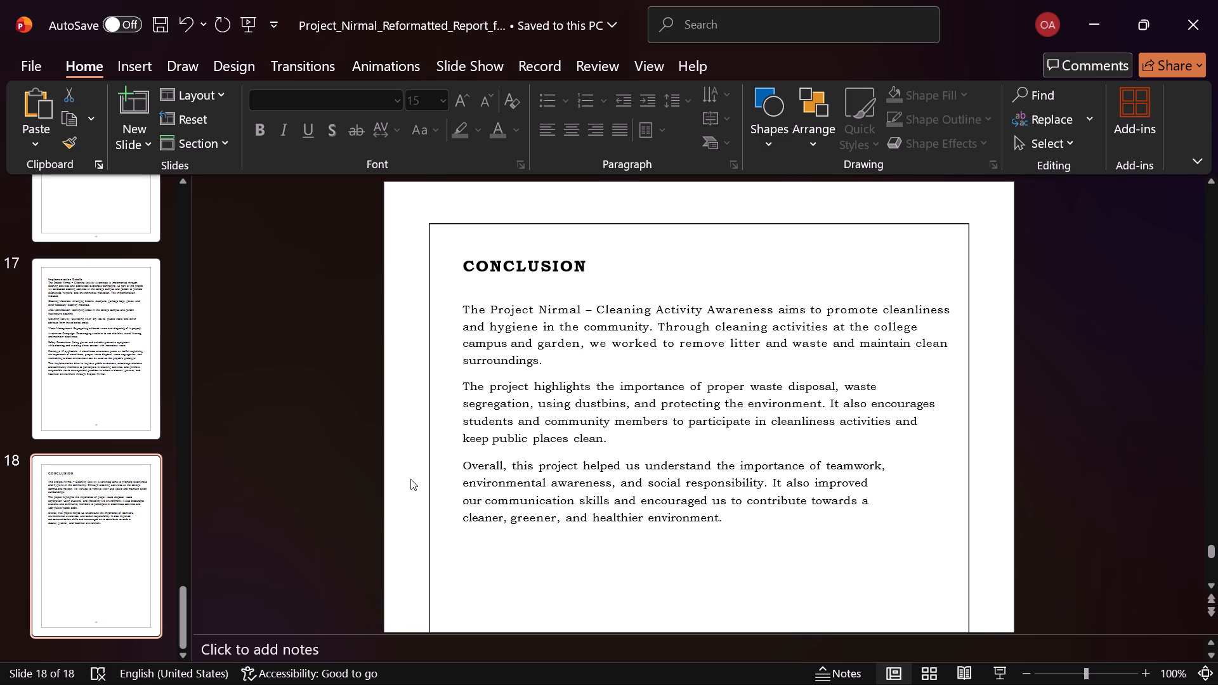
Review the report's front pages and opening sections, from the Certificate through the Community Survey Report.
{"action": "scroll", "coordinate": [603, 512], "scroll_direction": "up", "scroll_amount": 20}
{"action": "scroll", "coordinate": [603, 512], "scroll_direction": "up", "scroll_amount": 2}
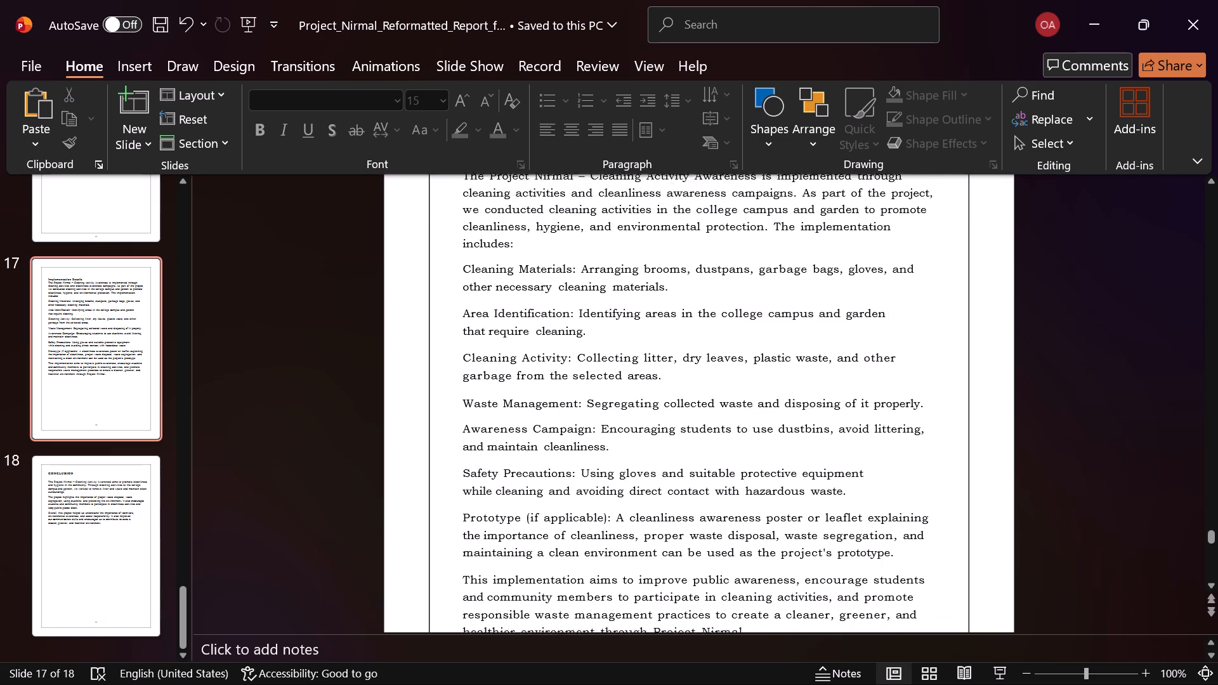
{"action": "scroll", "coordinate": [596, 480], "scroll_direction": "up", "scroll_amount": 2}
{"action": "scroll", "coordinate": [140, 409], "scroll_direction": "up", "scroll_amount": 18}
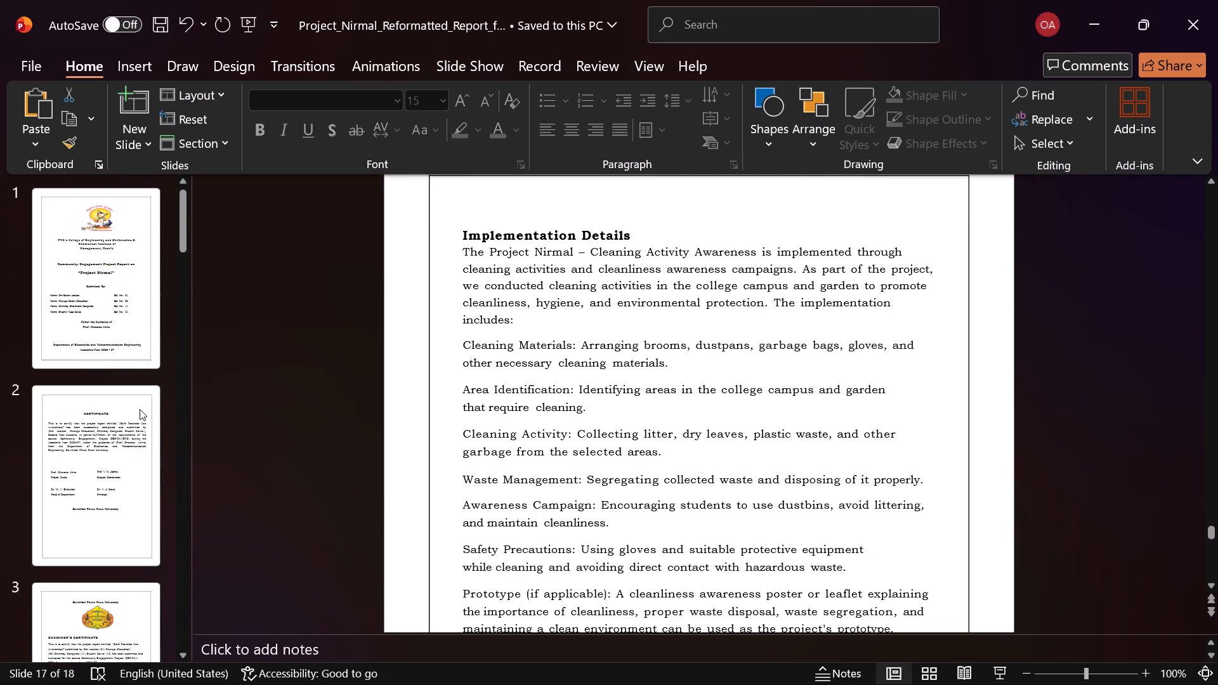
{"action": "left_click", "coordinate": [125, 405]}
{"action": "left_click", "coordinate": [124, 320]}
{"action": "left_click", "coordinate": [124, 520]}
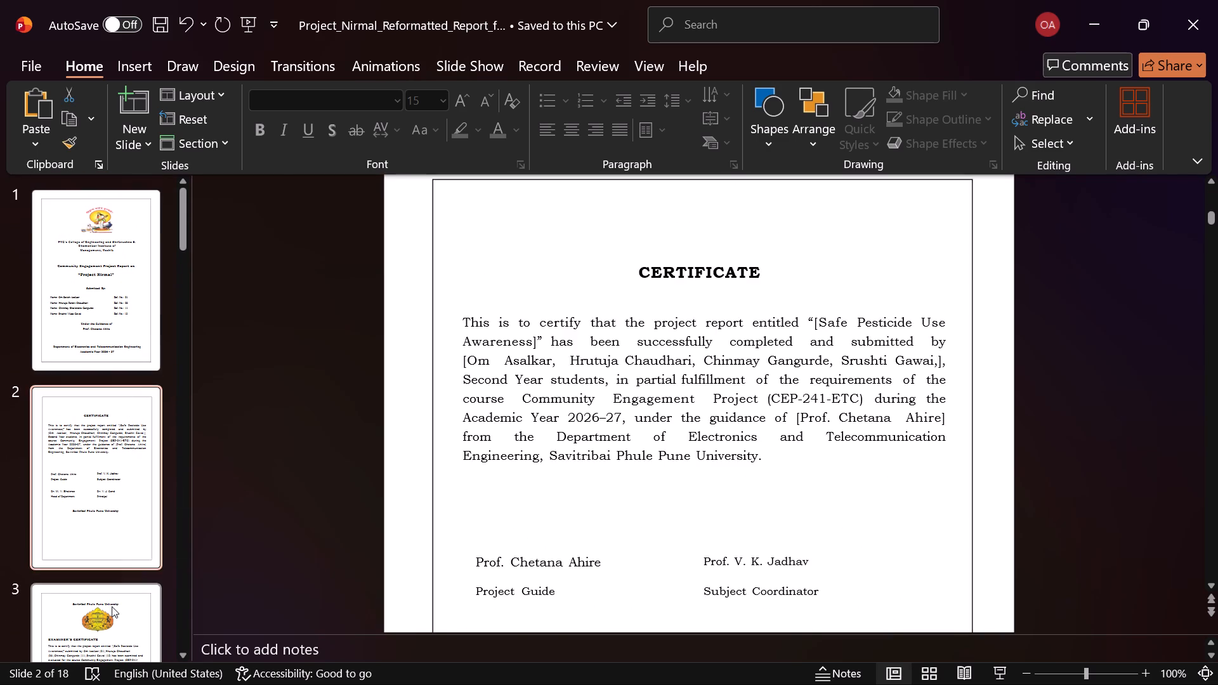
{"action": "left_click", "coordinate": [112, 606]}
{"action": "left_click", "coordinate": [107, 621]}
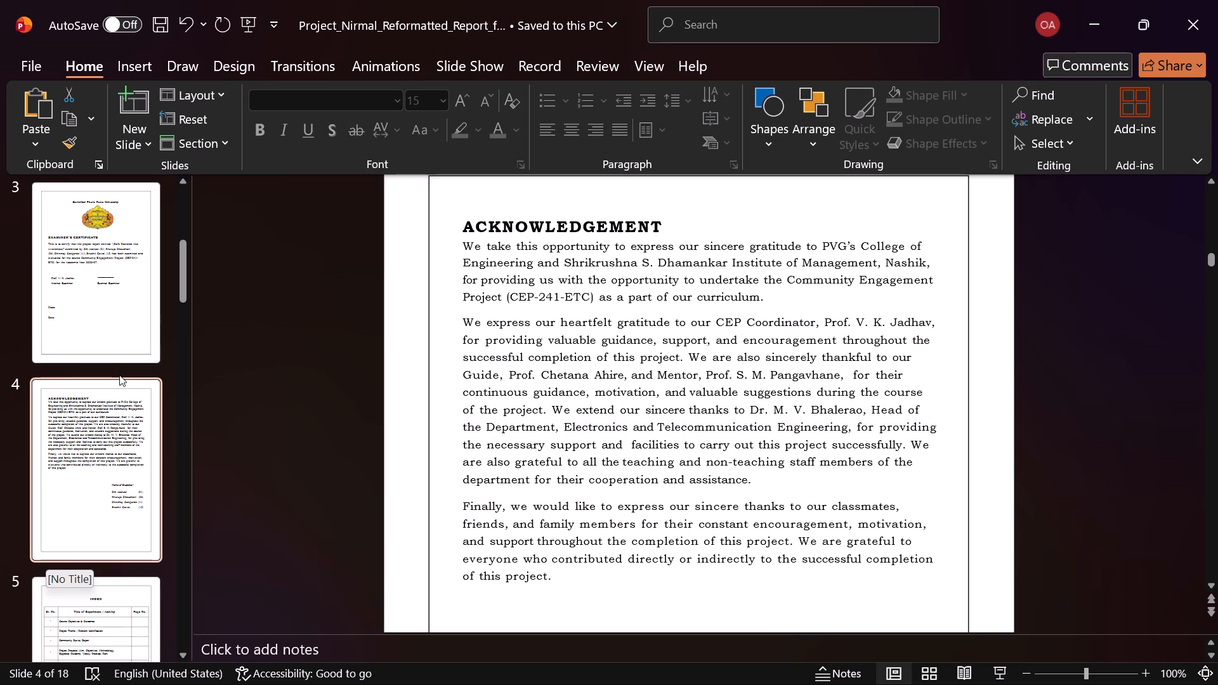
{"action": "scroll", "coordinate": [452, 309], "scroll_direction": "up", "scroll_amount": 9}
{"action": "scroll", "coordinate": [582, 275], "scroll_direction": "down", "scroll_amount": 5}
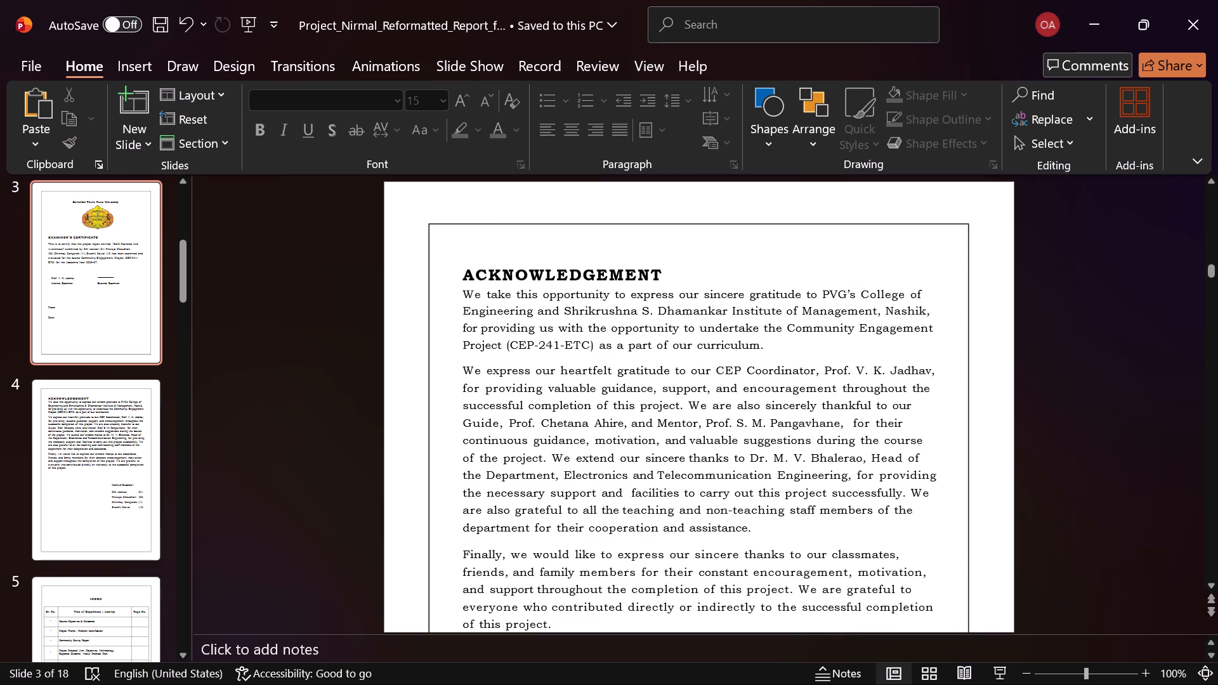
{"action": "scroll", "coordinate": [593, 268], "scroll_direction": "down", "scroll_amount": 20}
{"action": "scroll", "coordinate": [593, 268], "scroll_direction": "down", "scroll_amount": 9}
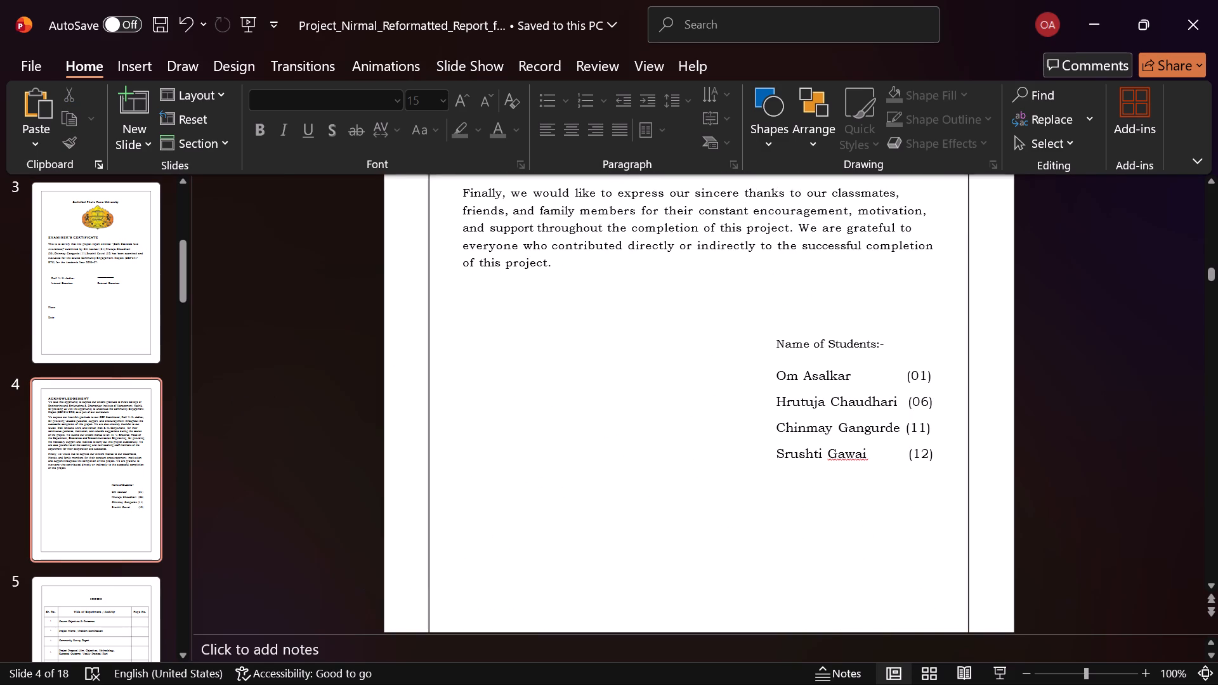
{"action": "scroll", "coordinate": [526, 522], "scroll_direction": "down", "scroll_amount": 3, "text": "ctrl"}
{"action": "scroll", "coordinate": [587, 440], "scroll_direction": "down", "scroll_amount": 5}
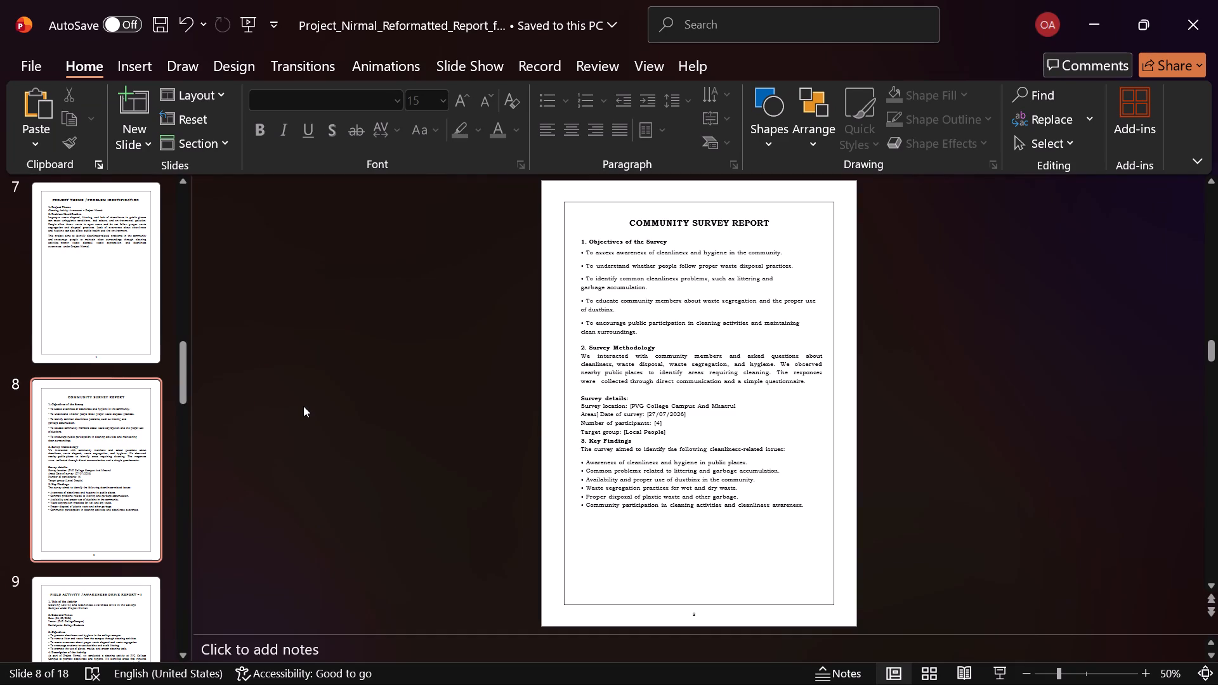
{"action": "scroll", "coordinate": [361, 427], "scroll_direction": "down", "scroll_amount": 3}
{"action": "scroll", "coordinate": [357, 421], "scroll_direction": "up", "scroll_amount": 5}
{"action": "scroll", "coordinate": [23, 327], "scroll_direction": "up", "scroll_amount": 4}
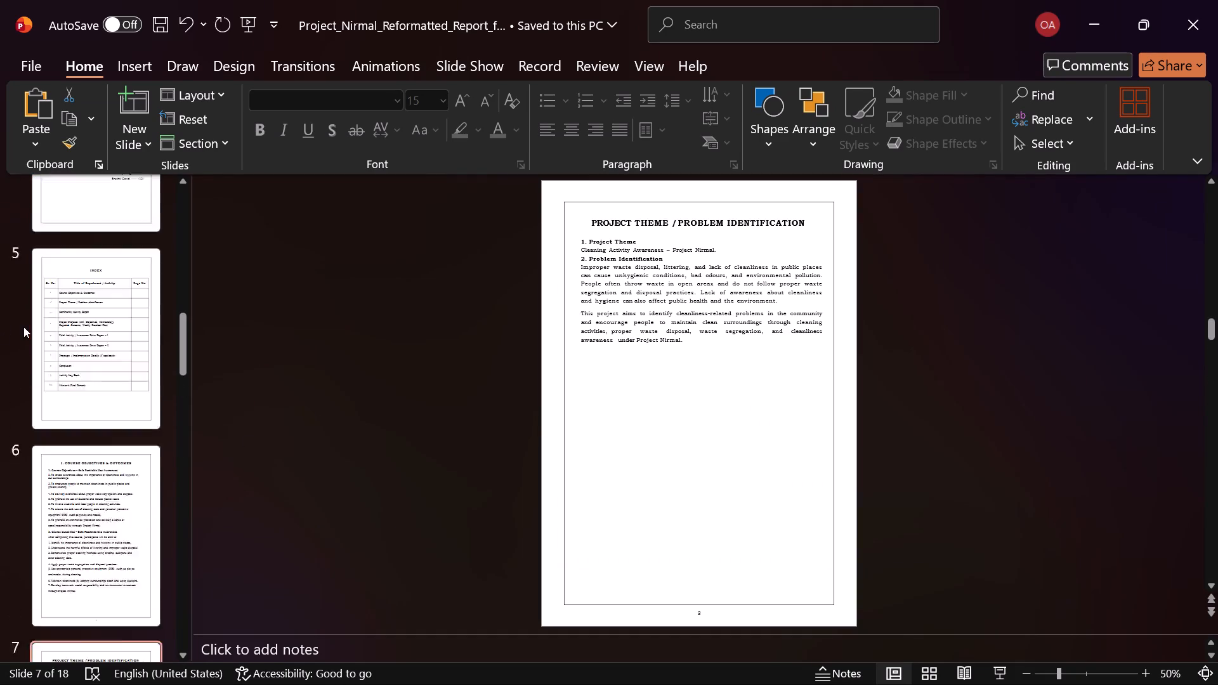
Compare the page numbers and their placement at the bottom of the slides from the Index through the activity photos.
{"action": "left_click", "coordinate": [54, 386]}
{"action": "left_click", "coordinate": [64, 538]}
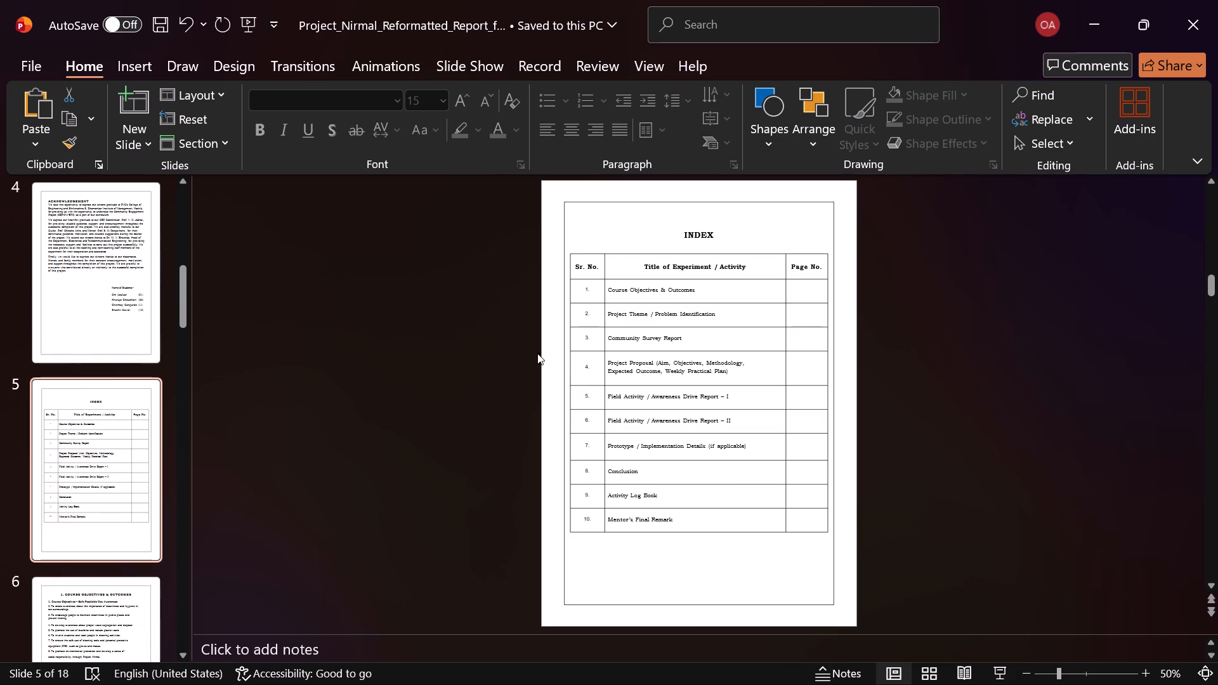
{"action": "left_click", "coordinate": [110, 623]}
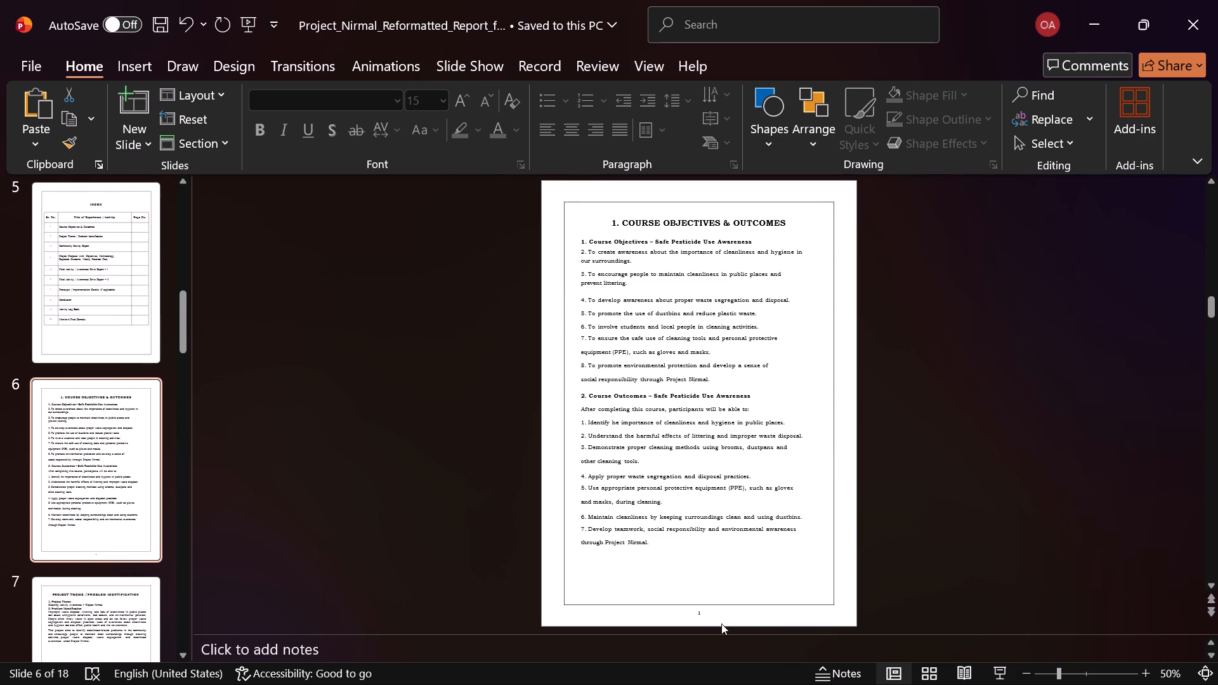
{"action": "left_click", "coordinate": [104, 608]}
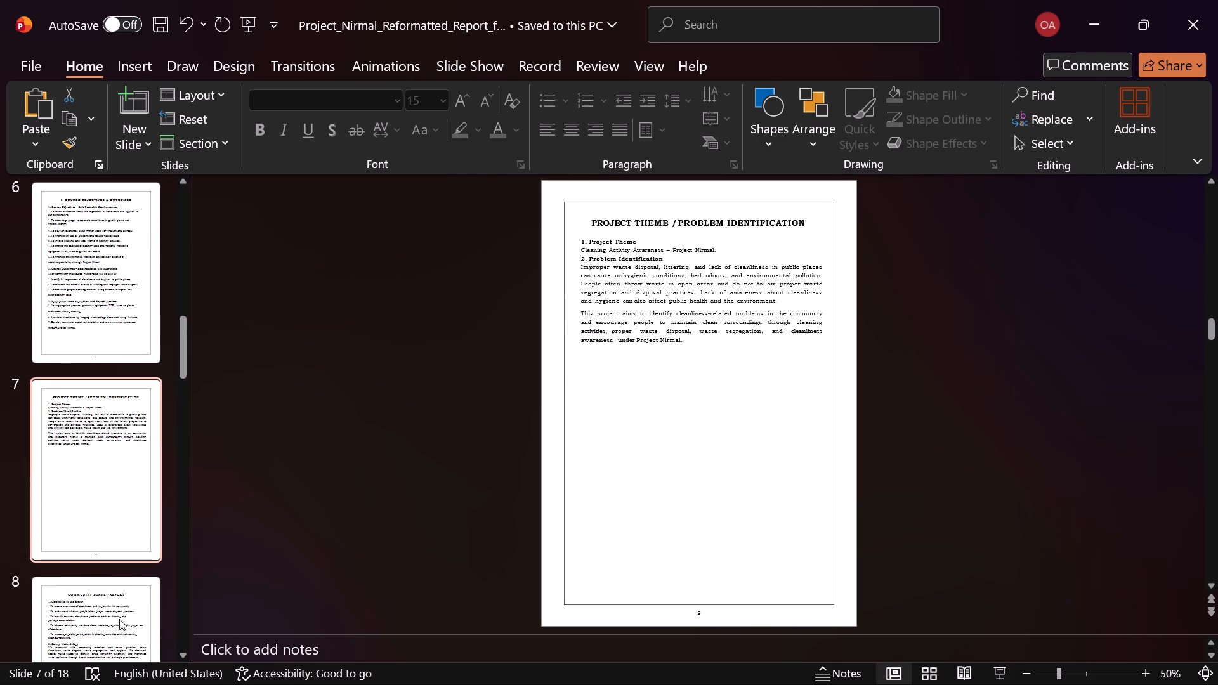
{"action": "left_click", "coordinate": [110, 617]}
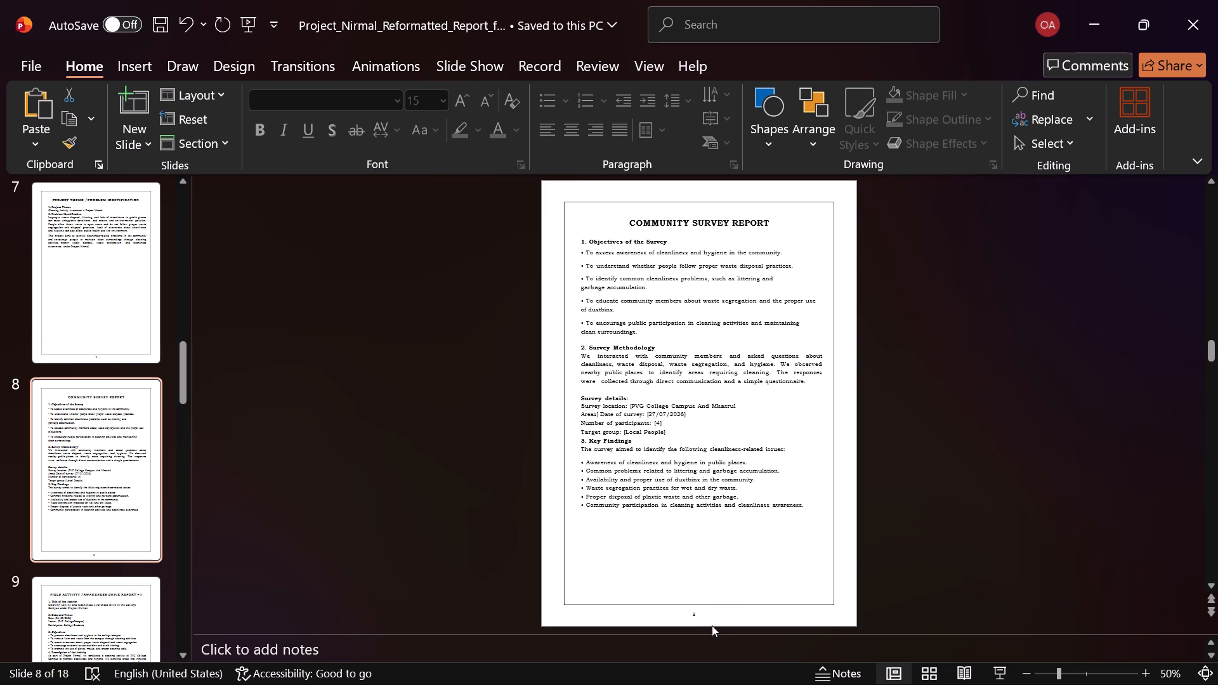
{"action": "scroll", "coordinate": [688, 573], "scroll_direction": "up", "scroll_amount": 4, "text": "ctrl"}
{"action": "scroll", "coordinate": [695, 499], "scroll_direction": "down", "scroll_amount": 16}
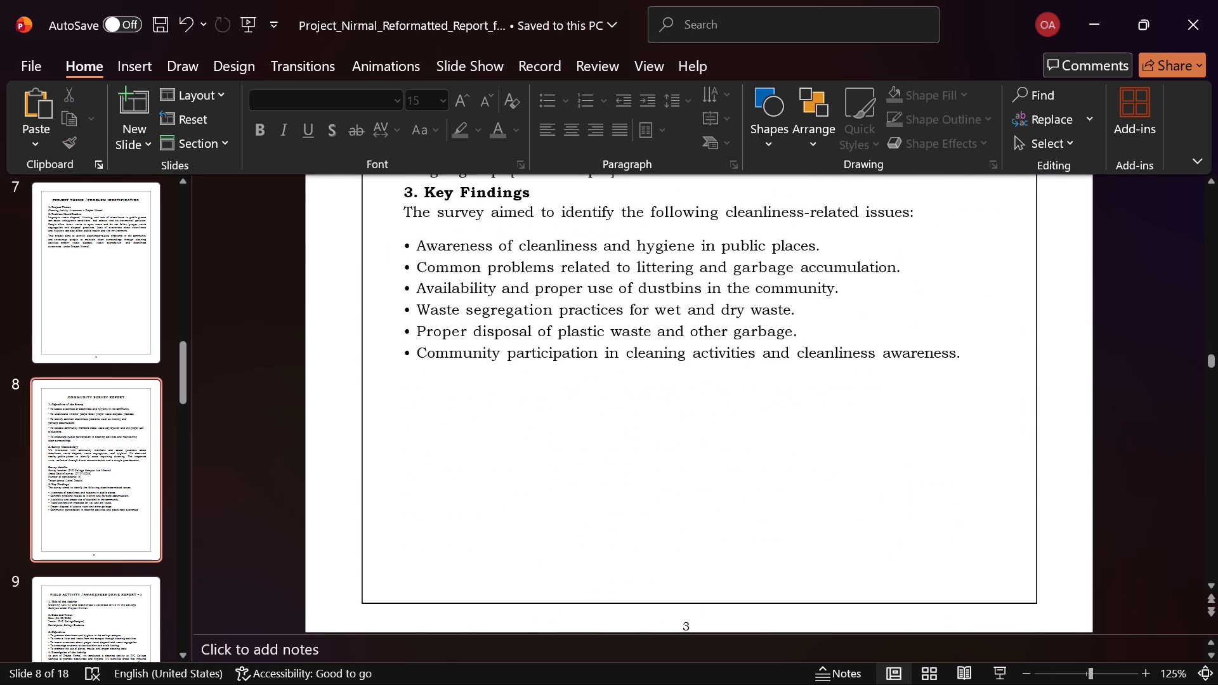
{"action": "scroll", "coordinate": [695, 499], "scroll_direction": "down", "scroll_amount": 2}
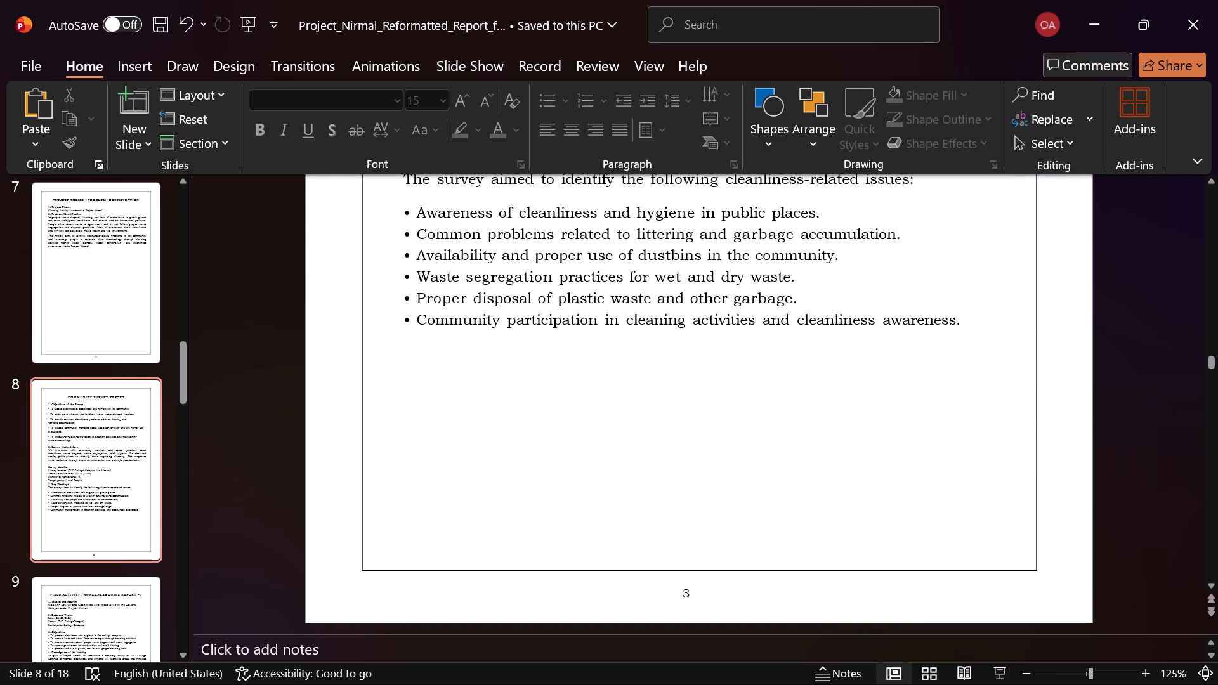
{"action": "left_click", "coordinate": [107, 633]}
{"action": "scroll", "coordinate": [540, 508], "scroll_direction": "up", "scroll_amount": 1}
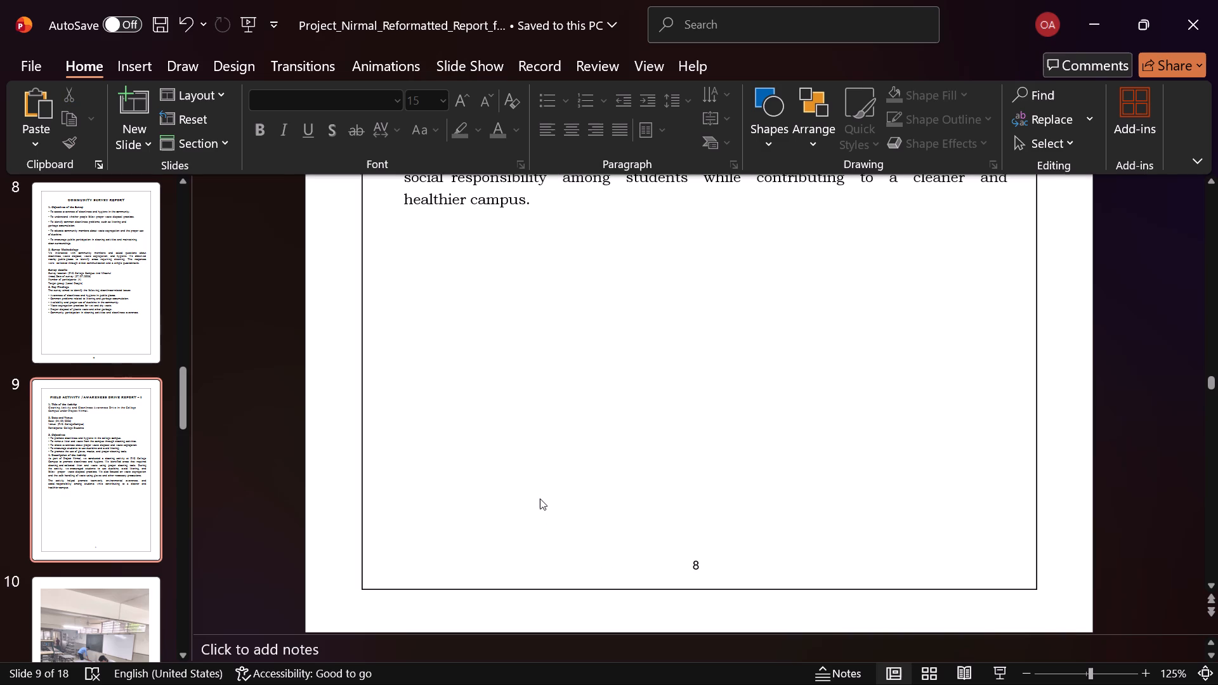
{"action": "left_click", "coordinate": [131, 339]}
{"action": "left_click", "coordinate": [117, 531]}
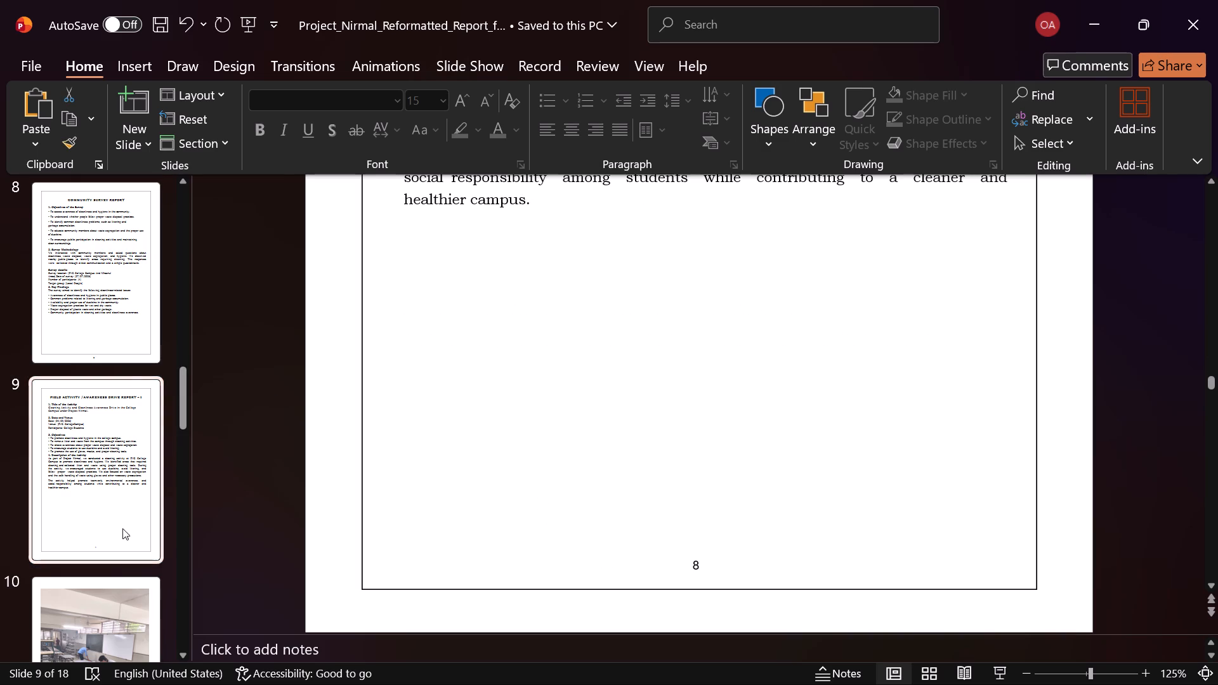
{"action": "left_click", "coordinate": [76, 299]}
{"action": "scroll", "coordinate": [105, 360], "scroll_direction": "up", "scroll_amount": 2}
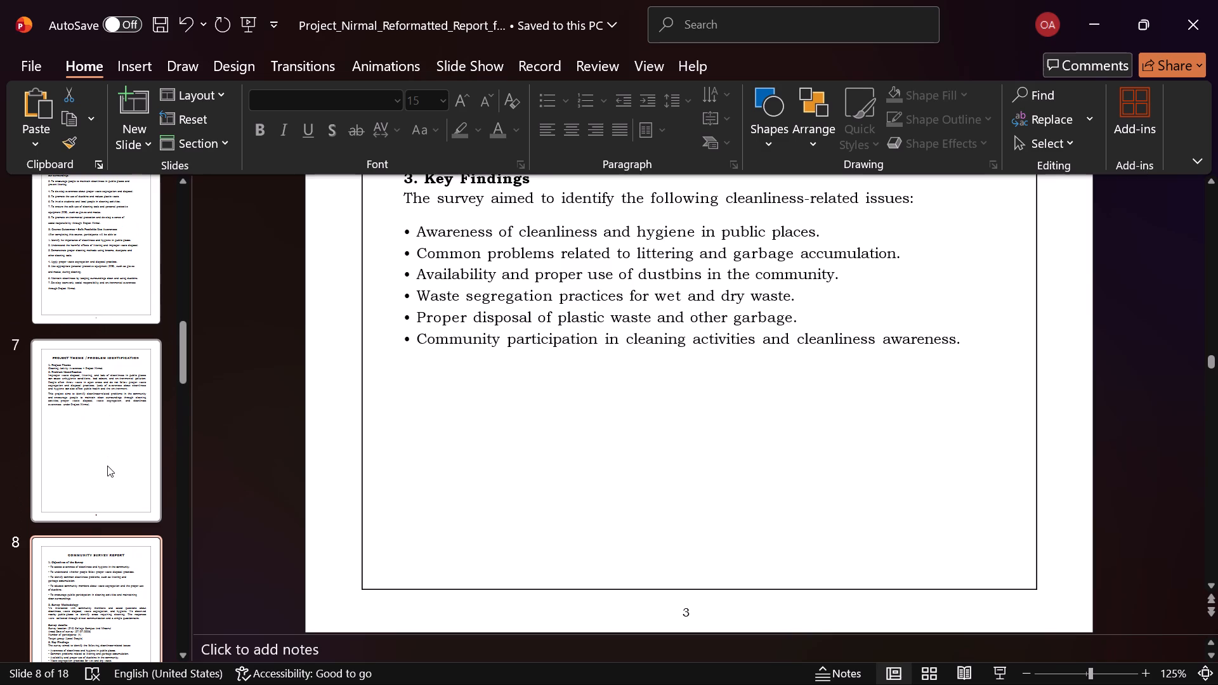
{"action": "left_click", "coordinate": [98, 301]}
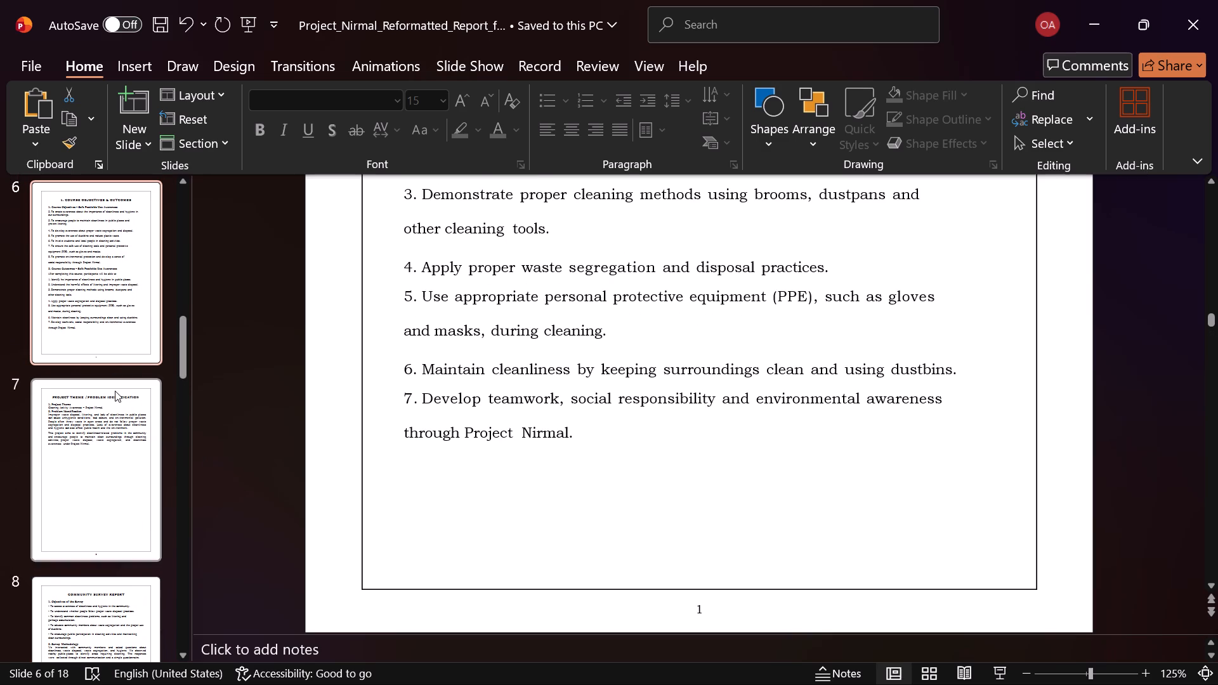
{"action": "scroll", "coordinate": [115, 391], "scroll_direction": "up", "scroll_amount": 2}
{"action": "scroll", "coordinate": [116, 433], "scroll_direction": "down", "scroll_amount": 5}
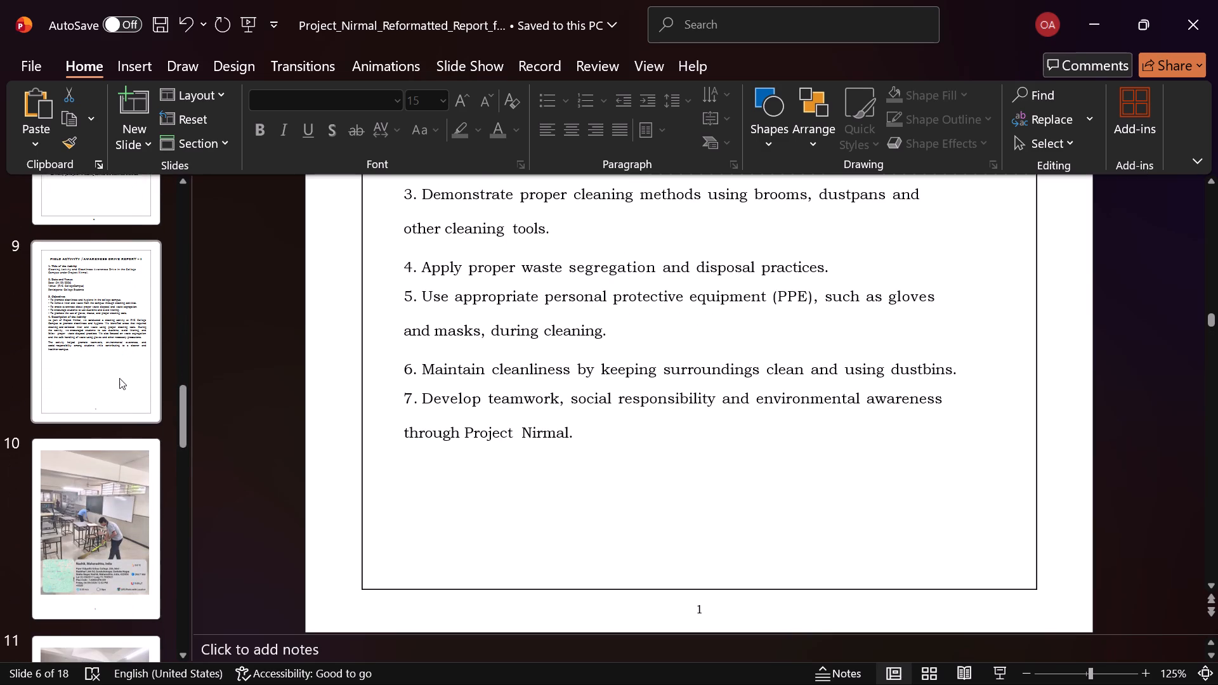
{"action": "scroll", "coordinate": [121, 374], "scroll_direction": "down", "scroll_amount": 1}
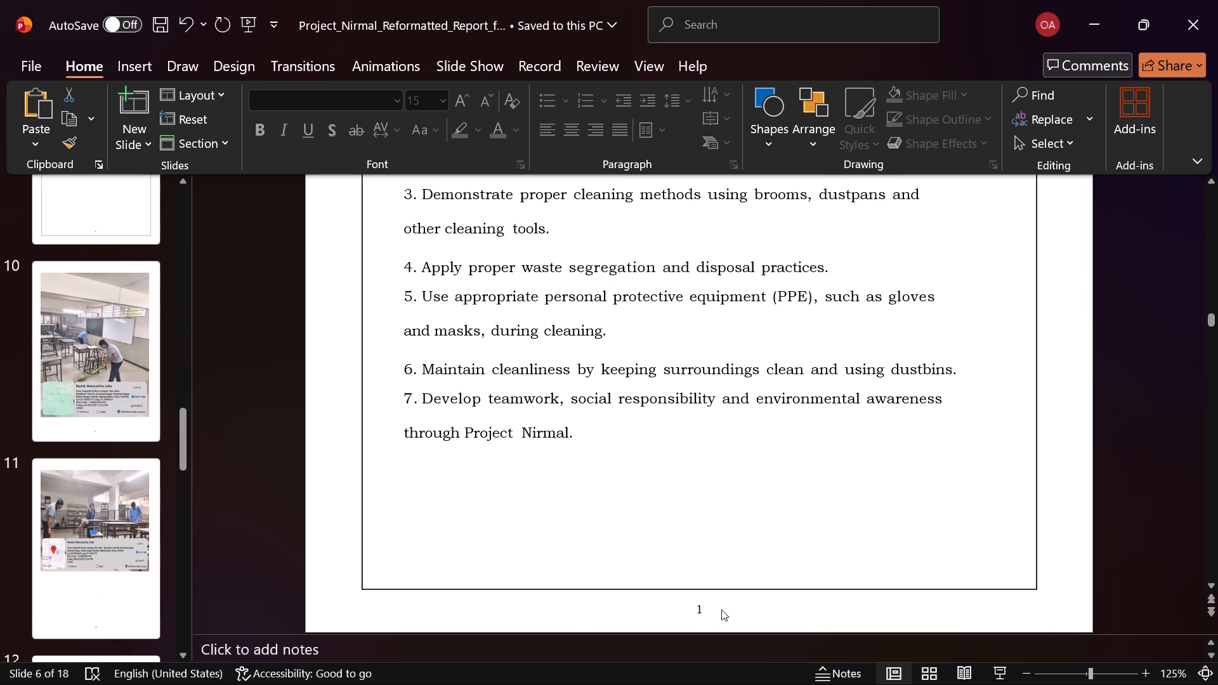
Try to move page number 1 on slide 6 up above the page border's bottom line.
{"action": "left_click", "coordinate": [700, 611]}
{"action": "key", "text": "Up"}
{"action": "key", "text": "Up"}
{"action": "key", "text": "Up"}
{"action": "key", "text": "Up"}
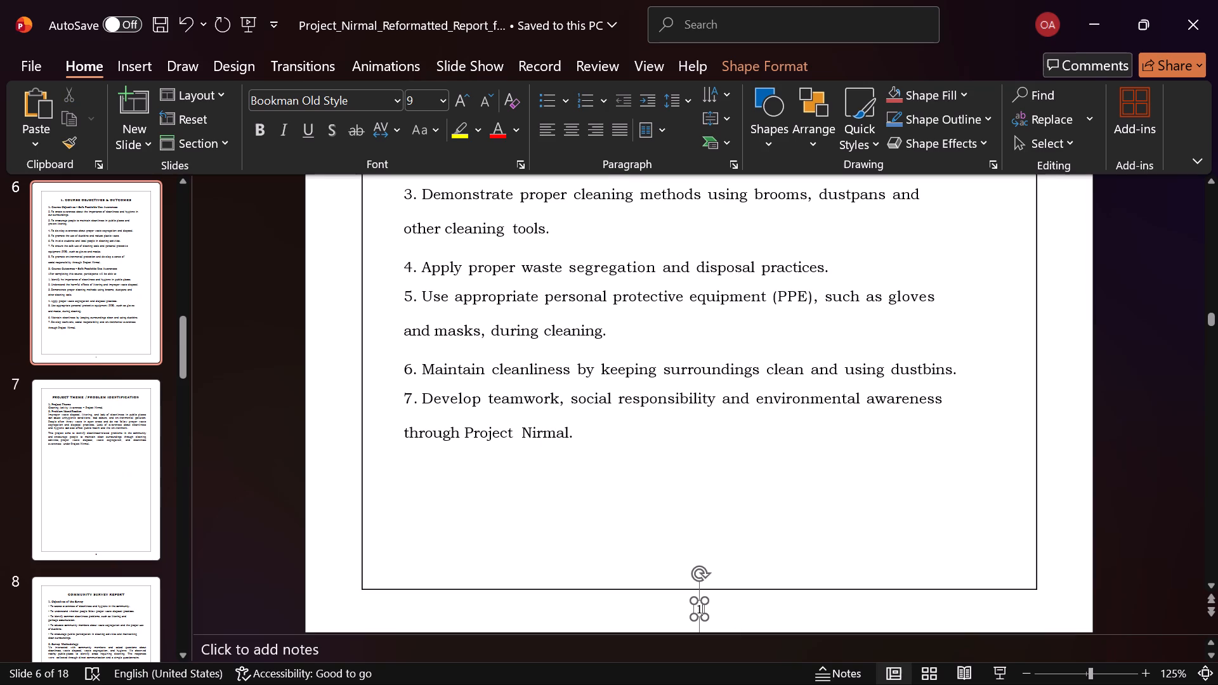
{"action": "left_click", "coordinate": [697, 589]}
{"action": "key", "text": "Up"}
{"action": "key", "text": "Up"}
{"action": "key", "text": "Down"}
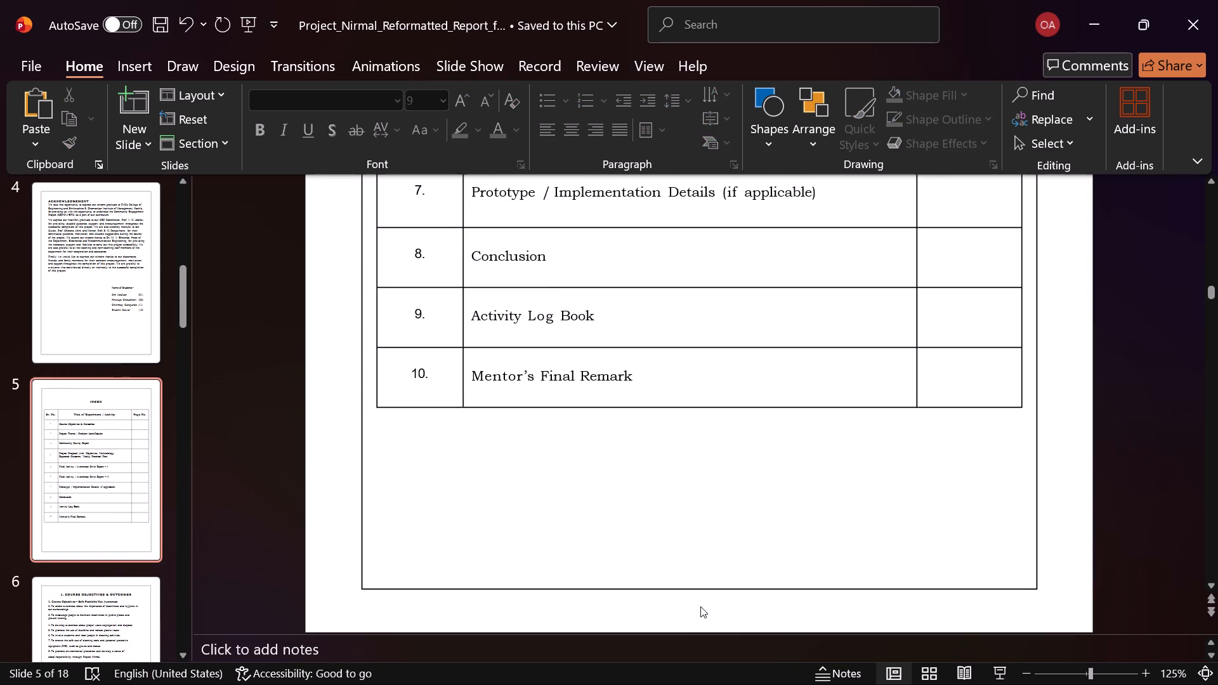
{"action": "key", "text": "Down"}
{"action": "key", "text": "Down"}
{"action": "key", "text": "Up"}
Move page number 1 on slide 6 up so it sits just inside the bottom of the page border.
{"action": "left_click", "coordinate": [695, 615]}
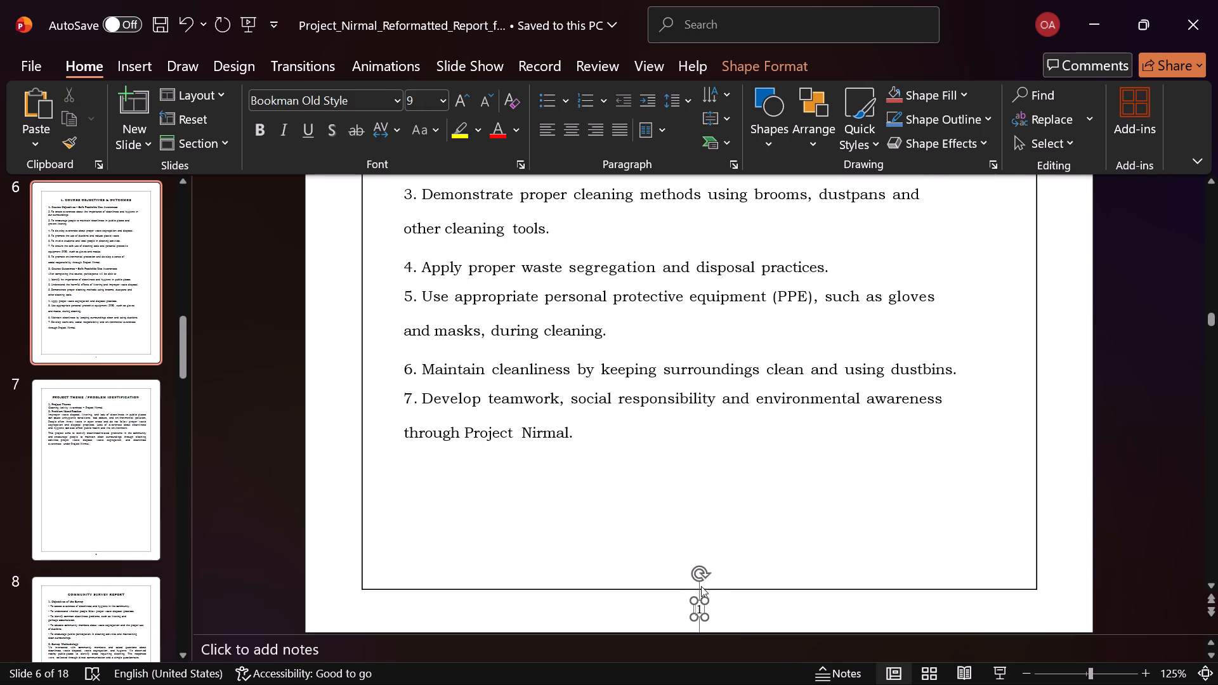
{"action": "left_click", "coordinate": [697, 575]}
{"action": "key", "text": "Up"}
{"action": "key", "text": "Up"}
{"action": "key", "text": "Up"}
{"action": "key", "text": "Up"}
{"action": "key", "text": "Up"}
{"action": "key", "text": "Up"}
{"action": "key", "text": "Down"}
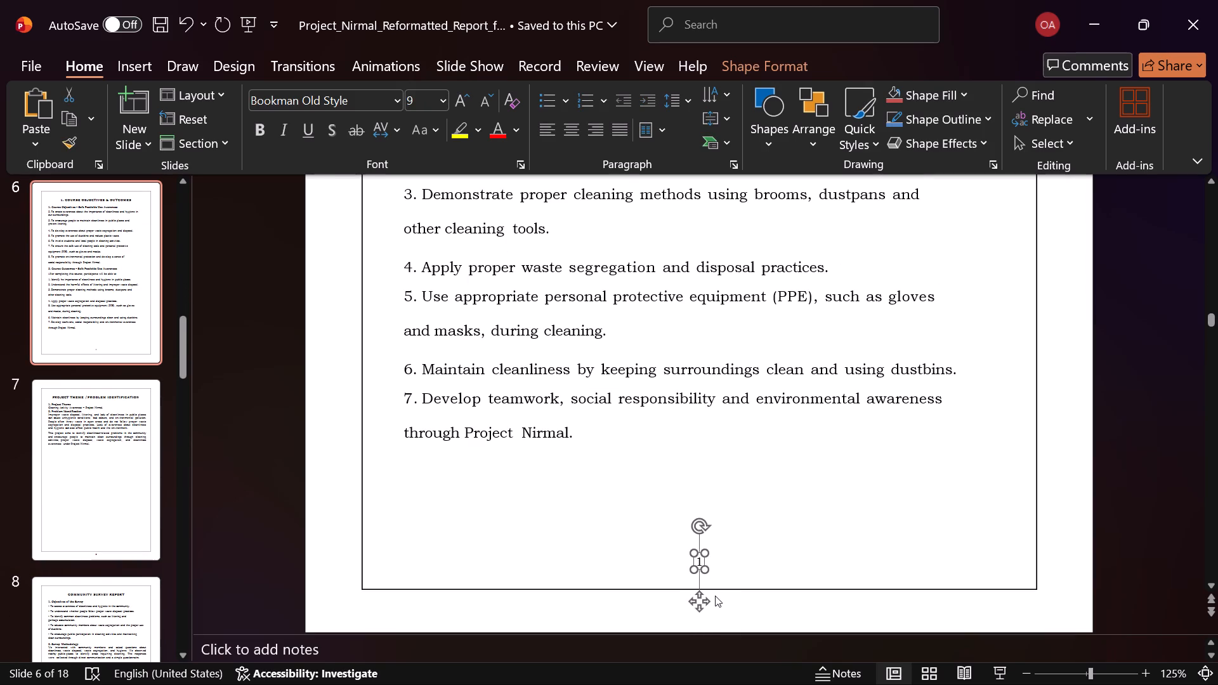
Move page number 2 on slide 7 up so it sits just inside the bottom of the page border.
{"action": "left_click", "coordinate": [133, 470]}
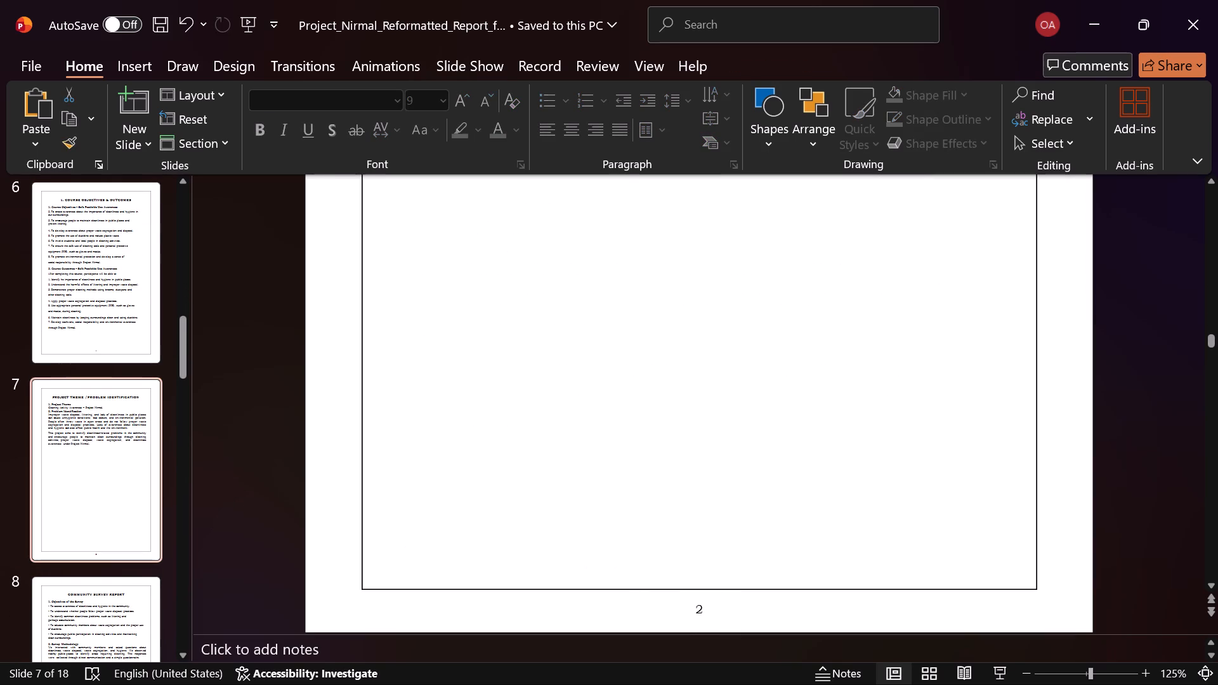
{"action": "left_click", "coordinate": [702, 608]}
{"action": "left_click", "coordinate": [699, 570]}
{"action": "key", "text": "Up"}
{"action": "key", "text": "Up"}
{"action": "key", "text": "Up"}
{"action": "key", "text": "Up"}
{"action": "key", "text": "Up"}
{"action": "key", "text": "Up"}
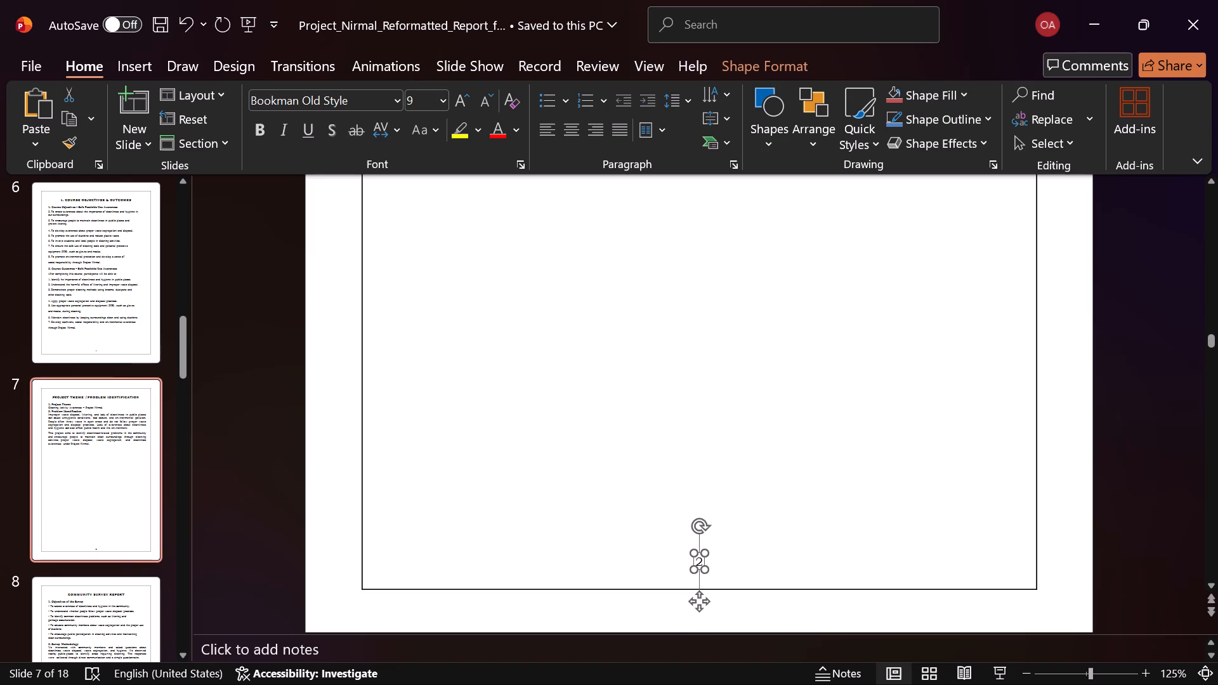
Nudge page number 2 on slide 7 down one increment, keeping it inside the page border.
{"action": "left_click", "coordinate": [145, 605]}
{"action": "left_click", "coordinate": [117, 372]}
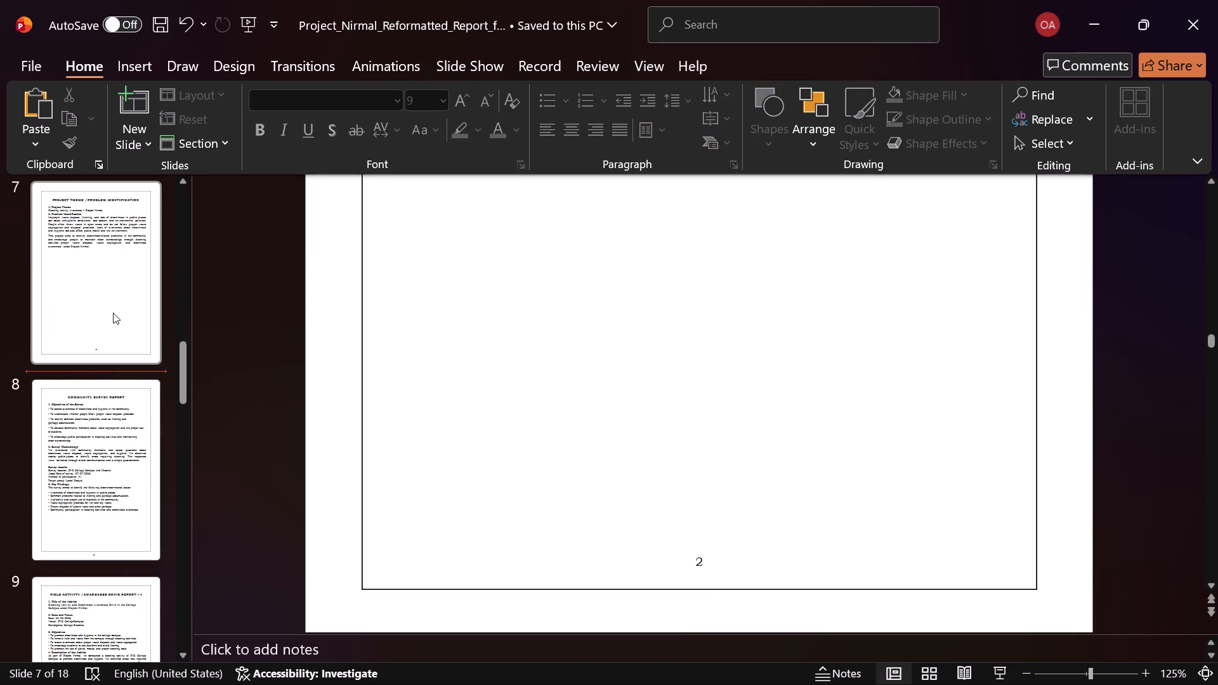
{"action": "left_click", "coordinate": [117, 297]}
{"action": "left_click", "coordinate": [704, 559]}
{"action": "left_click", "coordinate": [698, 535]}
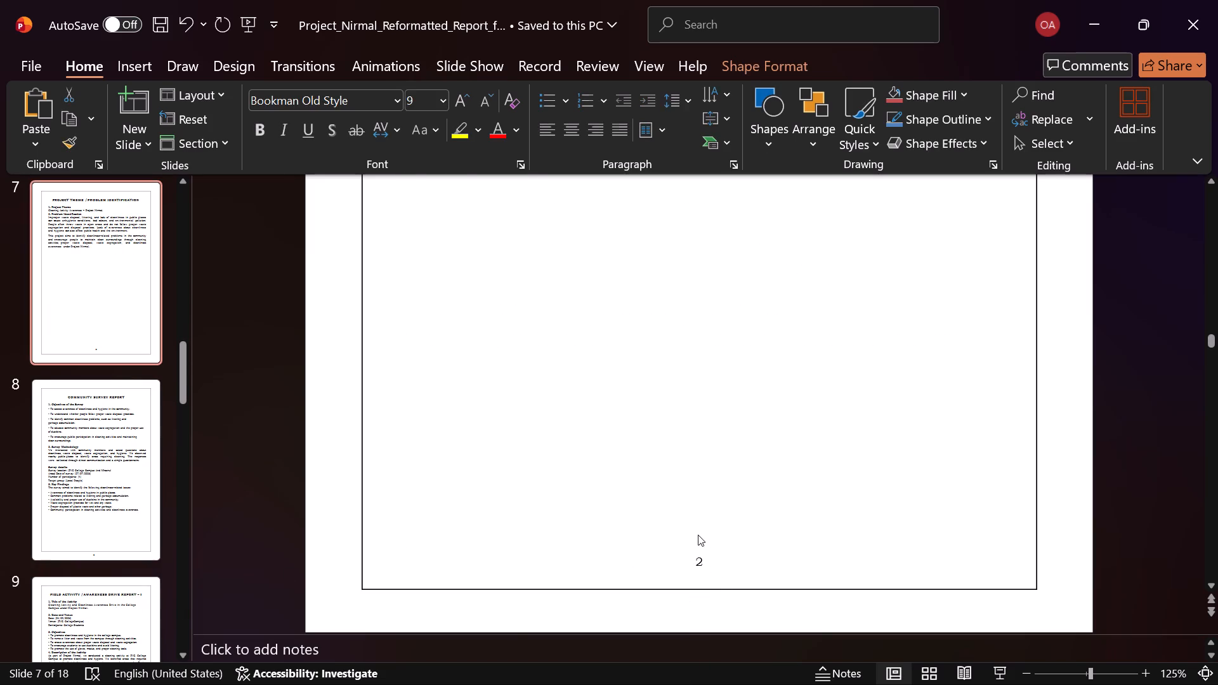
{"action": "key", "text": "Down"}
{"action": "key", "text": "Up"}
{"action": "left_click", "coordinate": [700, 561]}
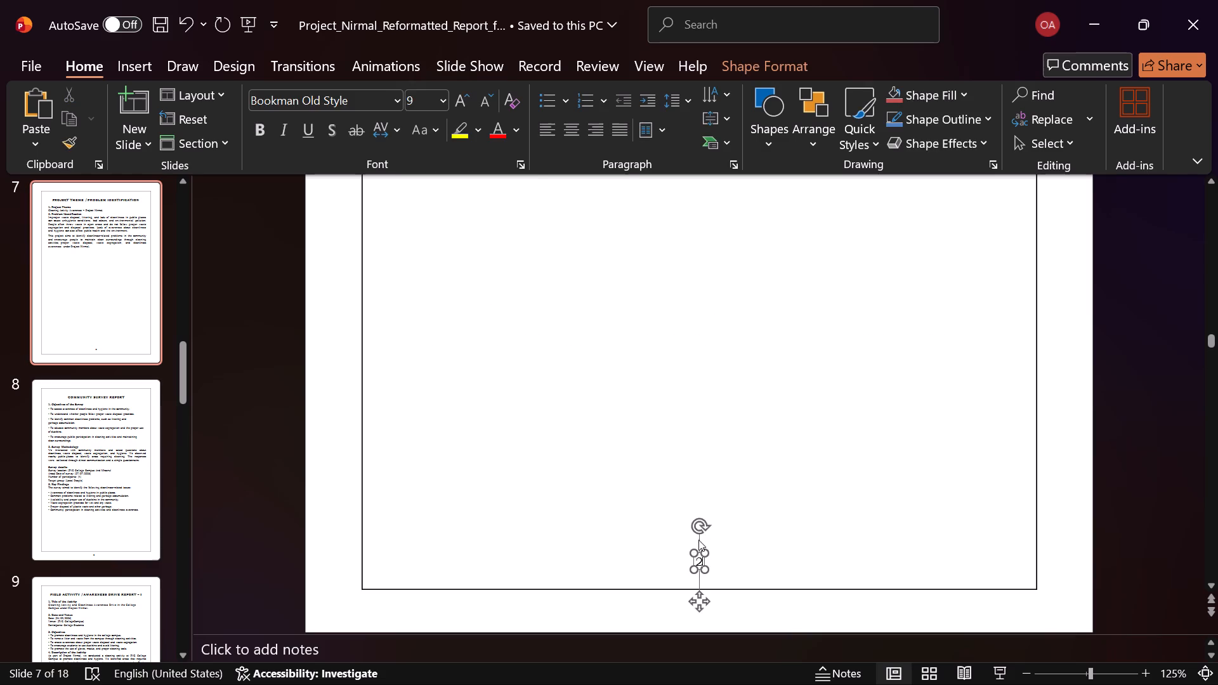
{"action": "left_click", "coordinate": [702, 535]}
{"action": "left_click", "coordinate": [697, 562]}
{"action": "left_click", "coordinate": [700, 526]}
{"action": "key", "text": "Down"}
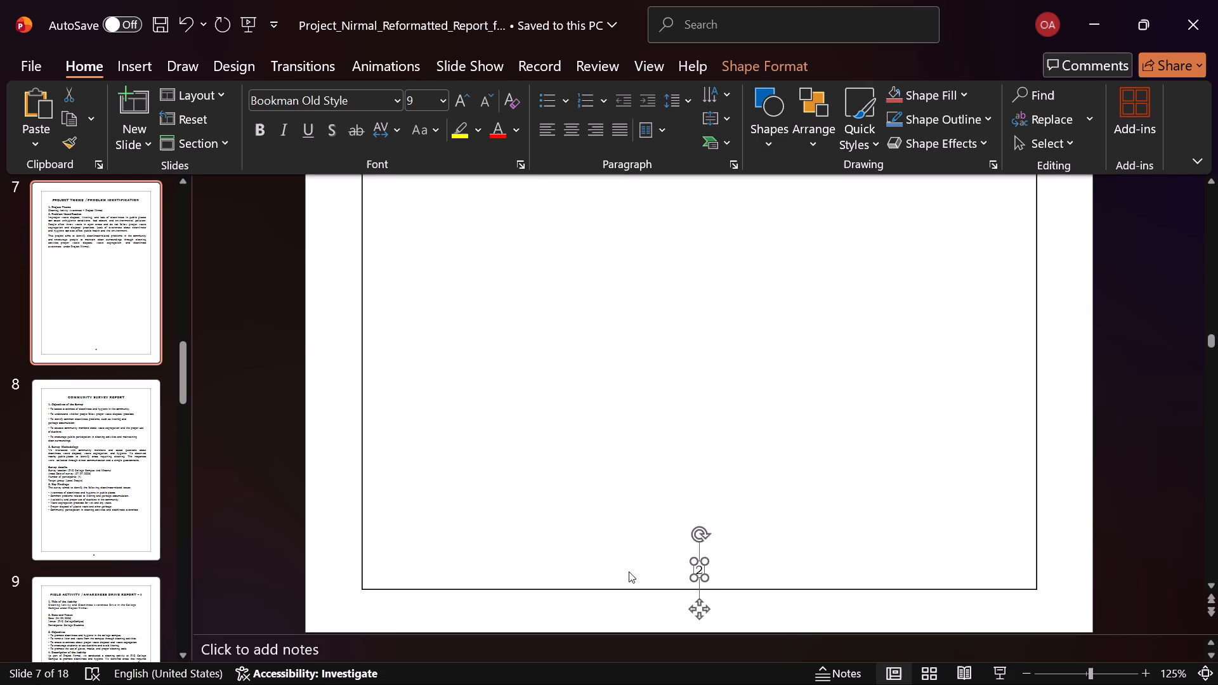
Move page number 3 on slide 8 up inside the page border and one increment to the right.
{"action": "left_click", "coordinate": [88, 509]}
{"action": "left_click", "coordinate": [682, 615]}
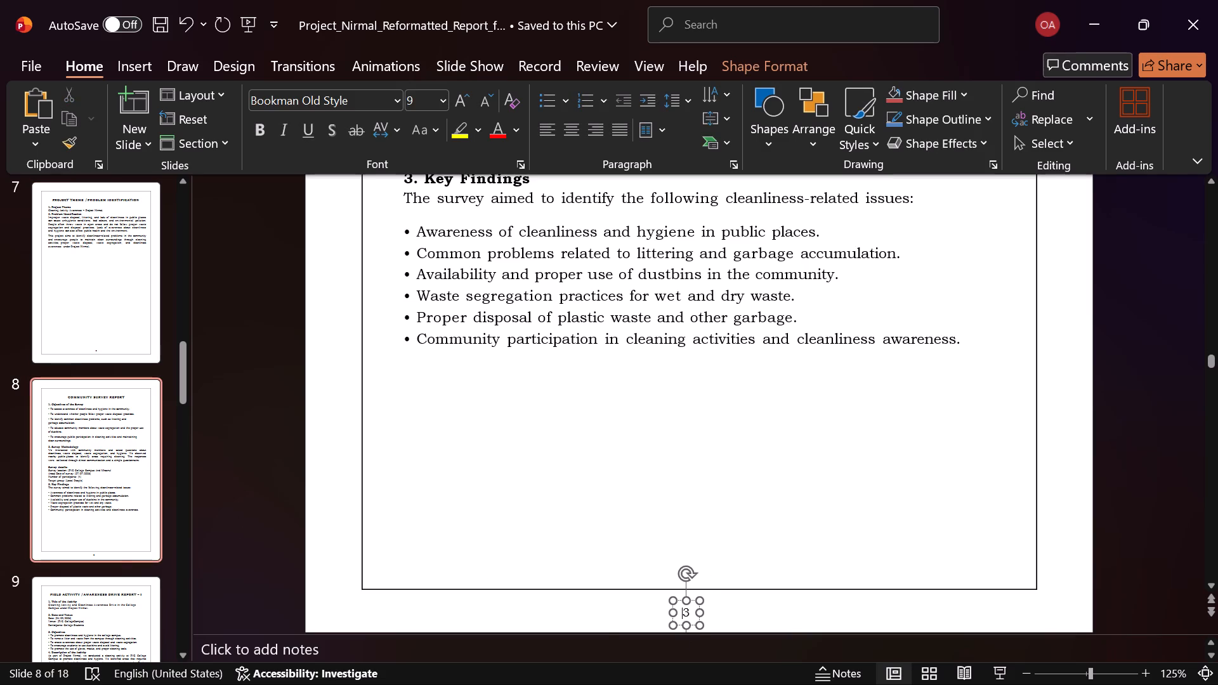
{"action": "left_click", "coordinate": [686, 573]}
{"action": "key", "text": "Up"}
{"action": "key", "text": "Up"}
{"action": "key", "text": "Right"}
{"action": "key", "text": "Up"}
{"action": "key", "text": "Up"}
{"action": "key", "text": "Up"}
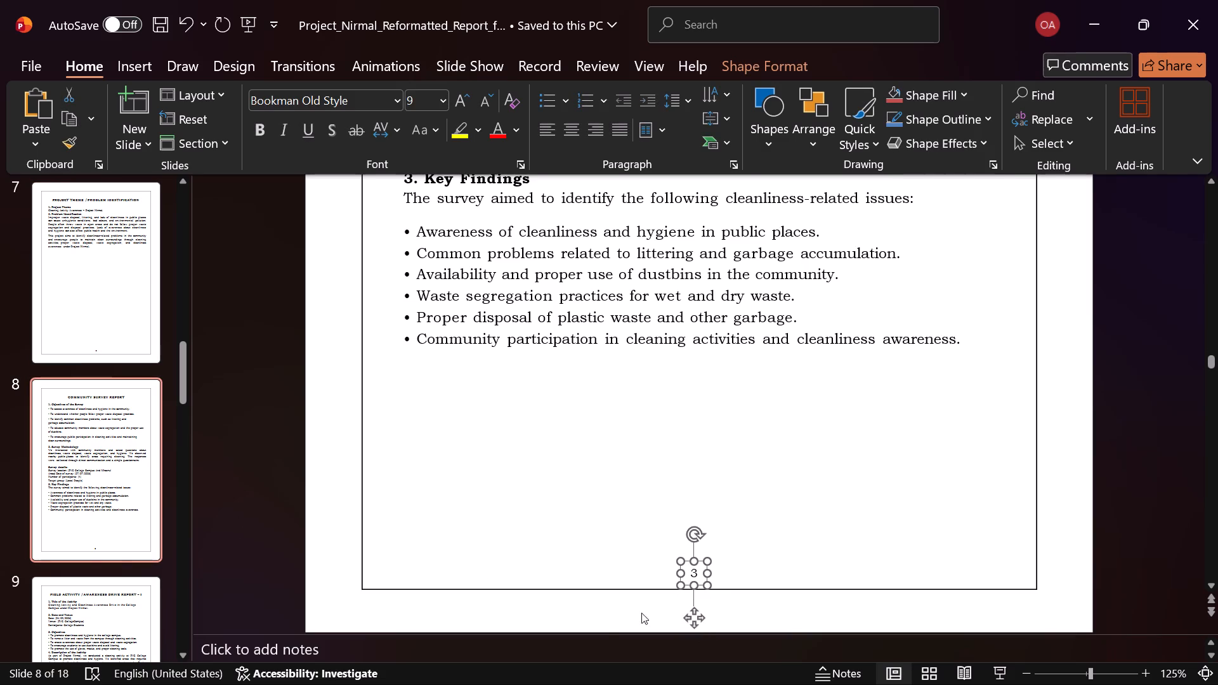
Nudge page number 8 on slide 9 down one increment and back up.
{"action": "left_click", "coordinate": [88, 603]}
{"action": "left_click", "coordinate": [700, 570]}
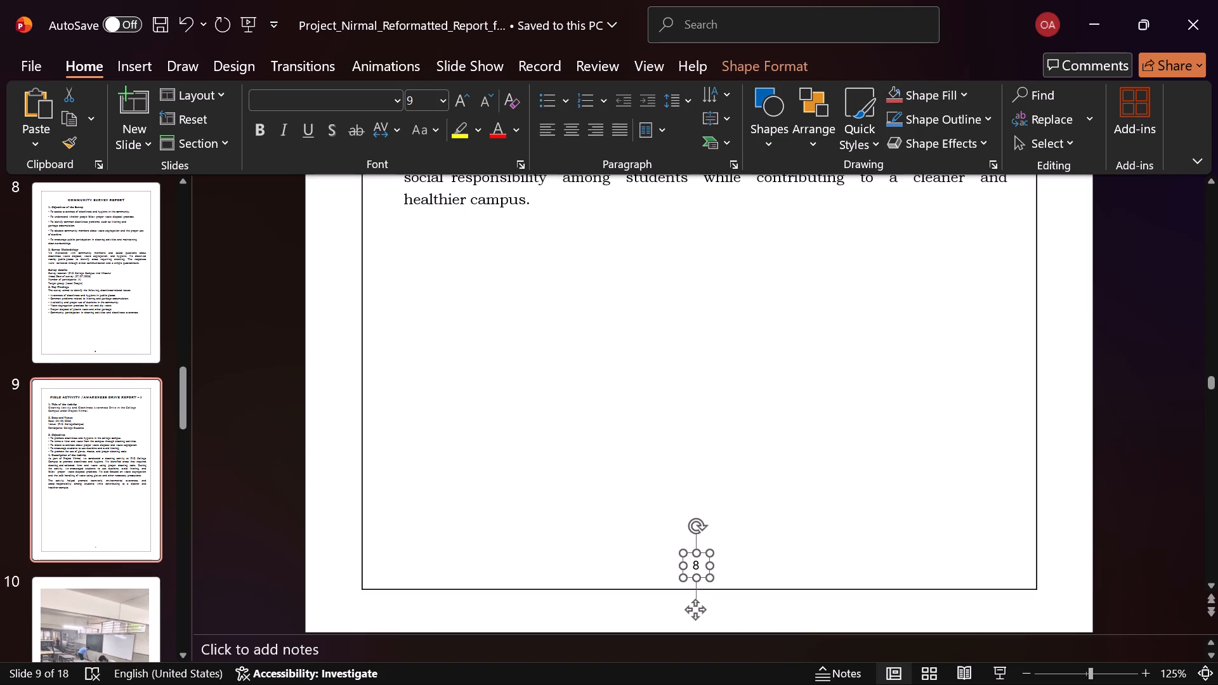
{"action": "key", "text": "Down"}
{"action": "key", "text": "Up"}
Nudge page number 8 on slide 9 down one increment, keeping it inside the page border.
{"action": "key", "text": "Down"}
{"action": "left_click", "coordinate": [750, 615]}
Check the page number placement slide by slide from slide 10 through slide 17.
{"action": "left_click", "coordinate": [126, 616]}
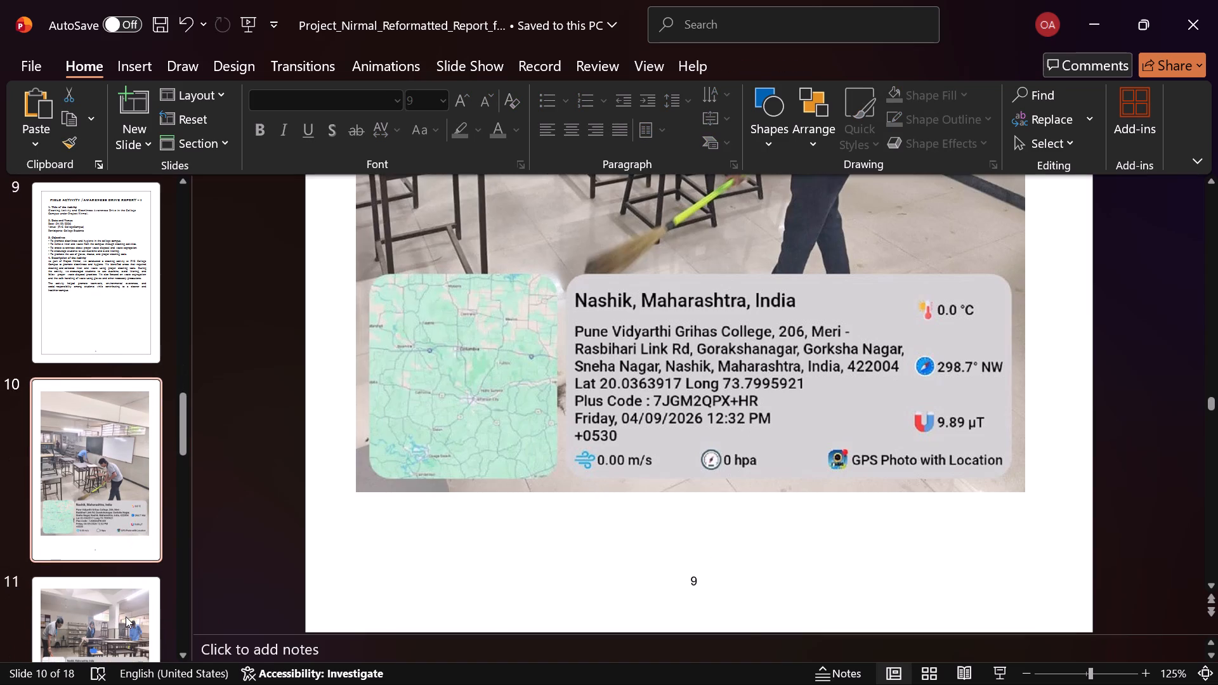
{"action": "left_click", "coordinate": [105, 615]}
{"action": "left_click", "coordinate": [105, 615]}
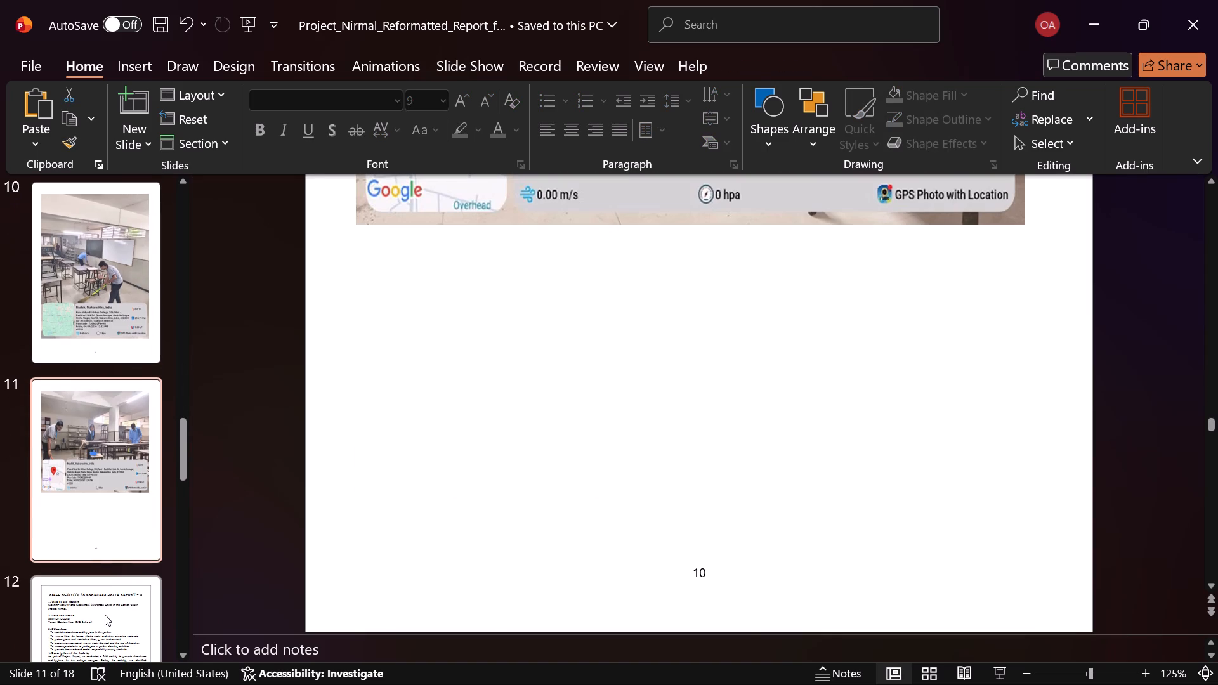
{"action": "left_click", "coordinate": [119, 622]}
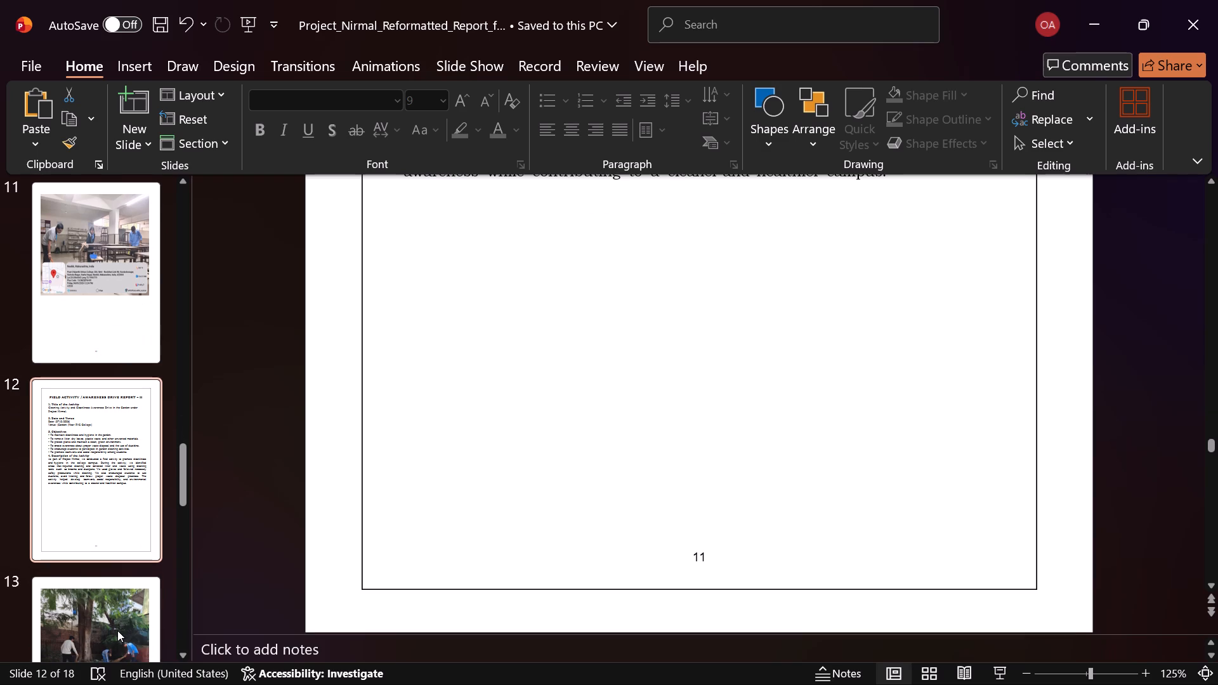
{"action": "left_click", "coordinate": [117, 630]}
{"action": "left_click", "coordinate": [117, 630]}
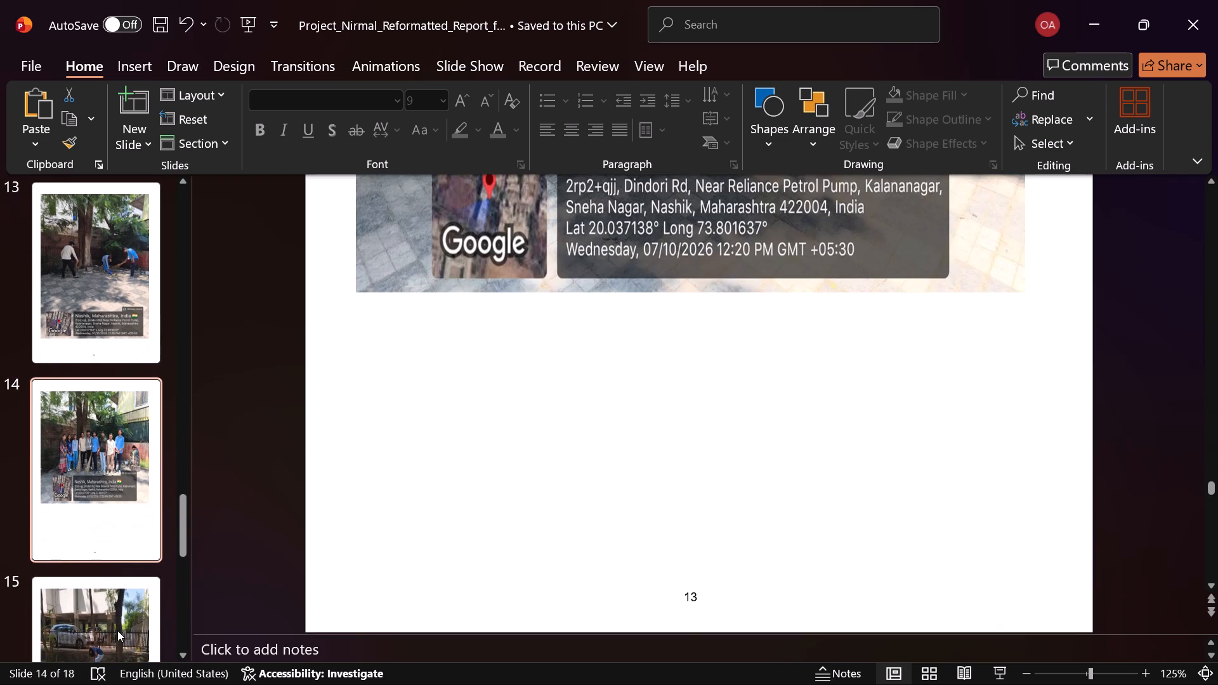
{"action": "left_click", "coordinate": [117, 630]}
{"action": "left_click", "coordinate": [117, 630]}
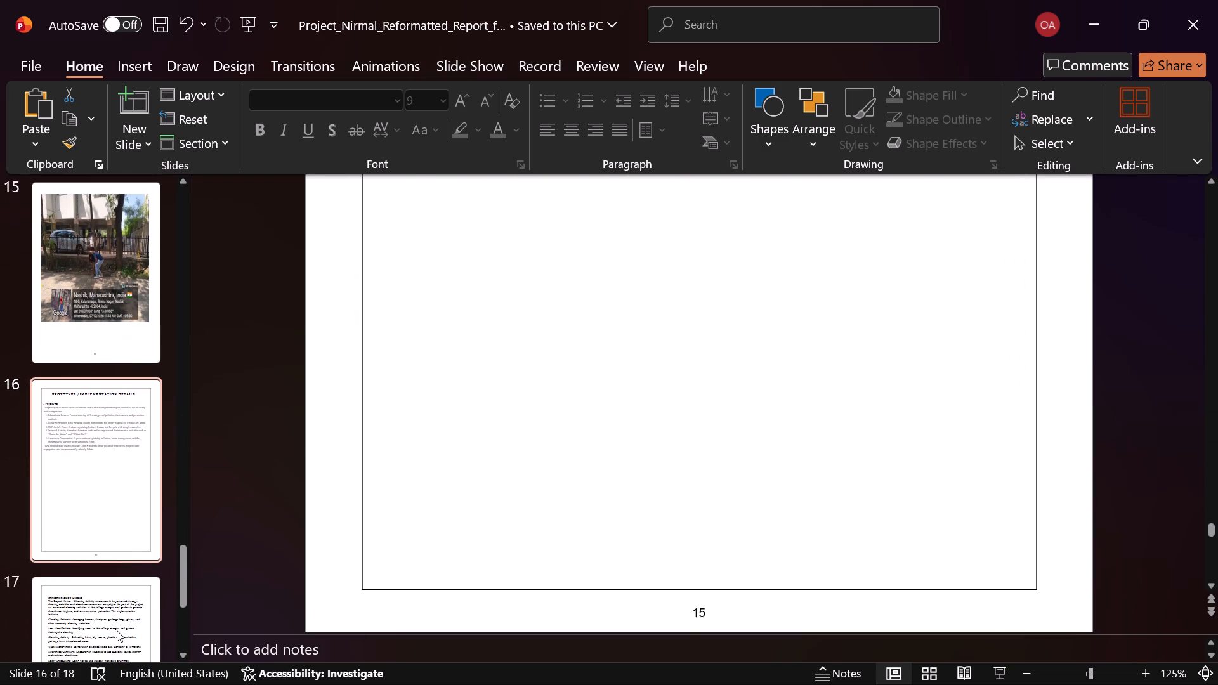
{"action": "left_click", "coordinate": [117, 630]}
Move page number 15 on slide 16 up so it sits just inside the bottom of the page border.
{"action": "left_click", "coordinate": [101, 284]}
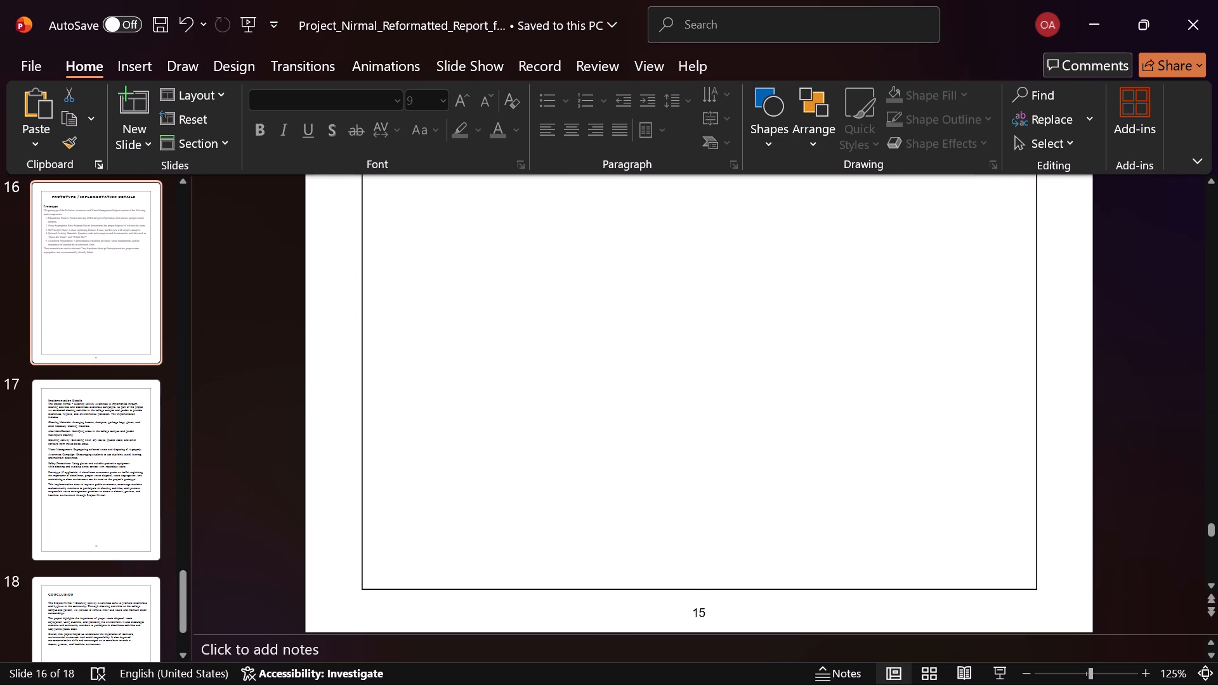
{"action": "left_click", "coordinate": [704, 608]}
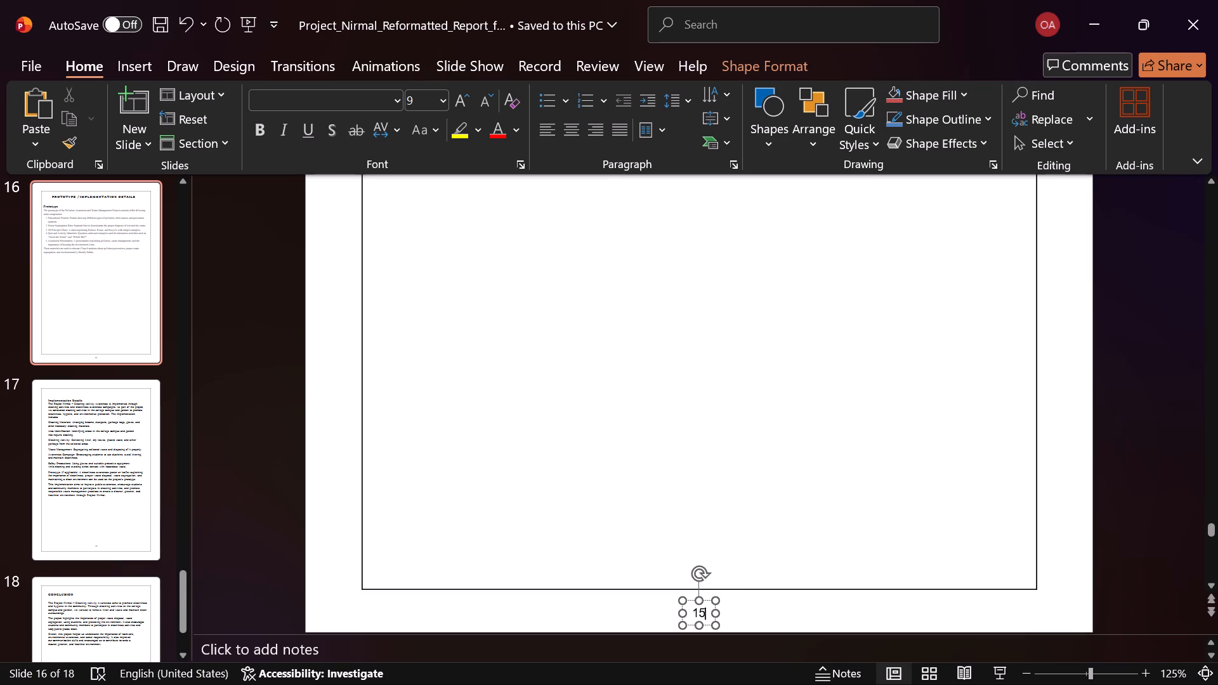
{"action": "left_click", "coordinate": [697, 568]}
{"action": "left_click", "coordinate": [698, 573]}
{"action": "key", "text": "Up"}
{"action": "key", "text": "Up"}
{"action": "key", "text": "Up"}
{"action": "key", "text": "Up"}
{"action": "key", "text": "Up"}
{"action": "key", "text": "Up"}
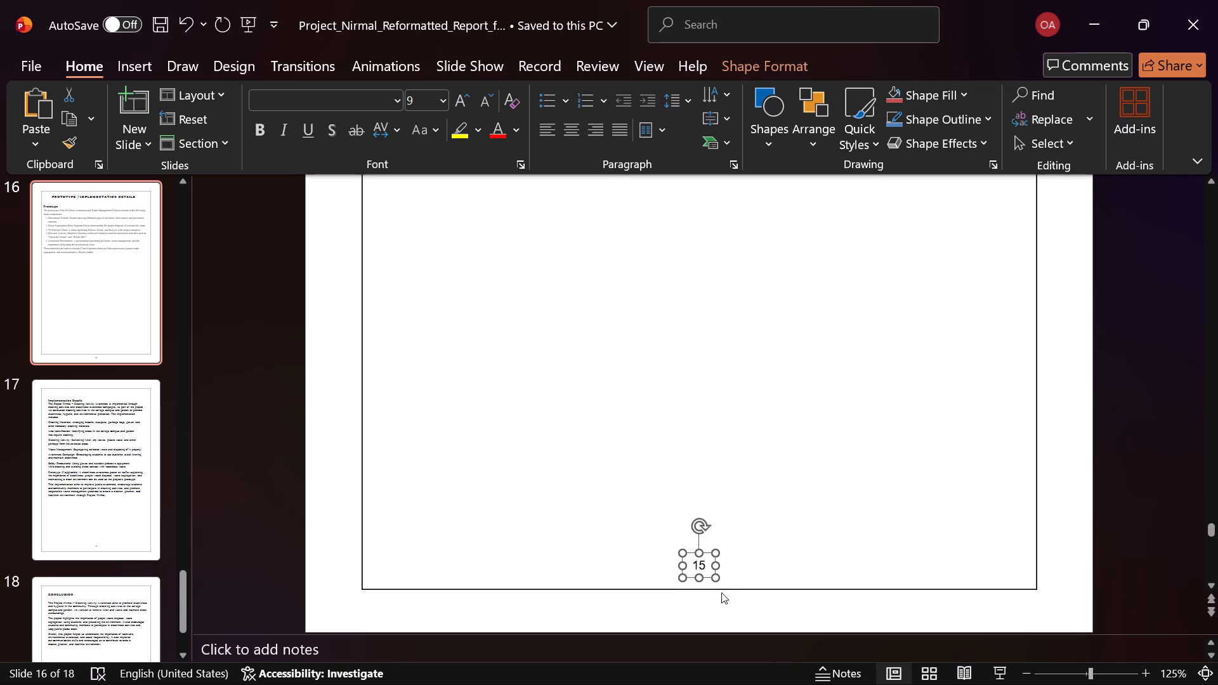
{"action": "key", "text": "Down"}
{"action": "left_click", "coordinate": [719, 606]}
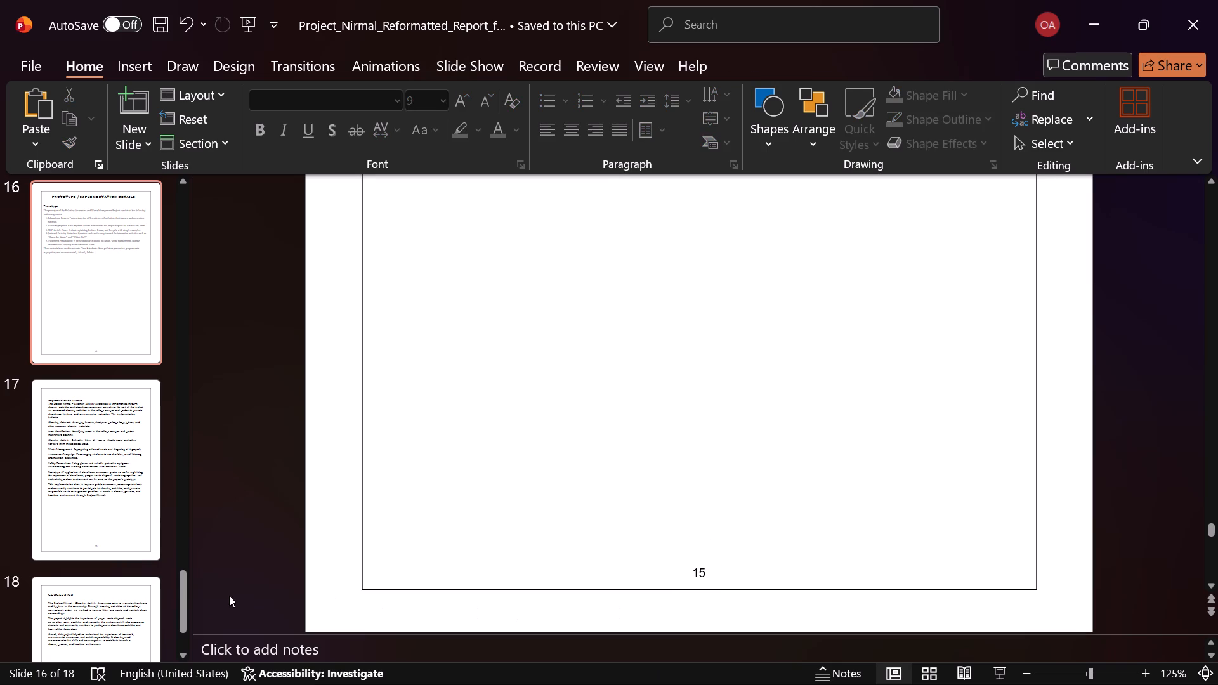
Nudge page number 14 on slide 15 one increment to the right.
{"action": "left_click", "coordinate": [94, 615]}
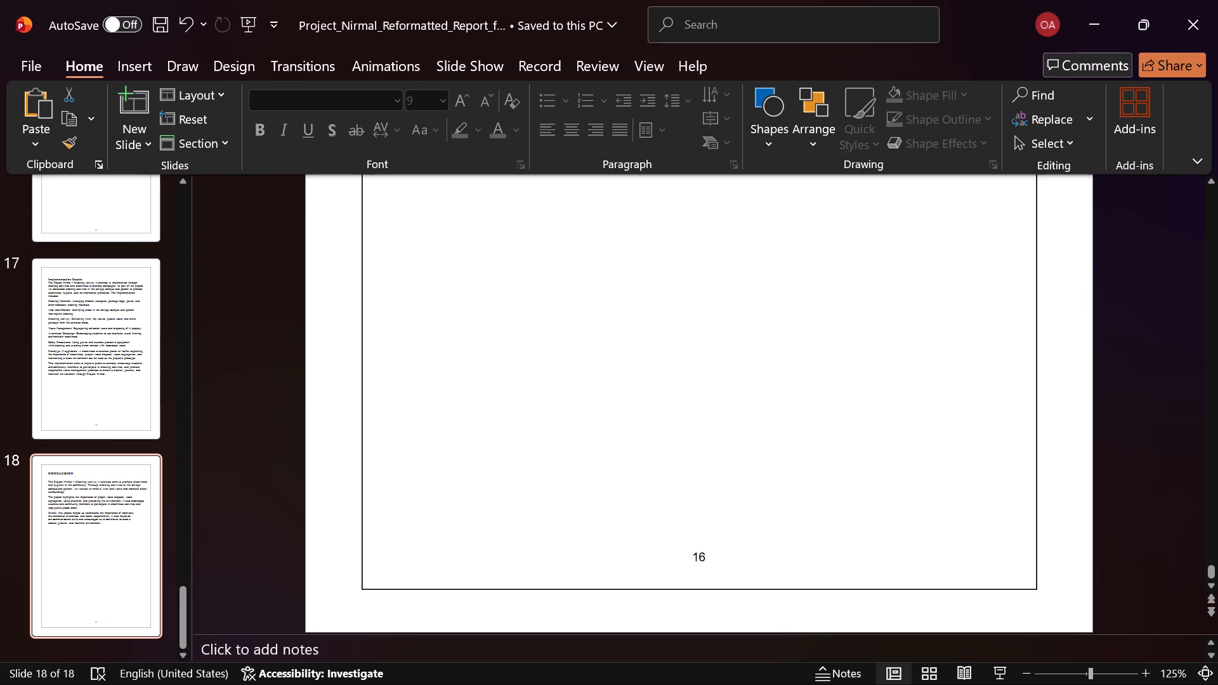
{"action": "left_click", "coordinate": [145, 225]}
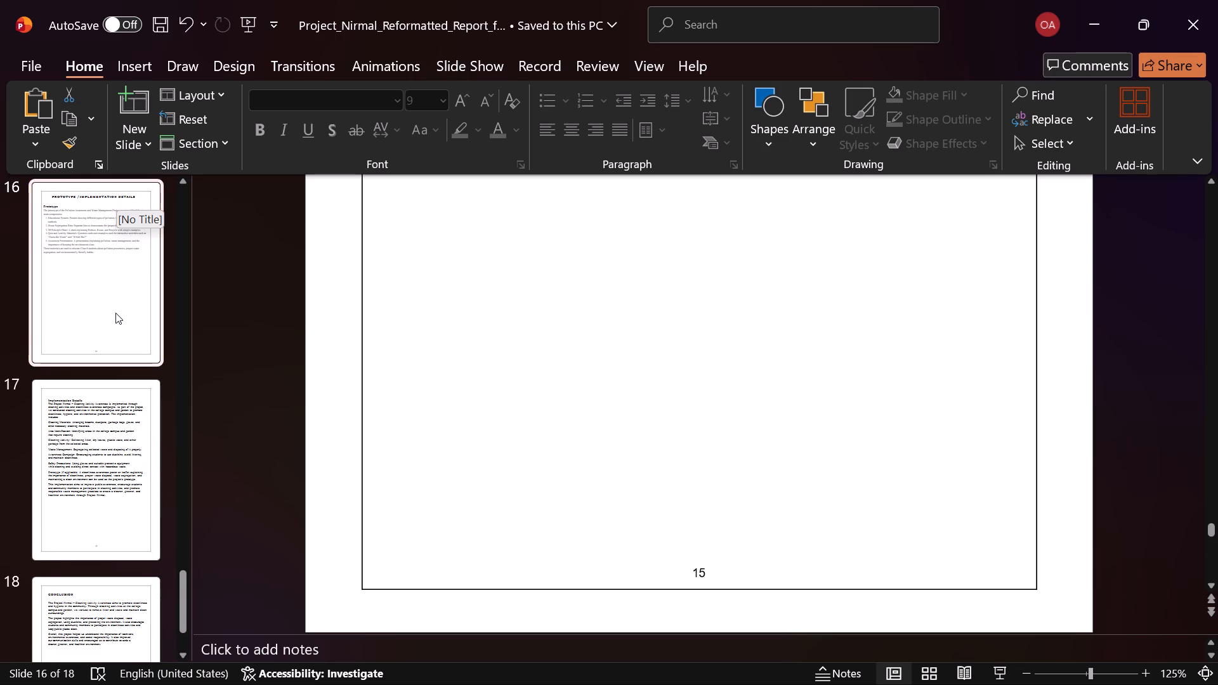
{"action": "key", "text": "Up"}
{"action": "key", "text": "Down"}
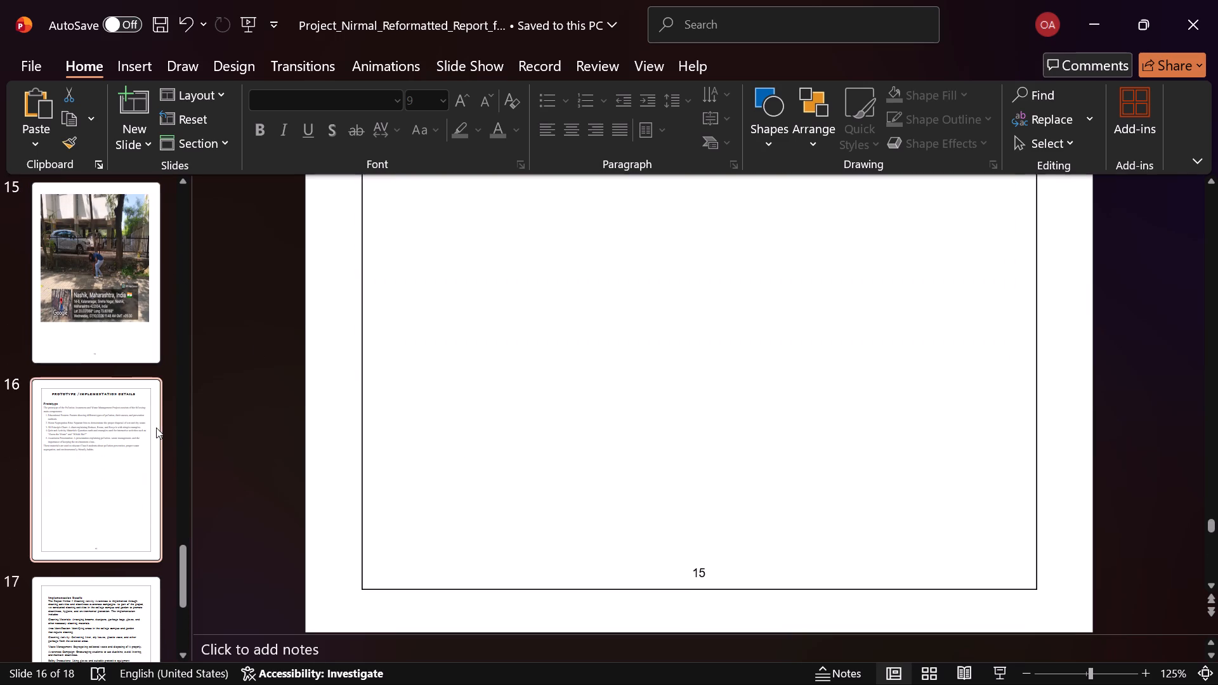
{"action": "key", "text": "Up"}
{"action": "left_click", "coordinate": [686, 590]}
{"action": "key", "text": "Right"}
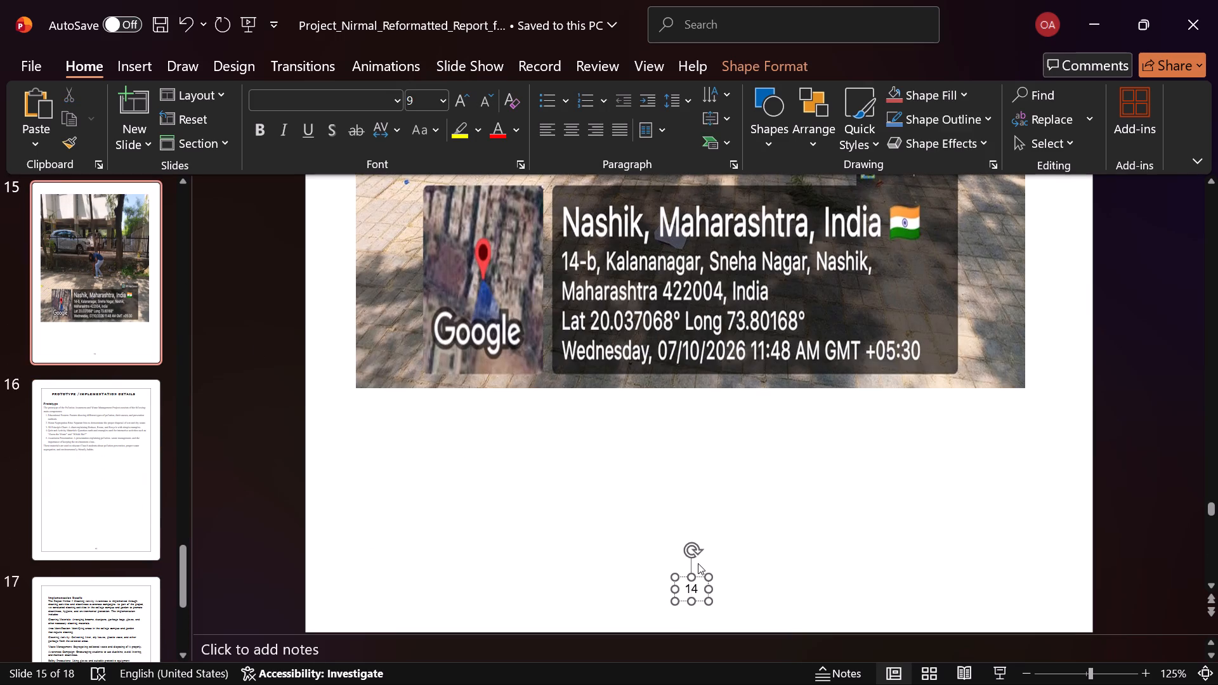
{"action": "left_click", "coordinate": [698, 563]}
{"action": "left_click", "coordinate": [691, 584]}
{"action": "left_click", "coordinate": [693, 549]}
{"action": "key", "text": "Right"}
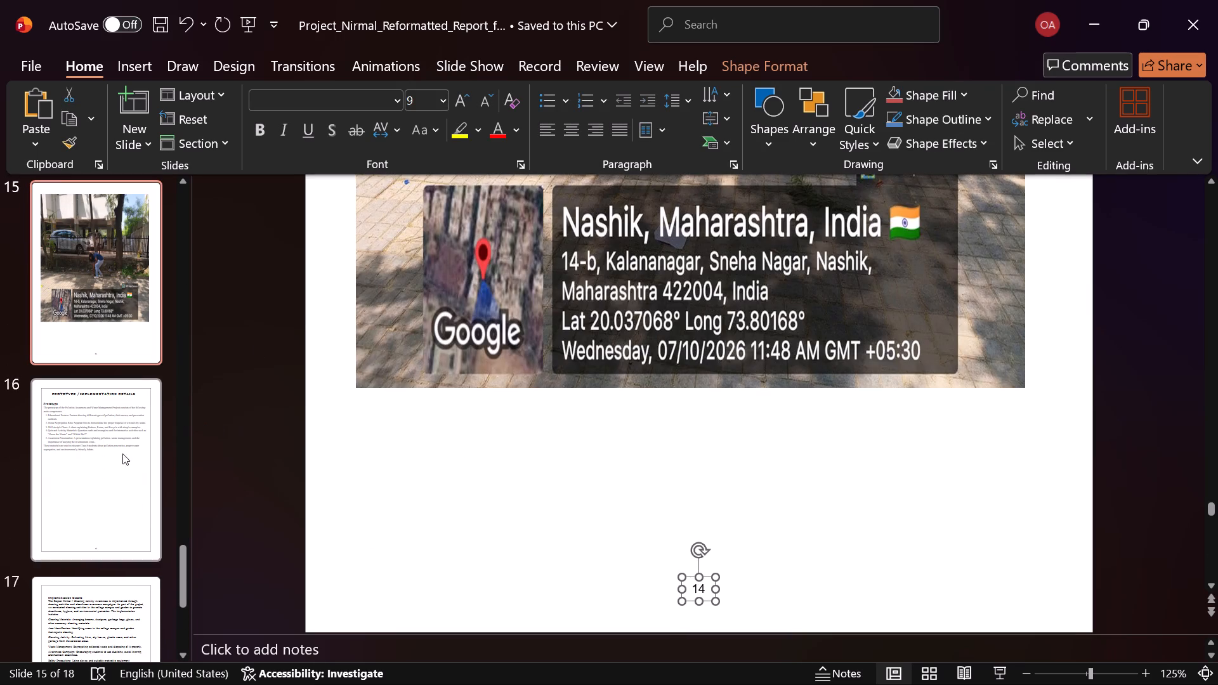
Change the page number on slide 17 to 16.
{"action": "left_click", "coordinate": [121, 458]}
{"action": "left_click", "coordinate": [97, 606]}
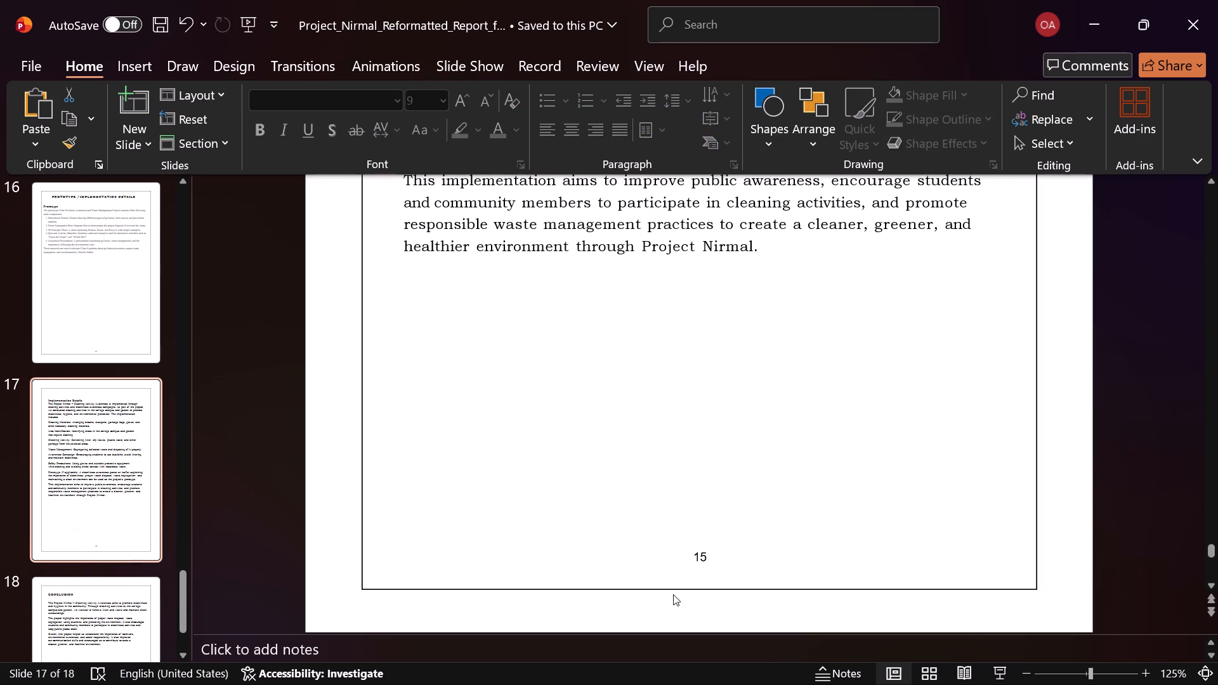
{"action": "left_click", "coordinate": [123, 290]}
{"action": "left_click", "coordinate": [117, 486]}
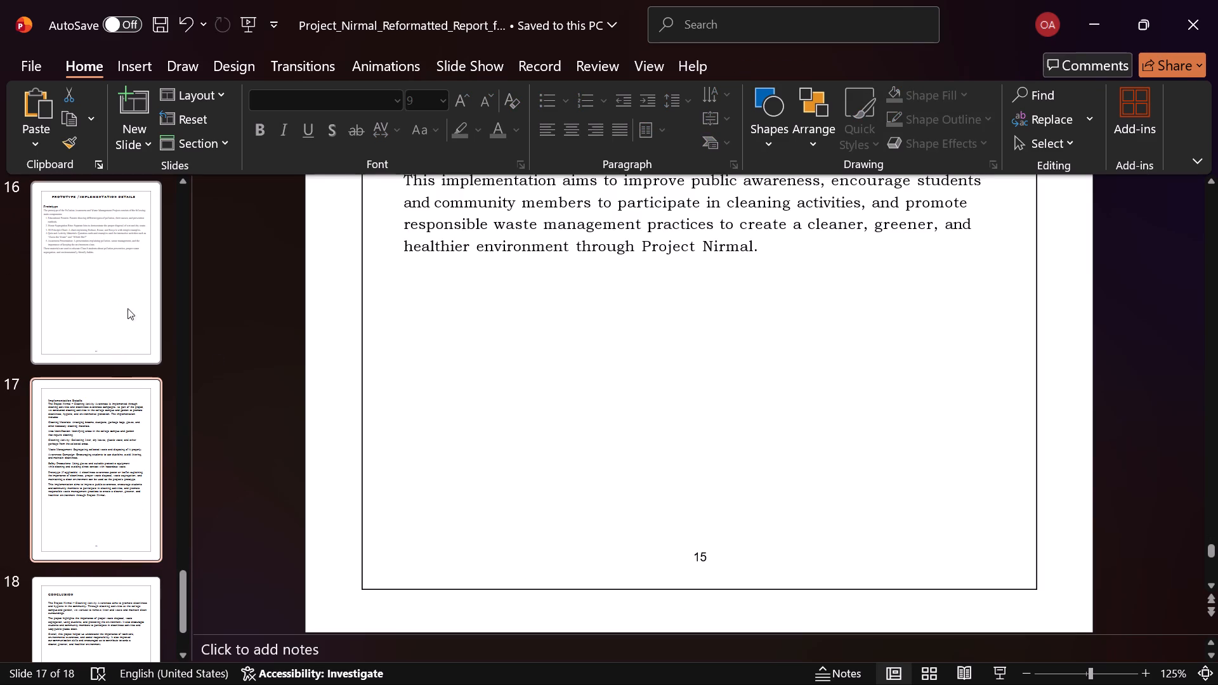
{"action": "left_click", "coordinate": [133, 290]}
{"action": "left_click", "coordinate": [111, 473]}
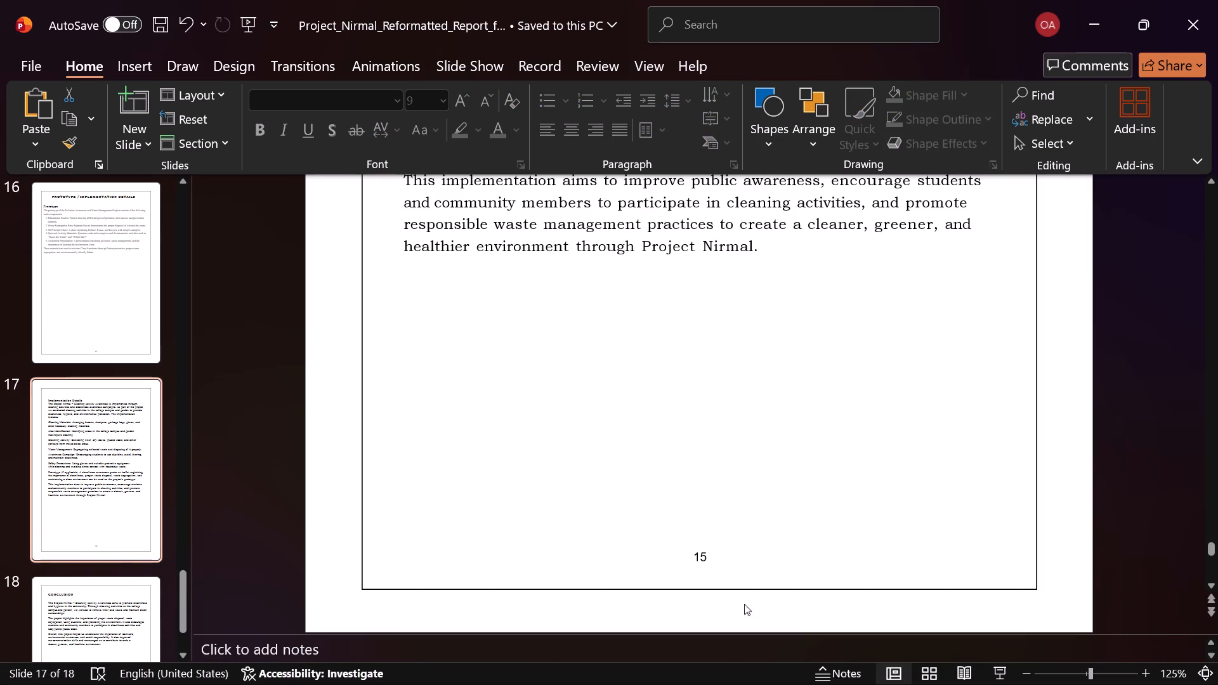
{"action": "left_click", "coordinate": [707, 551]}
{"action": "left_click", "coordinate": [712, 561]}
{"action": "double_click", "coordinate": [712, 557]}
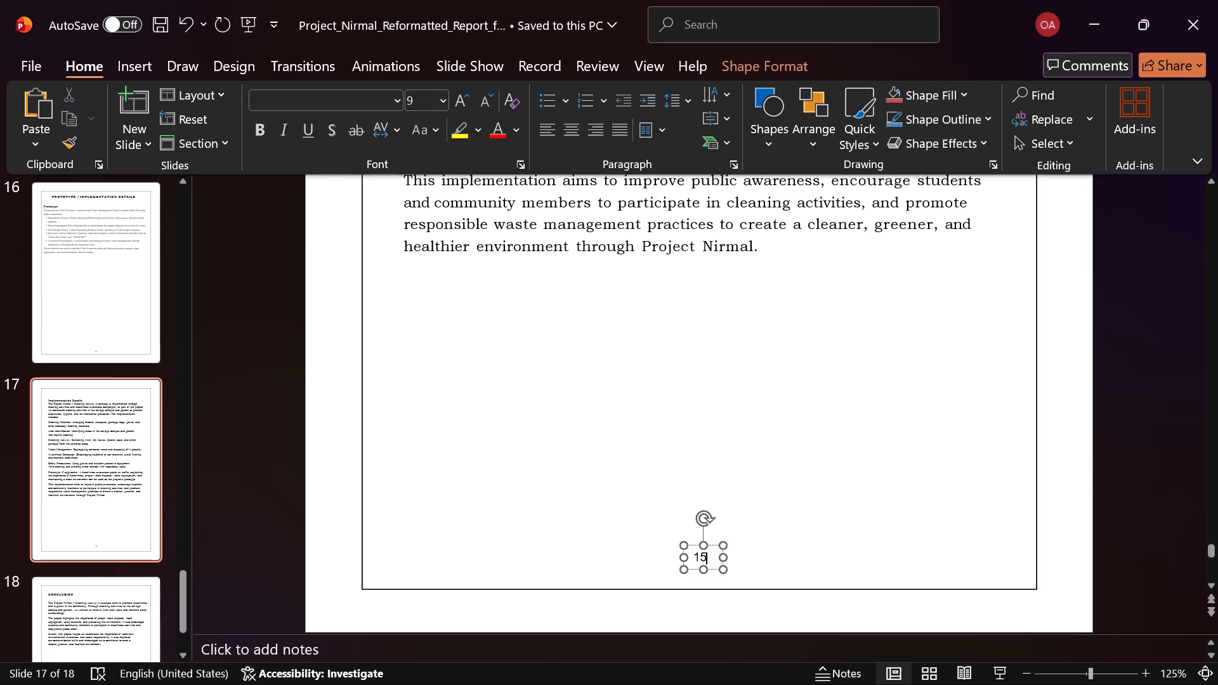
{"action": "key", "text": "BackSpace"}
{"action": "key", "text": "6"}
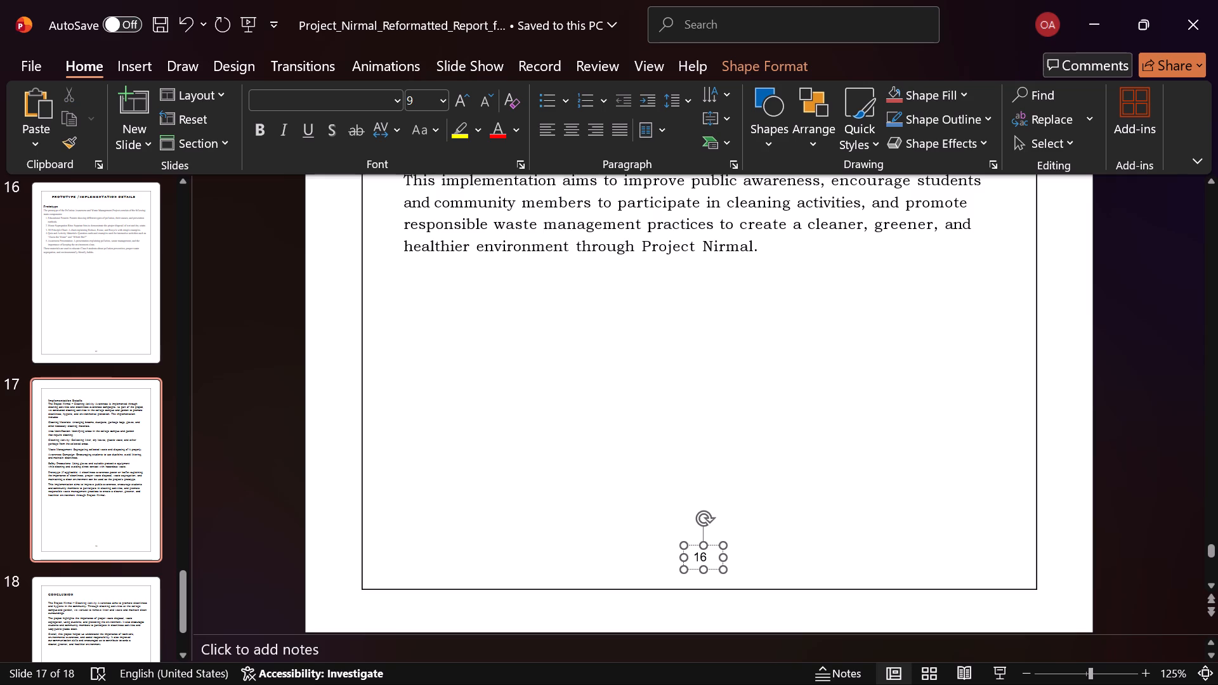
Move page number 16 on slide 17 down two increments, keeping it centred inside the page border.
{"action": "left_click", "coordinate": [700, 521]}
{"action": "key", "text": "Down"}
{"action": "key", "text": "Right"}
{"action": "key", "text": "Left"}
{"action": "key", "text": "Left"}
{"action": "key", "text": "Left"}
{"action": "key", "text": "Down"}
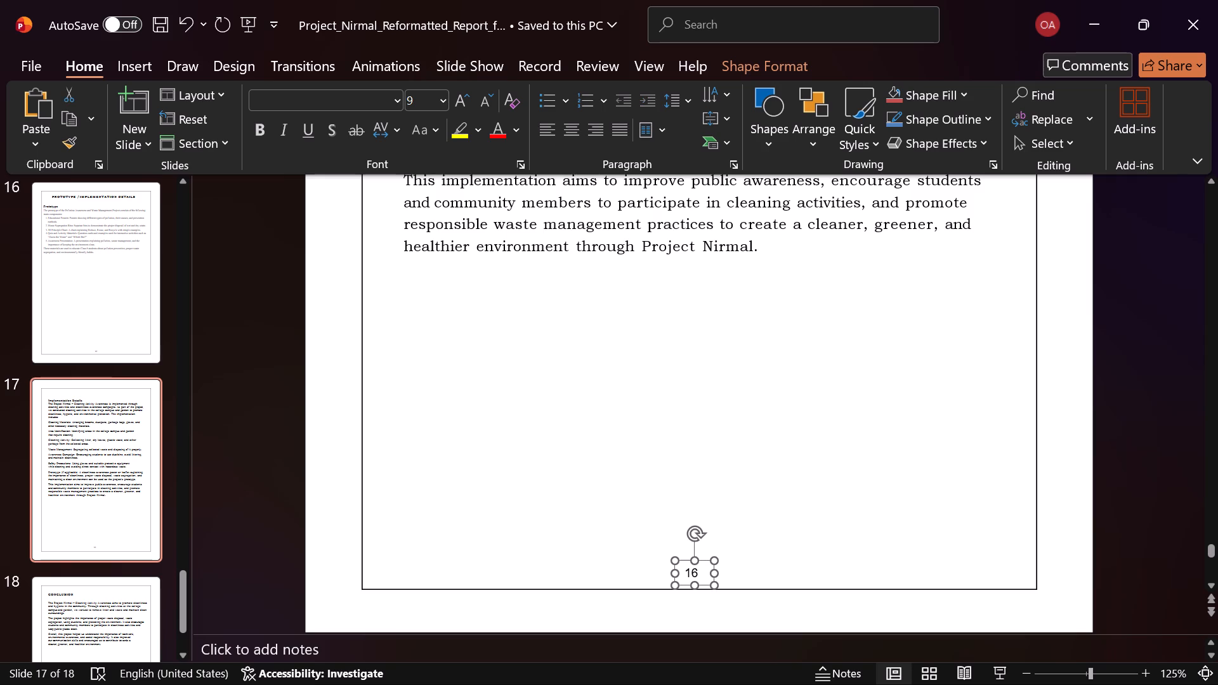
{"action": "key", "text": "Right"}
{"action": "key", "text": "Right"}
{"action": "left_click", "coordinate": [726, 608]}
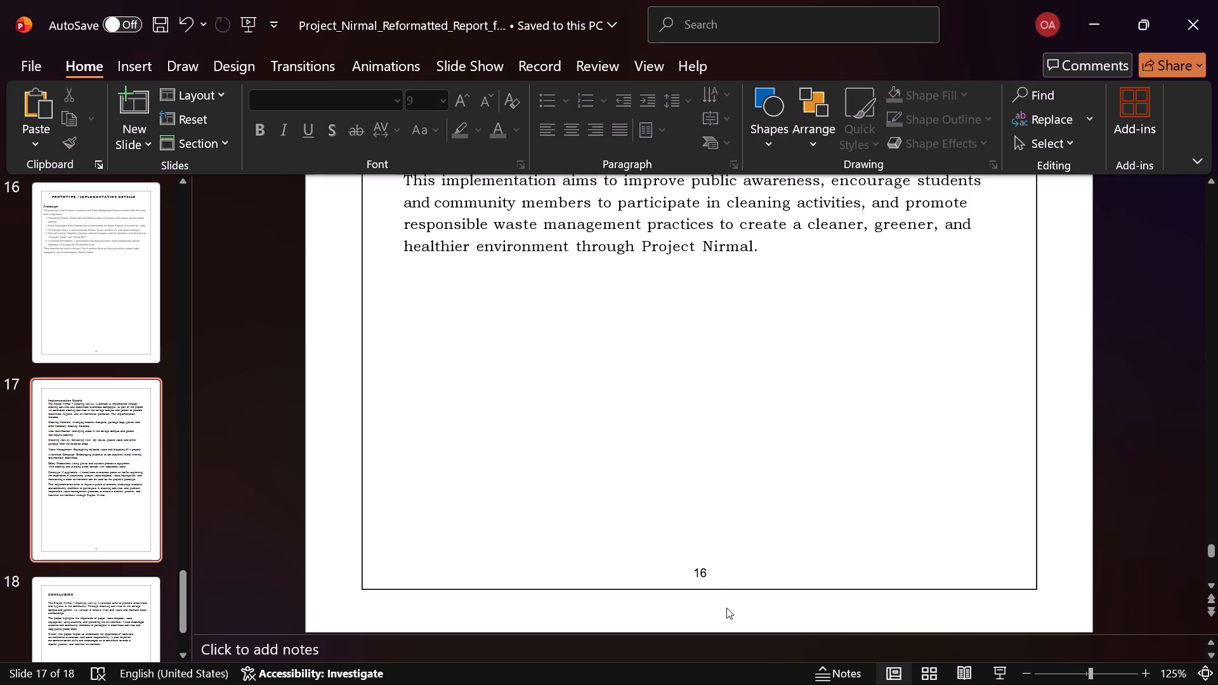
Change the page number on slide 18, the Conclusion page, to 17.
{"action": "left_click", "coordinate": [118, 613]}
{"action": "left_click", "coordinate": [702, 550]}
{"action": "left_click", "coordinate": [710, 560]}
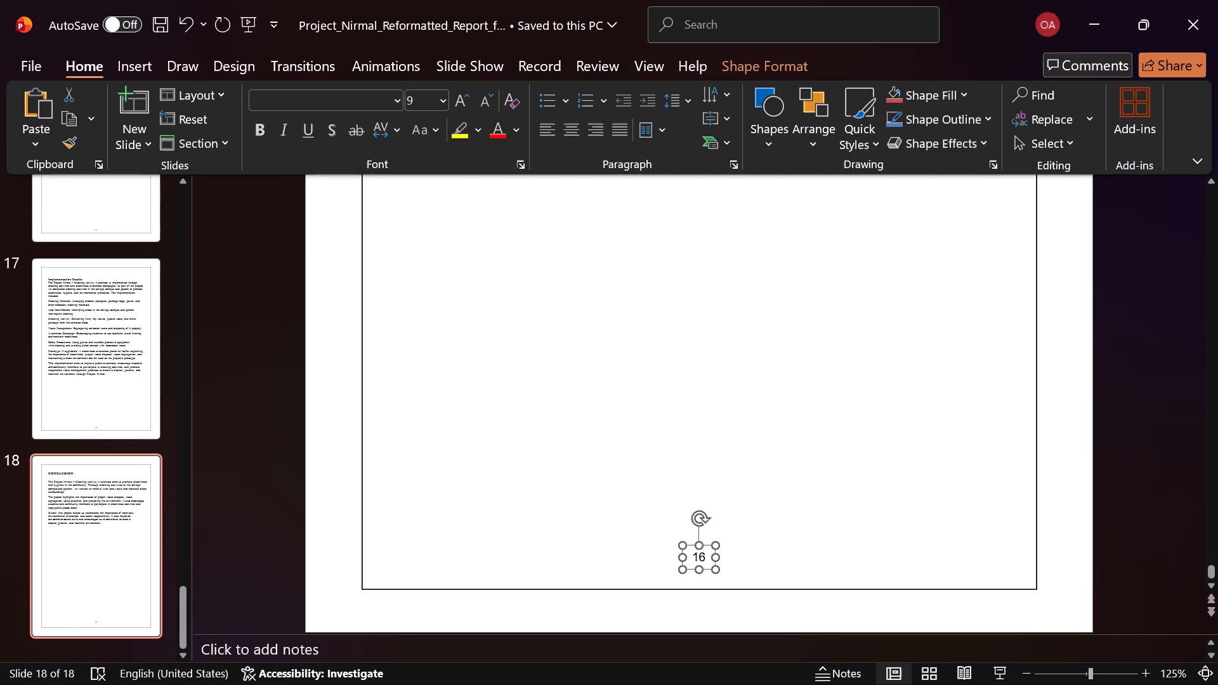
{"action": "left_click", "coordinate": [707, 556]}
{"action": "key", "text": "Right"}
{"action": "key", "text": "Left"}
{"action": "left_click", "coordinate": [702, 563]}
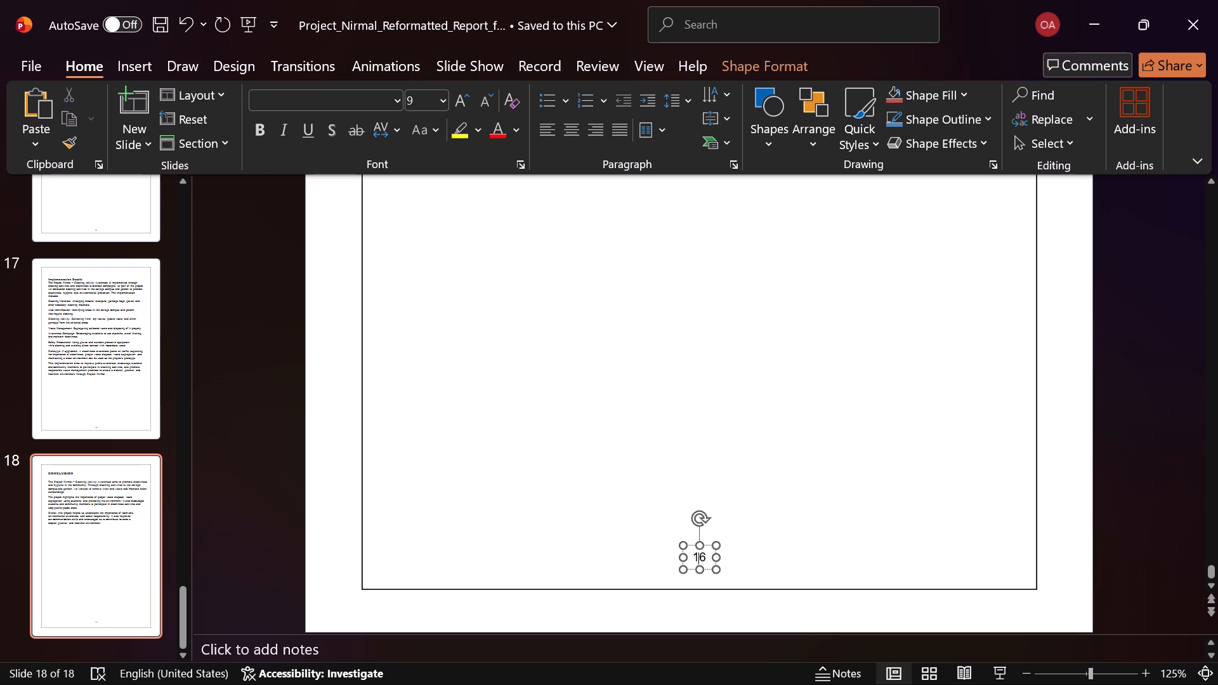
{"action": "key", "text": "Right"}
{"action": "key", "text": "BackSpace"}
{"action": "key", "text": "7"}
Compare slides 17 and 18, and nudge page number 17 on slide 18 down one increment.
{"action": "left_click", "coordinate": [132, 549]}
{"action": "left_click", "coordinate": [128, 554]}
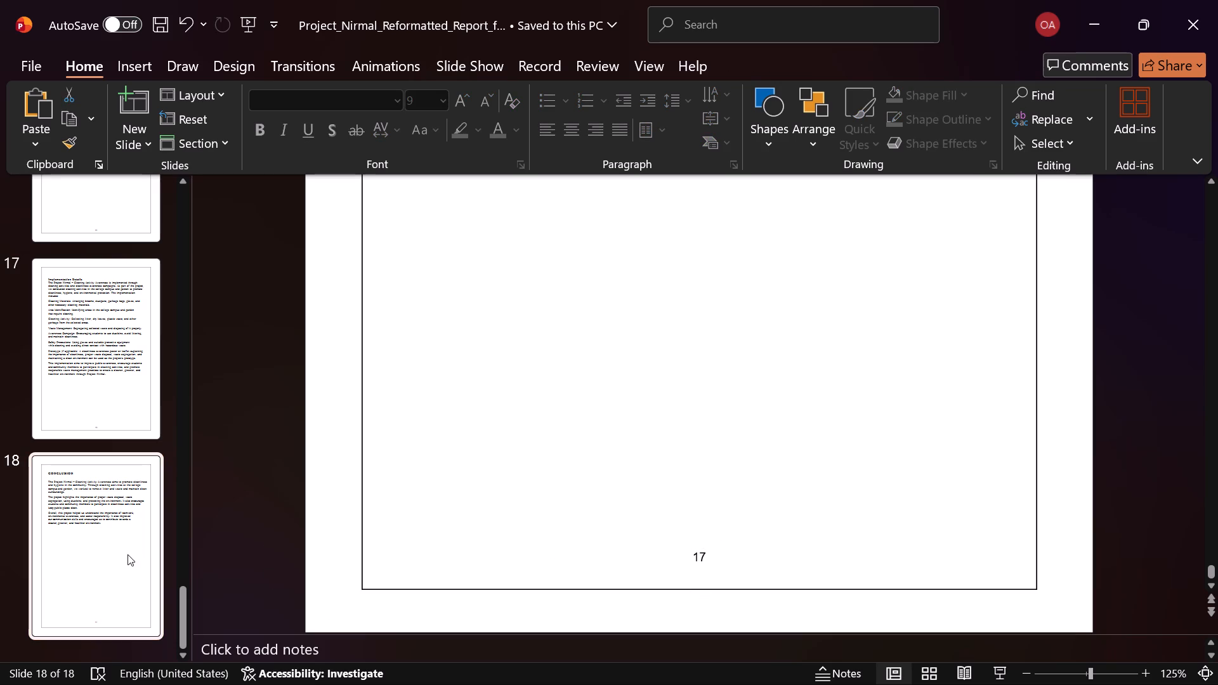
{"action": "left_click", "coordinate": [131, 429]}
{"action": "left_click", "coordinate": [131, 533]}
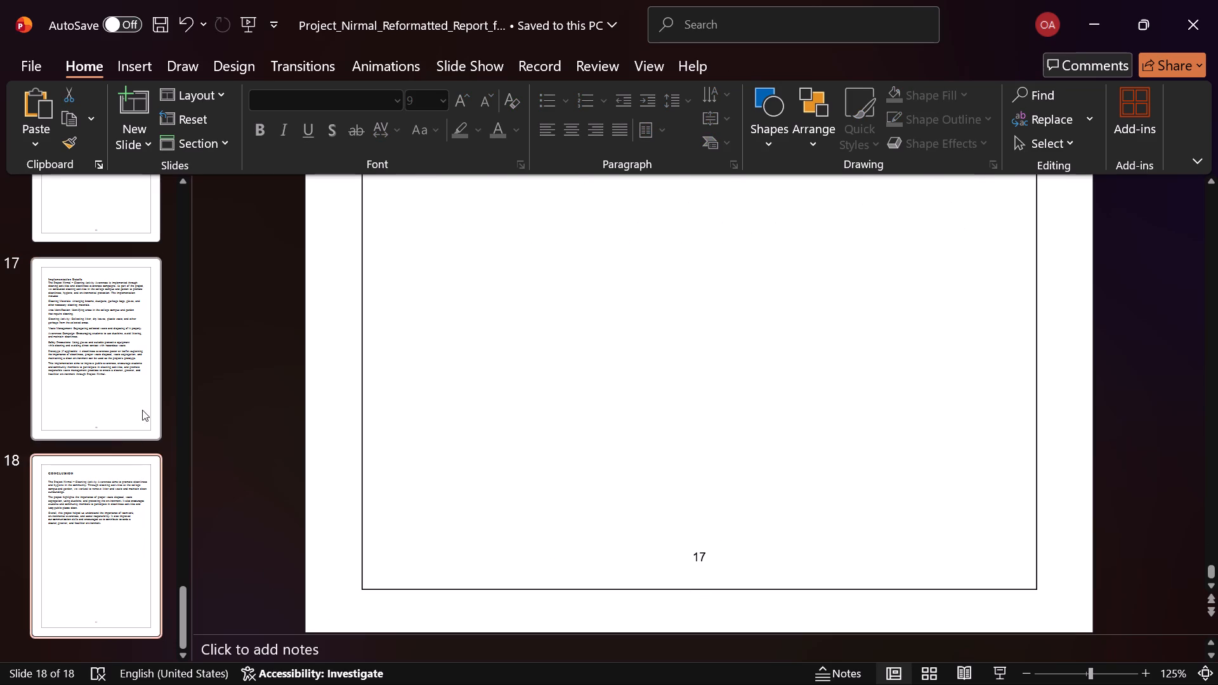
{"action": "left_click", "coordinate": [142, 410]}
{"action": "left_click", "coordinate": [128, 538]}
{"action": "left_click", "coordinate": [720, 554]}
{"action": "key", "text": "Down"}
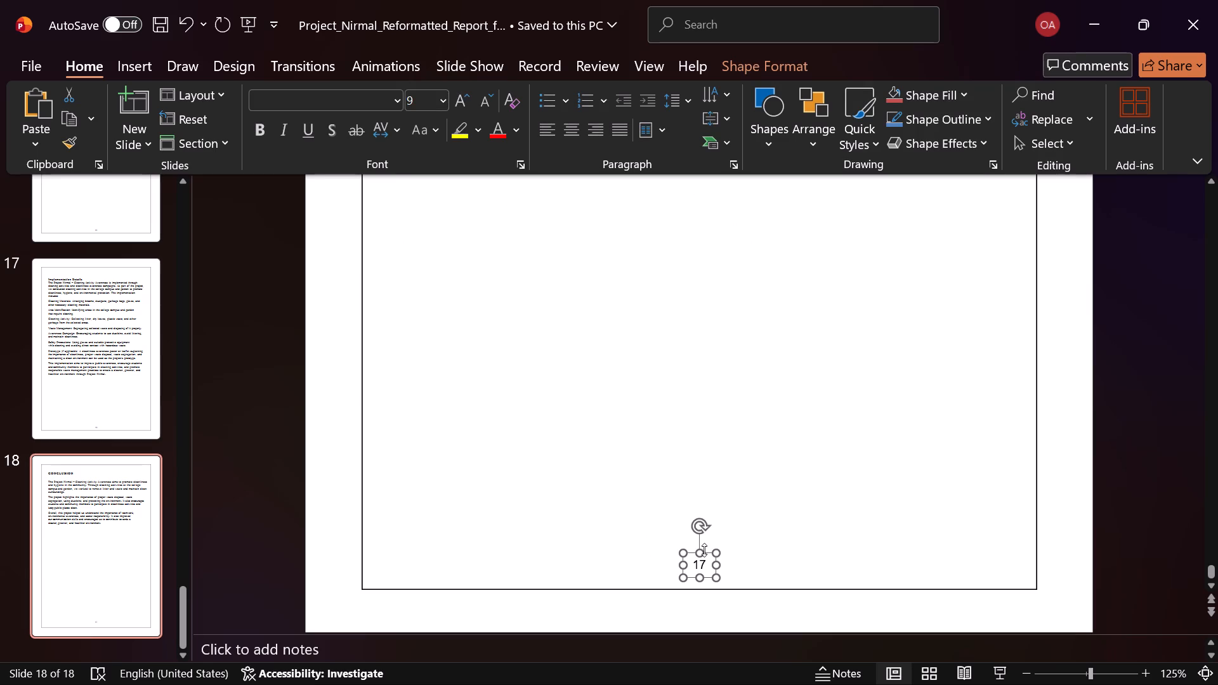
Nudge page number 16 on slide 17 up one increment and compare its placement with slide 18.
{"action": "left_click", "coordinate": [69, 552]}
{"action": "left_click", "coordinate": [76, 393]}
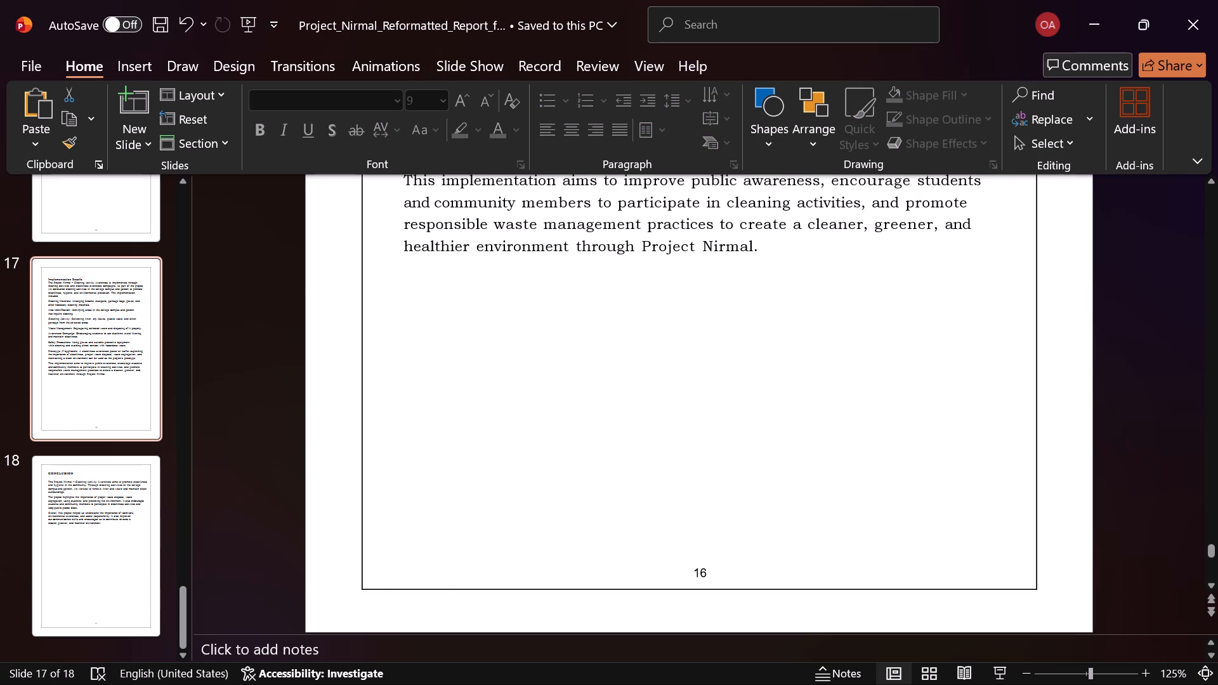
{"action": "left_click", "coordinate": [704, 574]}
{"action": "left_click", "coordinate": [702, 540]}
{"action": "key", "text": "Up"}
{"action": "left_click", "coordinate": [88, 363]}
{"action": "left_click", "coordinate": [82, 554]}
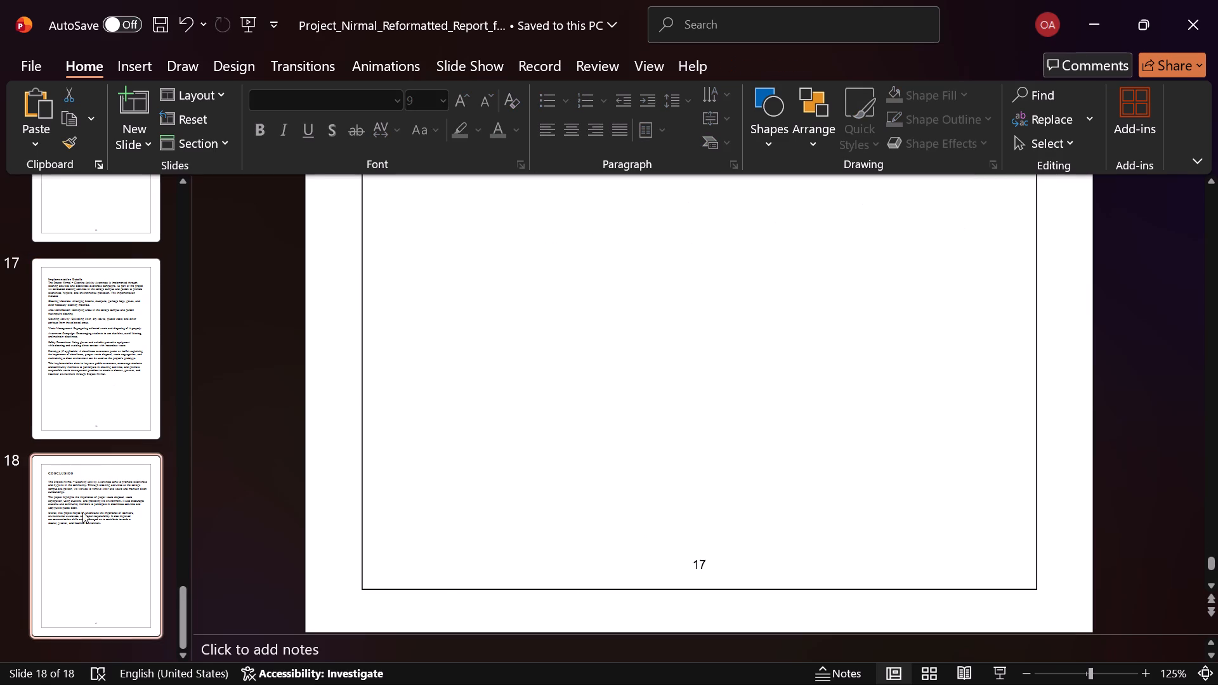
{"action": "left_click", "coordinate": [94, 374]}
{"action": "left_click", "coordinate": [89, 518]}
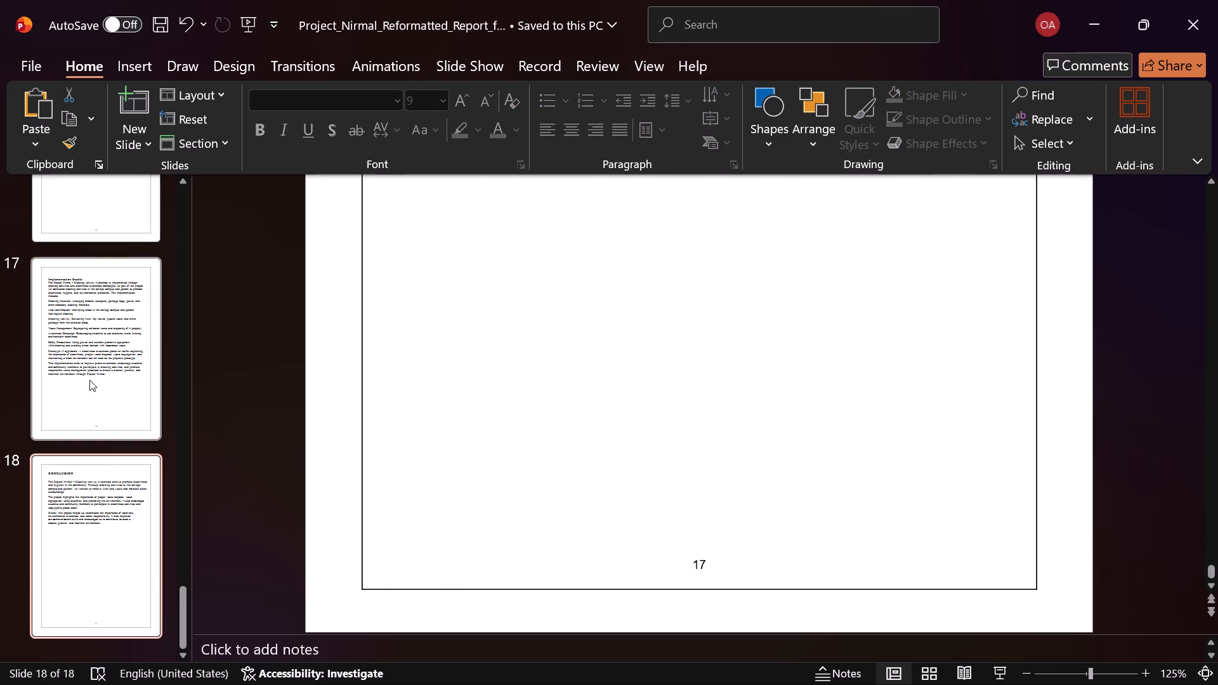
Nudge page number 15 on slide 16 up one increment to align it with the following slides.
{"action": "left_click", "coordinate": [89, 380]}
{"action": "left_click", "coordinate": [113, 230]}
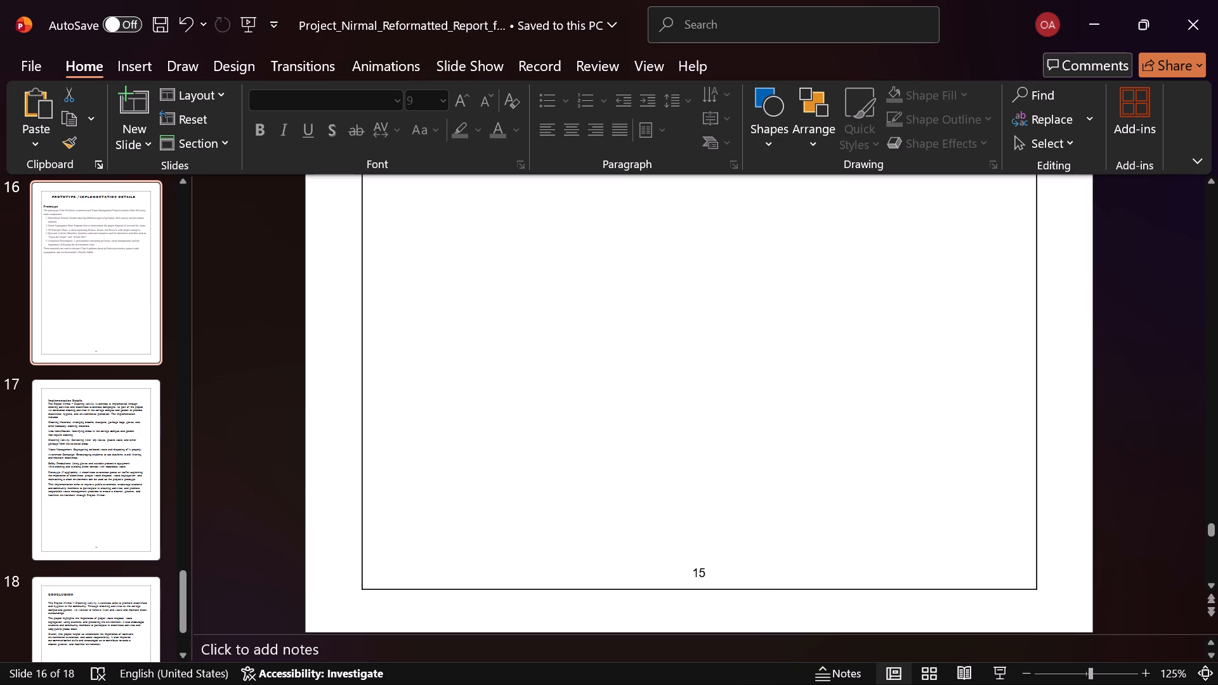
{"action": "left_click", "coordinate": [704, 573]}
{"action": "key", "text": "Up"}
{"action": "left_click", "coordinate": [695, 540]}
{"action": "key", "text": "Up"}
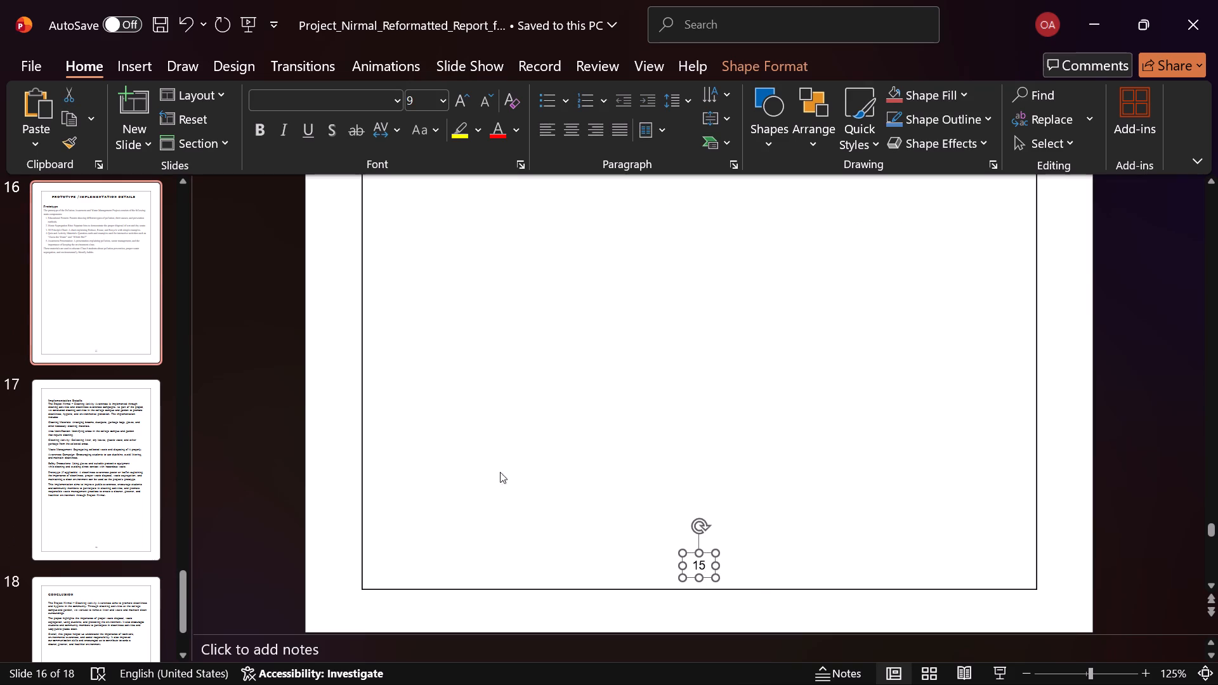
{"action": "left_click", "coordinate": [115, 271]}
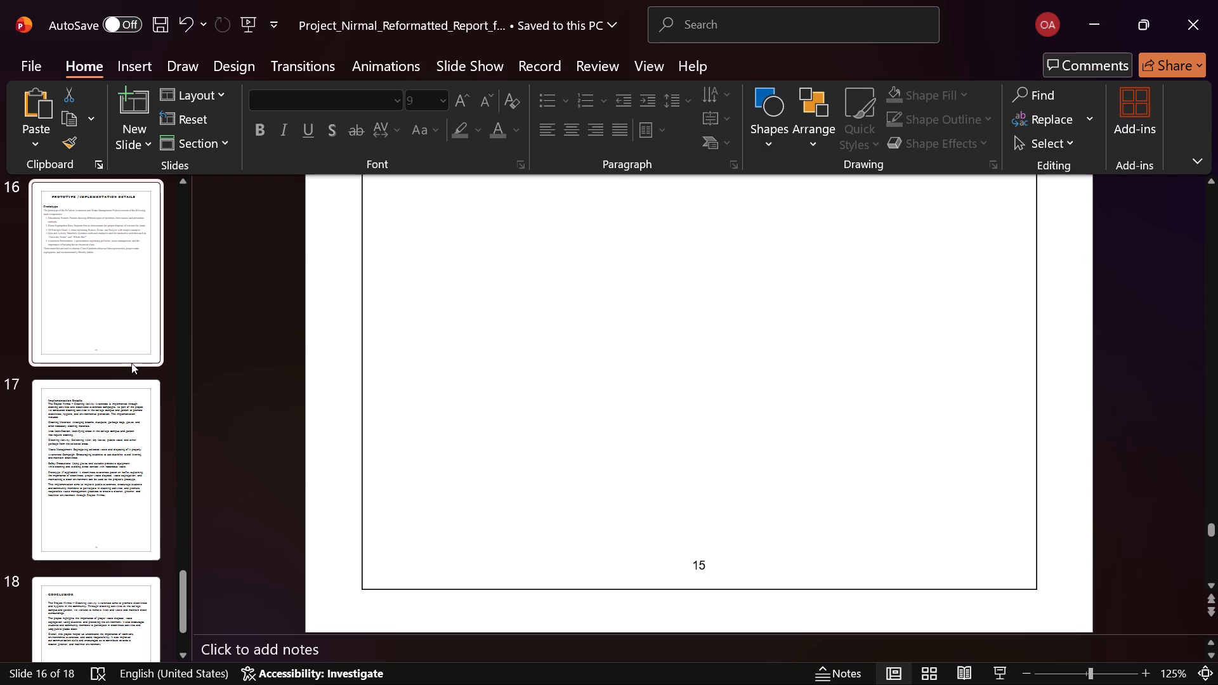
Compare page number placement on slides 14 to 16, and nudge page number 13 on slide 14 down and right one increment each.
{"action": "left_click", "coordinate": [101, 337]}
{"action": "scroll", "coordinate": [100, 341], "scroll_direction": "up", "scroll_amount": 2}
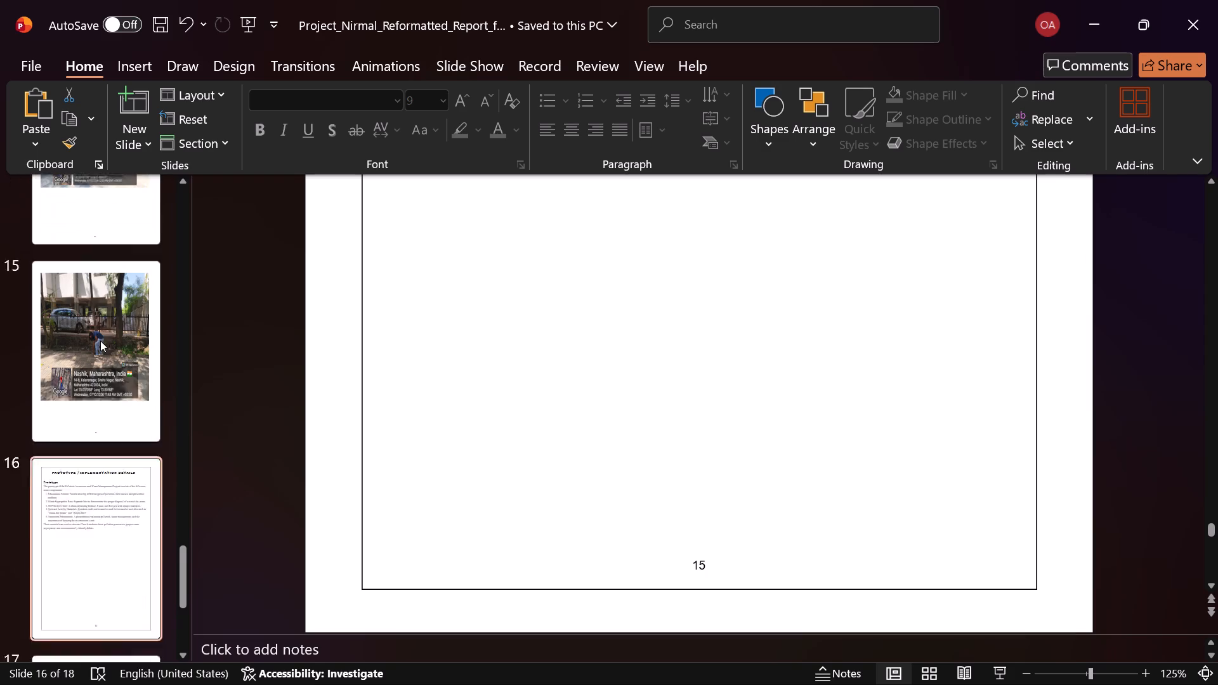
{"action": "left_click", "coordinate": [92, 374]}
{"action": "left_click", "coordinate": [108, 306]}
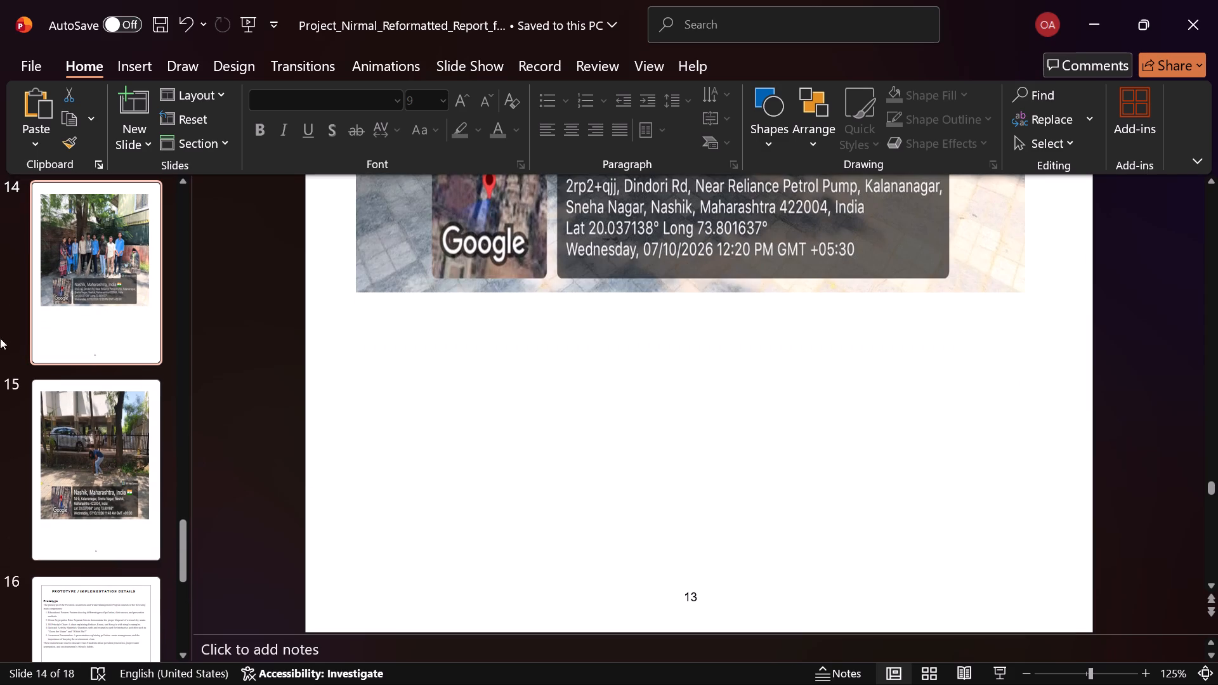
{"action": "left_click", "coordinate": [82, 485]}
{"action": "left_click", "coordinate": [108, 233]}
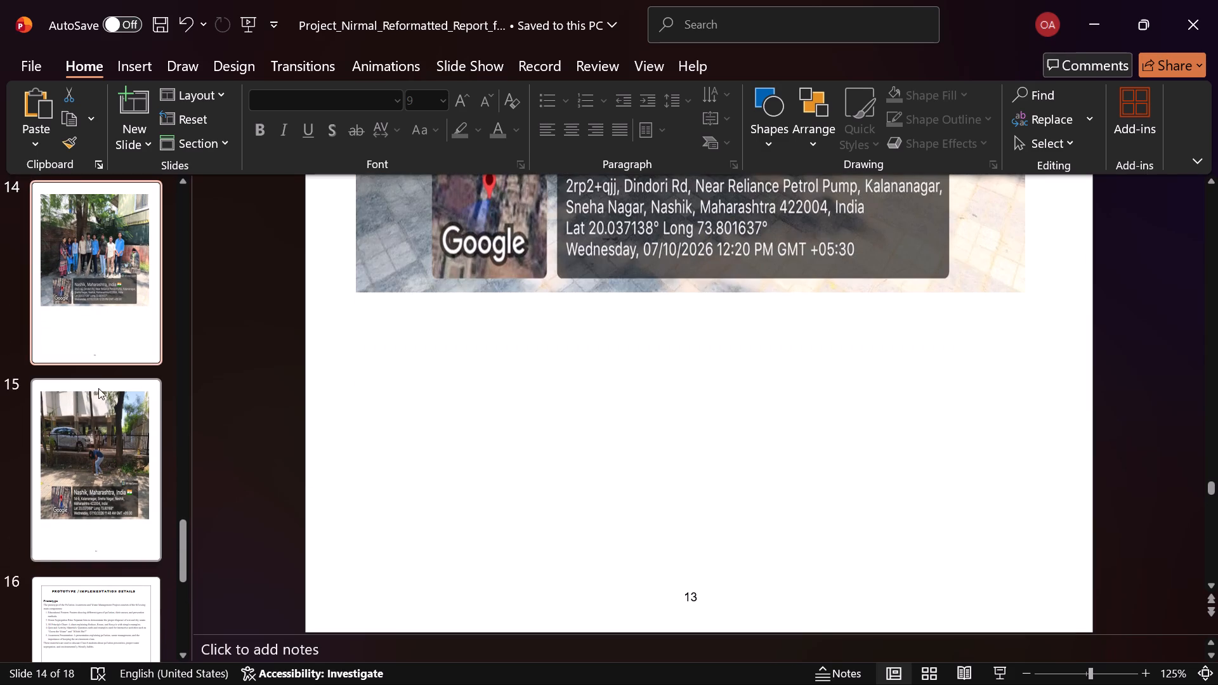
{"action": "left_click", "coordinate": [50, 624]}
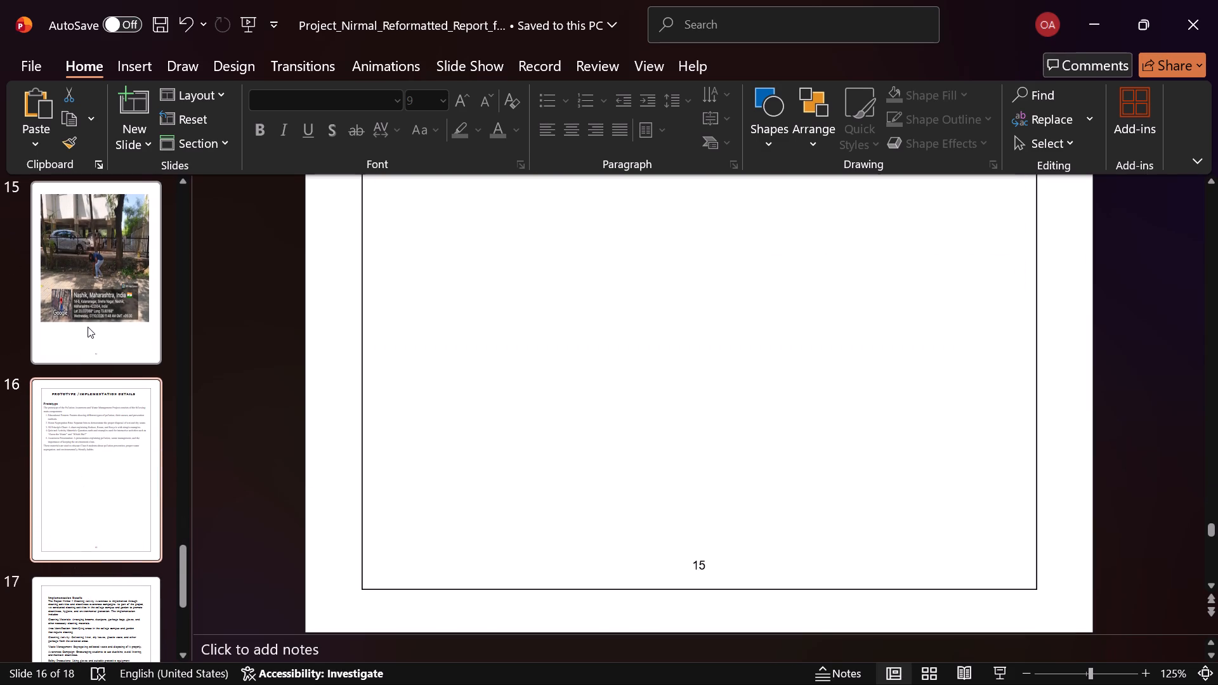
{"action": "left_click", "coordinate": [89, 324]}
{"action": "scroll", "coordinate": [80, 358], "scroll_direction": "up", "scroll_amount": 1}
{"action": "left_click", "coordinate": [86, 332]}
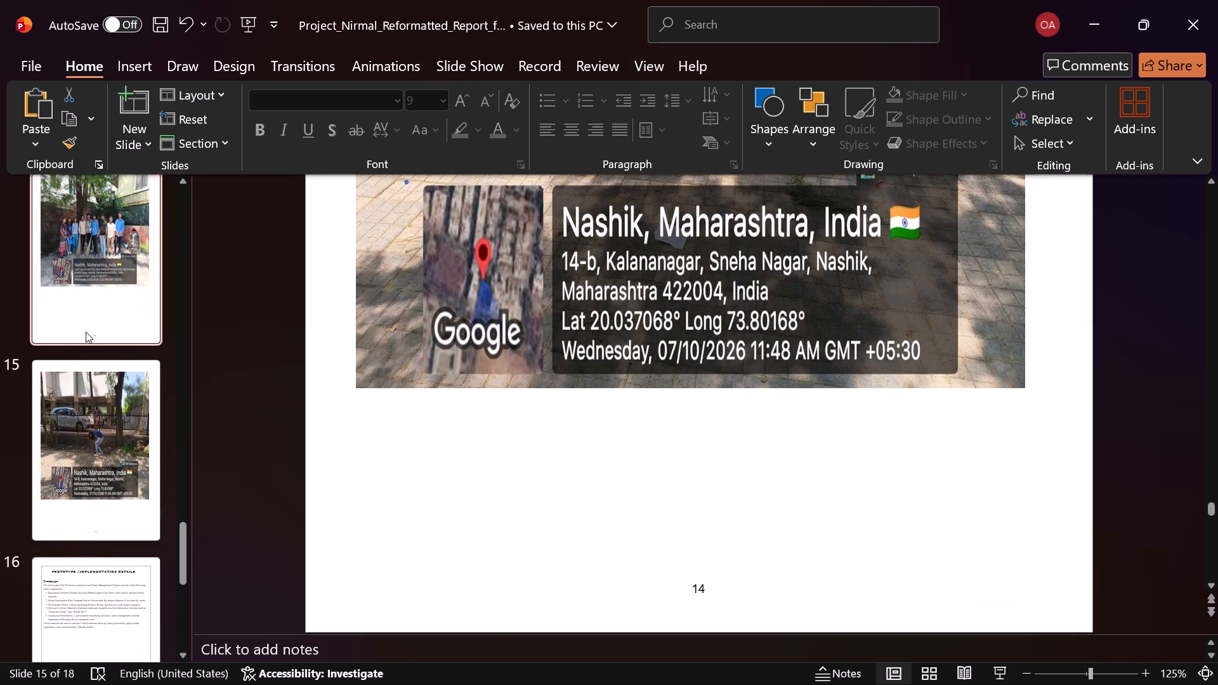
{"action": "left_click", "coordinate": [695, 587]}
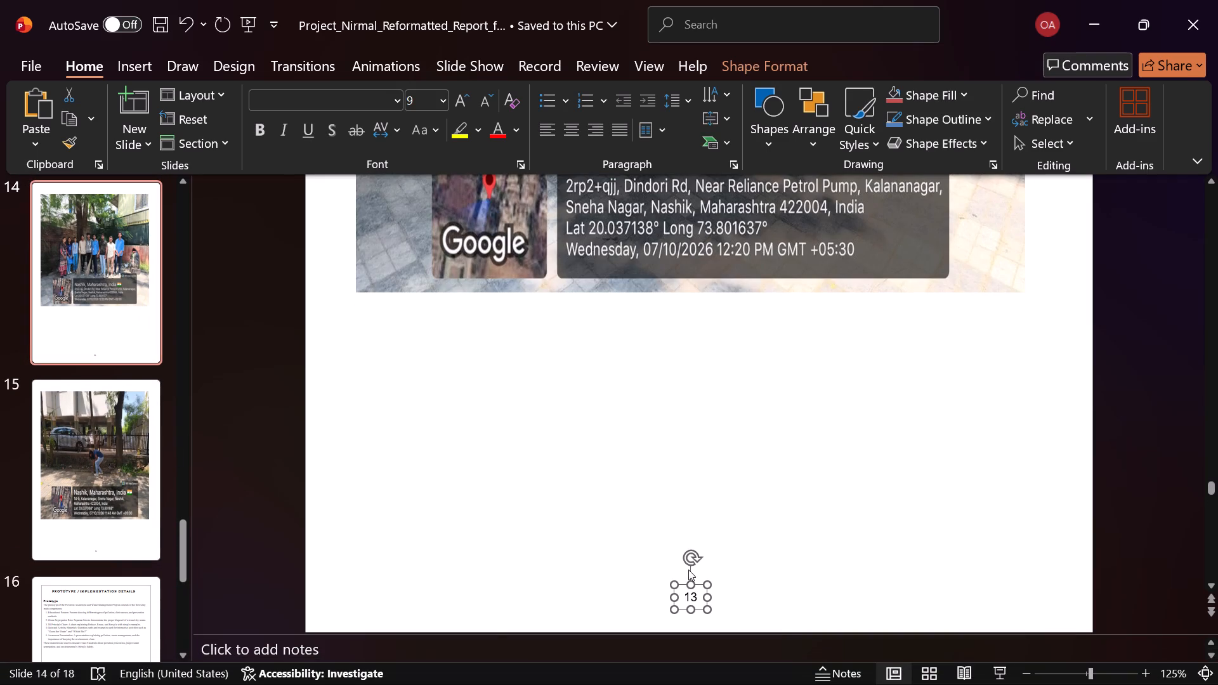
{"action": "key", "text": "Down"}
{"action": "key", "text": "Right"}
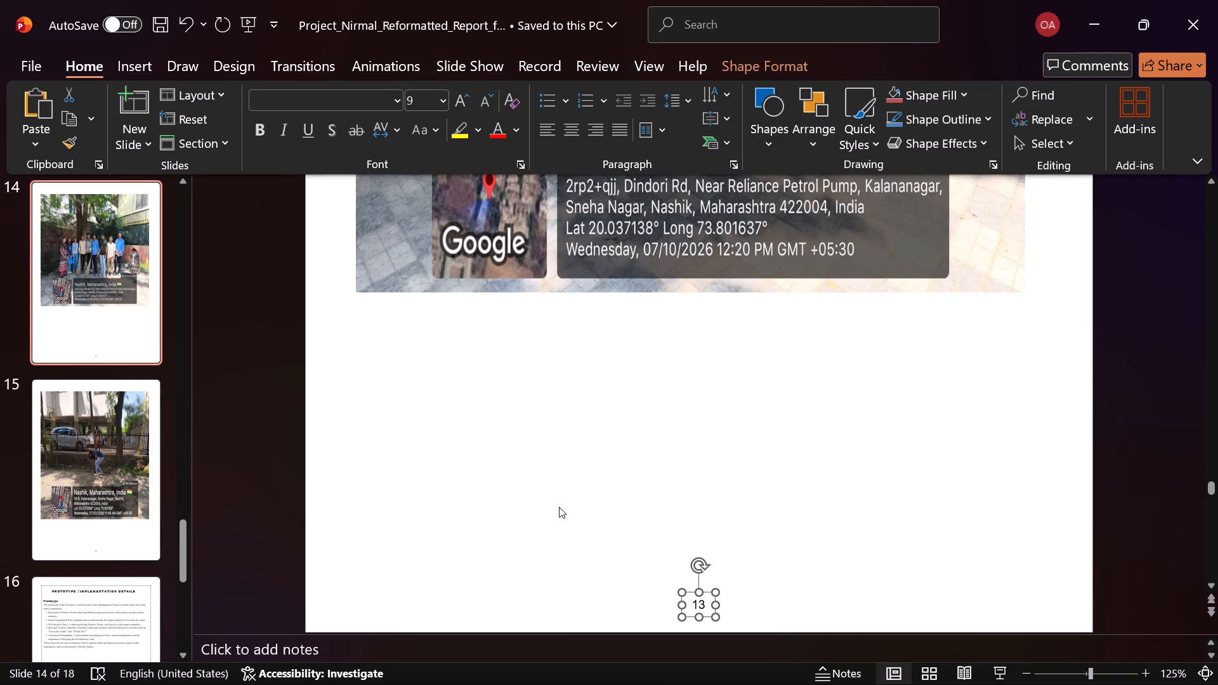
Open the report in Reading View, go back to slide 1, and examine the cover, Certificate and Examiner's Certificate pages.
{"action": "scroll", "coordinate": [562, 486], "scroll_direction": "up", "scroll_amount": 5}
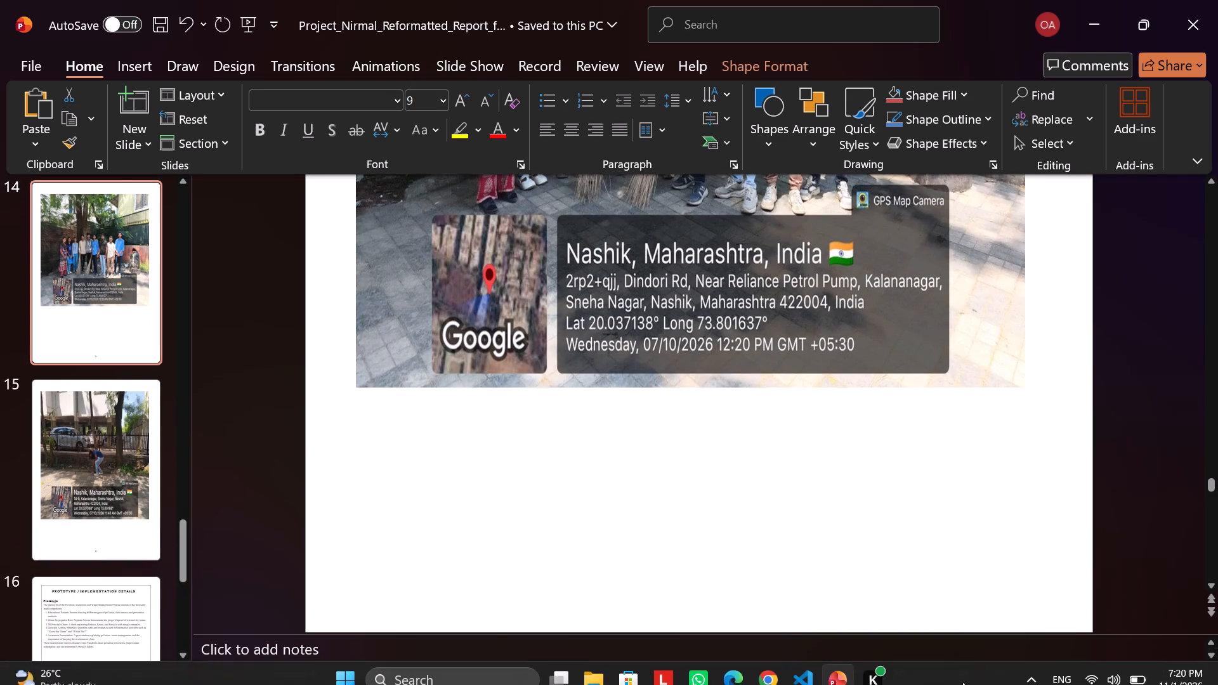
{"action": "left_click", "coordinate": [961, 682]}
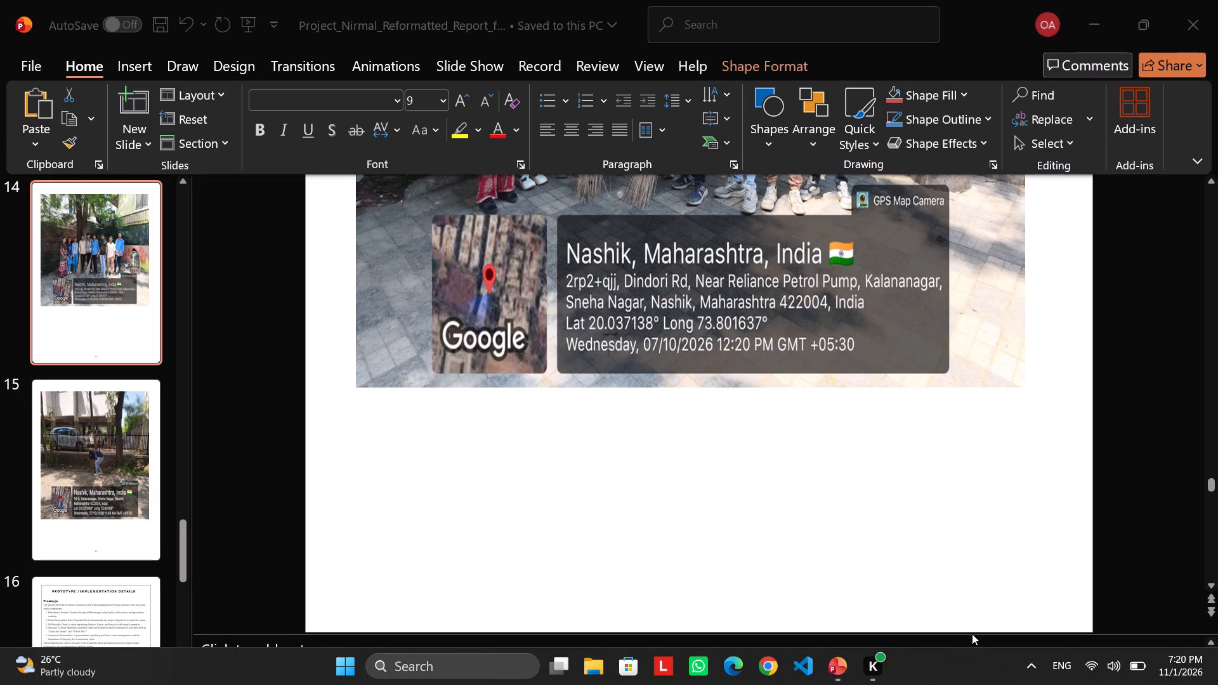
{"action": "left_click", "coordinate": [1179, 467]}
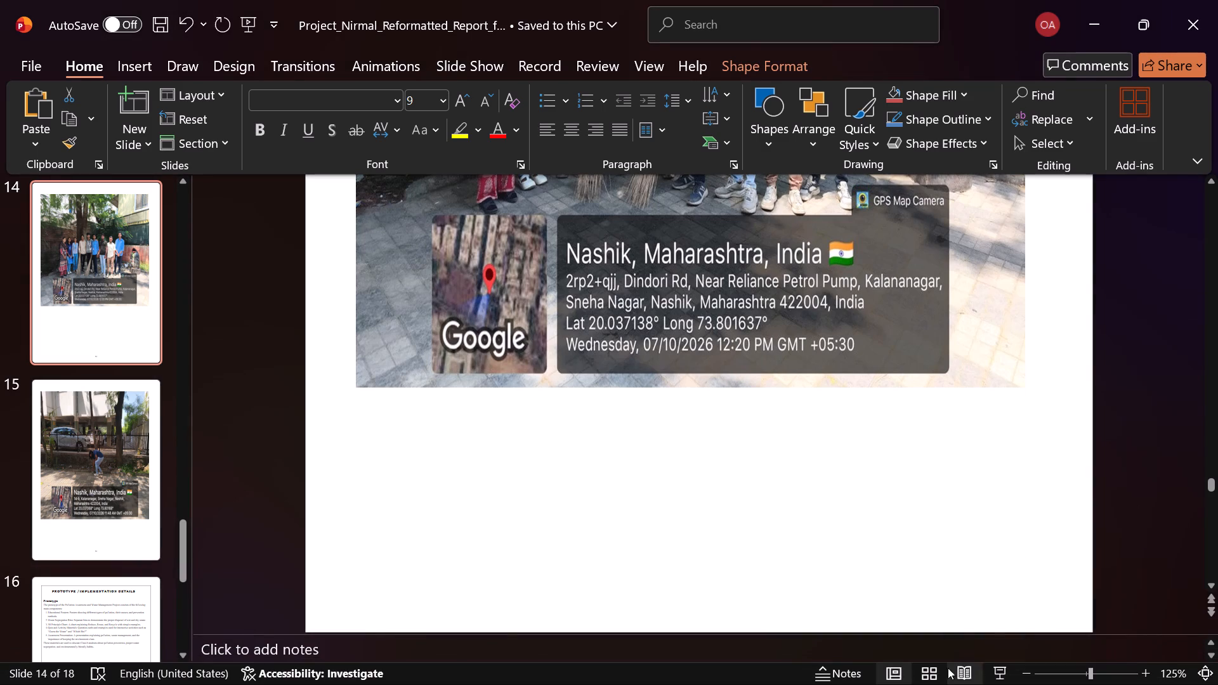
{"action": "left_click", "coordinate": [966, 672]}
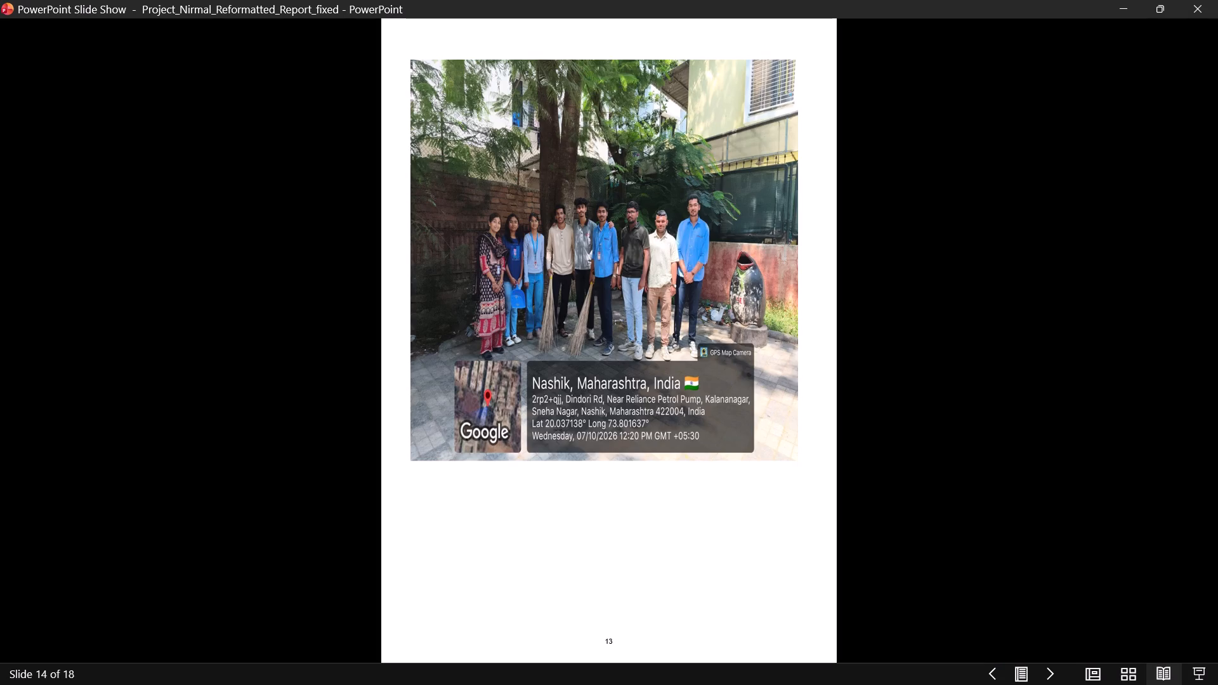
{"action": "triple_click", "coordinate": [990, 665]}
{"action": "triple_click", "coordinate": [990, 665]}
{"action": "double_click", "coordinate": [990, 665]}
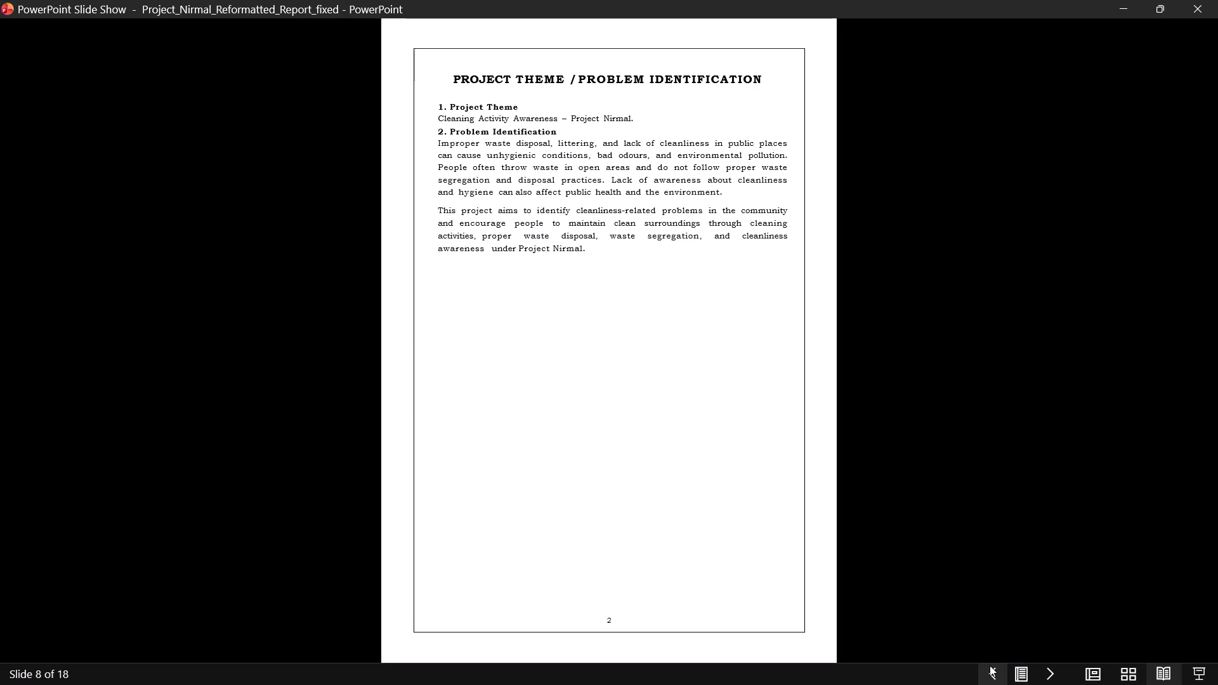
{"action": "left_click", "coordinate": [990, 665]}
{"action": "triple_click", "coordinate": [990, 665]}
{"action": "left_click", "coordinate": [990, 665]}
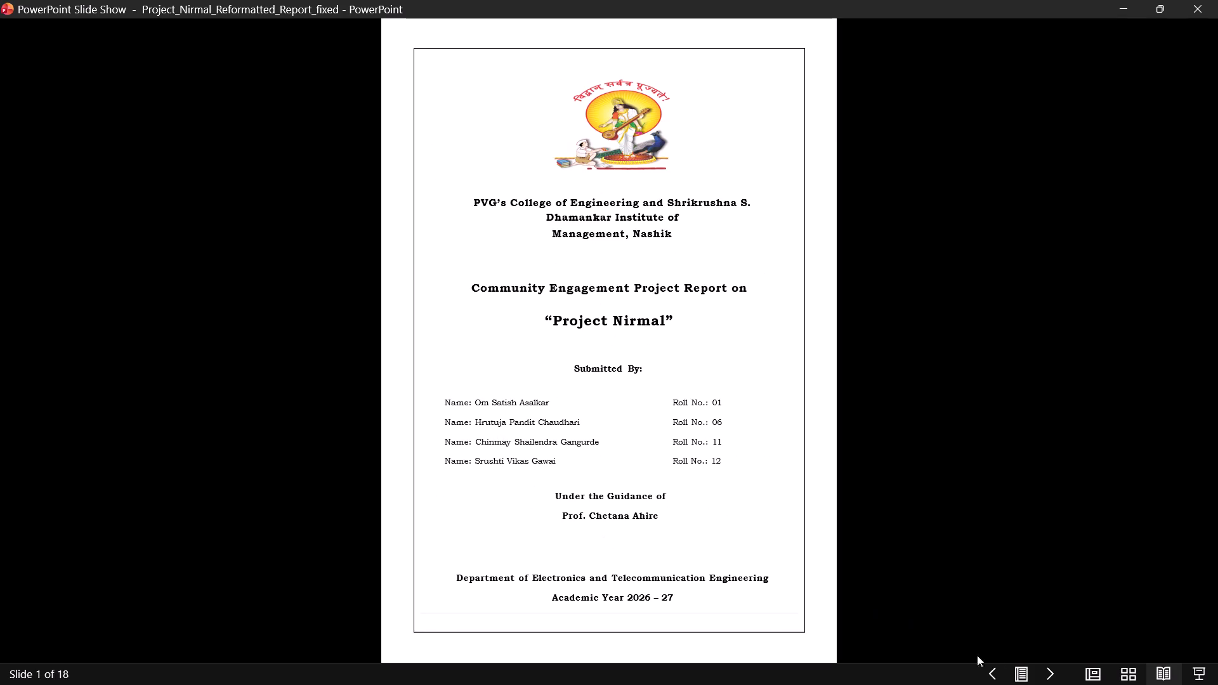
{"action": "left_click", "coordinate": [1052, 674]}
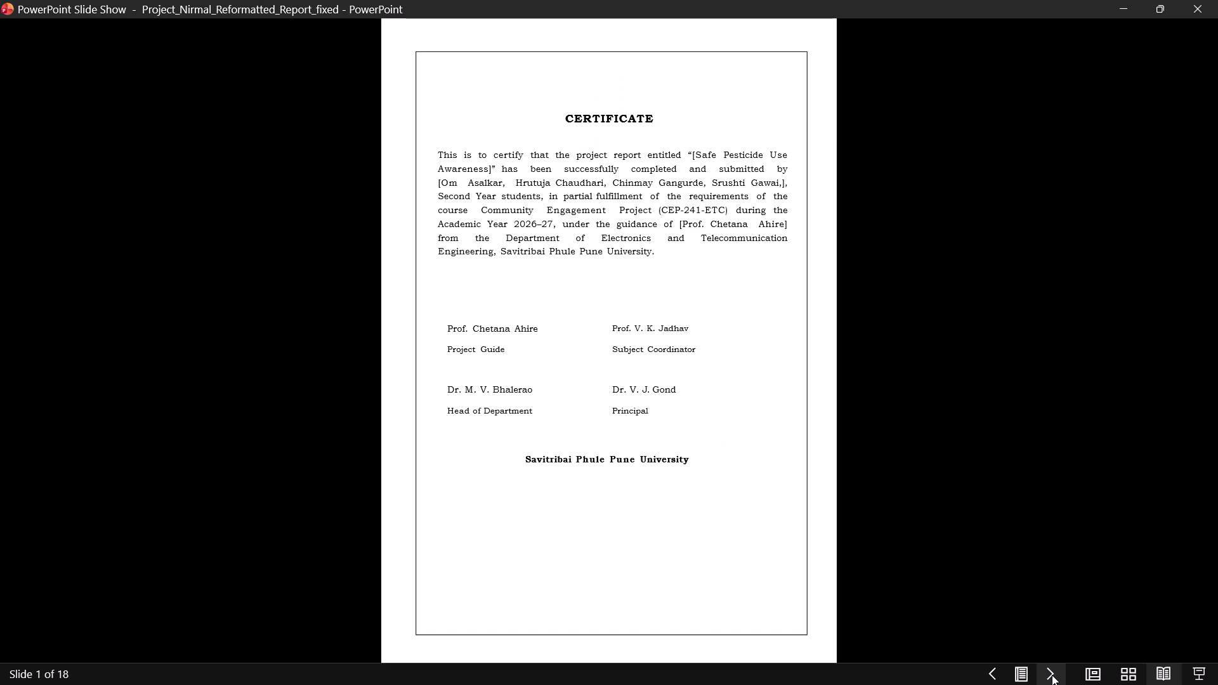
{"action": "left_click", "coordinate": [1052, 675]}
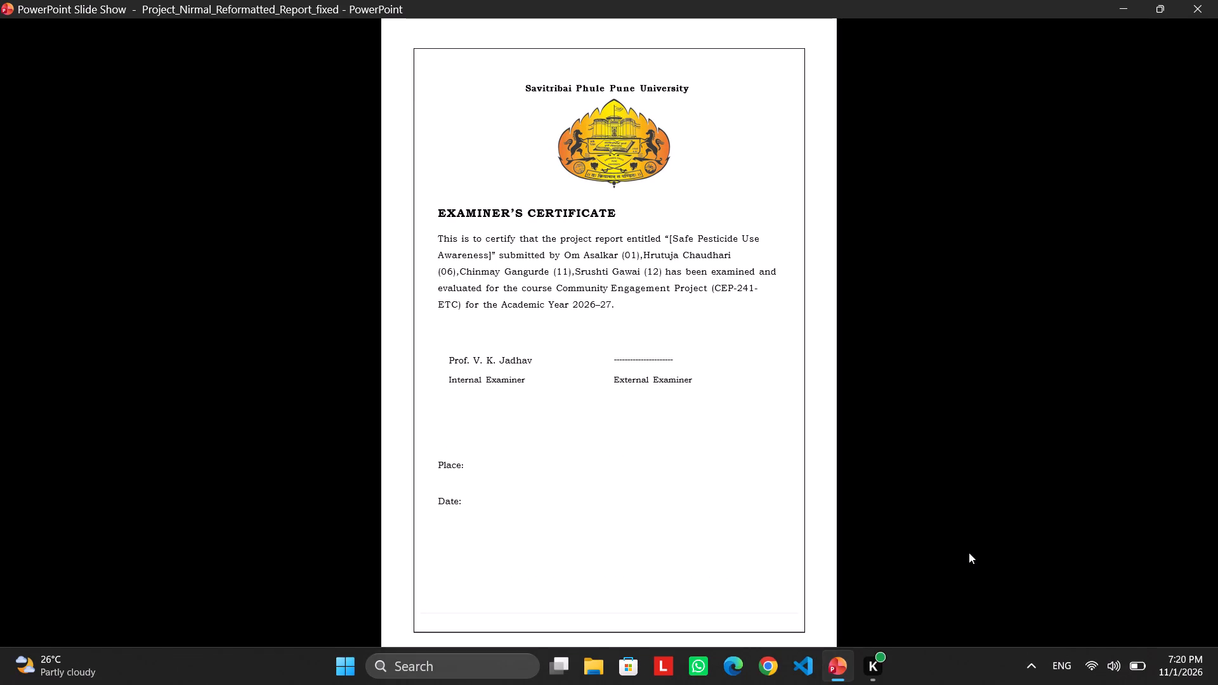
{"action": "key", "text": "Left"}
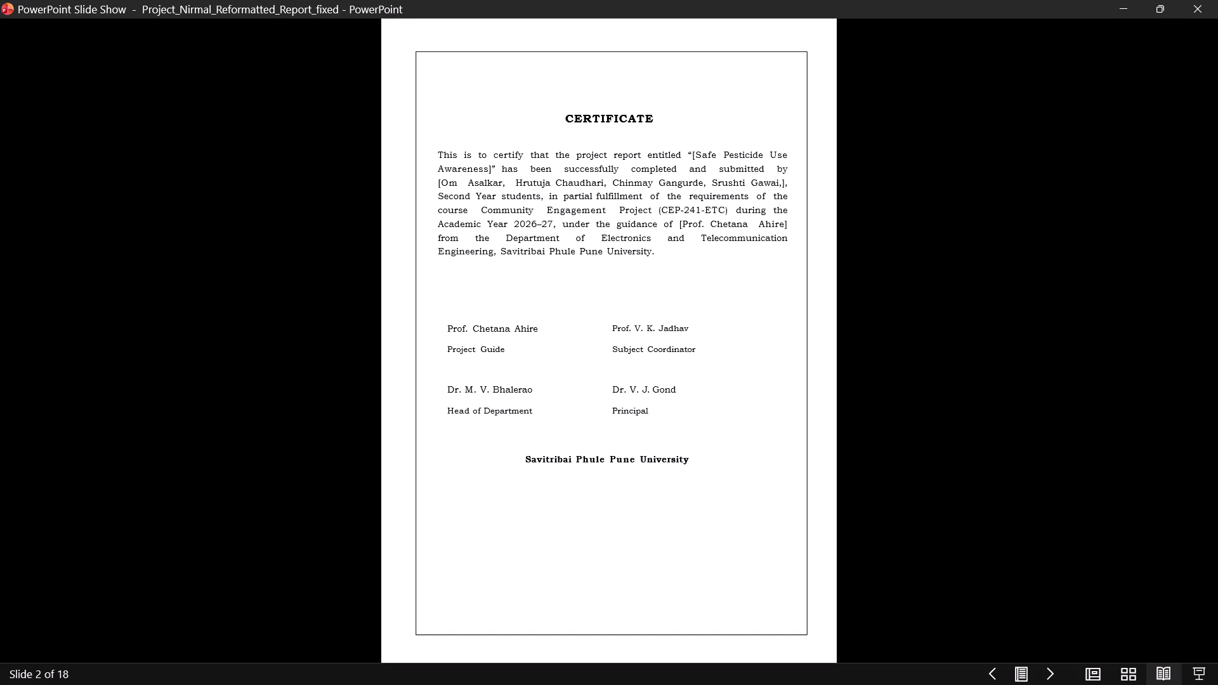
{"action": "key", "text": "Right"}
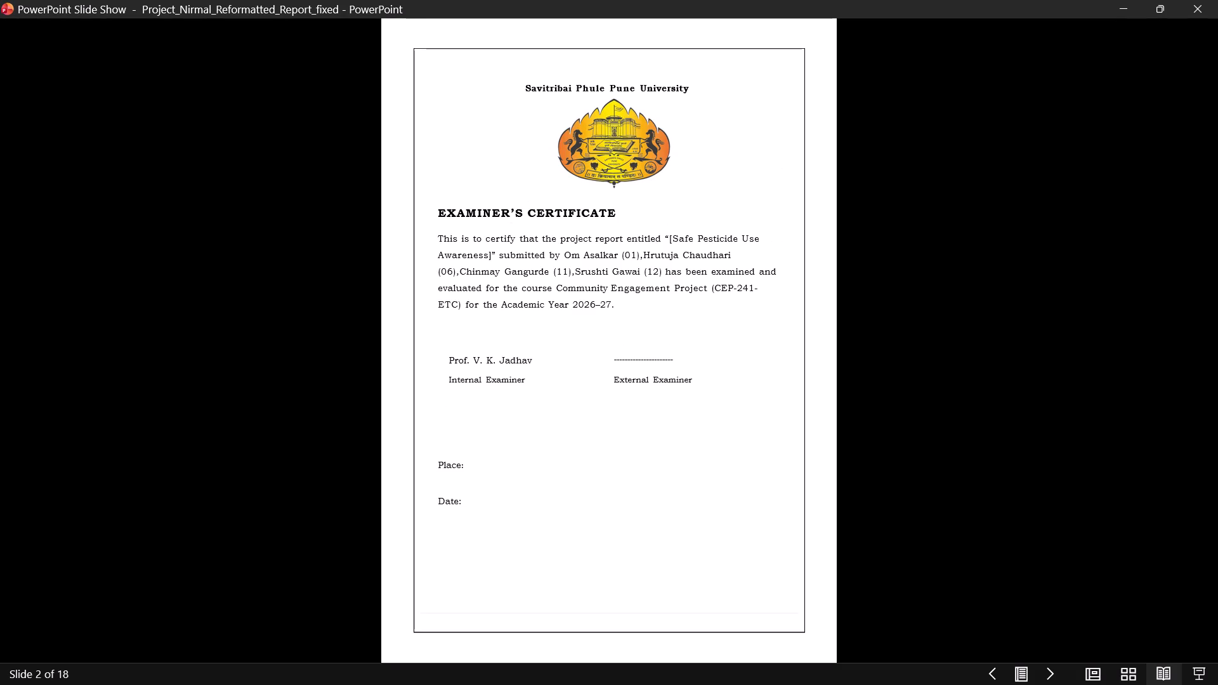
{"action": "key", "text": "Right"}
{"action": "key", "text": "Left"}
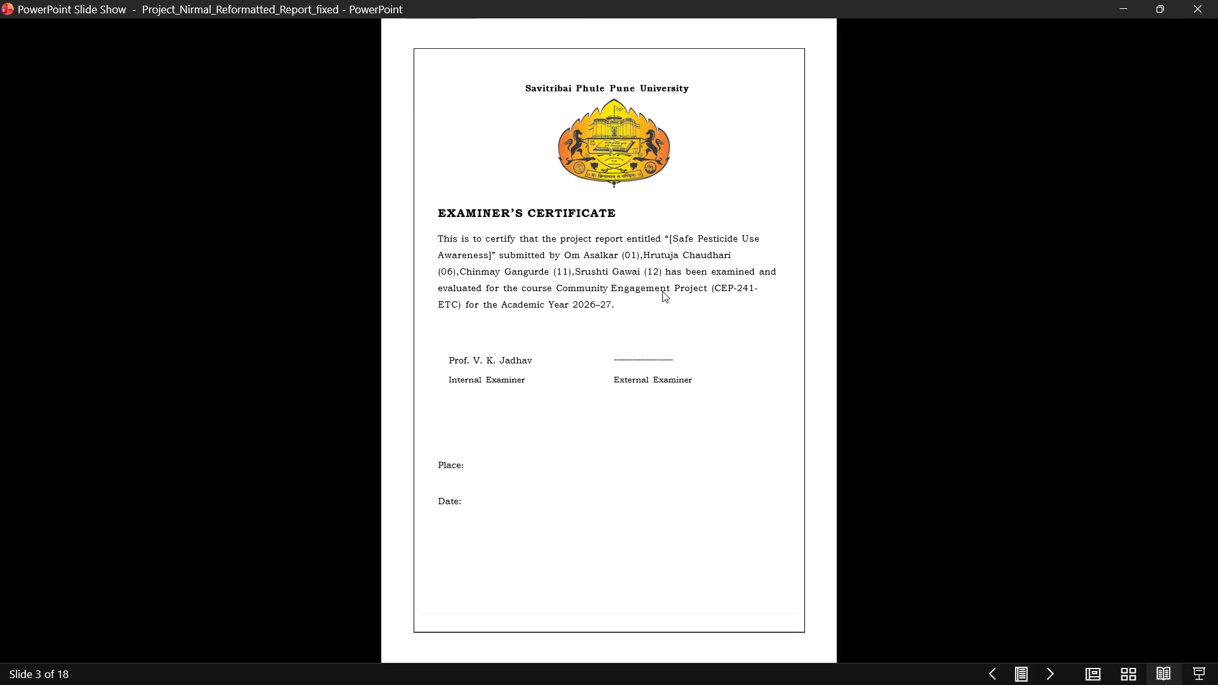
{"action": "double_click", "coordinate": [617, 280]}
{"action": "key", "text": "Left"}
{"action": "key", "text": "Left"}
{"action": "key", "text": "Left"}
{"action": "key", "text": "Left"}
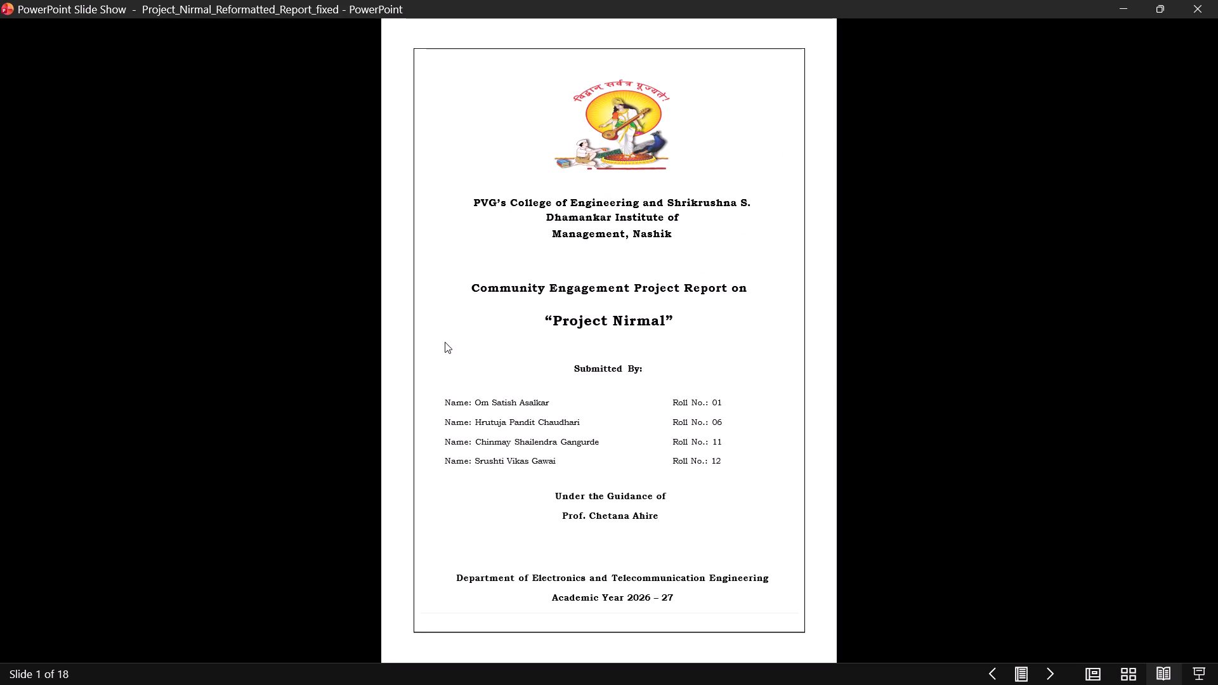
Page through the report from the cover to the last slide, checking the content and page numbers, and exit Reading View.
{"action": "key", "text": "Right"}
{"action": "key", "text": "Right"}
{"action": "key", "text": "Right"}
{"action": "key", "text": "Right"}
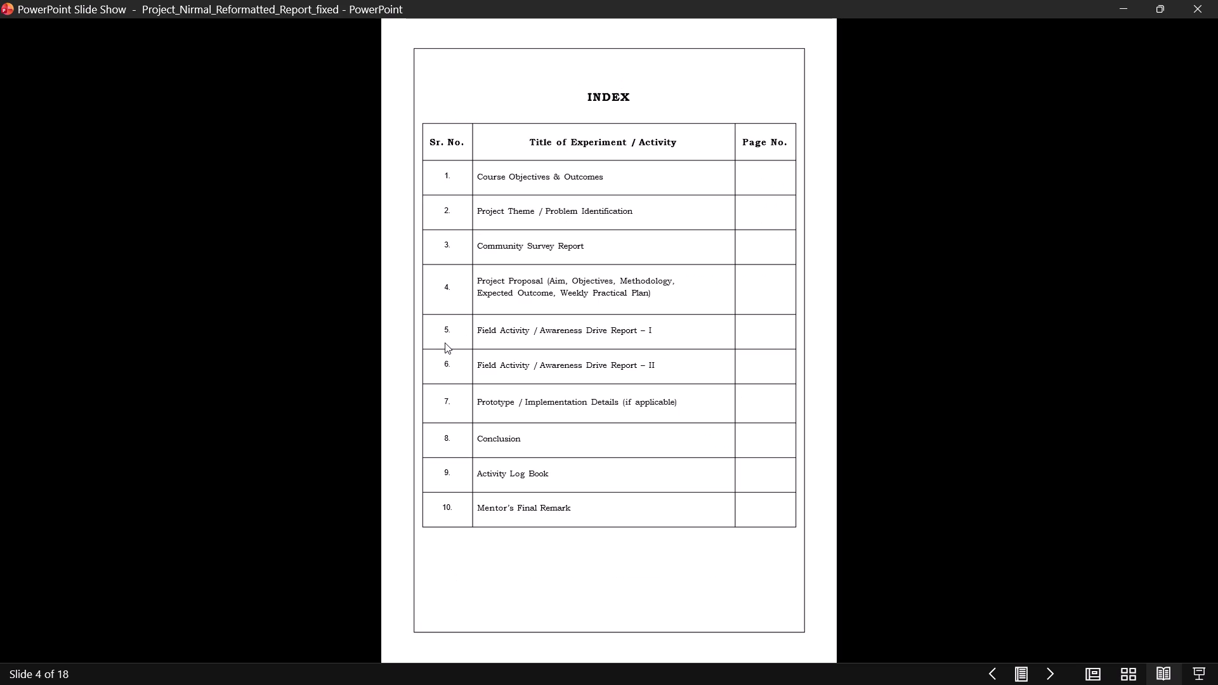
{"action": "key", "text": "Right"}
{"action": "key", "text": "Right"}
{"action": "key", "text": "Right"}
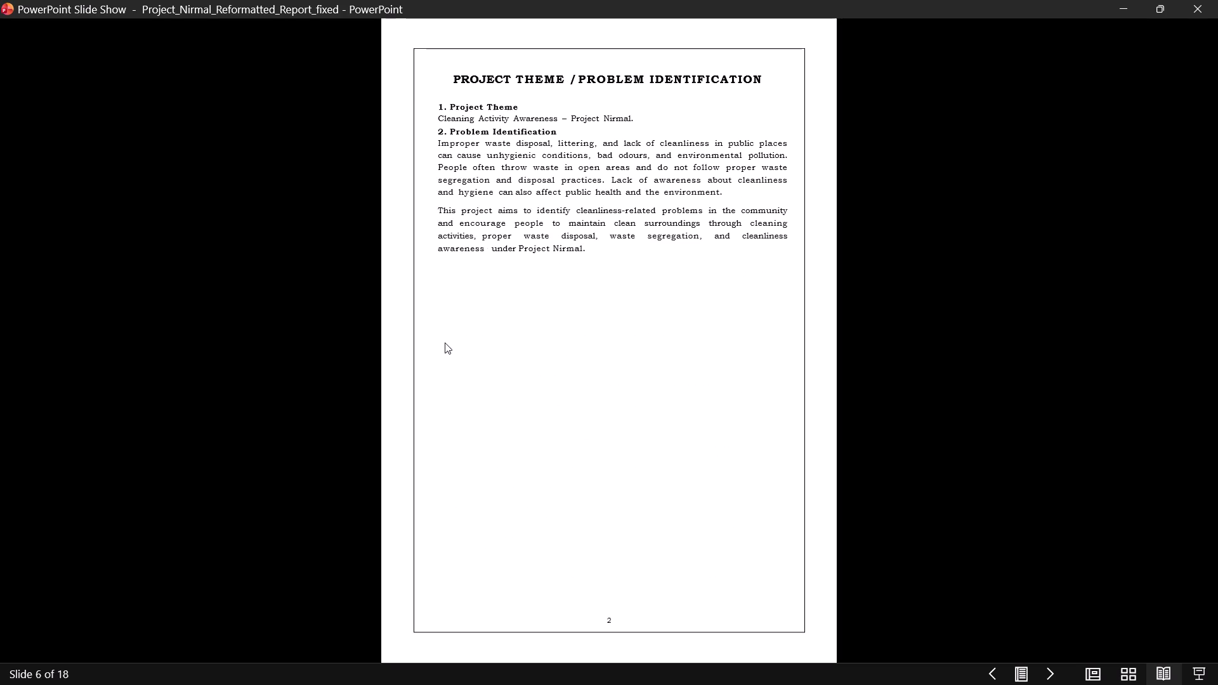
{"action": "key", "text": "Right"}
{"action": "key", "text": "Right"}
{"action": "key", "text": "Right"}
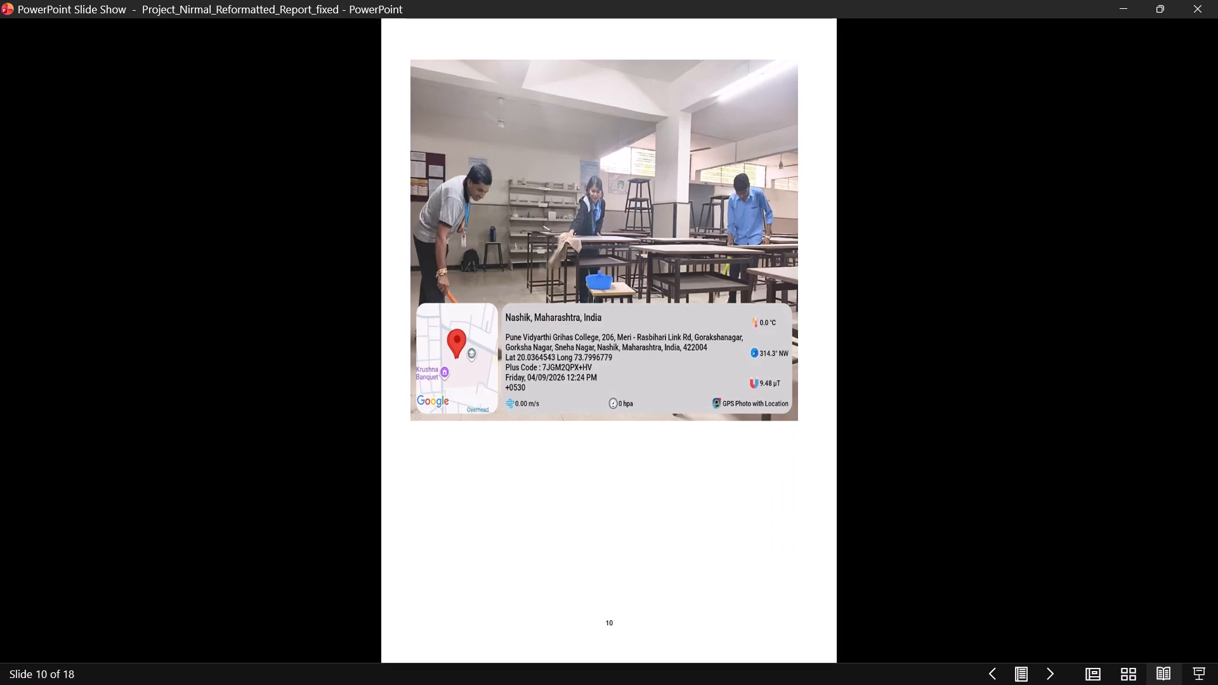
{"action": "key", "text": "Right"}
{"action": "key", "text": "Left"}
{"action": "key", "text": "Left"}
{"action": "key", "text": "Right"}
{"action": "key", "text": "Right"}
{"action": "key", "text": "Right"}
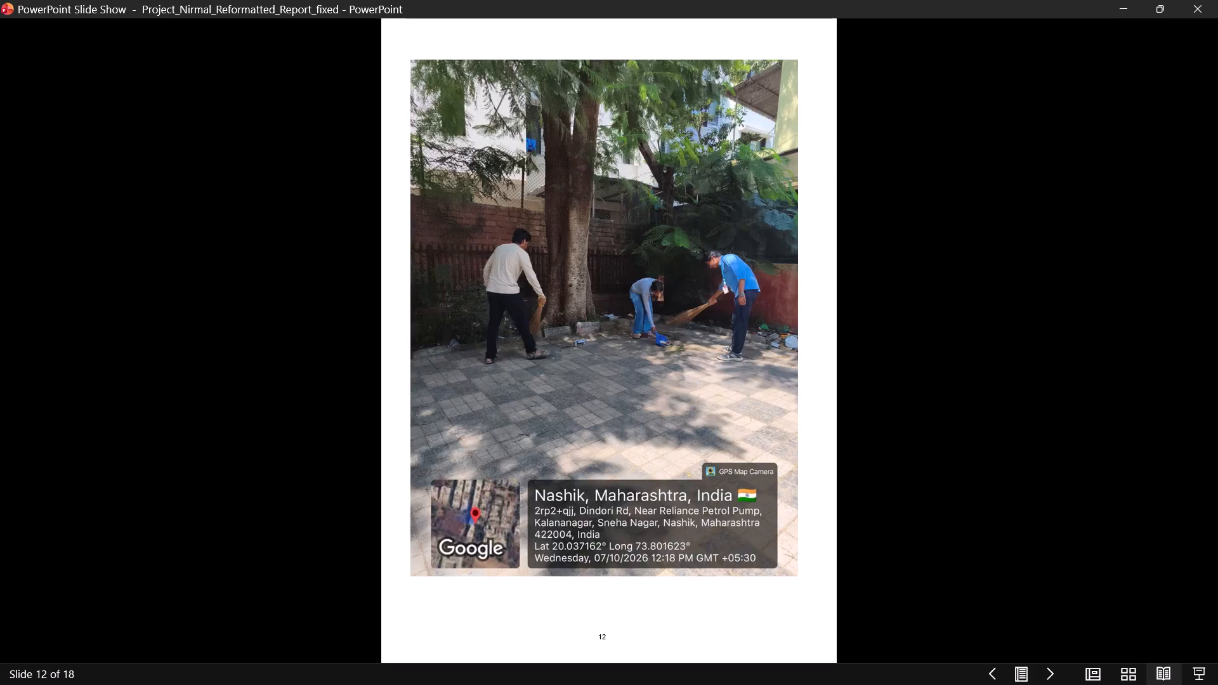
{"action": "key", "text": "Right"}
{"action": "key", "text": "Right"}
{"action": "key", "text": "Right"}
{"action": "key", "text": "Right"}
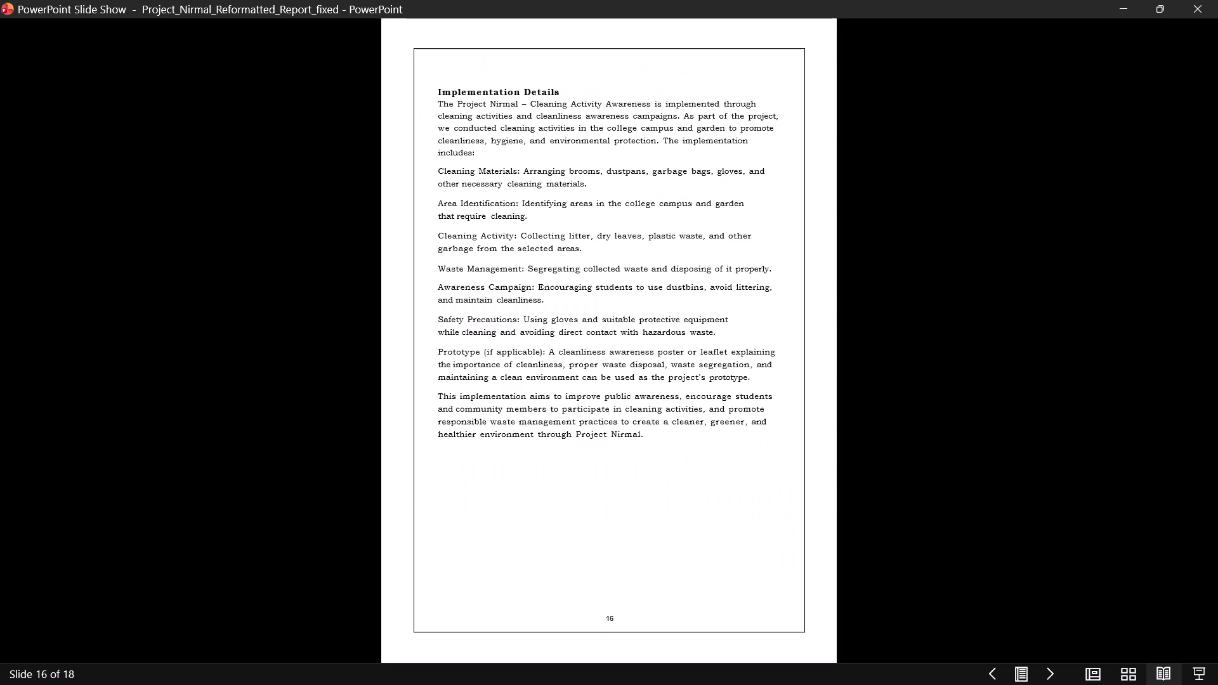
{"action": "key", "text": "Right"}
{"action": "key", "text": "Right"}
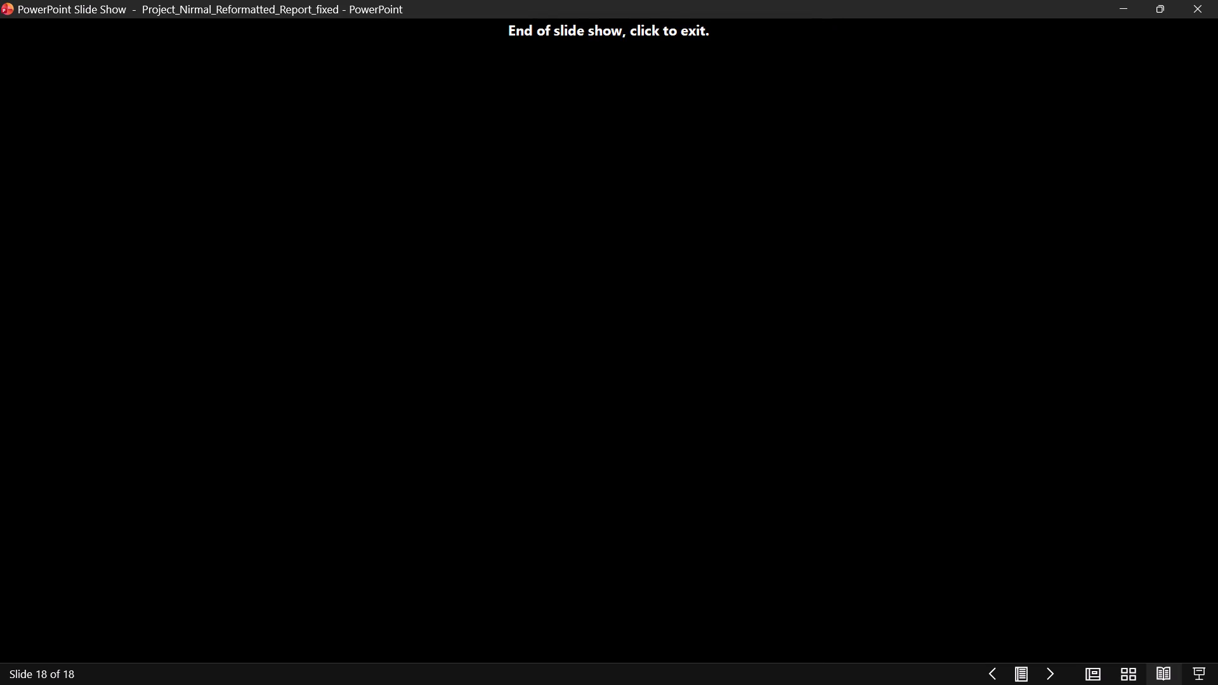
{"action": "key", "text": "Right"}
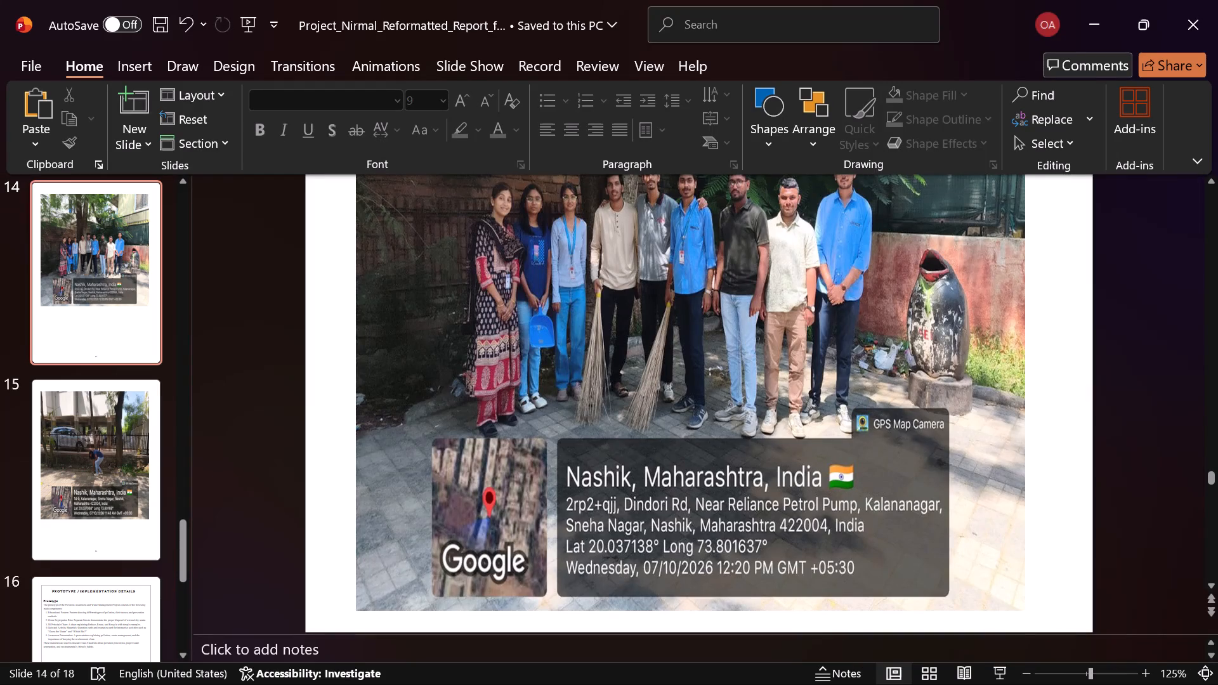
Bold the bracketed list of student names in the Certificate paragraph on slide 2.
{"action": "scroll", "coordinate": [724, 387], "scroll_direction": "up", "scroll_amount": 20}
{"action": "scroll", "coordinate": [724, 387], "scroll_direction": "up", "scroll_amount": 16}
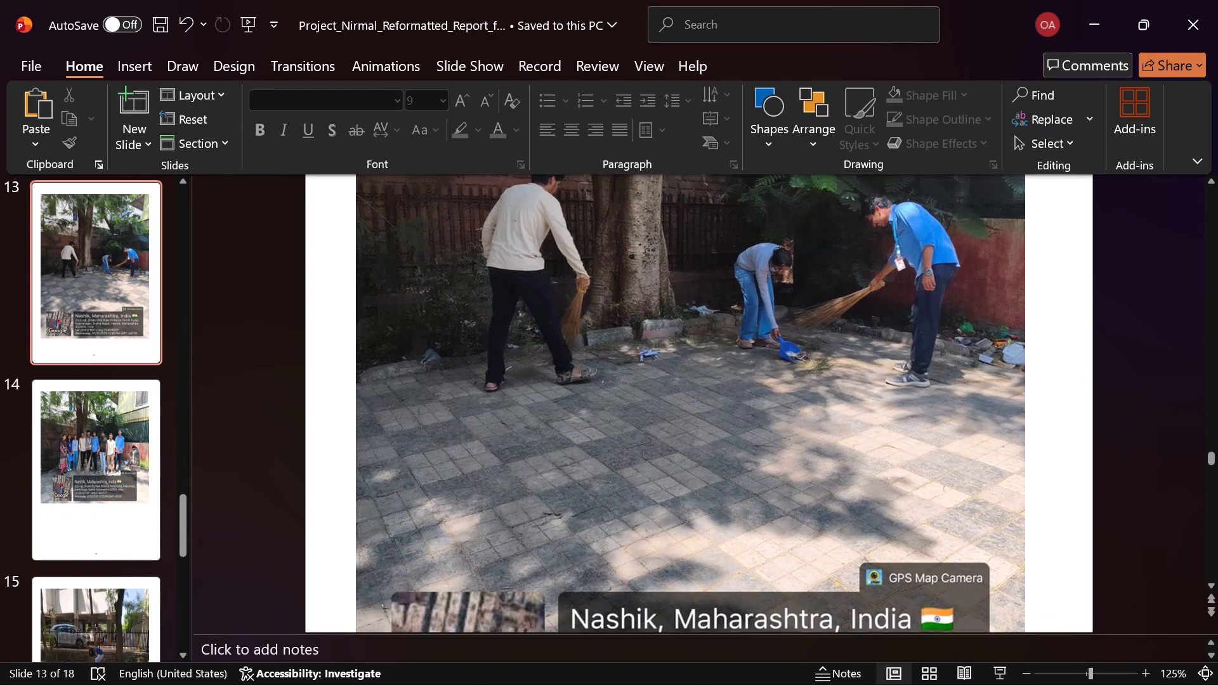
{"action": "scroll", "coordinate": [691, 379], "scroll_direction": "up", "scroll_amount": 17}
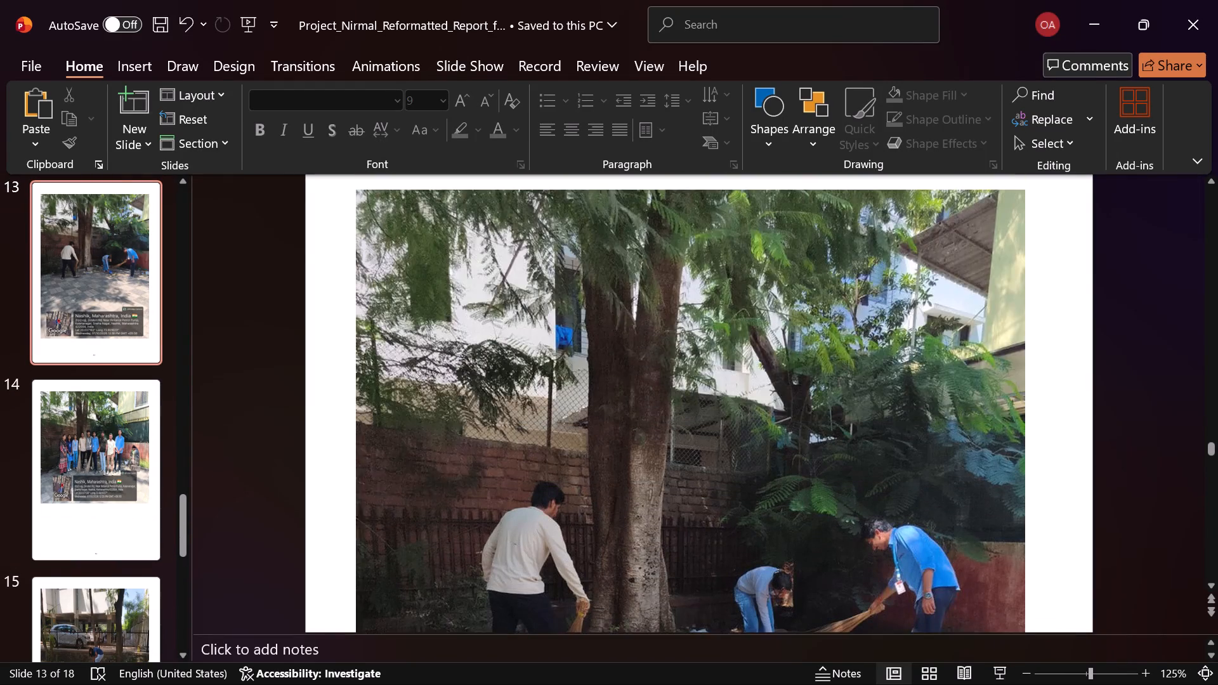
{"action": "scroll", "coordinate": [689, 379], "scroll_direction": "up", "scroll_amount": 5}
{"action": "scroll", "coordinate": [93, 311], "scroll_direction": "up", "scroll_amount": 19}
{"action": "left_click", "coordinate": [94, 303]}
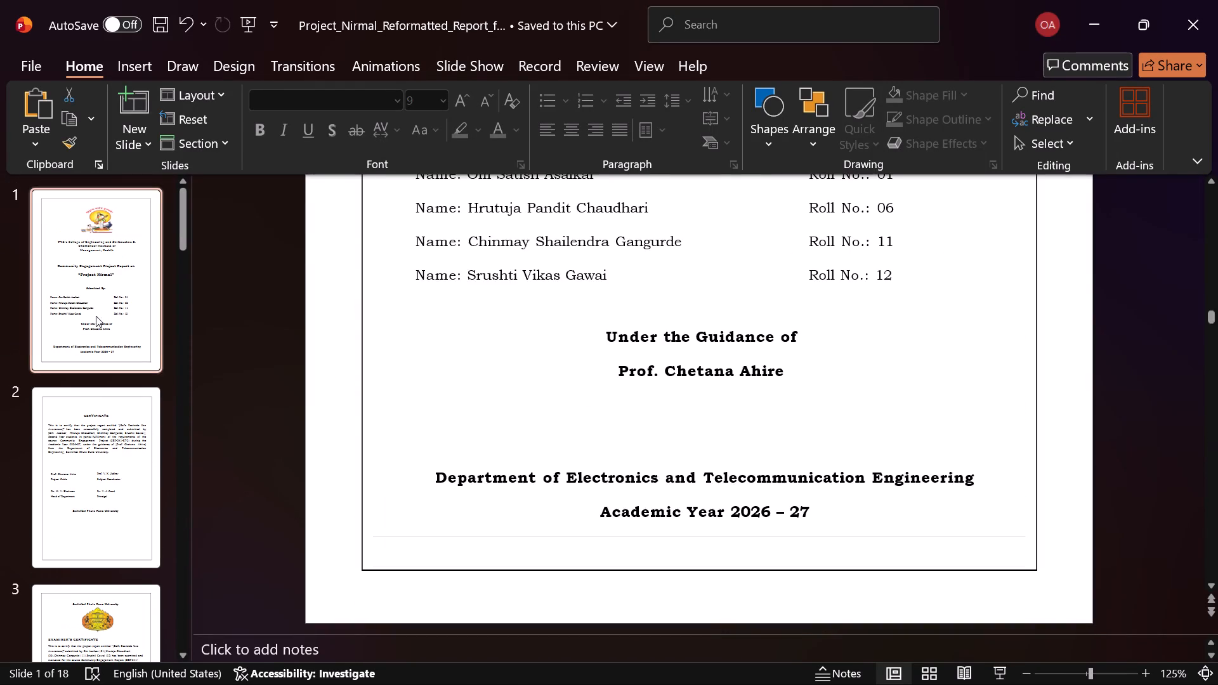
{"action": "left_click", "coordinate": [122, 446]}
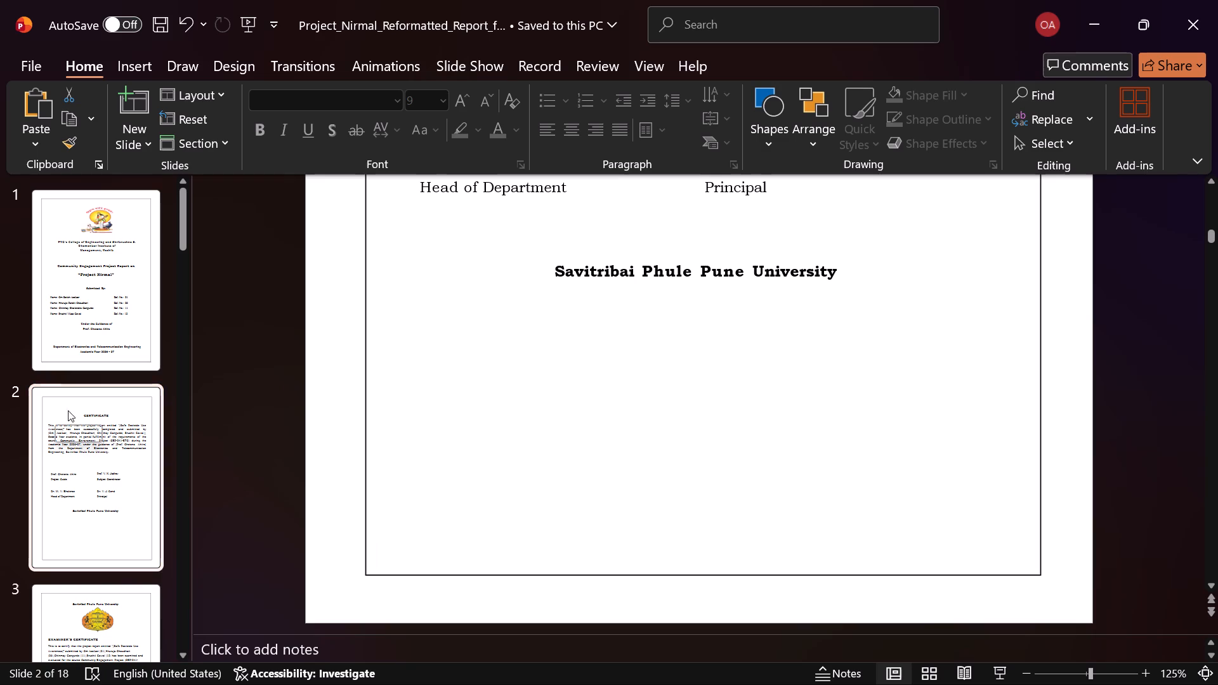
{"action": "scroll", "coordinate": [502, 382], "scroll_direction": "up", "scroll_amount": 20}
{"action": "scroll", "coordinate": [502, 382], "scroll_direction": "up", "scroll_amount": 6}
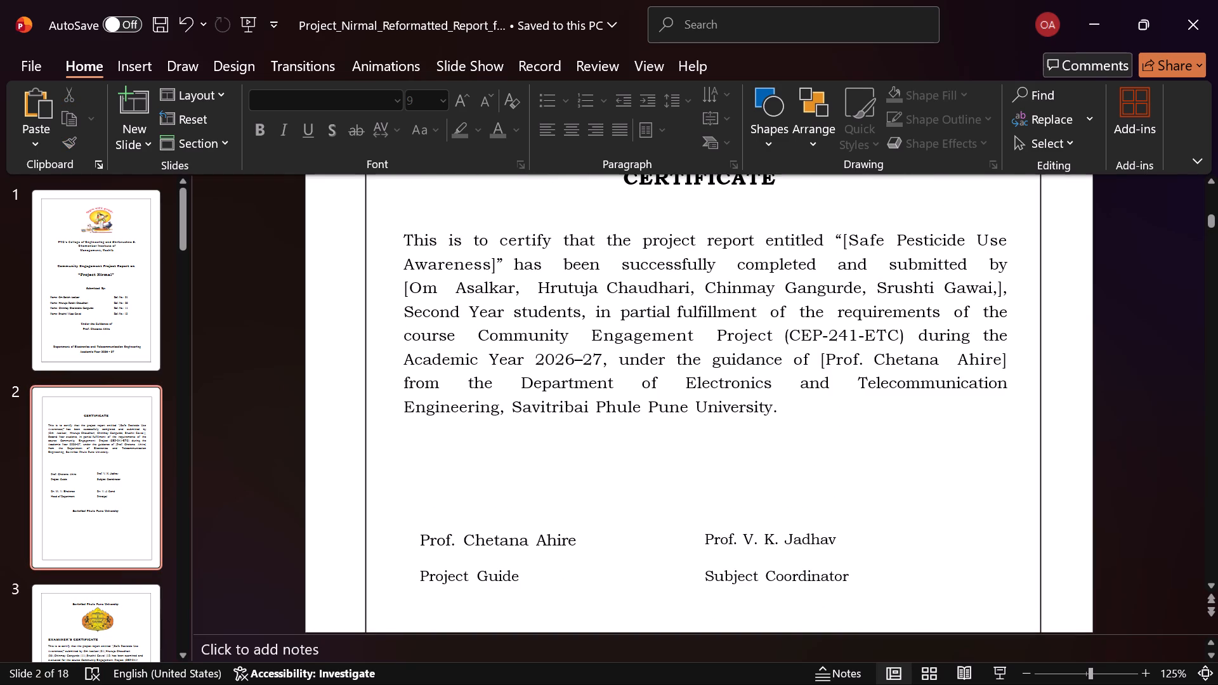
{"action": "left_click_drag", "start_coordinate": [409, 290], "coordinate": [426, 294]}
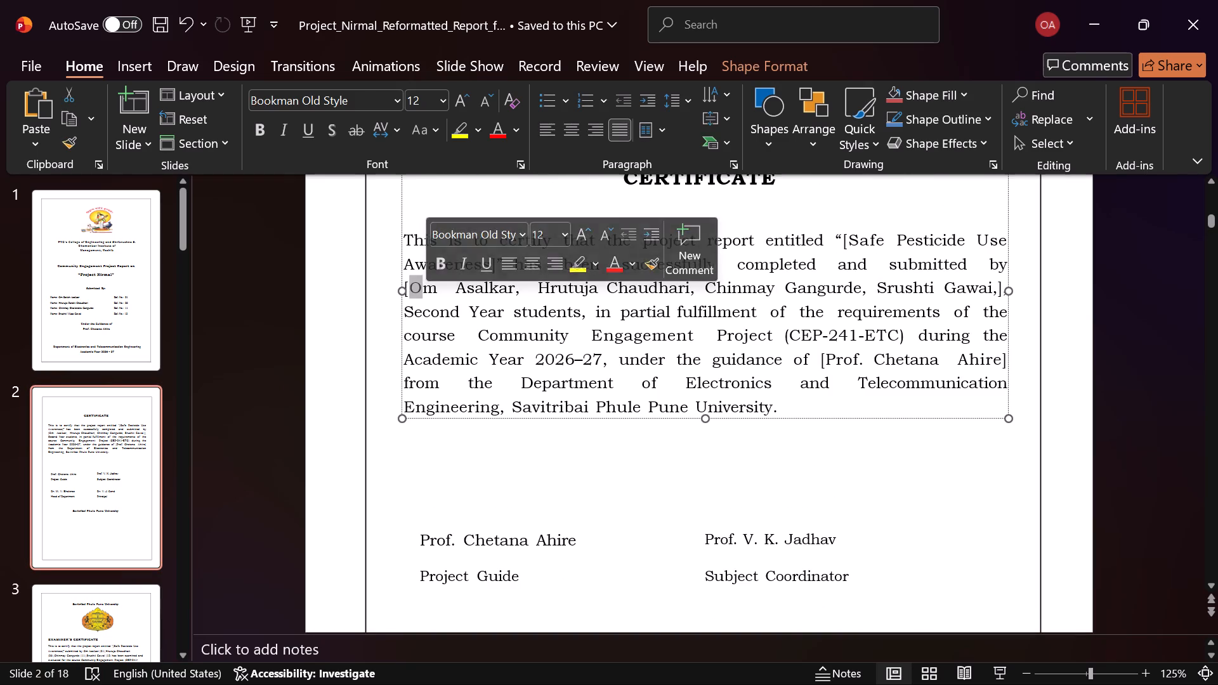
{"action": "left_click", "coordinate": [593, 466]}
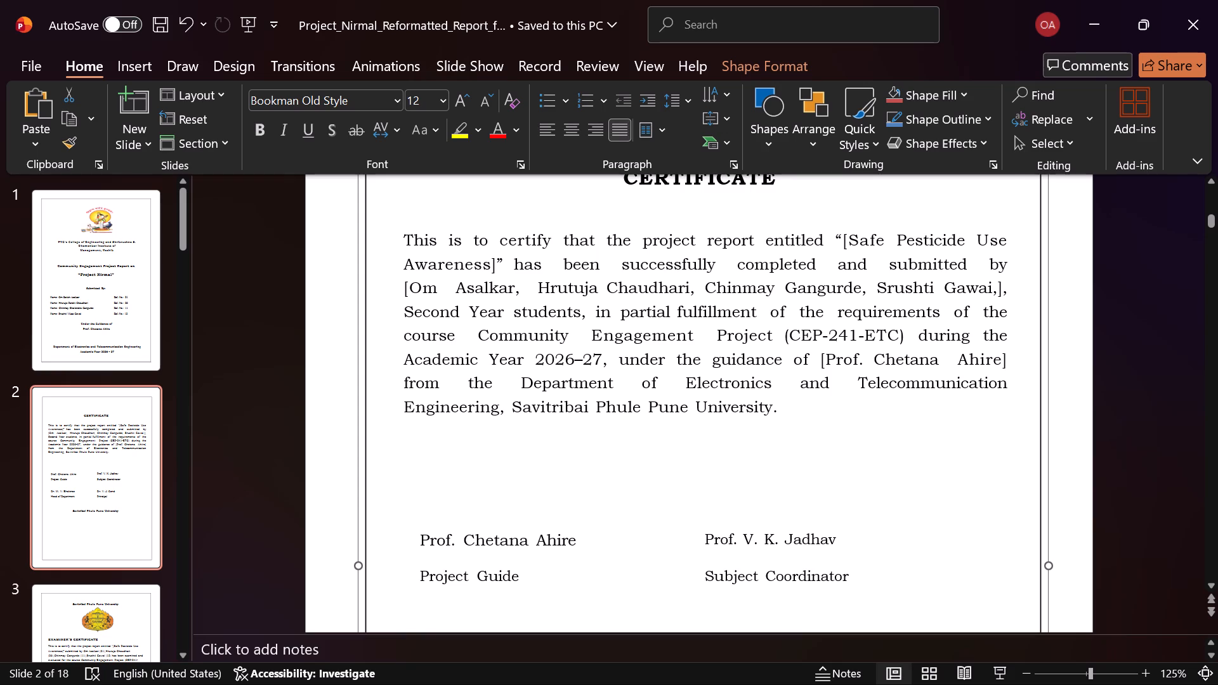
{"action": "left_click_drag", "start_coordinate": [403, 292], "coordinate": [682, 310]}
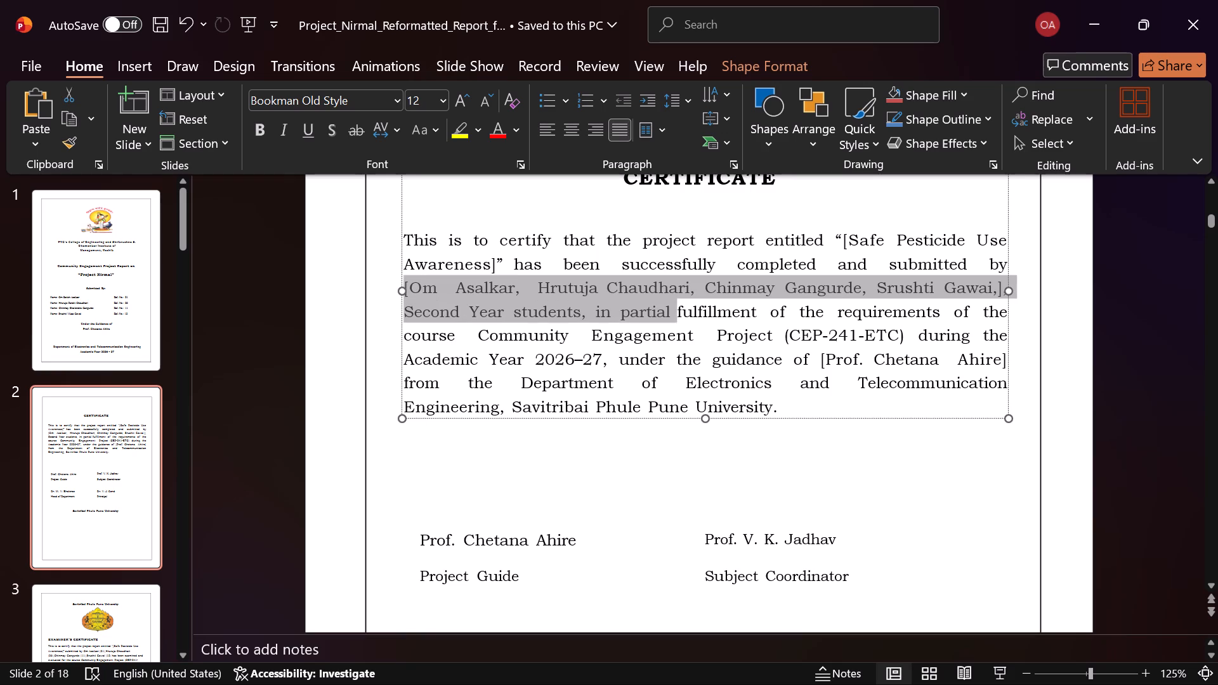
{"action": "left_click_drag", "start_coordinate": [682, 310], "coordinate": [1008, 290]}
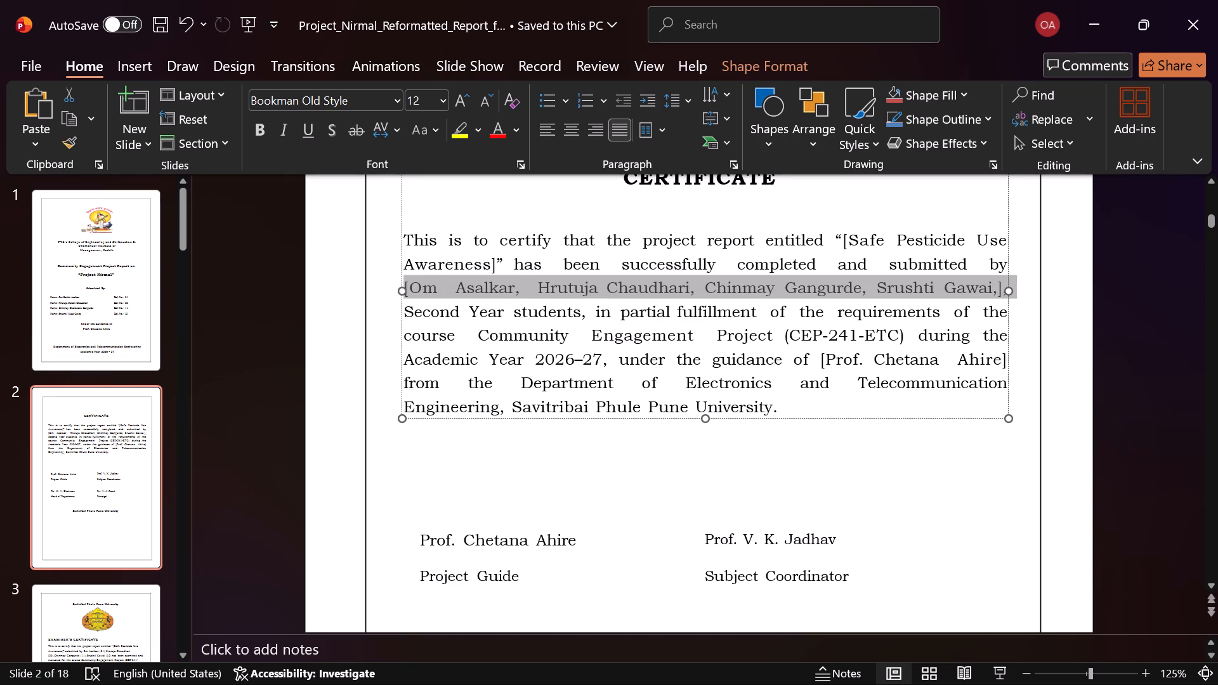
{"action": "left_click_drag", "start_coordinate": [1008, 290], "coordinate": [1002, 293]}
{"action": "left_click", "coordinate": [942, 268]}
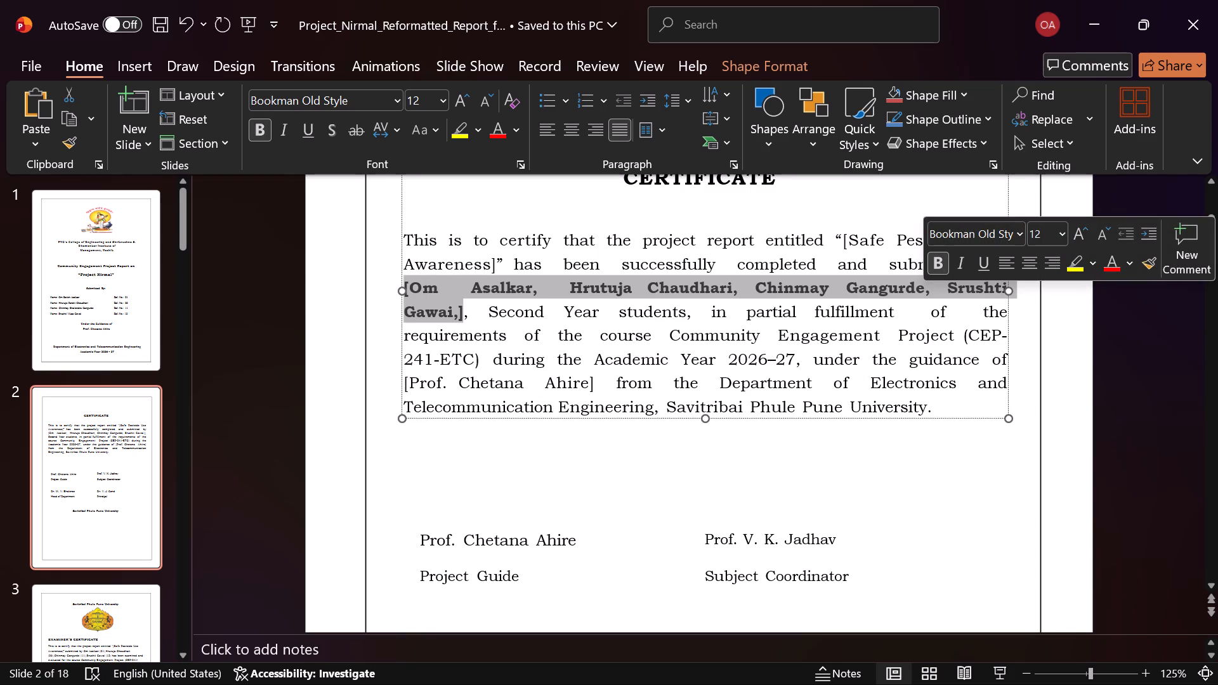
{"action": "left_click", "coordinate": [469, 465]}
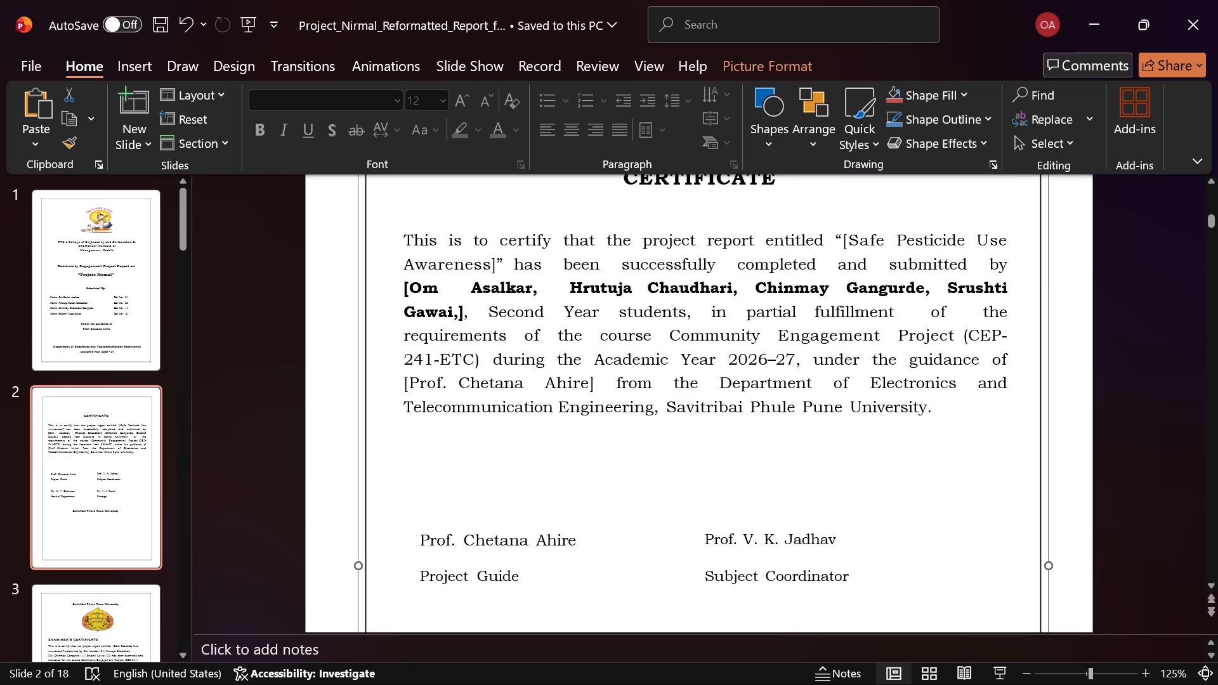
Delete the stray comma before the closing bracket of the student name list in the Certificate paragraph.
{"action": "left_click", "coordinate": [456, 305]}
{"action": "key", "text": "BackSpace"}
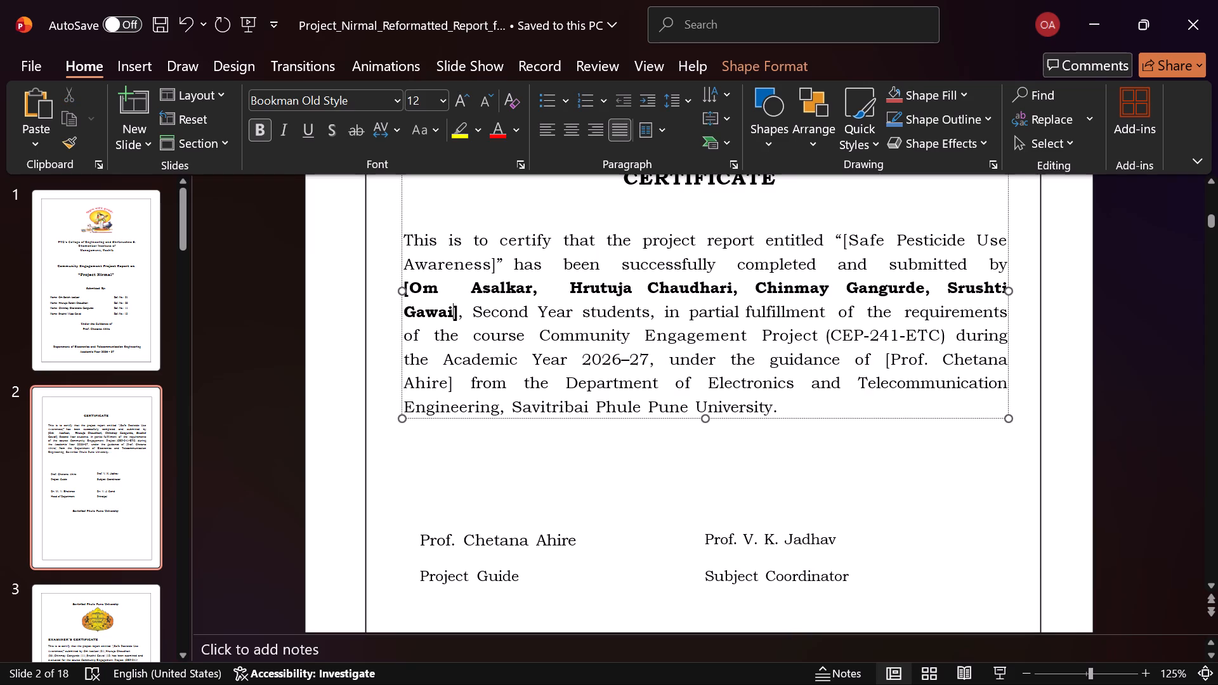
{"action": "left_click", "coordinate": [761, 489]}
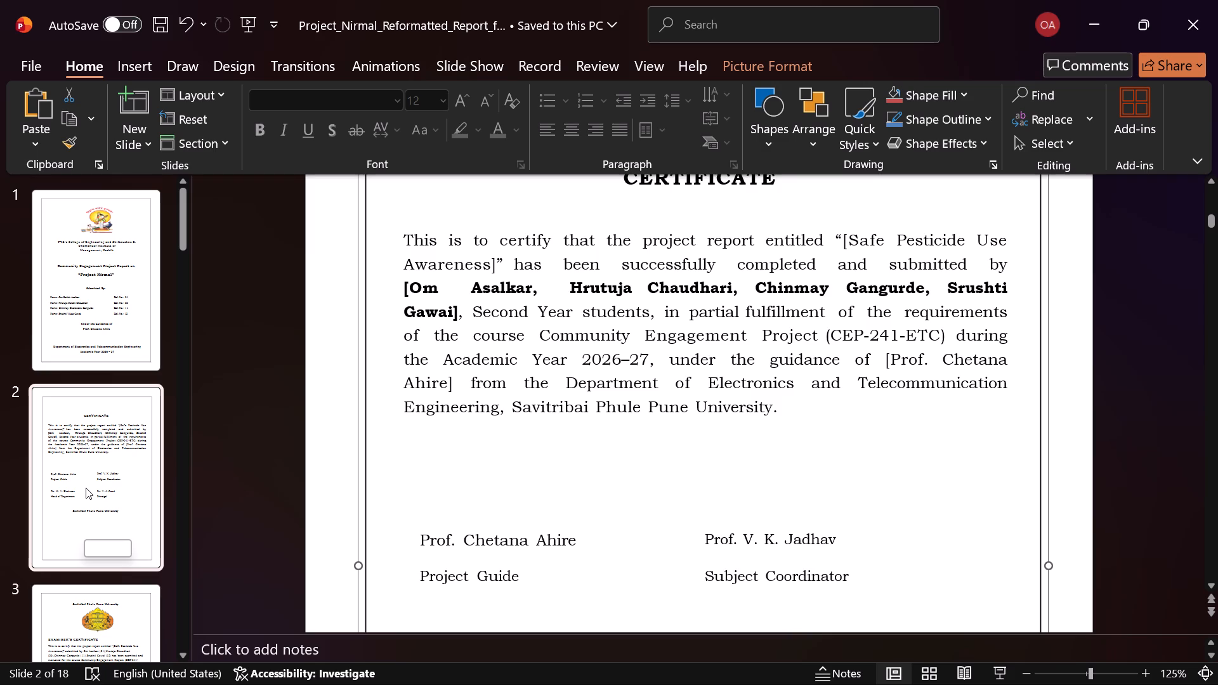
Remove the quotation marks around [Safe Pesticide Use Awareness] in the slide 2 Certificate paragraph and make the bracketed title bold.
{"action": "left_click", "coordinate": [97, 639]}
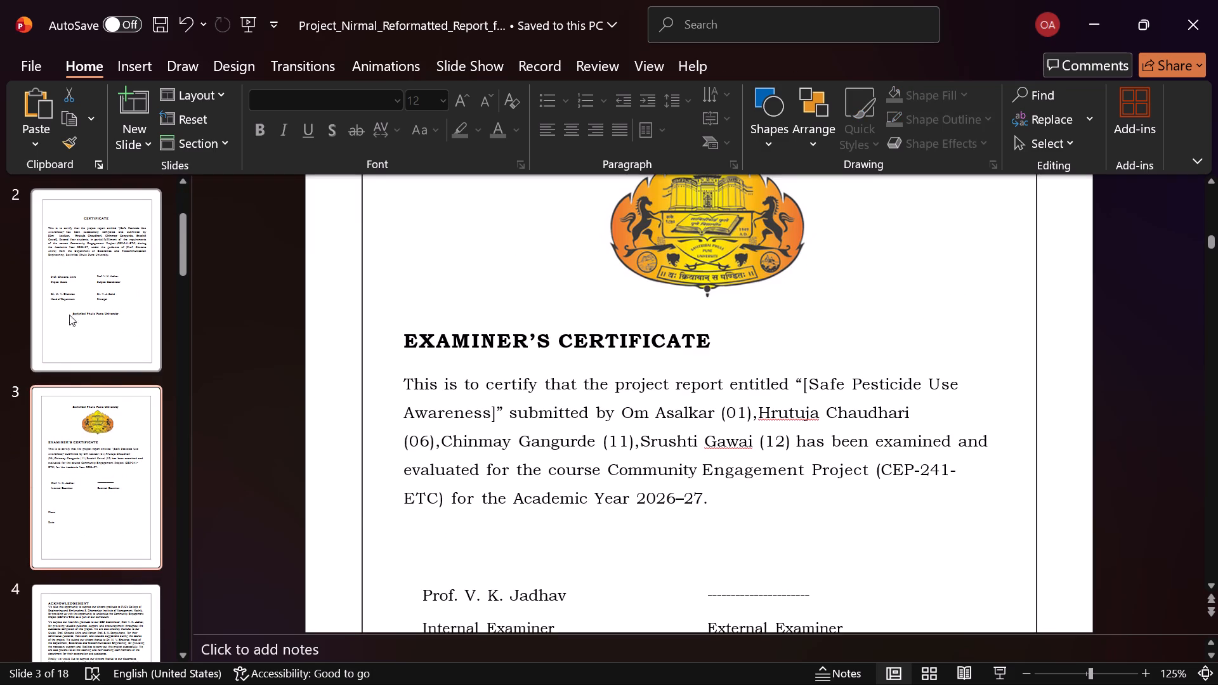
{"action": "left_click", "coordinate": [72, 307]}
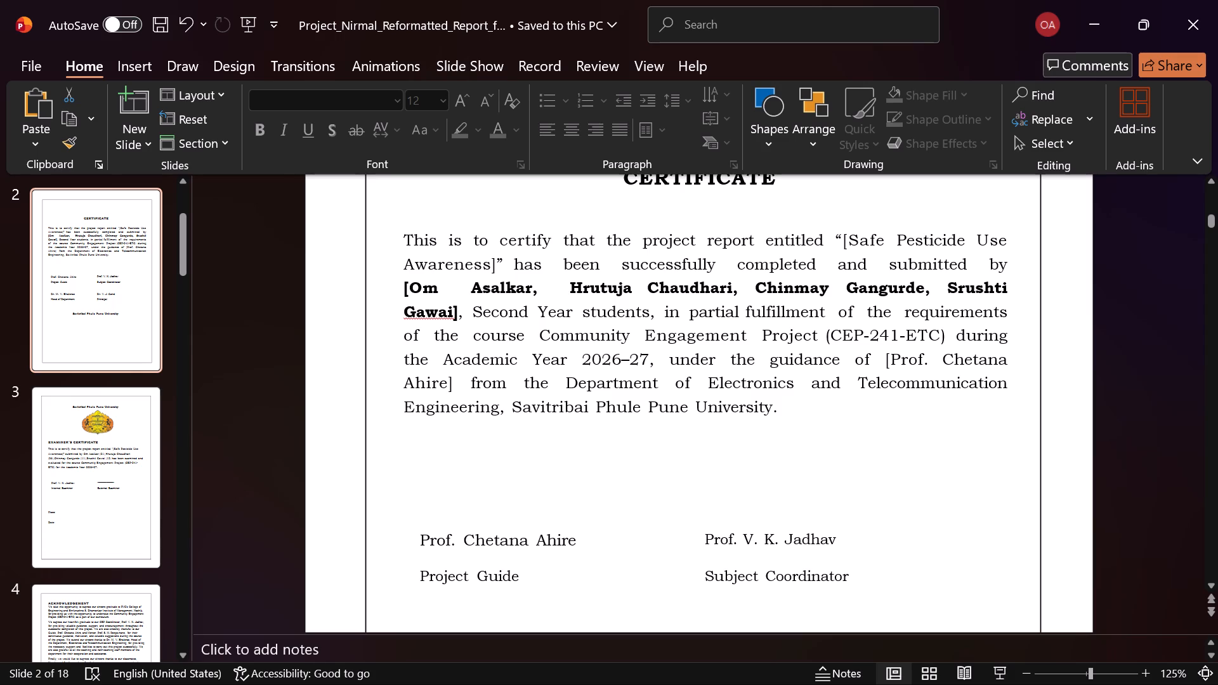
{"action": "left_click", "coordinate": [839, 240]}
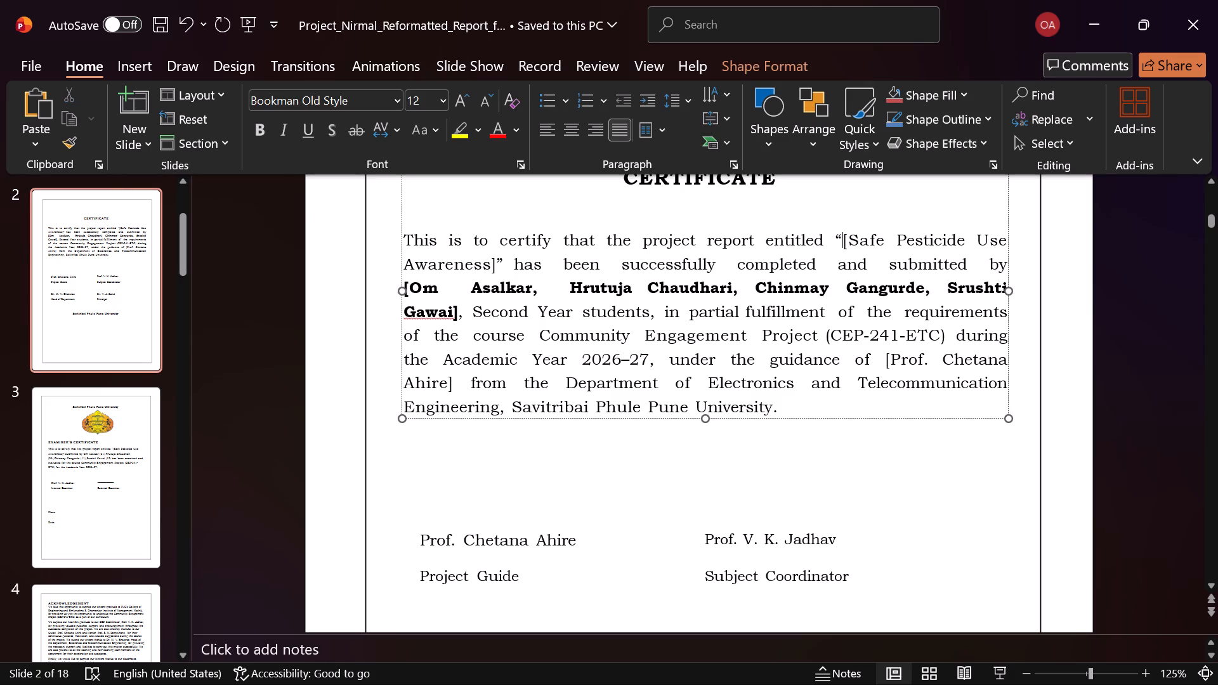
{"action": "key", "text": "BackSpace"}
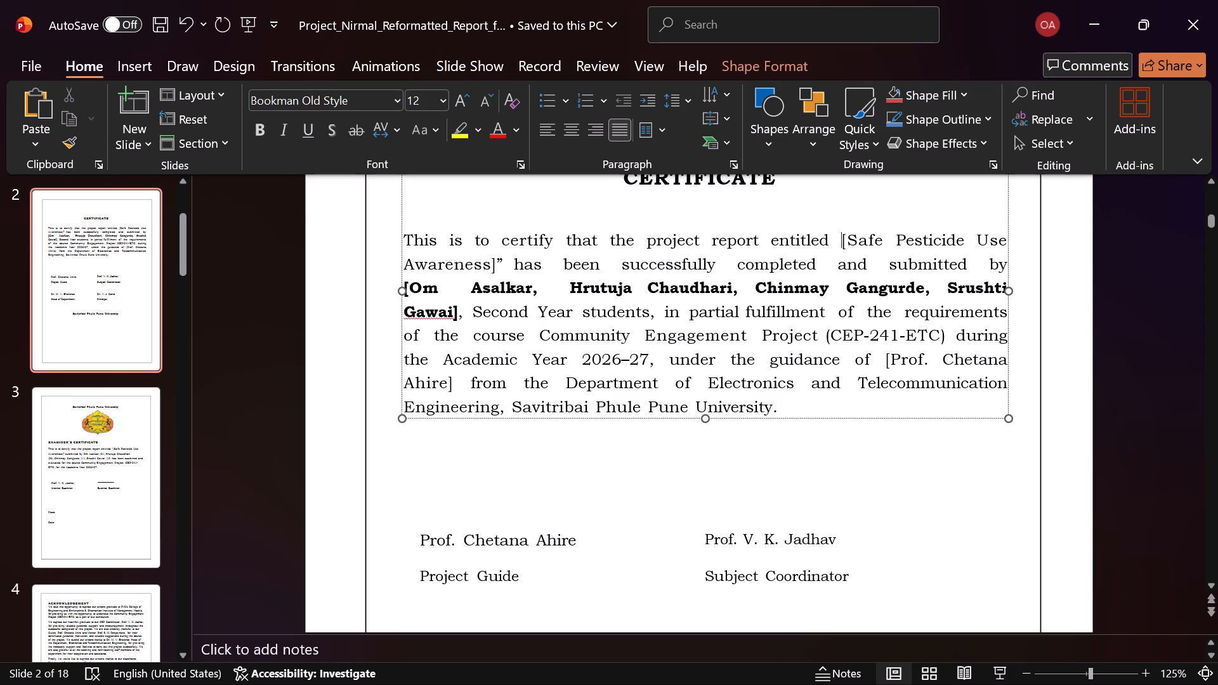
{"action": "left_click", "coordinate": [504, 267]}
{"action": "key", "text": "BackSpace"}
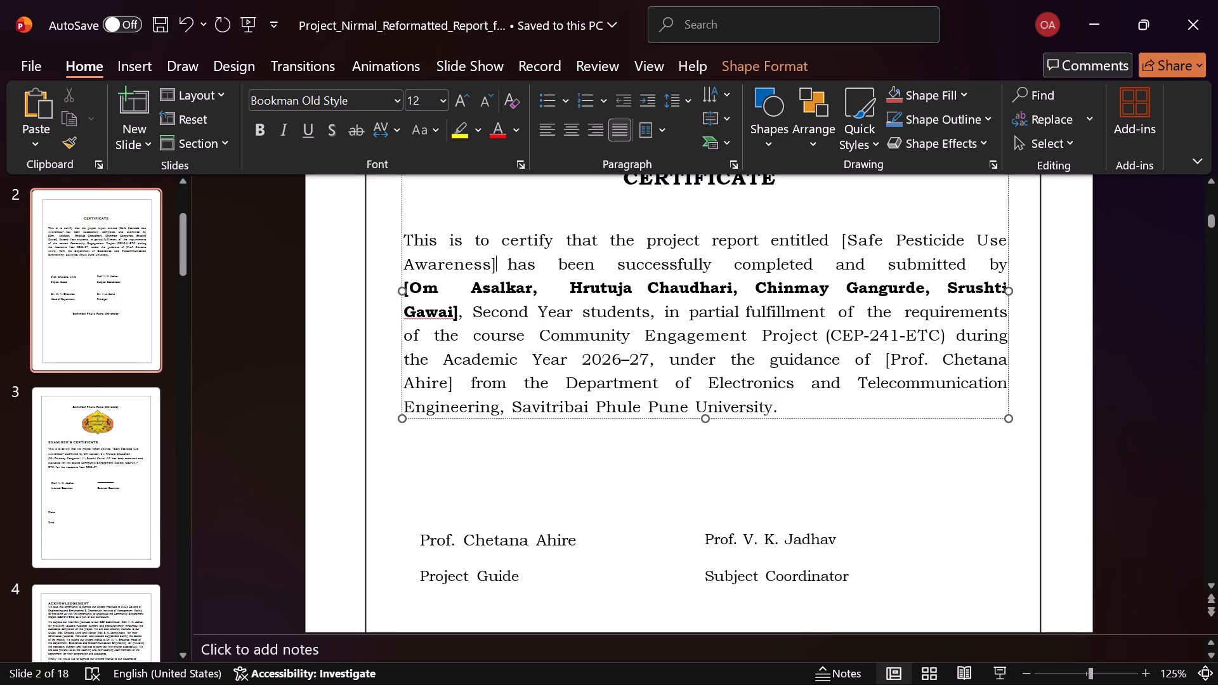
{"action": "left_click_drag", "start_coordinate": [502, 269], "coordinate": [840, 240]}
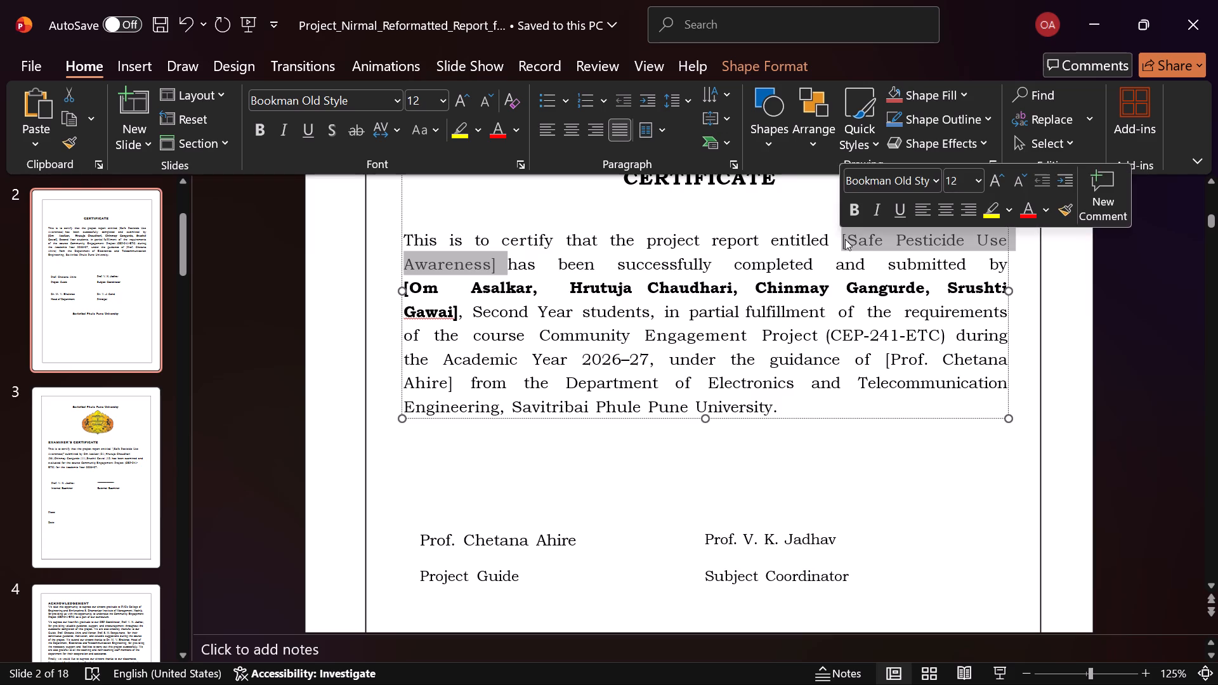
{"action": "left_click", "coordinate": [856, 216]}
{"action": "left_click", "coordinate": [926, 512]}
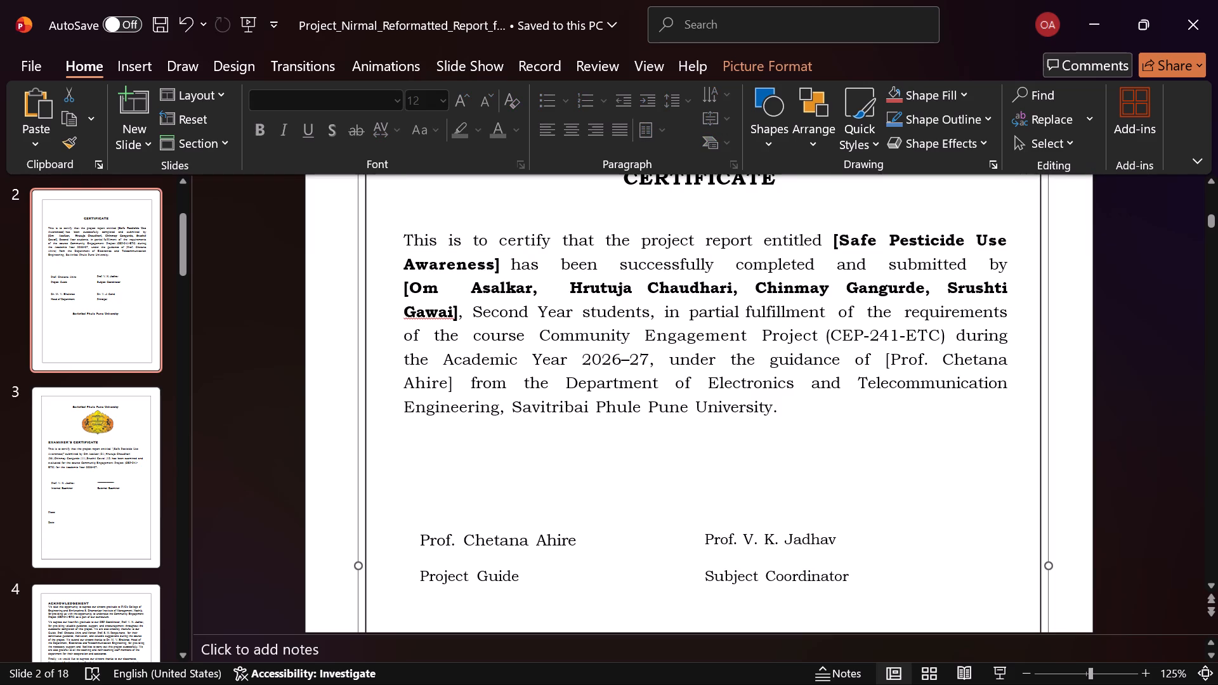
Remove the square brackets around the project title Safe Pesticide Use Awareness, keeping a space before the title.
{"action": "left_click", "coordinate": [838, 243]}
{"action": "key", "text": "BackSpace"}
{"action": "key", "text": "BackSpace"}
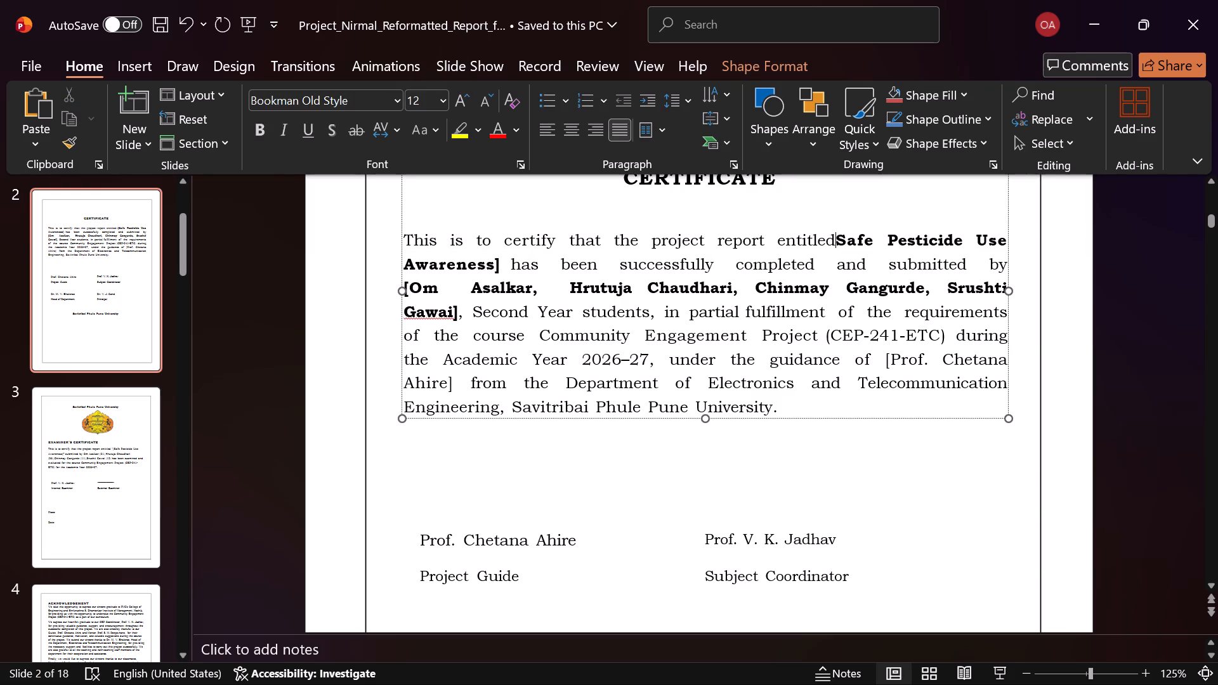
{"action": "key", "text": "space"}
{"action": "left_click", "coordinate": [499, 264]}
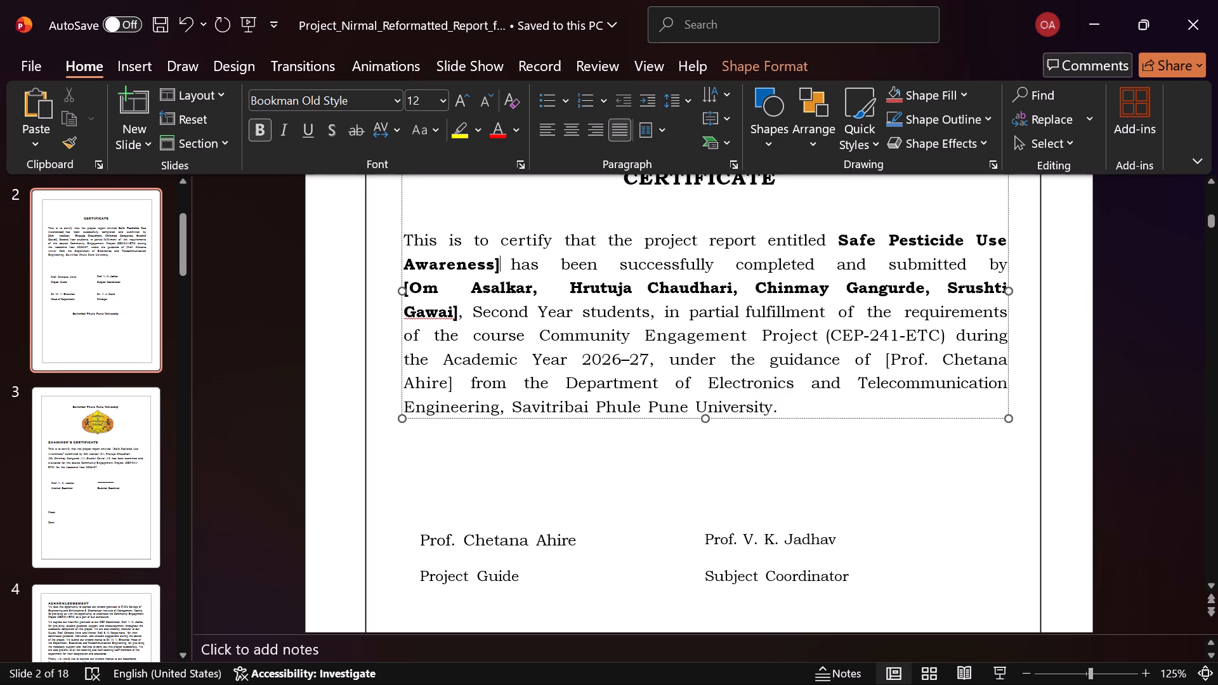
{"action": "key", "text": "BackSpace"}
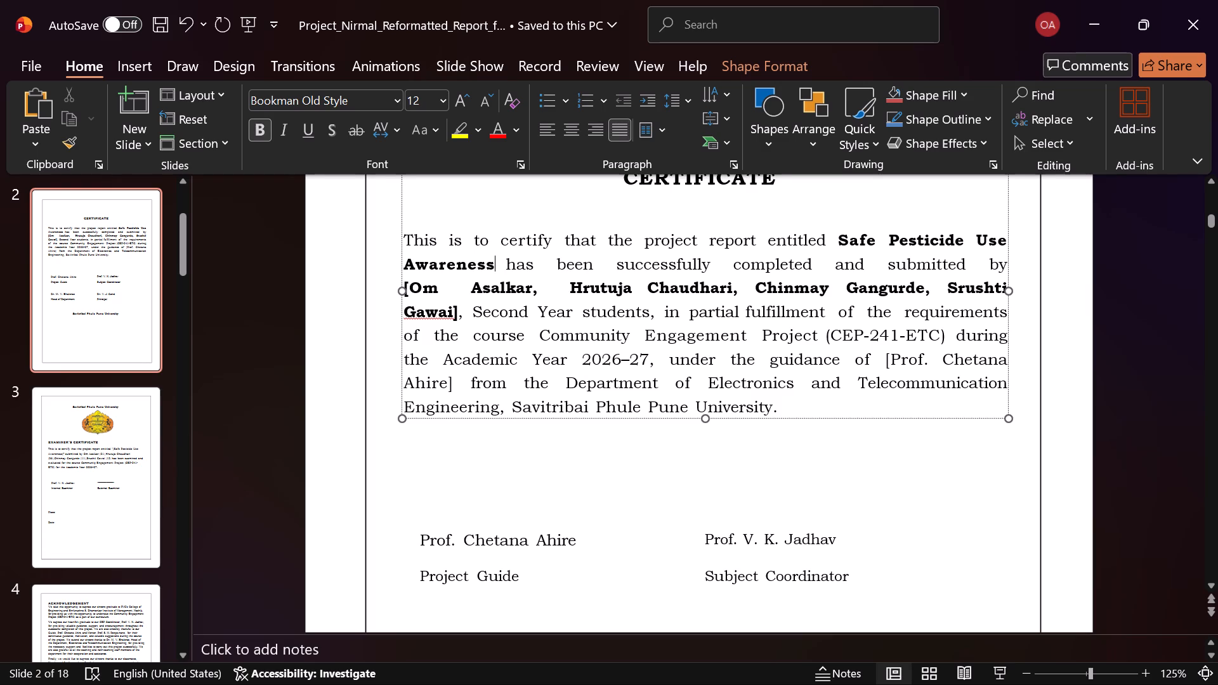
Remove the square brackets around the student names and the comma that follows the list in the Certificate paragraph.
{"action": "left_click", "coordinate": [462, 316]}
{"action": "key", "text": "BackSpace"}
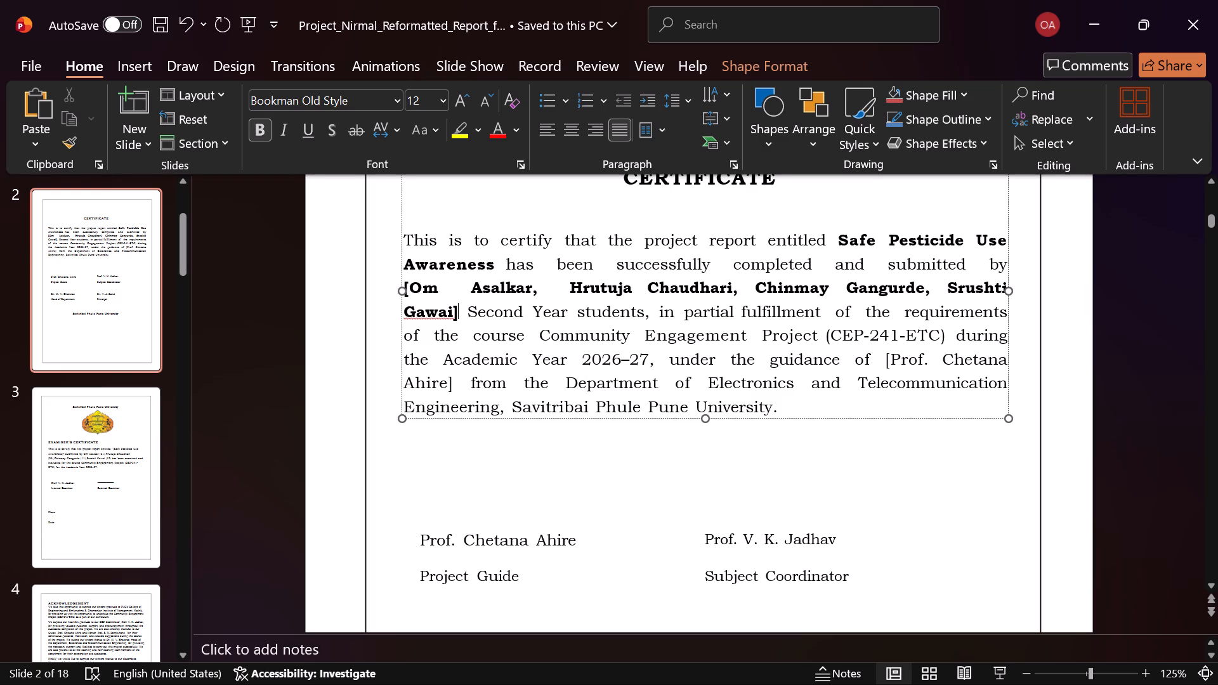
{"action": "key", "text": "BackSpace"}
{"action": "left_click", "coordinate": [410, 294]}
{"action": "key", "text": "BackSpace"}
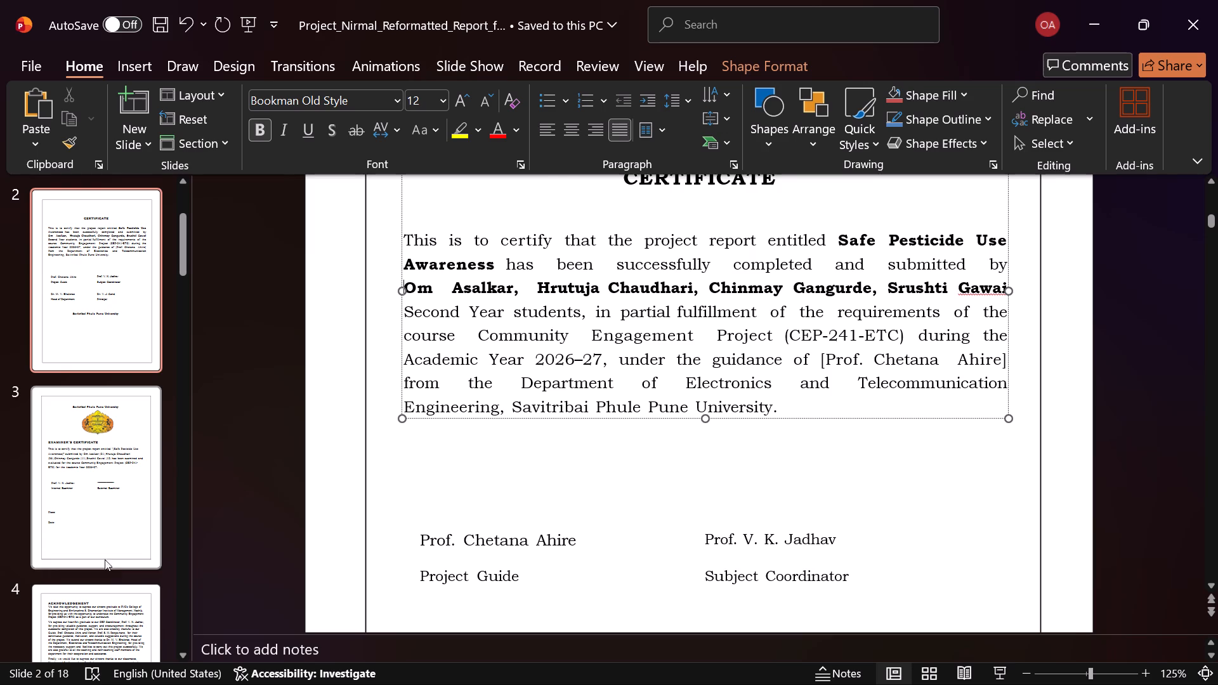
Check the Examiner's Certificate on slide 3, and add roll number (01) after the first student's name in the slide 2 Certificate.
{"action": "left_click", "coordinate": [118, 603]}
{"action": "left_click", "coordinate": [96, 374]}
{"action": "left_click", "coordinate": [89, 297]}
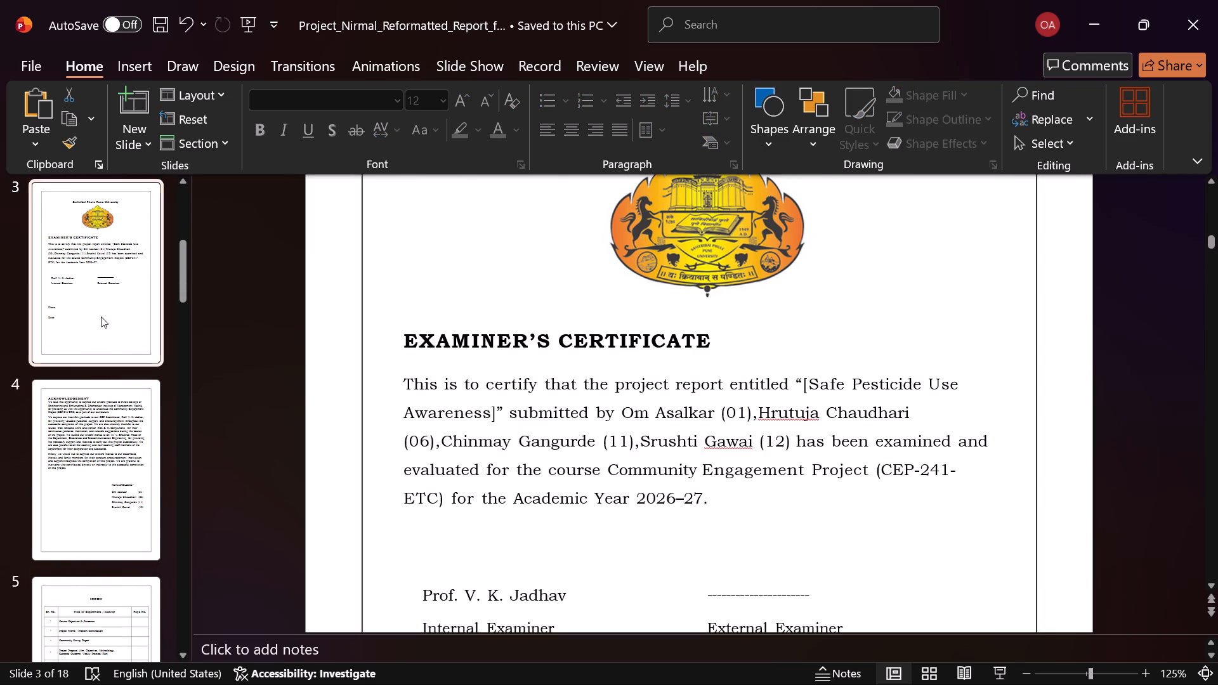
{"action": "scroll", "coordinate": [114, 343], "scroll_direction": "up", "scroll_amount": 3}
{"action": "left_click", "coordinate": [123, 487]}
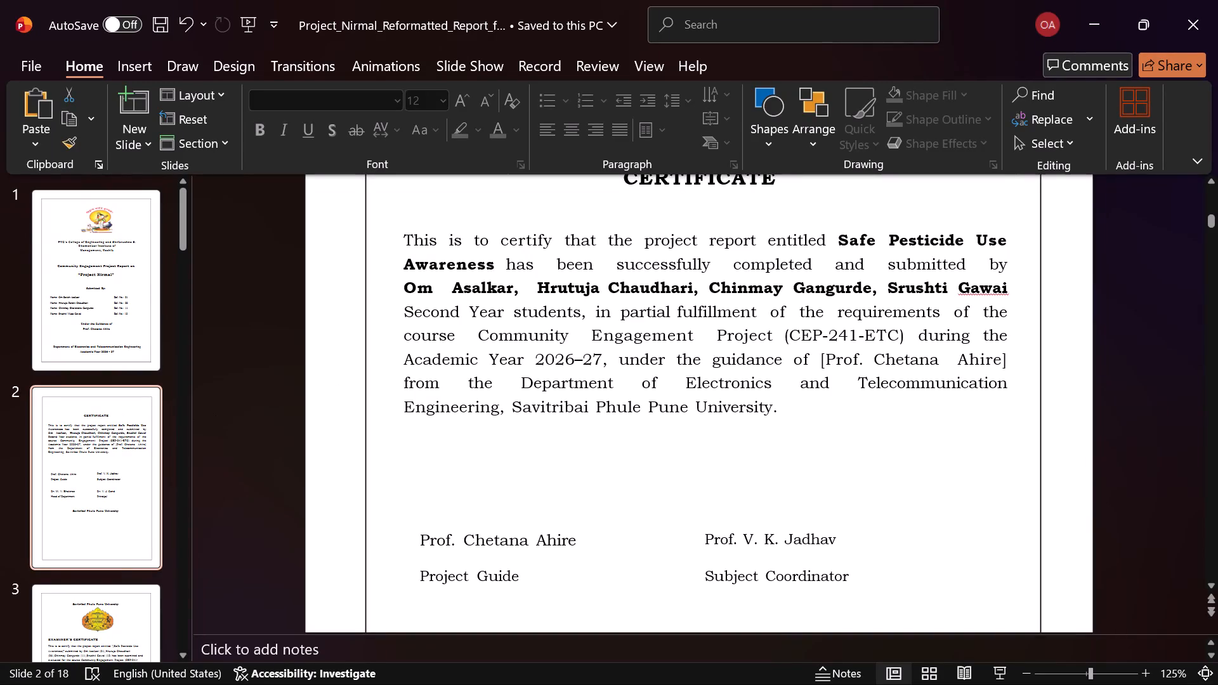
{"action": "left_click", "coordinate": [509, 285]}
{"action": "left_click", "coordinate": [512, 290]}
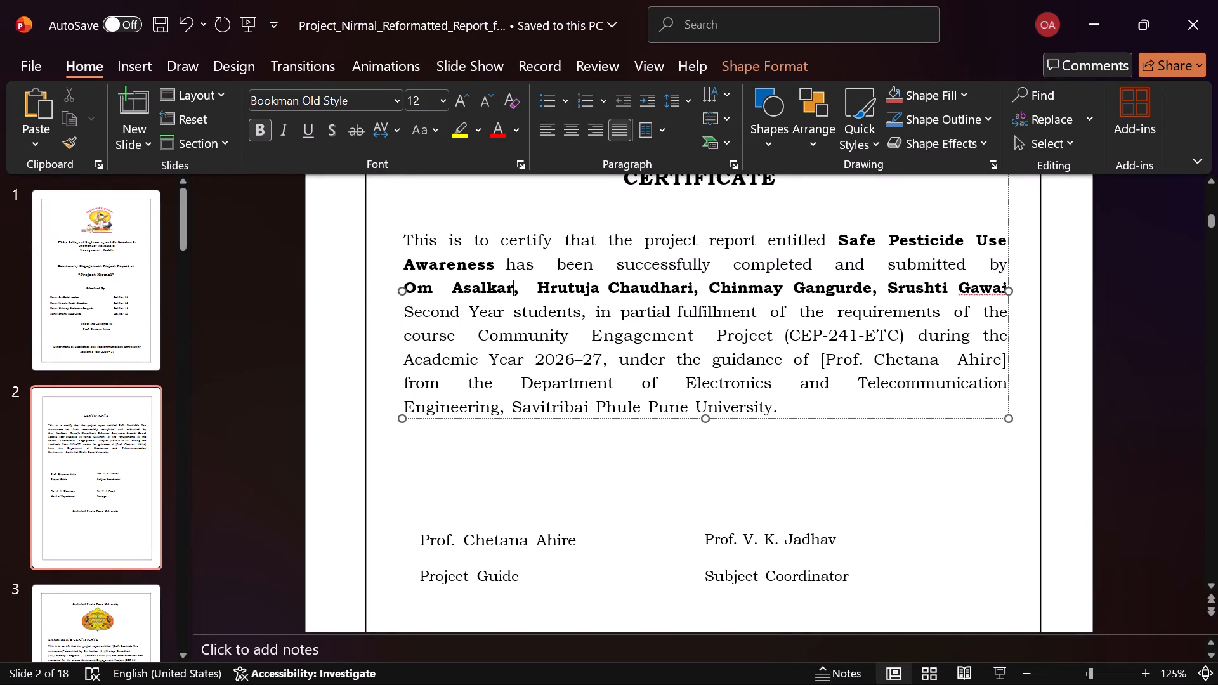
{"action": "key", "text": "ctrl+9"}
{"action": "key", "text": "shift+parenleft"}
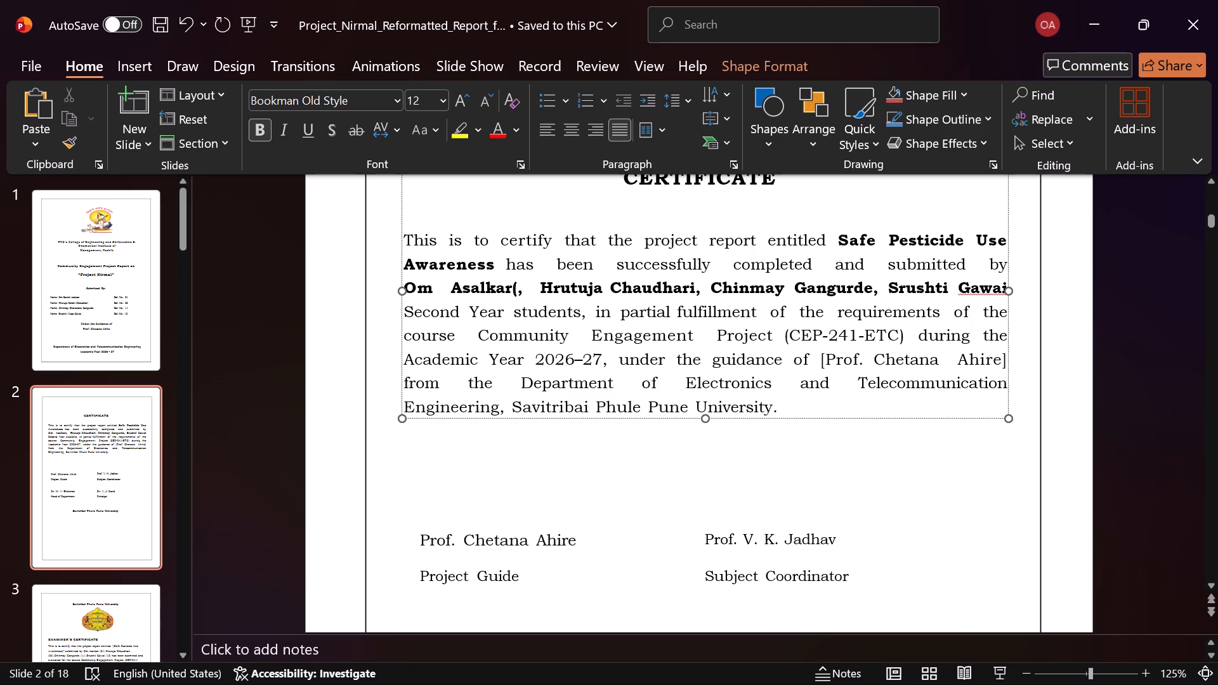
{"action": "type", "text": "01"}
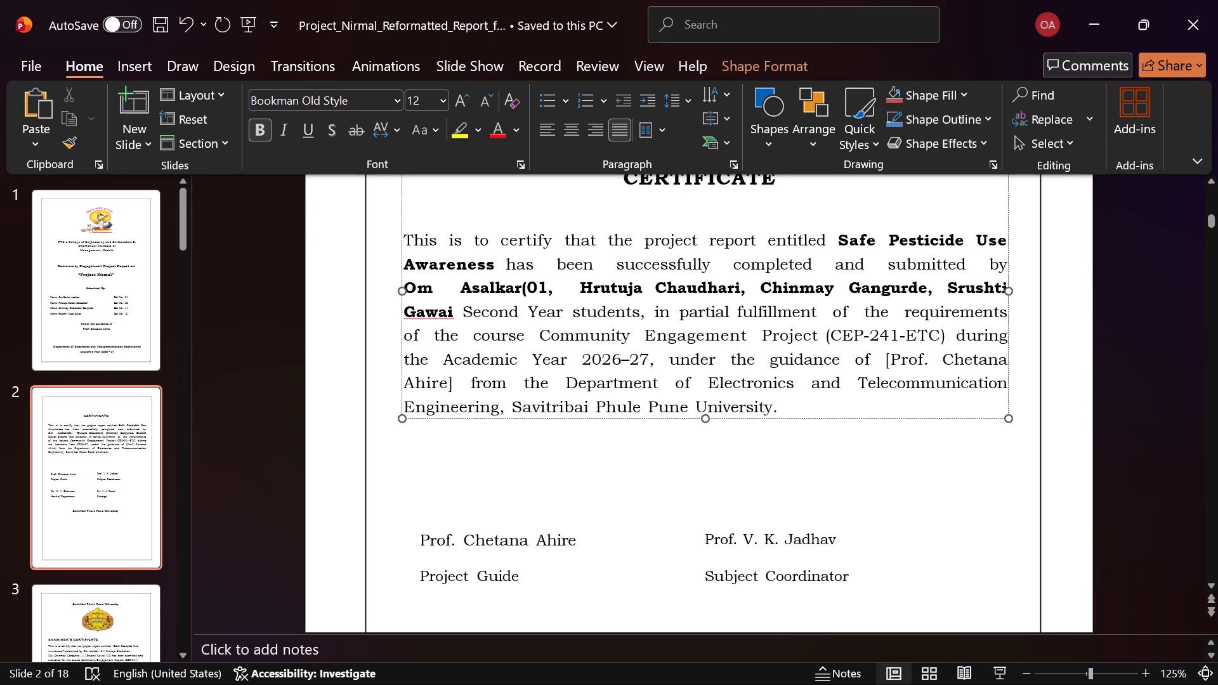
{"action": "key", "text": "shift+parenright"}
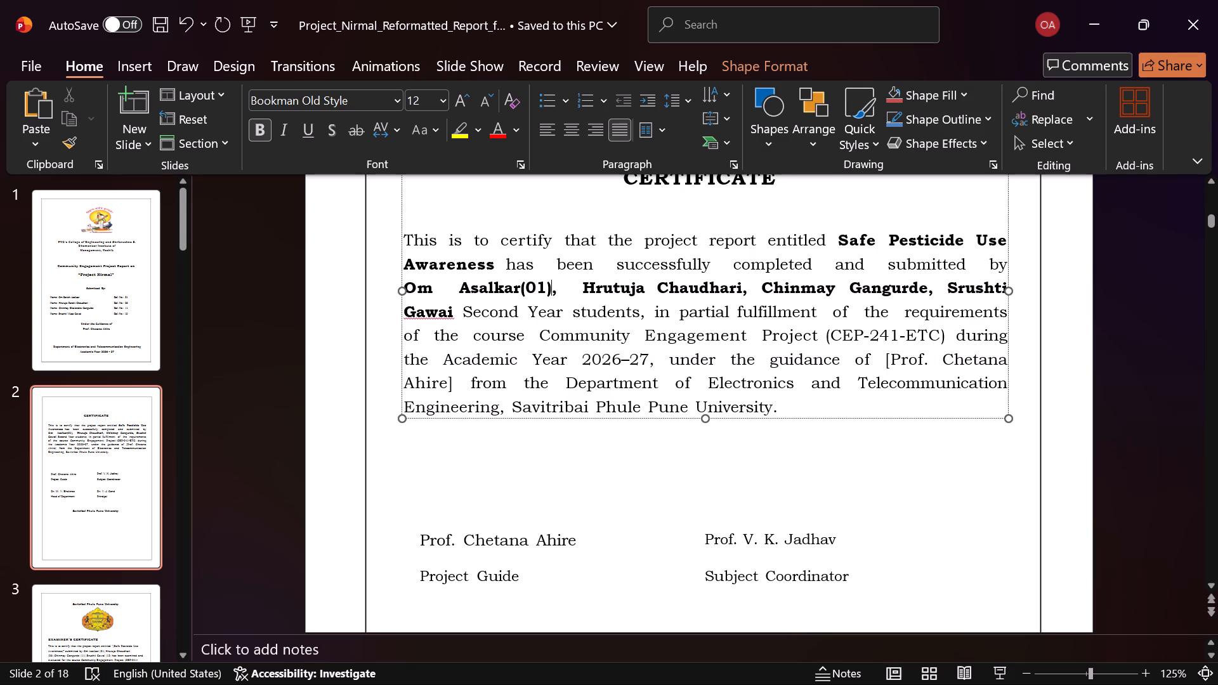
Reduce the gap within the first student's name to a single space and insert a space before (01).
{"action": "left_click", "coordinate": [457, 295]}
{"action": "key", "text": "BackSpace"}
{"action": "key", "text": "BackSpace"}
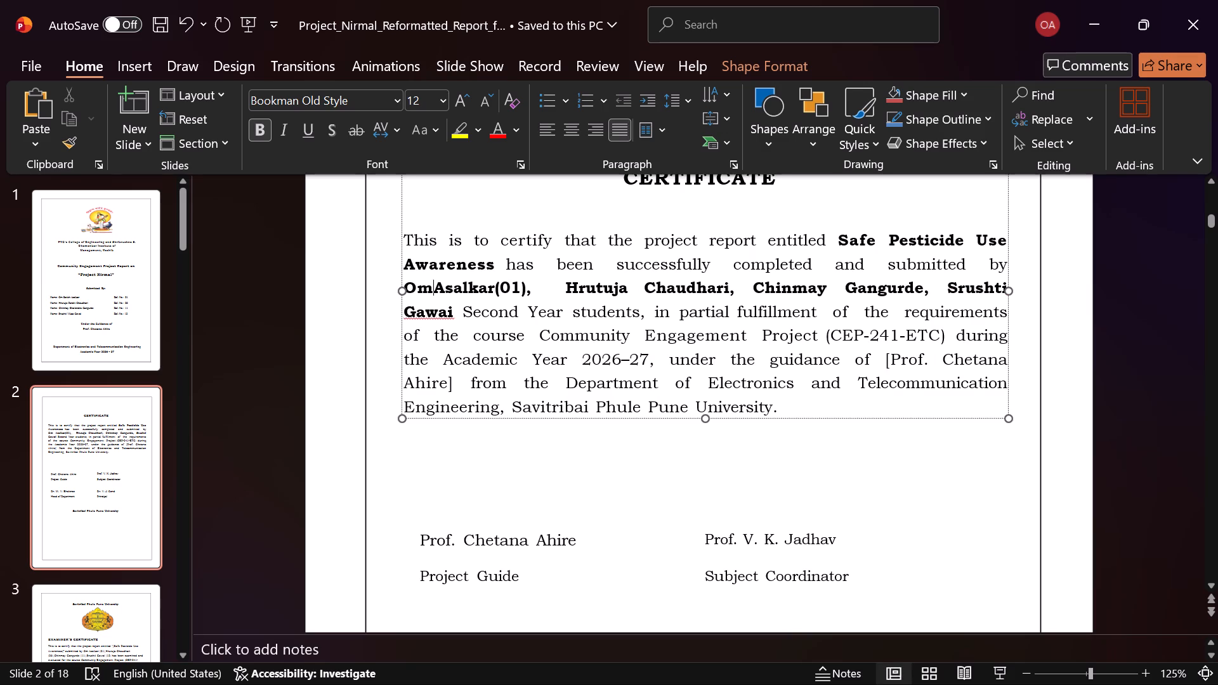
{"action": "key", "text": "space"}
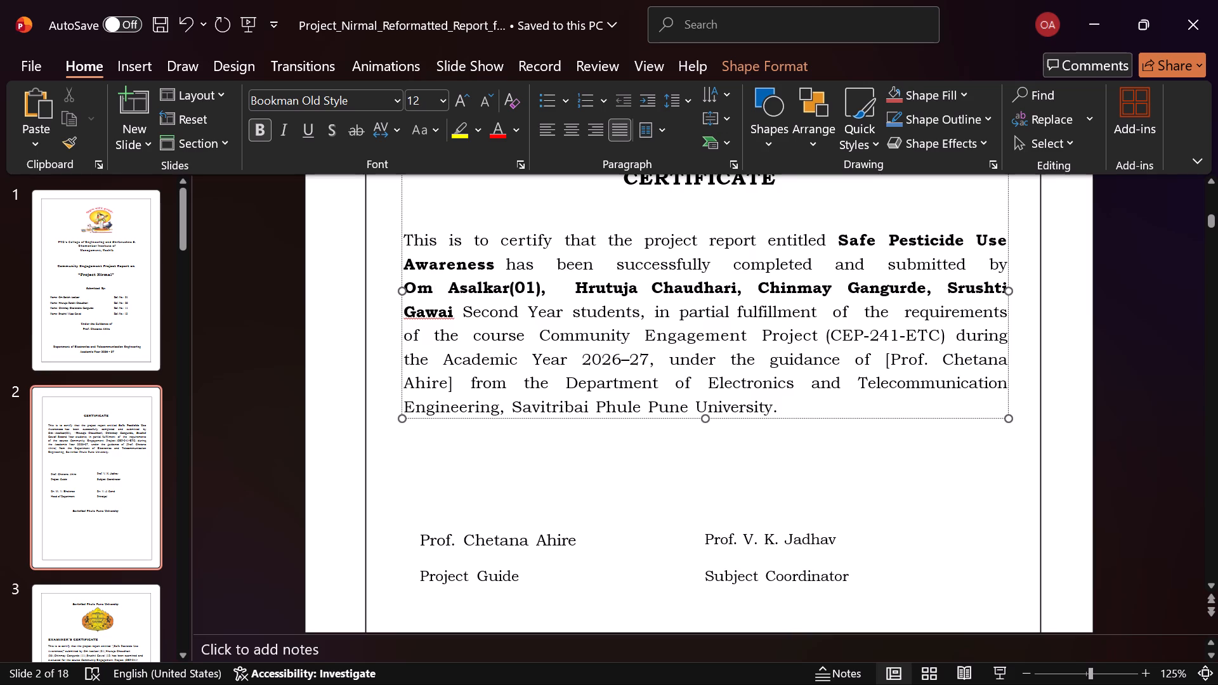
{"action": "left_click", "coordinate": [509, 292]}
{"action": "key", "text": "space"}
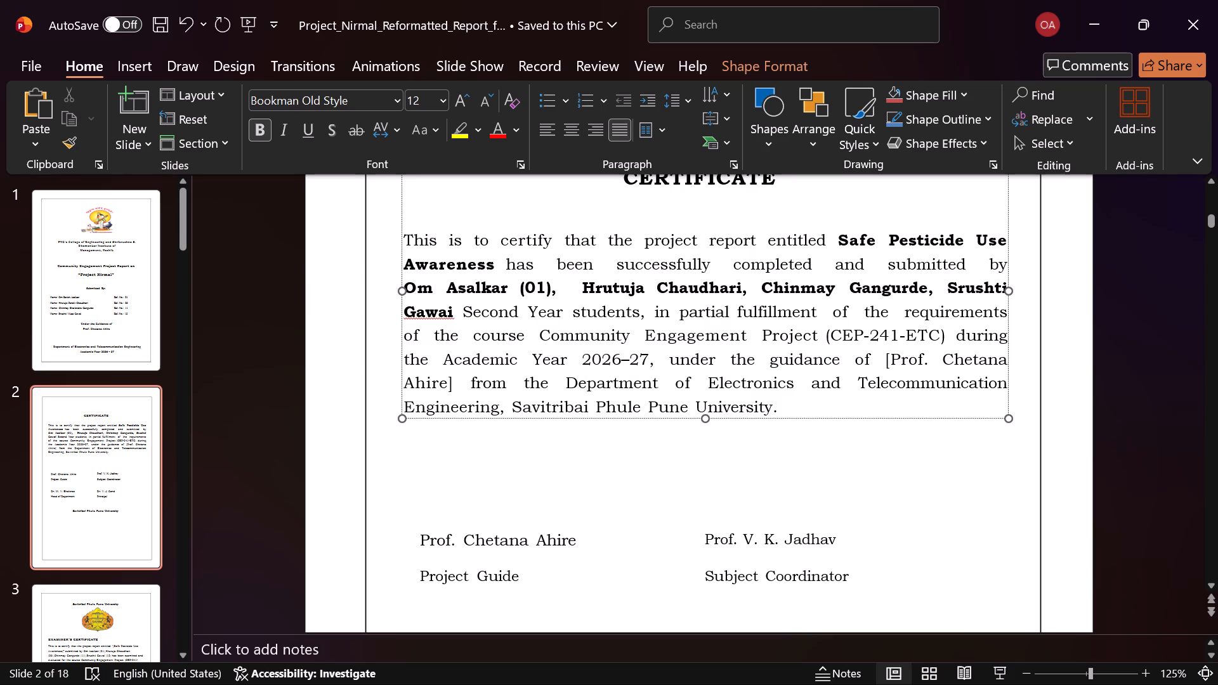
Reduce the gap between (01), and the second student's name in the slide 2 Certificate to a single space.
{"action": "left_click", "coordinate": [584, 294]}
{"action": "key", "text": "BackSpace"}
{"action": "key", "text": "BackSpace"}
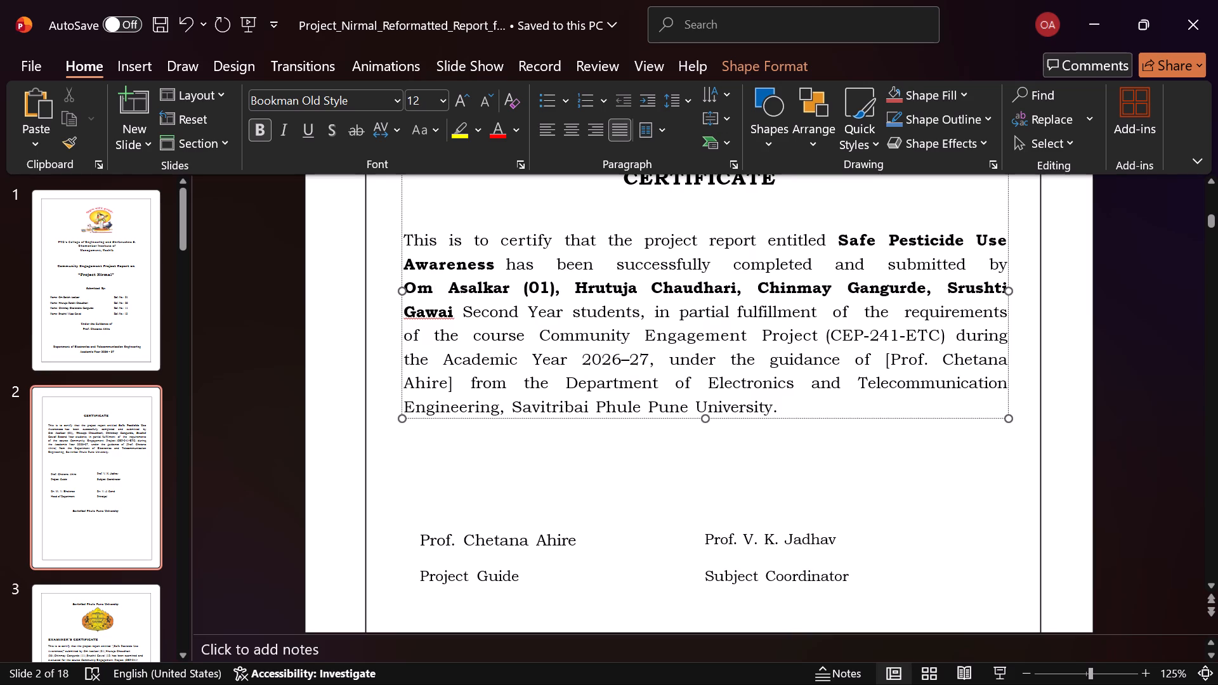
{"action": "key", "text": "space"}
Add roll number (06) after the second student's name in the slide 2 Certificate, checking the number on the title slide.
{"action": "left_click", "coordinate": [733, 293]}
{"action": "left_click", "coordinate": [738, 294]}
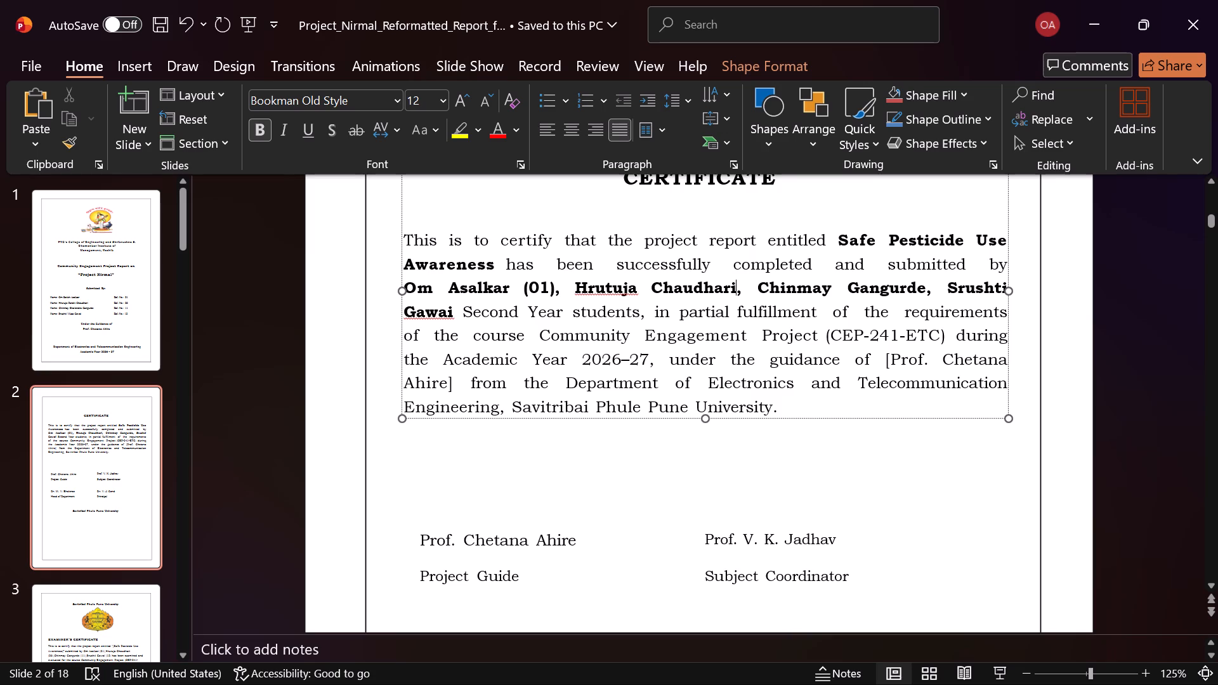
{"action": "key", "text": "space"}
{"action": "type", "text": "()"}
{"action": "key", "text": "Left"}
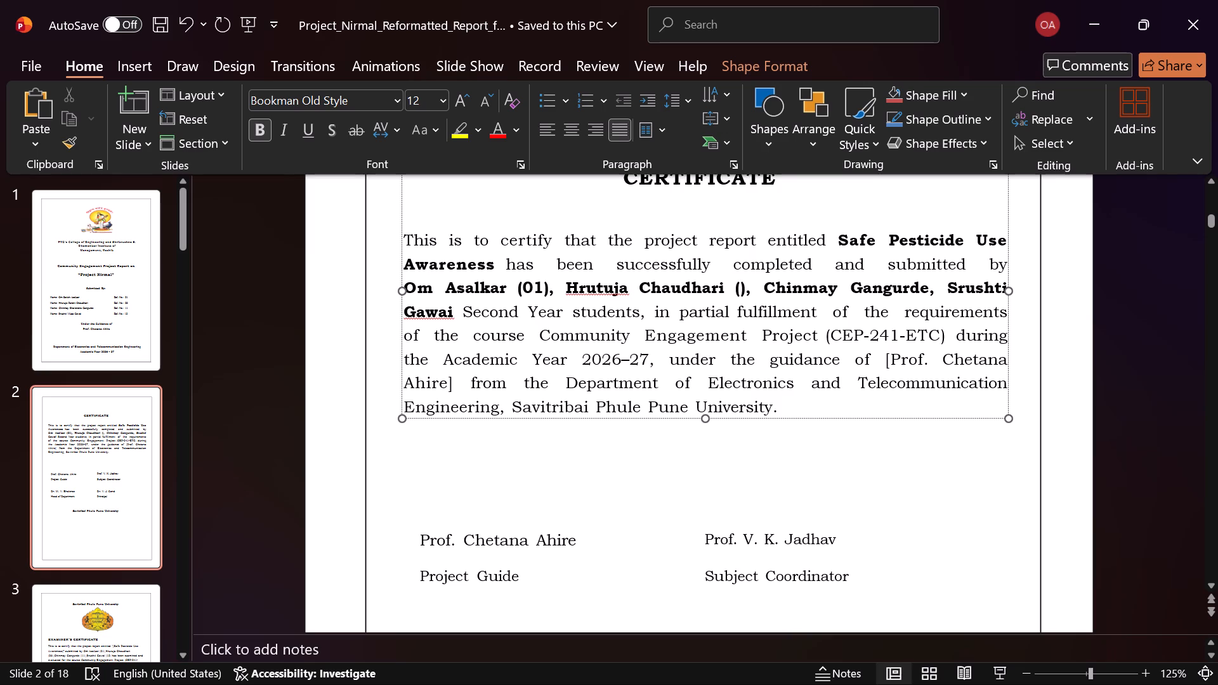
{"action": "left_click", "coordinate": [88, 308]}
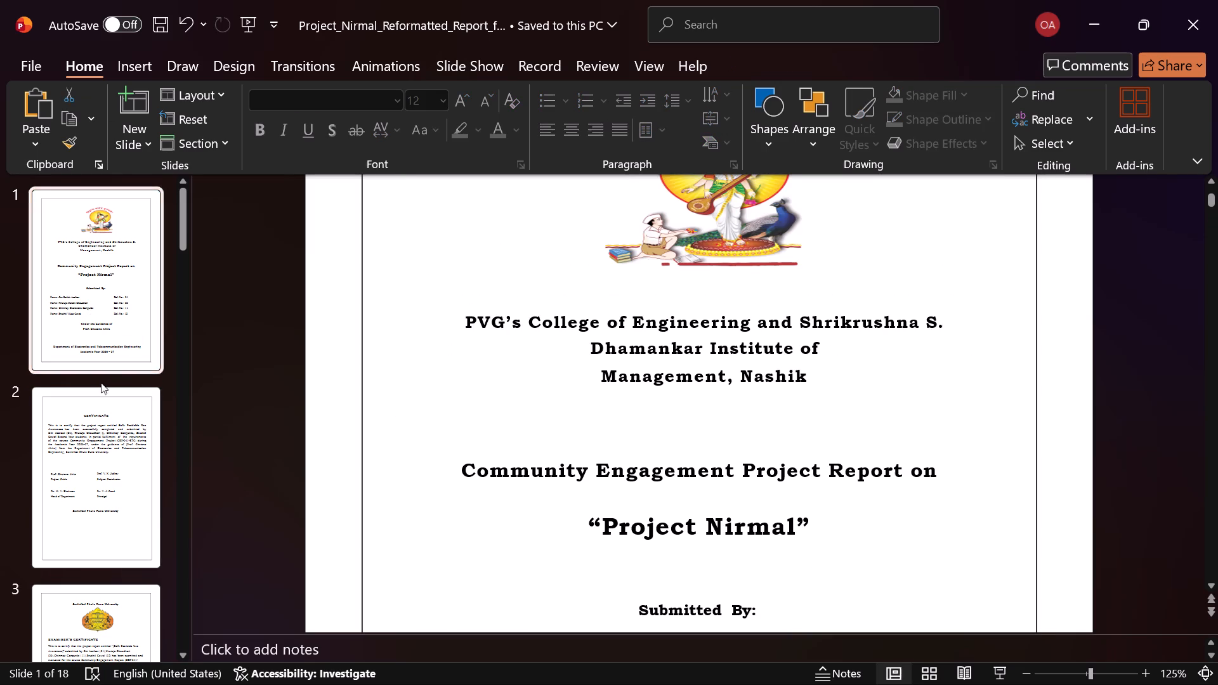
{"action": "scroll", "coordinate": [396, 324], "scroll_direction": "down", "scroll_amount": 11}
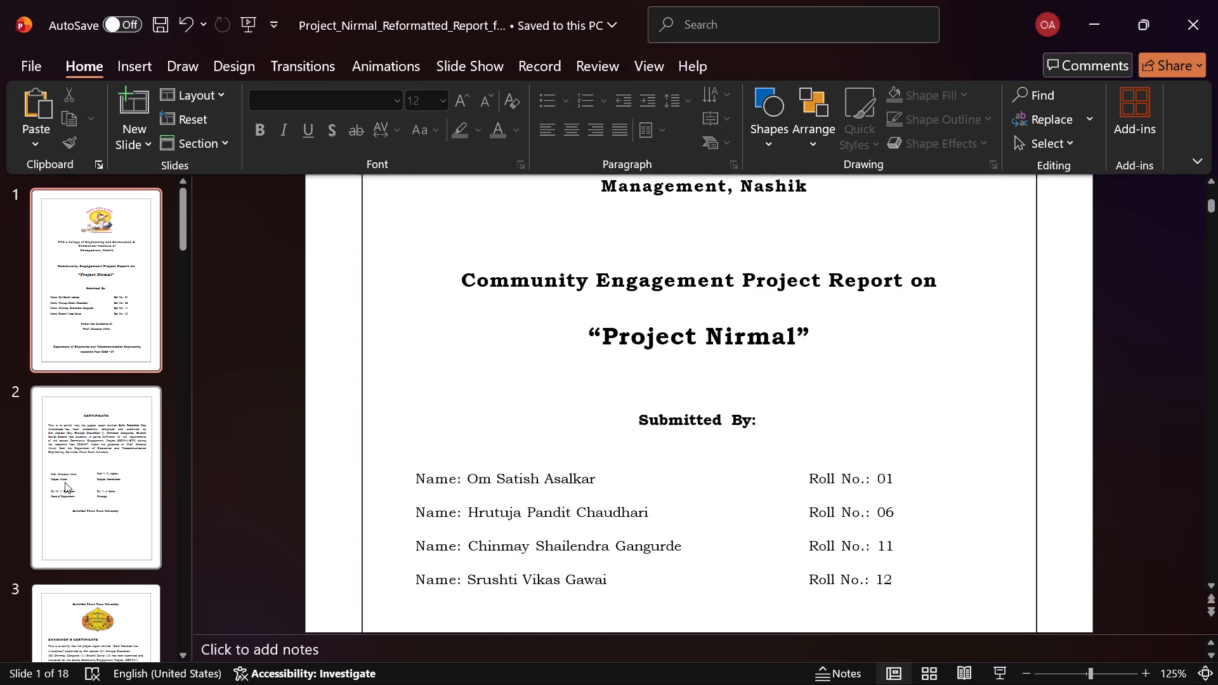
{"action": "left_click", "coordinate": [65, 482]}
{"action": "scroll", "coordinate": [649, 337], "scroll_direction": "up", "scroll_amount": 5}
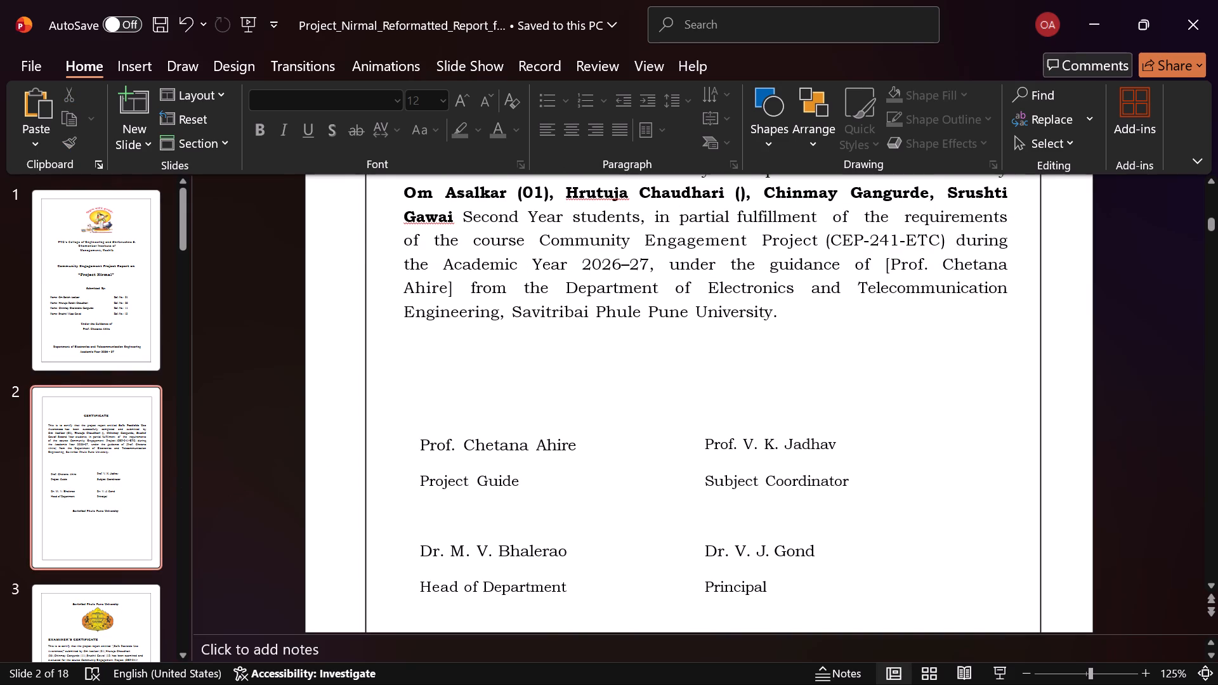
{"action": "scroll", "coordinate": [642, 335], "scroll_direction": "up", "scroll_amount": 1}
{"action": "left_click", "coordinate": [738, 216]}
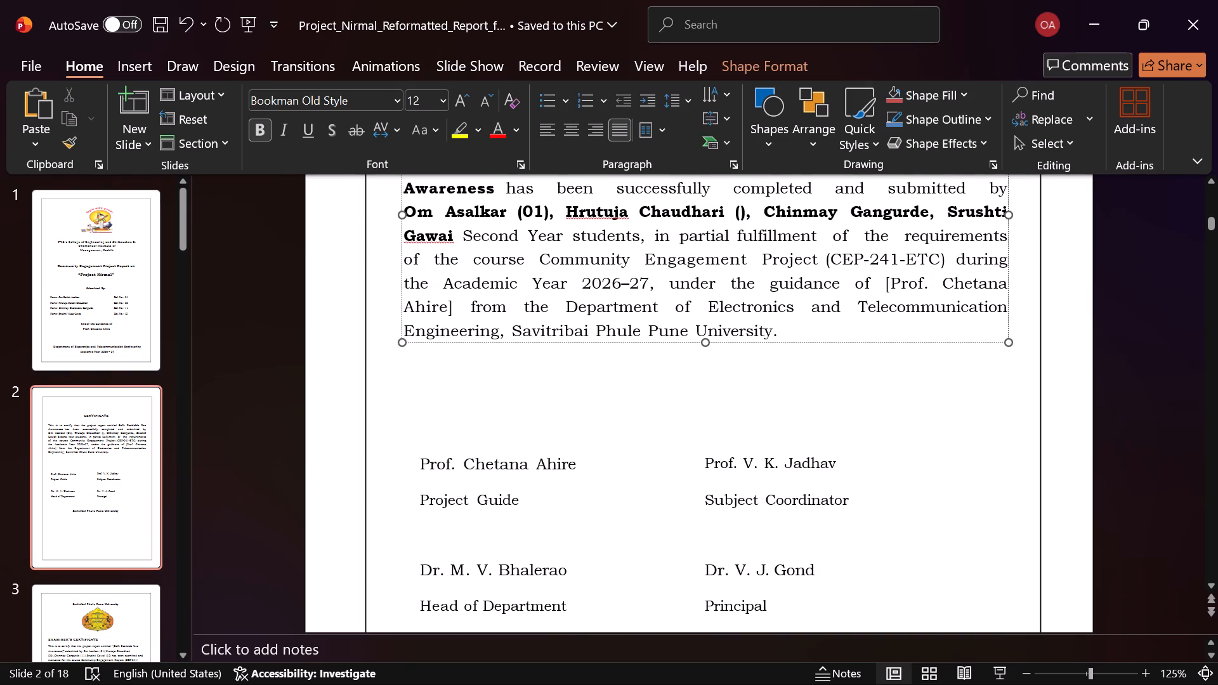
{"action": "type", "text": "06"}
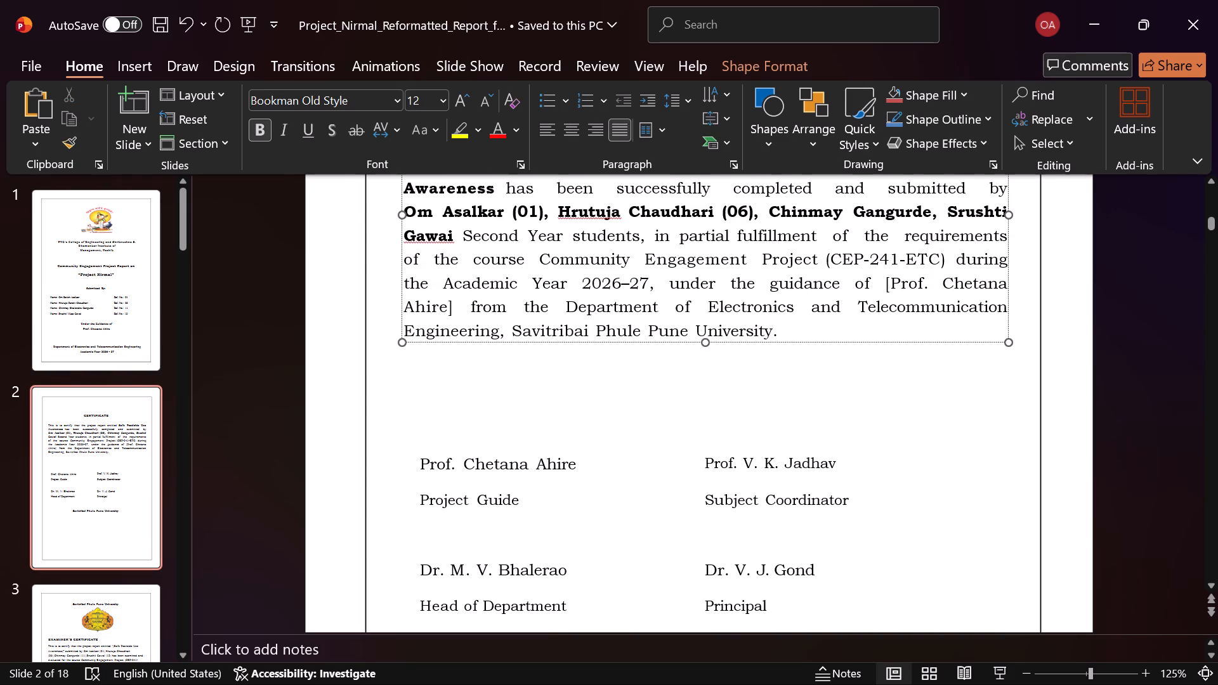
Add roll numbers (11) and (12) after the third and fourth students' names in the slide 2 Certificate.
{"action": "left_click", "coordinate": [931, 215]}
{"action": "key", "text": "space"}
{"action": "type", "text": "(11)"}
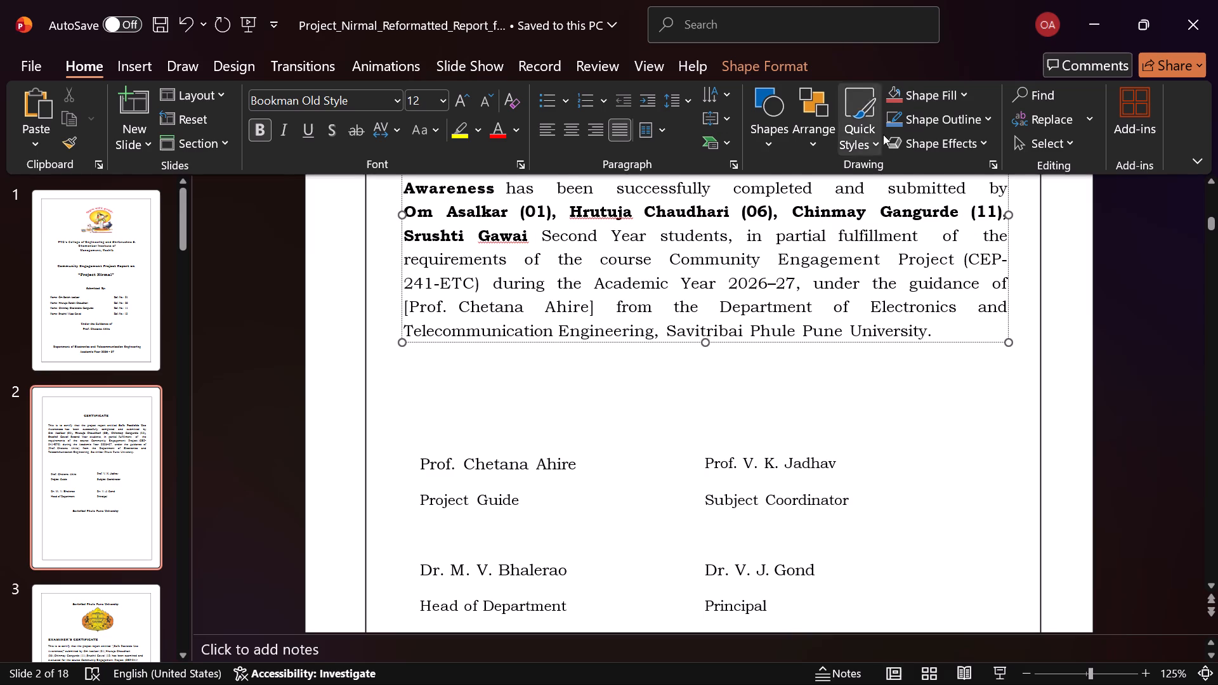
{"action": "left_click", "coordinate": [521, 233]}
{"action": "key", "text": "Right"}
{"action": "key", "text": "space"}
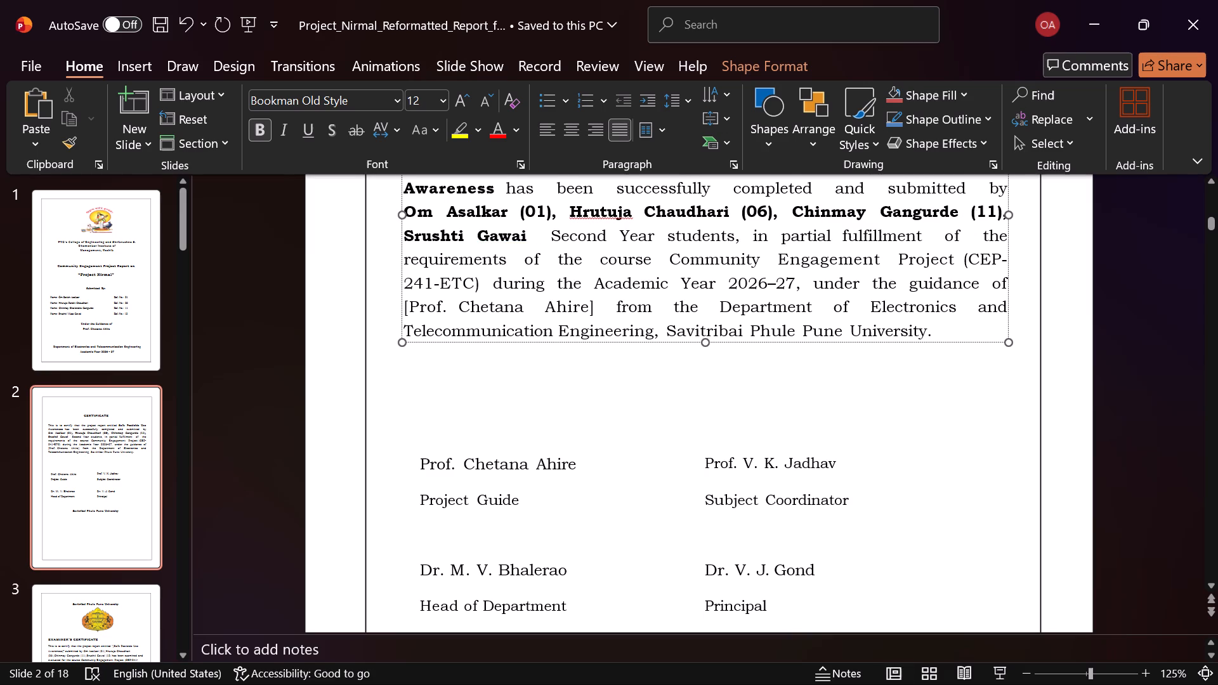
{"action": "type", "text": "(12)"}
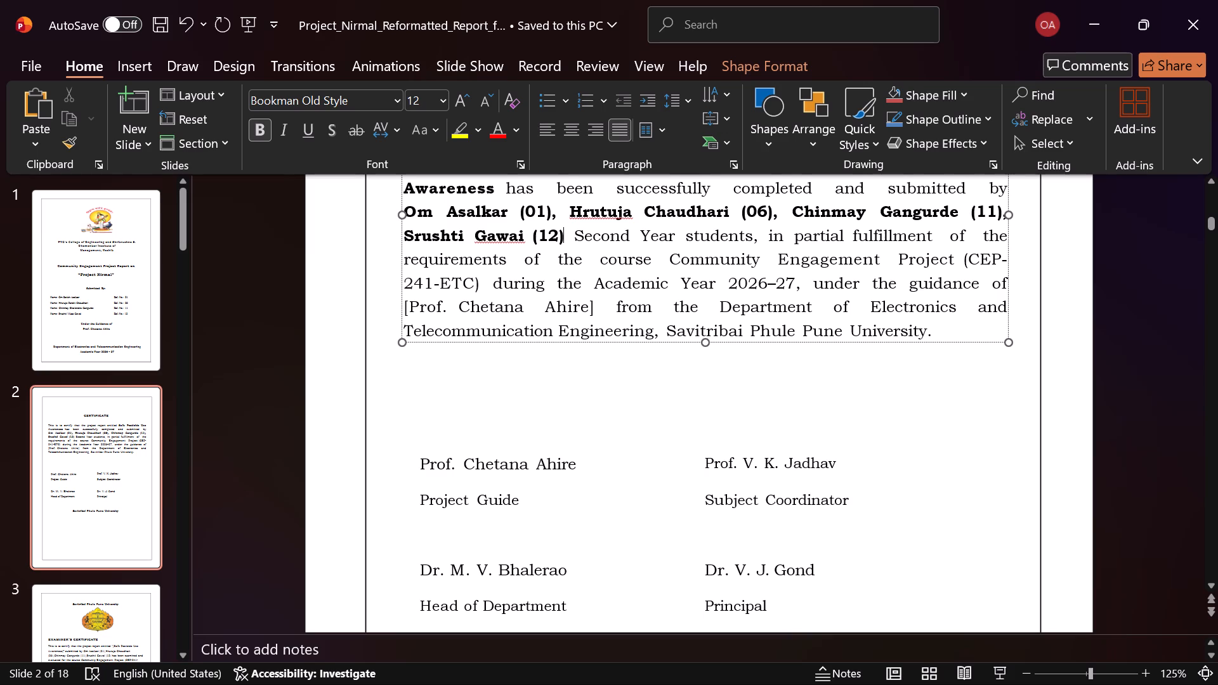
Copy the bold student list with roll numbers from the slide 2 Certificate over the plain list in the slide 3 Examiner's Certificate.
{"action": "left_click_drag", "start_coordinate": [566, 241], "coordinate": [422, 216]}
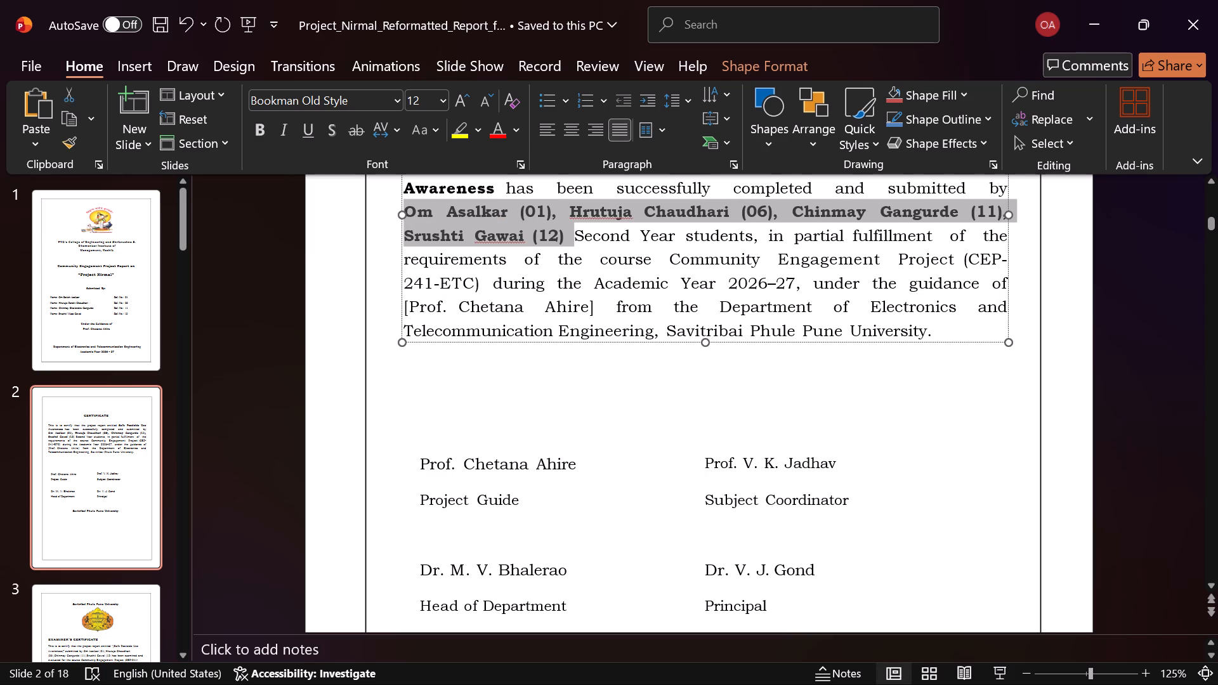
{"action": "left_click_drag", "start_coordinate": [422, 216], "coordinate": [420, 217]}
{"action": "key", "text": "ctrl+c"}
{"action": "left_click", "coordinate": [638, 402]}
{"action": "scroll", "coordinate": [641, 360], "scroll_direction": "down", "scroll_amount": 5}
{"action": "left_click", "coordinate": [110, 603]}
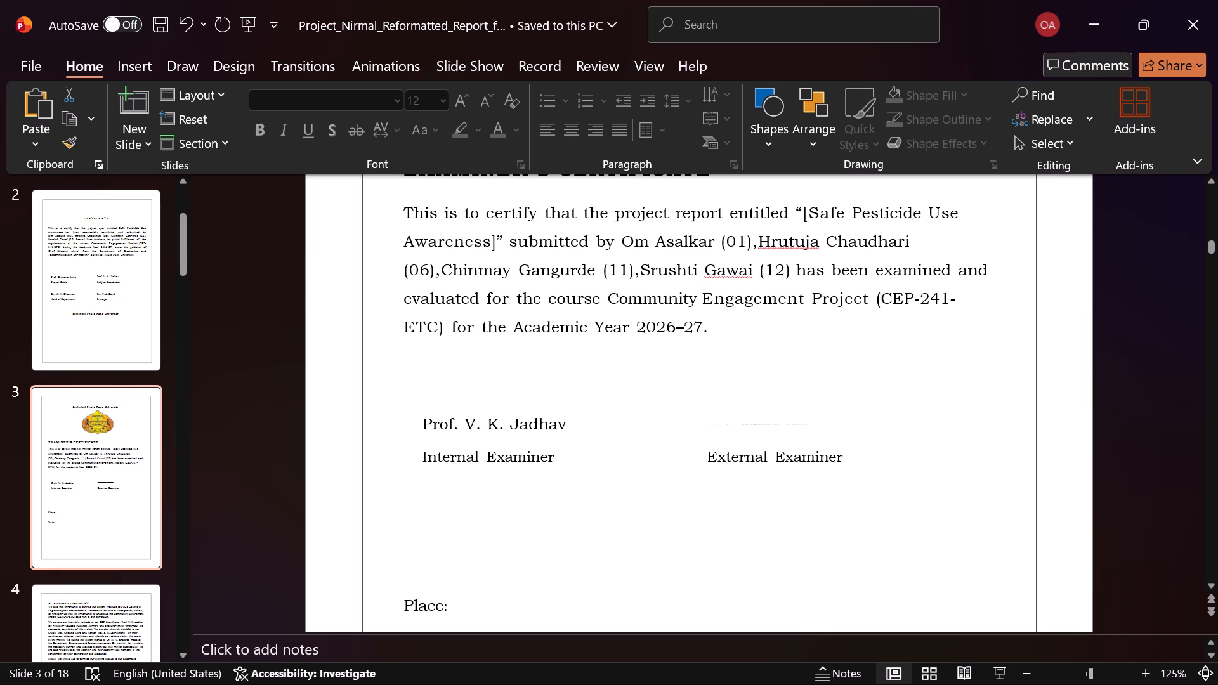
{"action": "left_click_drag", "start_coordinate": [794, 274], "coordinate": [619, 242]}
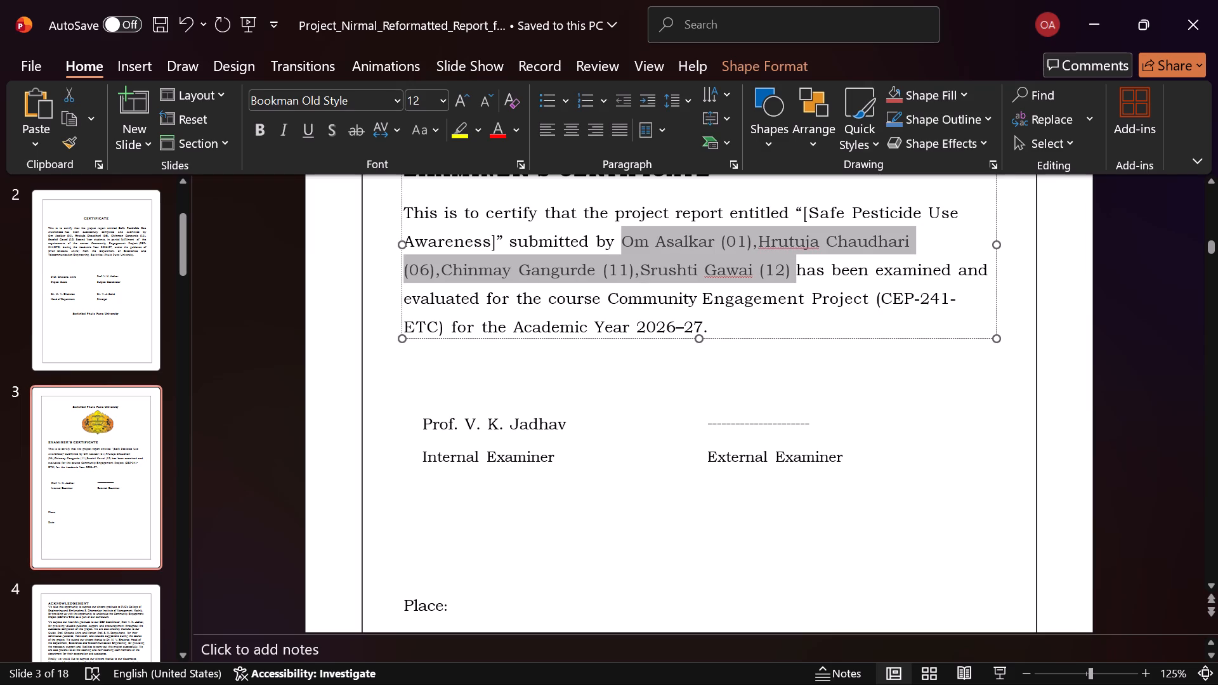
{"action": "left_click_drag", "start_coordinate": [619, 242], "coordinate": [620, 240]}
{"action": "key", "text": "ctrl+v"}
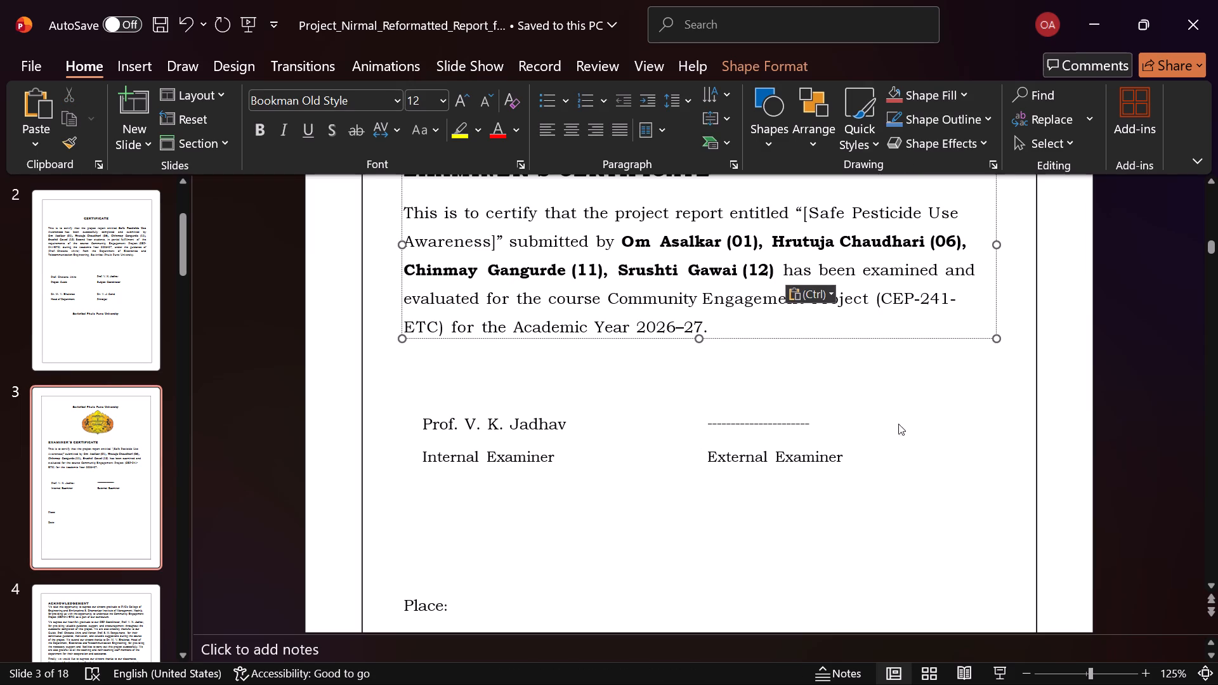
{"action": "left_click", "coordinate": [906, 412]}
Make the four student names and roll numbers at the end of the slide 4 Acknowledgement bold.
{"action": "scroll", "coordinate": [878, 395], "scroll_direction": "up", "scroll_amount": 2}
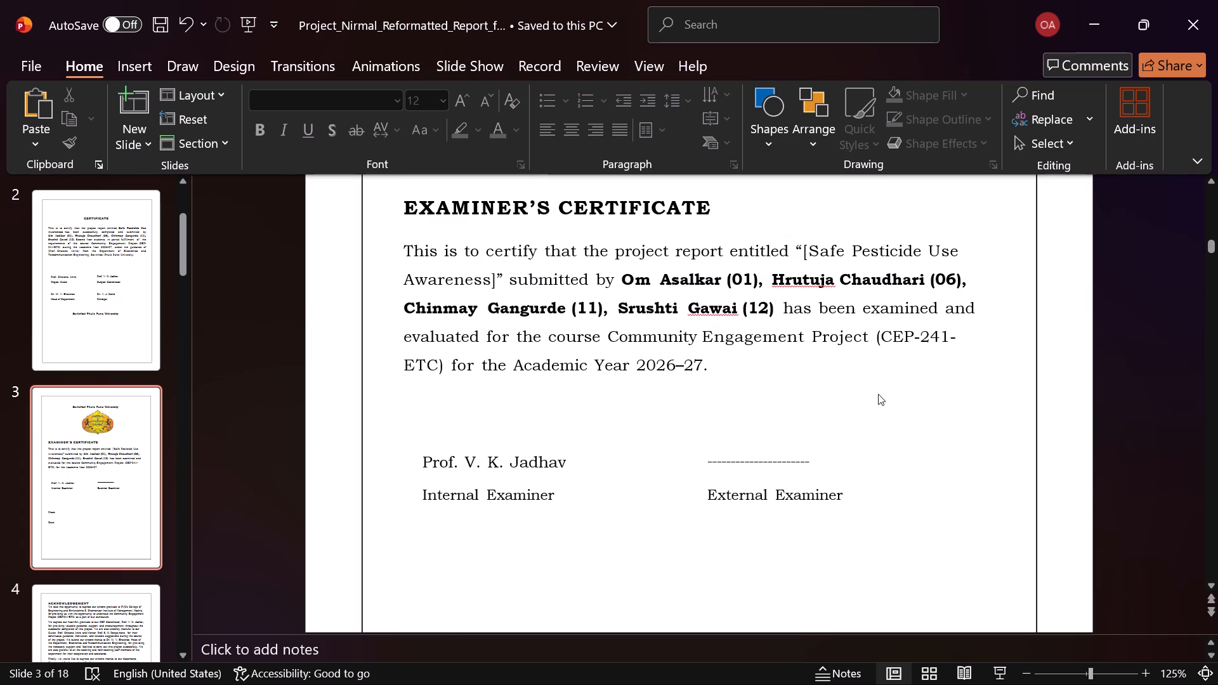
{"action": "scroll", "coordinate": [878, 394], "scroll_direction": "down", "scroll_amount": 20}
{"action": "scroll", "coordinate": [878, 394], "scroll_direction": "down", "scroll_amount": 2}
{"action": "scroll", "coordinate": [563, 403], "scroll_direction": "down", "scroll_amount": 2}
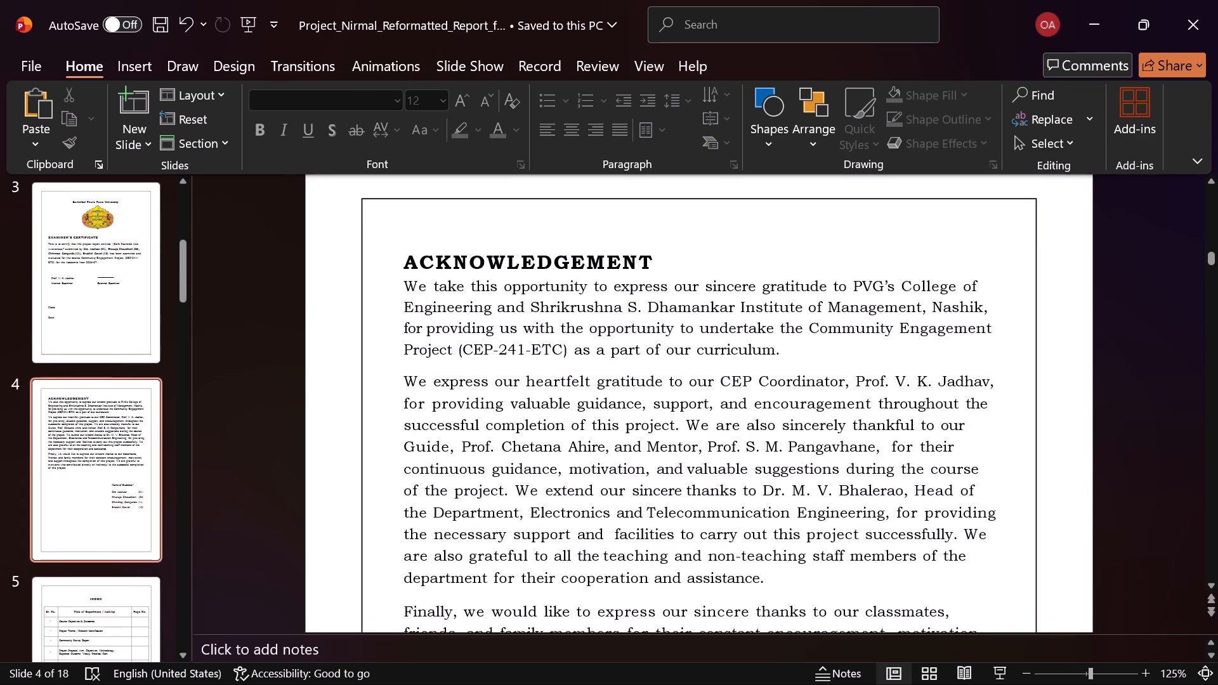
{"action": "scroll", "coordinate": [563, 403], "scroll_direction": "down", "scroll_amount": 2}
{"action": "scroll", "coordinate": [563, 403], "scroll_direction": "down", "scroll_amount": 20}
{"action": "scroll", "coordinate": [563, 403], "scroll_direction": "down", "scroll_amount": 2}
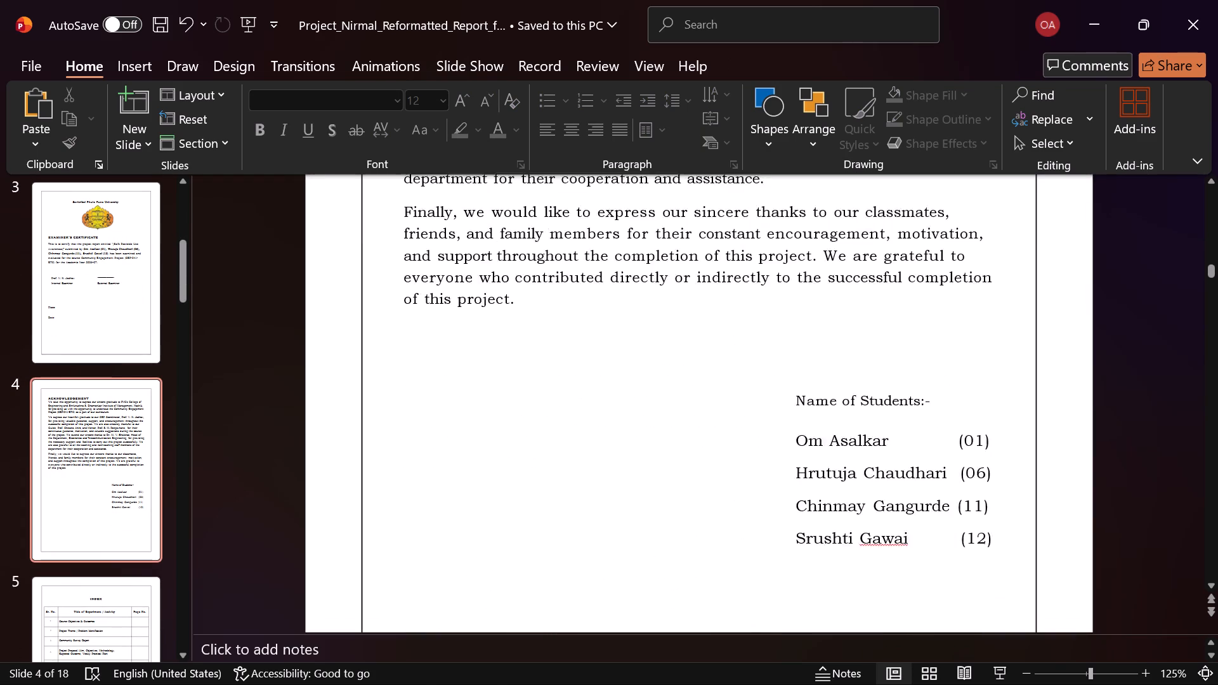
{"action": "scroll", "coordinate": [565, 401], "scroll_direction": "down", "scroll_amount": 4}
{"action": "scroll", "coordinate": [566, 398], "scroll_direction": "up", "scroll_amount": 2}
{"action": "left_click_drag", "start_coordinate": [795, 338], "coordinate": [922, 425]}
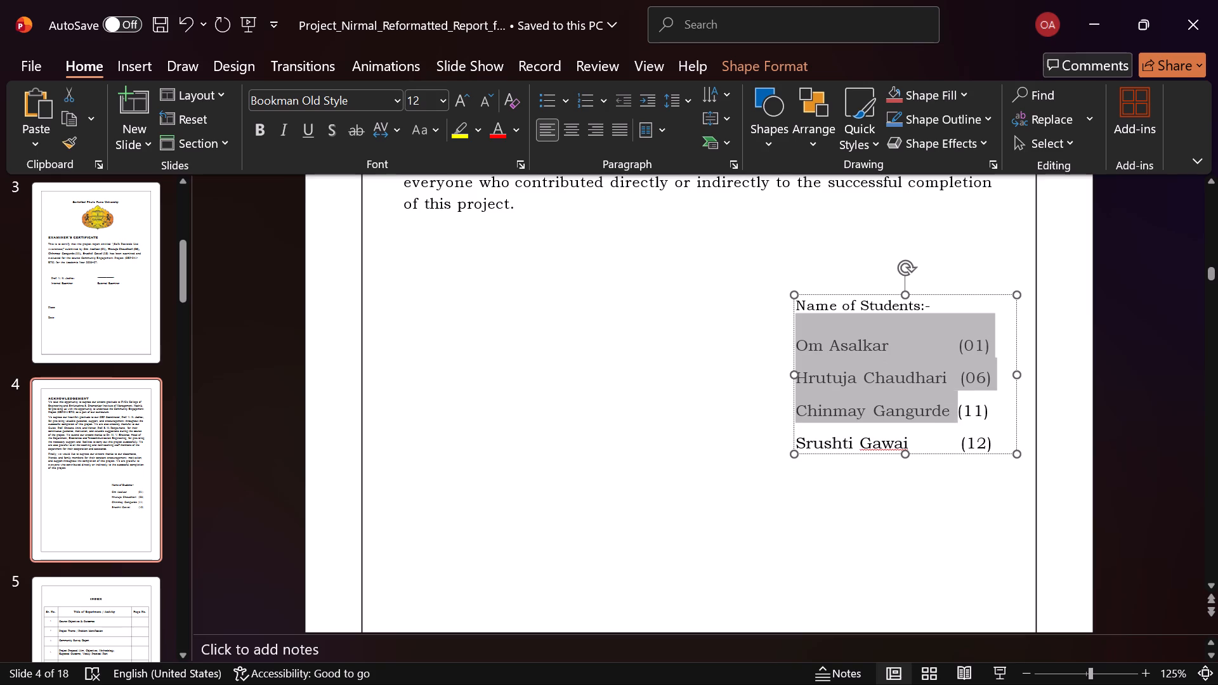
{"action": "left_click_drag", "start_coordinate": [922, 425], "coordinate": [995, 448]}
{"action": "left_click", "coordinate": [937, 420]}
{"action": "left_click", "coordinate": [930, 562]}
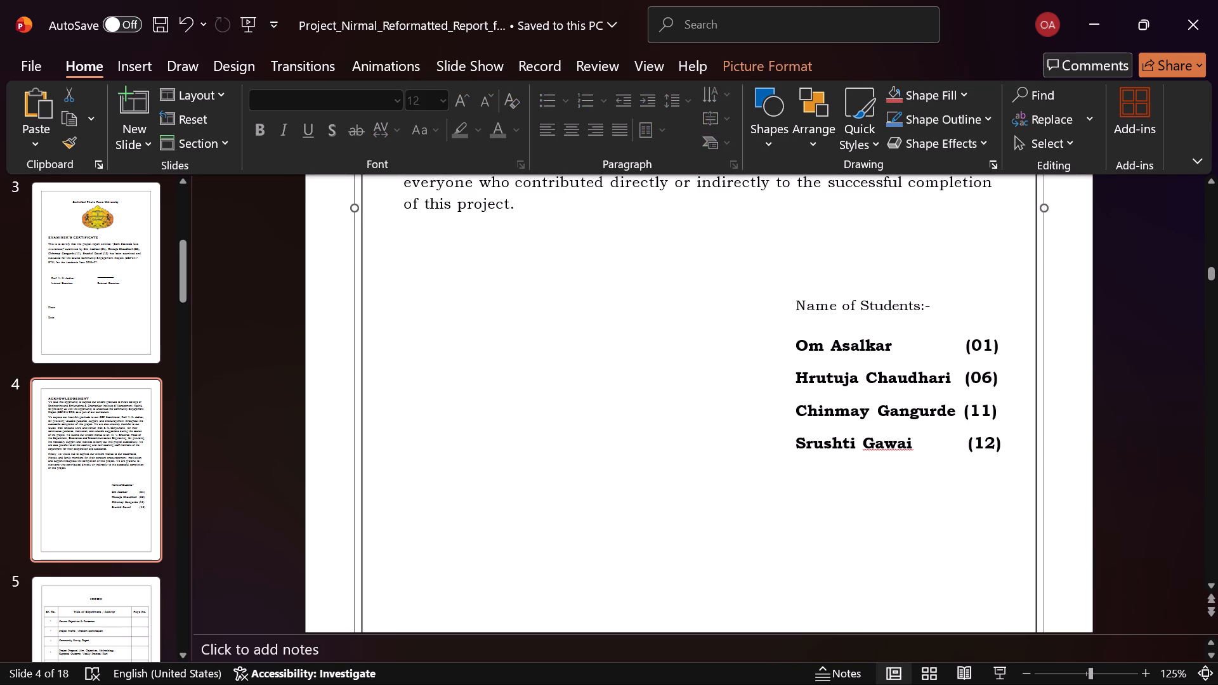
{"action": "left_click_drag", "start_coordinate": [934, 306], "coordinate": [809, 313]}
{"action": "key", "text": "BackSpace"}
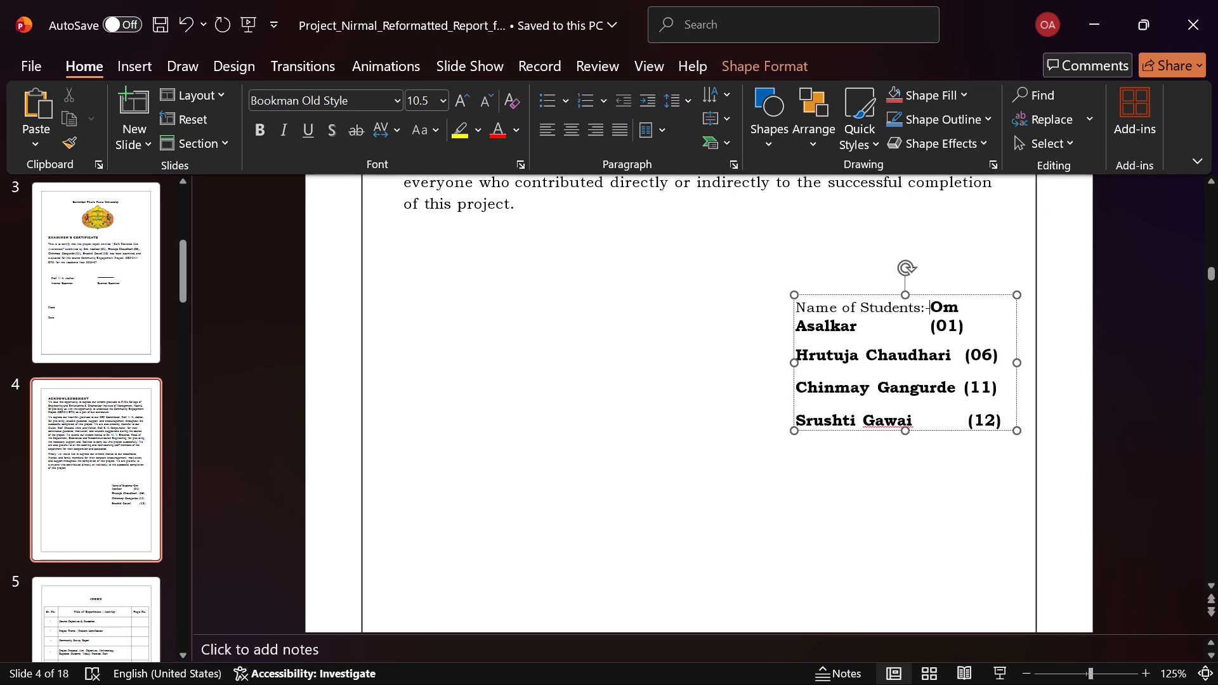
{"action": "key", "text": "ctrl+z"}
Delete the "Name of Students:-" line above the student names in the slide 4 Acknowledgement.
{"action": "left_click_drag", "start_coordinate": [944, 305], "coordinate": [810, 312]}
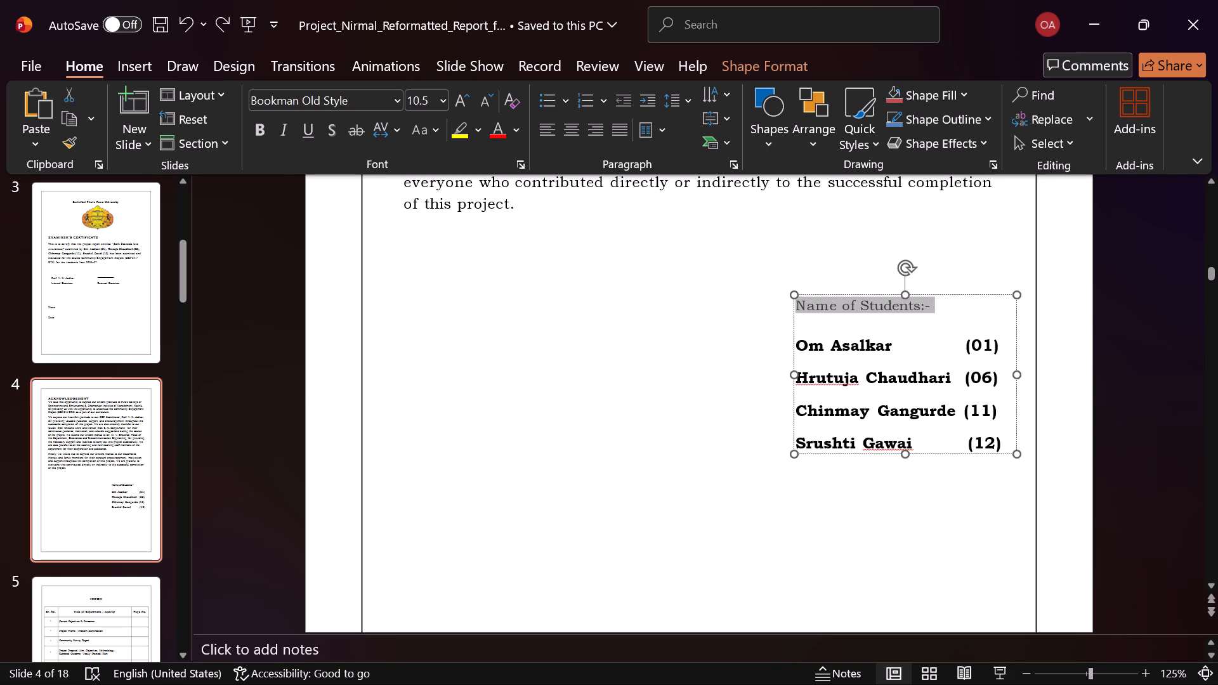
{"action": "left_click_drag", "start_coordinate": [810, 312], "coordinate": [802, 312]}
{"action": "key", "text": "BackSpace"}
{"action": "left_click", "coordinate": [946, 506]}
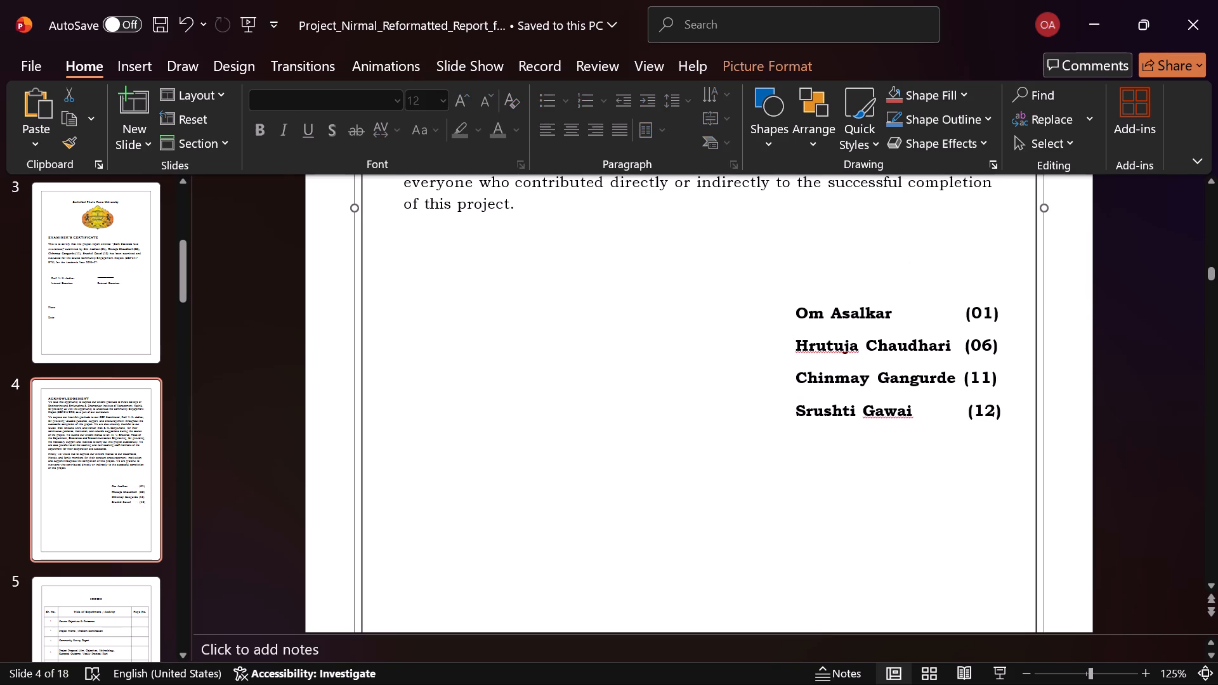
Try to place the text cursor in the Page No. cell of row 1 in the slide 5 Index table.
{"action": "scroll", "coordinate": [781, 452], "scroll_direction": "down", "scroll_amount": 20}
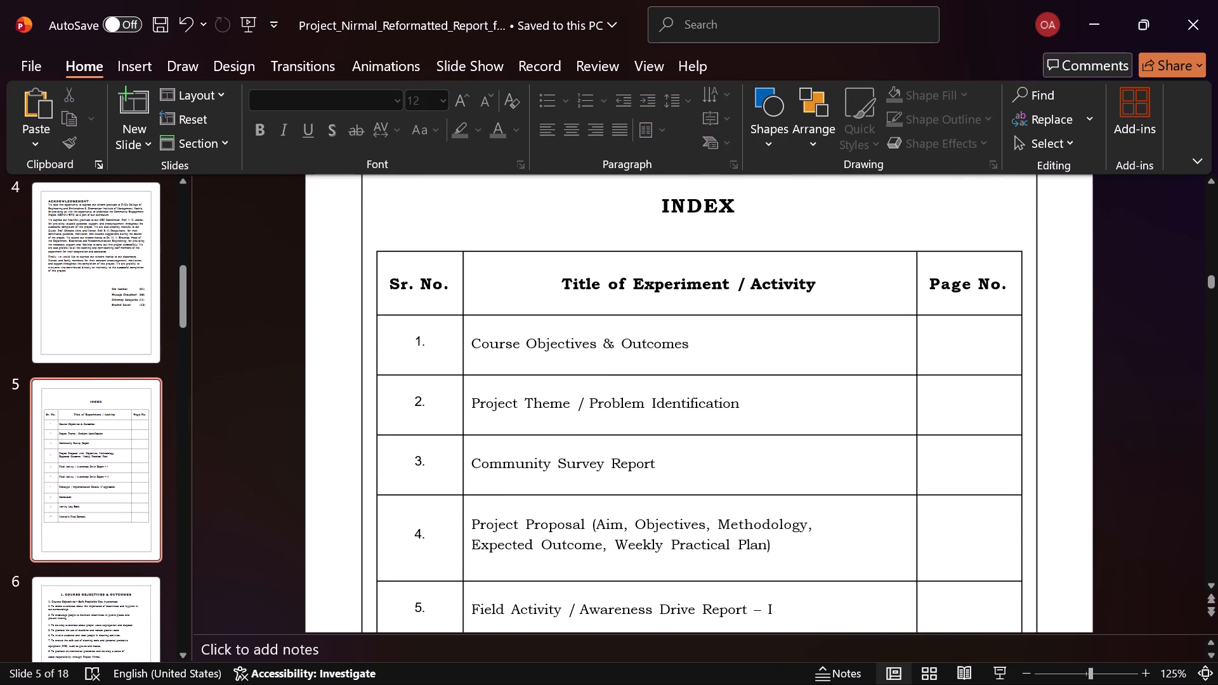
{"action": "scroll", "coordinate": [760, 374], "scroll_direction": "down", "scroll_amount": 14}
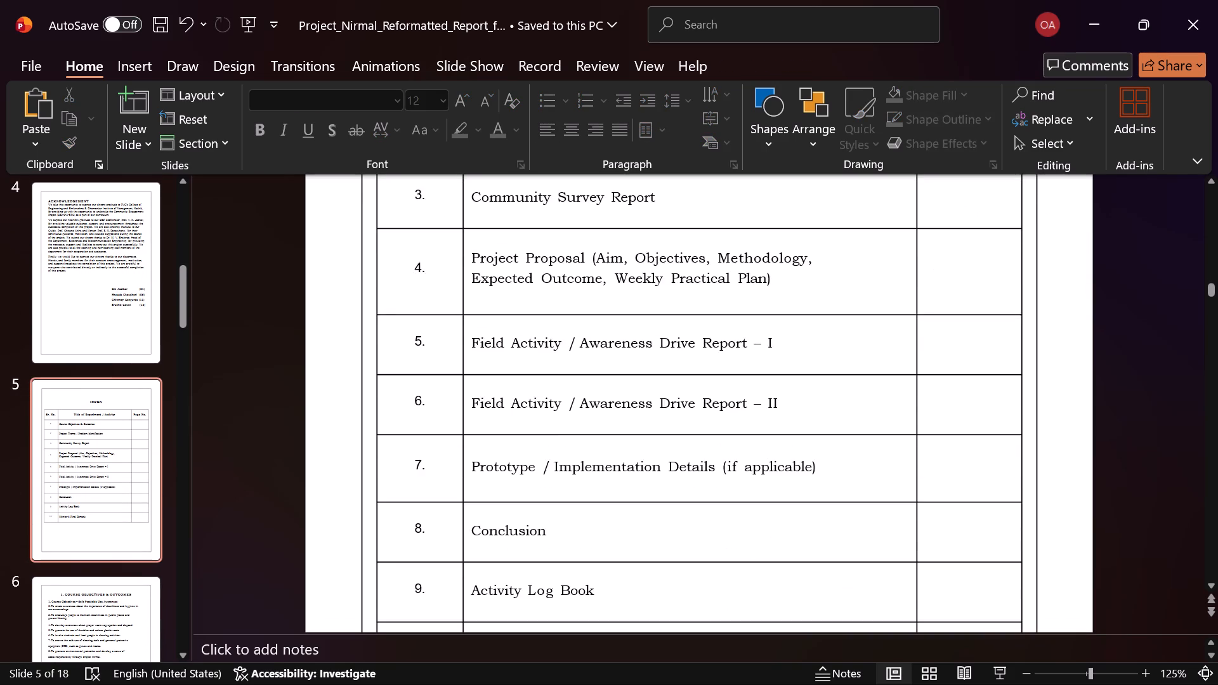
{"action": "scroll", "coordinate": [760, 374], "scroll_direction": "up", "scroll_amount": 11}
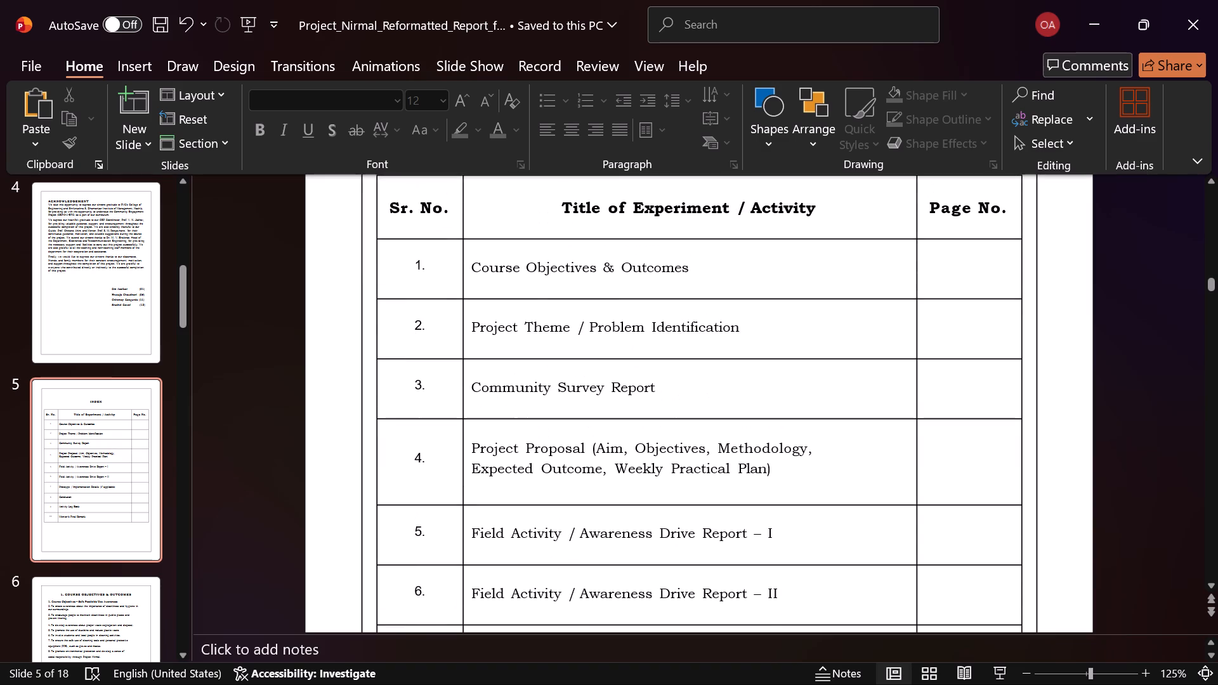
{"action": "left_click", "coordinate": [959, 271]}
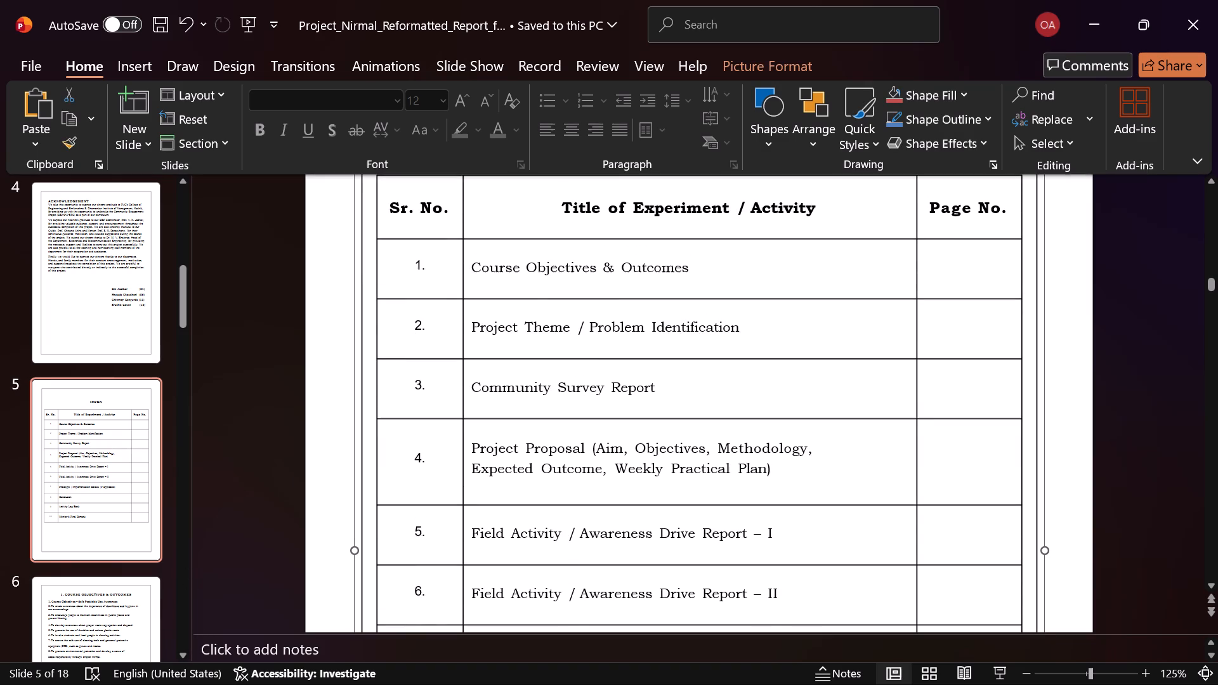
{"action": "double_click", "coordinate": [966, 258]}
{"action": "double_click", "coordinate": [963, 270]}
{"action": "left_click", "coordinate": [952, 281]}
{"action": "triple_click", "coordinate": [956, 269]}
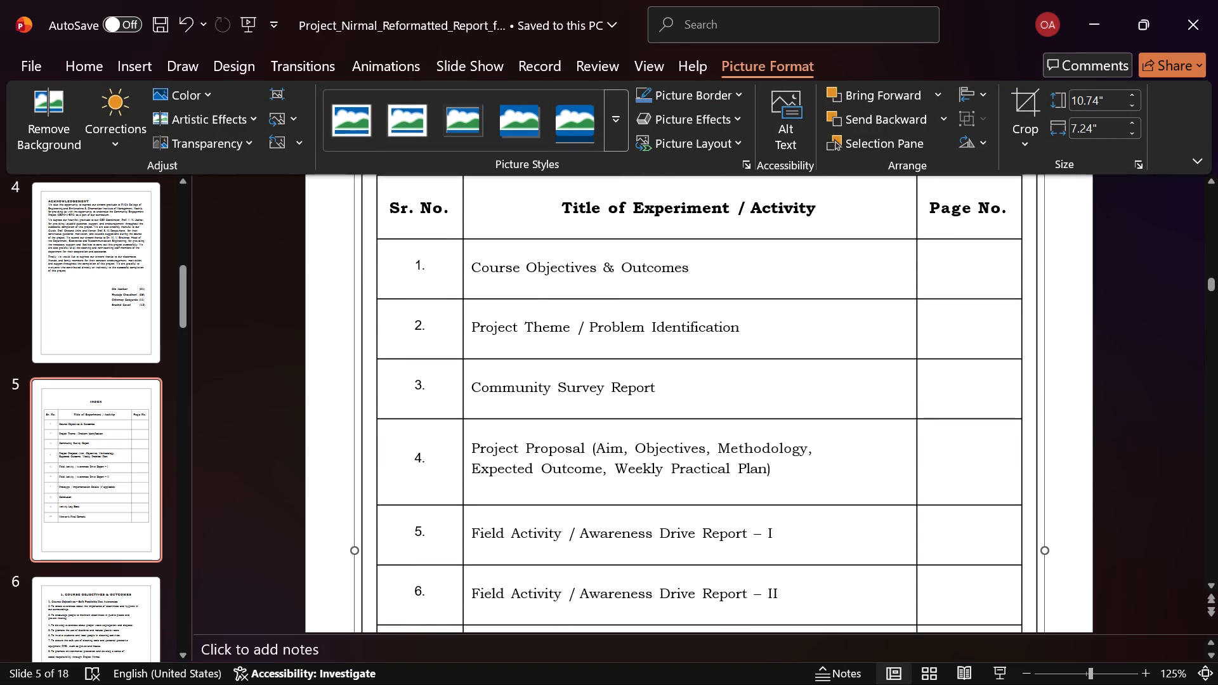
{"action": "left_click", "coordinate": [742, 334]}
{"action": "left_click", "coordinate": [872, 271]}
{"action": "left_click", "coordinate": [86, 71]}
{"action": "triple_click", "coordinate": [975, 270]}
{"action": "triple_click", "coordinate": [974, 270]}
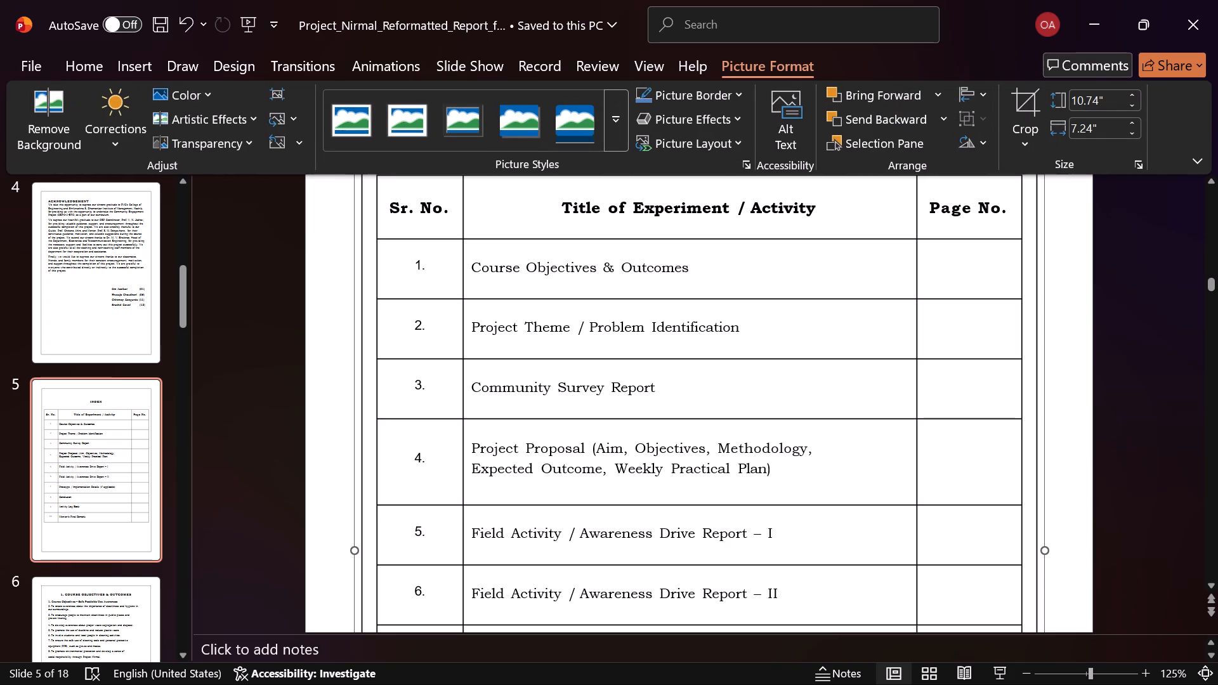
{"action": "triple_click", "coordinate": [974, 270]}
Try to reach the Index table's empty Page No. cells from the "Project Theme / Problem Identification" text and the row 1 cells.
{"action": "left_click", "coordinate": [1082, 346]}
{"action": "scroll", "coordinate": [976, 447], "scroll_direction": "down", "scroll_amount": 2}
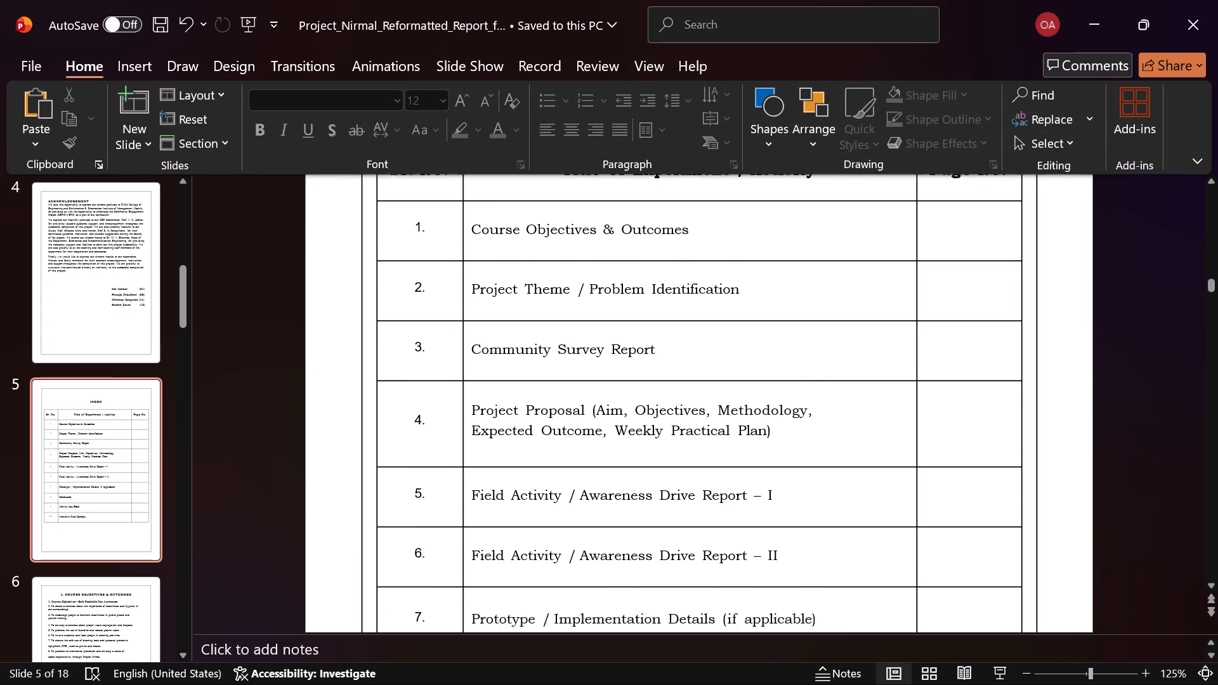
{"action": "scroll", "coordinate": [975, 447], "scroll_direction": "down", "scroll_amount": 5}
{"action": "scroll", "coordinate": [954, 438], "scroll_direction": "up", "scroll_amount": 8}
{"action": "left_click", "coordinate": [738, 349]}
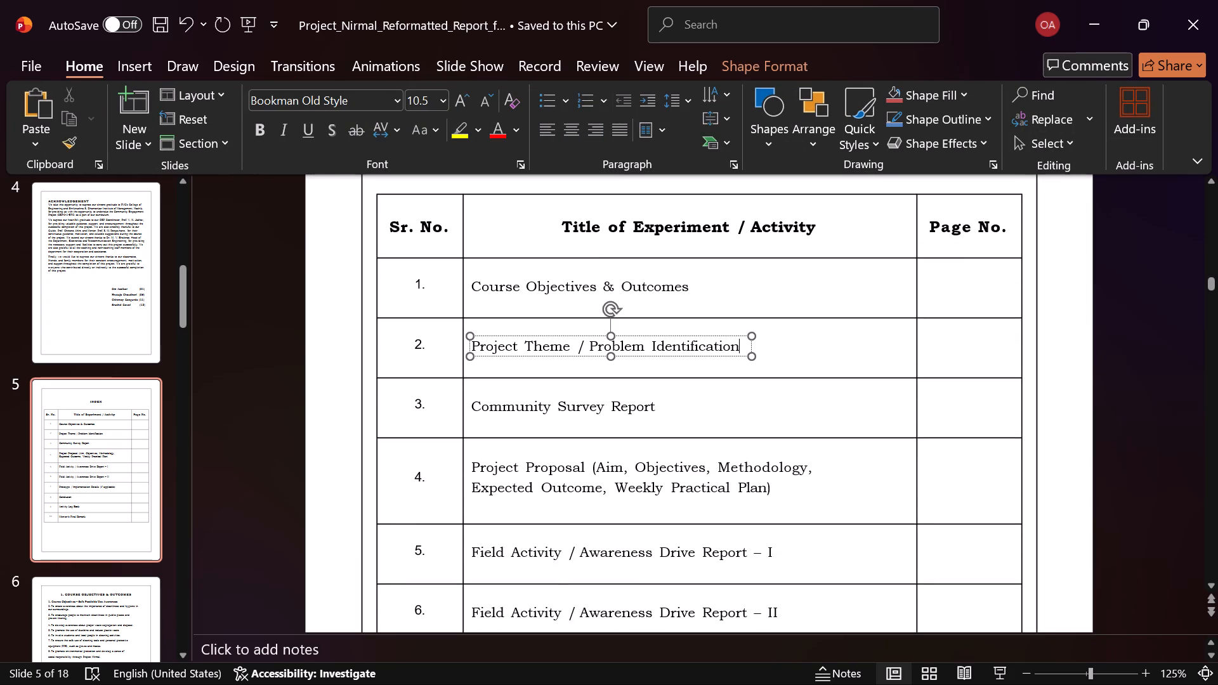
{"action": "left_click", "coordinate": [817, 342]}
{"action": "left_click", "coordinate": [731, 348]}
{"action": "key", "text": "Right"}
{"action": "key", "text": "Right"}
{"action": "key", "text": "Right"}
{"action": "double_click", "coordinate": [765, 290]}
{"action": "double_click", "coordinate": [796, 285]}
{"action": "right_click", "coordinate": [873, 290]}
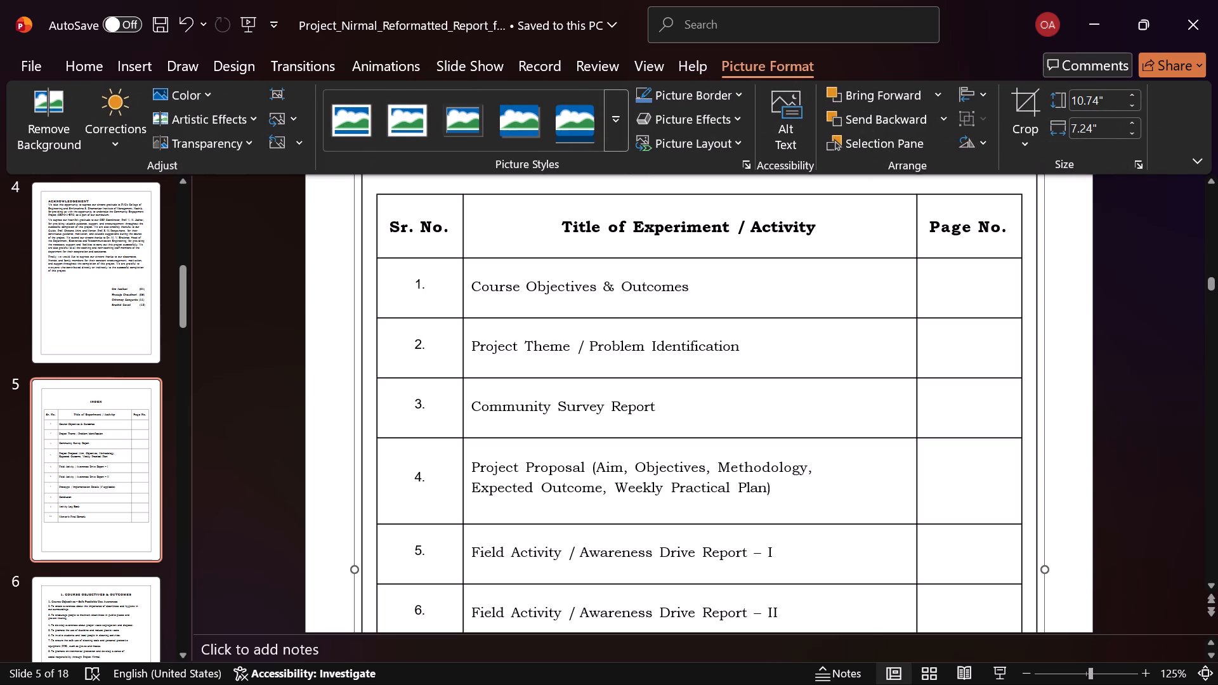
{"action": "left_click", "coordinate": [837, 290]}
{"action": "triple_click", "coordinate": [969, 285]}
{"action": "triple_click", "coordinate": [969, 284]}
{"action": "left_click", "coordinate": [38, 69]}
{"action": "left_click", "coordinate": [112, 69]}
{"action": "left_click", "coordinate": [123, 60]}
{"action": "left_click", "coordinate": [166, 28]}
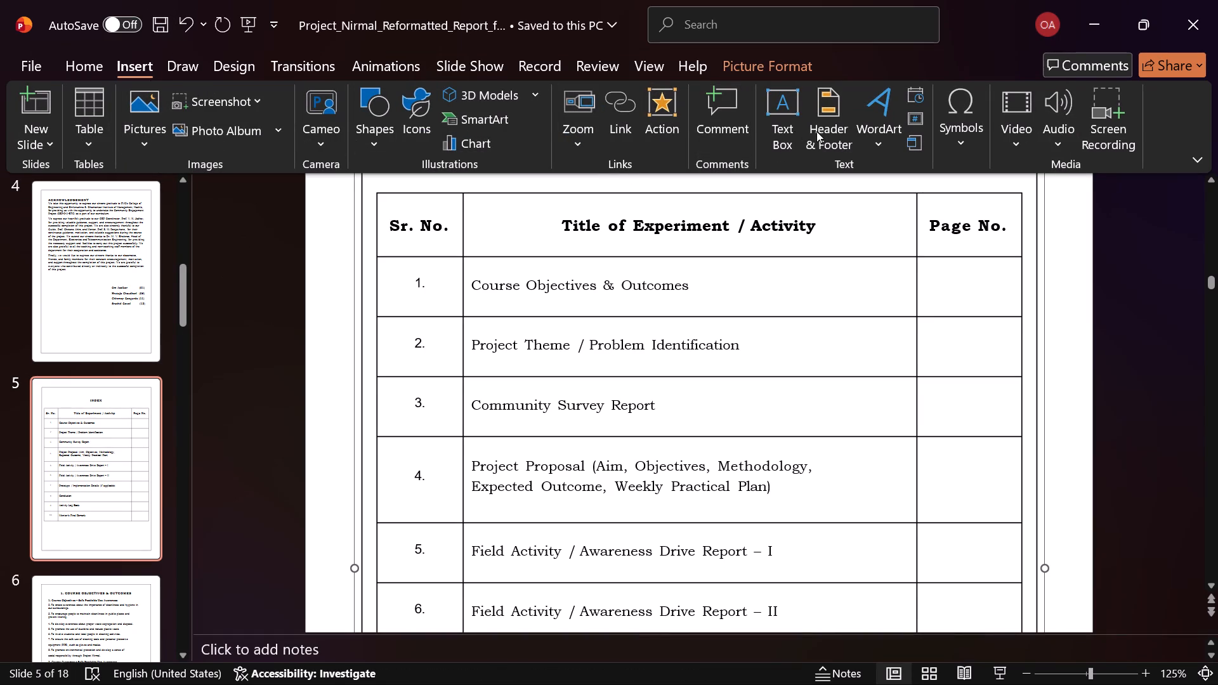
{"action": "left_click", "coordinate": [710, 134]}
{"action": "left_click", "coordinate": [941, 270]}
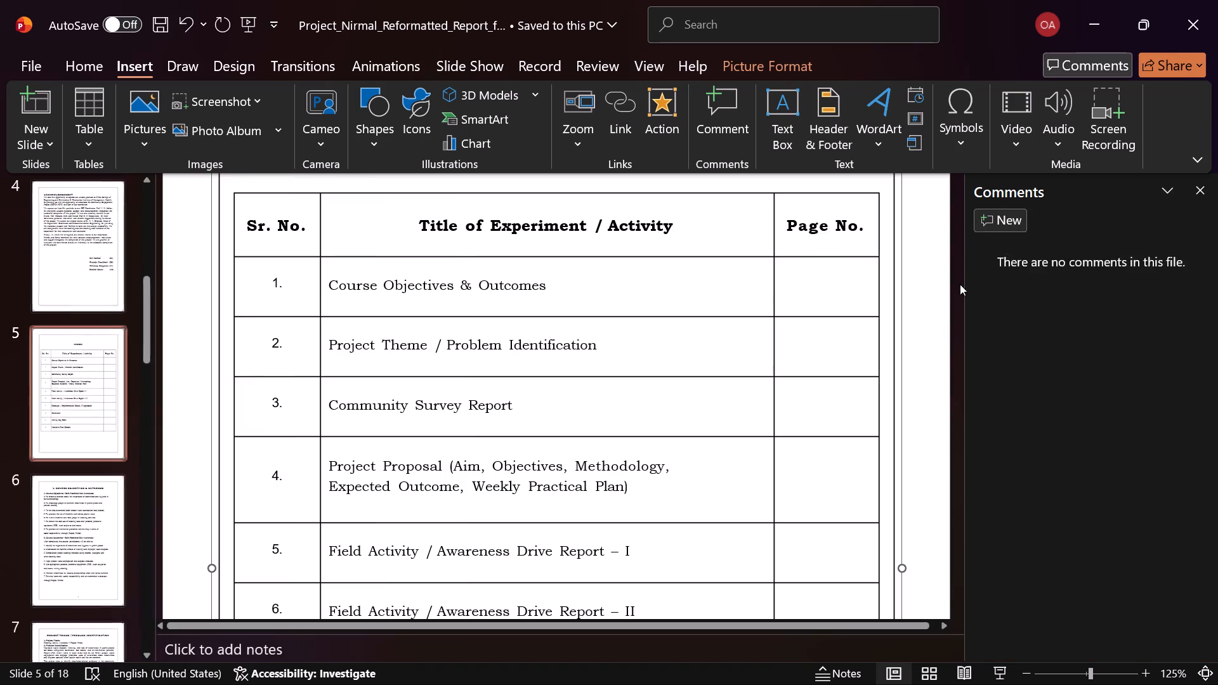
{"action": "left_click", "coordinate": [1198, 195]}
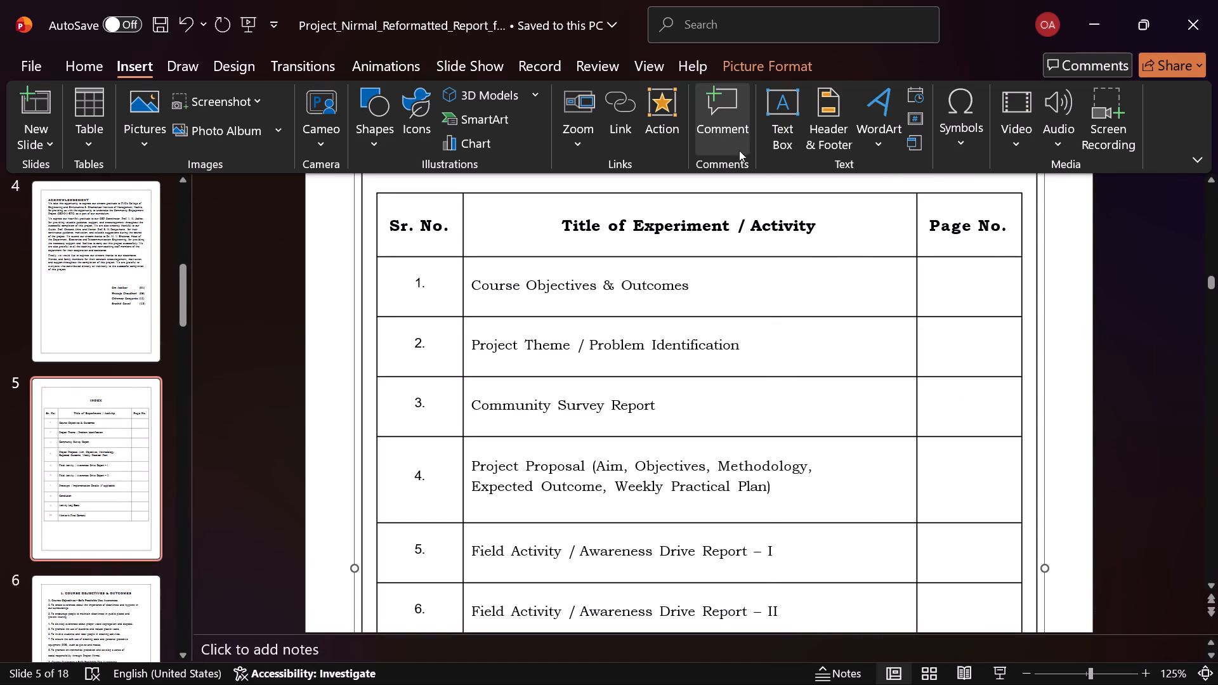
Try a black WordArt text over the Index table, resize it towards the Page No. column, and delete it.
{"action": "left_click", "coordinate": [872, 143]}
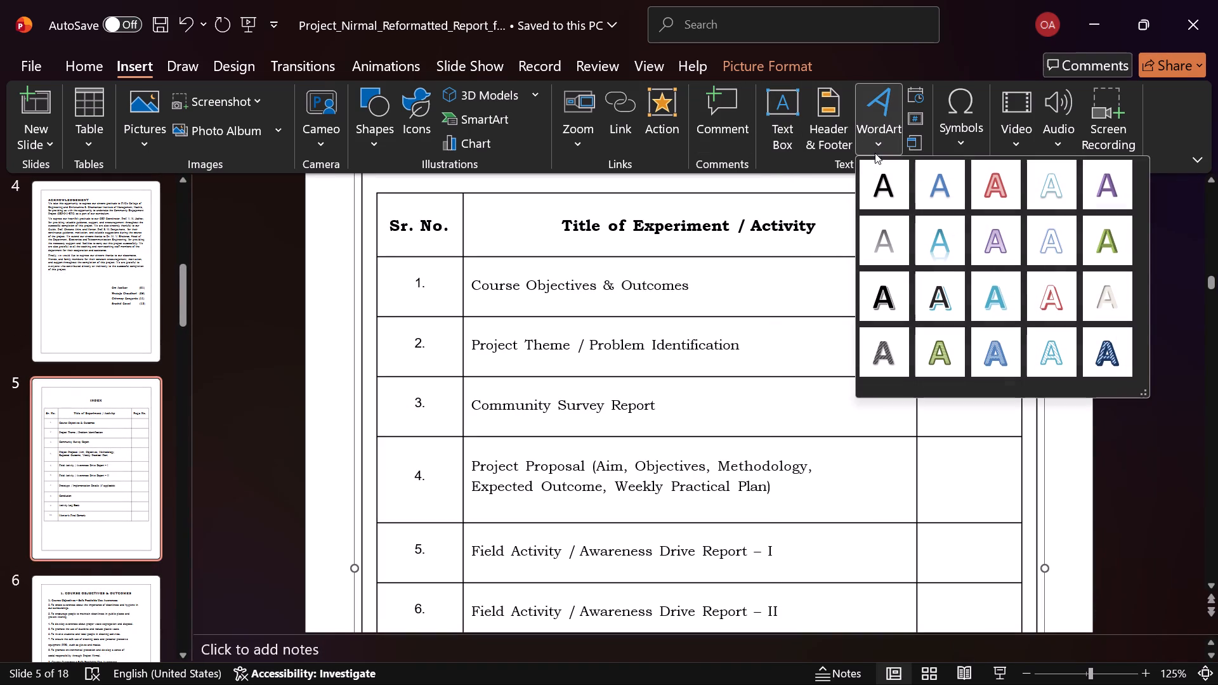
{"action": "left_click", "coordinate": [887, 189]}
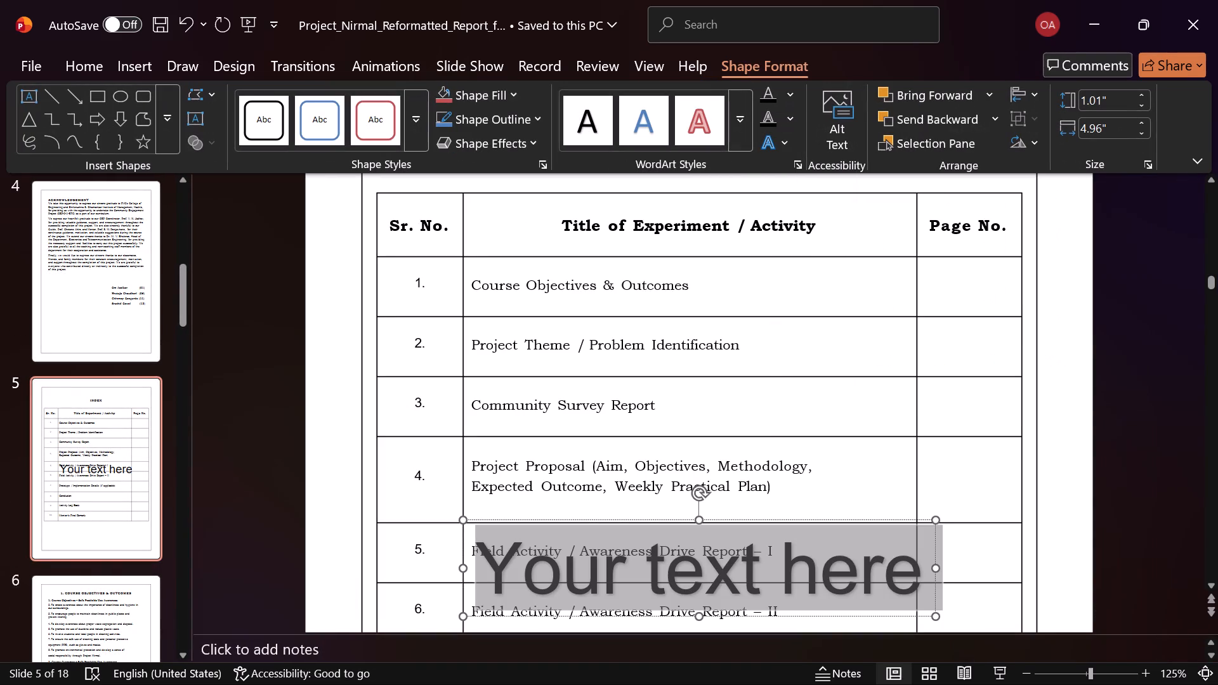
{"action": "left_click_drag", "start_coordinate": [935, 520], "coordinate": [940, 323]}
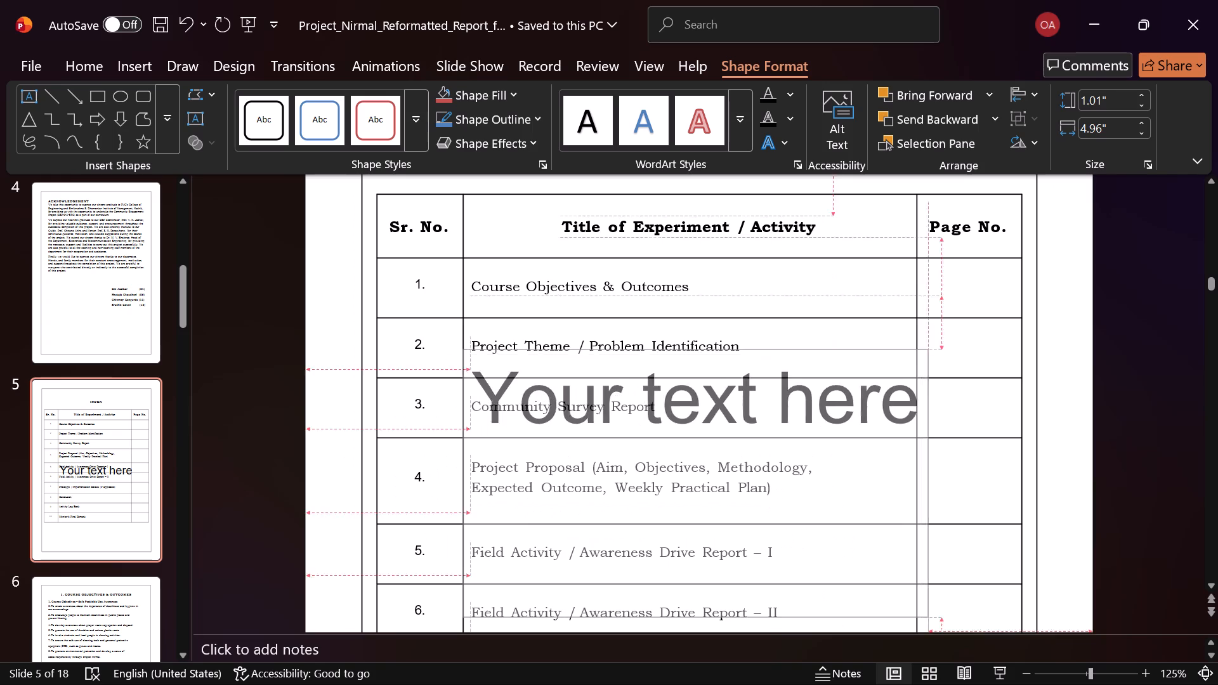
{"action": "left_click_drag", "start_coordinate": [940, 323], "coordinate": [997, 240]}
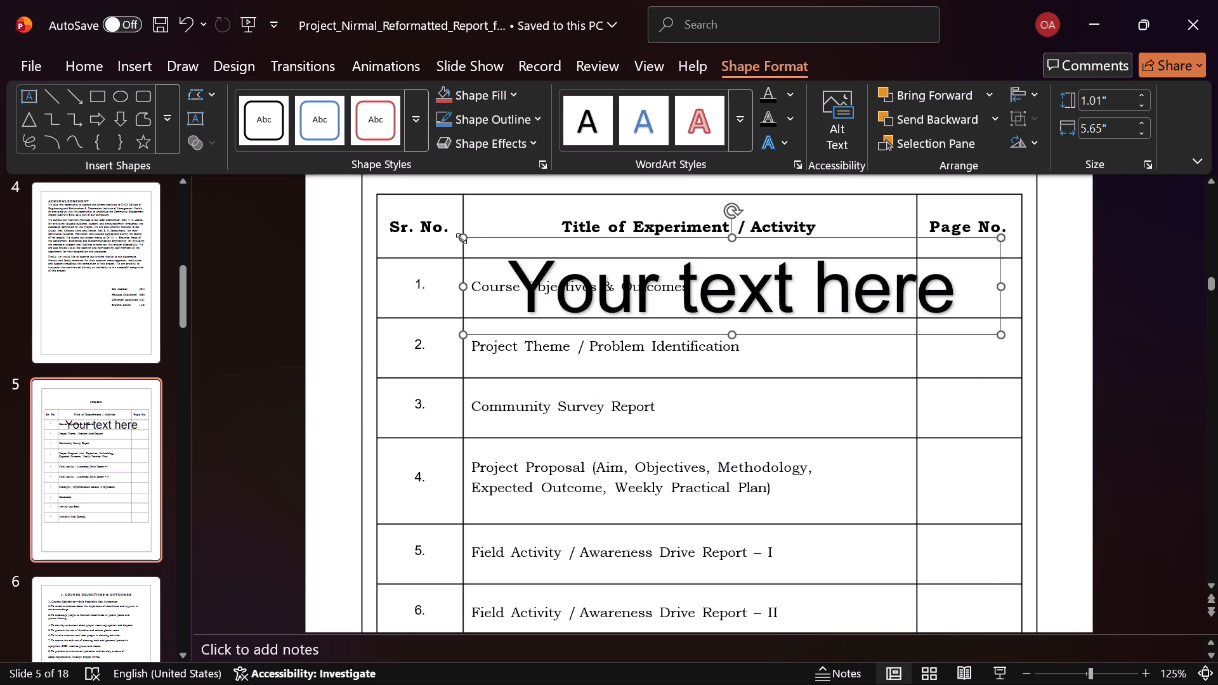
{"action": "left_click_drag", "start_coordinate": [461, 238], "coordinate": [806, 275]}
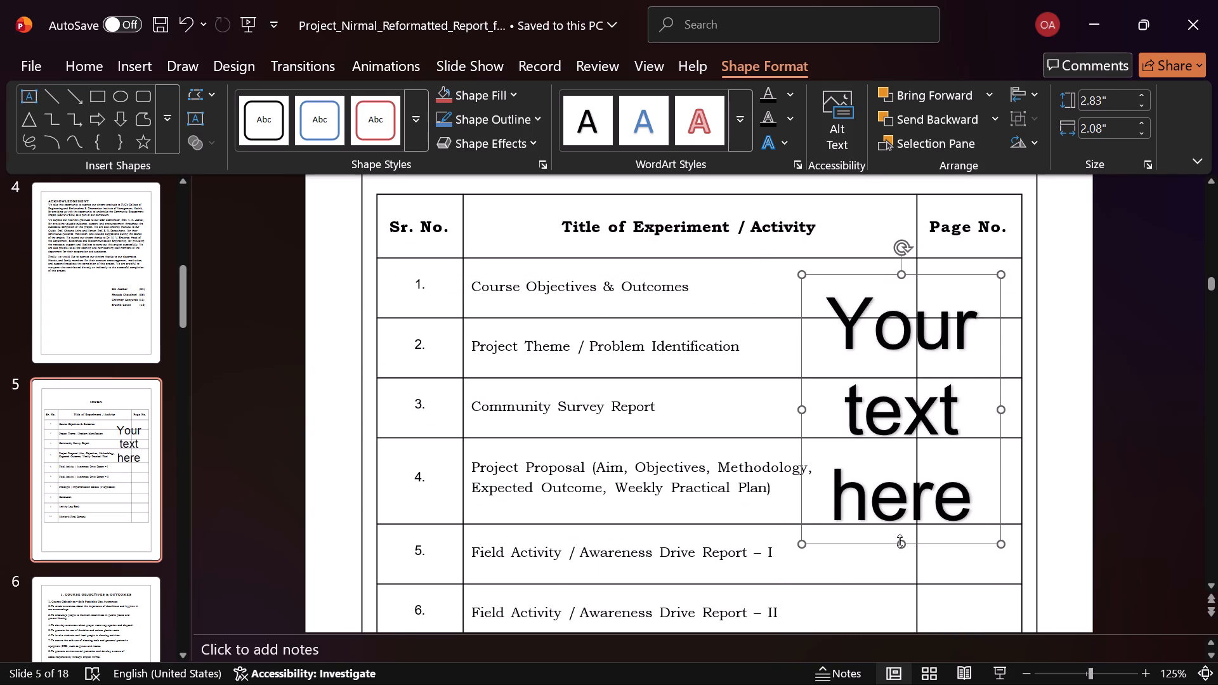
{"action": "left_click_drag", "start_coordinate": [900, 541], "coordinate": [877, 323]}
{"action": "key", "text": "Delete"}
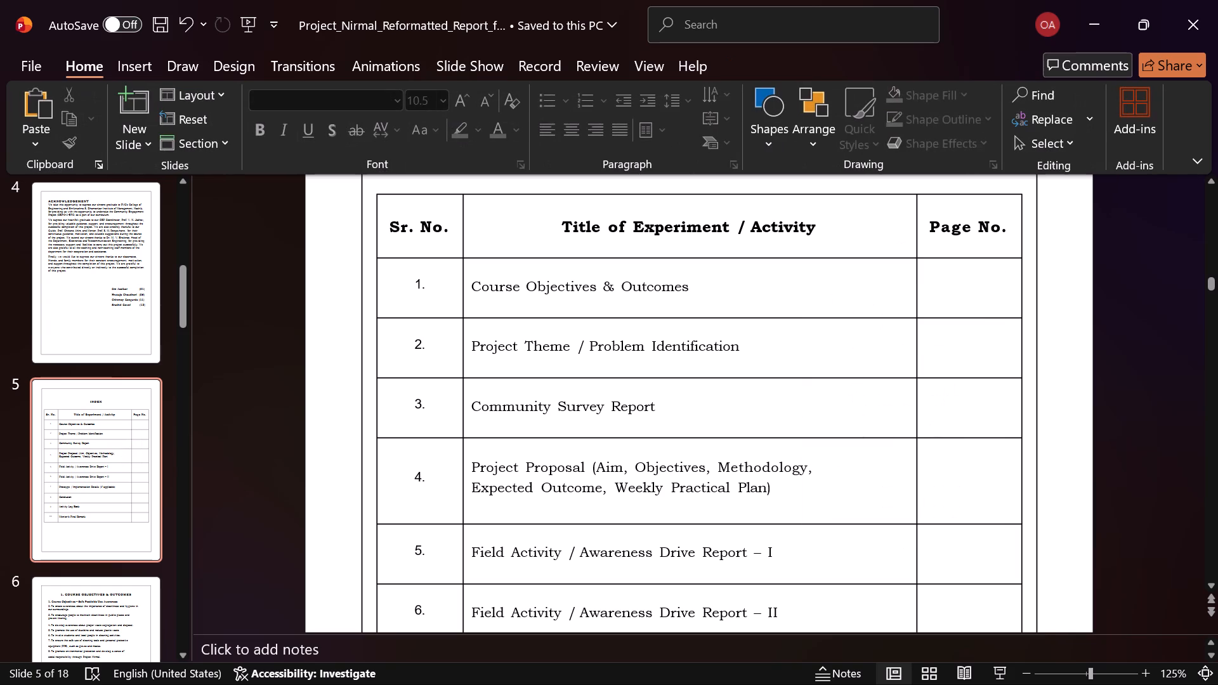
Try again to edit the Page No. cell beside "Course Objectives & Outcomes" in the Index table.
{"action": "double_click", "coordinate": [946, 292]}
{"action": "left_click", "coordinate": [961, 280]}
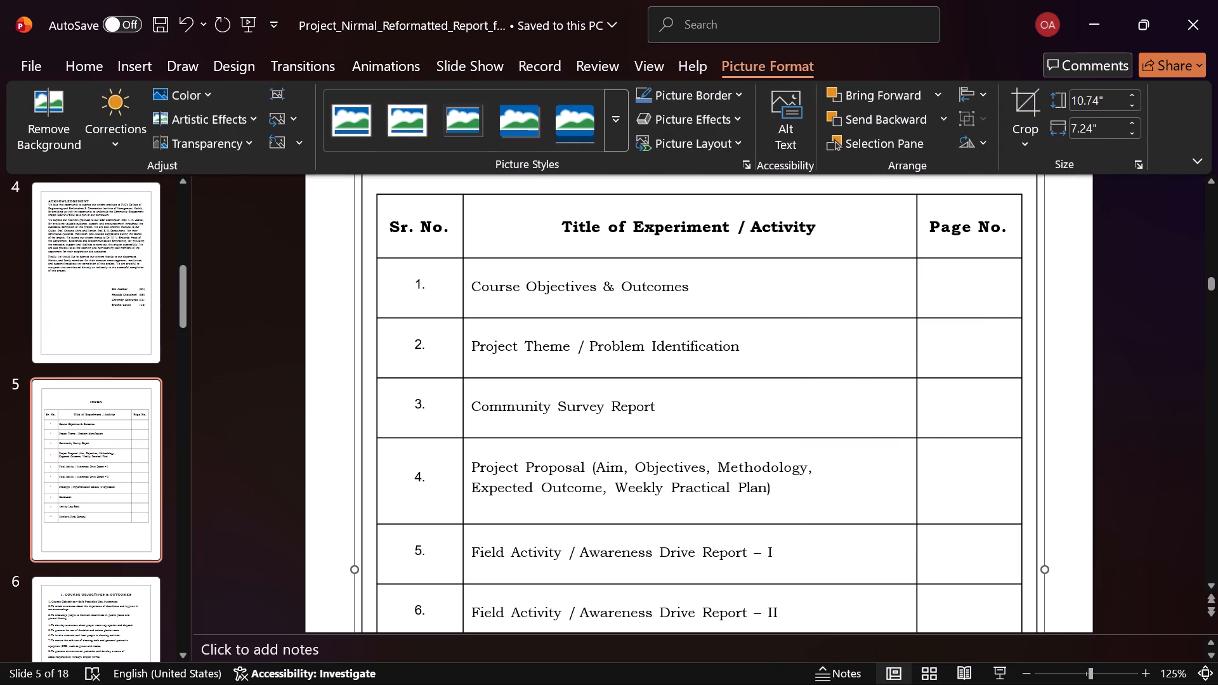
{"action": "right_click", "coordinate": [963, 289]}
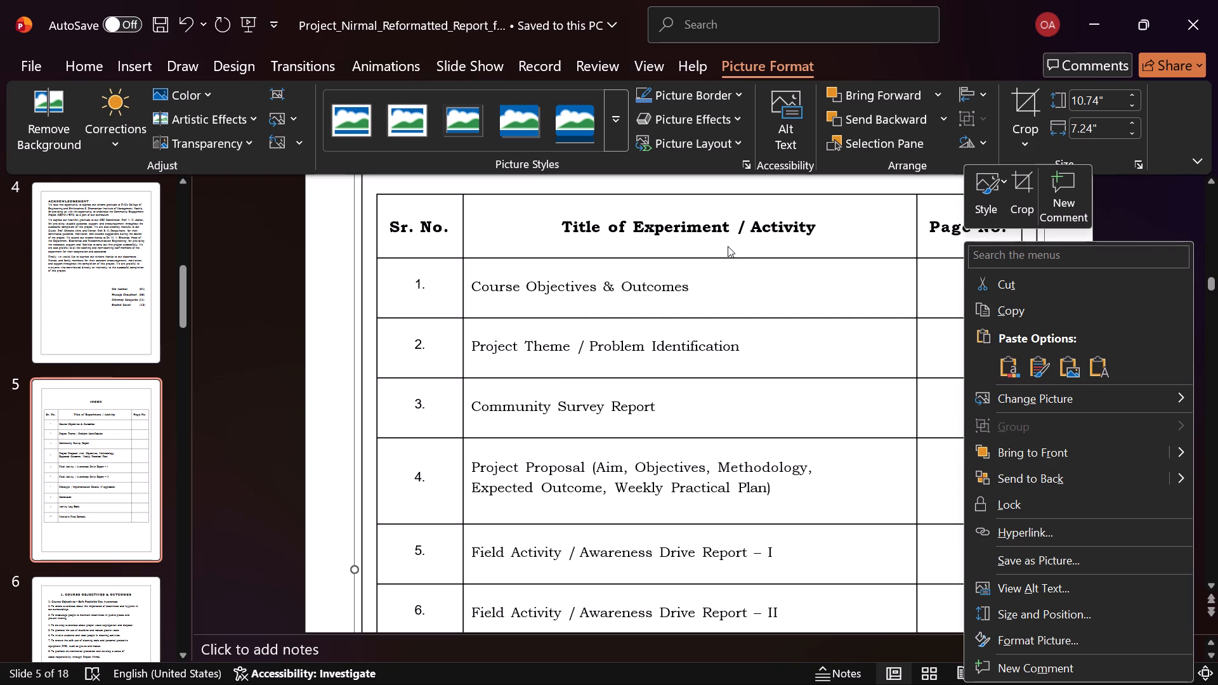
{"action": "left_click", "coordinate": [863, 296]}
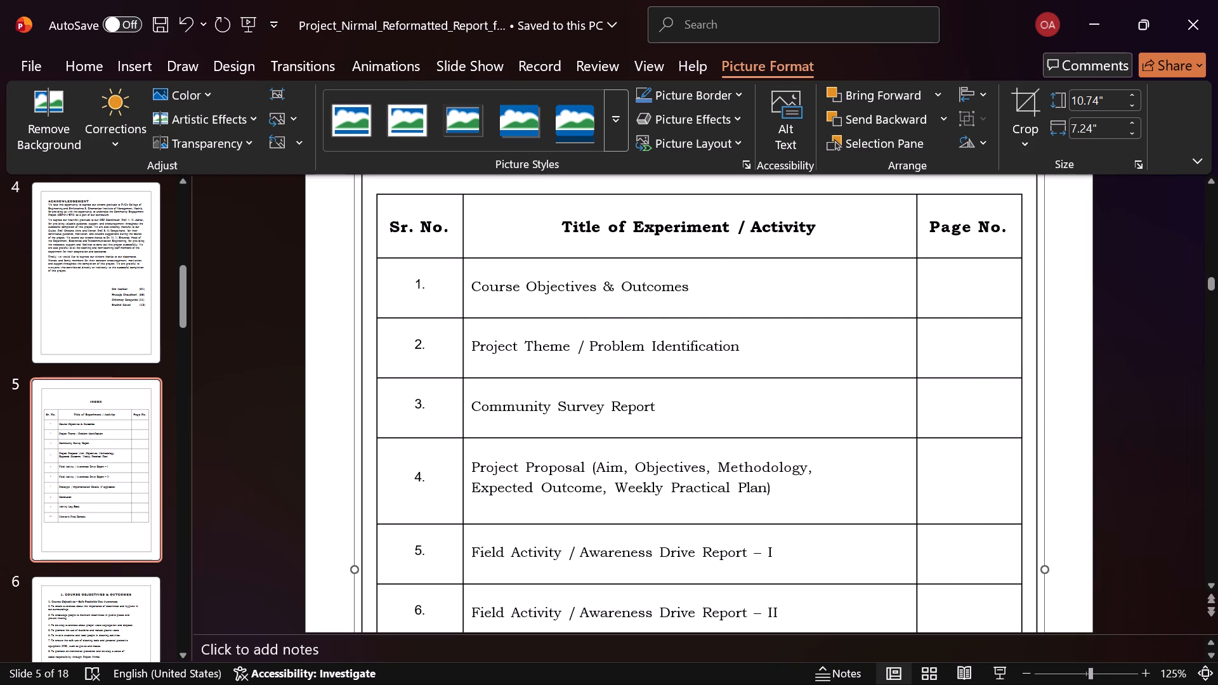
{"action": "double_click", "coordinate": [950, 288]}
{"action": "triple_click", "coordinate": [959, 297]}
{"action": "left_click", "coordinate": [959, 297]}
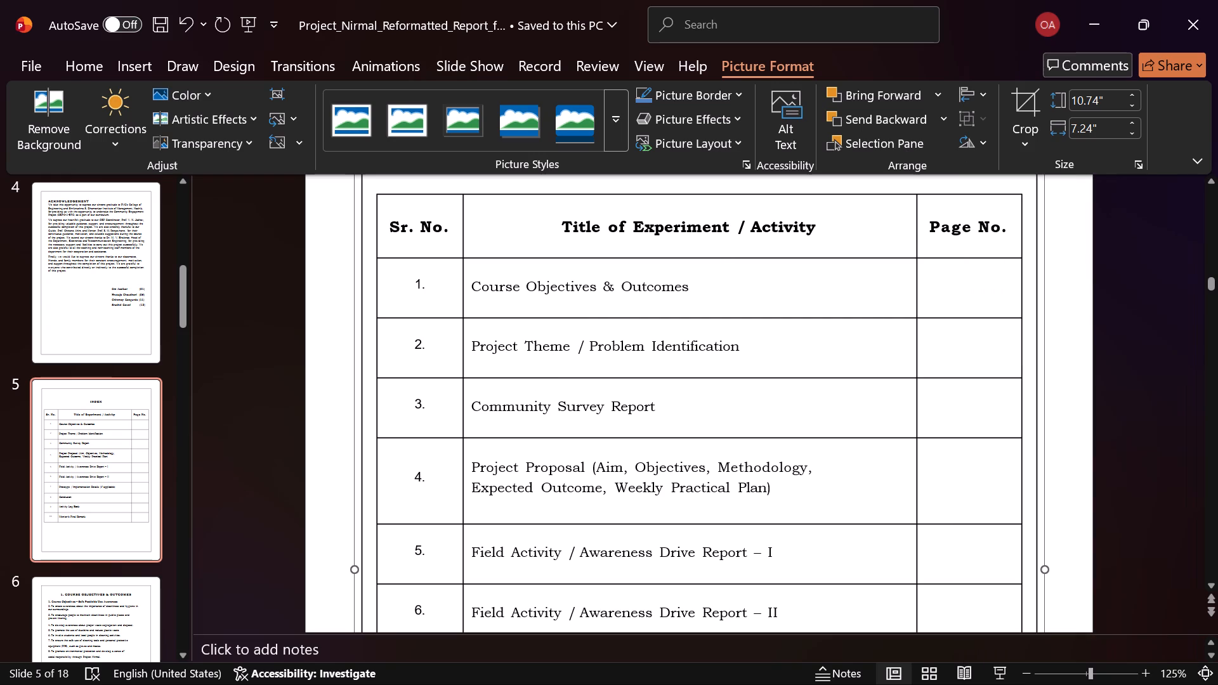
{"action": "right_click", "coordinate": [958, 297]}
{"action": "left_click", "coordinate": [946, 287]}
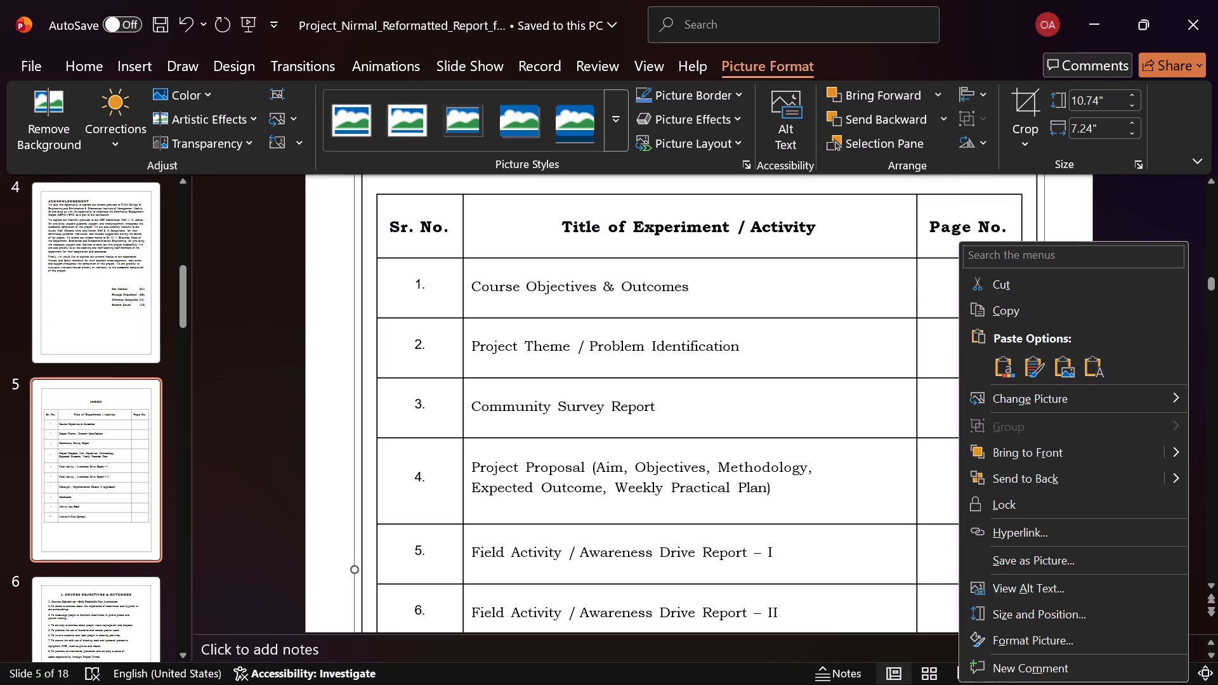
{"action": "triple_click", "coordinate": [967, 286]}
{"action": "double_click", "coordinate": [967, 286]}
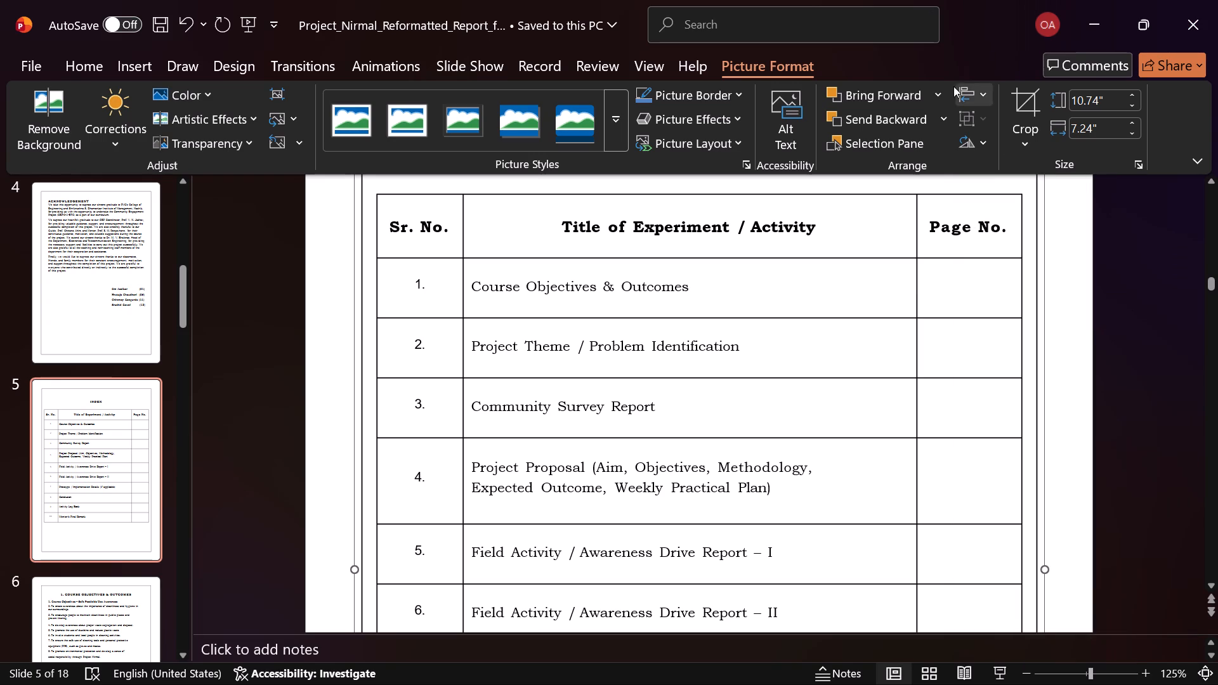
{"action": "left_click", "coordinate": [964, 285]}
Insert a text box in the Page No. cell beside "Course Objectives & Outcomes" and enter 1.
{"action": "left_click", "coordinate": [327, 258]}
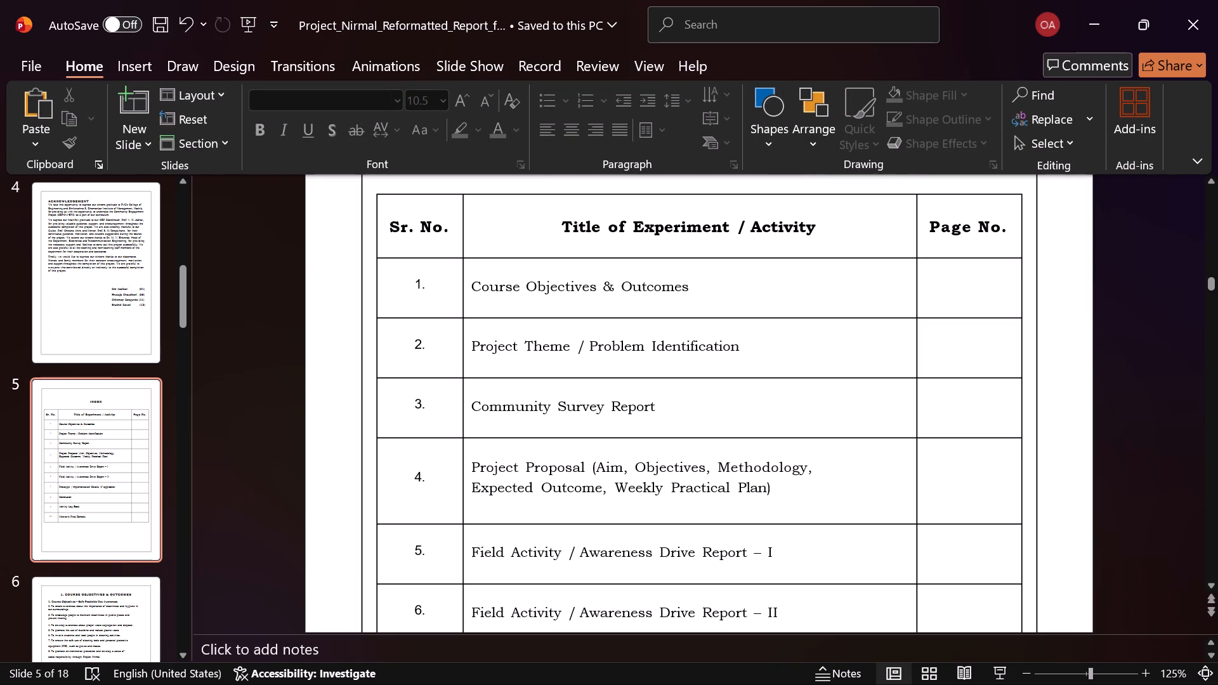
{"action": "scroll", "coordinate": [992, 325], "scroll_direction": "up", "scroll_amount": 8}
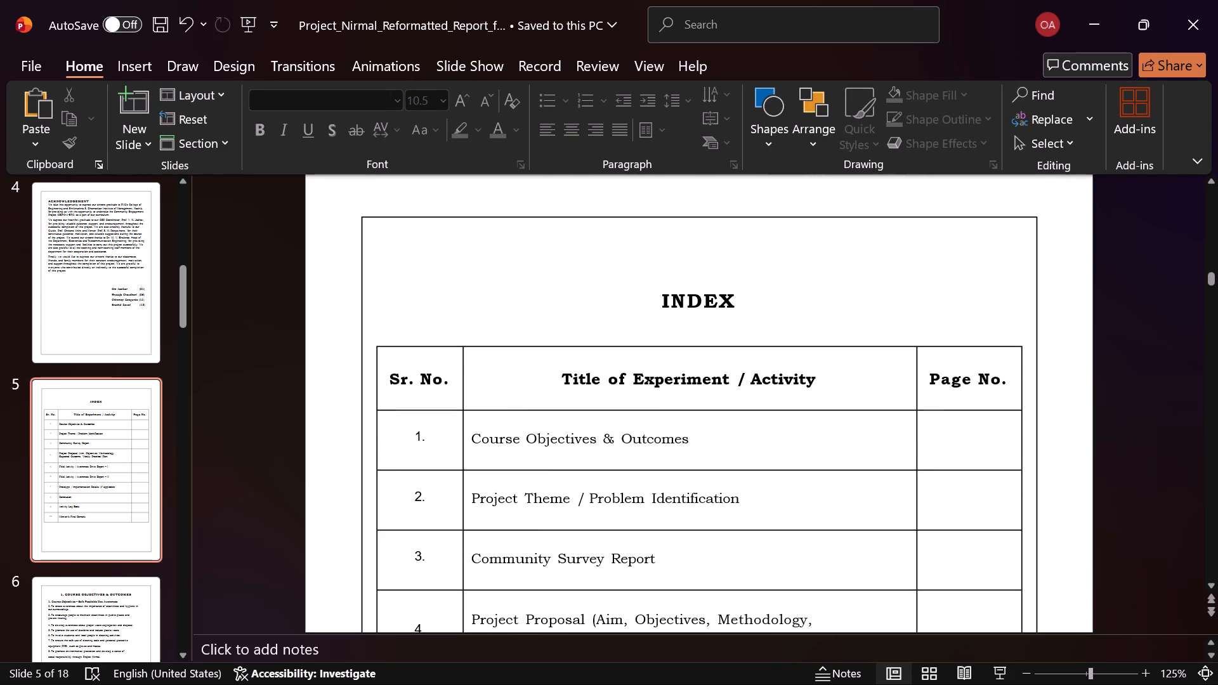
{"action": "scroll", "coordinate": [993, 325], "scroll_direction": "down", "scroll_amount": 5}
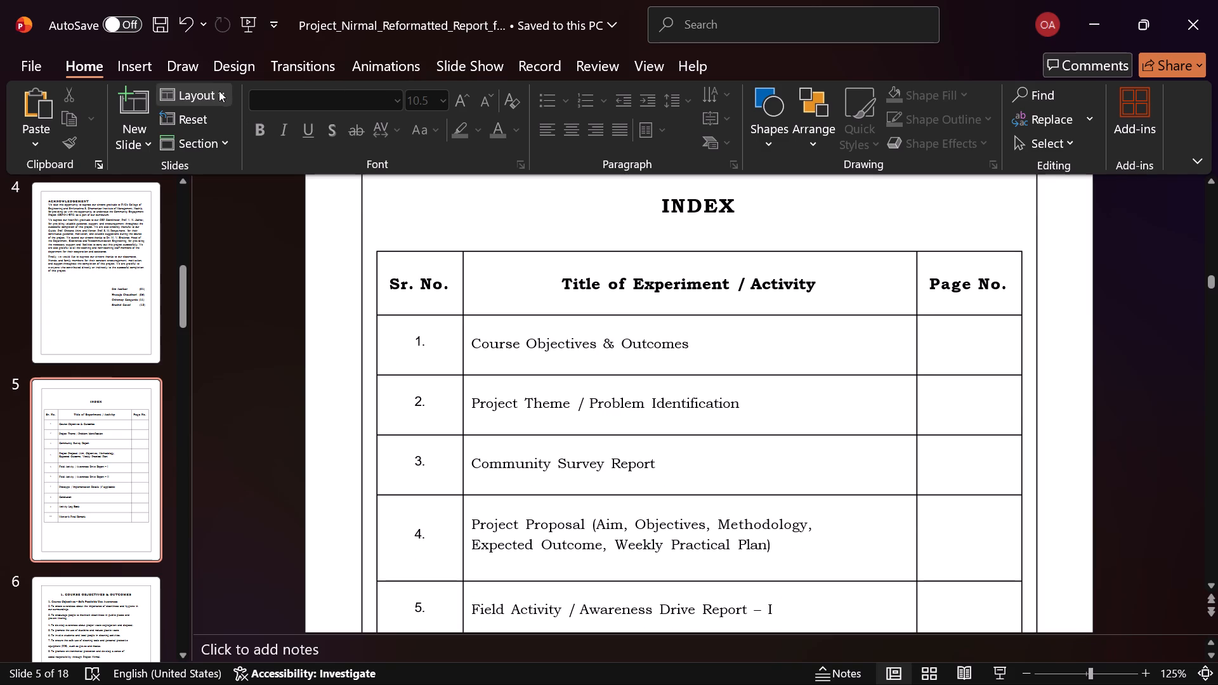
{"action": "left_click", "coordinate": [145, 72]}
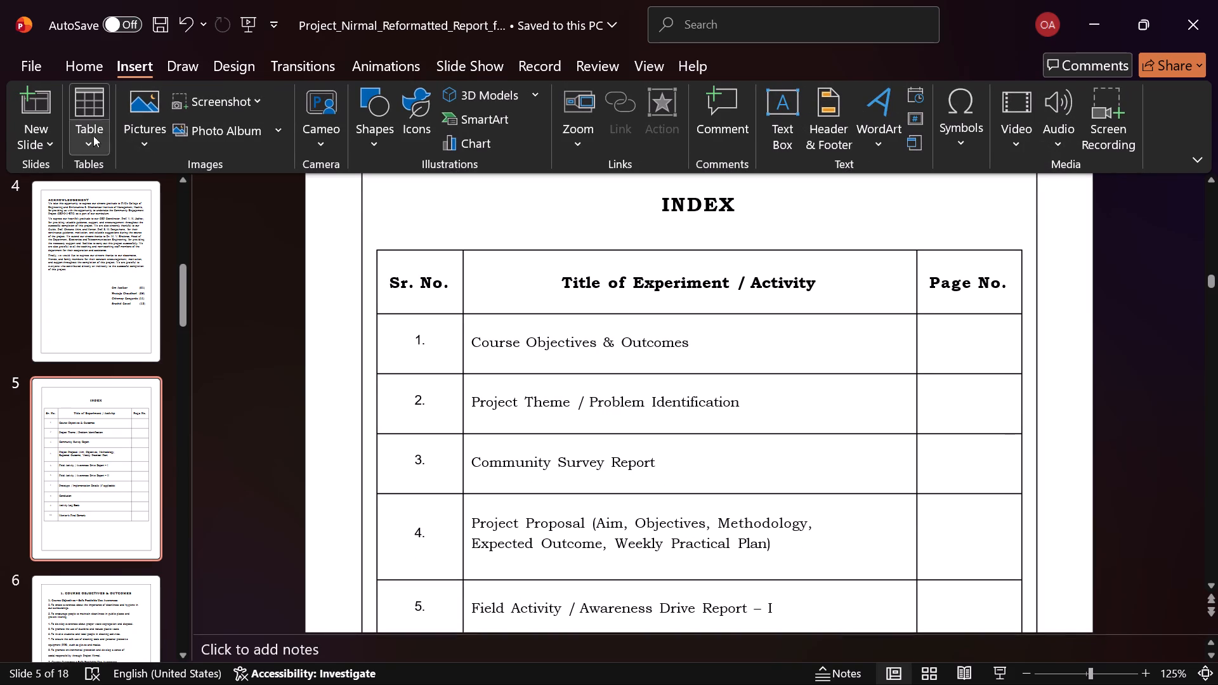
{"action": "left_click", "coordinate": [372, 133]}
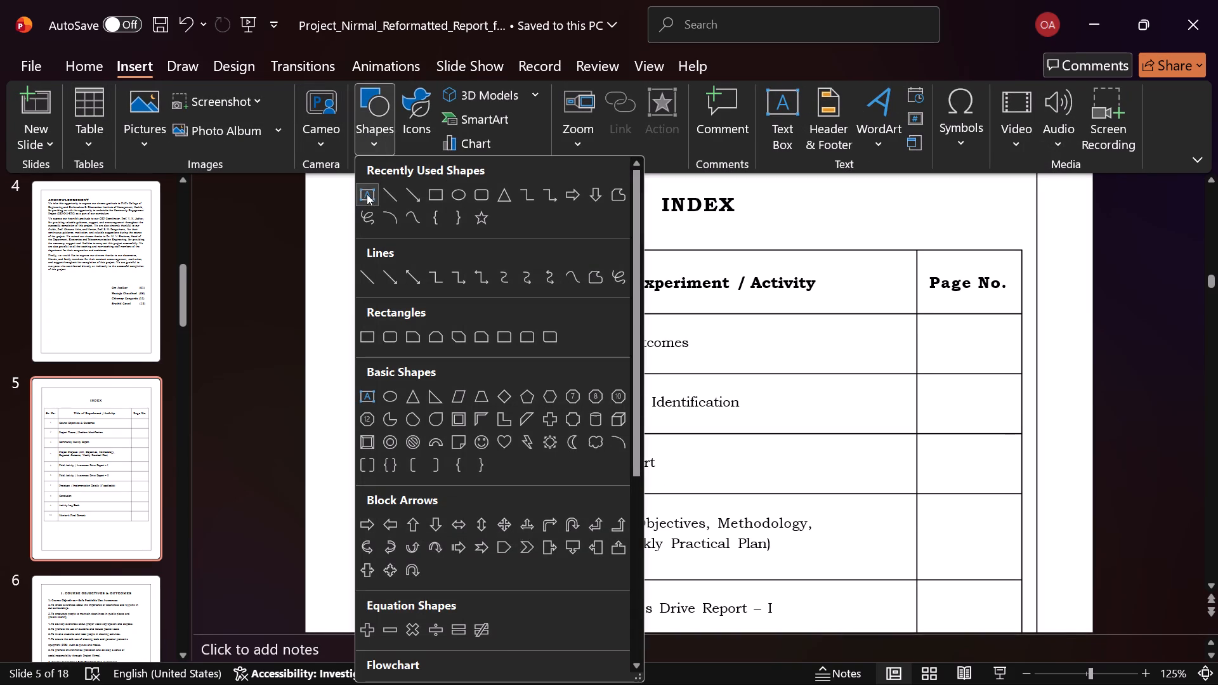
{"action": "left_click", "coordinate": [367, 194]}
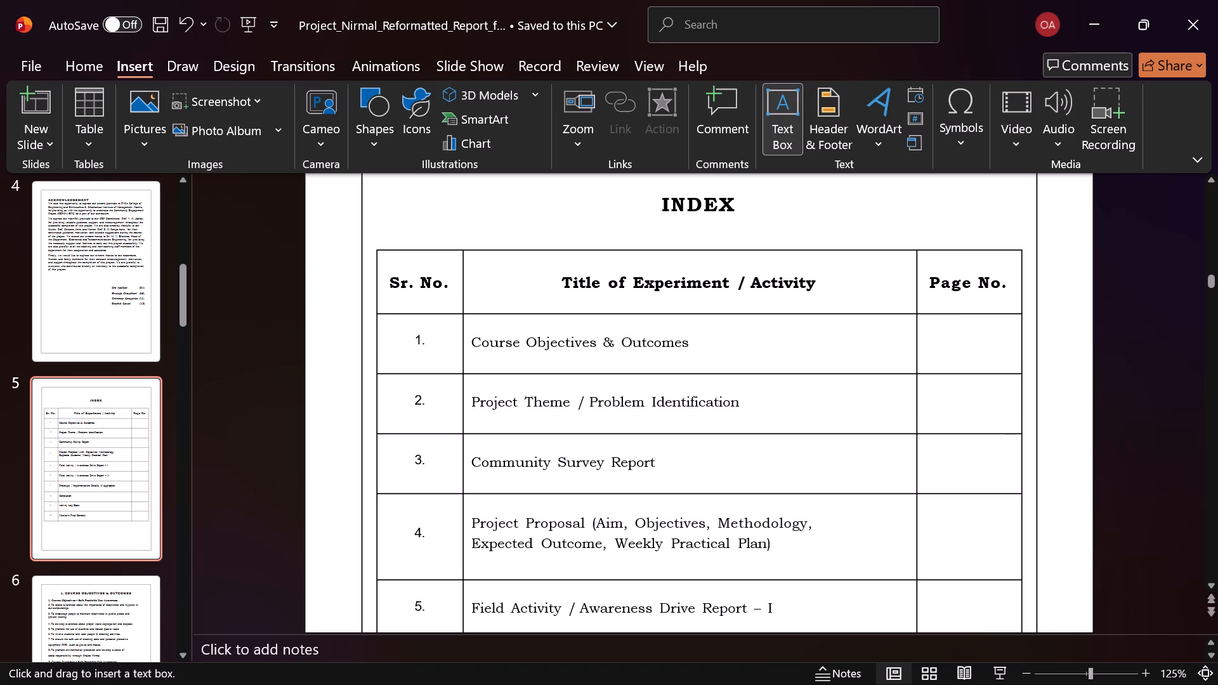
{"action": "left_click", "coordinate": [941, 342]}
{"action": "left_click_drag", "start_coordinate": [957, 341], "coordinate": [966, 324]}
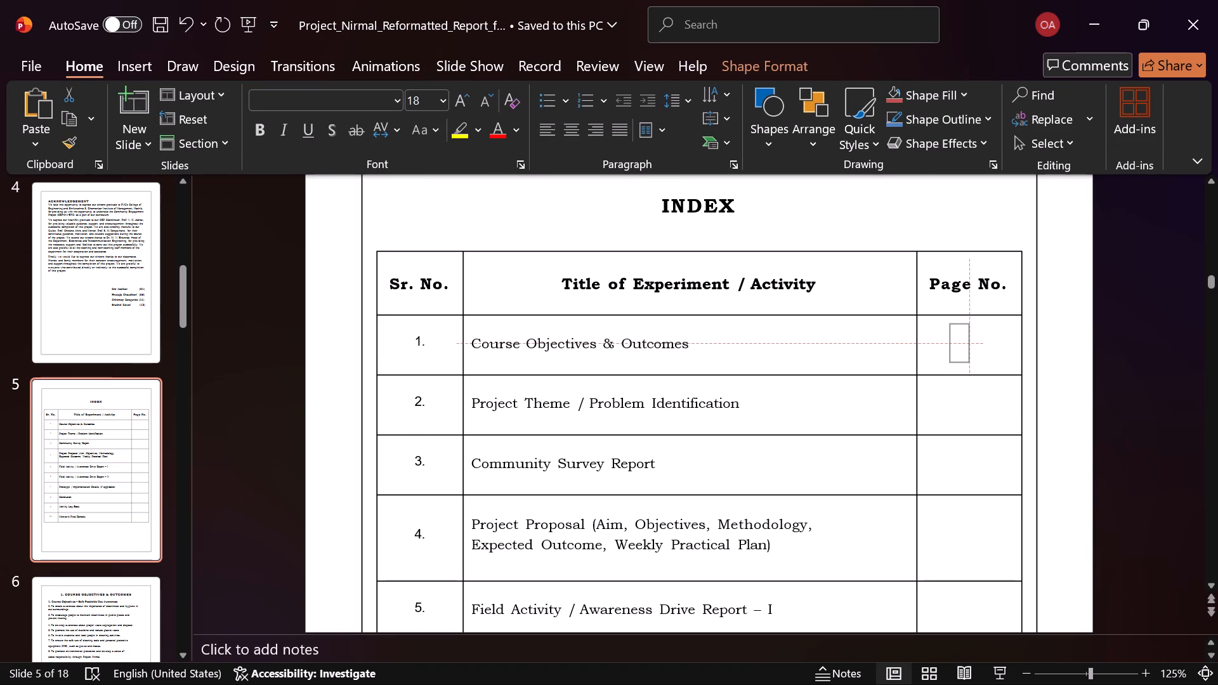
{"action": "left_click_drag", "start_coordinate": [966, 324], "coordinate": [968, 327]}
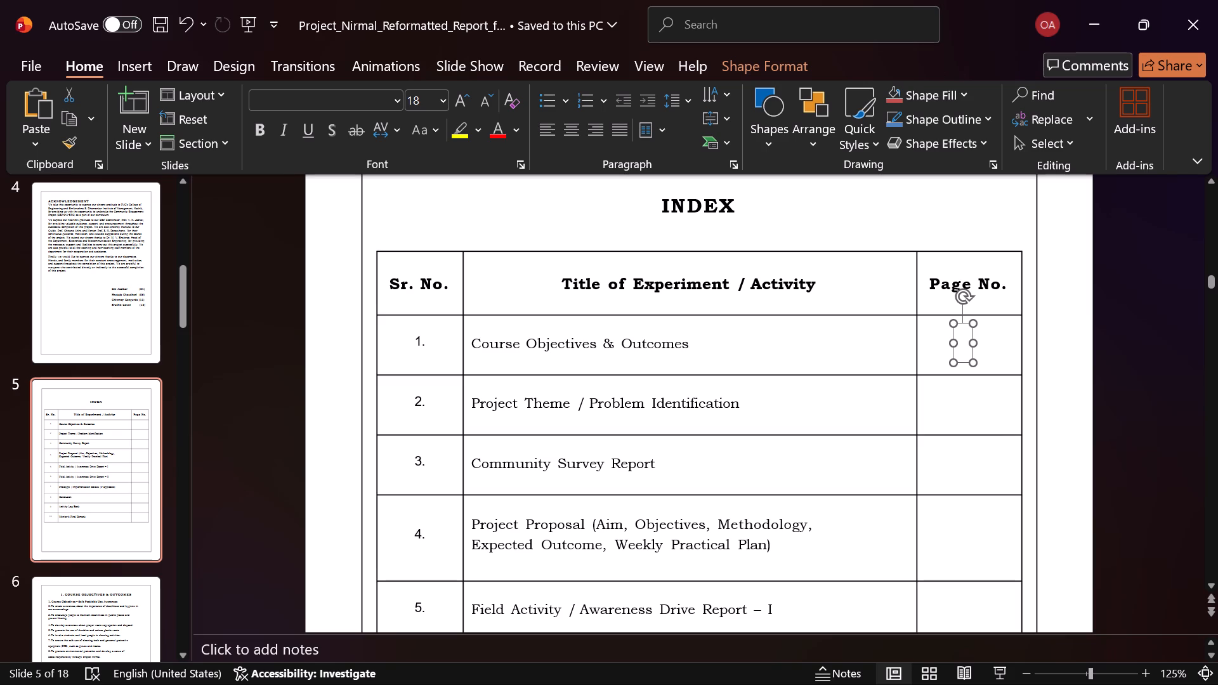
{"action": "left_click", "coordinate": [963, 348]}
{"action": "double_click", "coordinate": [963, 343]}
{"action": "key", "text": "1"}
{"action": "left_click", "coordinate": [975, 431]}
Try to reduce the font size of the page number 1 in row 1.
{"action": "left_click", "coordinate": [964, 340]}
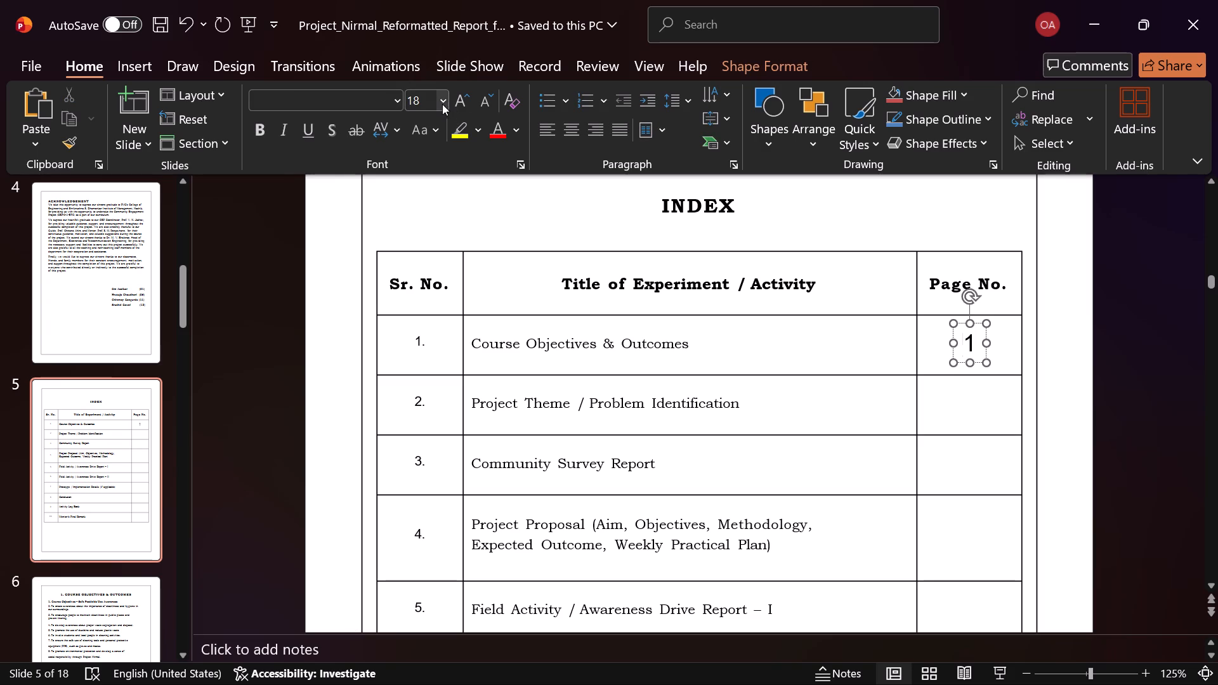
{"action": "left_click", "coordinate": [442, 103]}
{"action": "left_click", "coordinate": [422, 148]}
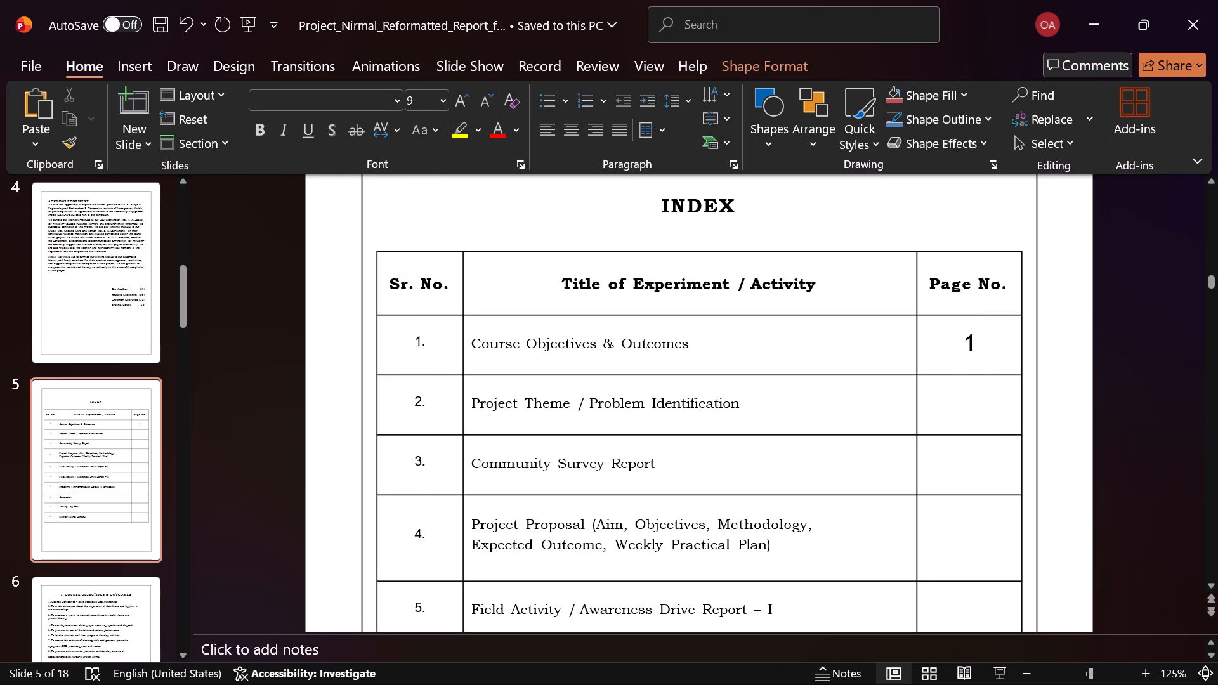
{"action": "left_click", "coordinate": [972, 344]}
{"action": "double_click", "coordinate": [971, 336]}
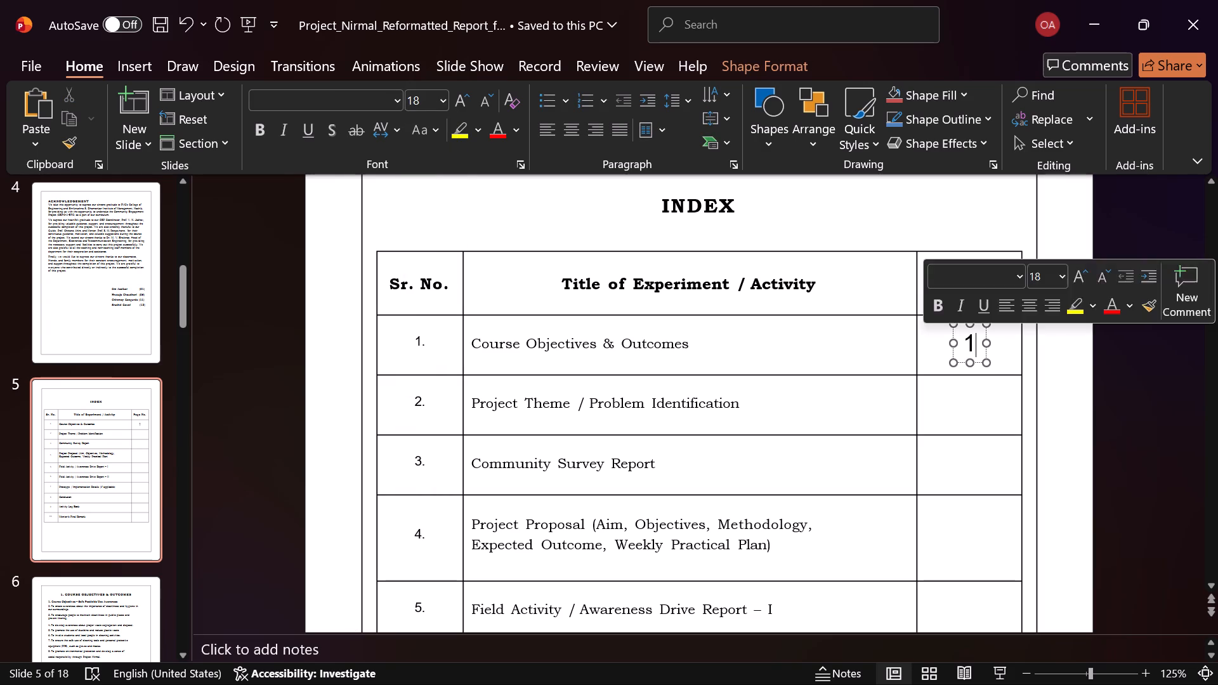
Check the font size of the "Course Objectives & Outcomes" text and set row 1's page number to 10.5.
{"action": "left_click", "coordinate": [630, 351]}
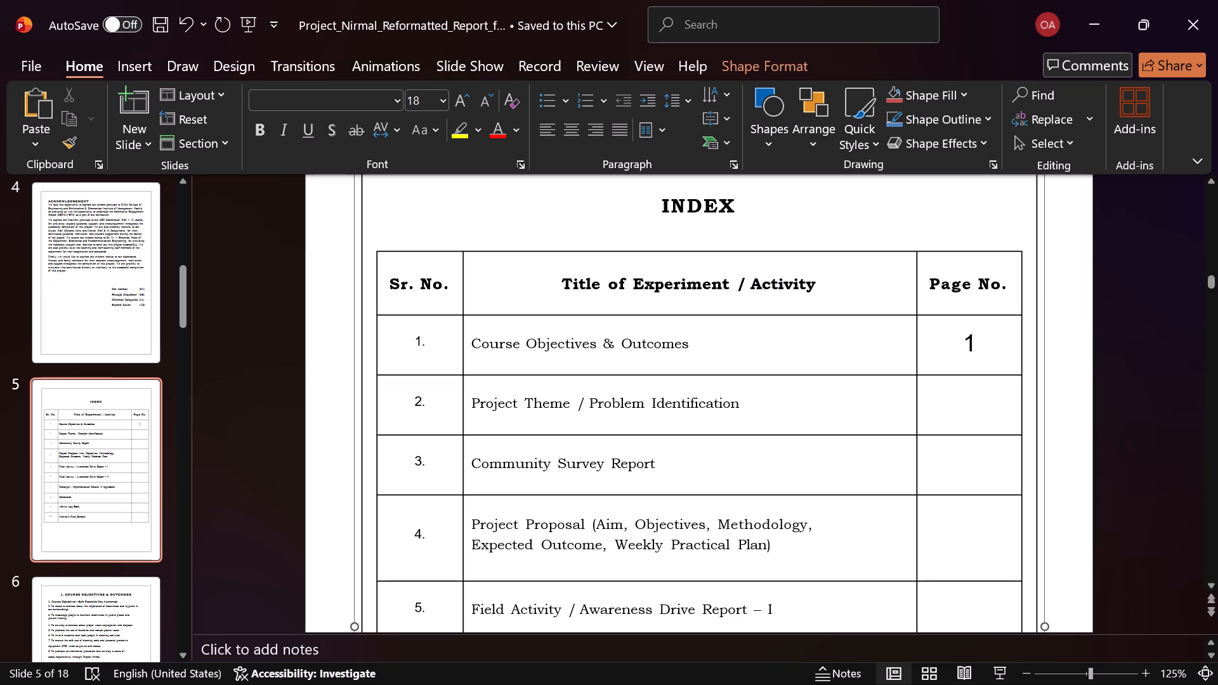
{"action": "left_click", "coordinate": [645, 334]}
{"action": "left_click", "coordinate": [657, 334]}
{"action": "double_click", "coordinate": [659, 341]}
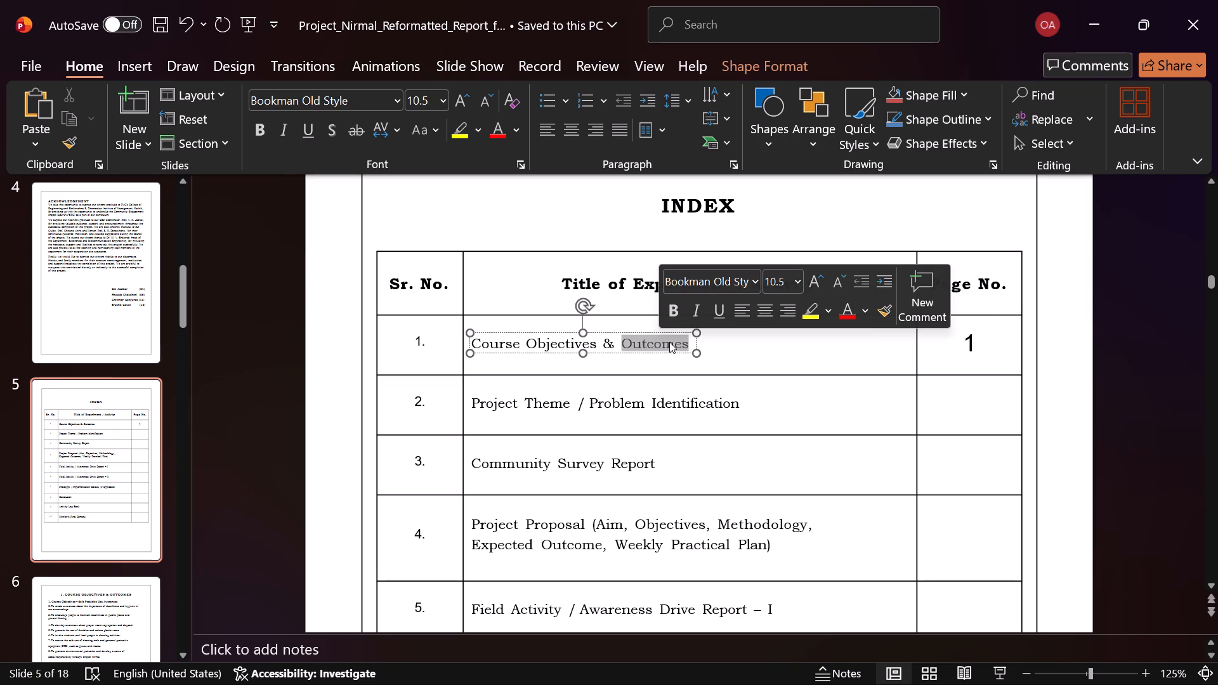
{"action": "double_click", "coordinate": [966, 346]}
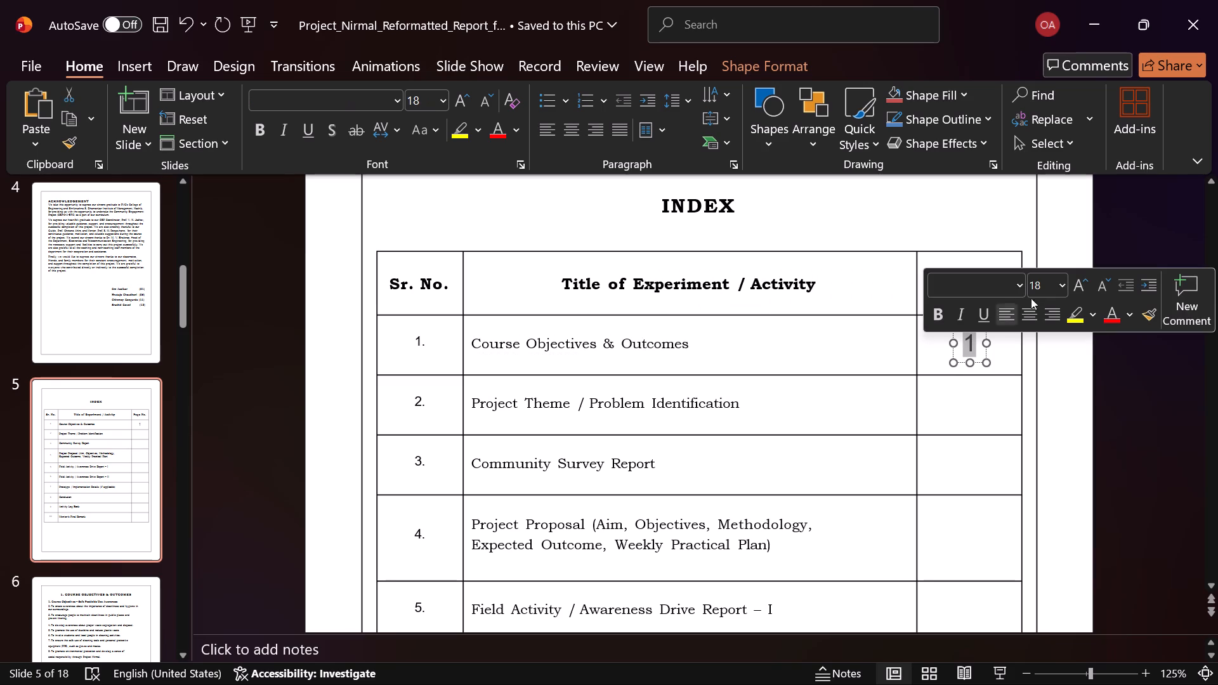
{"action": "left_click", "coordinate": [1042, 286]}
{"action": "type", "text": "10"}
{"action": "key", "text": "period"}
{"action": "key", "text": "5"}
{"action": "key", "text": "Return"}
{"action": "left_click", "coordinate": [1078, 405]}
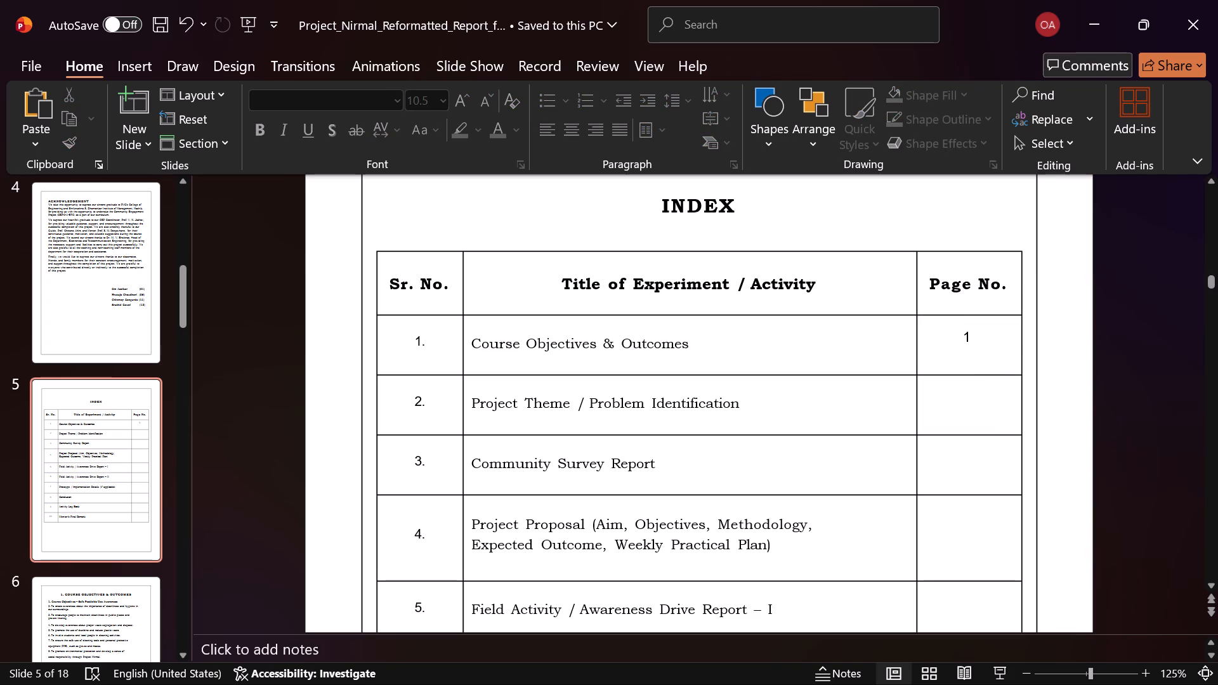
Nudge the page number 1 slightly down within its row 1 cell, level with the row's title.
{"action": "left_click", "coordinate": [972, 334]}
{"action": "key", "text": "Down"}
{"action": "key", "text": "Down"}
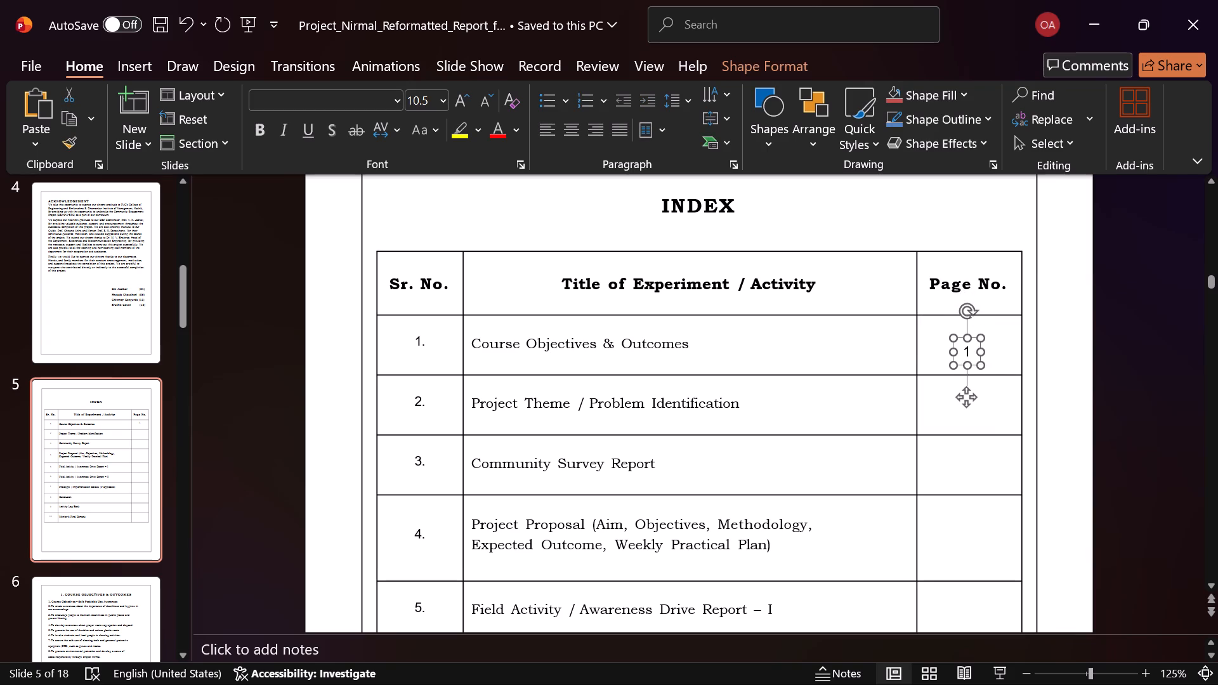
{"action": "key", "text": "Up"}
{"action": "left_click", "coordinate": [1077, 384]}
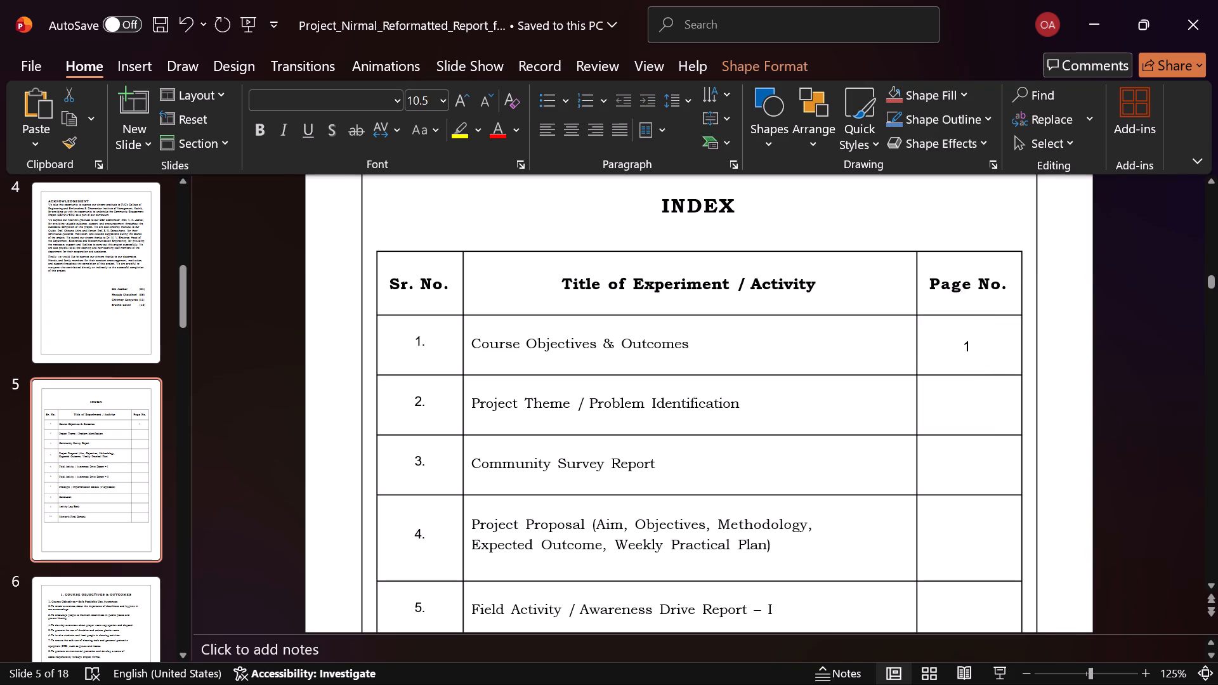
Copy row 1's page number box and place the copy in the Page No. cell beside "Project Theme / Problem Identification".
{"action": "left_click", "coordinate": [962, 401]}
{"action": "left_click", "coordinate": [969, 354]}
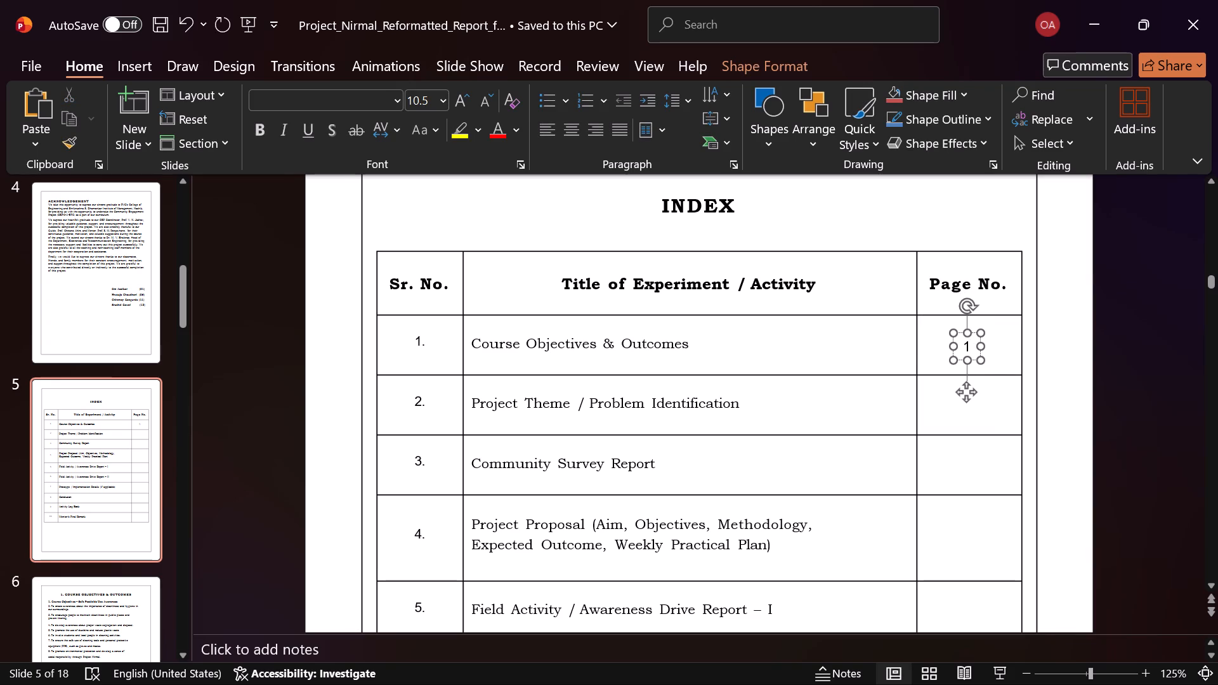
{"action": "right_click", "coordinate": [979, 345]}
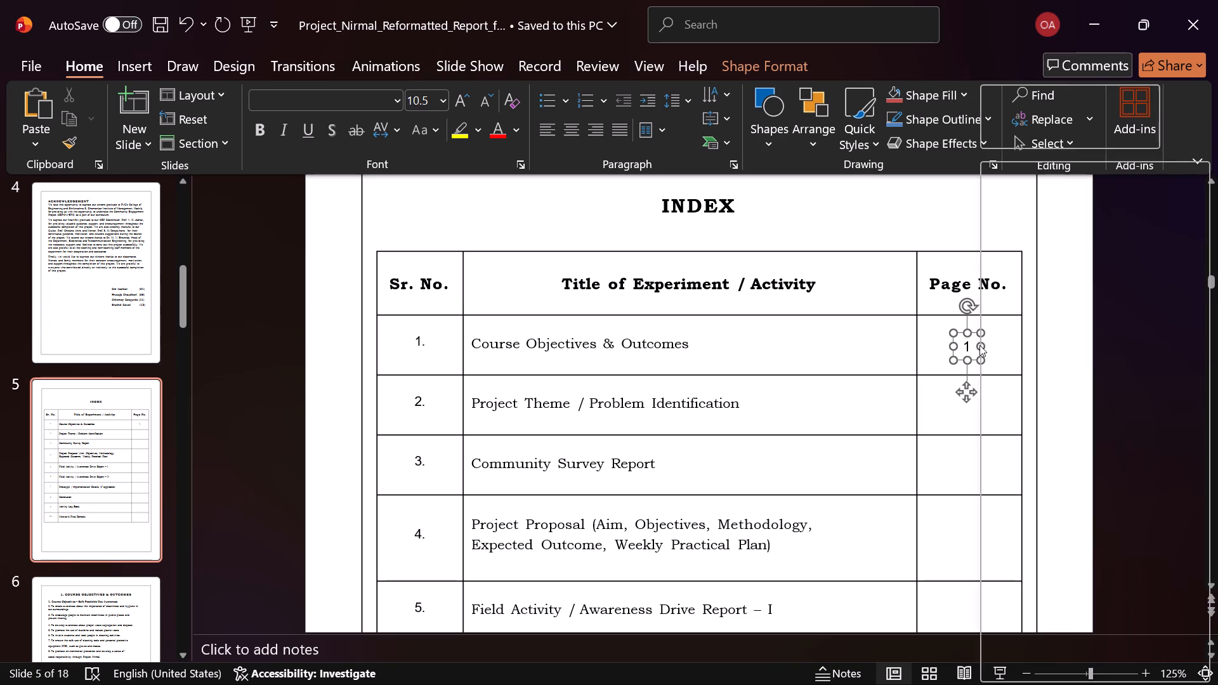
{"action": "left_click", "coordinate": [1032, 233]}
{"action": "left_click", "coordinate": [992, 401]}
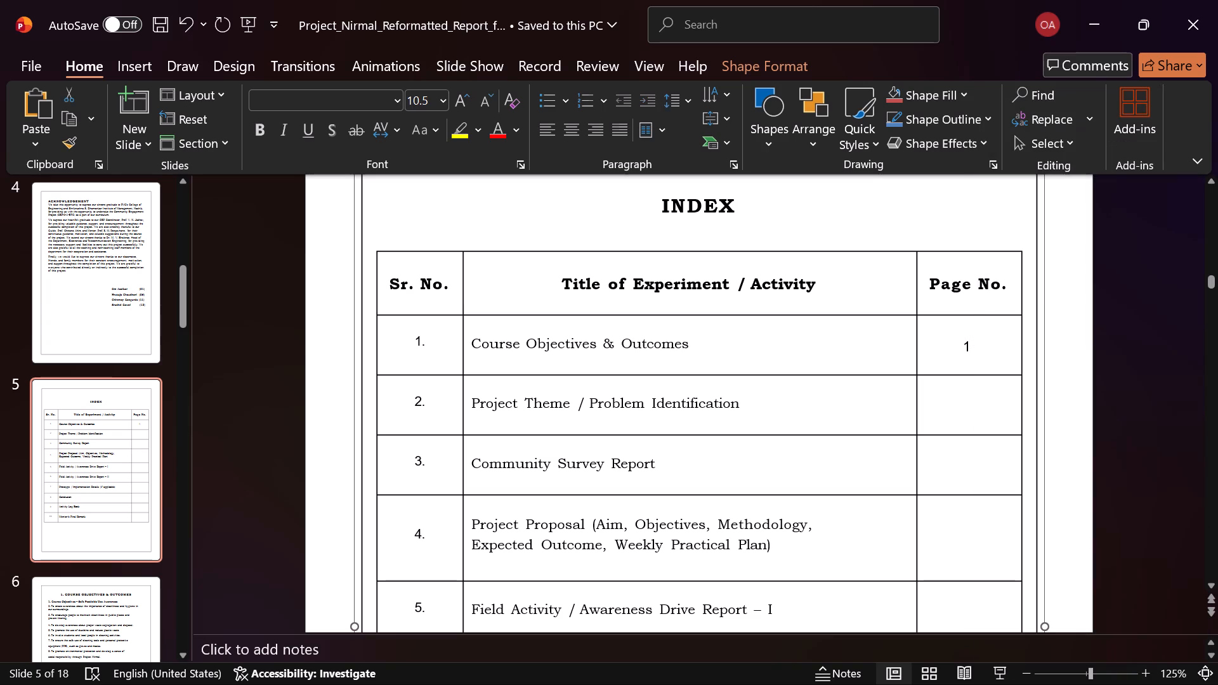
{"action": "left_click", "coordinate": [967, 398]}
{"action": "key", "text": "ctrl+v"}
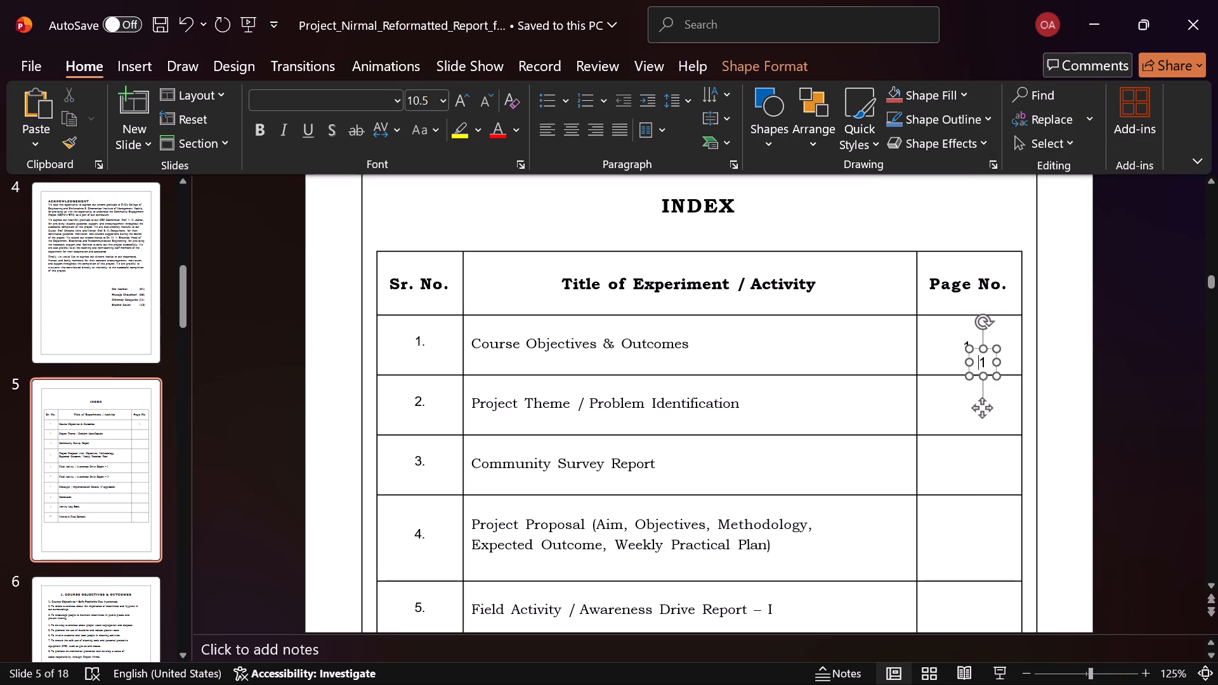
{"action": "left_click_drag", "start_coordinate": [980, 410], "coordinate": [965, 452]}
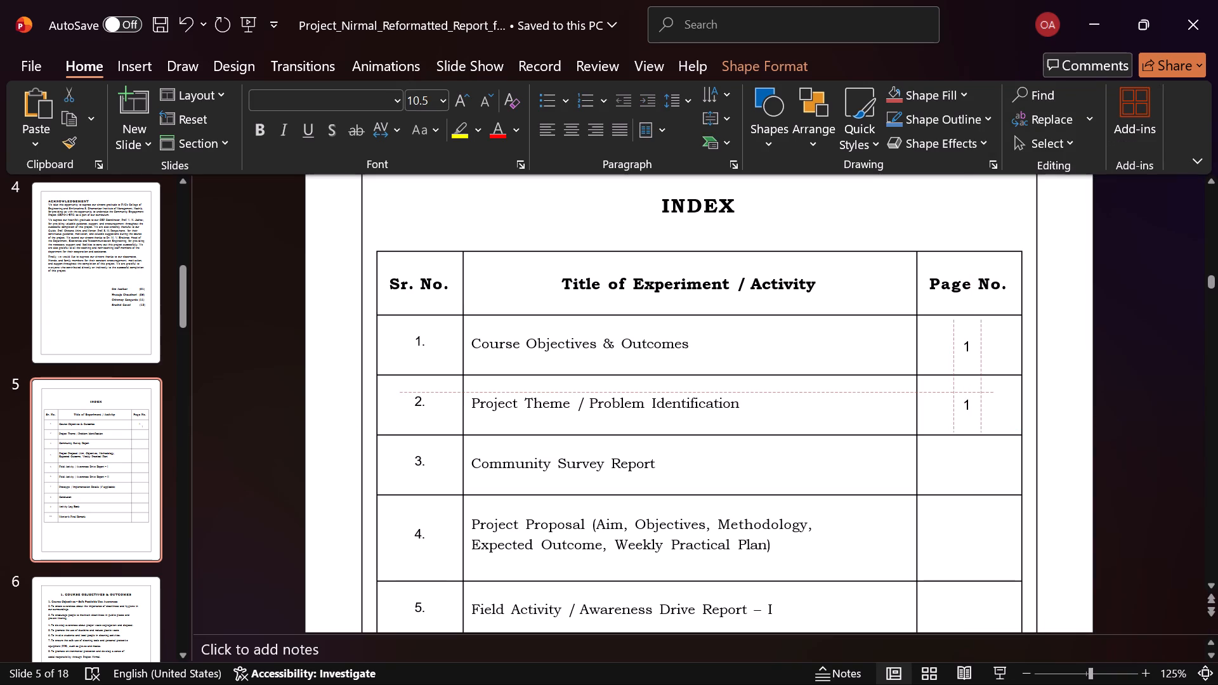
{"action": "left_click_drag", "start_coordinate": [965, 452], "coordinate": [962, 451]}
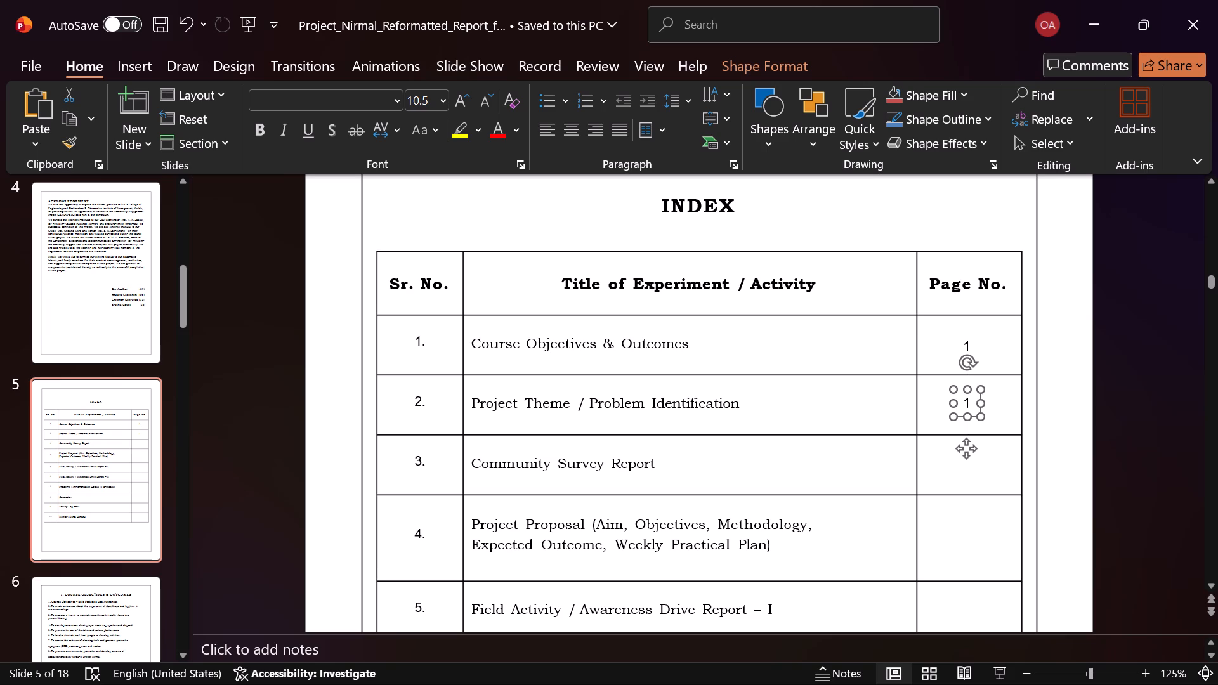
Duplicate the page number box into the Page No. cells of rows 3 and 4, aligned with the numbers above.
{"action": "left_click", "coordinate": [970, 403]}
{"action": "left_click_drag", "start_coordinate": [968, 445], "coordinate": [966, 483], "text": "ctrl"}
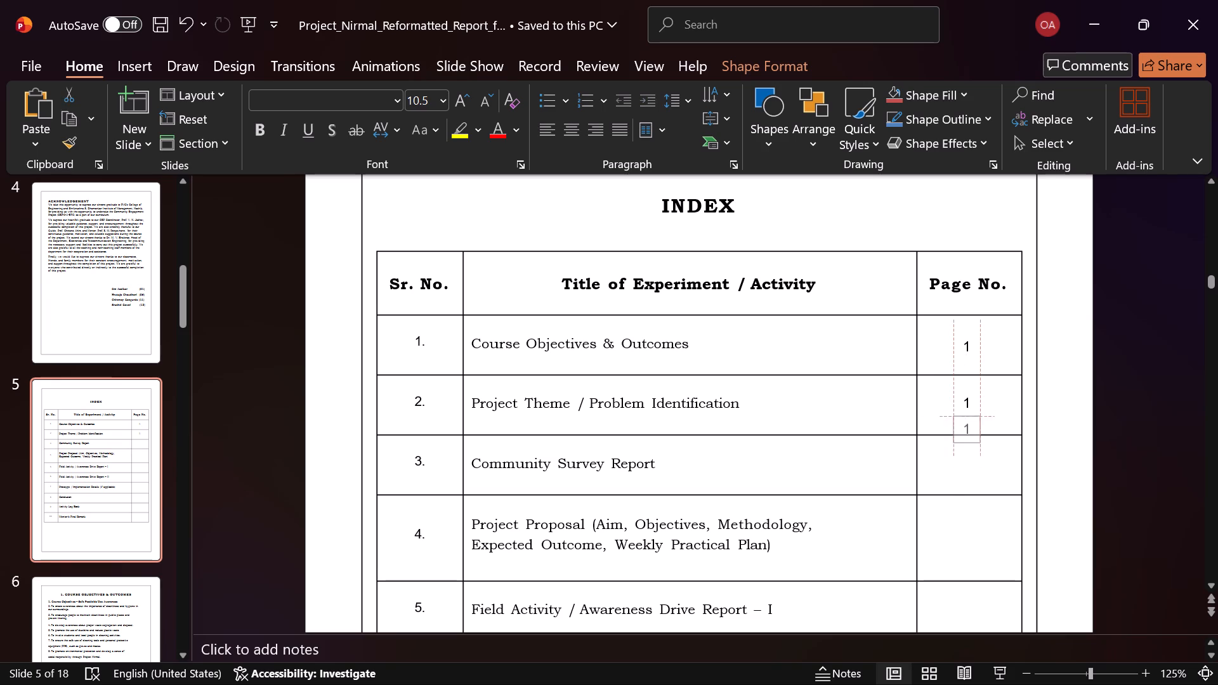
{"action": "left_click_drag", "start_coordinate": [966, 483], "coordinate": [962, 505], "text": "ctrl"}
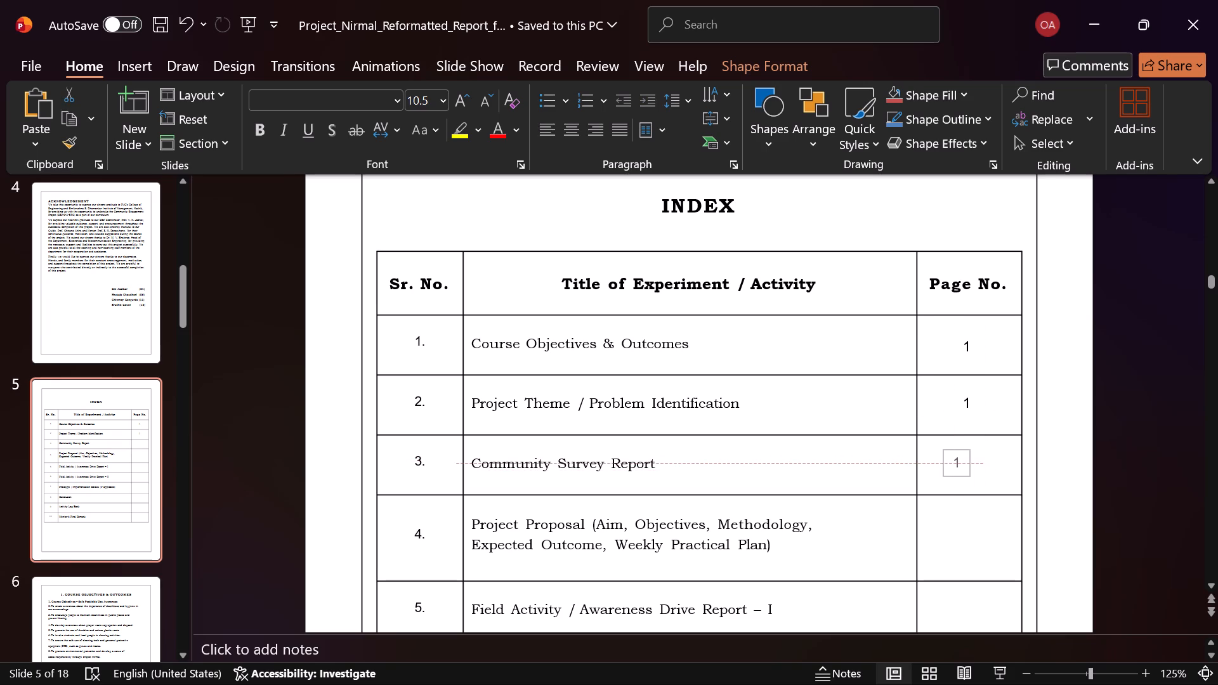
{"action": "left_click_drag", "start_coordinate": [962, 505], "coordinate": [967, 507], "text": "ctrl"}
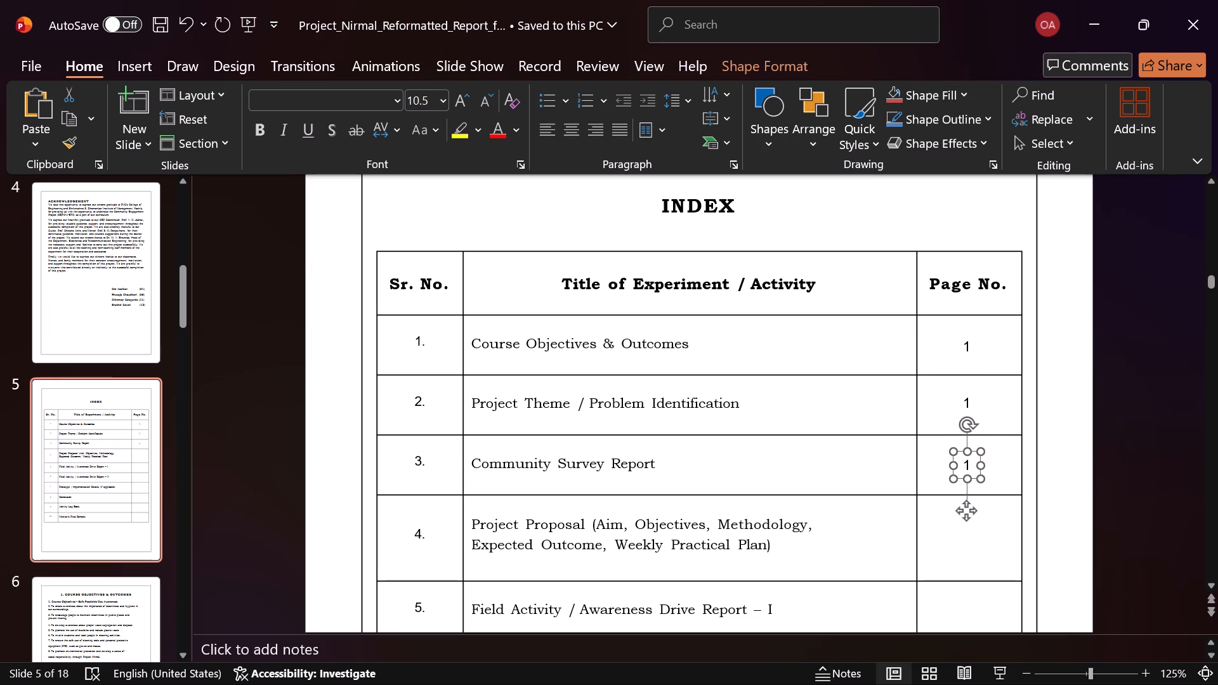
{"action": "left_click", "coordinate": [966, 514]}
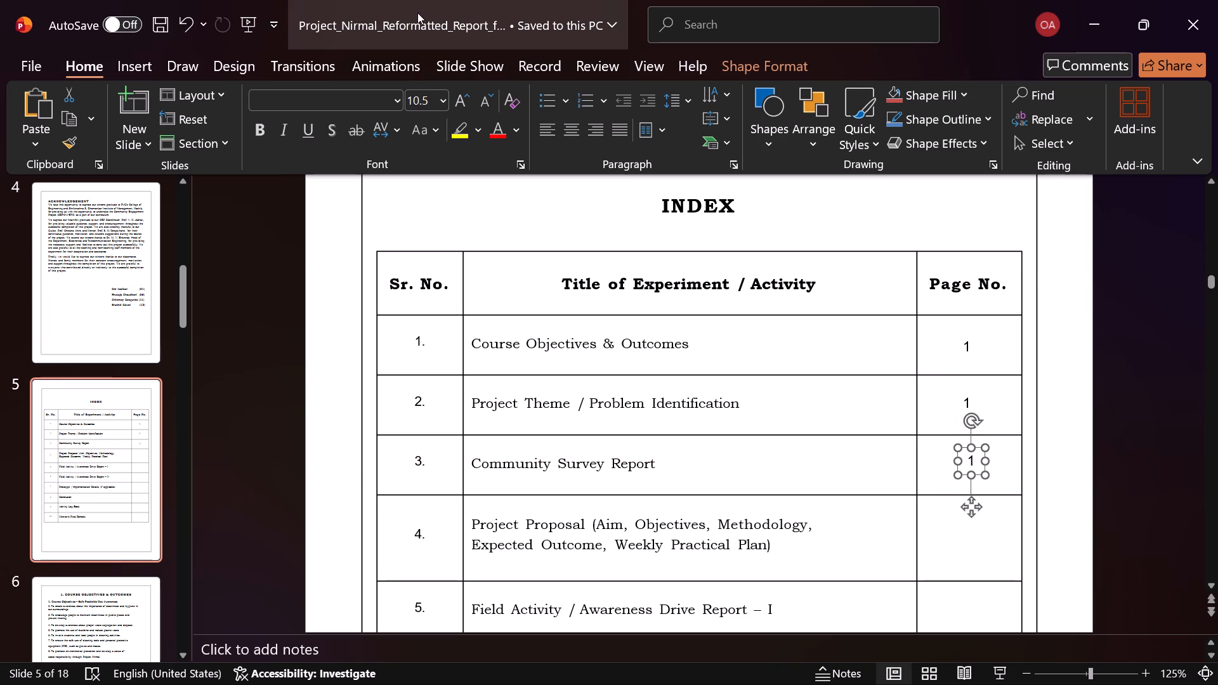
{"action": "left_click", "coordinate": [190, 29]}
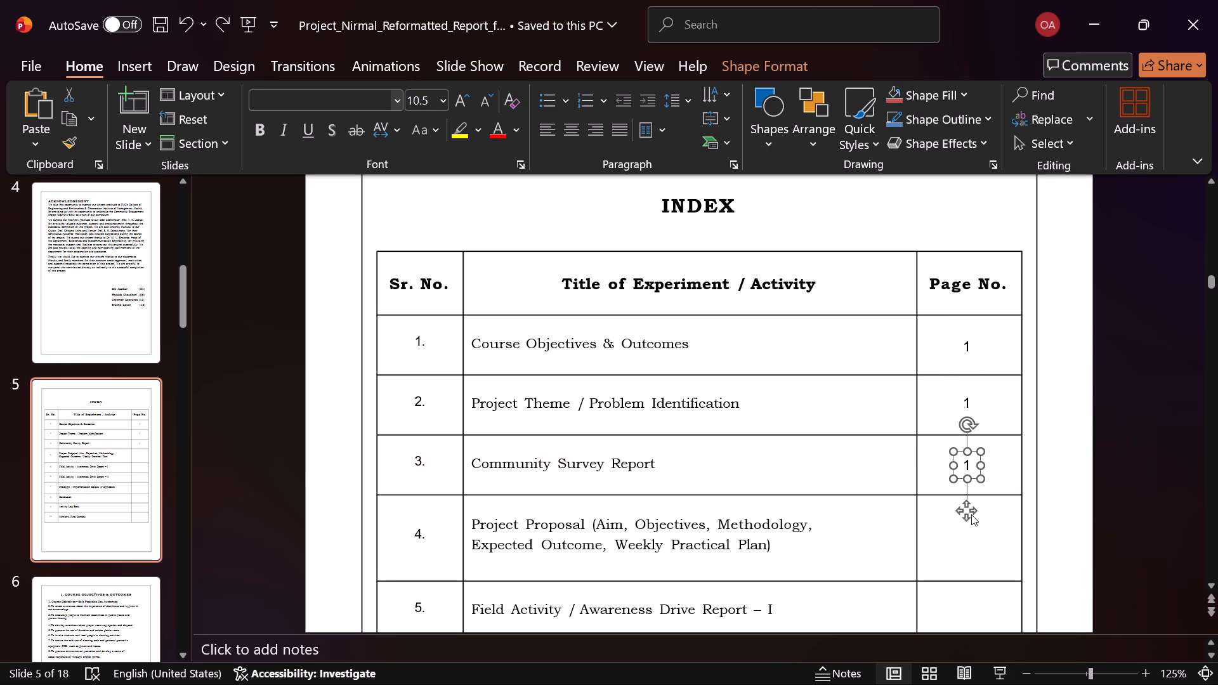
{"action": "left_click_drag", "start_coordinate": [965, 507], "coordinate": [967, 577], "text": "ctrl"}
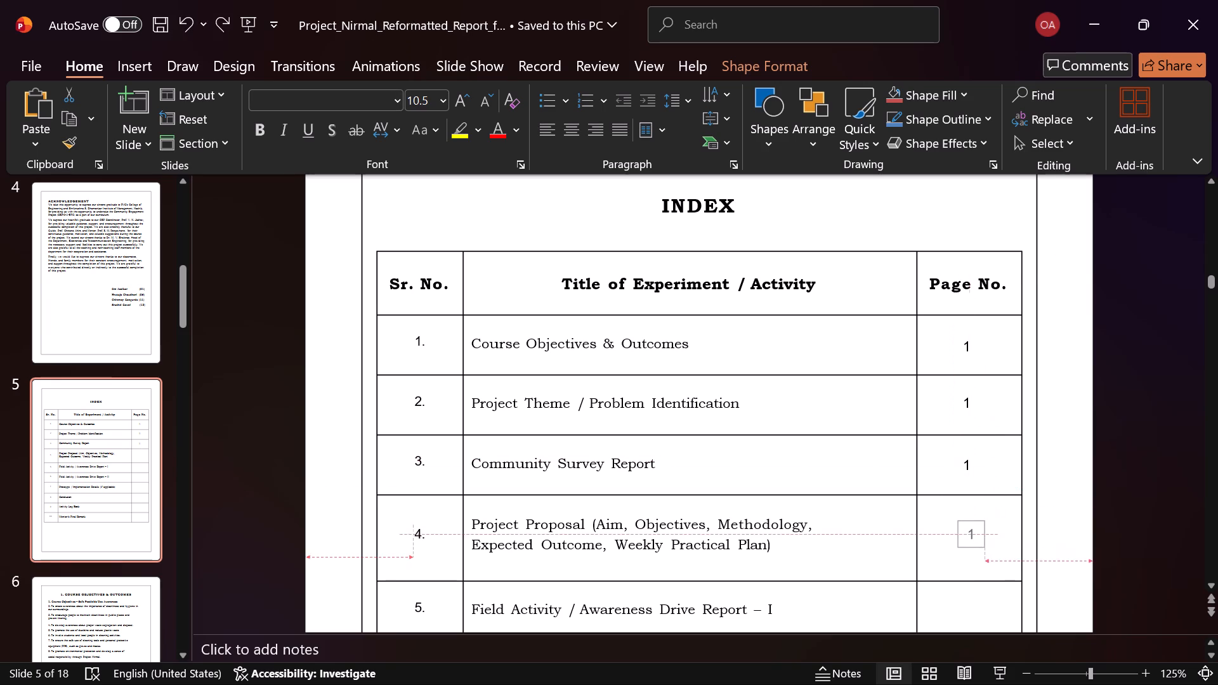
{"action": "left_click_drag", "start_coordinate": [967, 577], "coordinate": [967, 575], "text": "ctrl"}
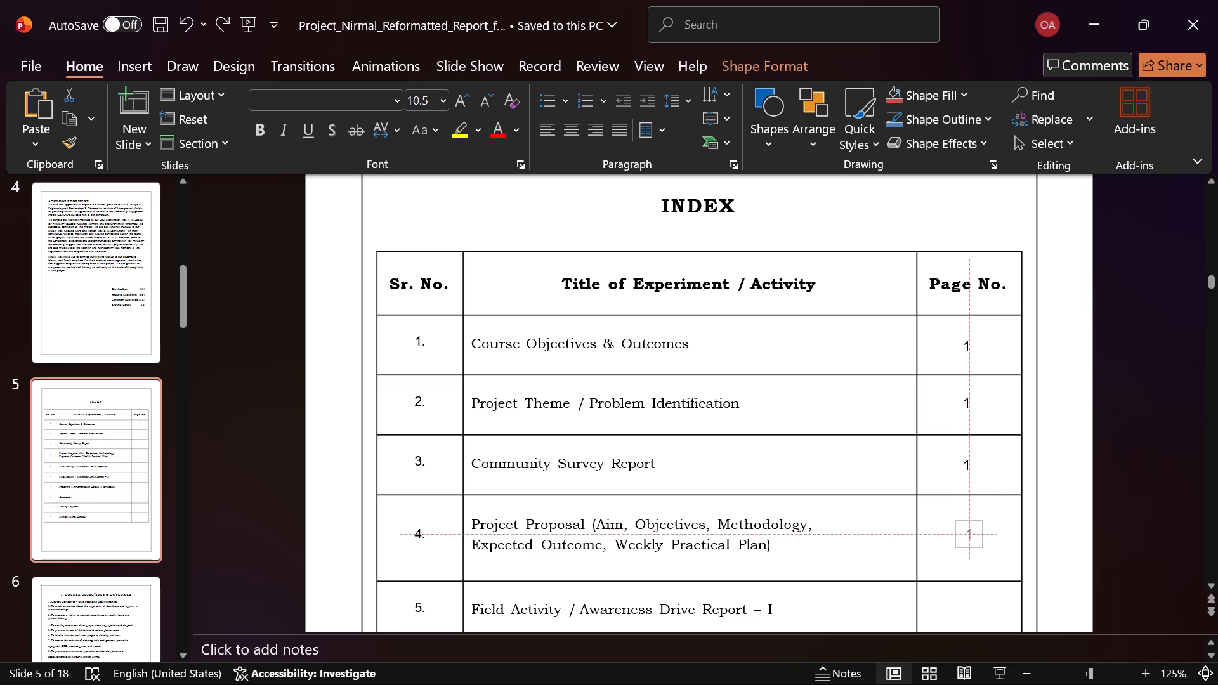
{"action": "left_click_drag", "start_coordinate": [967, 575], "coordinate": [963, 574], "text": "ctrl"}
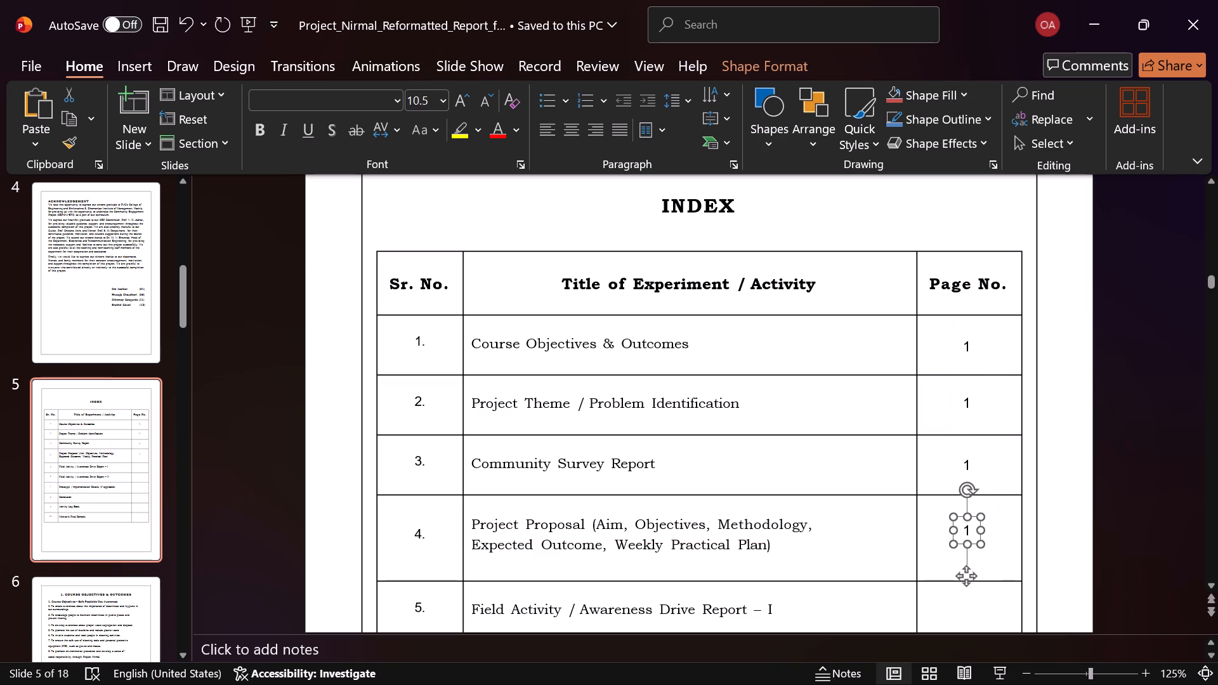
{"action": "scroll", "coordinate": [986, 445], "scroll_direction": "down", "scroll_amount": 7}
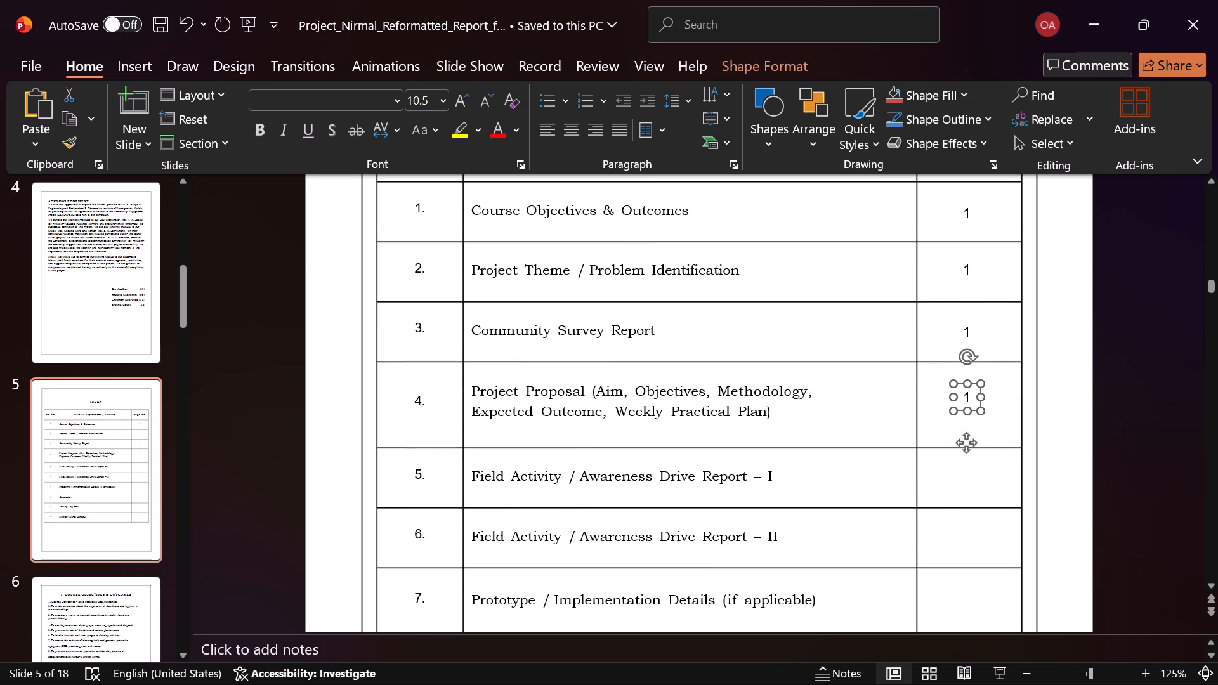
Duplicate the page number box into the Page No. cells of rows 5 and 6, aligned with the numbers above.
{"action": "left_click_drag", "start_coordinate": [966, 443], "coordinate": [966, 518], "text": "ctrl"}
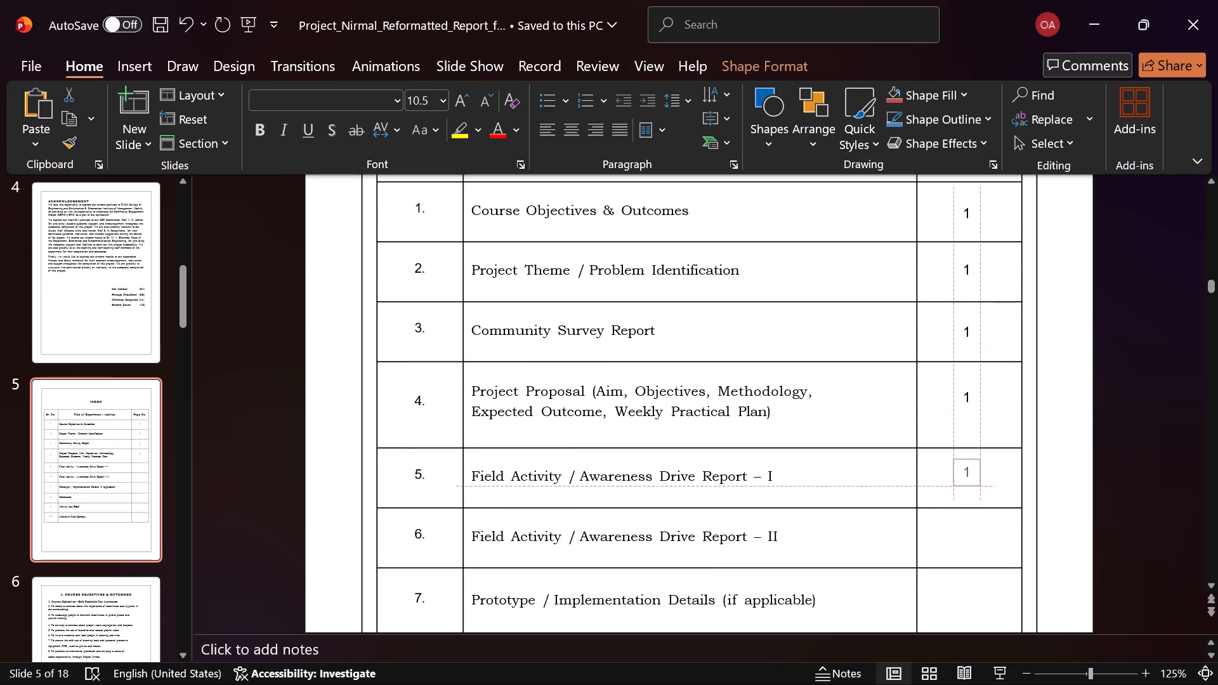
{"action": "left_click_drag", "start_coordinate": [966, 518], "coordinate": [966, 519], "text": "ctrl"}
{"action": "left_click_drag", "start_coordinate": [968, 518], "coordinate": [968, 557], "text": "ctrl"}
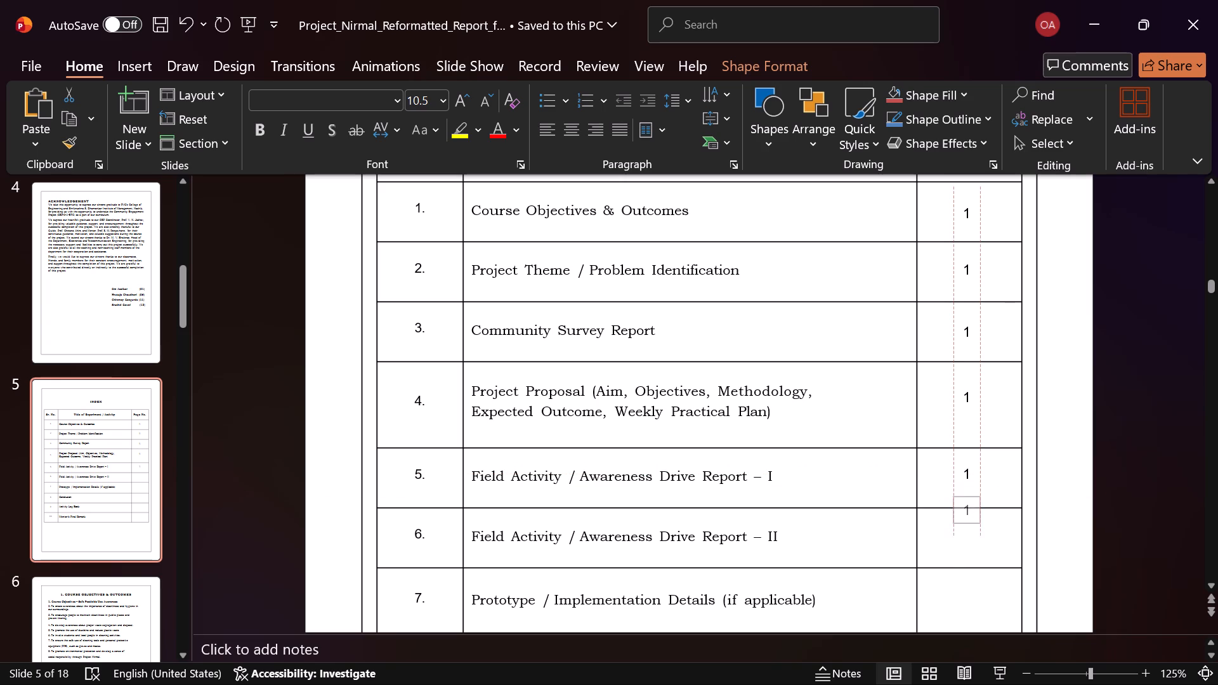
{"action": "left_click_drag", "start_coordinate": [968, 557], "coordinate": [967, 580], "text": "ctrl"}
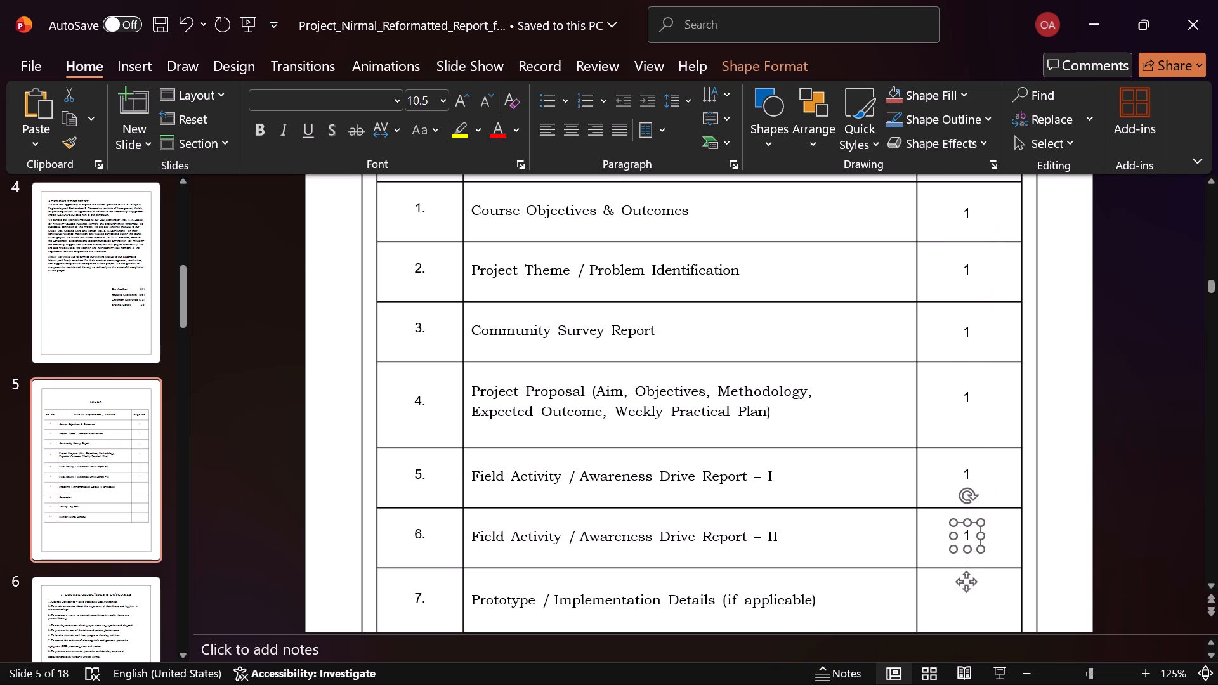
Change the page numbers to 2 for "Project Theme / Problem Identification" and 3 for "Community Survey Report".
{"action": "scroll", "coordinate": [974, 343], "scroll_direction": "up", "scroll_amount": 2}
{"action": "left_click", "coordinate": [969, 303]}
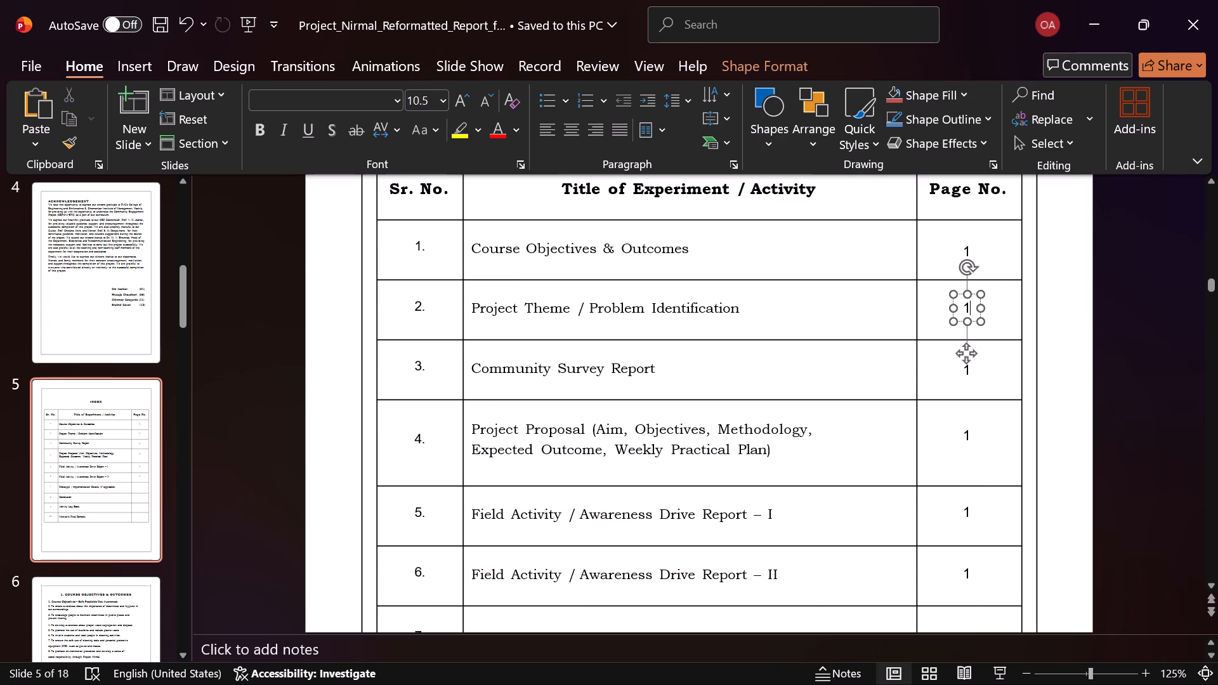
{"action": "key", "text": "BackSpace"}
{"action": "type", "text": "32"}
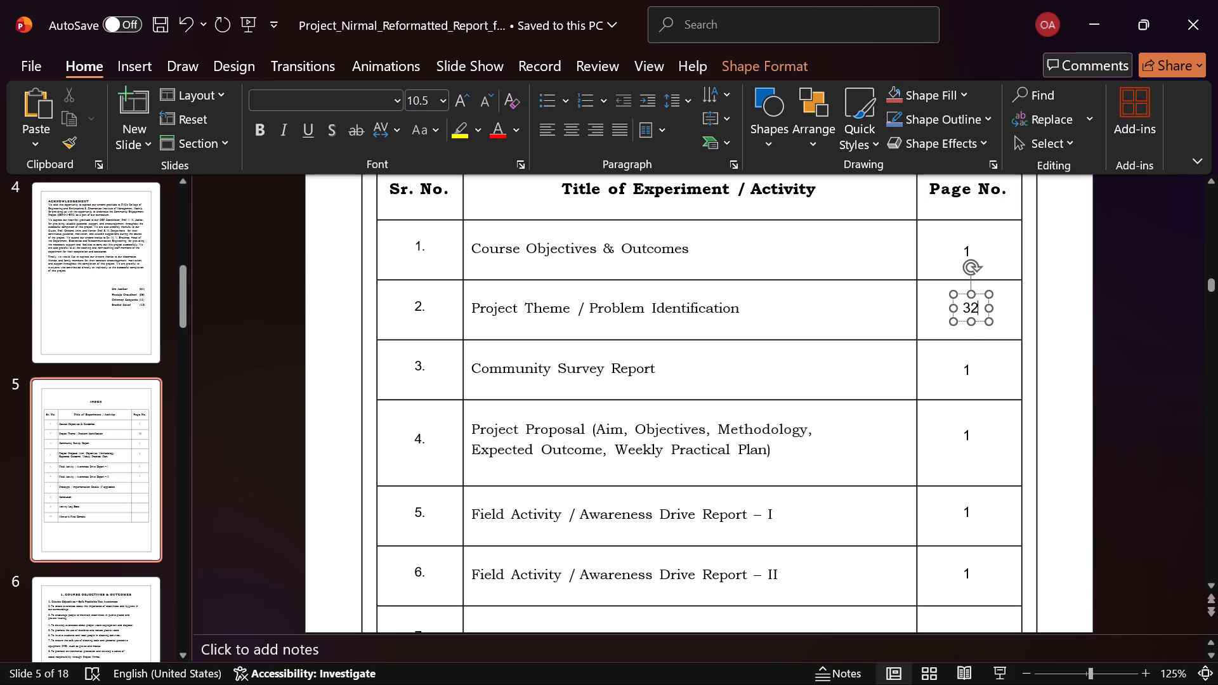
{"action": "key", "text": "BackSpace"}
{"action": "key", "text": "BackSpace"}
{"action": "key", "text": "2"}
{"action": "left_click", "coordinate": [972, 372]}
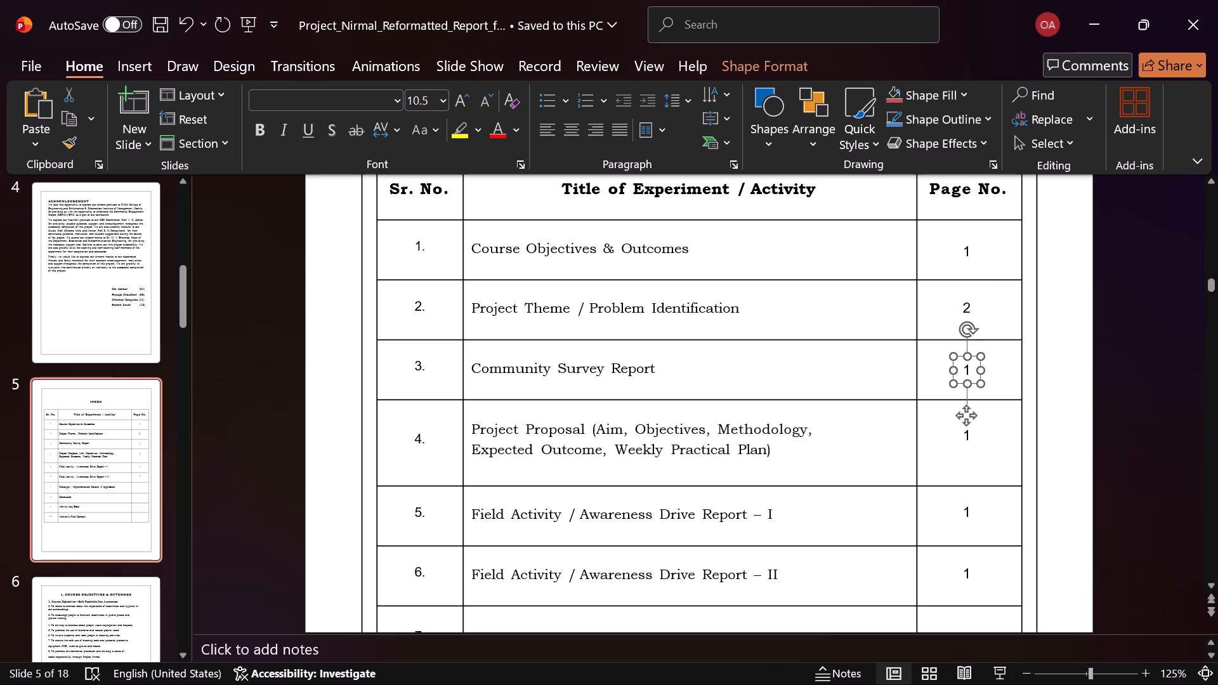
{"action": "left_click", "coordinate": [971, 372]}
{"action": "key", "text": "BackSpace"}
{"action": "key", "text": "3"}
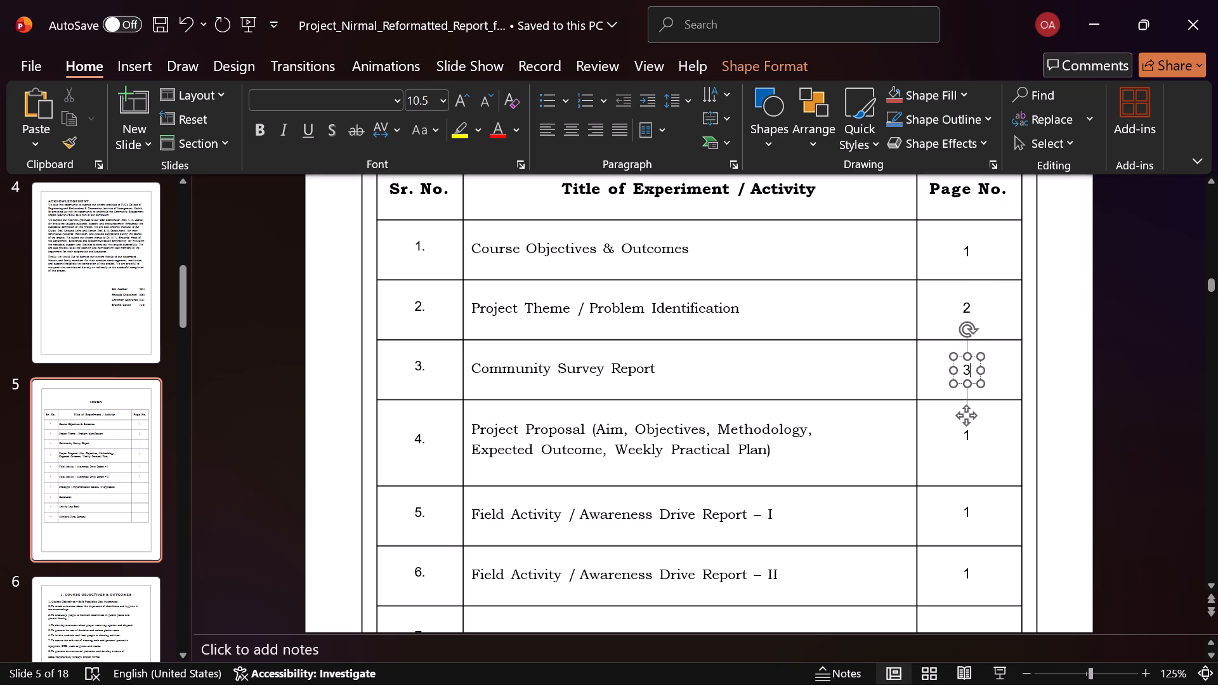
Set the page number of row 4, "Project Proposal", to 4-7 and that of row 5 to 8.
{"action": "left_click", "coordinate": [970, 436]}
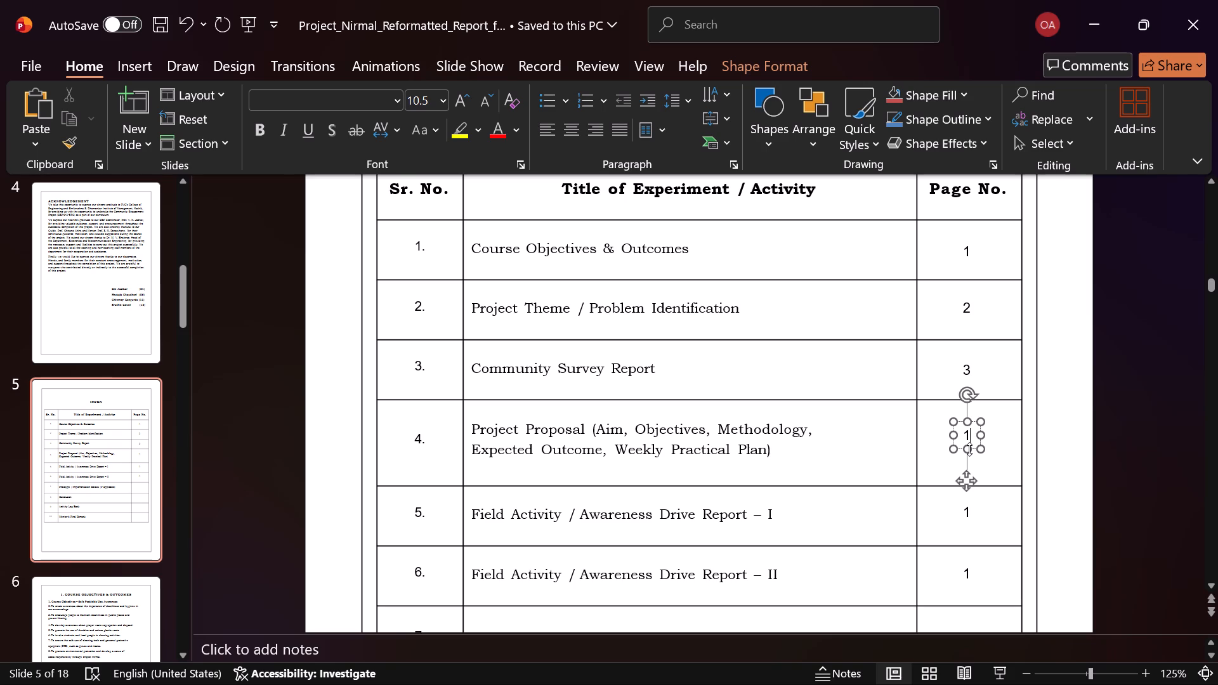
{"action": "key", "text": "BackSpace"}
{"action": "type", "text": "4-7"}
{"action": "left_click", "coordinate": [963, 514]}
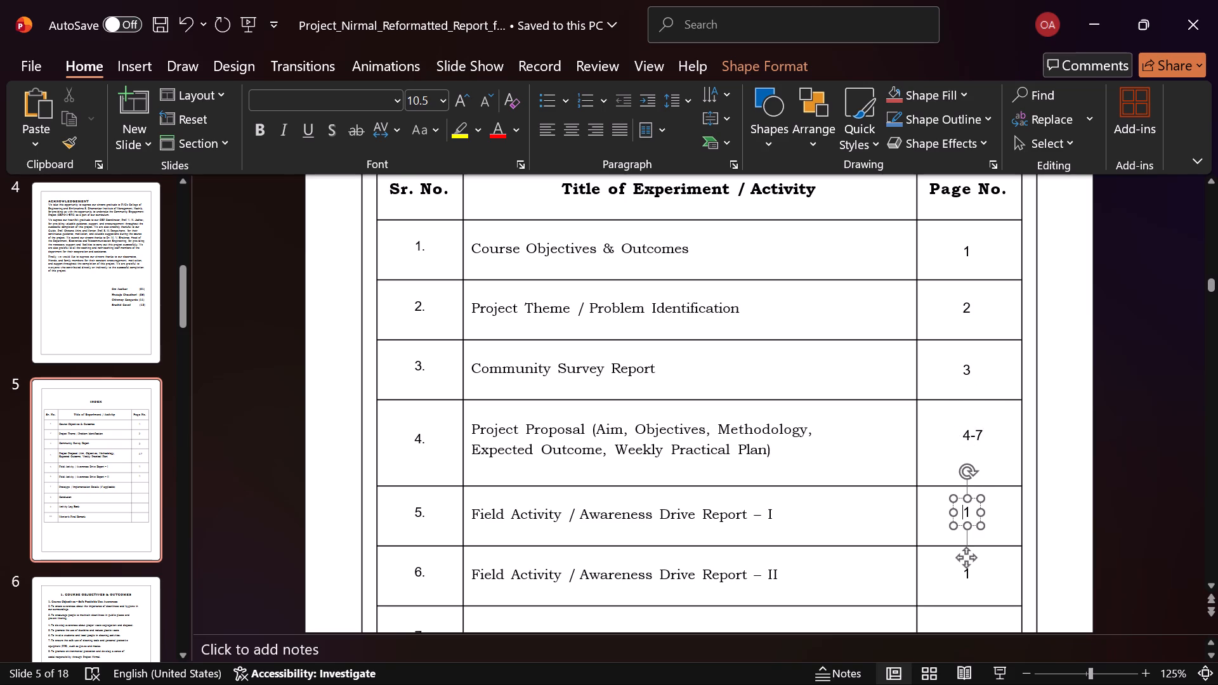
{"action": "key", "text": "Right"}
{"action": "key", "text": "BackSpace"}
{"action": "key", "text": "8"}
Look through slides 9 to 12 to find which pages "Field Activity / Awareness Drive Report – I" covers.
{"action": "scroll", "coordinate": [119, 563], "scroll_direction": "down", "scroll_amount": 10}
{"action": "scroll", "coordinate": [115, 530], "scroll_direction": "up", "scroll_amount": 4}
{"action": "left_click", "coordinate": [106, 447]}
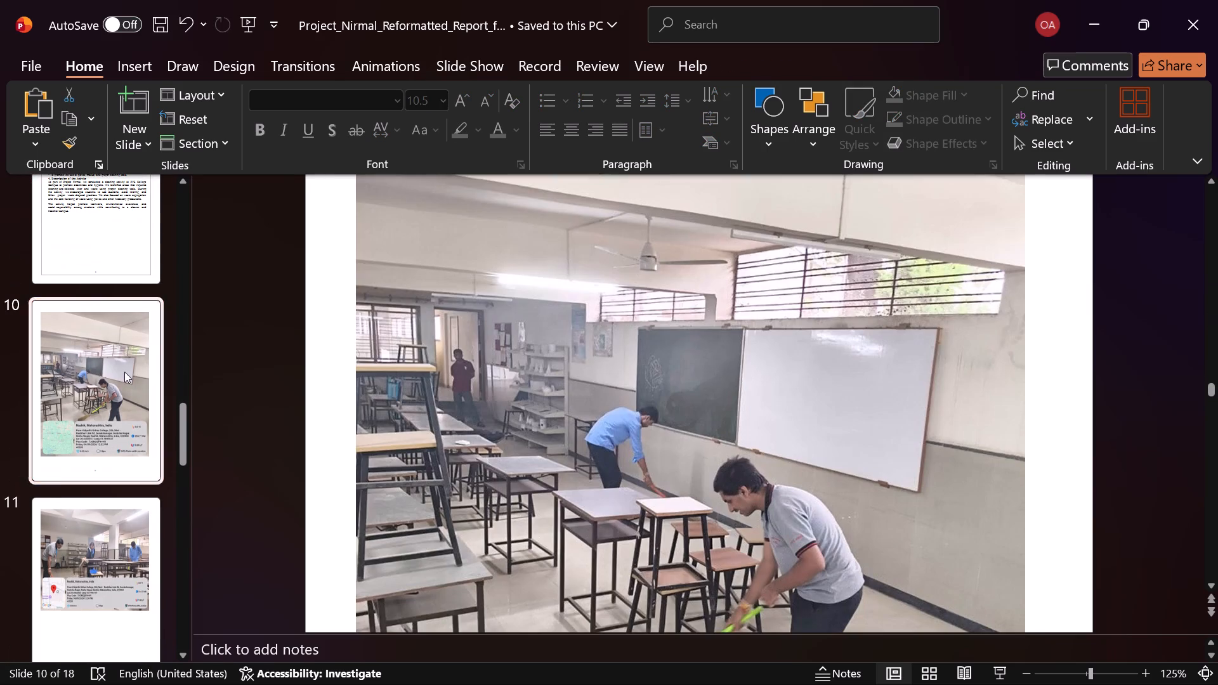
{"action": "scroll", "coordinate": [124, 372], "scroll_direction": "up", "scroll_amount": 2}
{"action": "left_click", "coordinate": [77, 397]}
{"action": "left_click", "coordinate": [91, 492]}
{"action": "scroll", "coordinate": [468, 330], "scroll_direction": "up", "scroll_amount": 3}
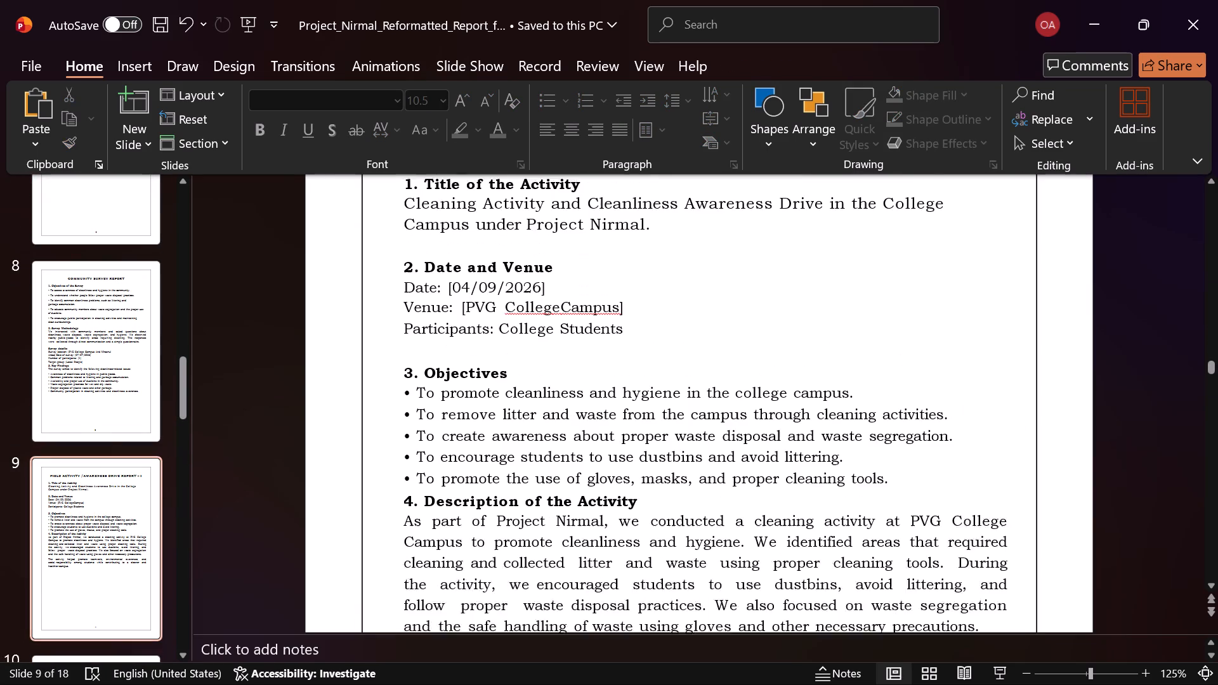
{"action": "scroll", "coordinate": [469, 330], "scroll_direction": "up", "scroll_amount": 6}
{"action": "scroll", "coordinate": [791, 337], "scroll_direction": "down", "scroll_amount": 6}
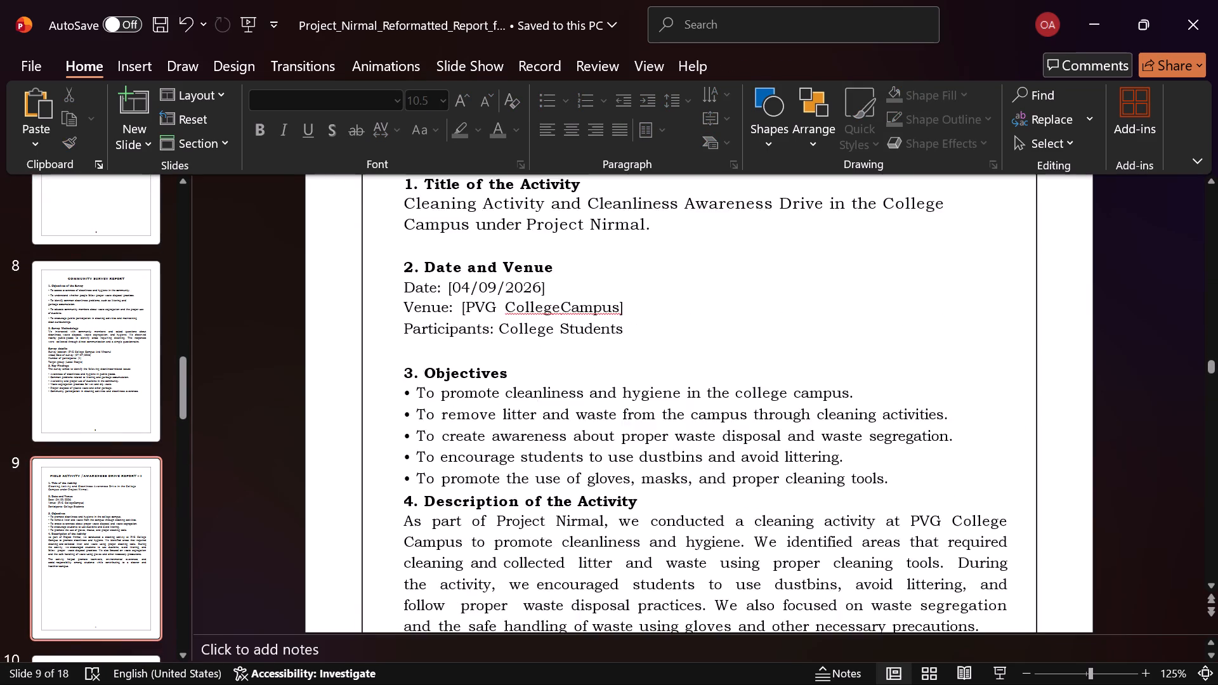
{"action": "scroll", "coordinate": [791, 337], "scroll_direction": "down", "scroll_amount": 20}
{"action": "scroll", "coordinate": [791, 337], "scroll_direction": "down", "scroll_amount": 12}
{"action": "scroll", "coordinate": [790, 339], "scroll_direction": "down", "scroll_amount": 19}
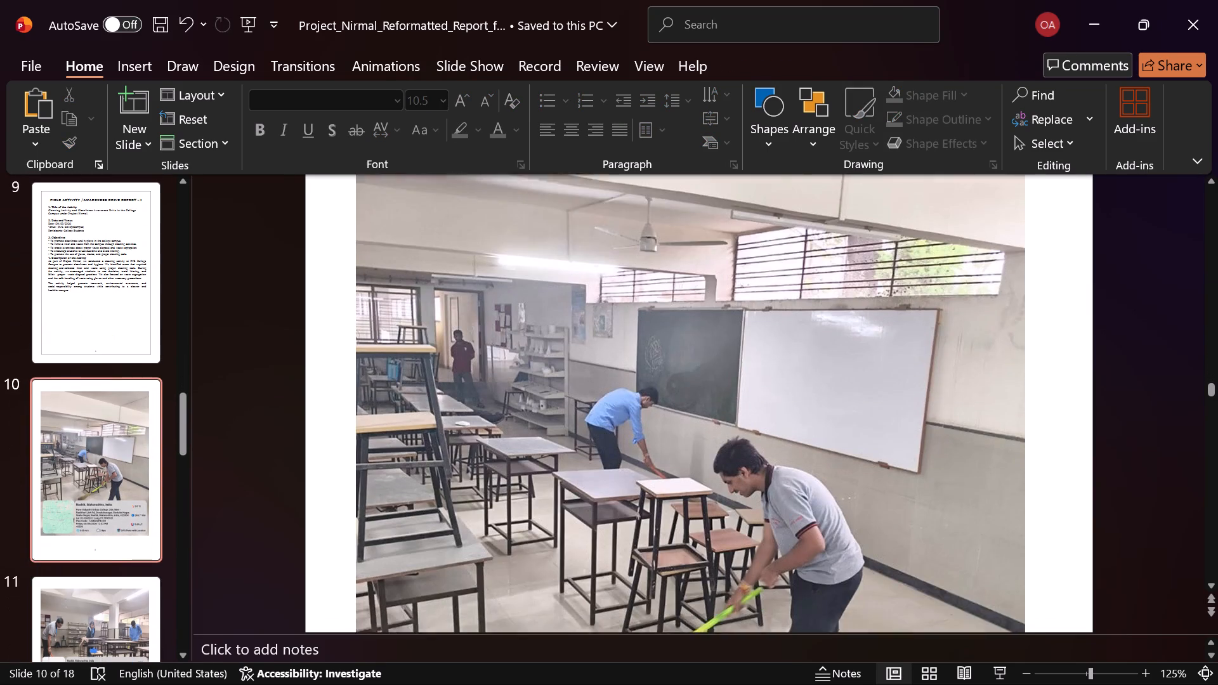
{"action": "scroll", "coordinate": [787, 342], "scroll_direction": "down", "scroll_amount": 3}
{"action": "left_click", "coordinate": [70, 600]}
{"action": "left_click", "coordinate": [97, 611]}
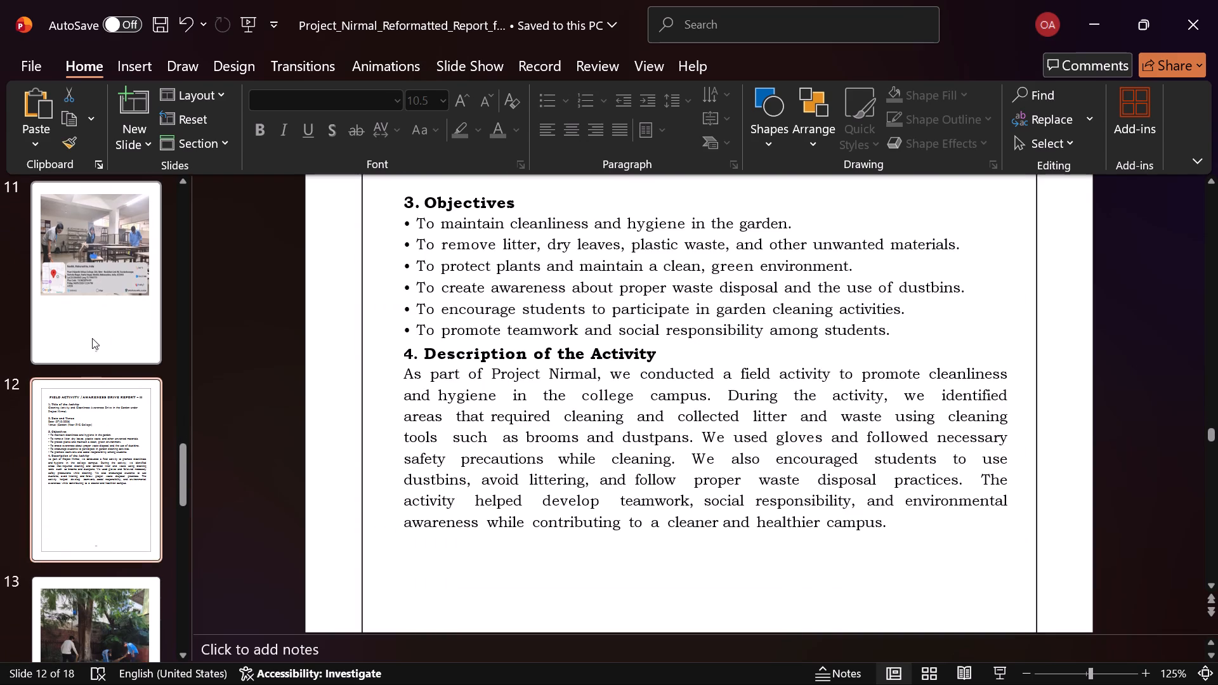
{"action": "left_click", "coordinate": [92, 338]}
{"action": "scroll", "coordinate": [525, 506], "scroll_direction": "down", "scroll_amount": 18}
{"action": "scroll", "coordinate": [568, 492], "scroll_direction": "up", "scroll_amount": 8}
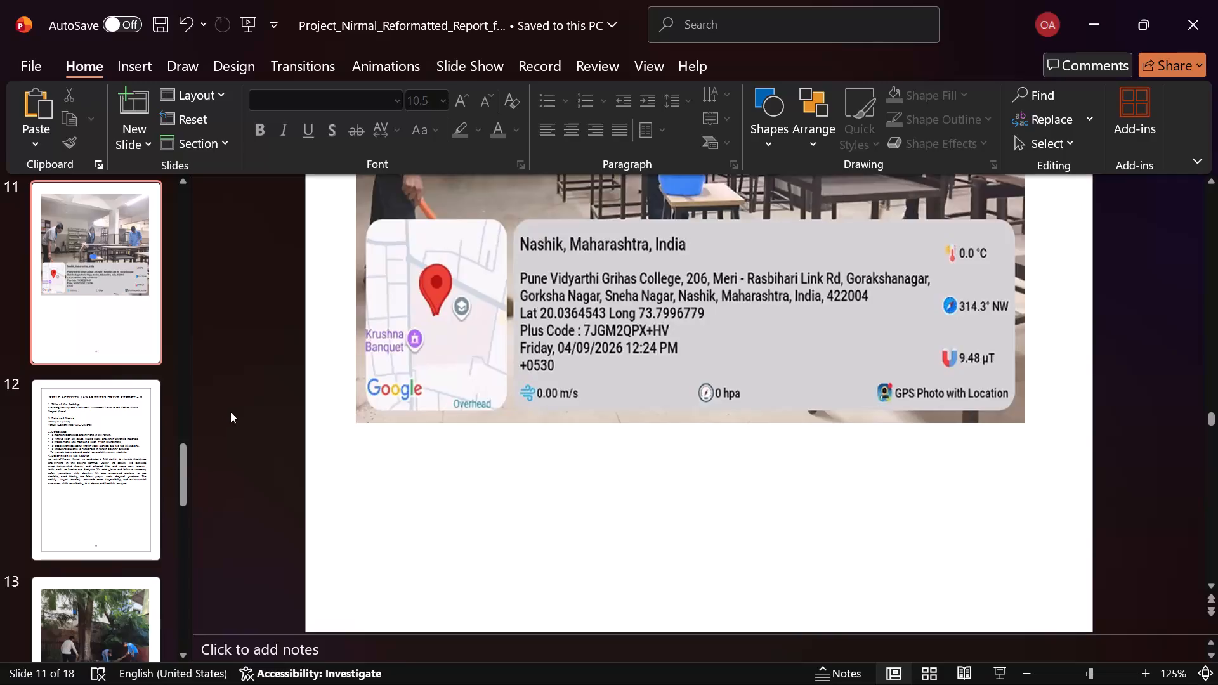
{"action": "scroll", "coordinate": [228, 412], "scroll_direction": "up", "scroll_amount": 20}
{"action": "scroll", "coordinate": [228, 412], "scroll_direction": "up", "scroll_amount": 1}
Return to the Index slide and extend the page number of "Field Activity / Awareness Drive Report – I" to 8-10.
{"action": "left_click", "coordinate": [96, 482]}
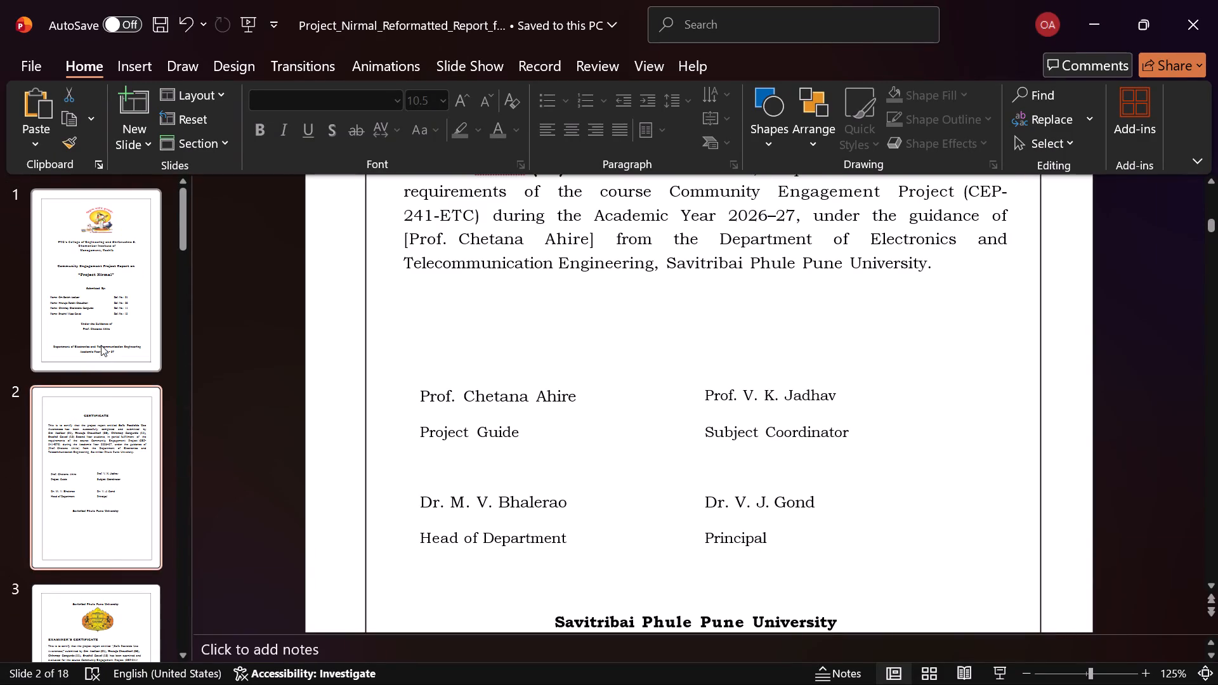
{"action": "scroll", "coordinate": [95, 375], "scroll_direction": "down", "scroll_amount": 2}
{"action": "left_click", "coordinate": [88, 472]}
{"action": "left_click", "coordinate": [94, 642]}
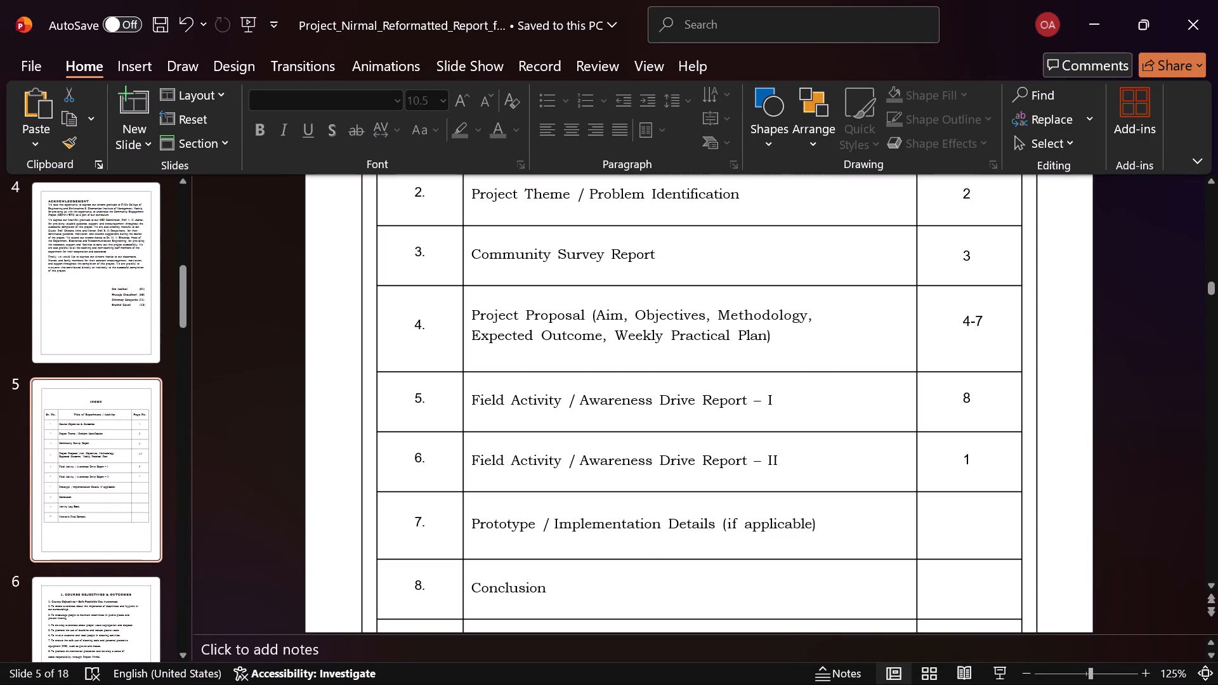
{"action": "left_click", "coordinate": [972, 395]}
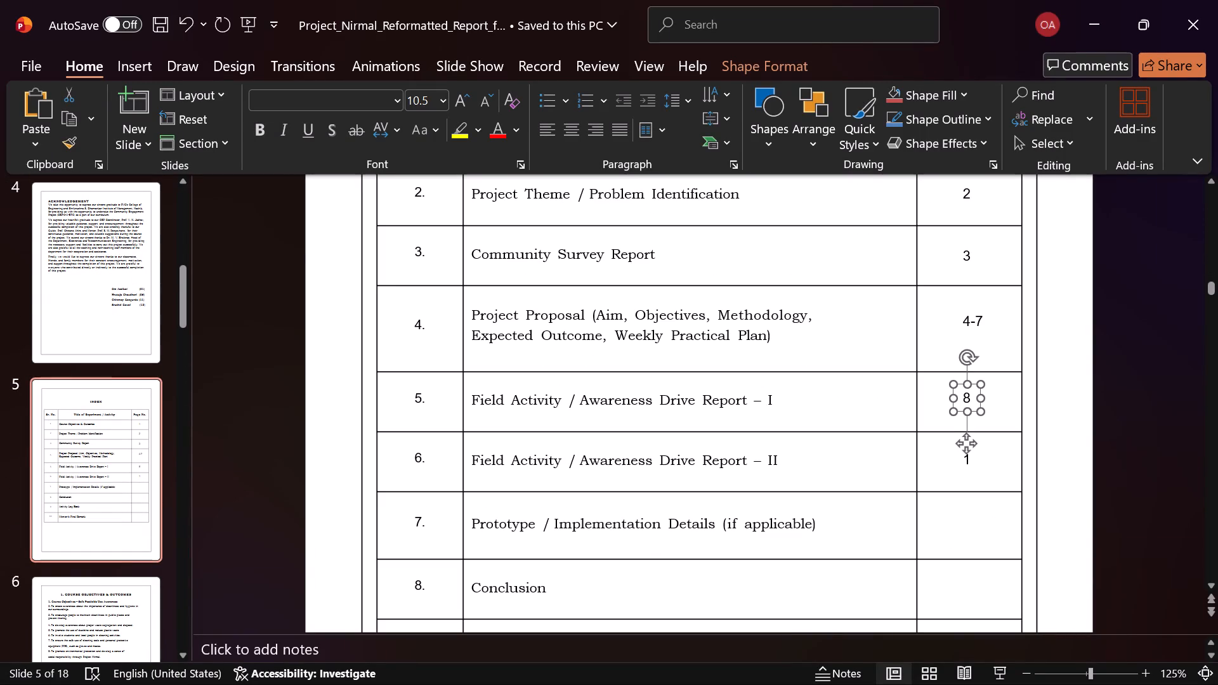
{"action": "left_click", "coordinate": [972, 400]}
{"action": "double_click", "coordinate": [968, 395]}
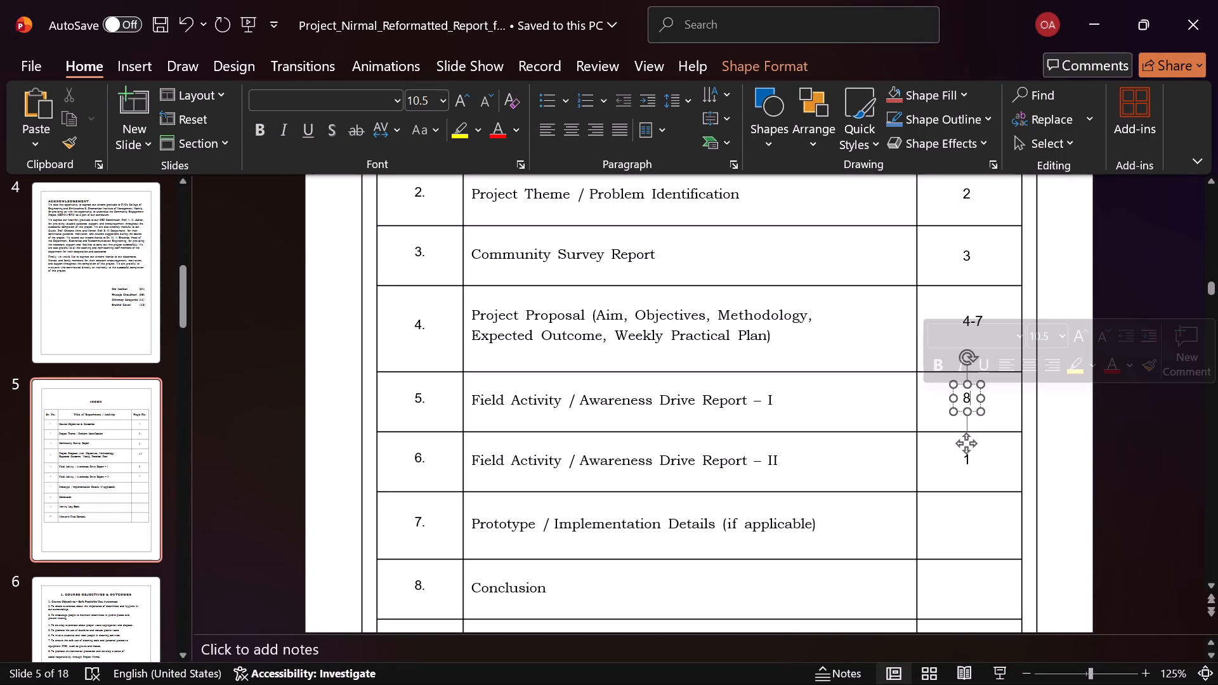
{"action": "type", "text": "-10"}
{"action": "left_click", "coordinate": [1059, 467]}
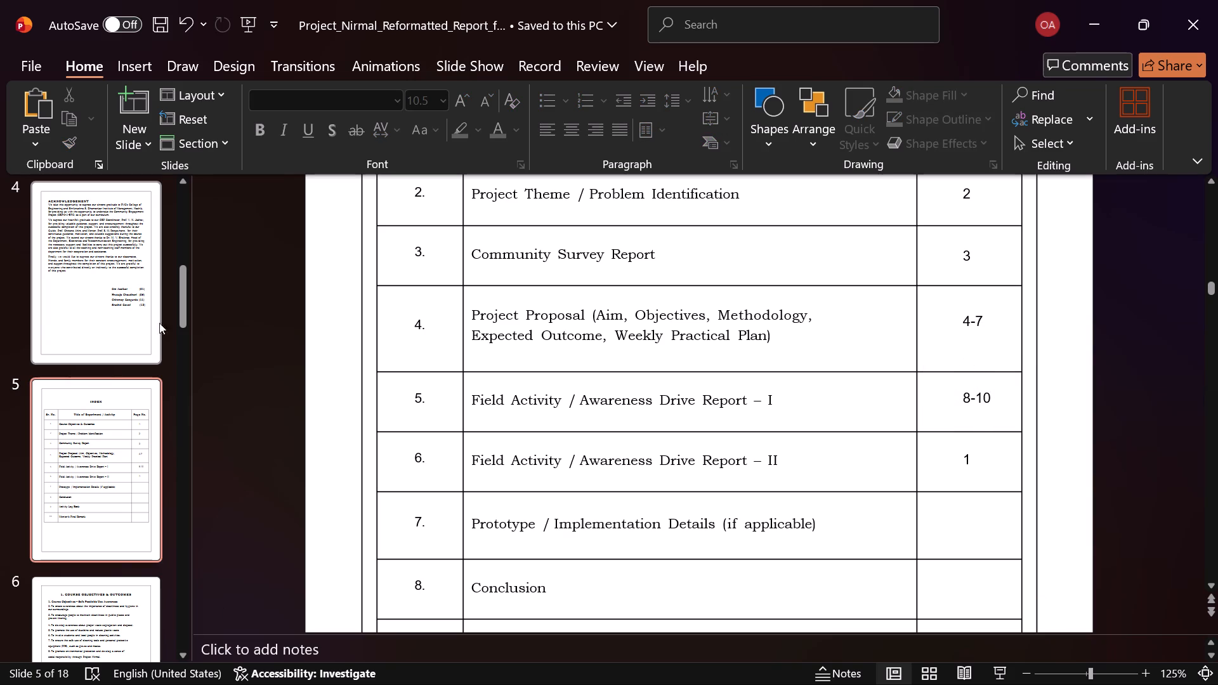
Look through slides 12 to 16 to find the first and last pages of "Field Activity / Awareness Drive Report – II".
{"action": "left_click_drag", "start_coordinate": [183, 294], "coordinate": [186, 507]}
{"action": "left_click", "coordinate": [107, 271]}
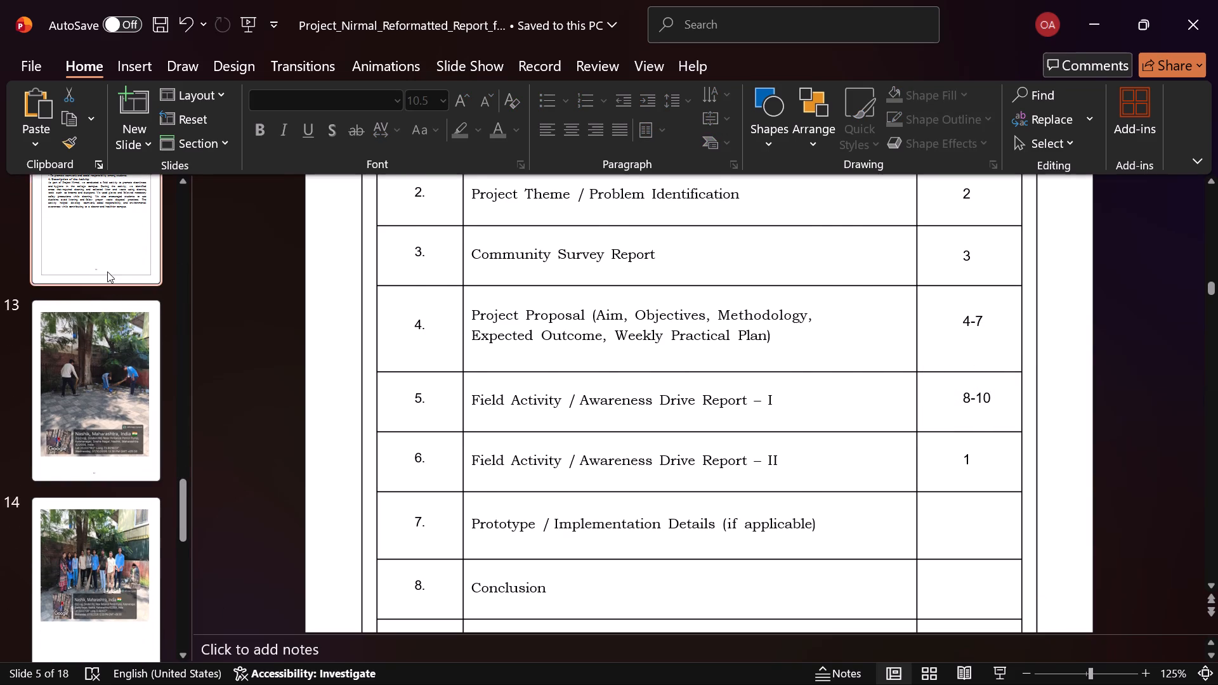
{"action": "scroll", "coordinate": [645, 300], "scroll_direction": "up", "scroll_amount": 16}
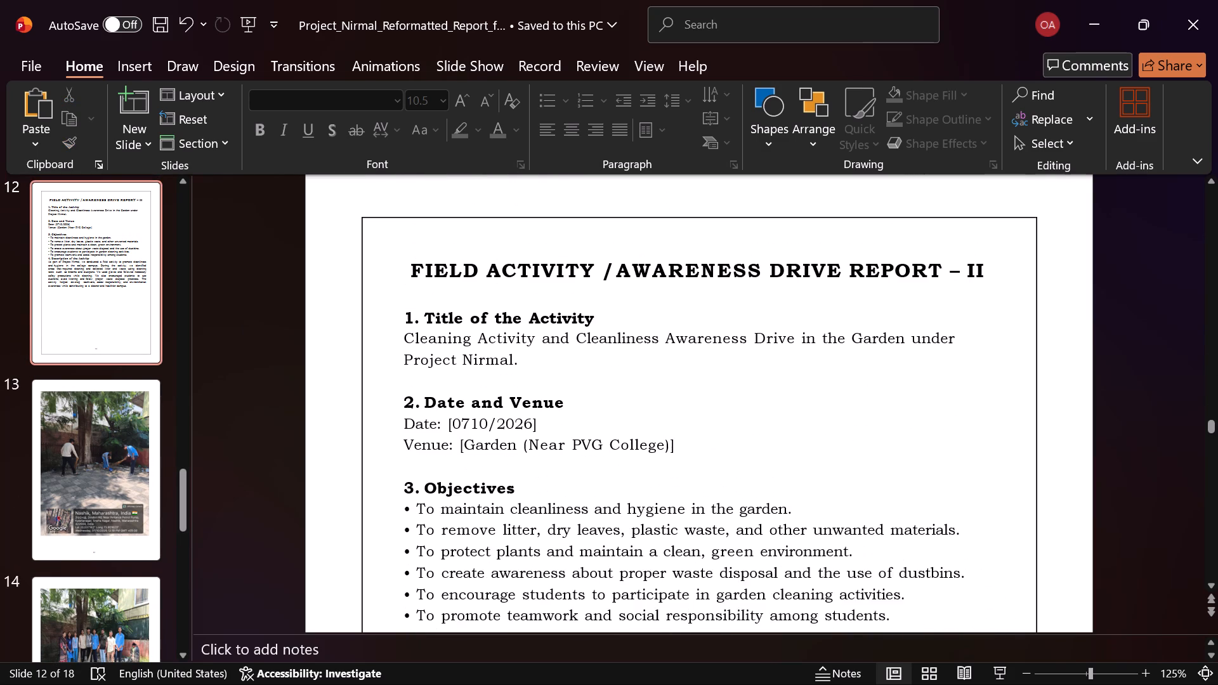
{"action": "scroll", "coordinate": [645, 300], "scroll_direction": "up", "scroll_amount": 1}
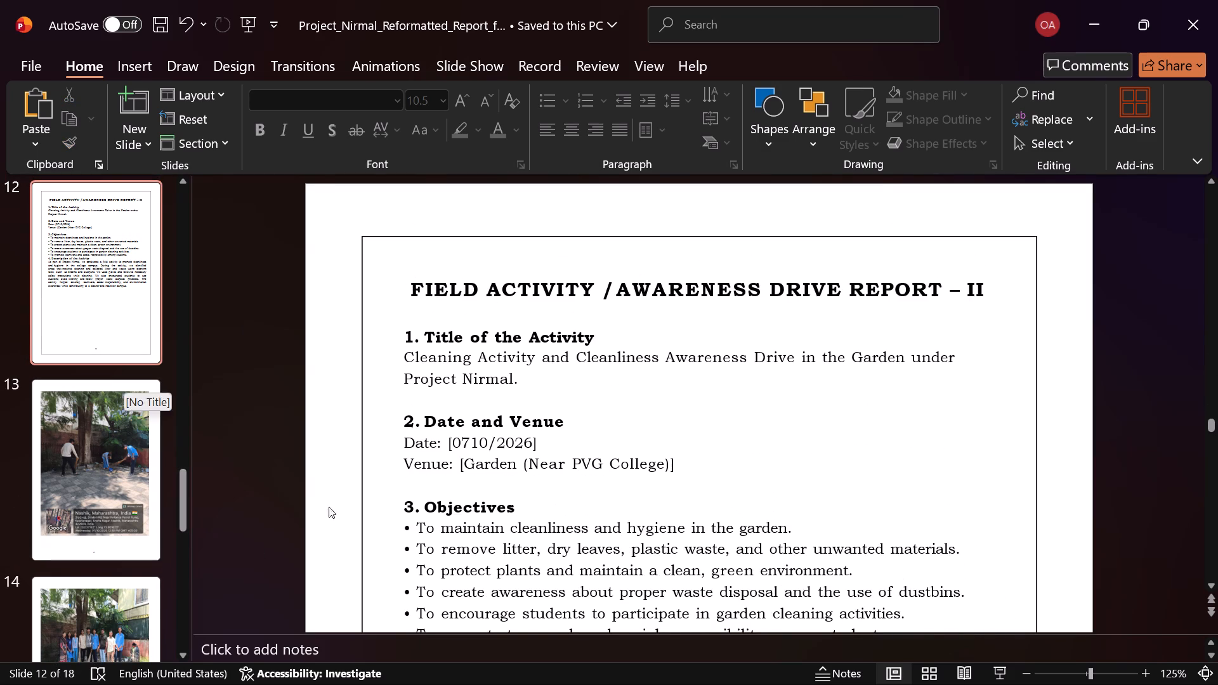
{"action": "scroll", "coordinate": [572, 457], "scroll_direction": "down", "scroll_amount": 20}
{"action": "scroll", "coordinate": [572, 457], "scroll_direction": "down", "scroll_amount": 18}
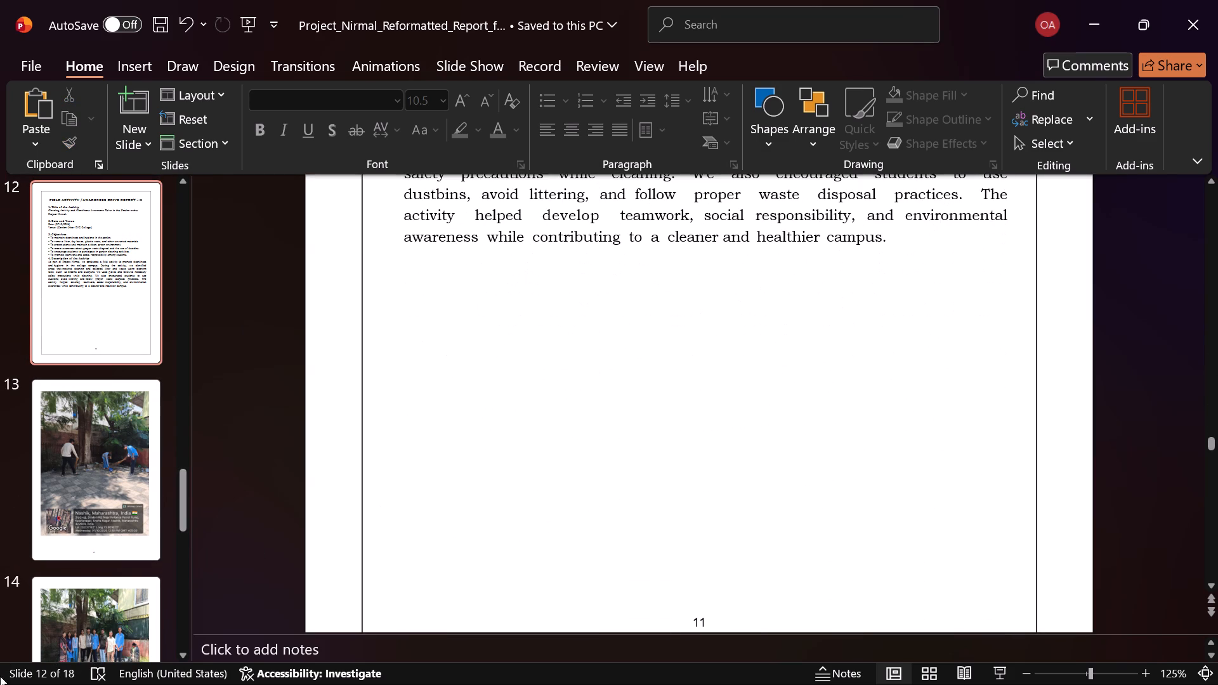
{"action": "left_click", "coordinate": [101, 624]}
{"action": "left_click", "coordinate": [90, 628]}
{"action": "scroll", "coordinate": [616, 458], "scroll_direction": "down", "scroll_amount": 4}
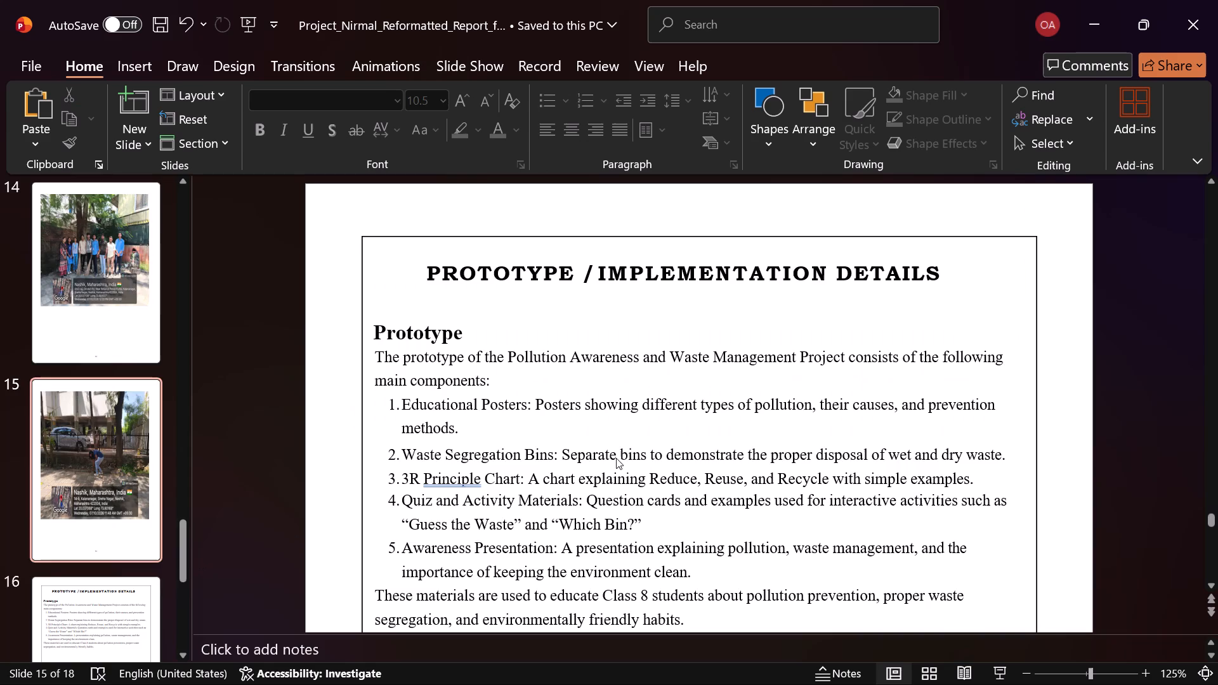
{"action": "scroll", "coordinate": [616, 458], "scroll_direction": "down", "scroll_amount": 8}
{"action": "scroll", "coordinate": [616, 457], "scroll_direction": "up", "scroll_amount": 8}
{"action": "scroll", "coordinate": [616, 457], "scroll_direction": "down", "scroll_amount": 1}
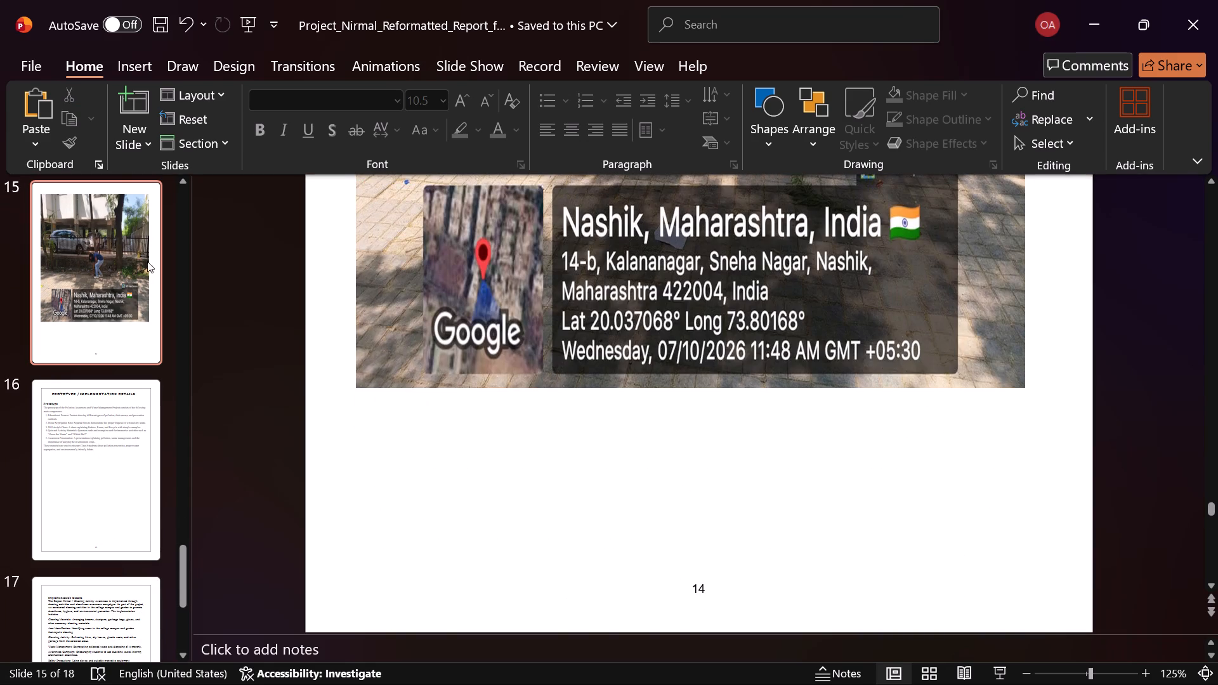
{"action": "scroll", "coordinate": [160, 404], "scroll_direction": "up", "scroll_amount": 9}
{"action": "scroll", "coordinate": [89, 252], "scroll_direction": "up", "scroll_amount": 9}
Return to the Index slide and set the page number of "Field Activity / Awareness Drive Report – II" to 11-14.
{"action": "left_click", "coordinate": [65, 357]}
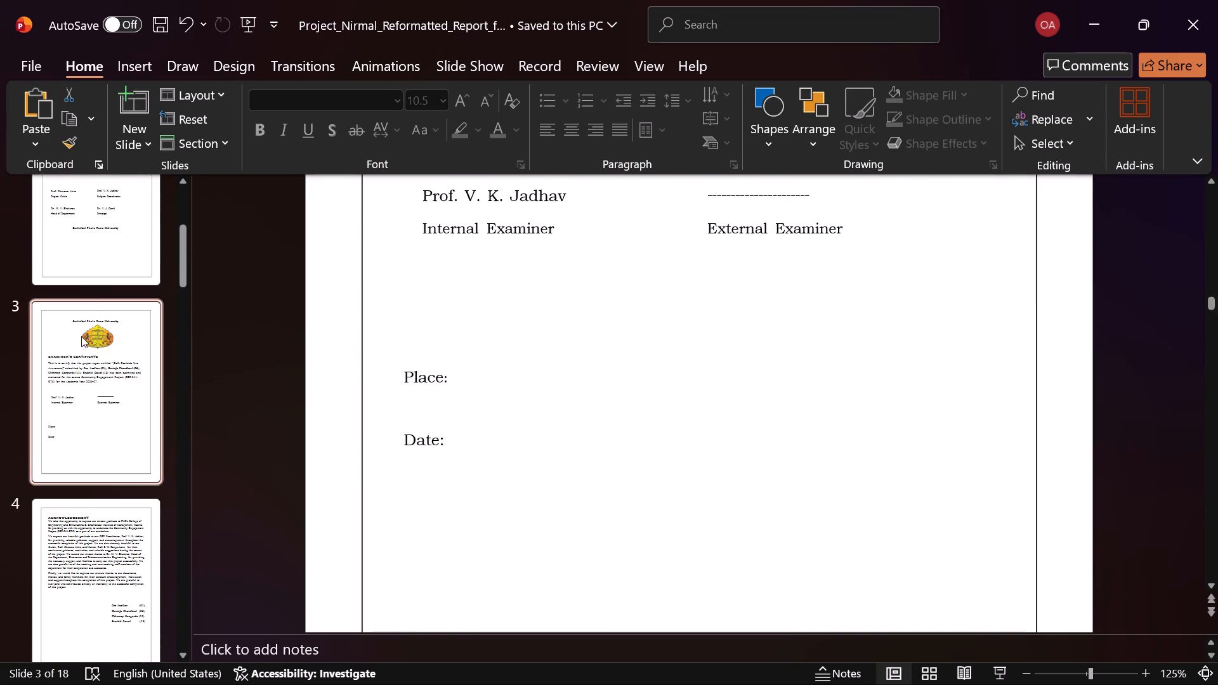
{"action": "left_click", "coordinate": [92, 281]}
{"action": "scroll", "coordinate": [88, 349], "scroll_direction": "up", "scroll_amount": 5}
{"action": "scroll", "coordinate": [80, 502], "scroll_direction": "down", "scroll_amount": 4}
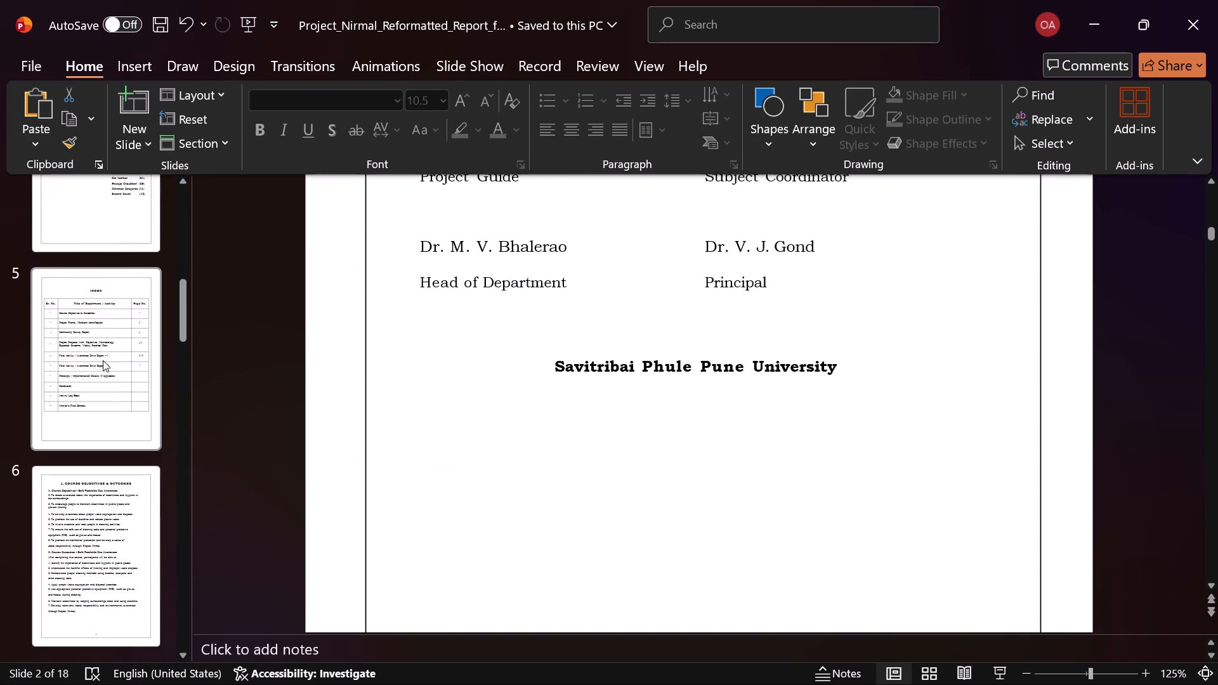
{"action": "left_click", "coordinate": [103, 360]}
{"action": "left_click", "coordinate": [971, 203]}
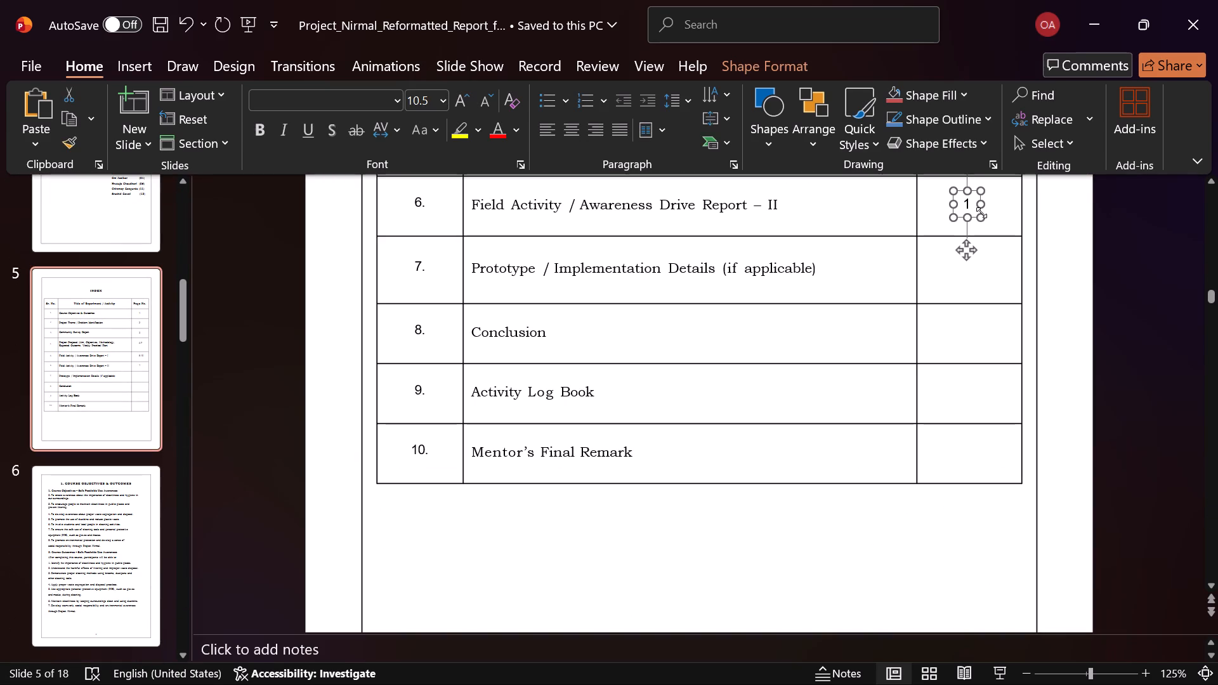
{"action": "double_click", "coordinate": [969, 204]}
{"action": "type", "text": "1-14"}
{"action": "left_click", "coordinate": [964, 237]}
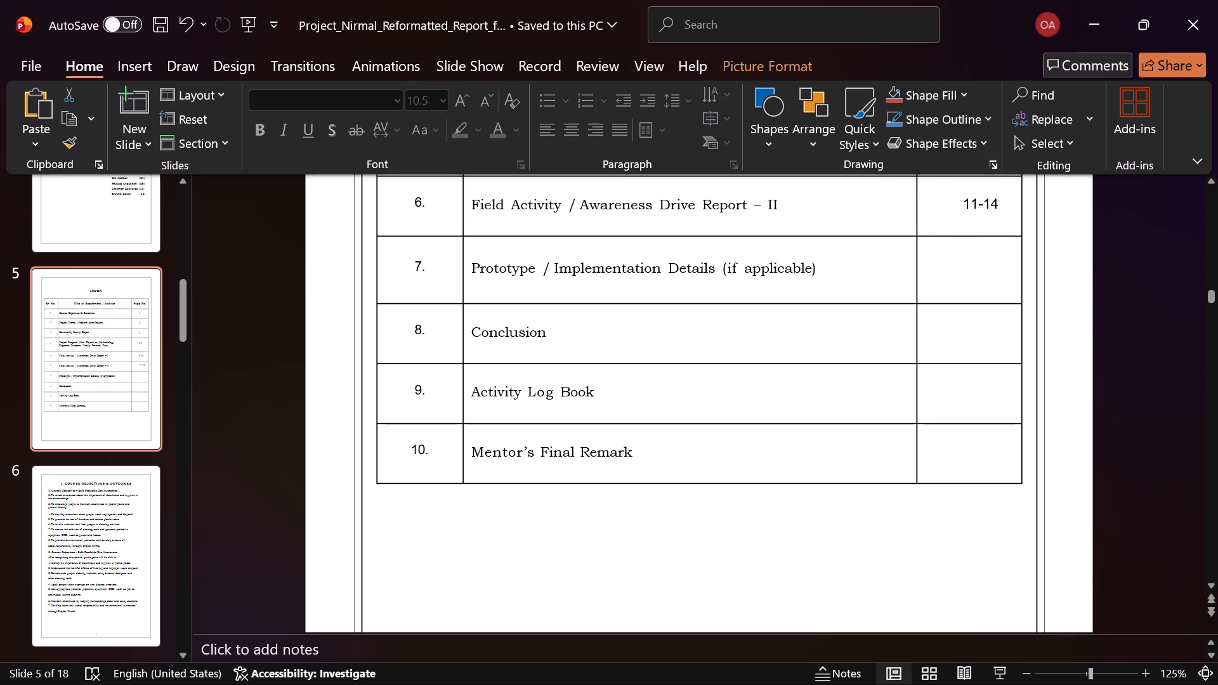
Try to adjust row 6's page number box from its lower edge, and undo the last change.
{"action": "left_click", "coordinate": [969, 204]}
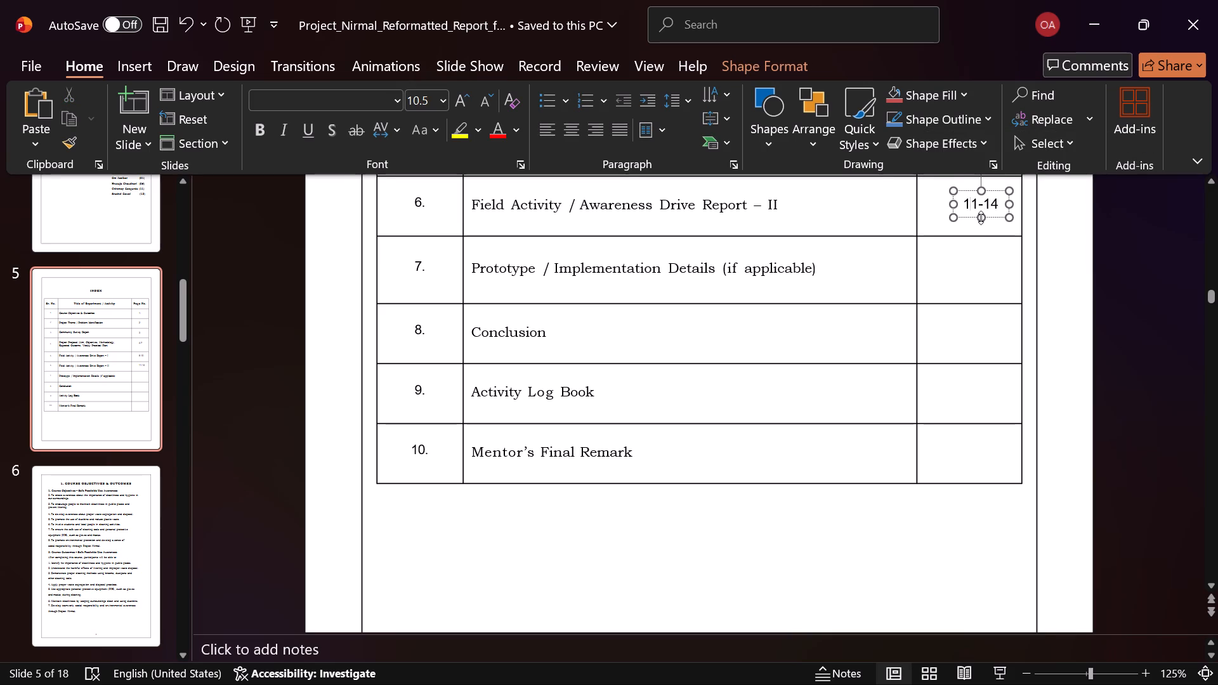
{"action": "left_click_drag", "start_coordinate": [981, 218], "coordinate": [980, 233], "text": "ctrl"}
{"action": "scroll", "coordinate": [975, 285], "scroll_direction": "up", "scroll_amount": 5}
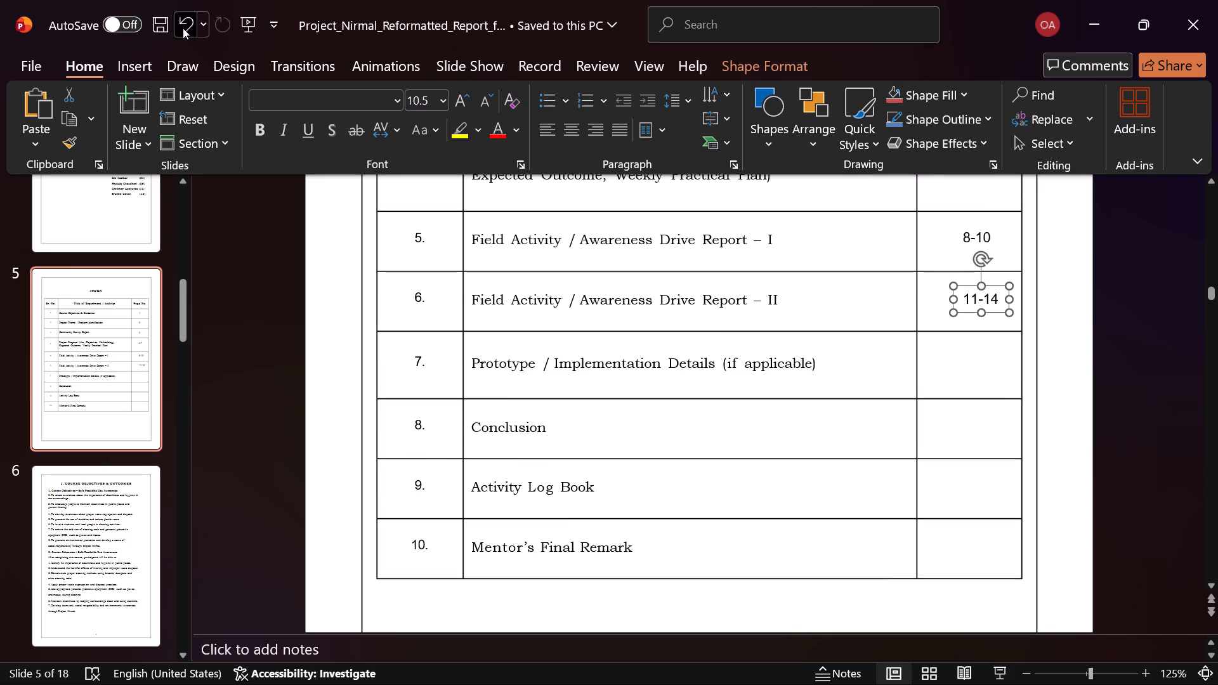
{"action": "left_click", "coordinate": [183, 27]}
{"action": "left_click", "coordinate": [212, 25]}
Move the Community Survey Report page number box down into the Page No. cell of "Prototype / Implementation Details (if applicable)".
{"action": "left_click", "coordinate": [975, 247]}
{"action": "scroll", "coordinate": [975, 262], "scroll_direction": "up", "scroll_amount": 3}
{"action": "left_click", "coordinate": [976, 212]}
{"action": "scroll", "coordinate": [968, 253], "scroll_direction": "up", "scroll_amount": 4}
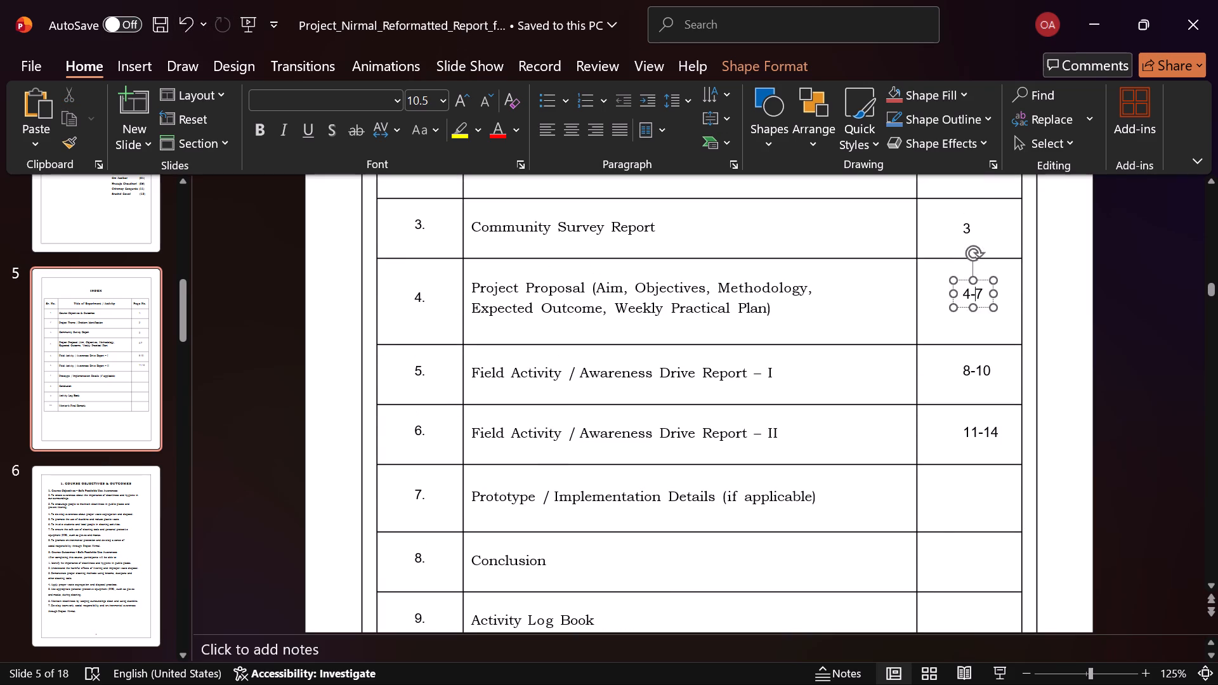
{"action": "left_click", "coordinate": [969, 228]}
{"action": "left_click_drag", "start_coordinate": [967, 273], "coordinate": [971, 533], "text": "ctrl"}
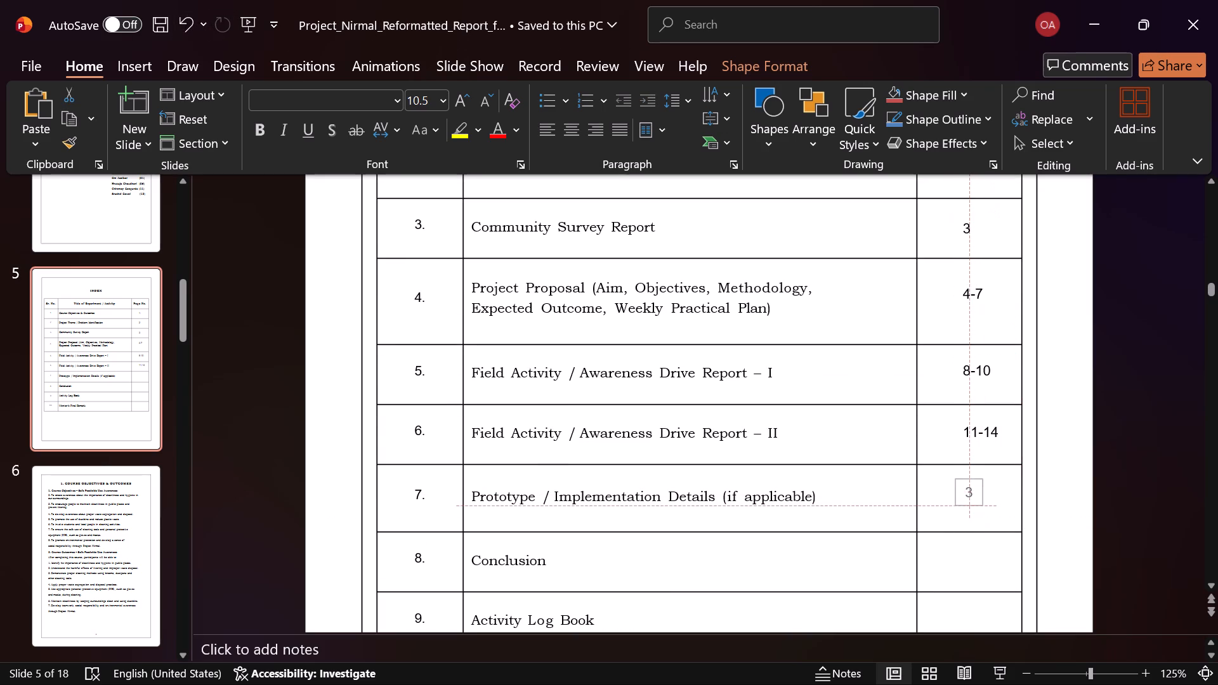
{"action": "left_click_drag", "start_coordinate": [971, 533], "coordinate": [971, 540], "text": "ctrl"}
{"action": "left_click", "coordinate": [1053, 507]}
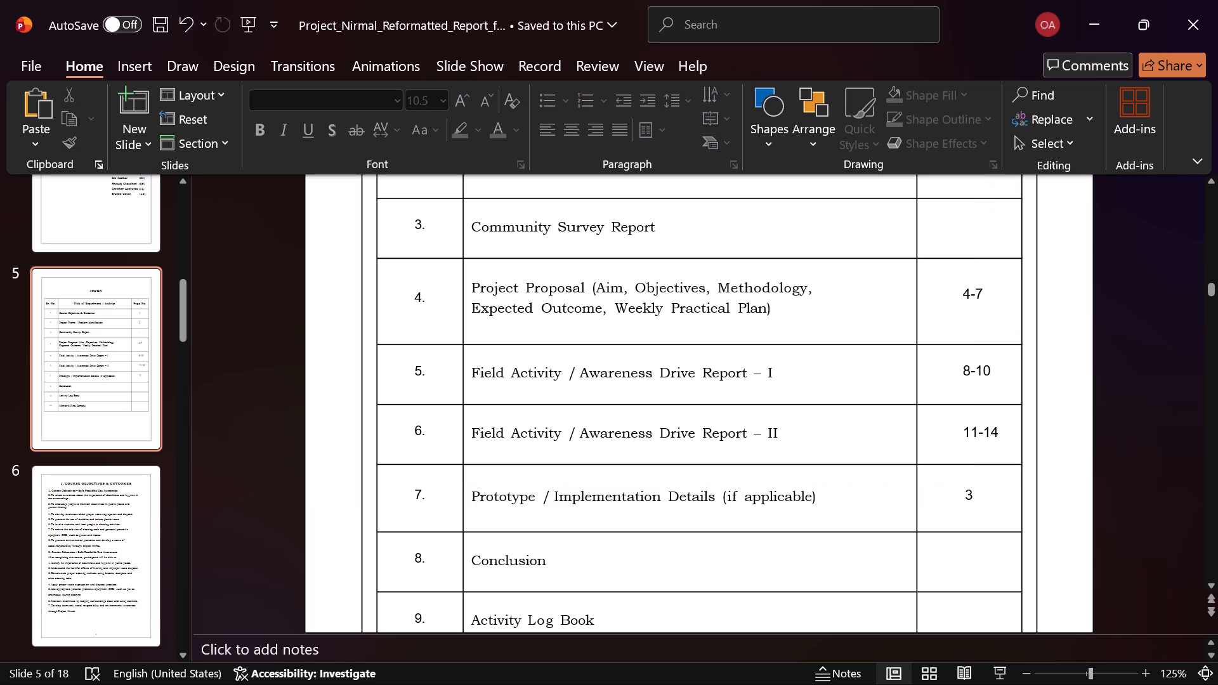
Look through slides 16 to 18 to find the page numbers of the Prototype / Implementation Details and Conclusion sections.
{"action": "scroll", "coordinate": [56, 502], "scroll_direction": "down", "scroll_amount": 3}
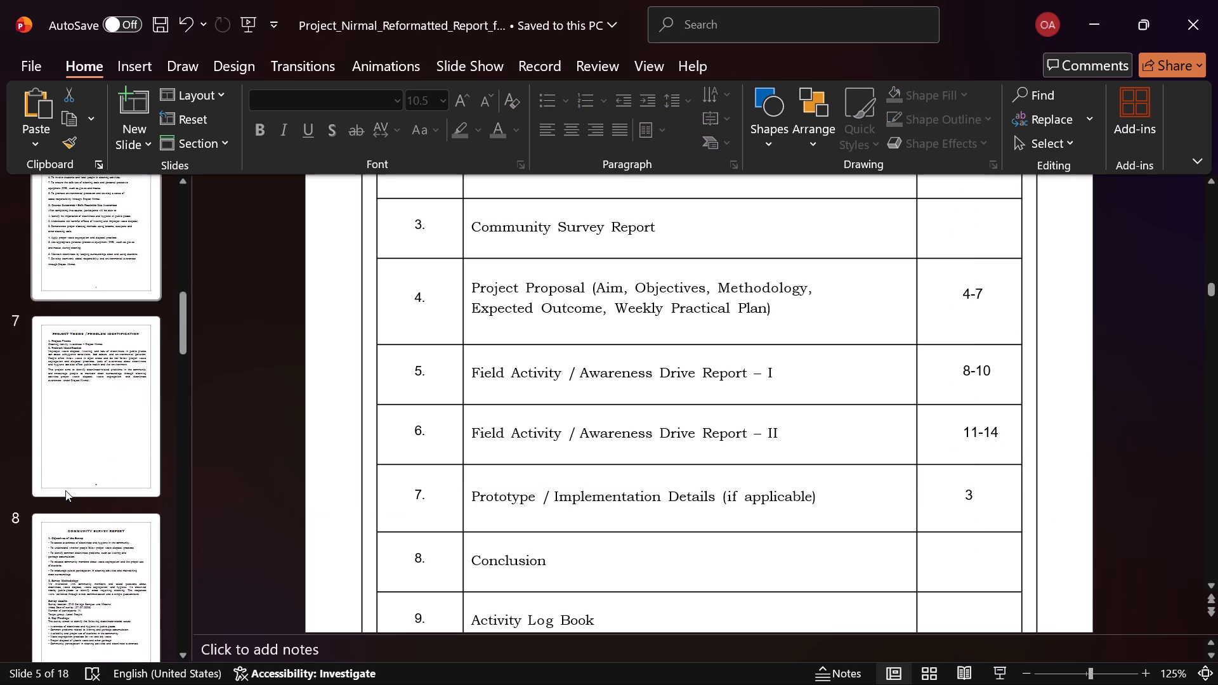
{"action": "scroll", "coordinate": [65, 490], "scroll_direction": "down", "scroll_amount": 8}
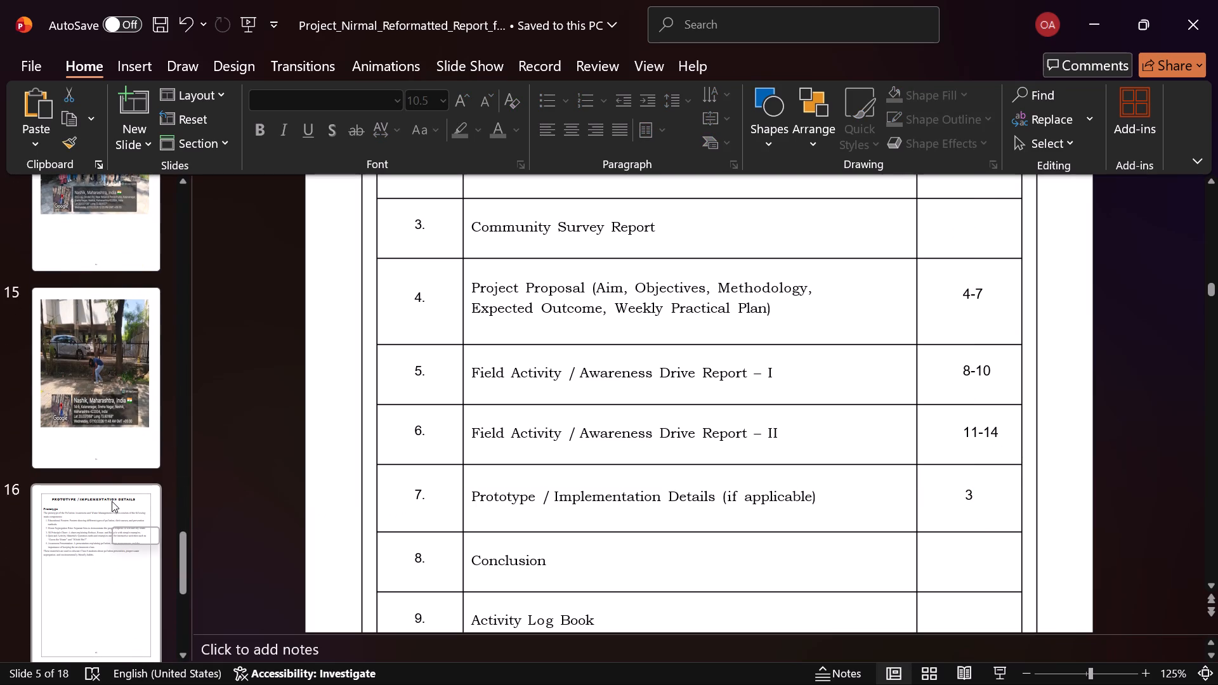
{"action": "scroll", "coordinate": [112, 497], "scroll_direction": "down", "scroll_amount": 1}
{"action": "left_click", "coordinate": [100, 425]}
{"action": "scroll", "coordinate": [586, 368], "scroll_direction": "down", "scroll_amount": 7}
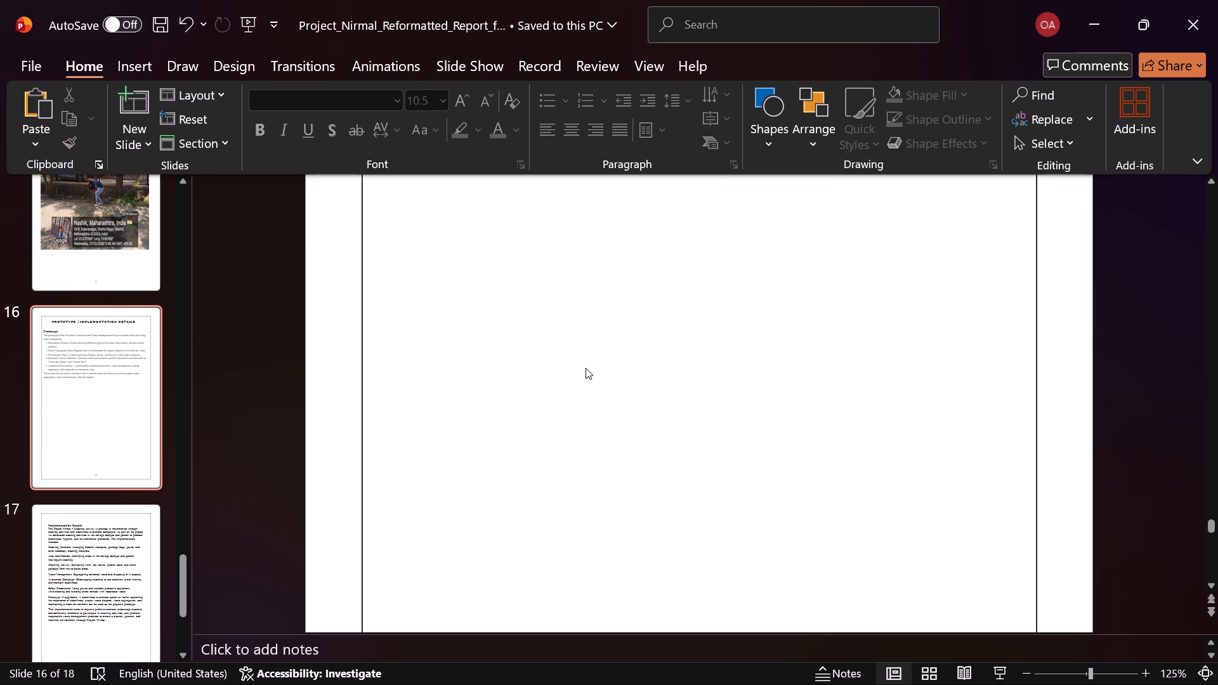
{"action": "scroll", "coordinate": [586, 368], "scroll_direction": "down", "scroll_amount": 6}
{"action": "left_click", "coordinate": [96, 585]}
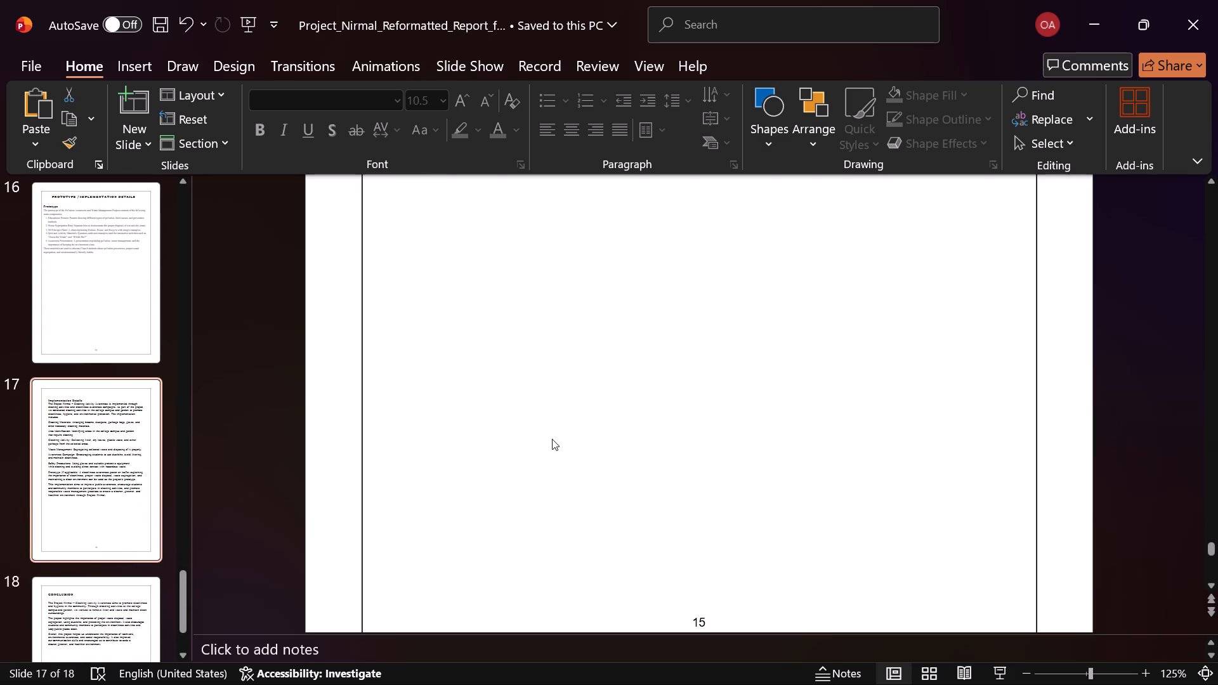
{"action": "scroll", "coordinate": [561, 445], "scroll_direction": "up", "scroll_amount": 20}
{"action": "scroll", "coordinate": [561, 445], "scroll_direction": "up", "scroll_amount": 9}
{"action": "scroll", "coordinate": [460, 427], "scroll_direction": "down", "scroll_amount": 3}
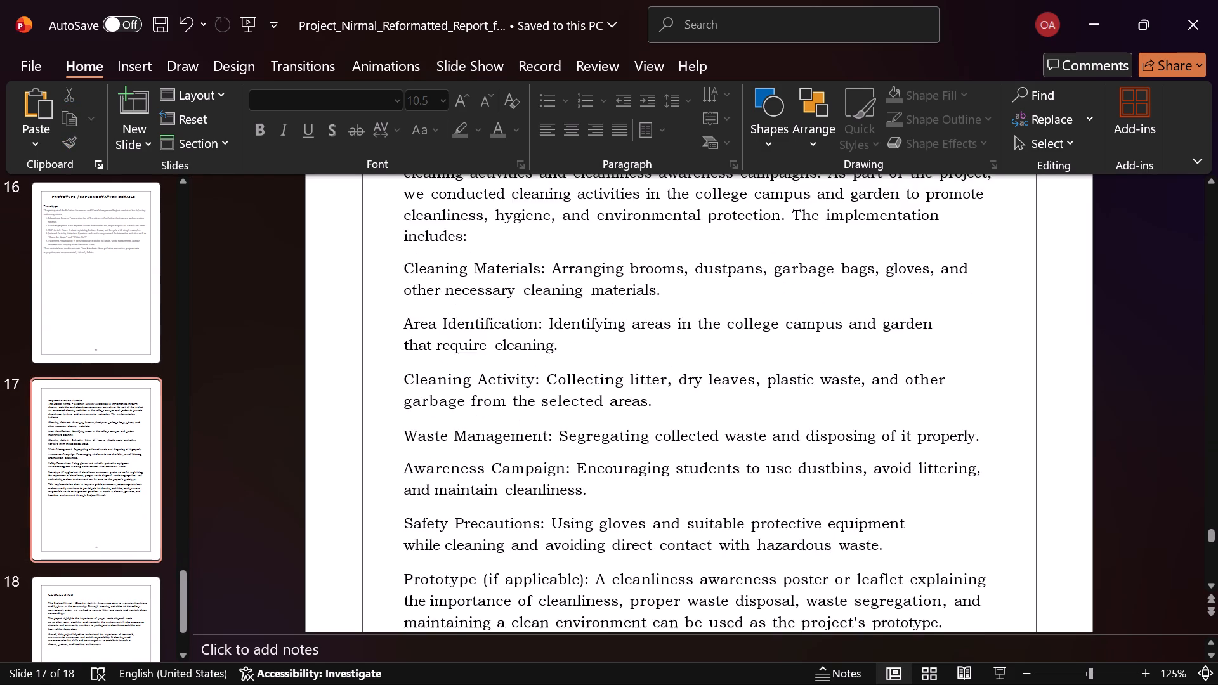
{"action": "scroll", "coordinate": [460, 425], "scroll_direction": "down", "scroll_amount": 20}
{"action": "scroll", "coordinate": [460, 425], "scroll_direction": "down", "scroll_amount": 15}
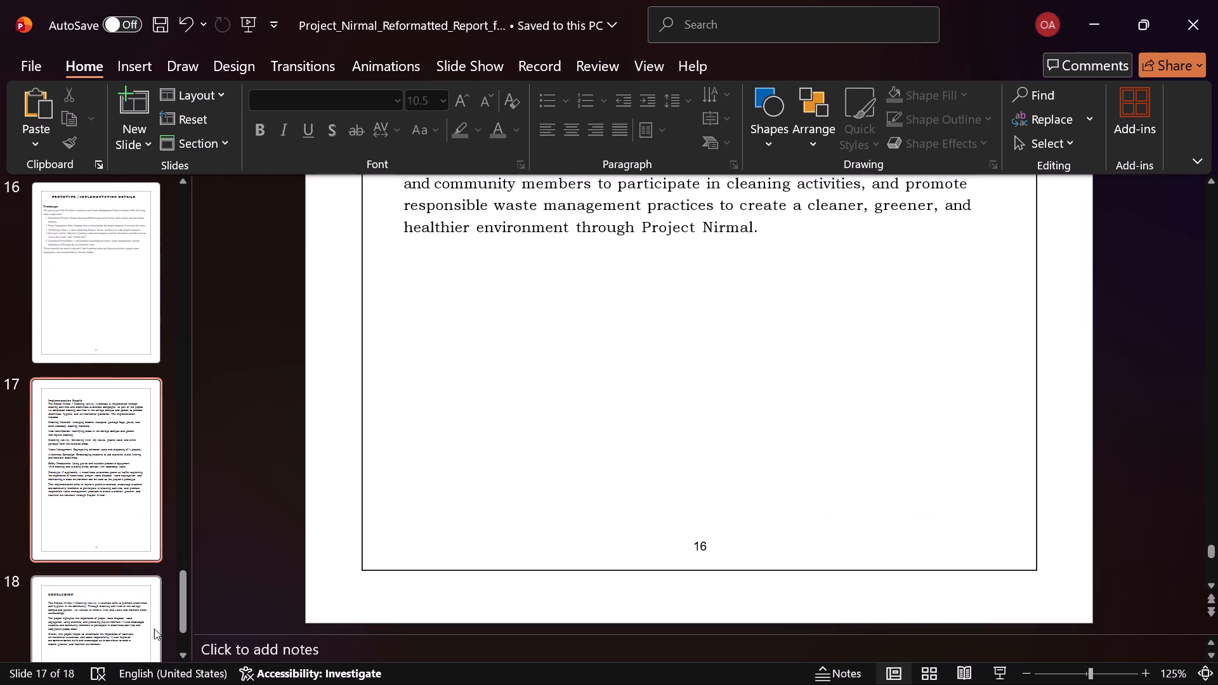
{"action": "left_click", "coordinate": [140, 584]}
{"action": "scroll", "coordinate": [0, 330], "scroll_direction": "up", "scroll_amount": 19}
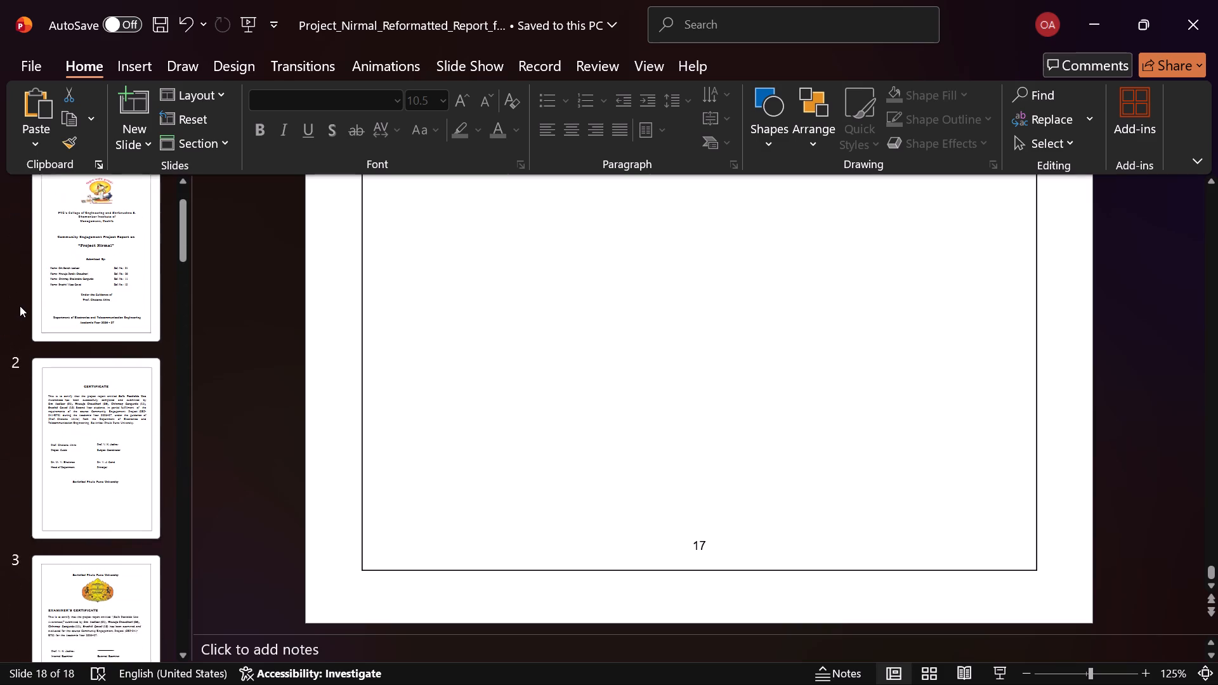
{"action": "scroll", "coordinate": [62, 485], "scroll_direction": "down", "scroll_amount": 5}
{"action": "scroll", "coordinate": [70, 419], "scroll_direction": "up", "scroll_amount": 3}
{"action": "scroll", "coordinate": [94, 542], "scroll_direction": "down", "scroll_amount": 2}
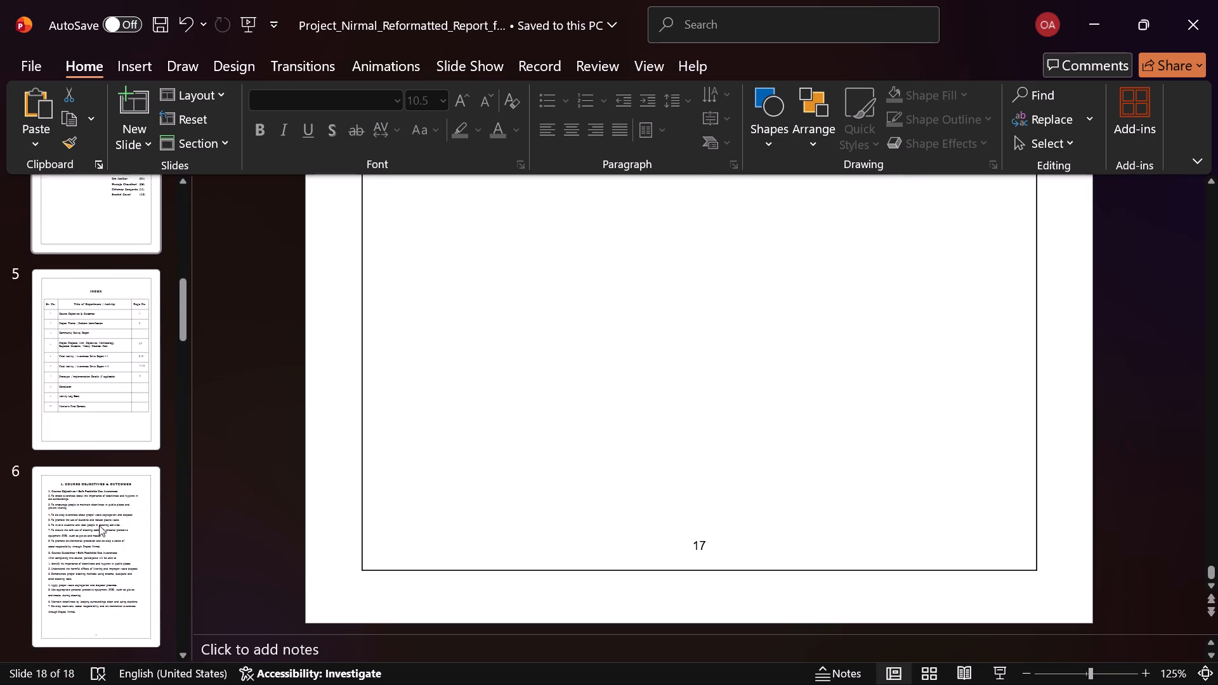
Return to the Index slide and set the page number of "Prototype / Implementation Details (if applicable)" to 15-16.
{"action": "left_click", "coordinate": [98, 478]}
{"action": "left_click", "coordinate": [107, 417]}
{"action": "scroll", "coordinate": [748, 471], "scroll_direction": "up", "scroll_amount": 5}
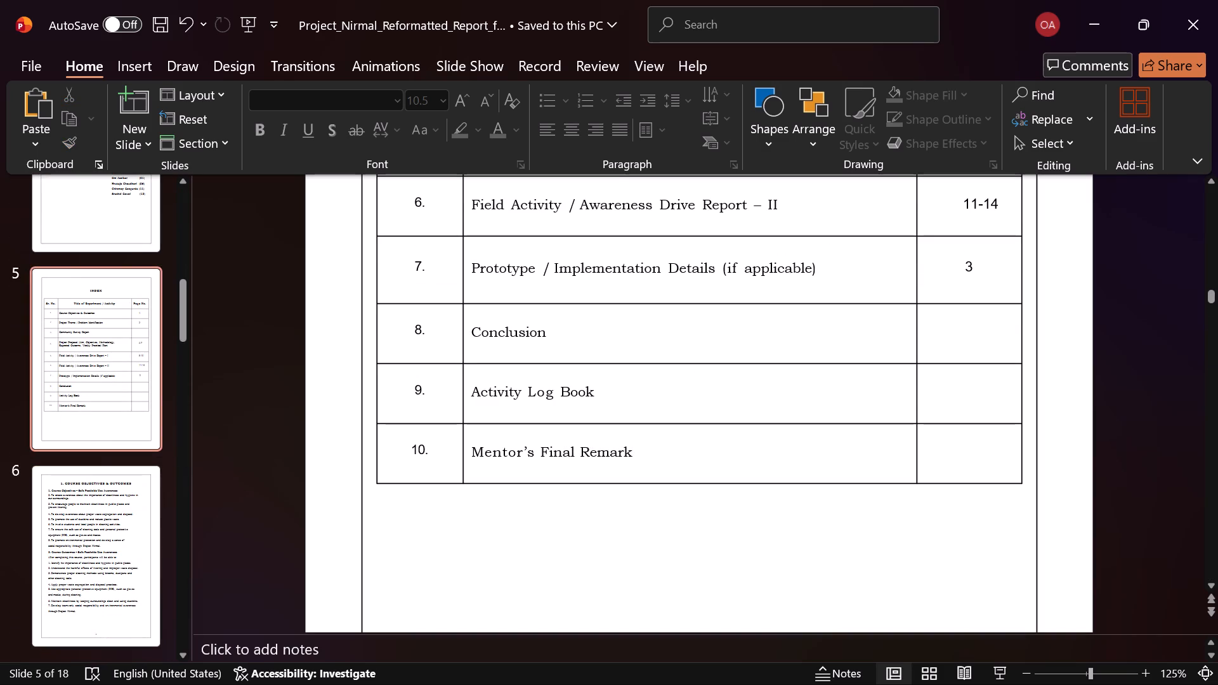
{"action": "left_click", "coordinate": [973, 268]}
{"action": "left_click", "coordinate": [978, 261]}
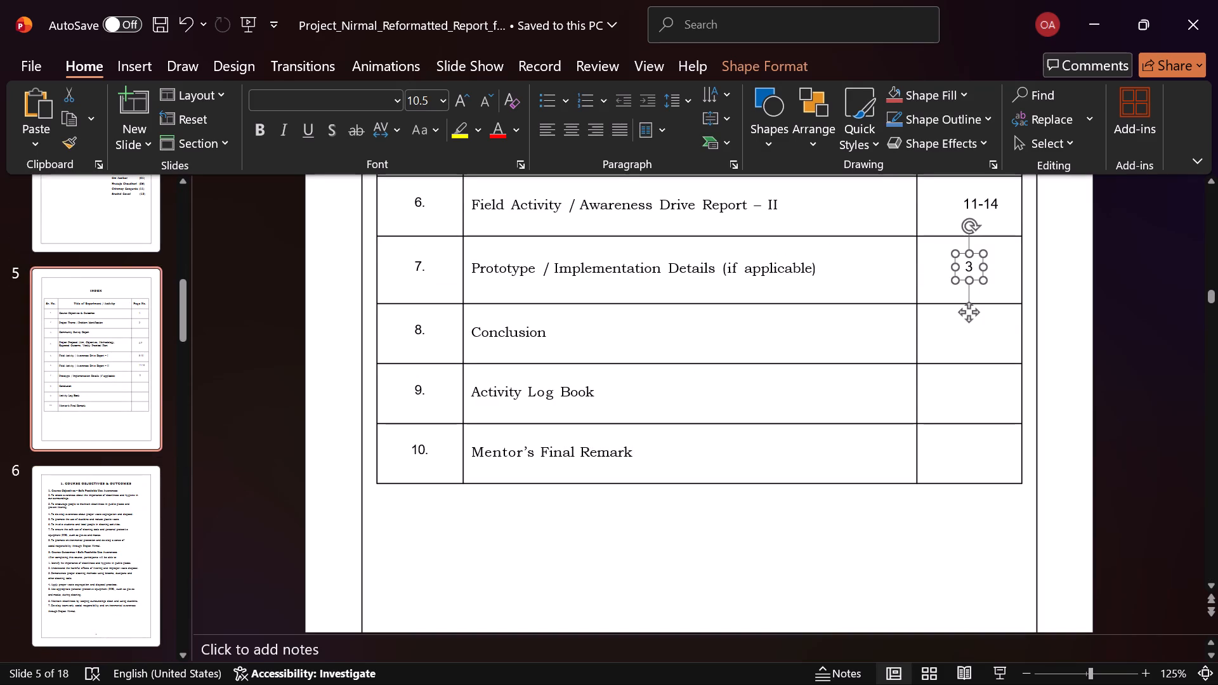
{"action": "double_click", "coordinate": [978, 268]}
{"action": "key", "text": "BackSpace"}
{"action": "type", "text": "15"}
{"action": "left_click", "coordinate": [187, 28]}
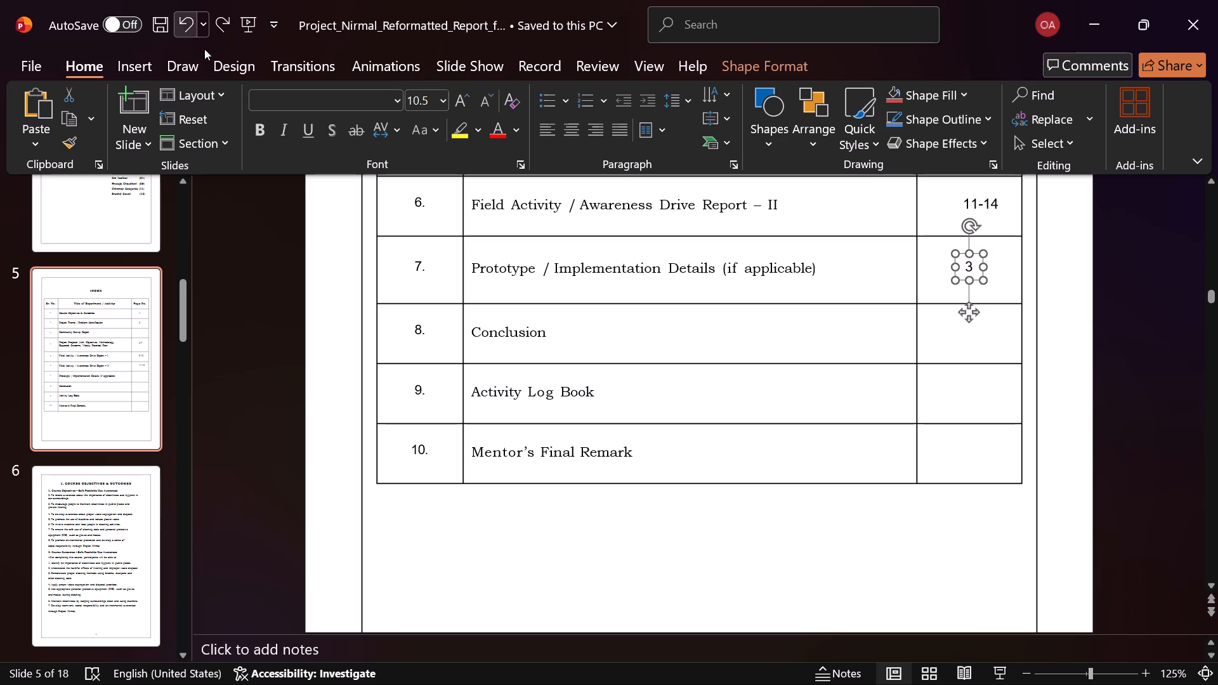
{"action": "double_click", "coordinate": [975, 264]}
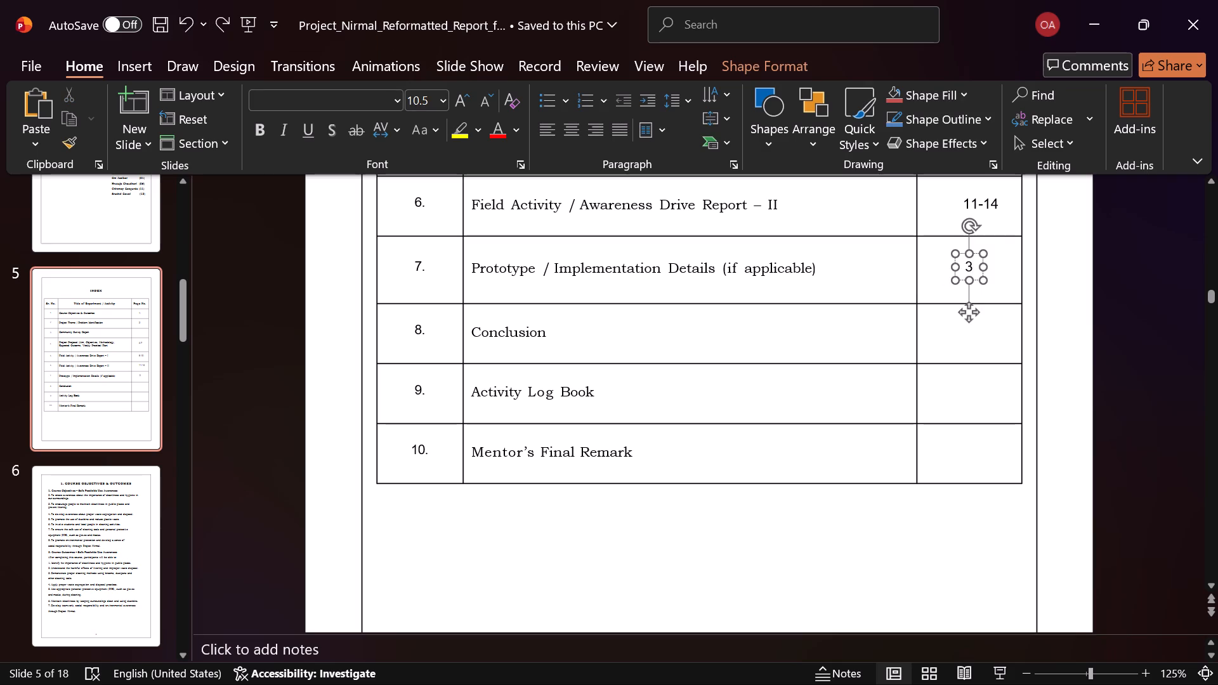
{"action": "key", "text": "BackSpace"}
{"action": "type", "text": "15"}
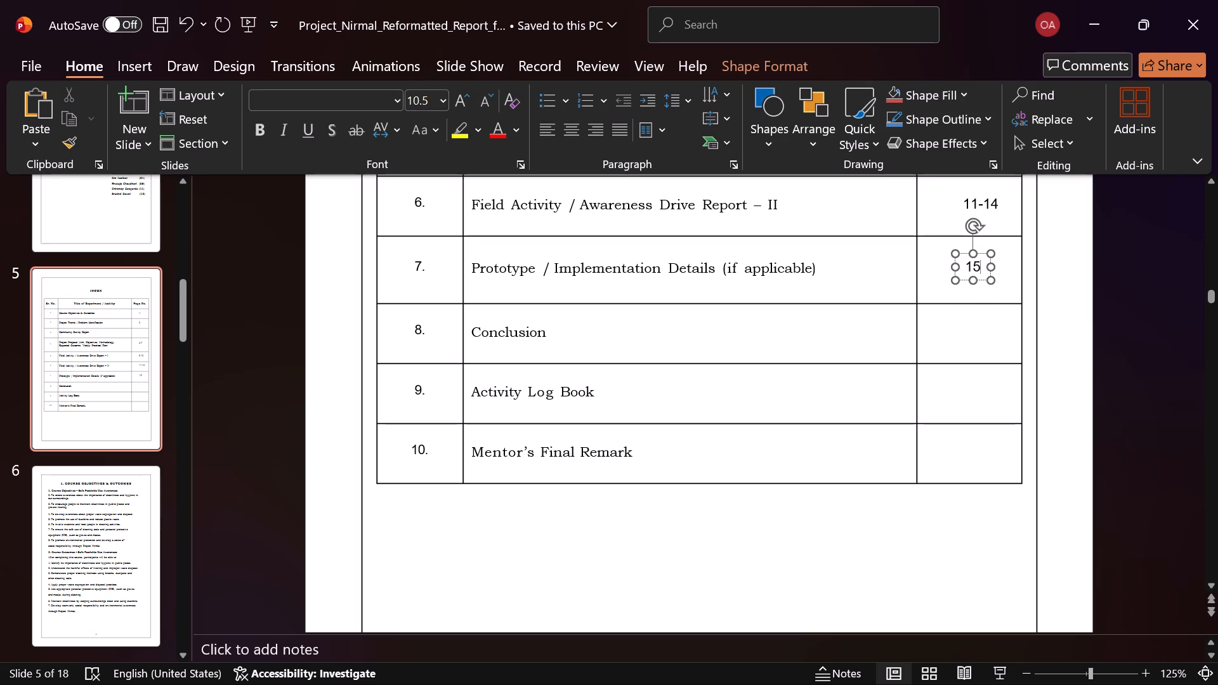
{"action": "type", "text": "-16"}
{"action": "left_click", "coordinate": [970, 310]}
{"action": "double_click", "coordinate": [972, 329]}
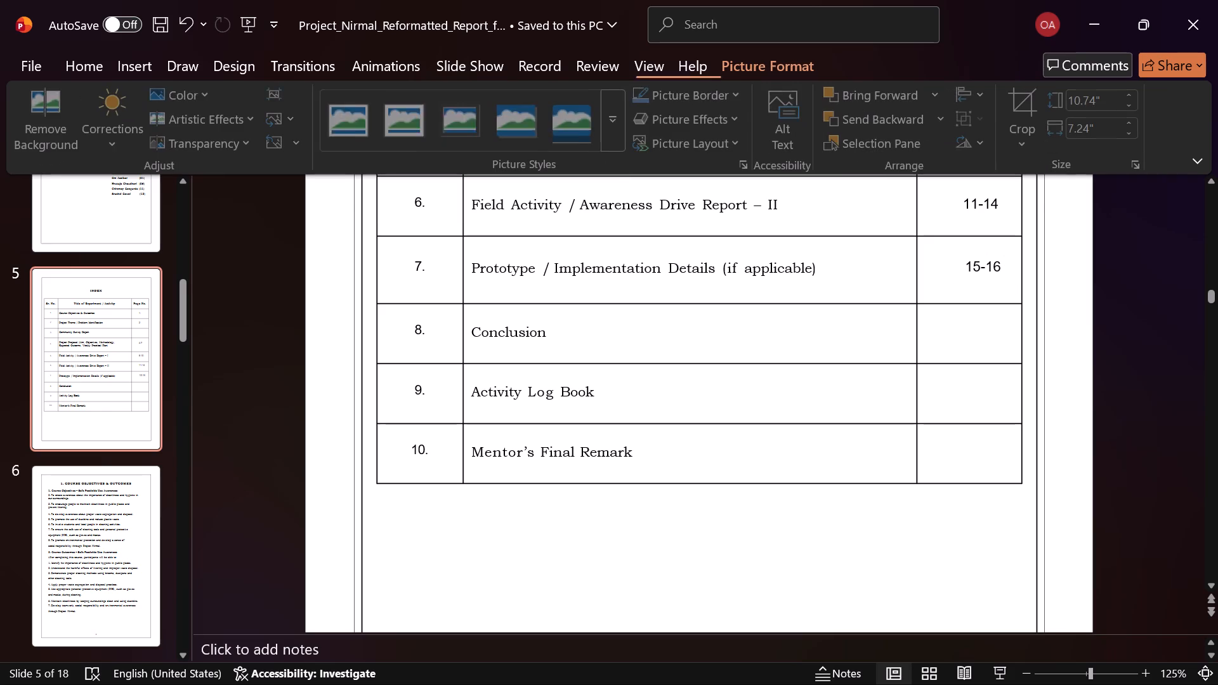
Copy the Project Theme / Problem Identification page number box into the Community Survey Report row and set the copy to 3.
{"action": "scroll", "coordinate": [974, 341], "scroll_direction": "up", "scroll_amount": 9}
{"action": "left_click", "coordinate": [976, 249]}
{"action": "scroll", "coordinate": [969, 254], "scroll_direction": "up", "scroll_amount": 4}
{"action": "left_click", "coordinate": [974, 254]}
{"action": "scroll", "coordinate": [975, 271], "scroll_direction": "up", "scroll_amount": 4}
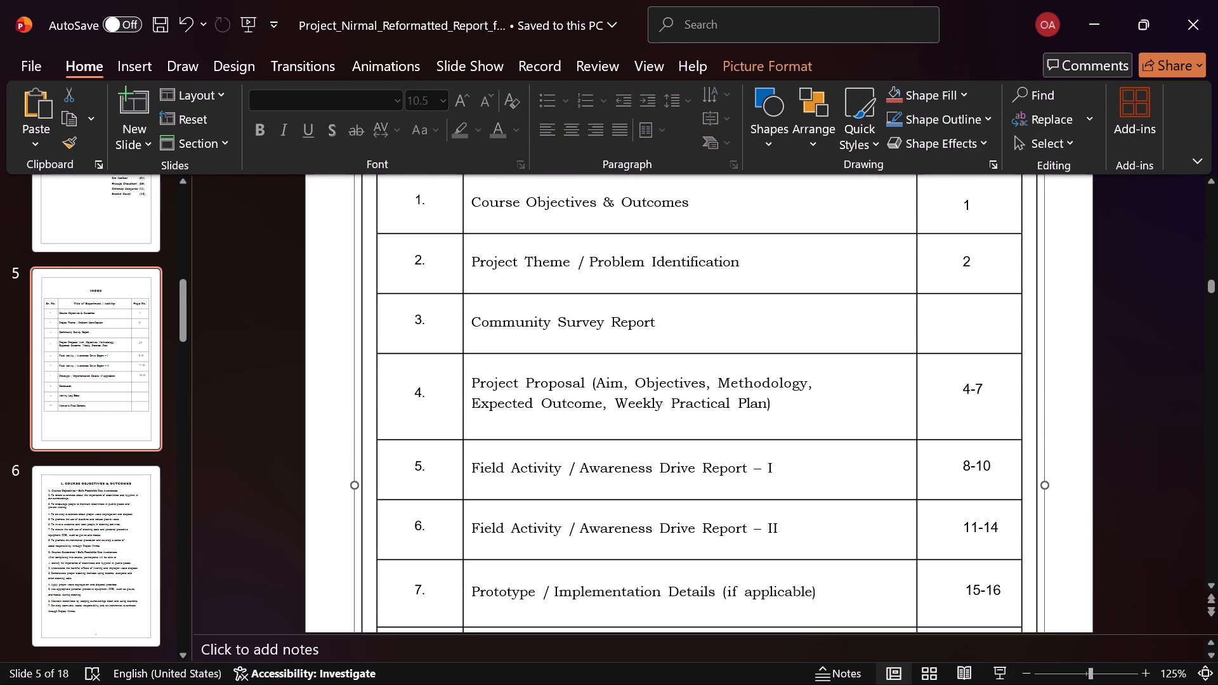
{"action": "left_click", "coordinate": [970, 269]}
{"action": "left_click_drag", "start_coordinate": [969, 306], "coordinate": [967, 367], "text": "ctrl"}
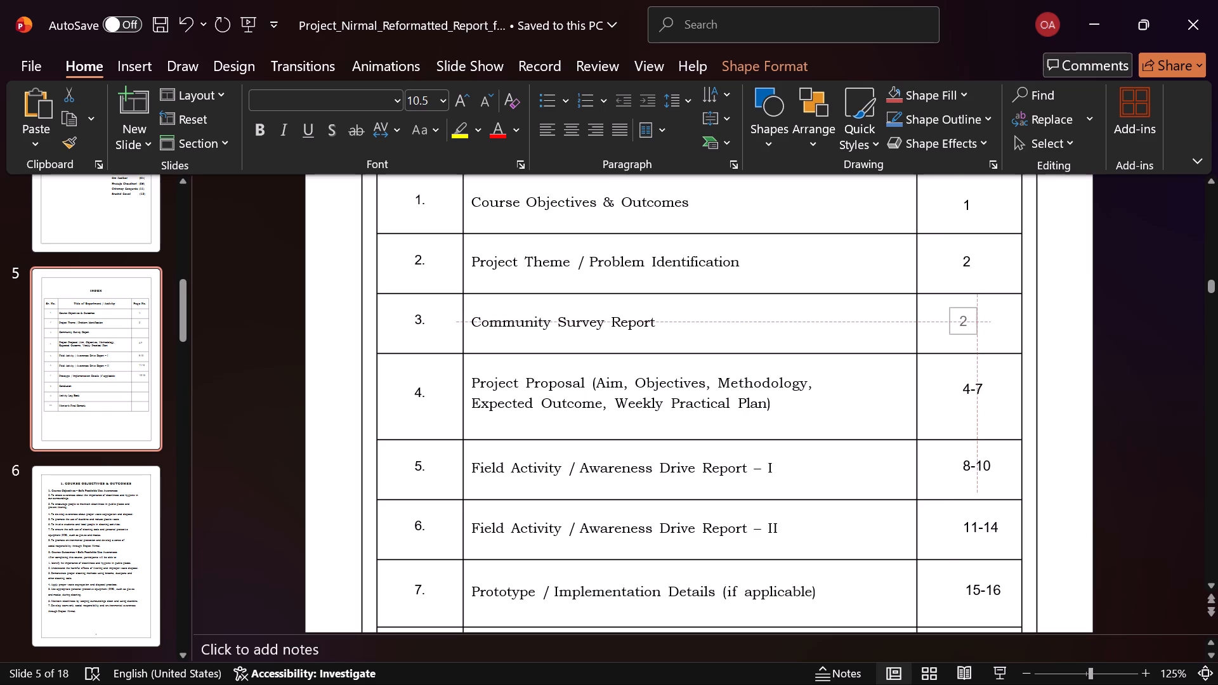
{"action": "left_click_drag", "start_coordinate": [967, 367], "coordinate": [970, 369], "text": "ctrl"}
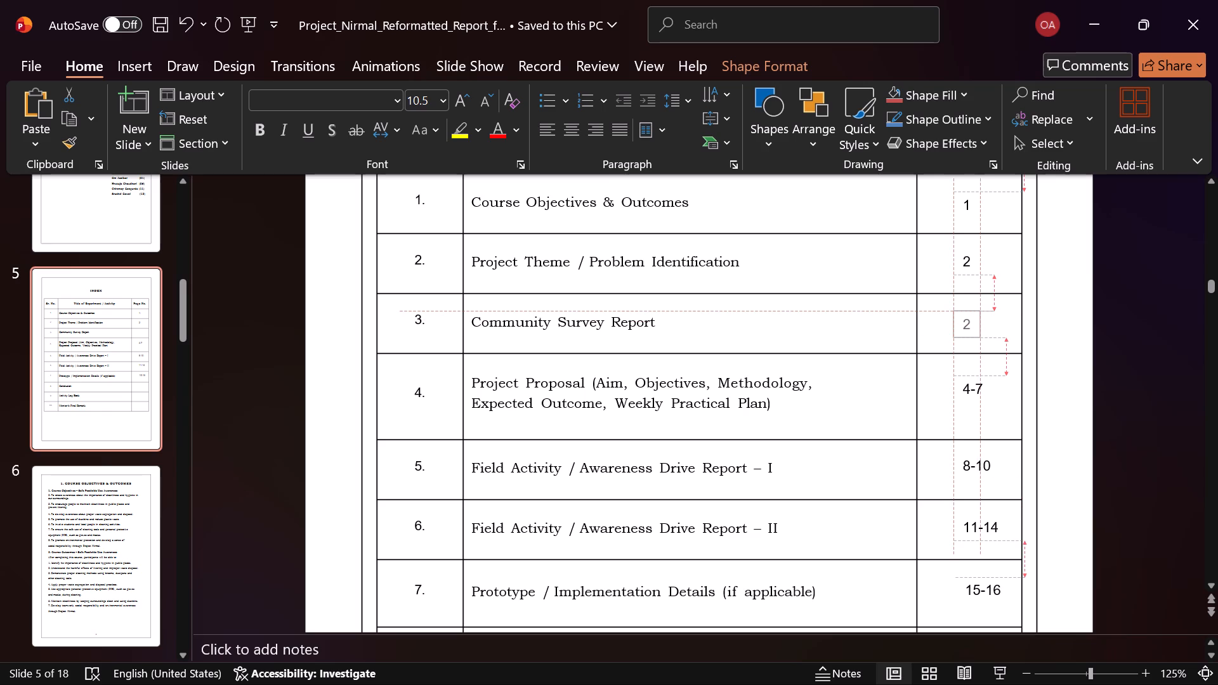
{"action": "left_click_drag", "start_coordinate": [970, 369], "coordinate": [970, 367], "text": "ctrl"}
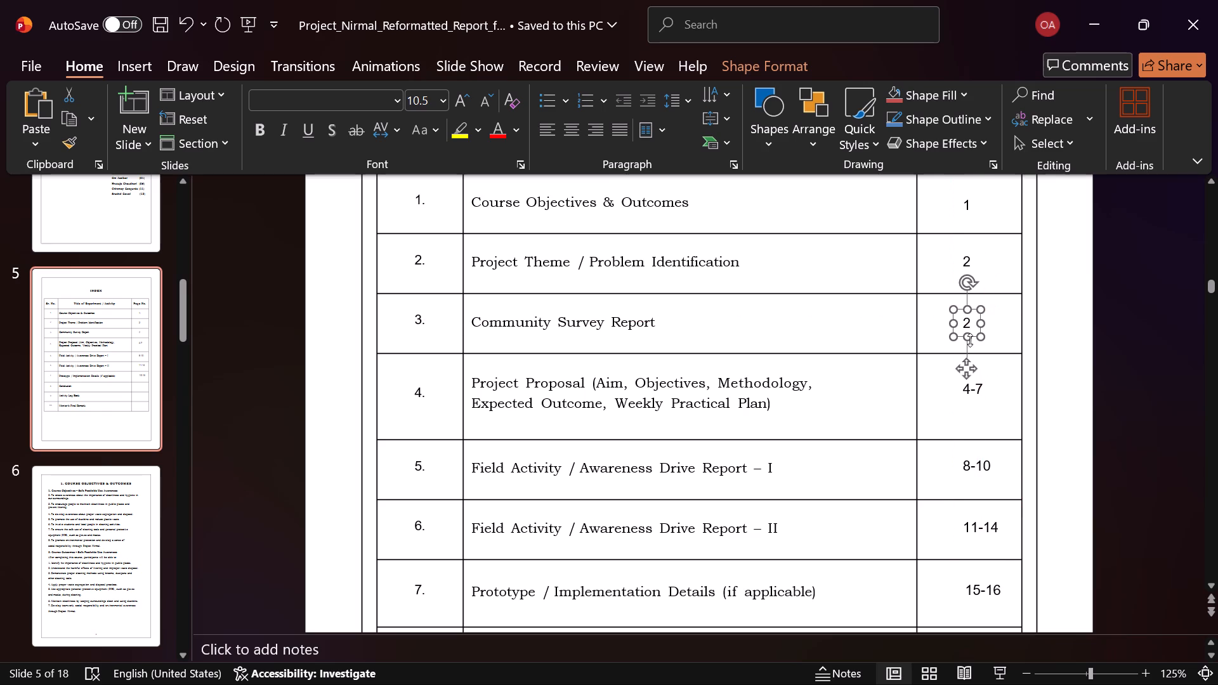
{"action": "left_click", "coordinate": [970, 324]}
{"action": "key", "text": "BackSpace"}
{"action": "key", "text": "3"}
Move the Community Survey Report page number box down to the Conclusion row and set its number to 17.
{"action": "scroll", "coordinate": [957, 480], "scroll_direction": "down", "scroll_amount": 4}
{"action": "scroll", "coordinate": [968, 470], "scroll_direction": "up", "scroll_amount": 3}
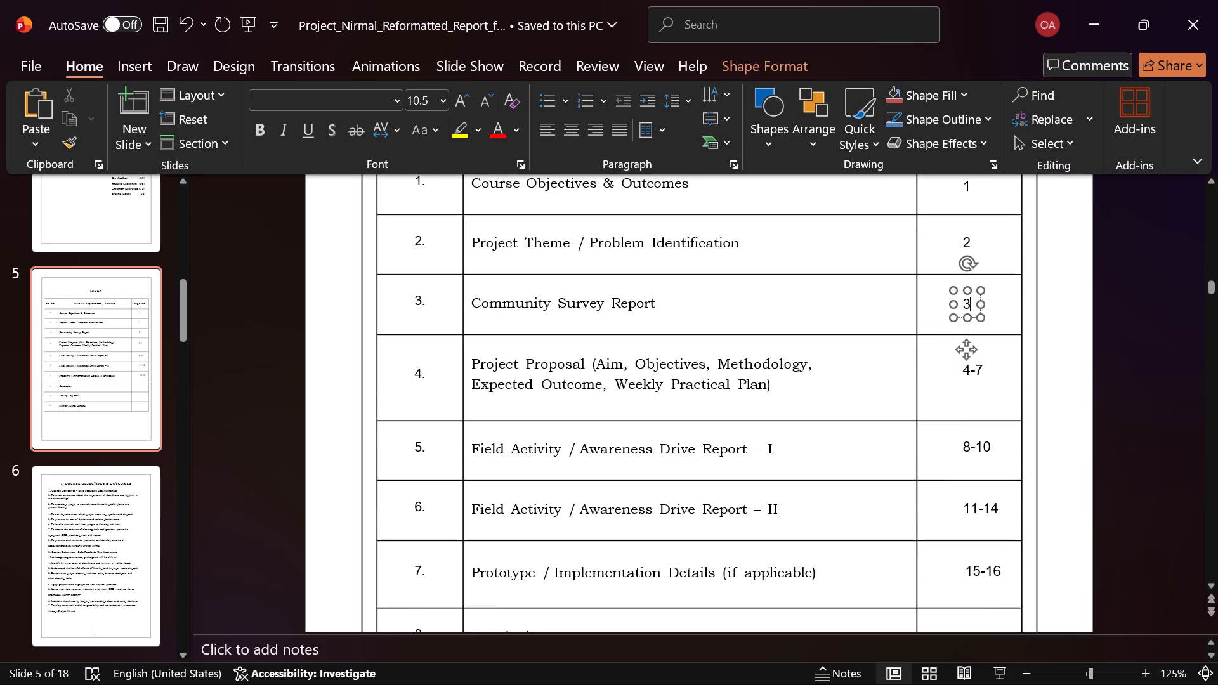
{"action": "left_click_drag", "start_coordinate": [967, 351], "coordinate": [967, 412], "text": "ctrl"}
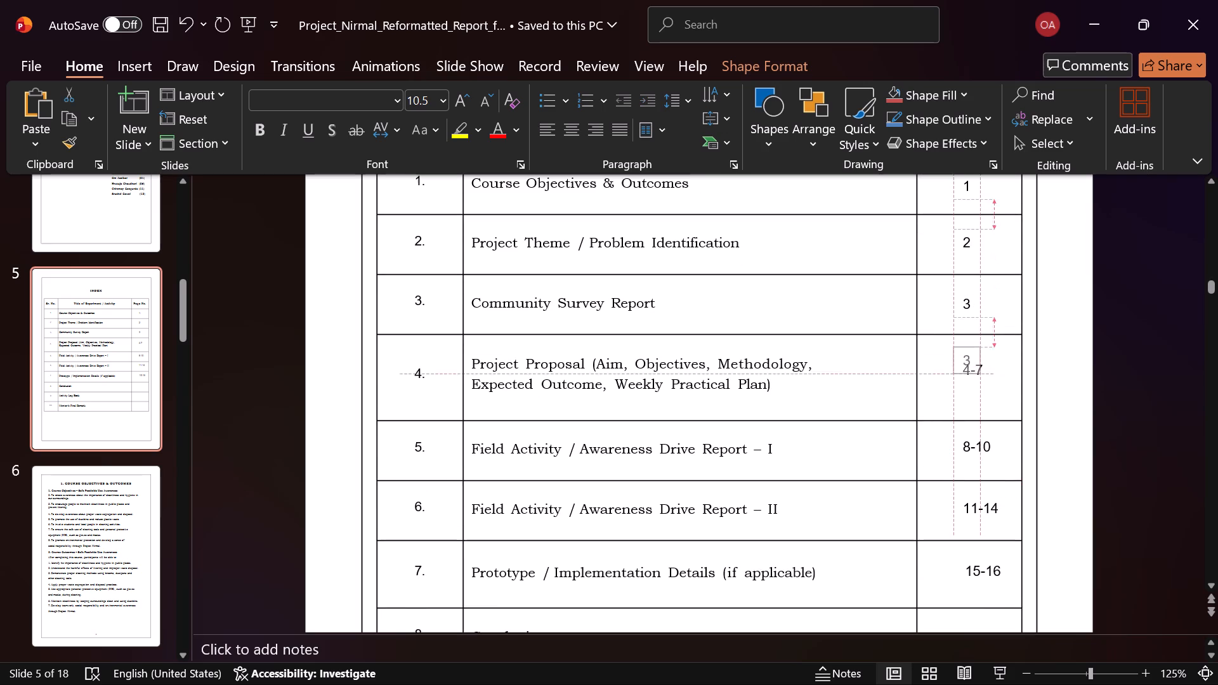
{"action": "left_click_drag", "start_coordinate": [967, 412], "coordinate": [971, 652], "text": "ctrl"}
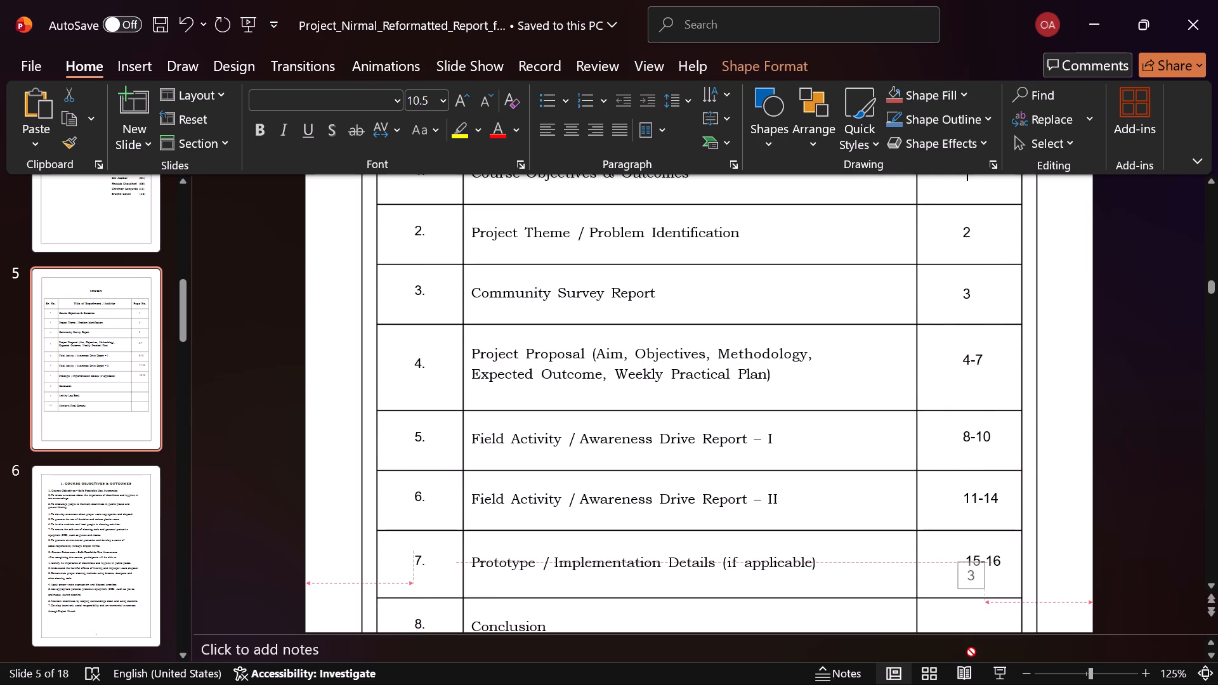
{"action": "left_click_drag", "start_coordinate": [971, 652], "coordinate": [959, 631], "text": "ctrl"}
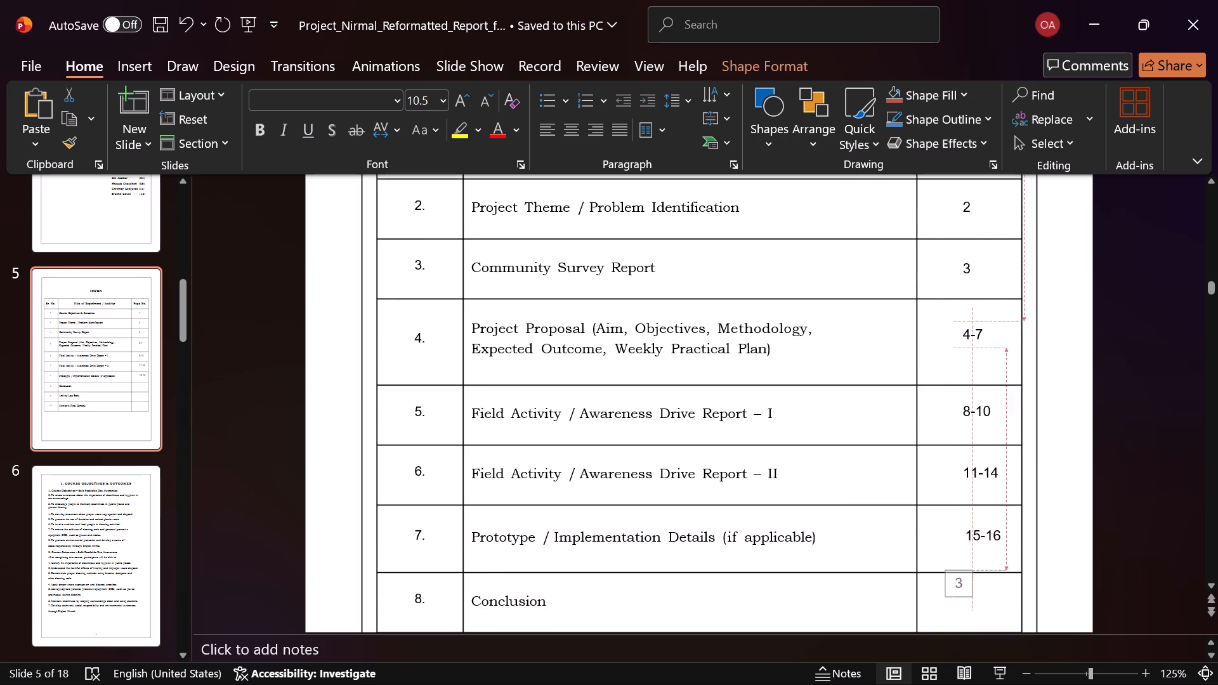
{"action": "left_click_drag", "start_coordinate": [959, 631], "coordinate": [973, 624], "text": "ctrl"}
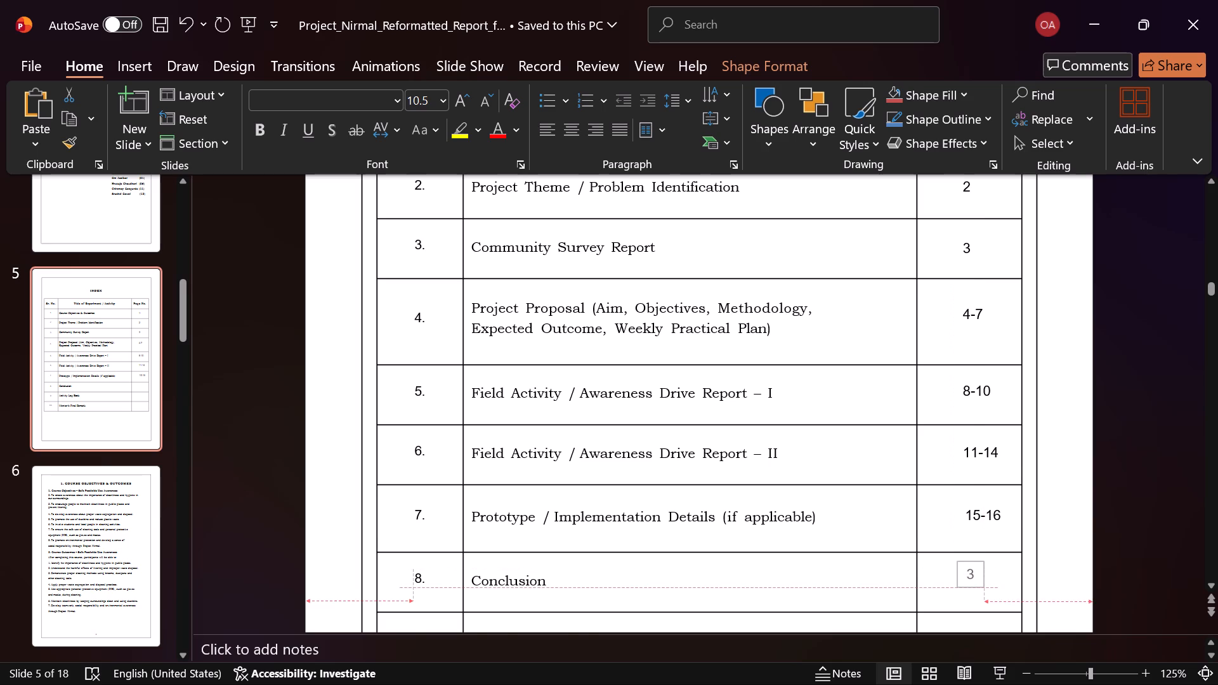
{"action": "left_click_drag", "start_coordinate": [973, 624], "coordinate": [975, 616], "text": "ctrl"}
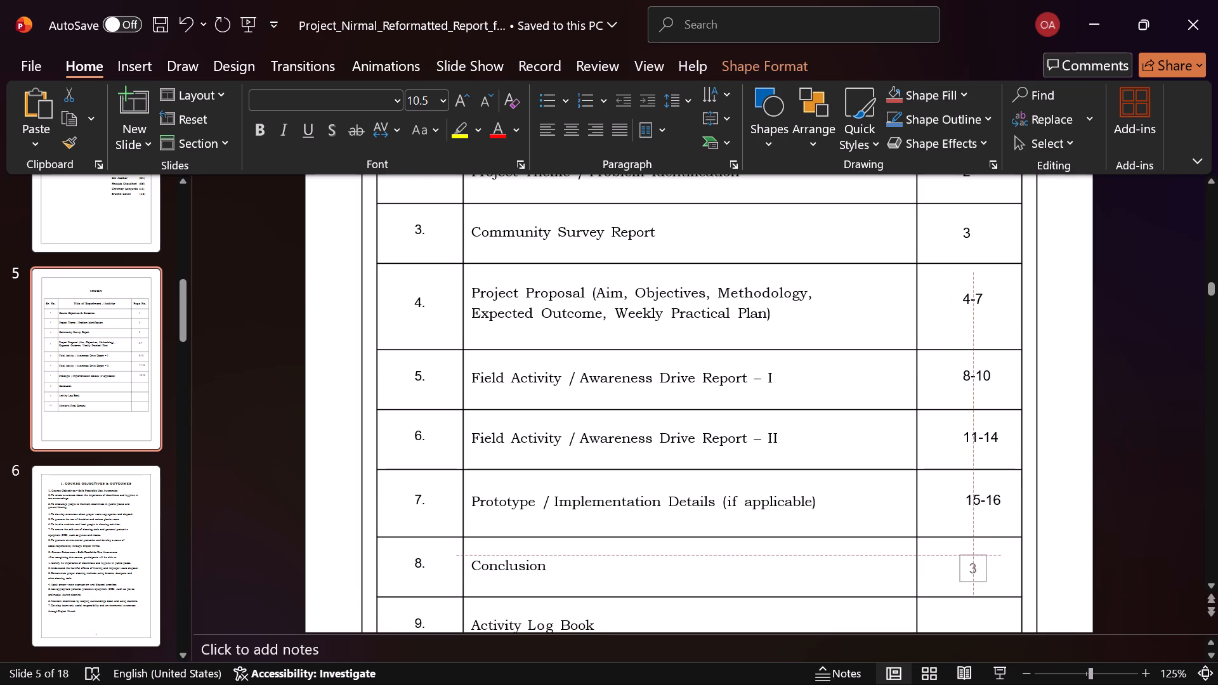
{"action": "left_click_drag", "start_coordinate": [975, 616], "coordinate": [975, 620], "text": "ctrl"}
{"action": "left_click", "coordinate": [997, 571]}
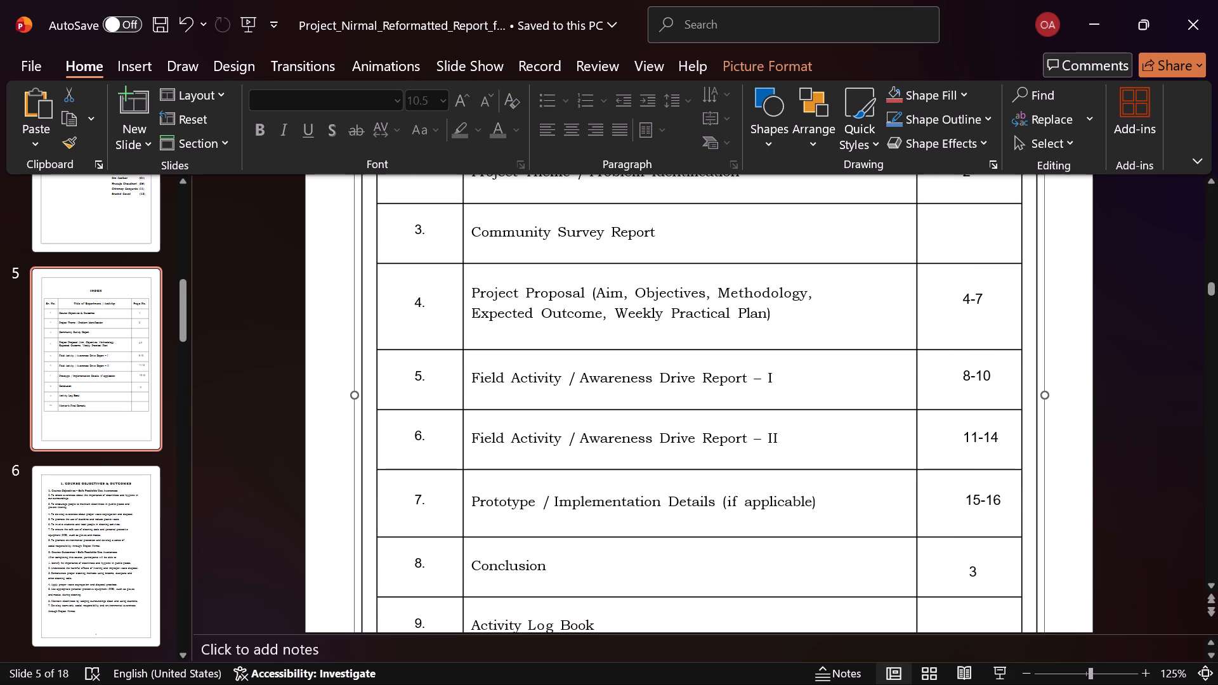
{"action": "double_click", "coordinate": [972, 567]}
{"action": "key", "text": "BackSpace"}
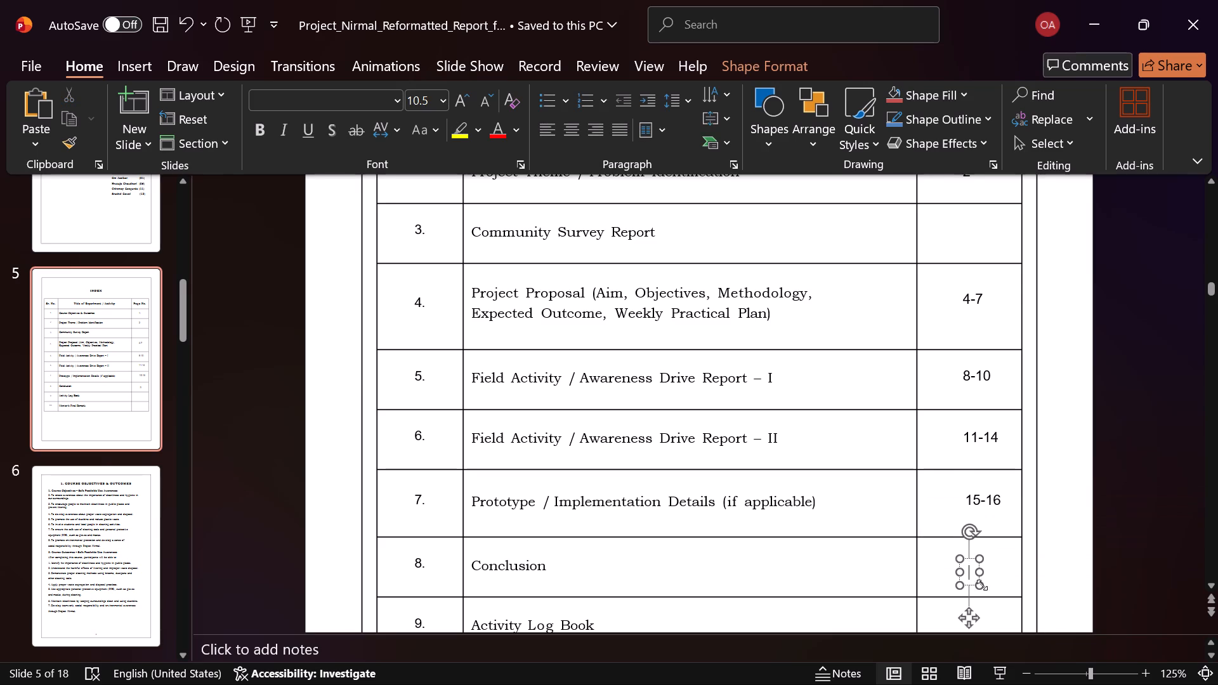
{"action": "type", "text": "17"}
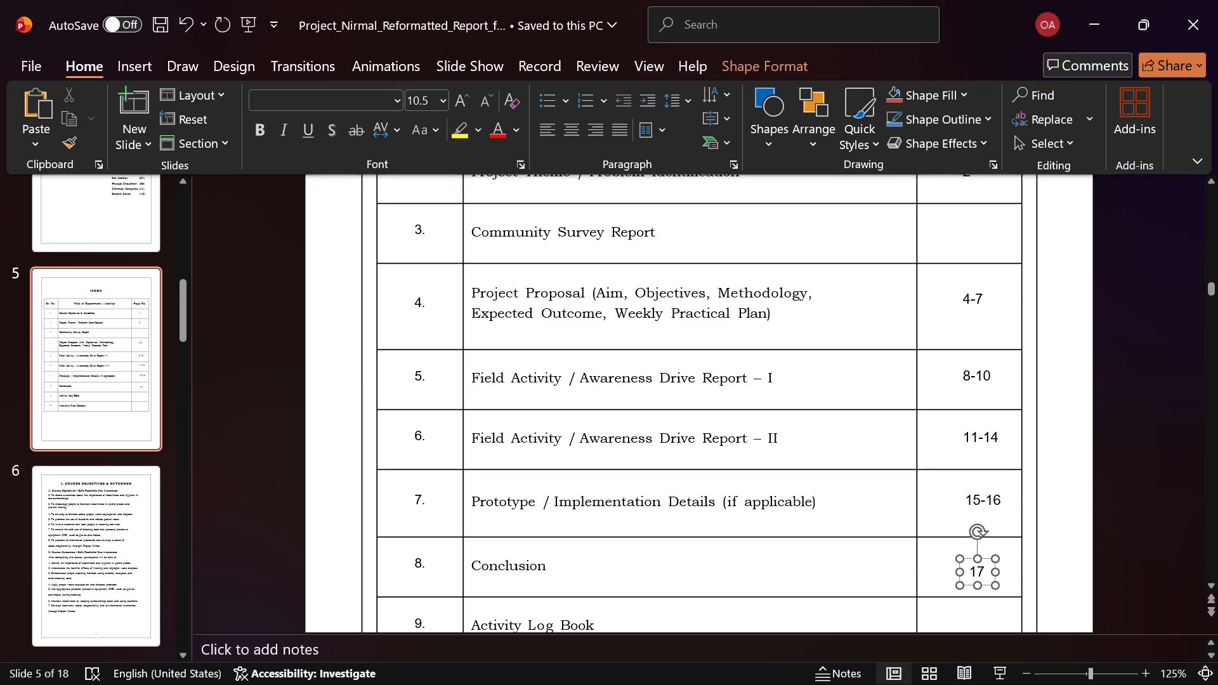
Nudge the 11-14 page number box of "Field Activity / Awareness Drive Report – II" slightly left within its cell.
{"action": "scroll", "coordinate": [814, 459], "scroll_direction": "up", "scroll_amount": 3}
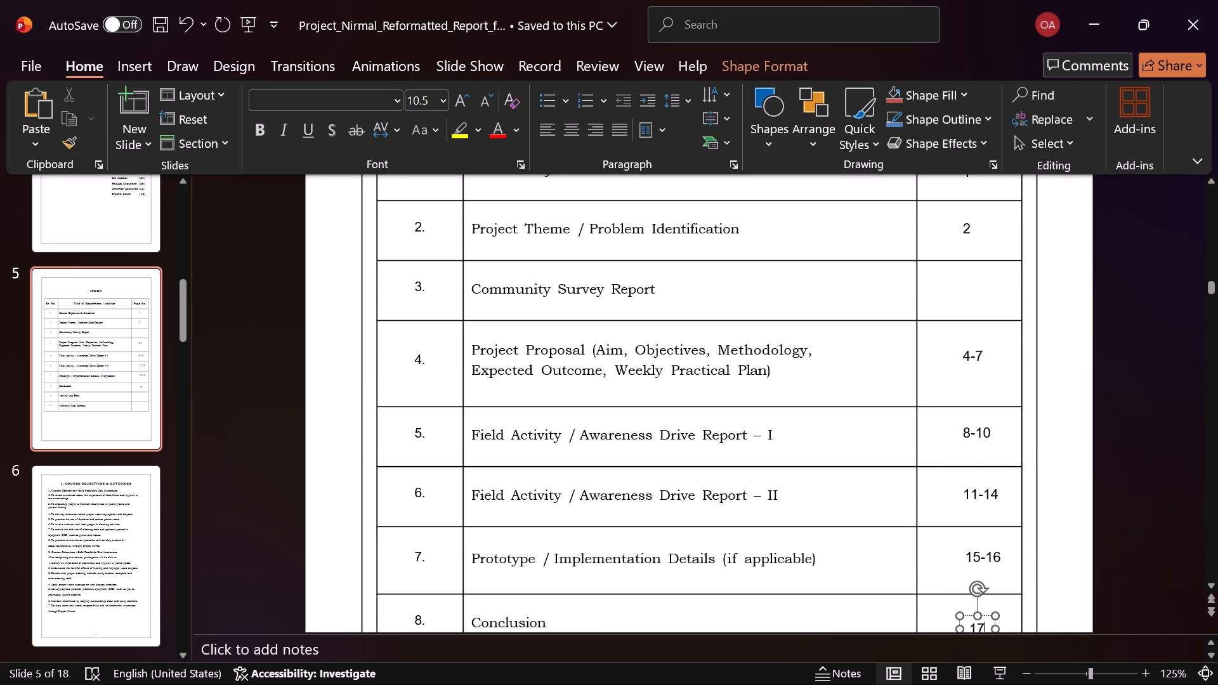
{"action": "left_click", "coordinate": [1042, 408]}
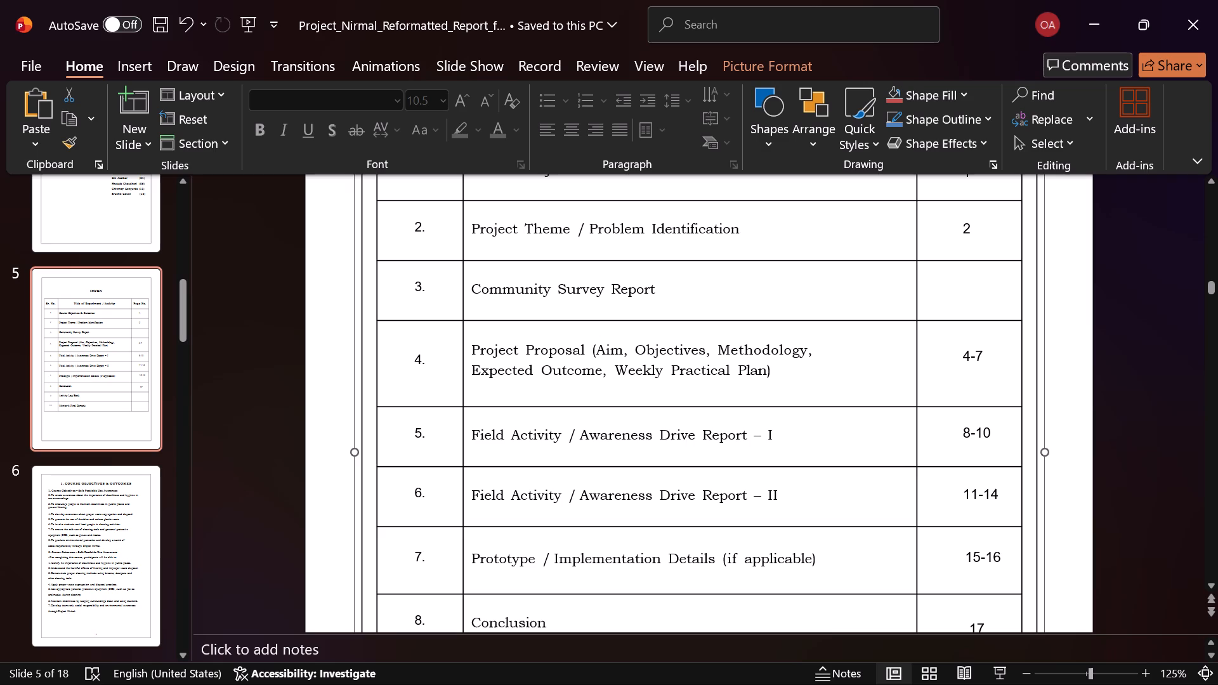
{"action": "left_click", "coordinate": [963, 502]}
{"action": "key", "text": "Left"}
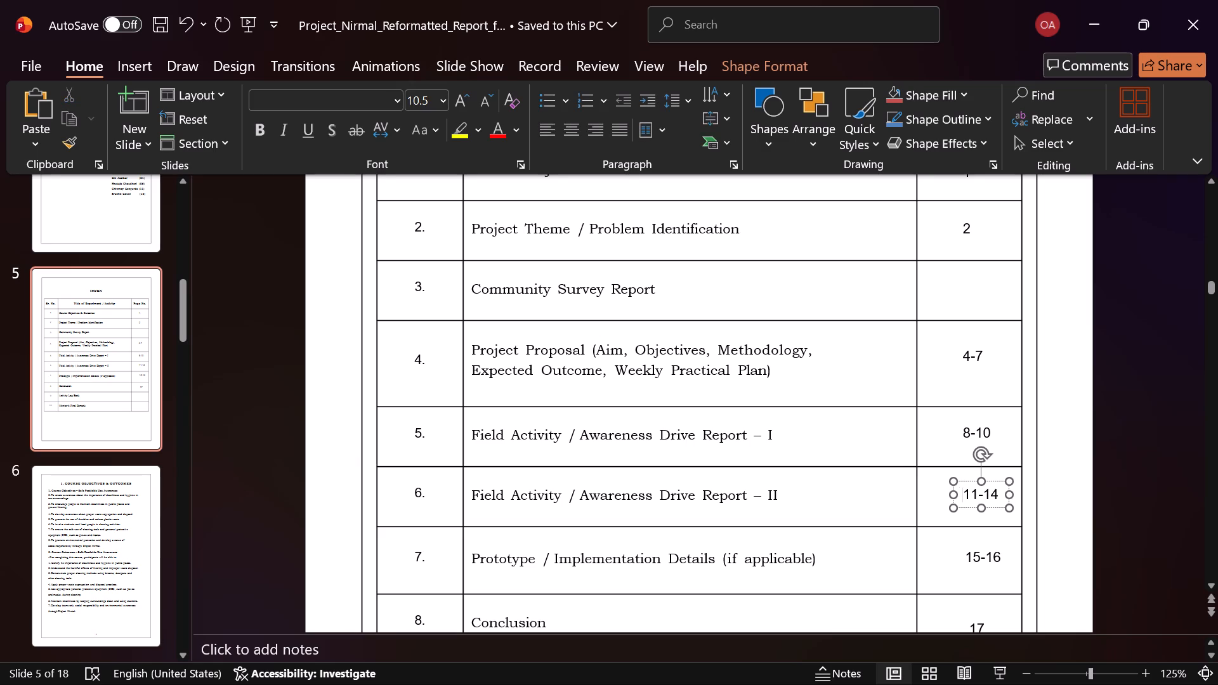
{"action": "left_click", "coordinate": [981, 455]}
{"action": "key", "text": "Left"}
{"action": "key", "text": "Left"}
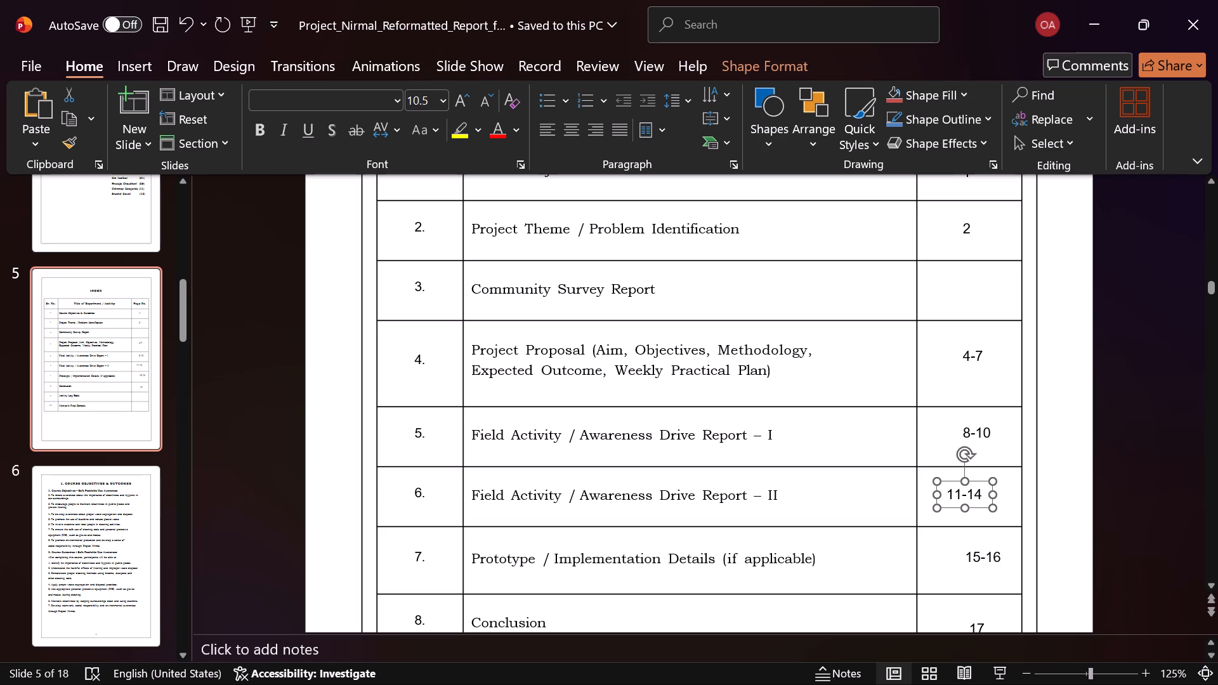
Nudge the 4-7 page number box of the Project Proposal row slightly left within its cell.
{"action": "scroll", "coordinate": [948, 361], "scroll_direction": "up", "scroll_amount": 2}
{"action": "left_click", "coordinate": [975, 397]}
{"action": "key", "text": "Left"}
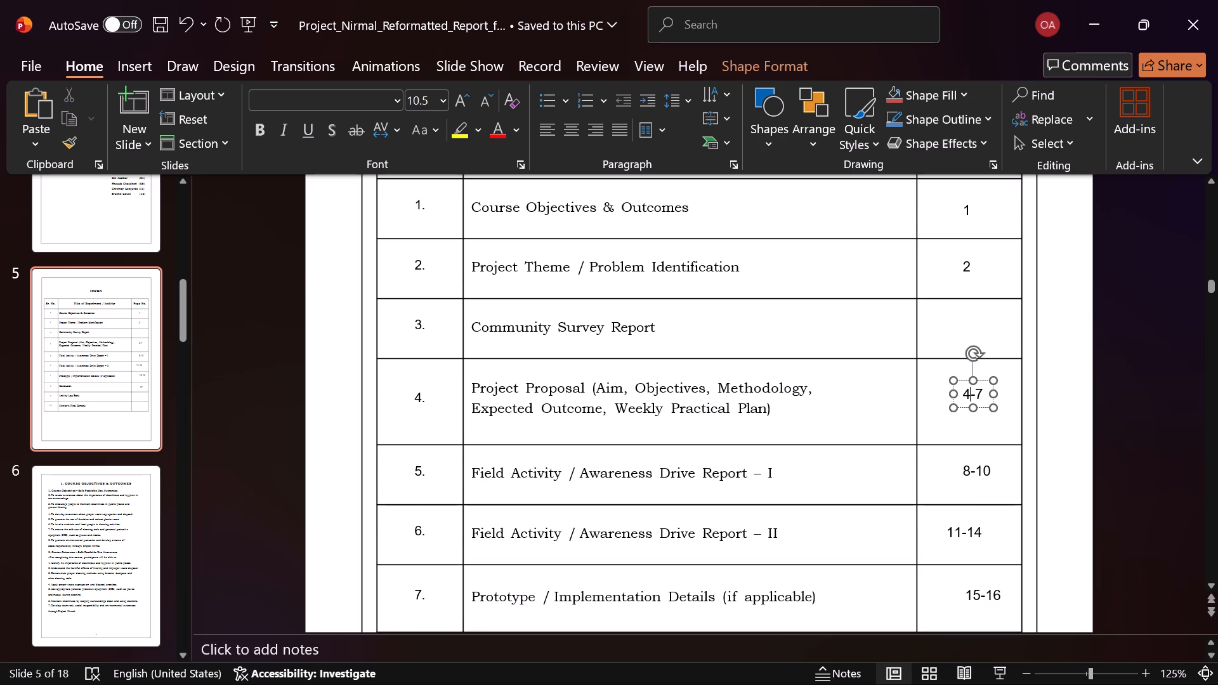
{"action": "key", "text": "Left"}
{"action": "left_click", "coordinate": [973, 358]}
{"action": "key", "text": "Left"}
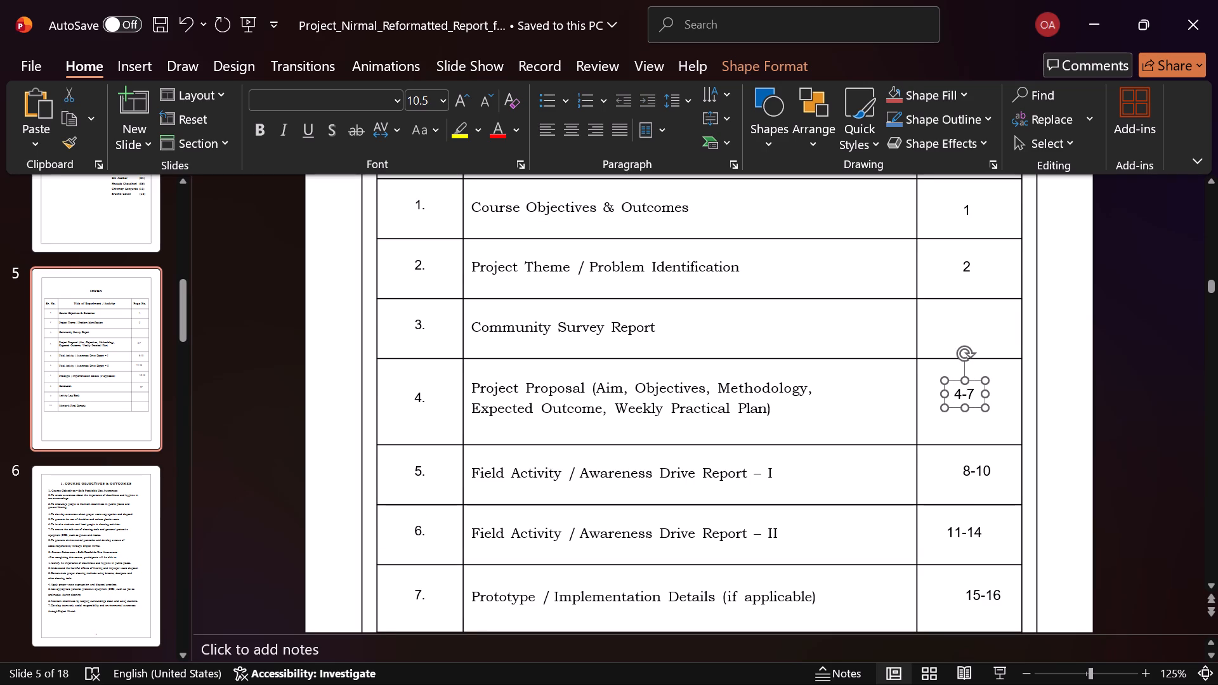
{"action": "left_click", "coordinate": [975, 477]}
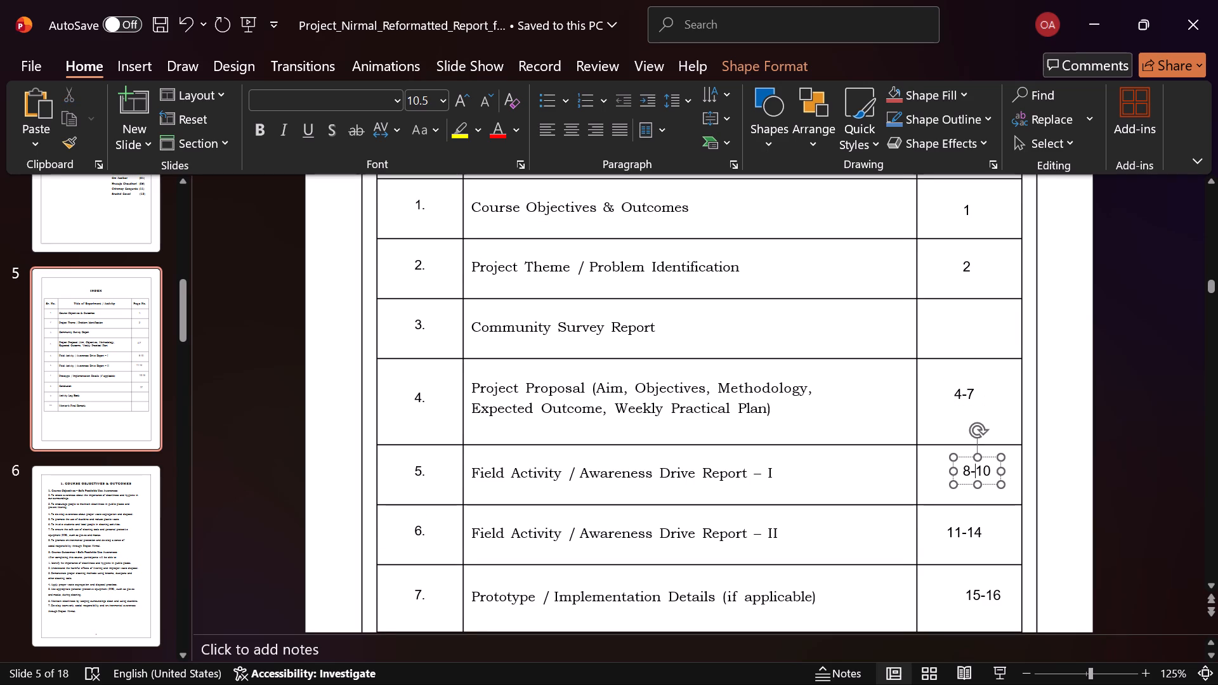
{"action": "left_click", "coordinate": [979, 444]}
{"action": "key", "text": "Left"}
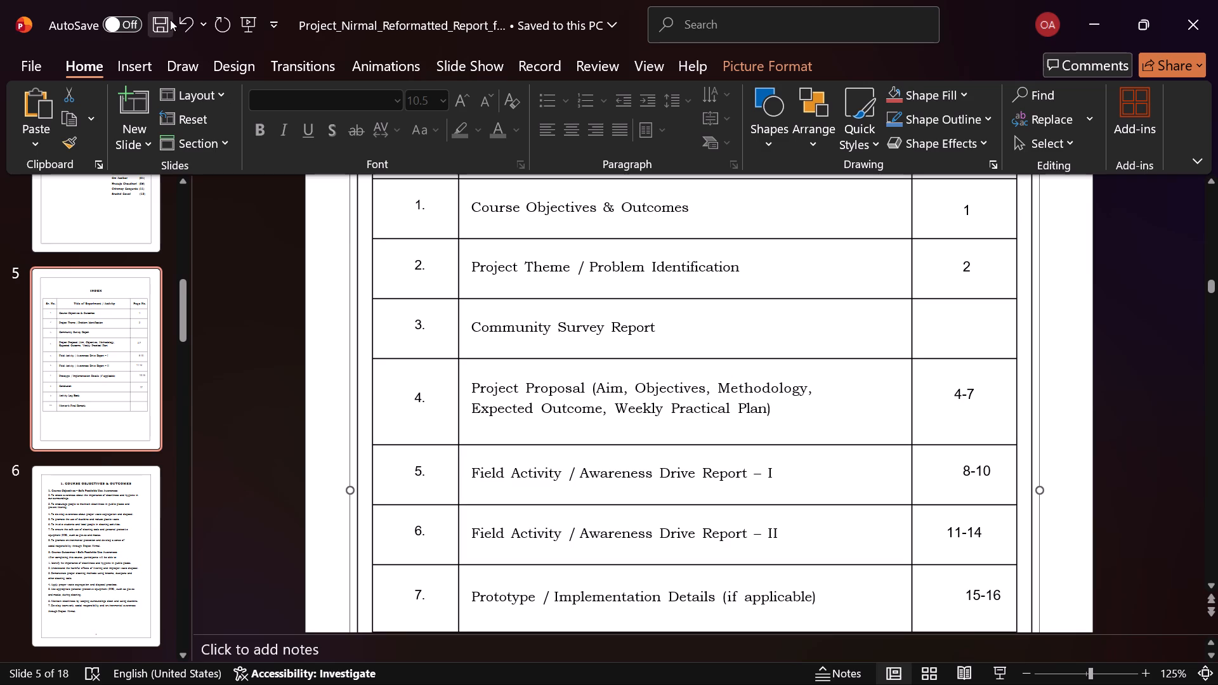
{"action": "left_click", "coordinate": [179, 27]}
Nudge the 8-10 page number box of "Field Activity / Awareness Drive Report – I" slightly left within its cell.
{"action": "left_click", "coordinate": [972, 476]}
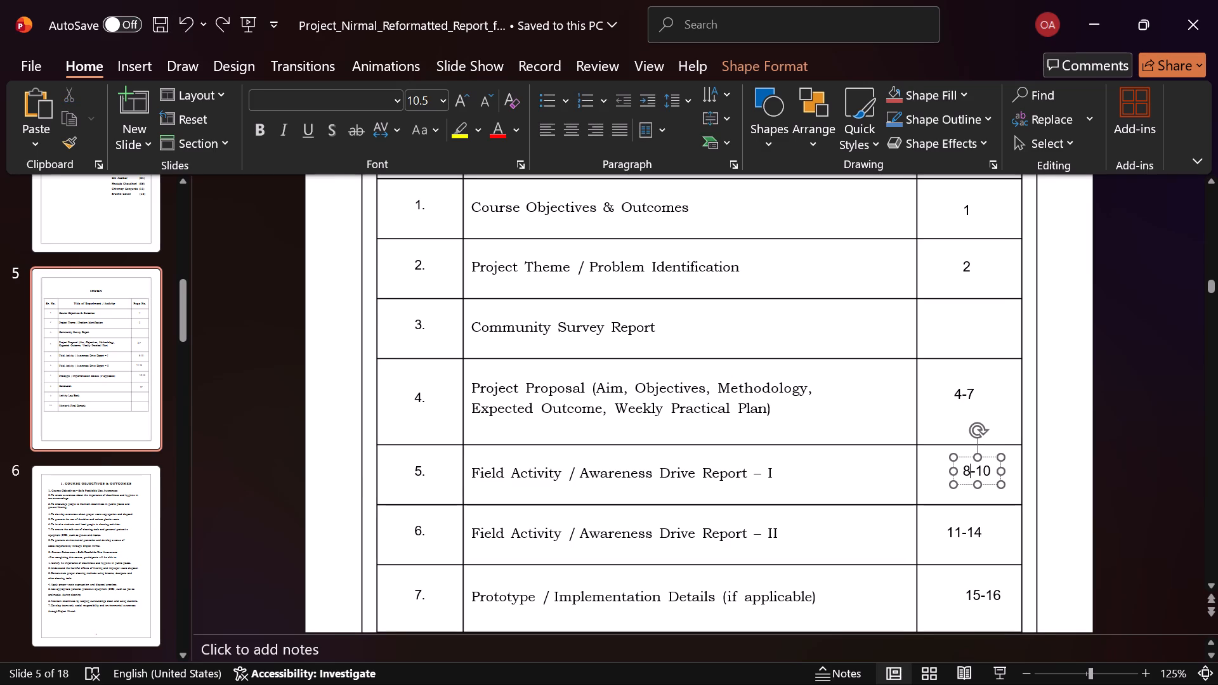
{"action": "left_click", "coordinate": [978, 434]}
{"action": "key", "text": "Left"}
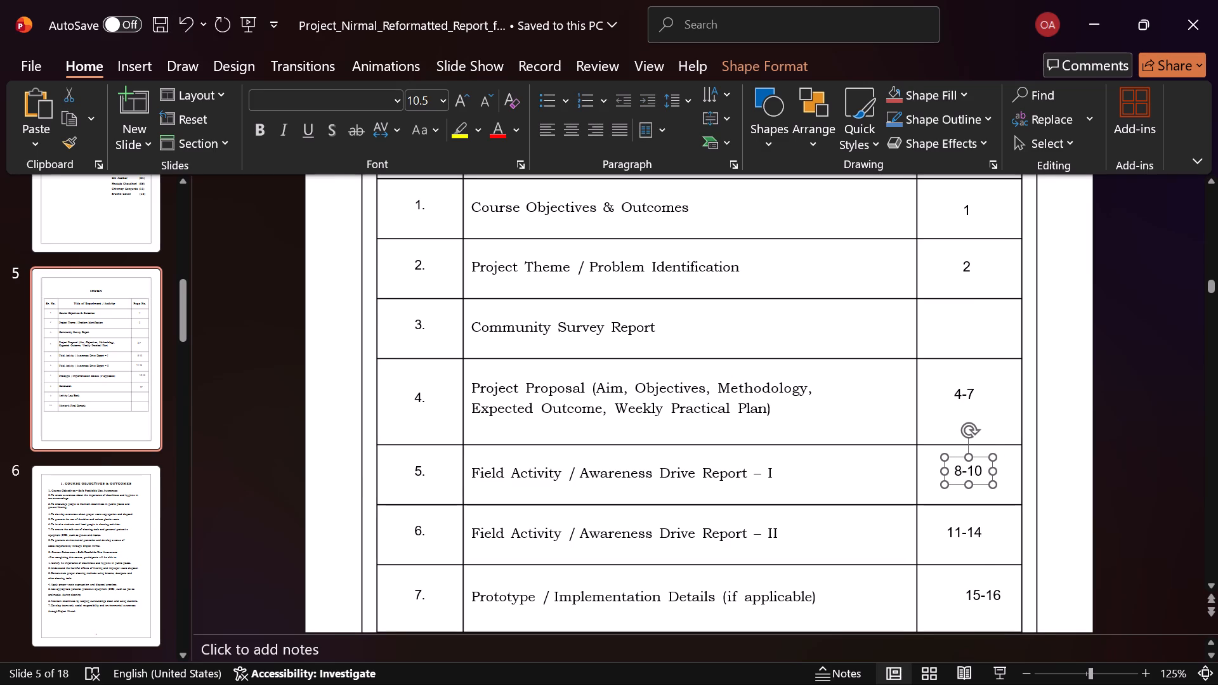
Nudge the 15-16 page number box of the Prototype / Implementation Details row left, in line with the 11-14 box above.
{"action": "left_click", "coordinate": [985, 590]}
{"action": "left_click", "coordinate": [981, 556]}
{"action": "key", "text": "Left"}
{"action": "key", "text": "Left"}
{"action": "key", "text": "Left"}
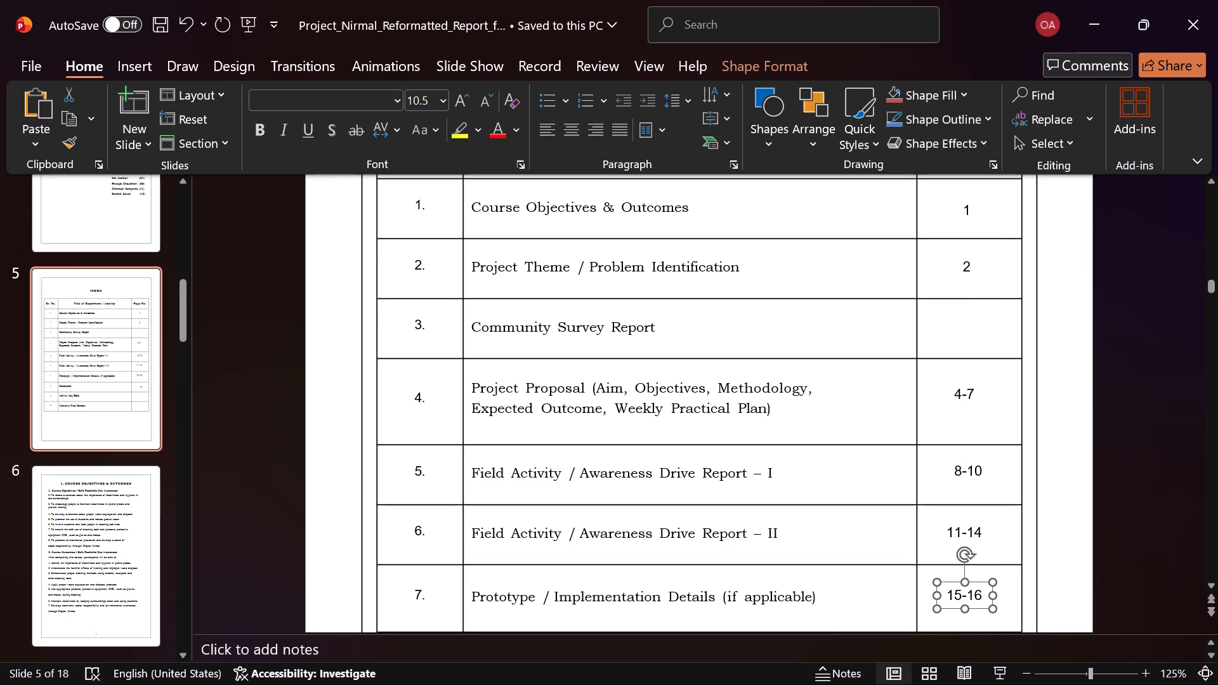
{"action": "left_click", "coordinate": [1047, 537]}
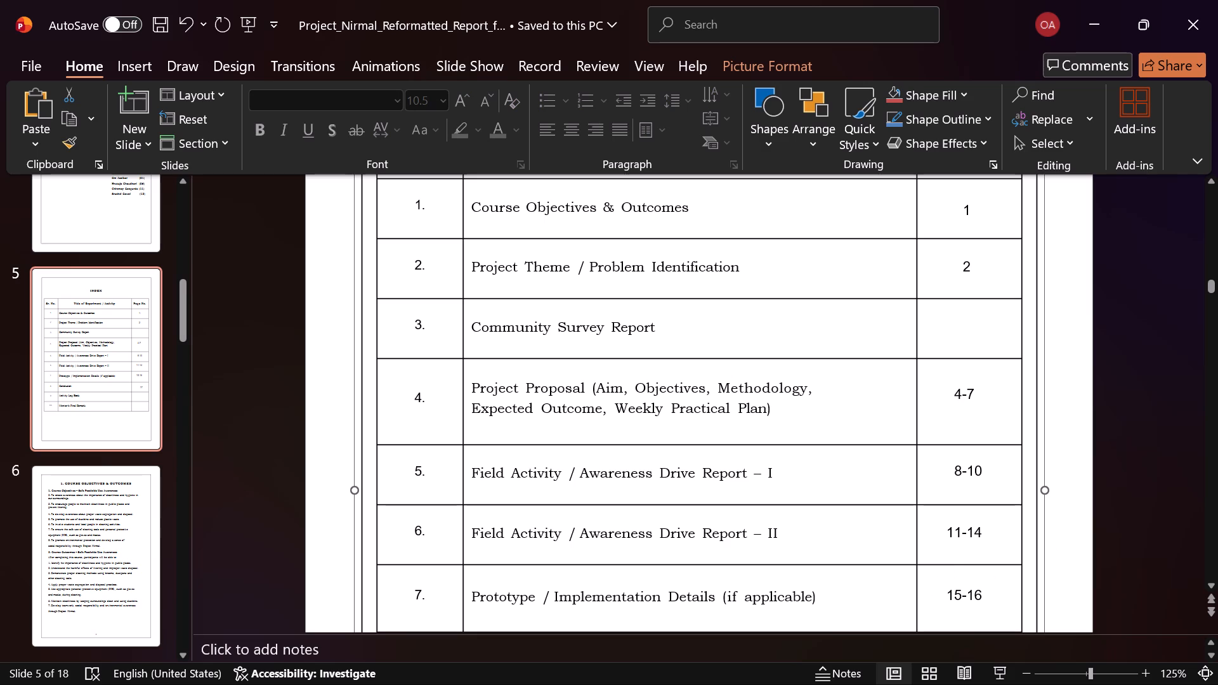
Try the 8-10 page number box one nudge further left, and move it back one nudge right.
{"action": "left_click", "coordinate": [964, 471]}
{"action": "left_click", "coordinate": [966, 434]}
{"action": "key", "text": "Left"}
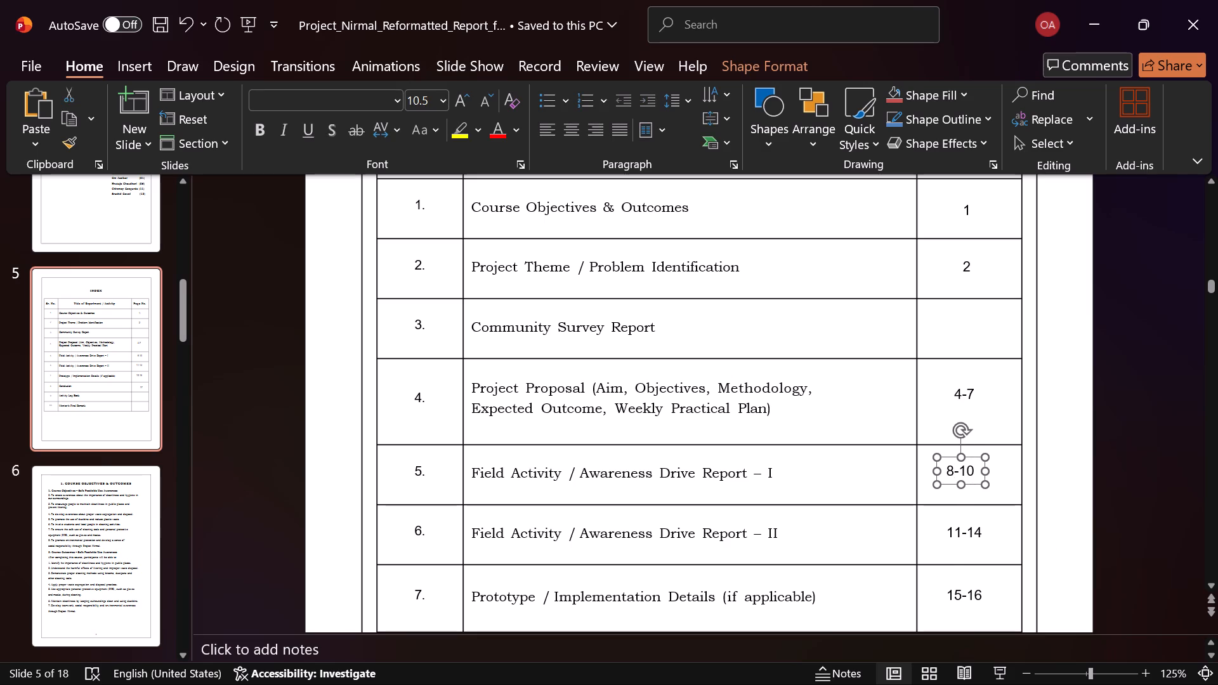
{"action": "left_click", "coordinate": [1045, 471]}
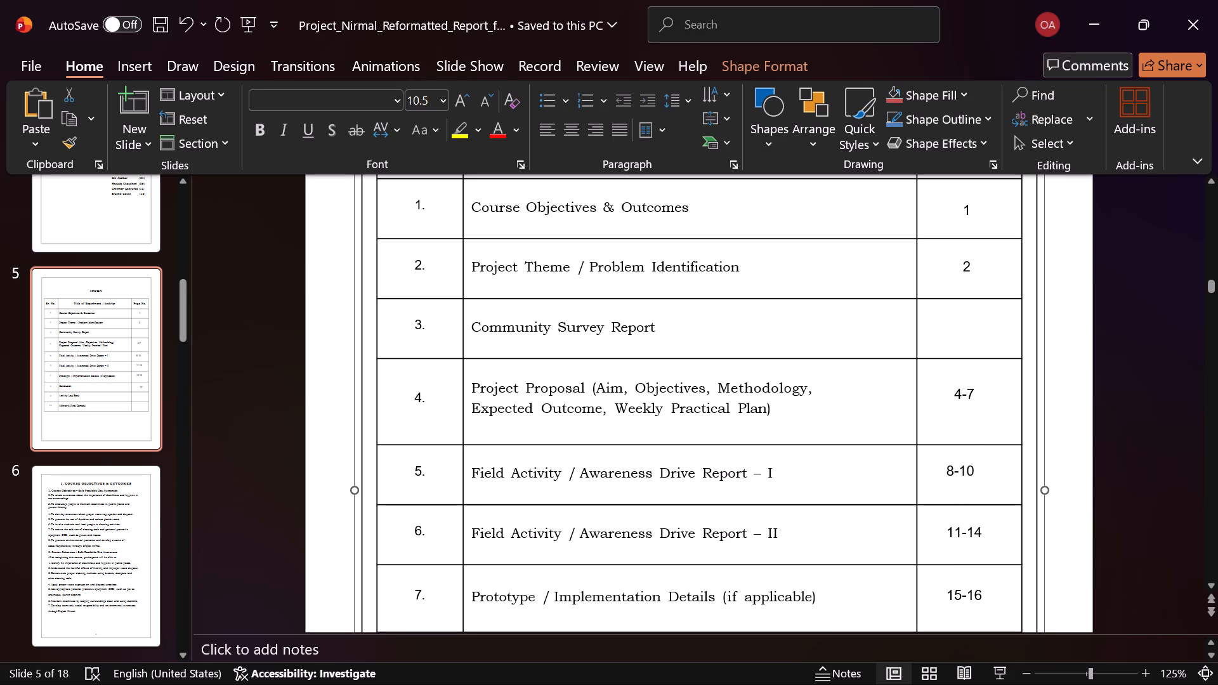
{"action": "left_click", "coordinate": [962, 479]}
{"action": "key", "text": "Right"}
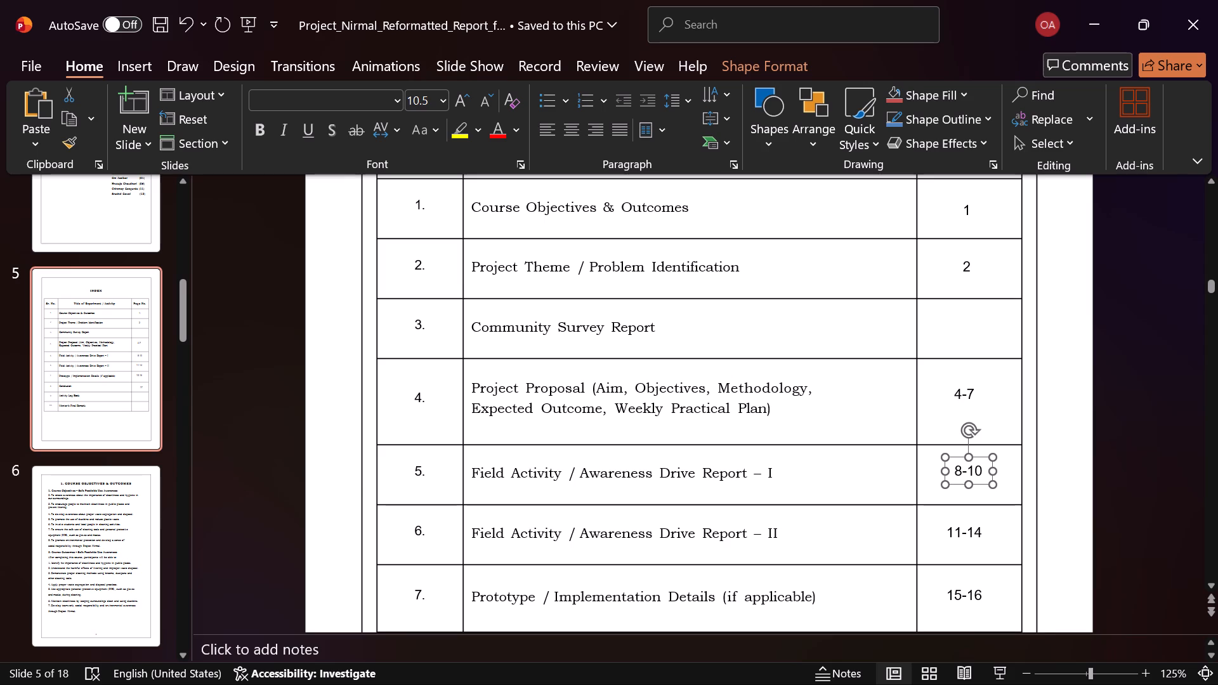
Copy the Project Theme / Problem Identification page number box into the Community Survey Report row and set the copy to 3.
{"action": "left_click", "coordinate": [966, 326]}
{"action": "left_click", "coordinate": [968, 268]}
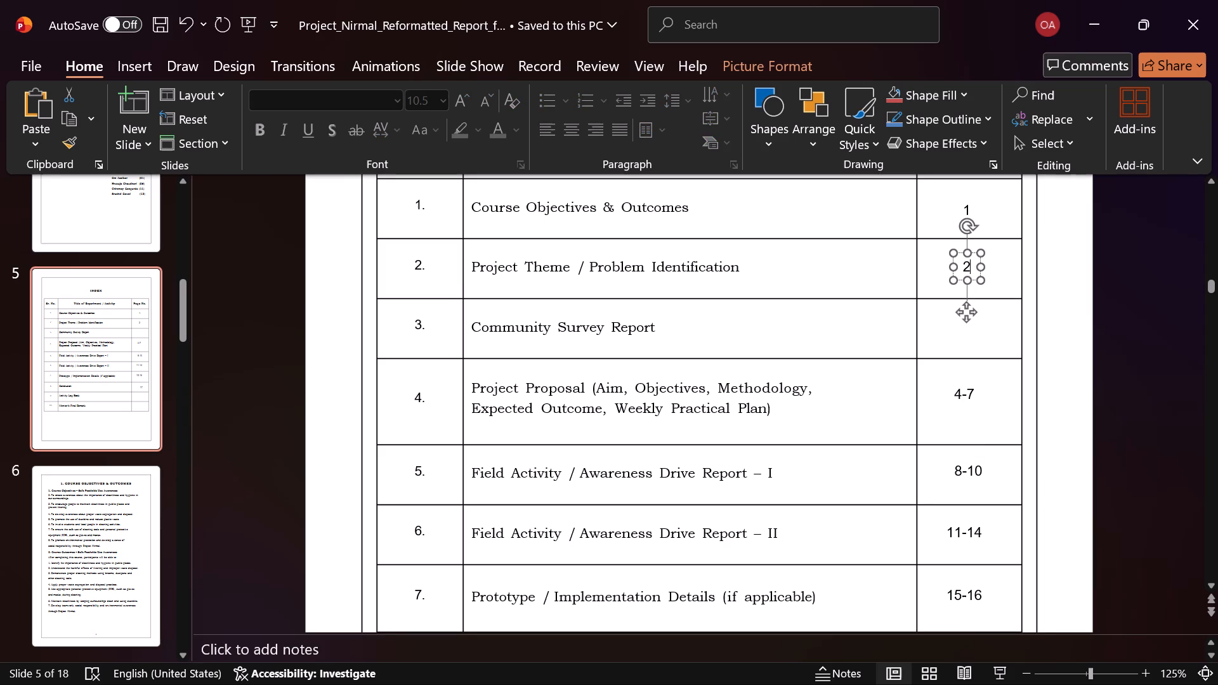
{"action": "left_click_drag", "start_coordinate": [967, 312], "coordinate": [965, 369], "text": "ctrl"}
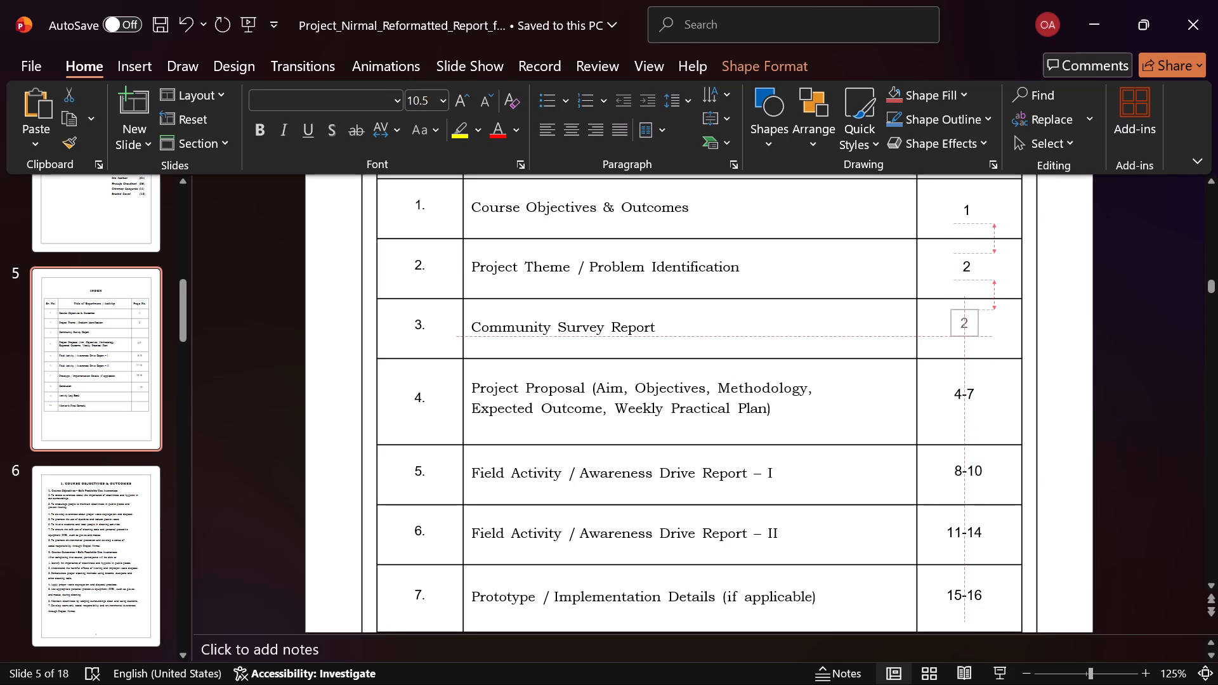
{"action": "left_click_drag", "start_coordinate": [965, 369], "coordinate": [969, 372], "text": "ctrl"}
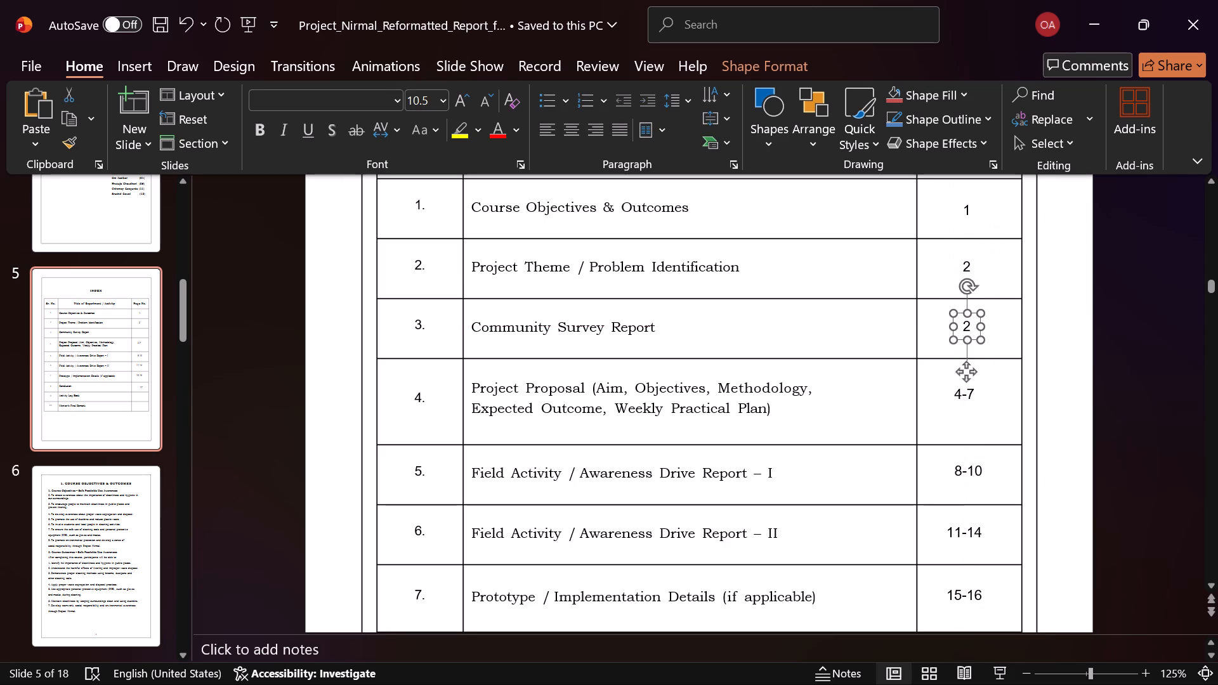
{"action": "left_click", "coordinate": [973, 323]}
{"action": "left_click", "coordinate": [973, 325]}
{"action": "left_click", "coordinate": [968, 327]}
{"action": "key", "text": "BackSpace"}
{"action": "key", "text": "3"}
Save the presentation.
{"action": "left_click", "coordinate": [160, 29]}
{"action": "left_click", "coordinate": [1072, 408]}
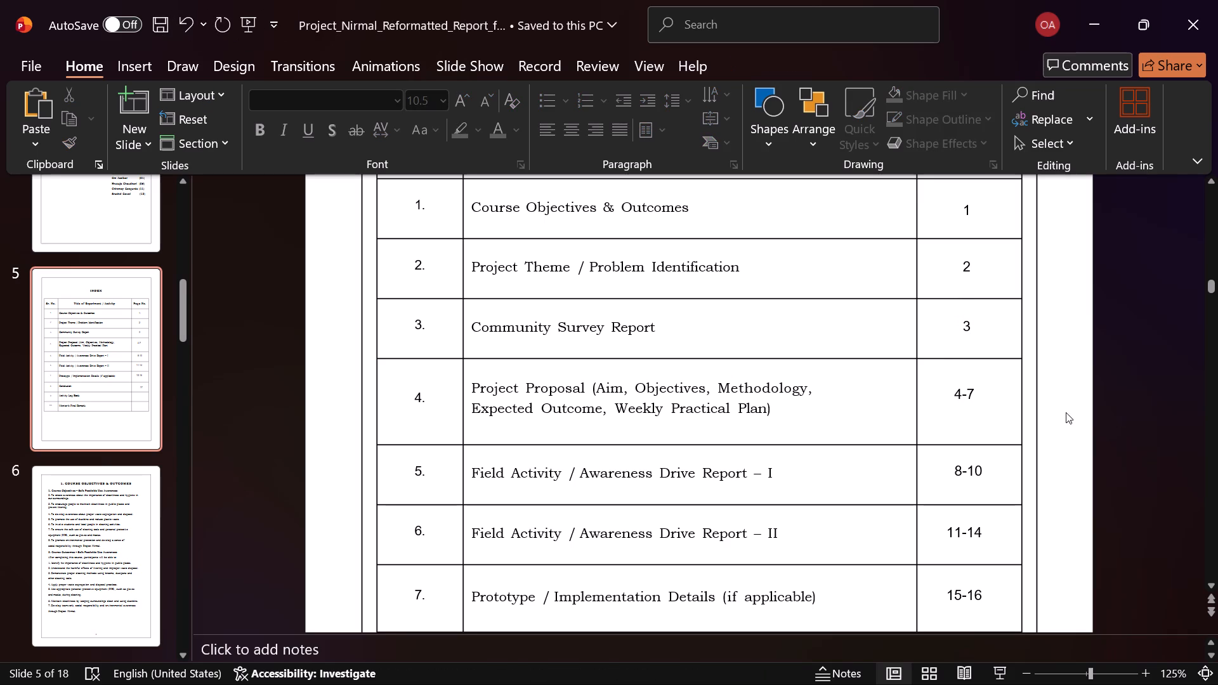
Nudge the 17 page number box of the Conclusion row left to line up with the other page numbers.
{"action": "scroll", "coordinate": [980, 384], "scroll_direction": "down", "scroll_amount": 3}
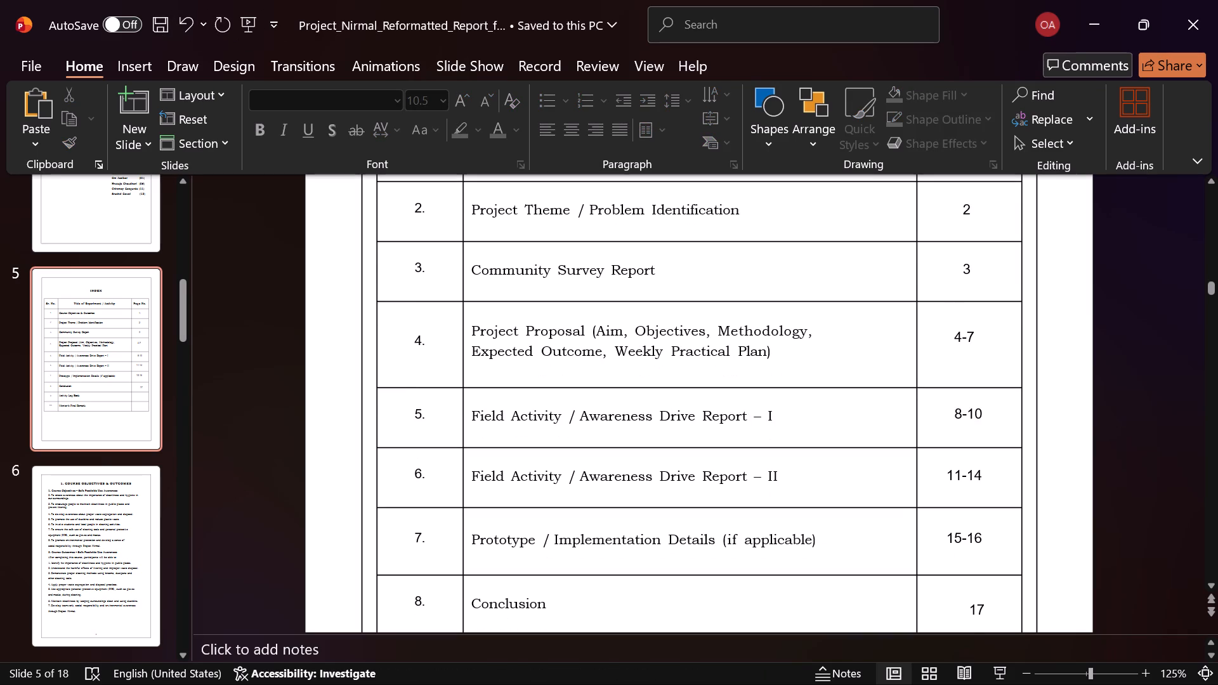
{"action": "scroll", "coordinate": [985, 419], "scroll_direction": "down", "scroll_amount": 2}
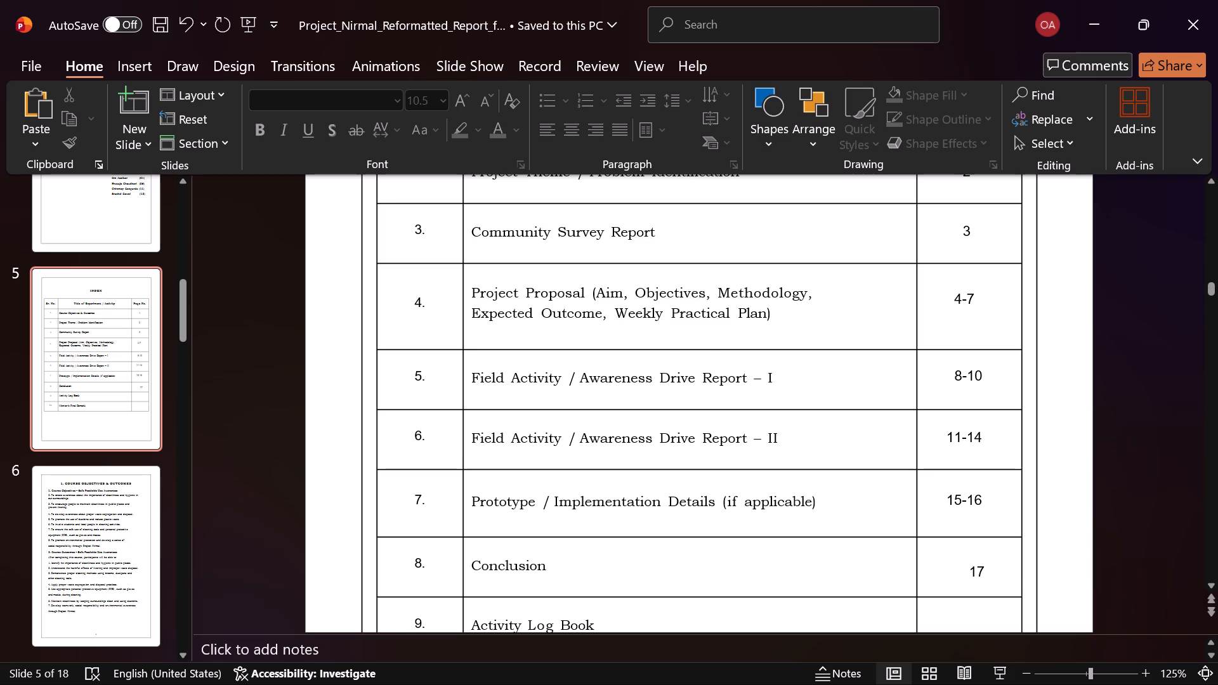
{"action": "scroll", "coordinate": [984, 418], "scroll_direction": "down", "scroll_amount": 3}
{"action": "left_click", "coordinate": [986, 511]}
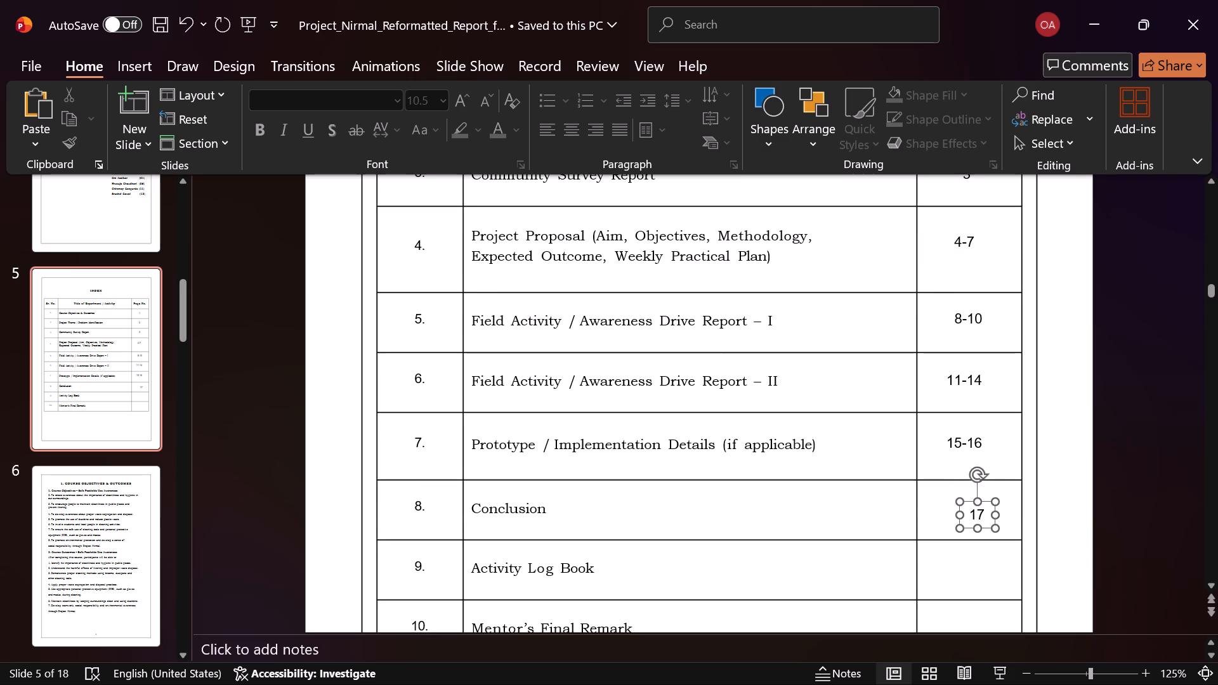
{"action": "left_click", "coordinate": [964, 515]}
{"action": "key", "text": "Left"}
{"action": "key", "text": "Left"}
{"action": "key", "text": "Right"}
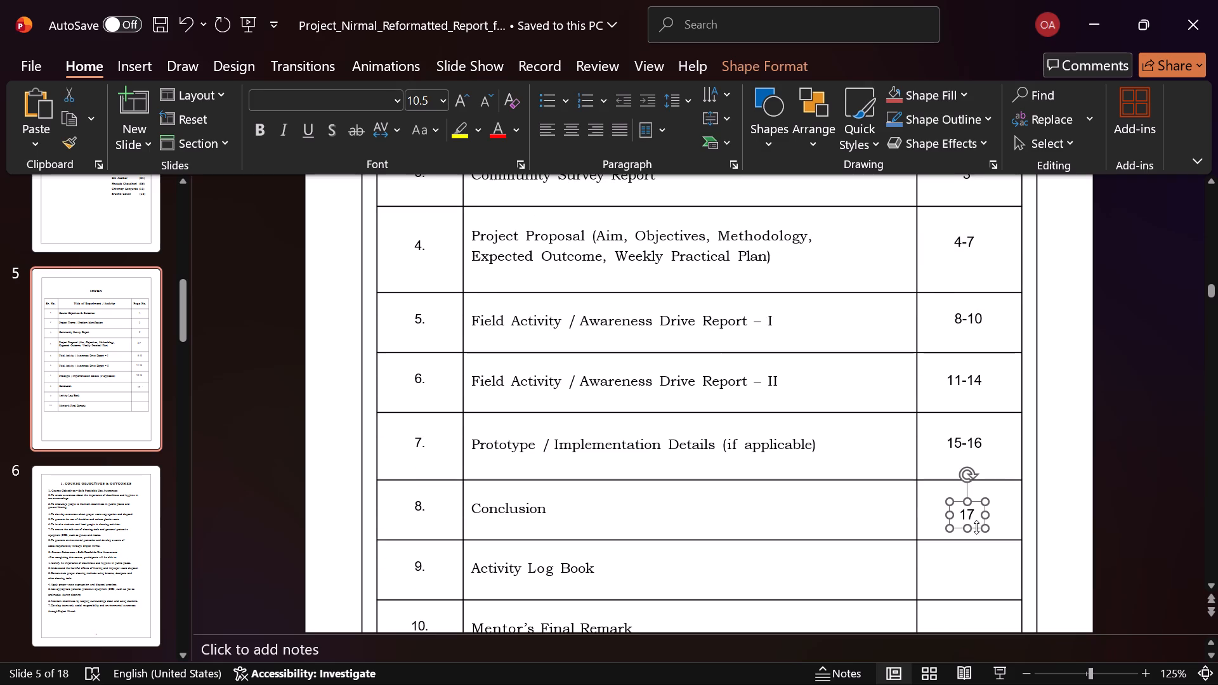
{"action": "left_click", "coordinate": [1067, 511]}
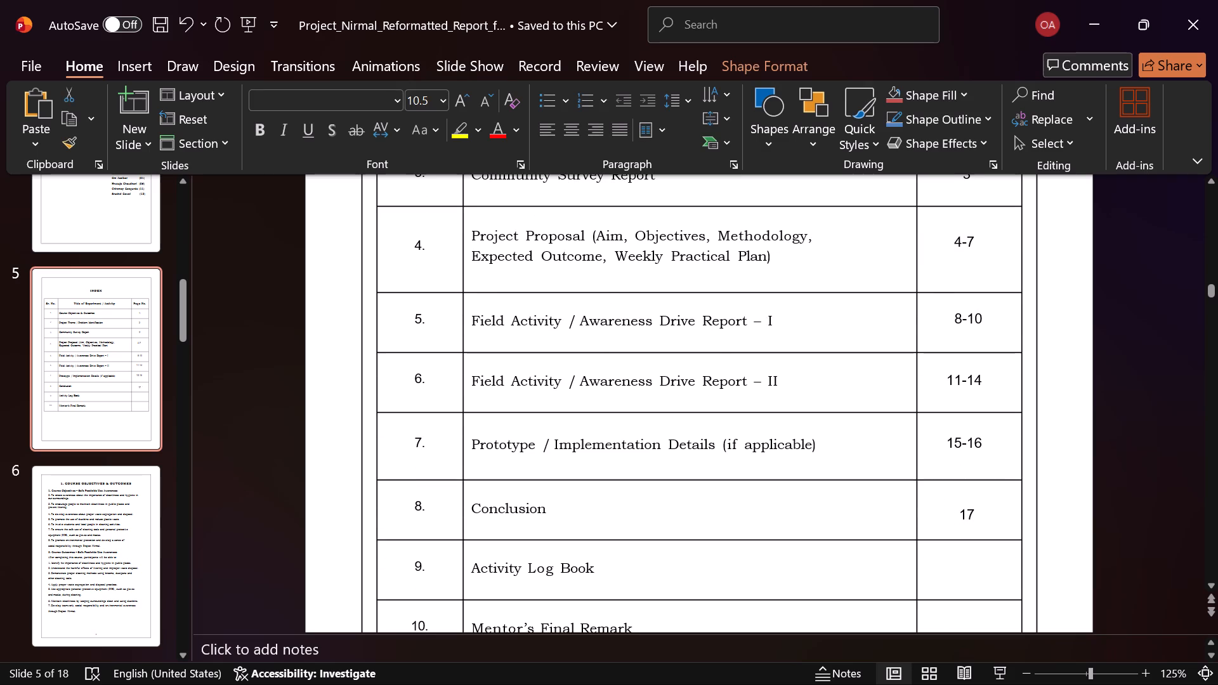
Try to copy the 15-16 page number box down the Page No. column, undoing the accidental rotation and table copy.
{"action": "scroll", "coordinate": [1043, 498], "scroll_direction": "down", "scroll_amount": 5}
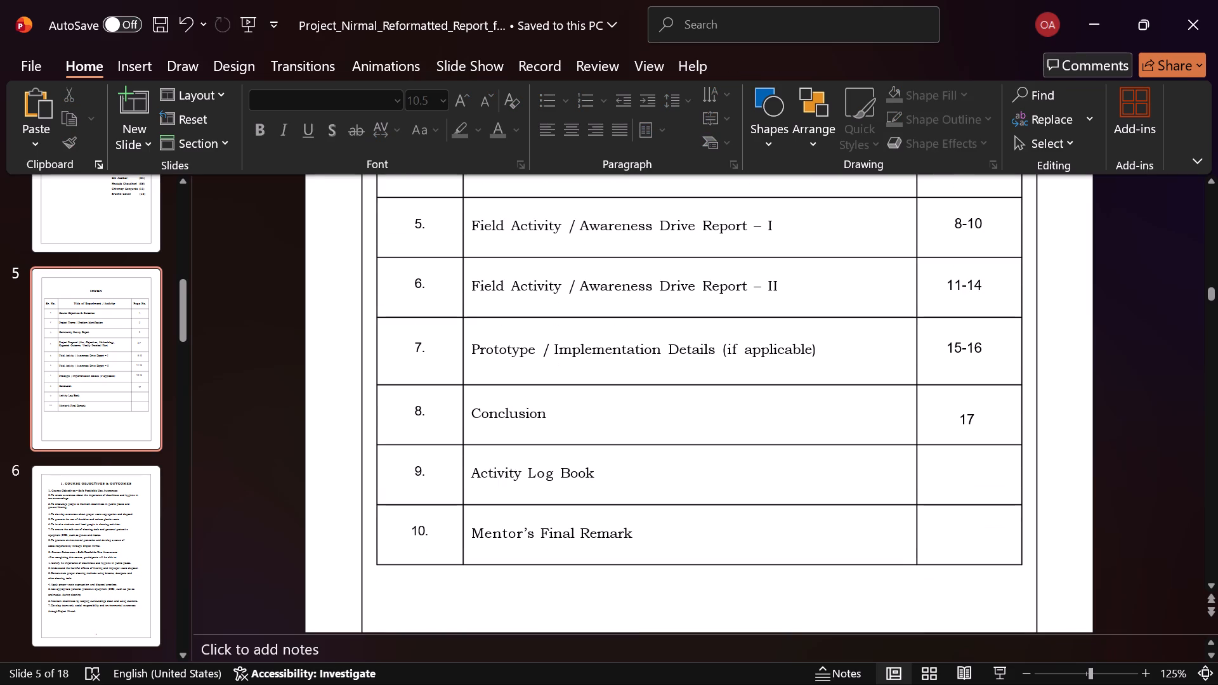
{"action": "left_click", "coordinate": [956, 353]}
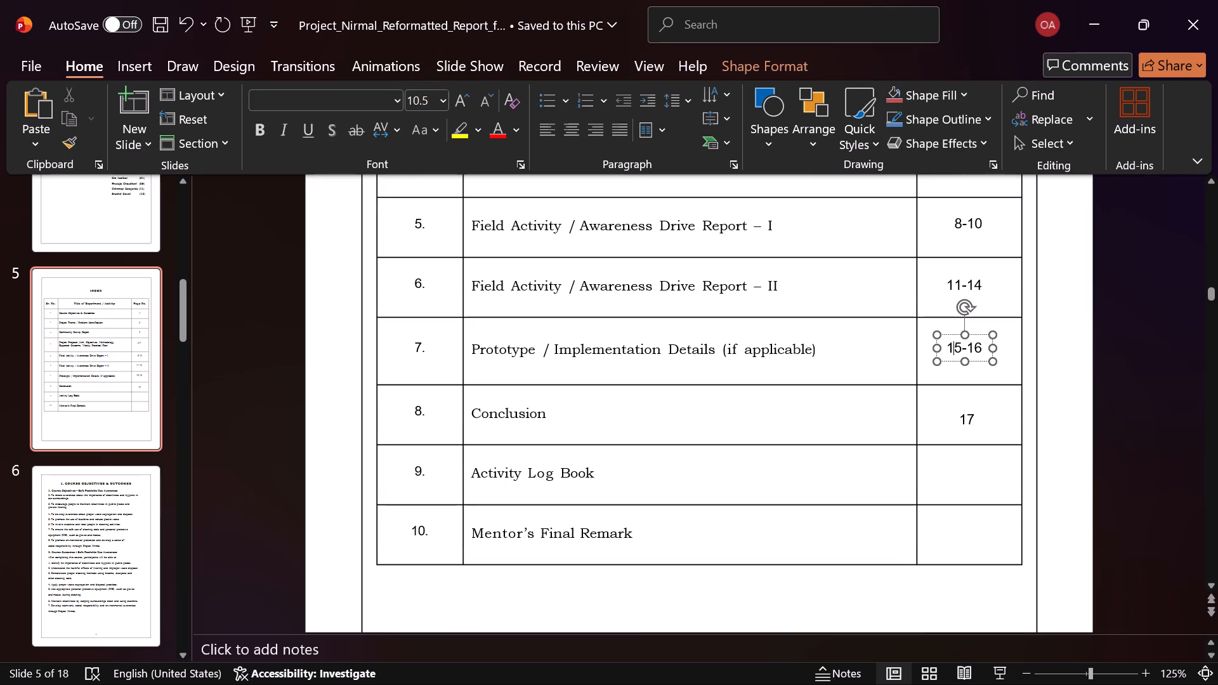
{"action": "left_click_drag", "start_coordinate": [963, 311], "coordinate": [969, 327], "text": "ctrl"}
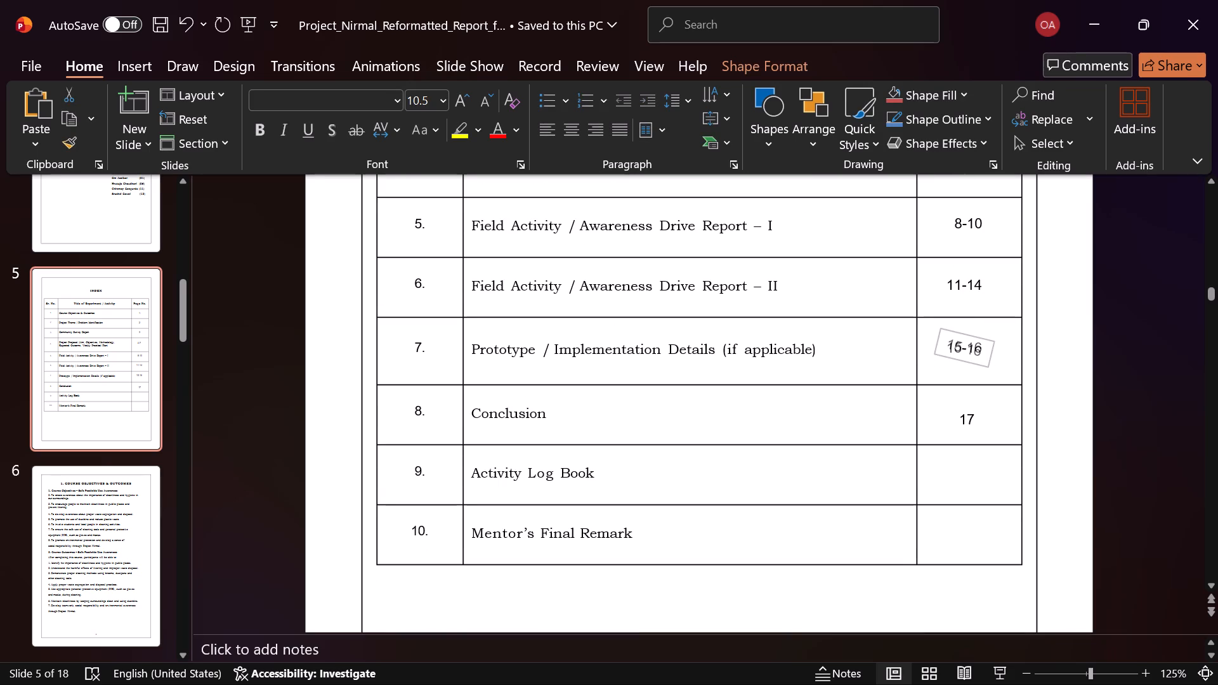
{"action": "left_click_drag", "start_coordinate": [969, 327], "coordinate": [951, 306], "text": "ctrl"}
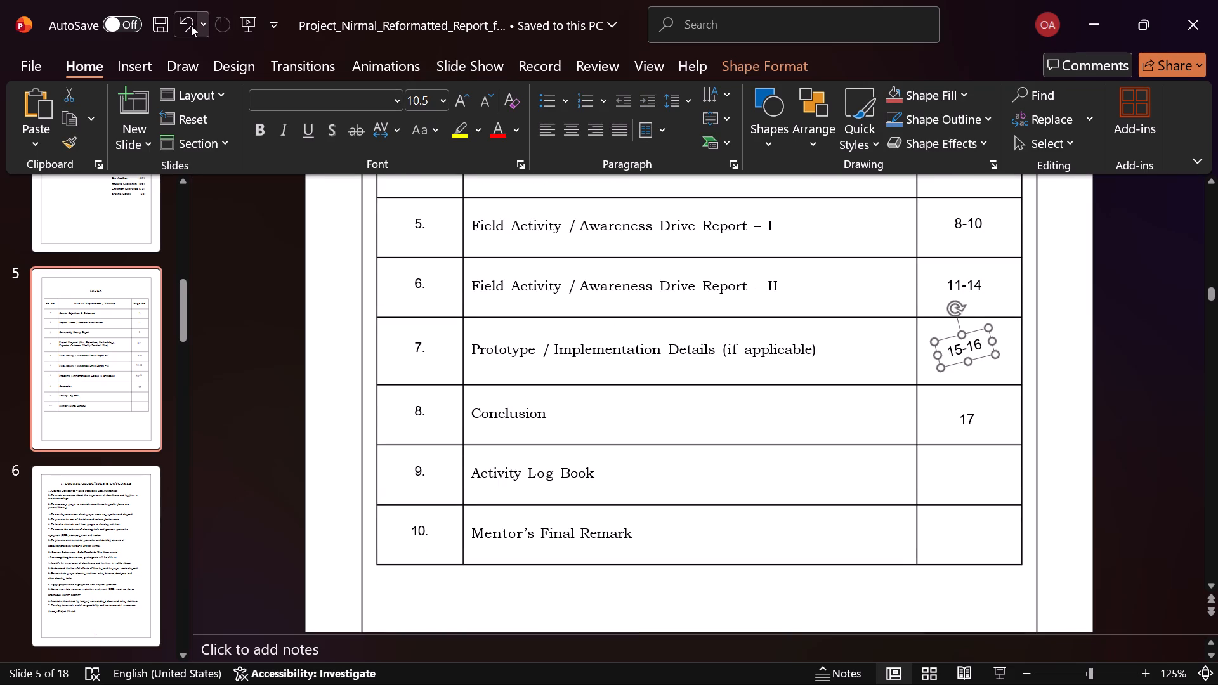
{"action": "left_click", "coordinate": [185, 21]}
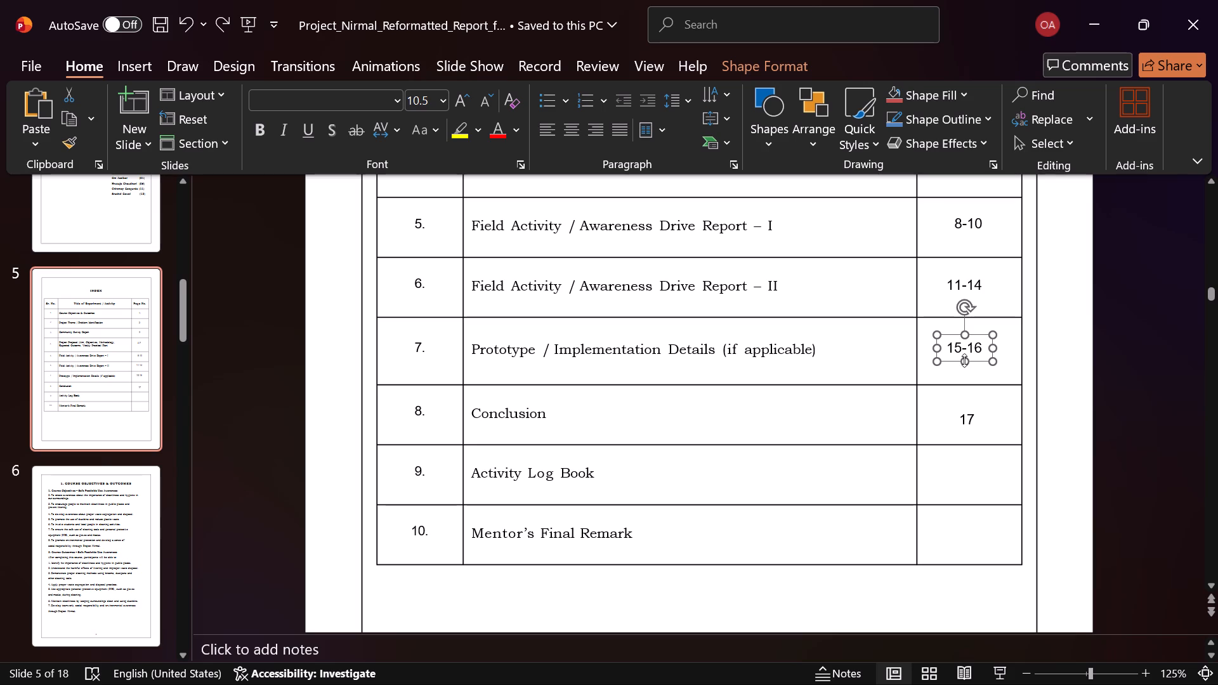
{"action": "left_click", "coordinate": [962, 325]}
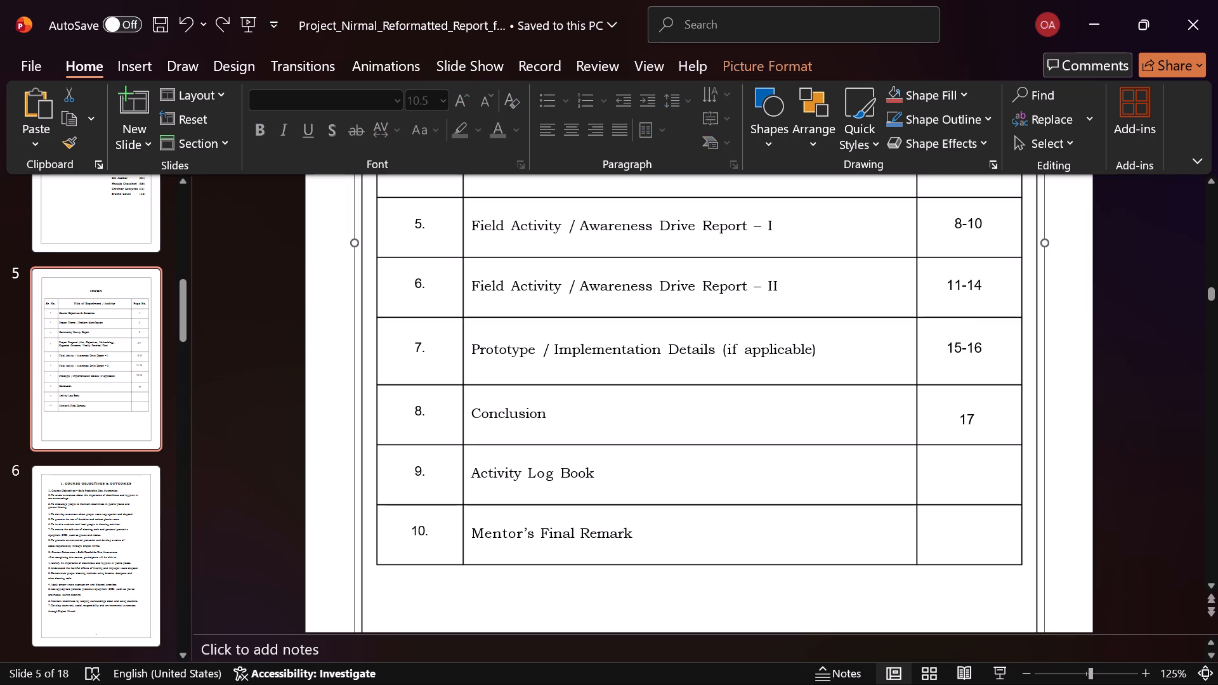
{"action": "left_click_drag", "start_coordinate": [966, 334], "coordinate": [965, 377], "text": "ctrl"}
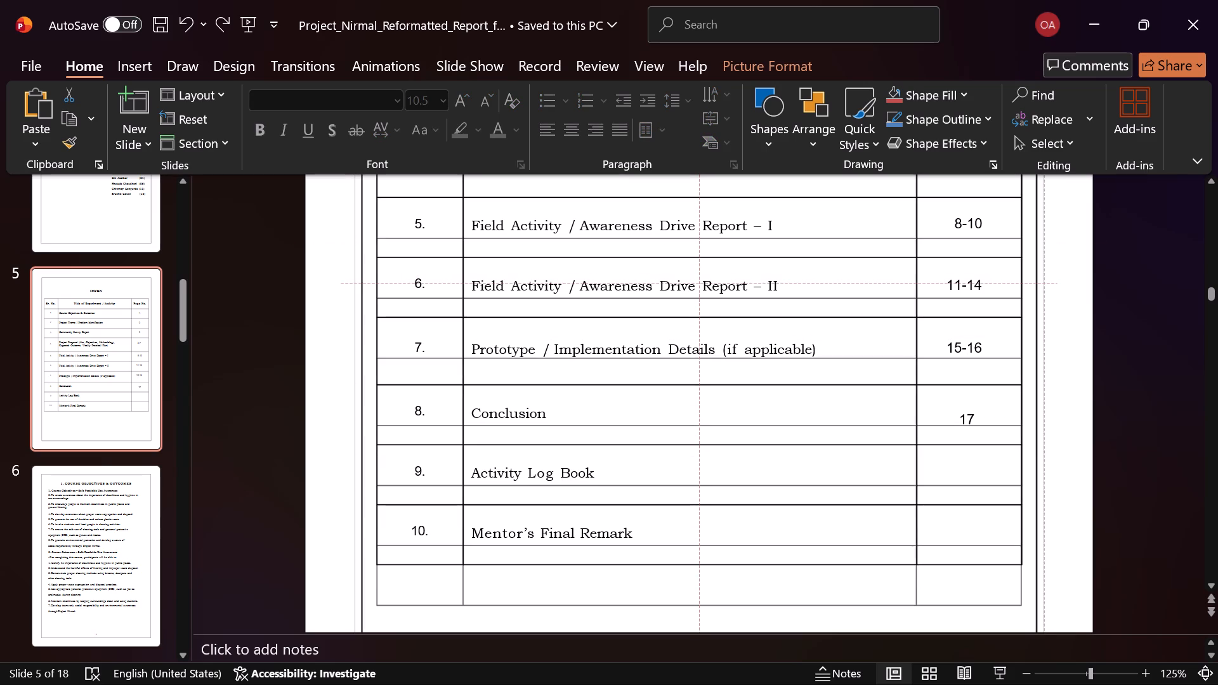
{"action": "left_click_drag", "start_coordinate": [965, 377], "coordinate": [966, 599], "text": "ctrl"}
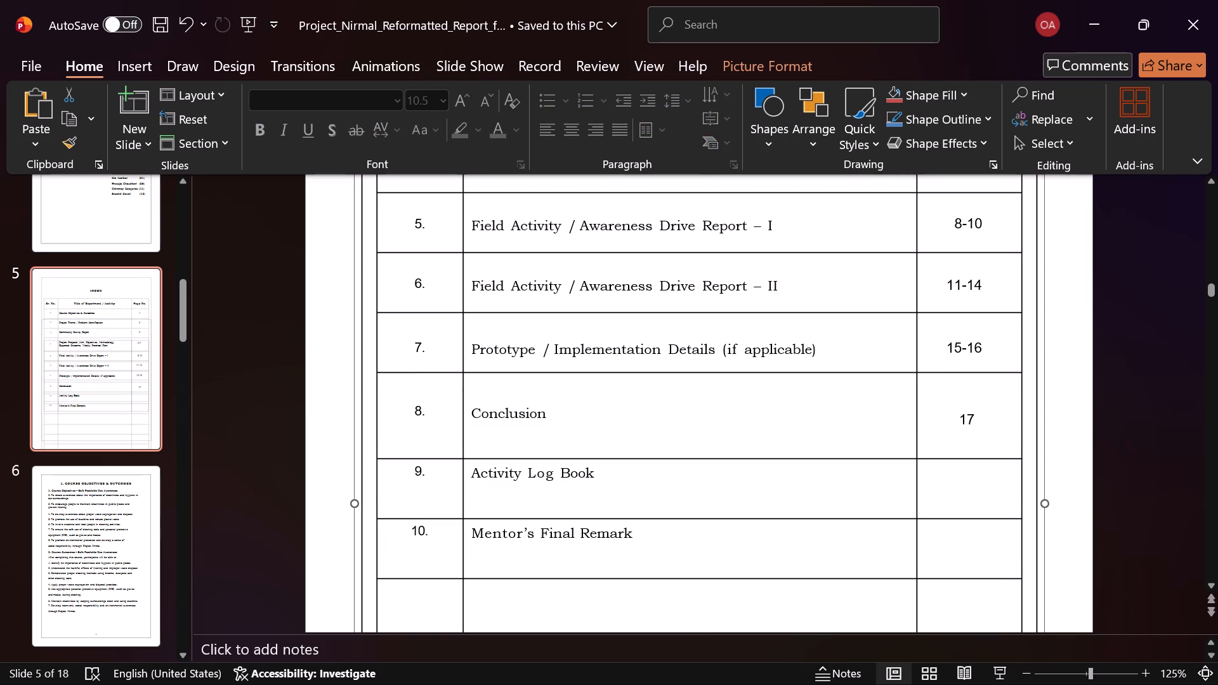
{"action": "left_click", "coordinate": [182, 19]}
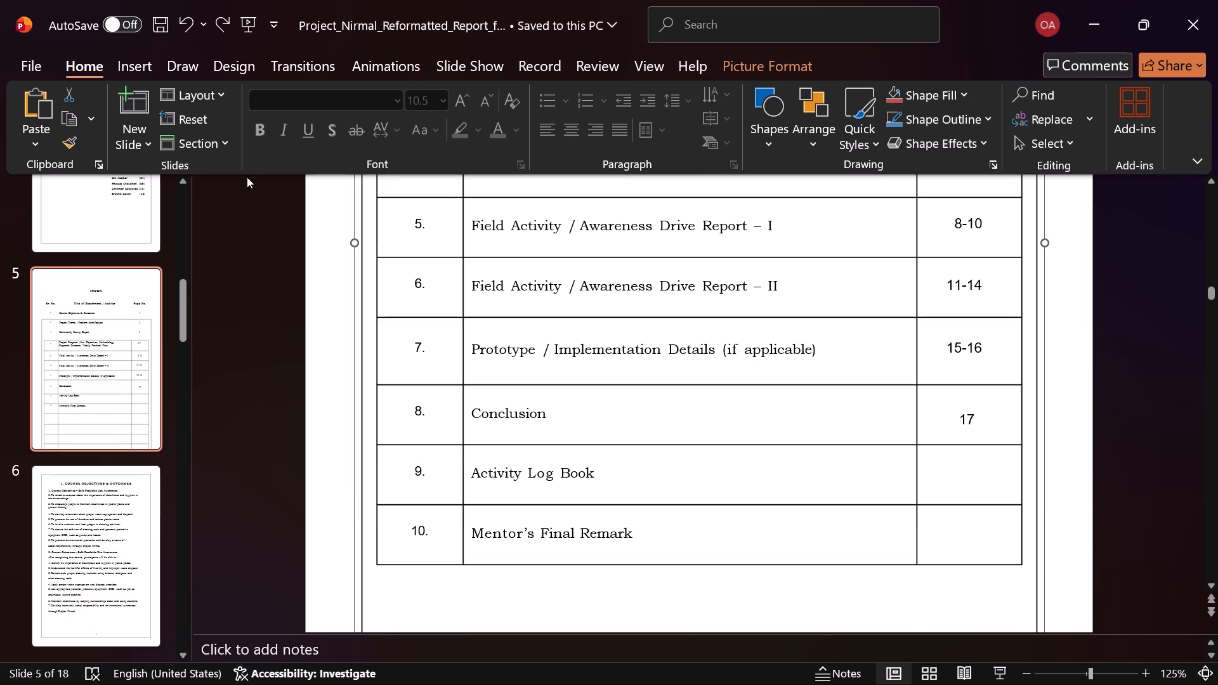
Add an 18-24 text box at size 10.5 in the Activity Log Book row's Page No. cell, aligned under the other page numbers.
{"action": "left_click", "coordinate": [138, 54]}
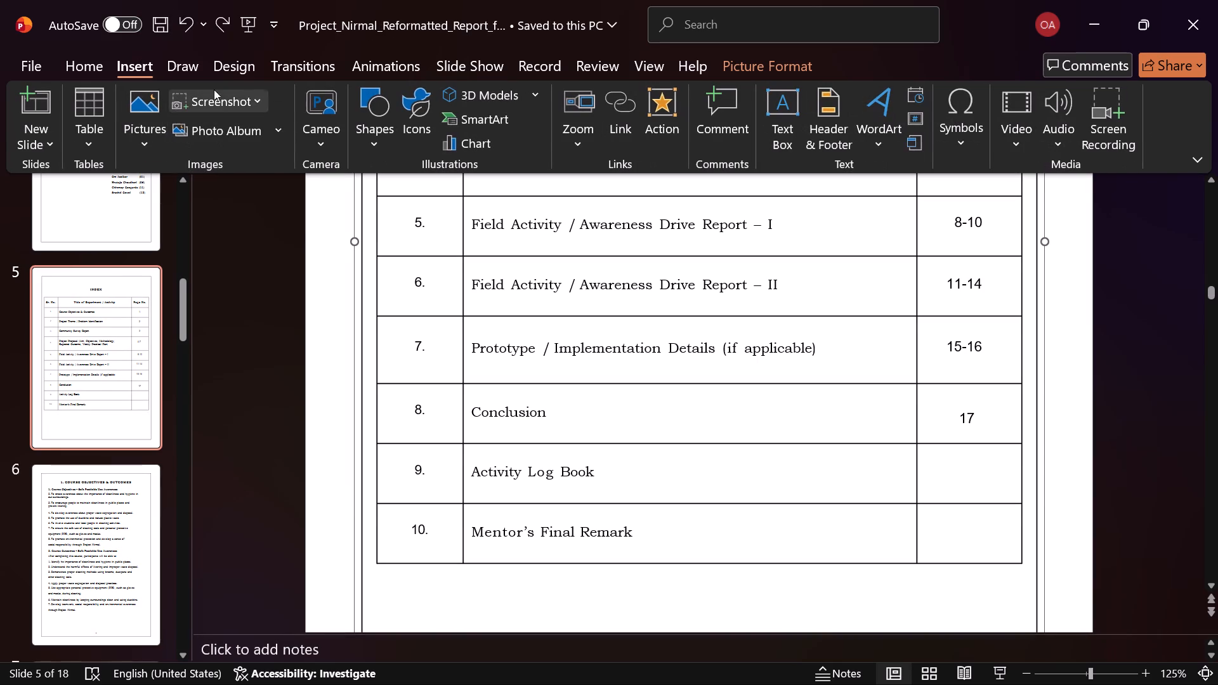
{"action": "left_click", "coordinate": [381, 137]}
{"action": "left_click", "coordinate": [364, 188]}
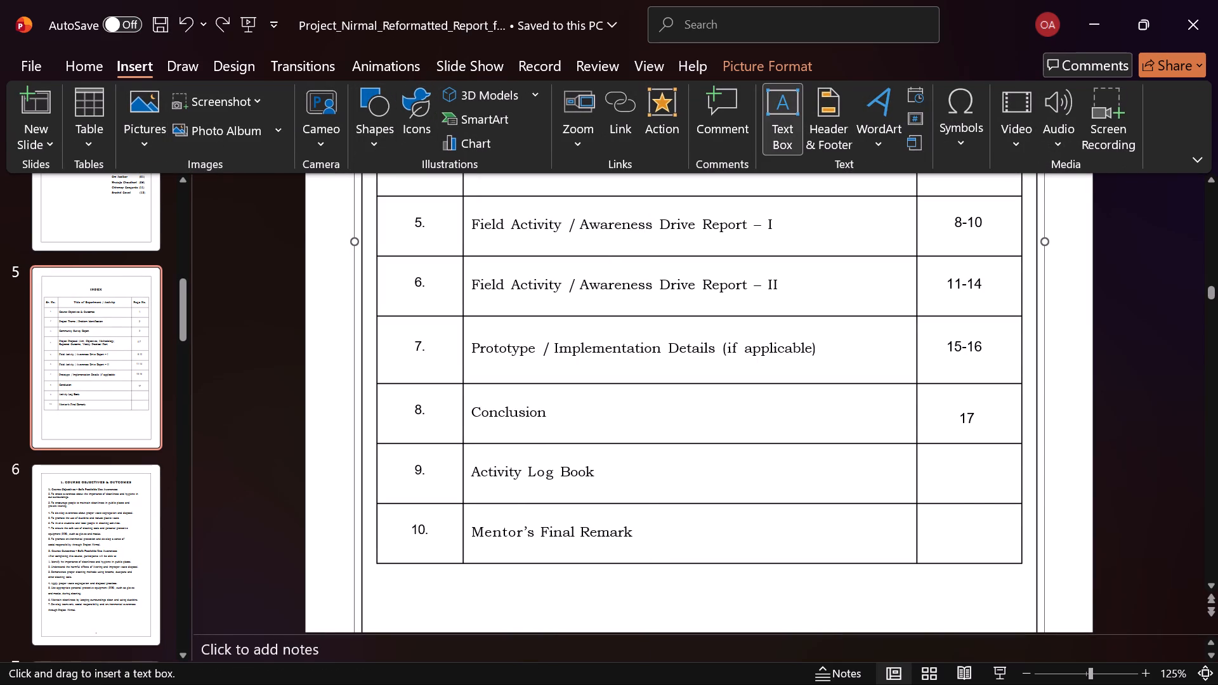
{"action": "left_click", "coordinate": [967, 478]}
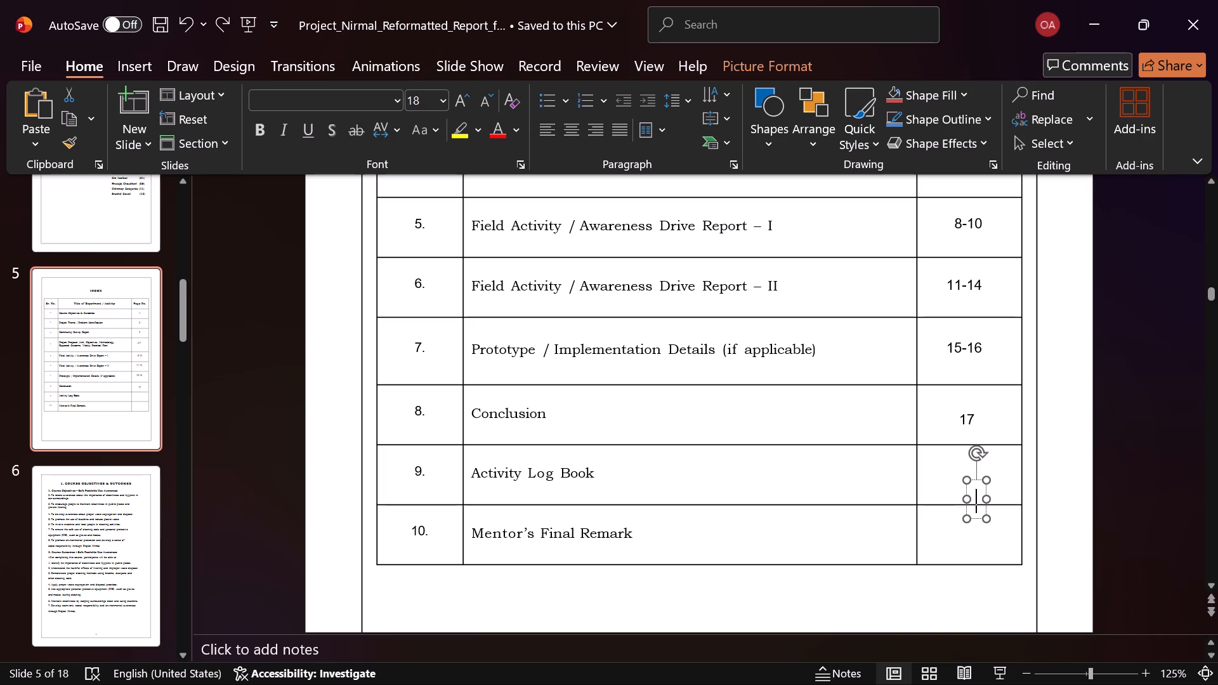
{"action": "left_click", "coordinate": [438, 103]}
{"action": "left_click", "coordinate": [430, 193]}
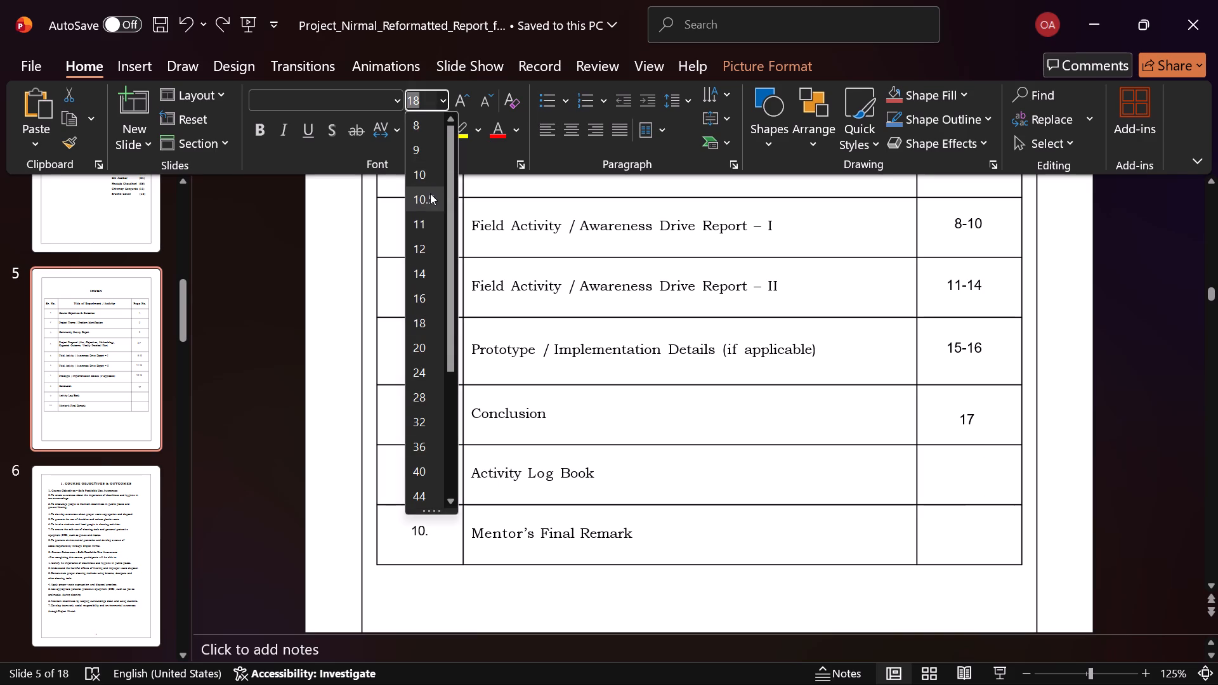
{"action": "type", "text": "18-24"}
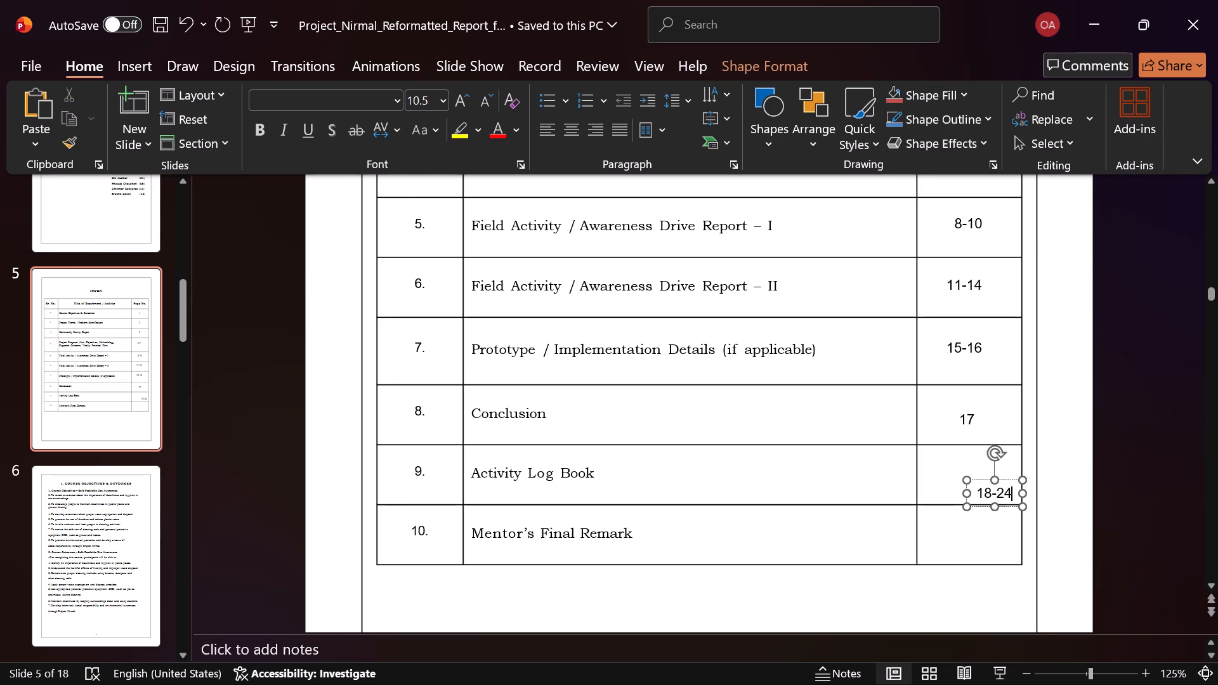
{"action": "left_click", "coordinate": [1047, 490]}
{"action": "left_click_drag", "start_coordinate": [996, 482], "coordinate": [981, 460]}
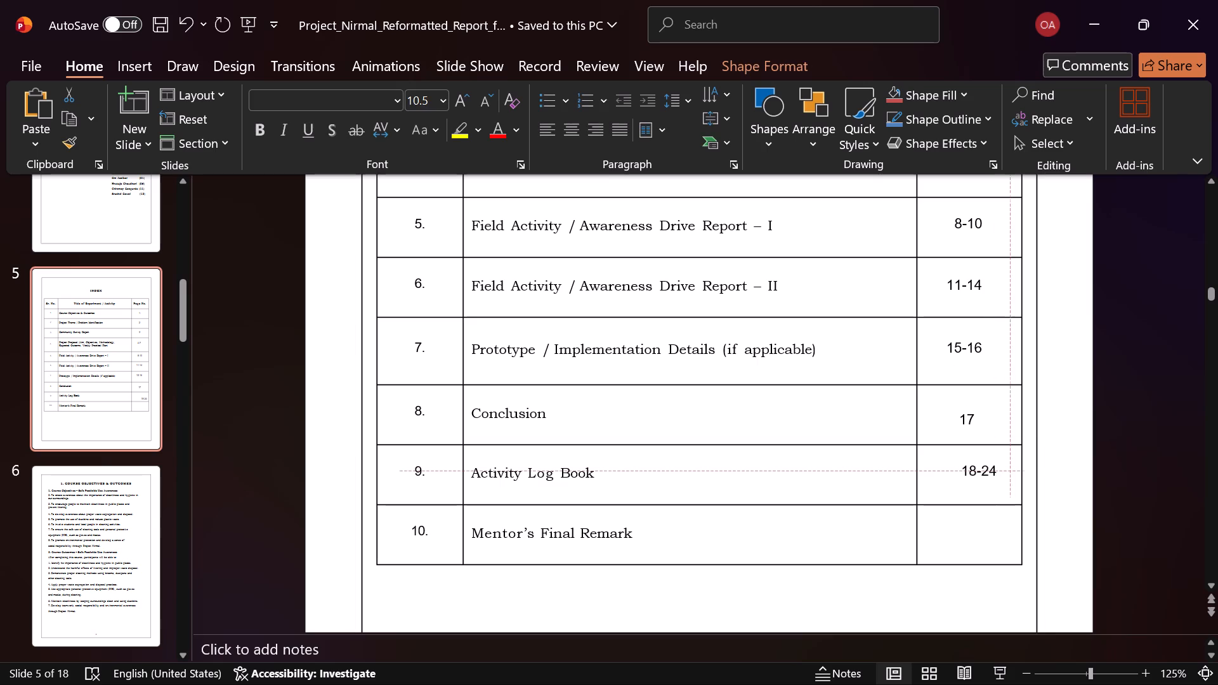
{"action": "left_click_drag", "start_coordinate": [981, 460], "coordinate": [966, 462]}
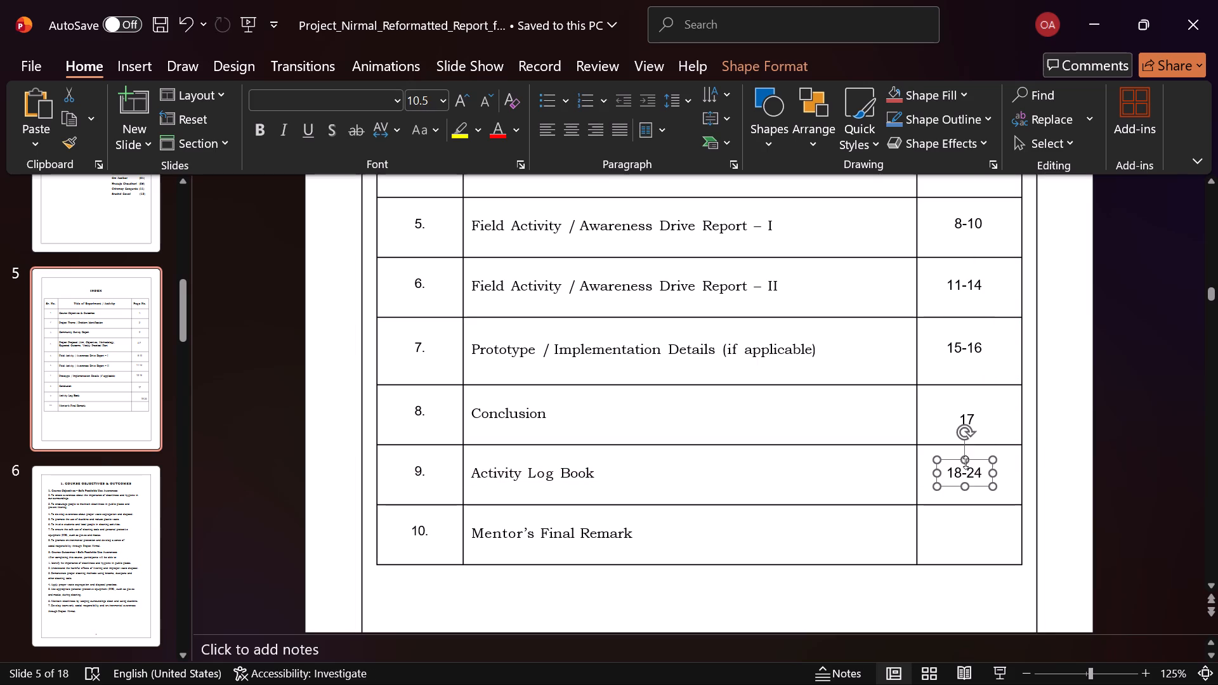
{"action": "left_click", "coordinate": [1067, 471]}
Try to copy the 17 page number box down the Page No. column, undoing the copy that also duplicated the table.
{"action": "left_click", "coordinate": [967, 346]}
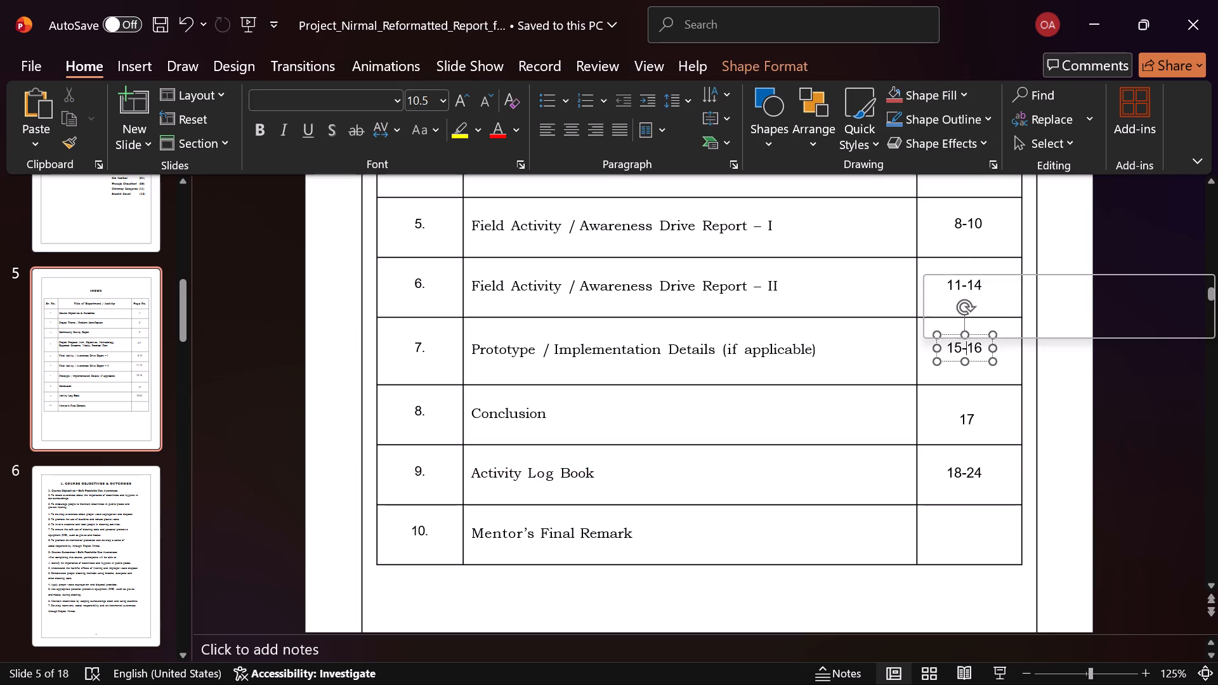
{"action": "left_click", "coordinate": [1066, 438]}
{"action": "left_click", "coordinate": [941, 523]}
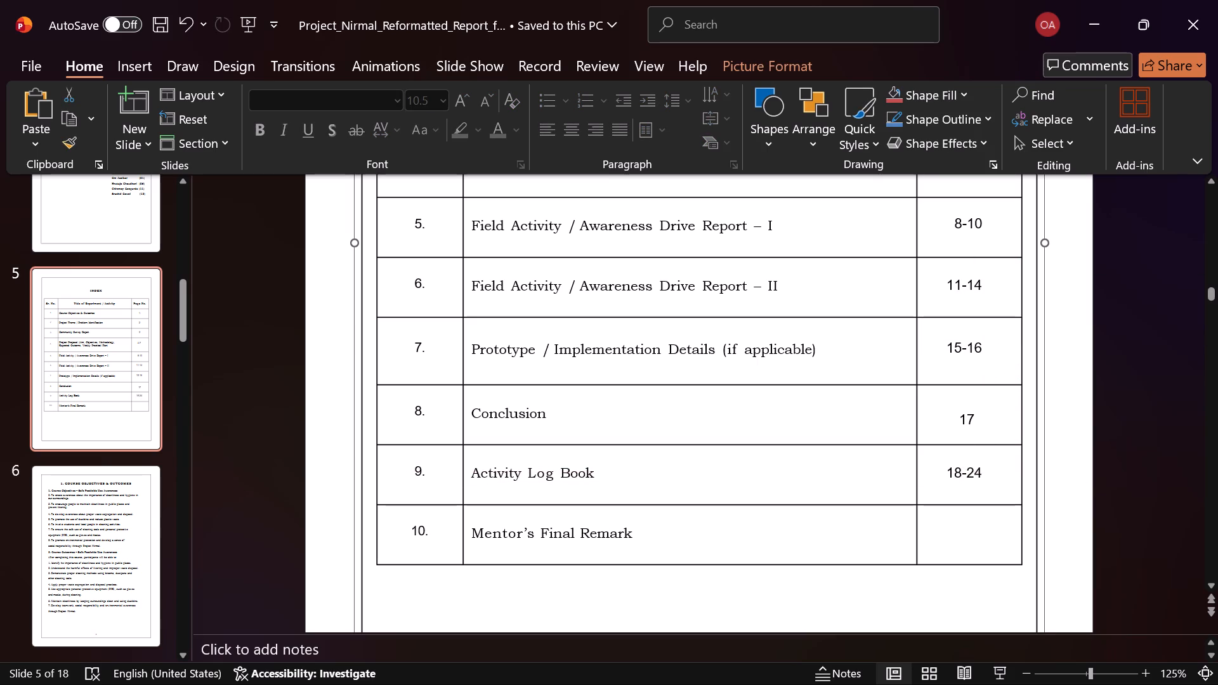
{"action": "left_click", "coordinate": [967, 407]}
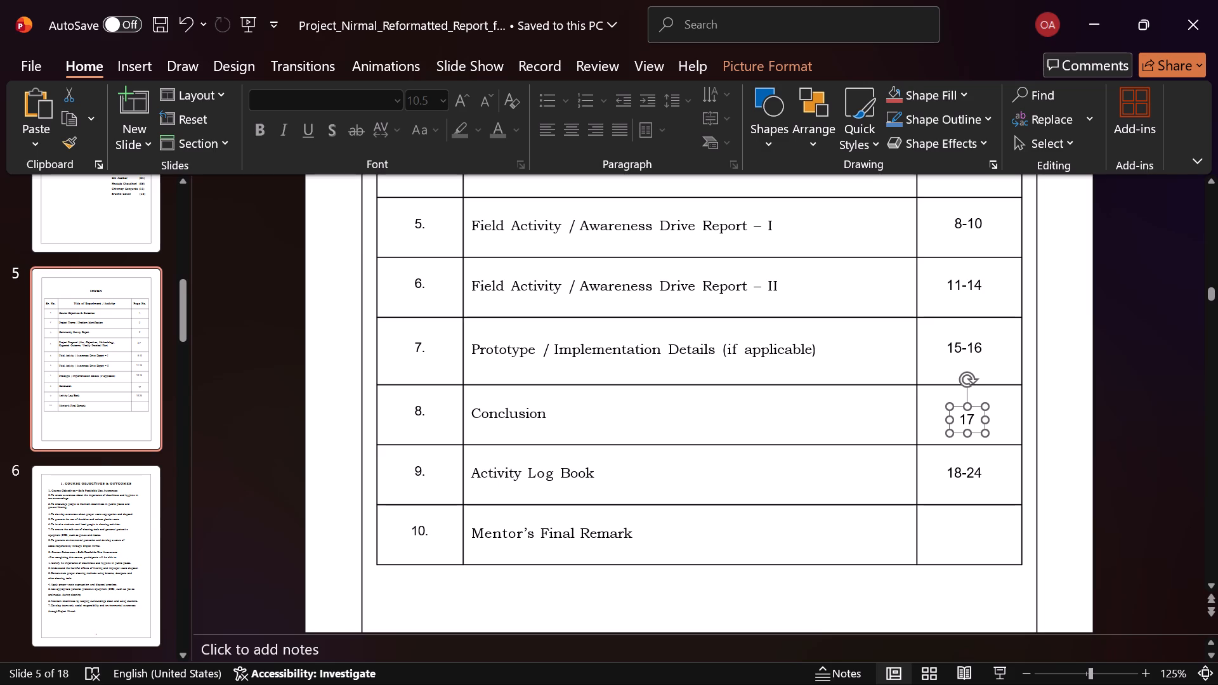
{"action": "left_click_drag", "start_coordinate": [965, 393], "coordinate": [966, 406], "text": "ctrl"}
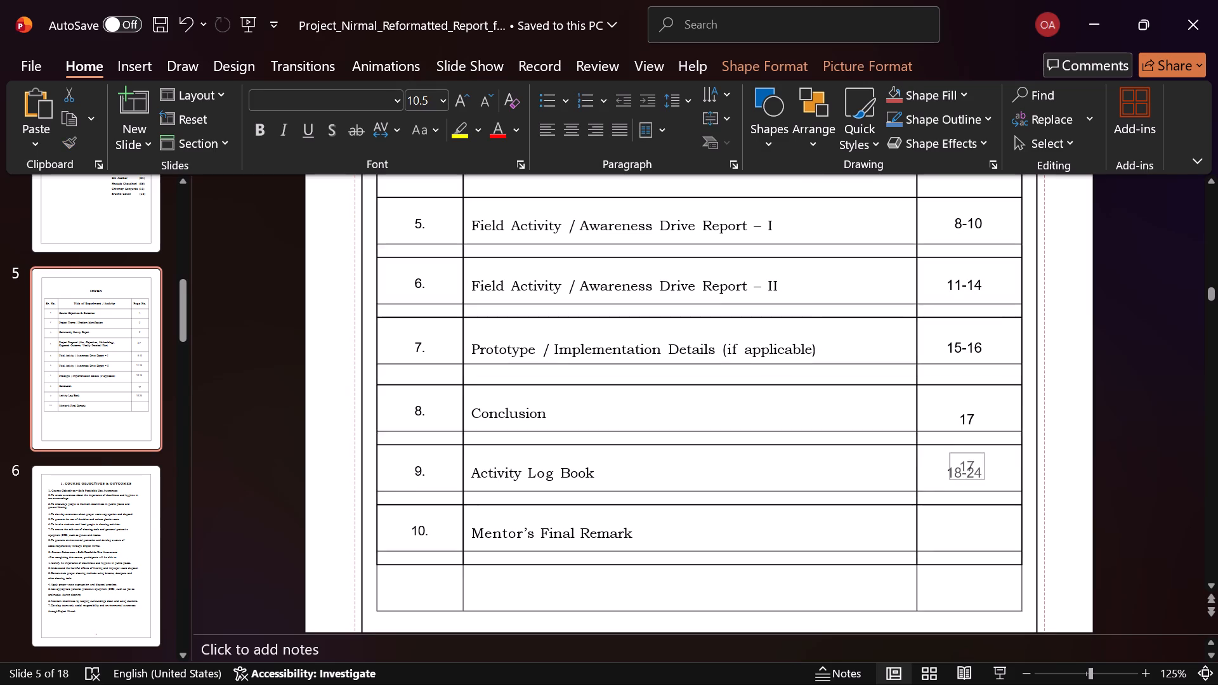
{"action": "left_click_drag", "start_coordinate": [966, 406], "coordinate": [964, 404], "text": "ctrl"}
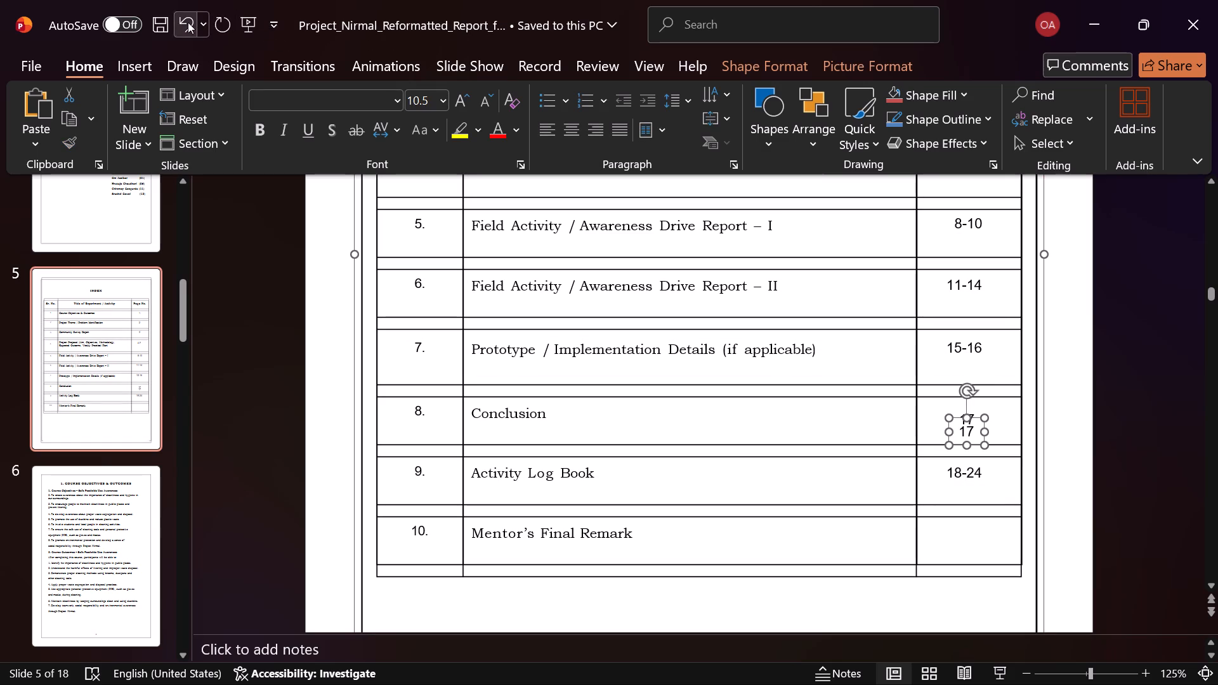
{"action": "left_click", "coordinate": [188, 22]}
Add a text box reading 25 at font size 10.5 in the Mentor's Final Remark row of the Page No. column.
{"action": "left_click", "coordinate": [183, 71]}
{"action": "left_click", "coordinate": [153, 70]}
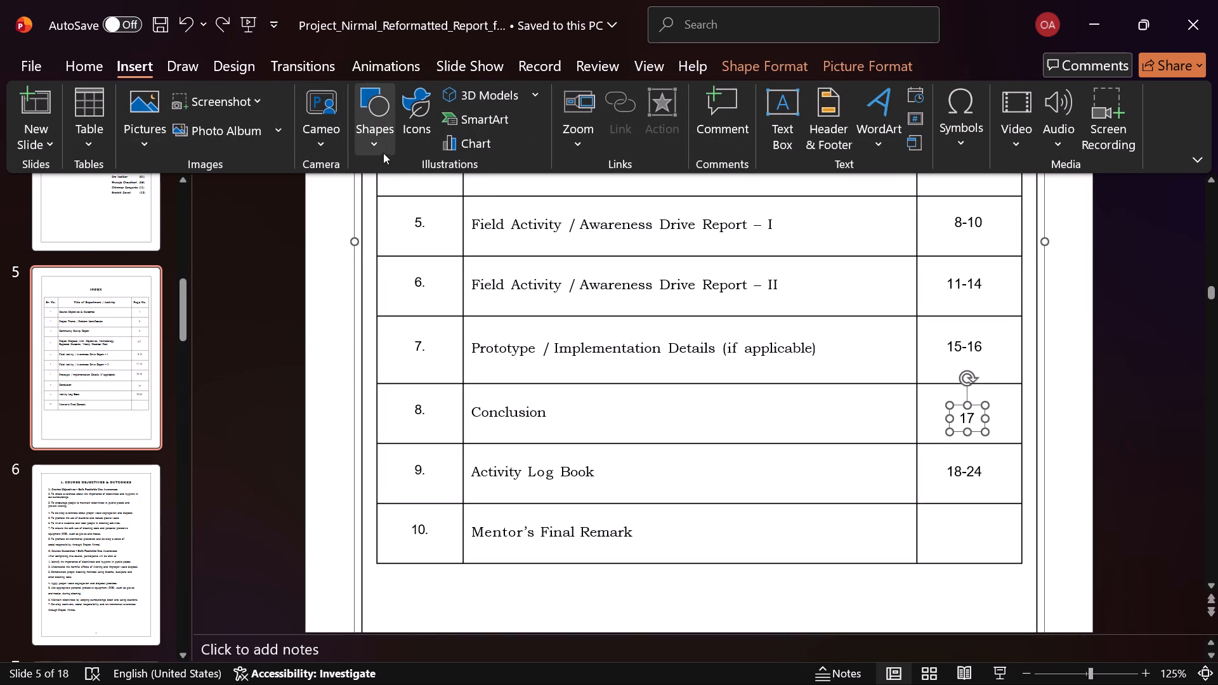
{"action": "left_click", "coordinate": [372, 150]}
{"action": "left_click", "coordinate": [374, 189]}
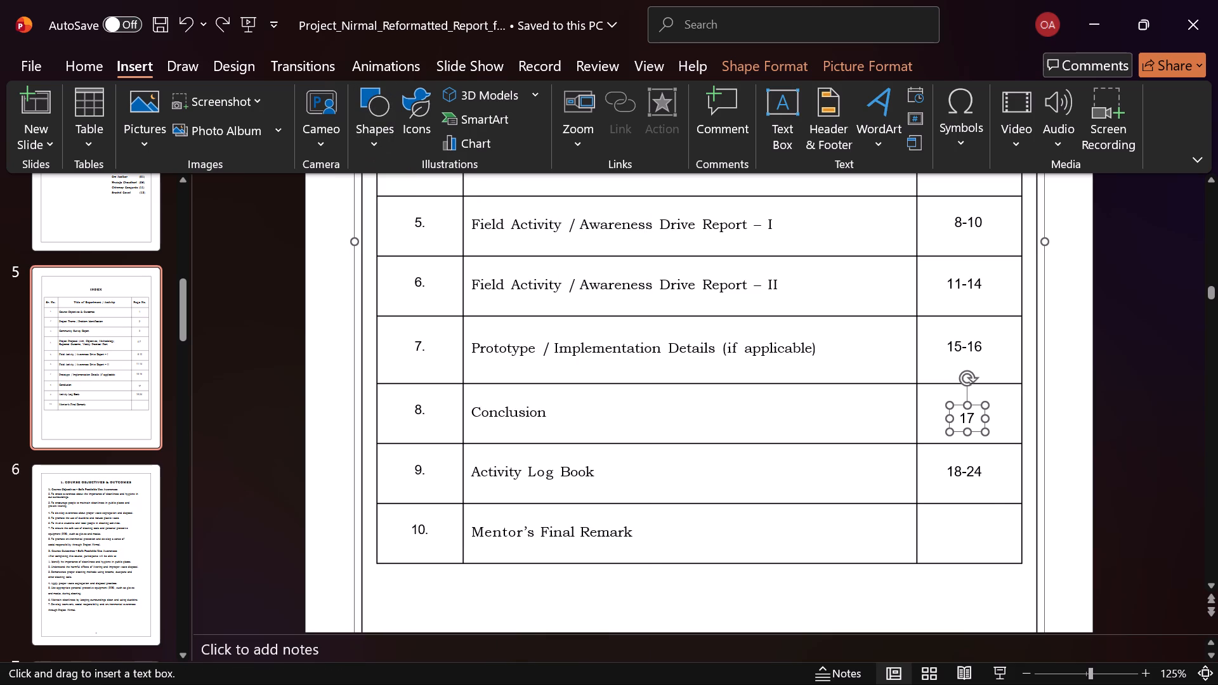
{"action": "left_click", "coordinate": [966, 535]}
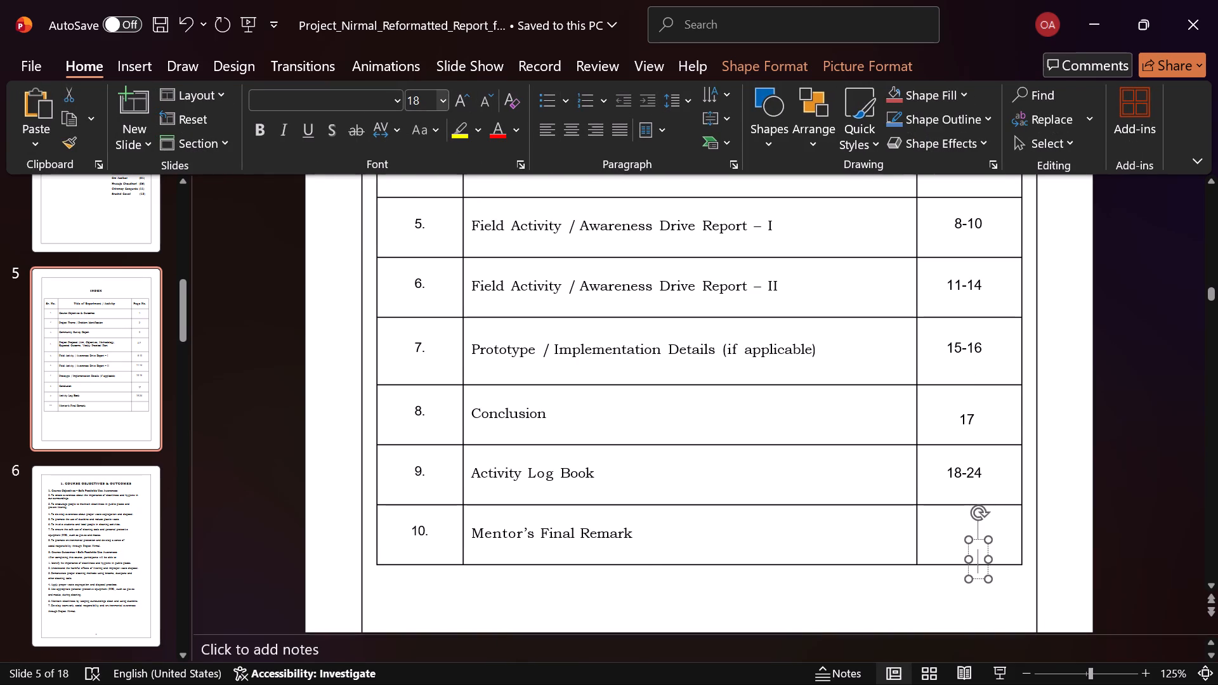
{"action": "left_click", "coordinate": [435, 100]}
{"action": "type", "text": "10.45"}
{"action": "key", "text": "BackSpace"}
{"action": "key", "text": "BackSpace"}
{"action": "key", "text": "5"}
{"action": "key", "text": "Return"}
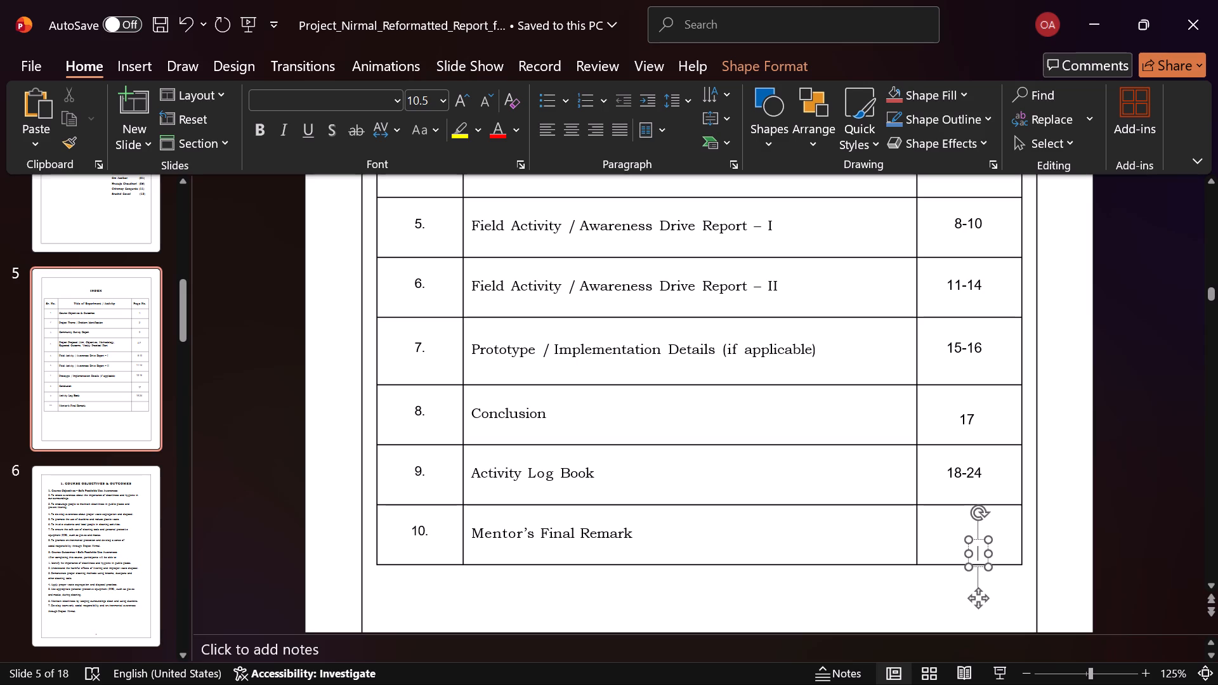
{"action": "type", "text": "25"}
{"action": "left_click", "coordinate": [997, 613]}
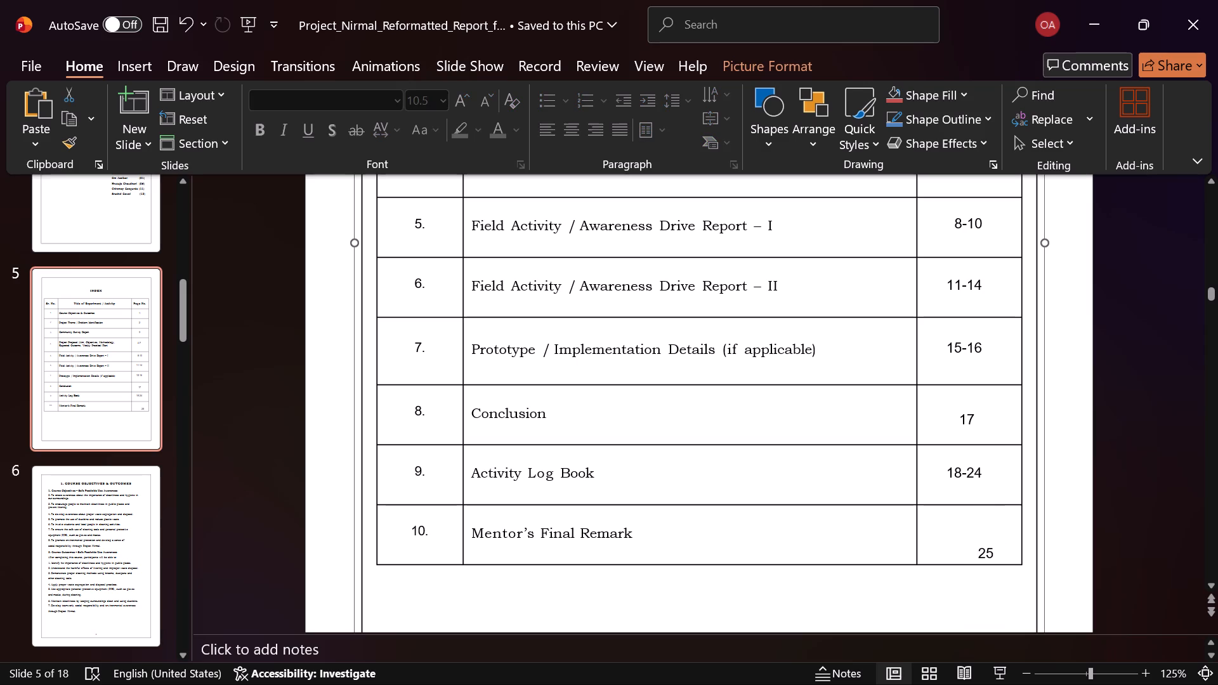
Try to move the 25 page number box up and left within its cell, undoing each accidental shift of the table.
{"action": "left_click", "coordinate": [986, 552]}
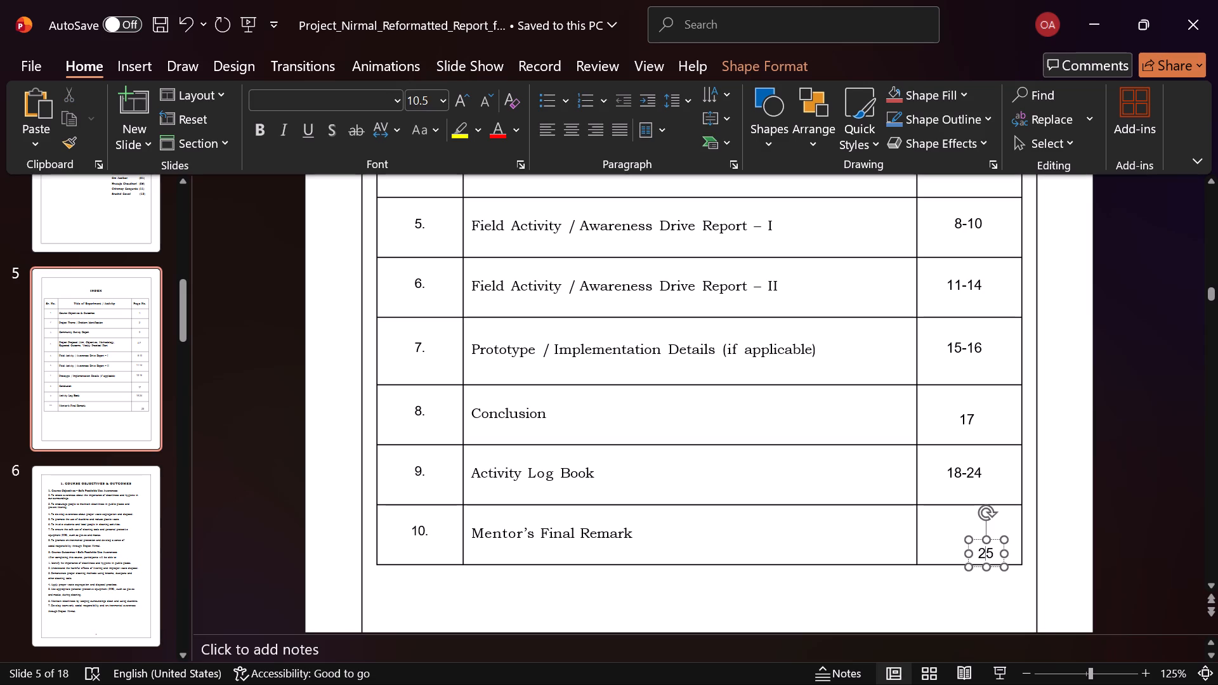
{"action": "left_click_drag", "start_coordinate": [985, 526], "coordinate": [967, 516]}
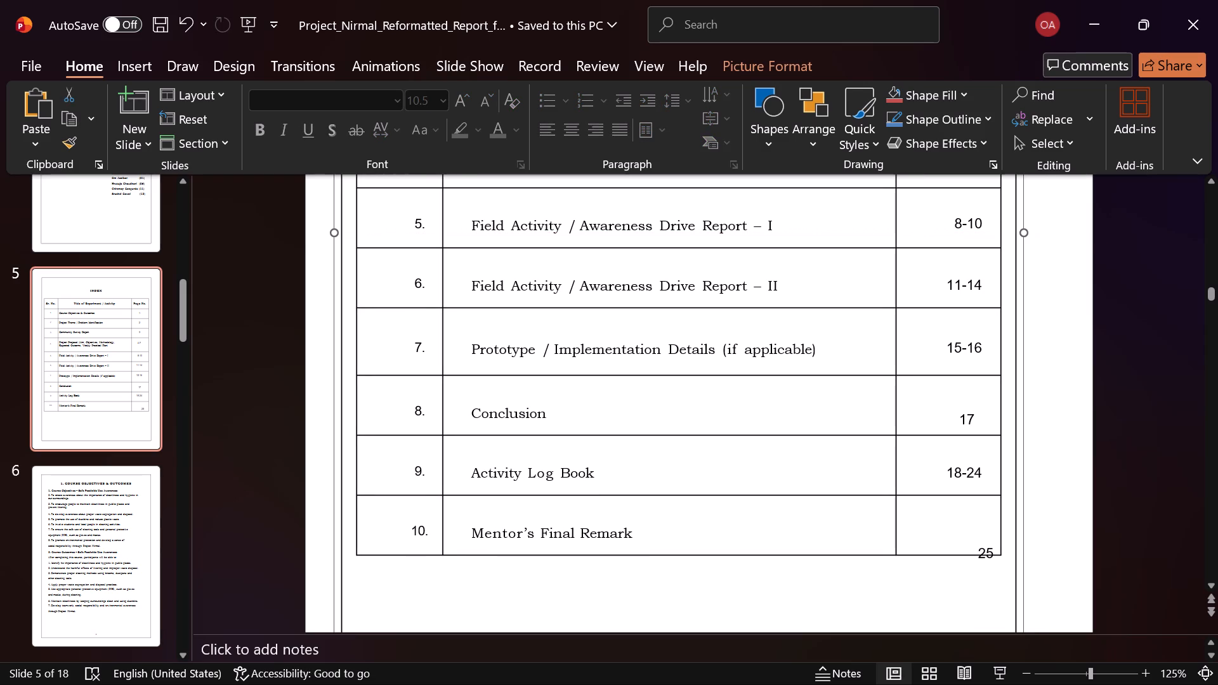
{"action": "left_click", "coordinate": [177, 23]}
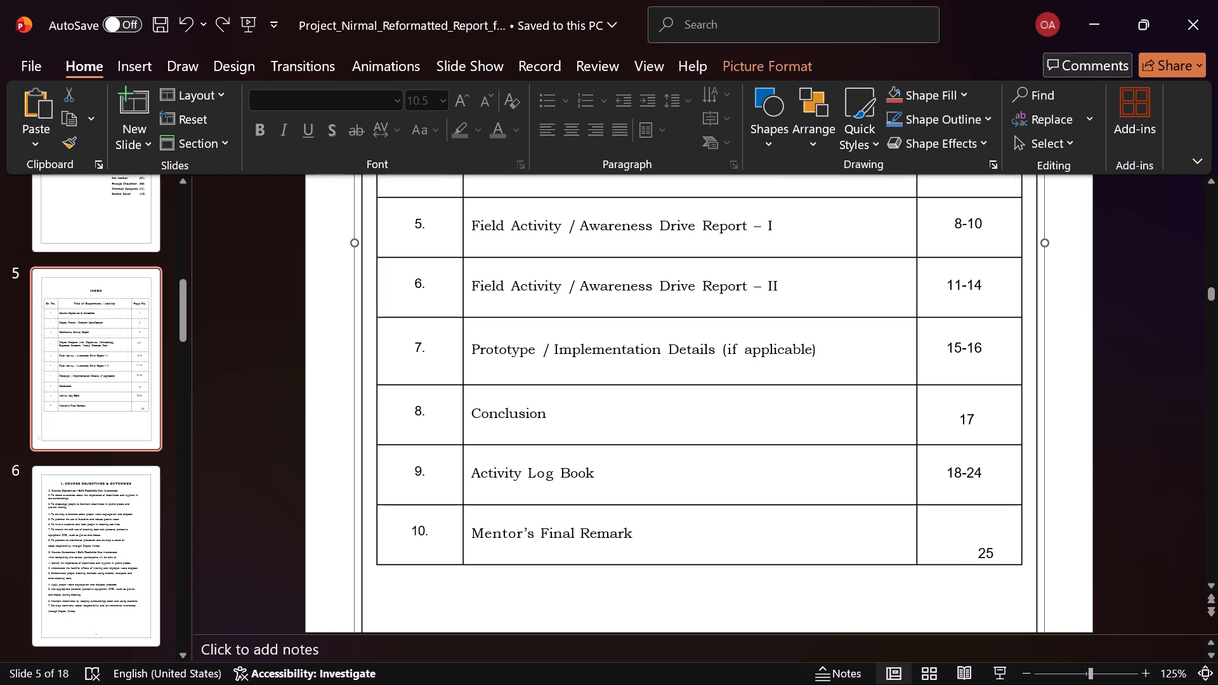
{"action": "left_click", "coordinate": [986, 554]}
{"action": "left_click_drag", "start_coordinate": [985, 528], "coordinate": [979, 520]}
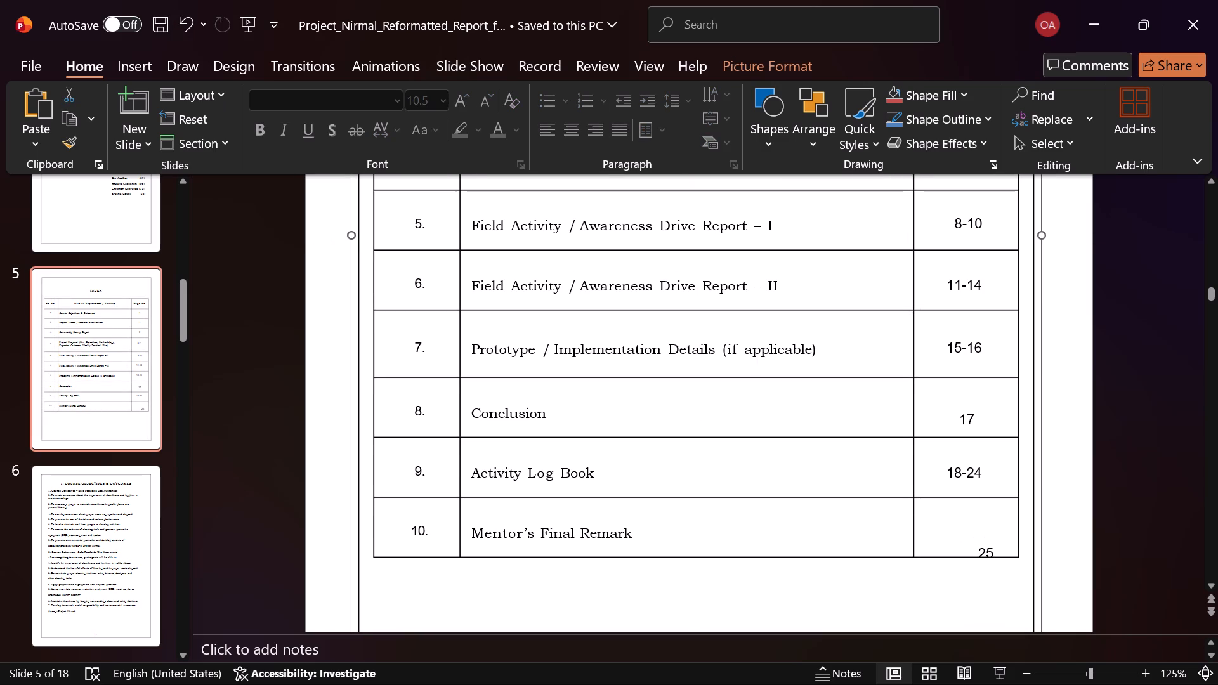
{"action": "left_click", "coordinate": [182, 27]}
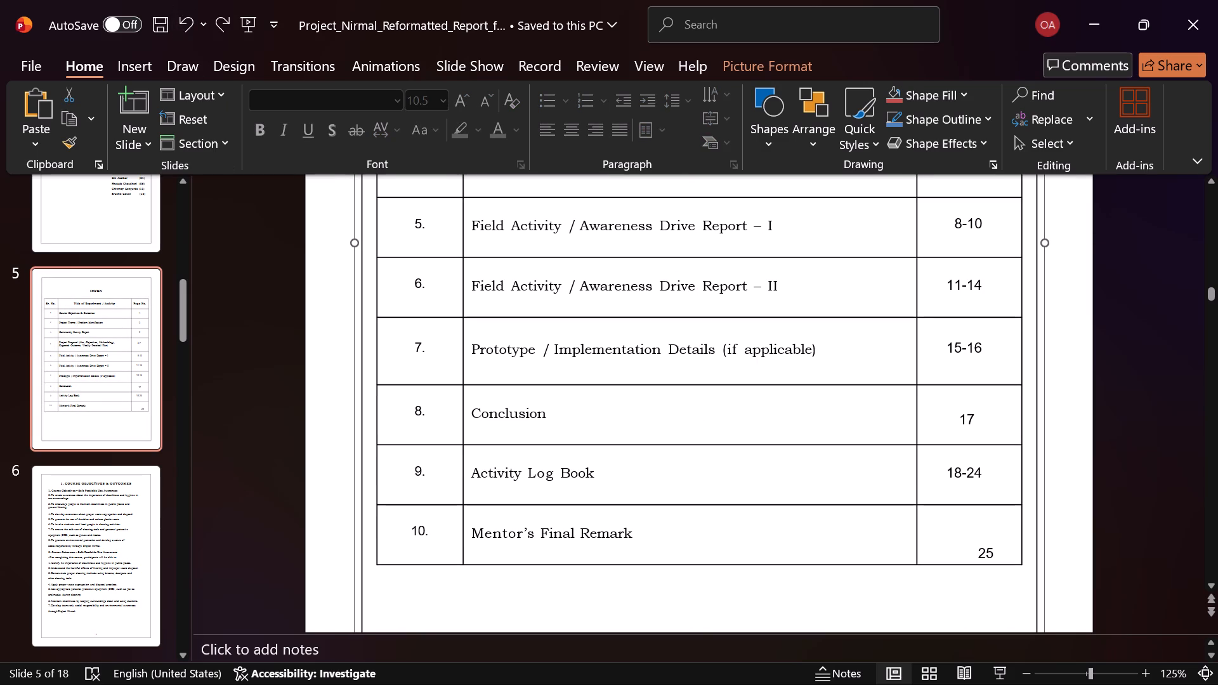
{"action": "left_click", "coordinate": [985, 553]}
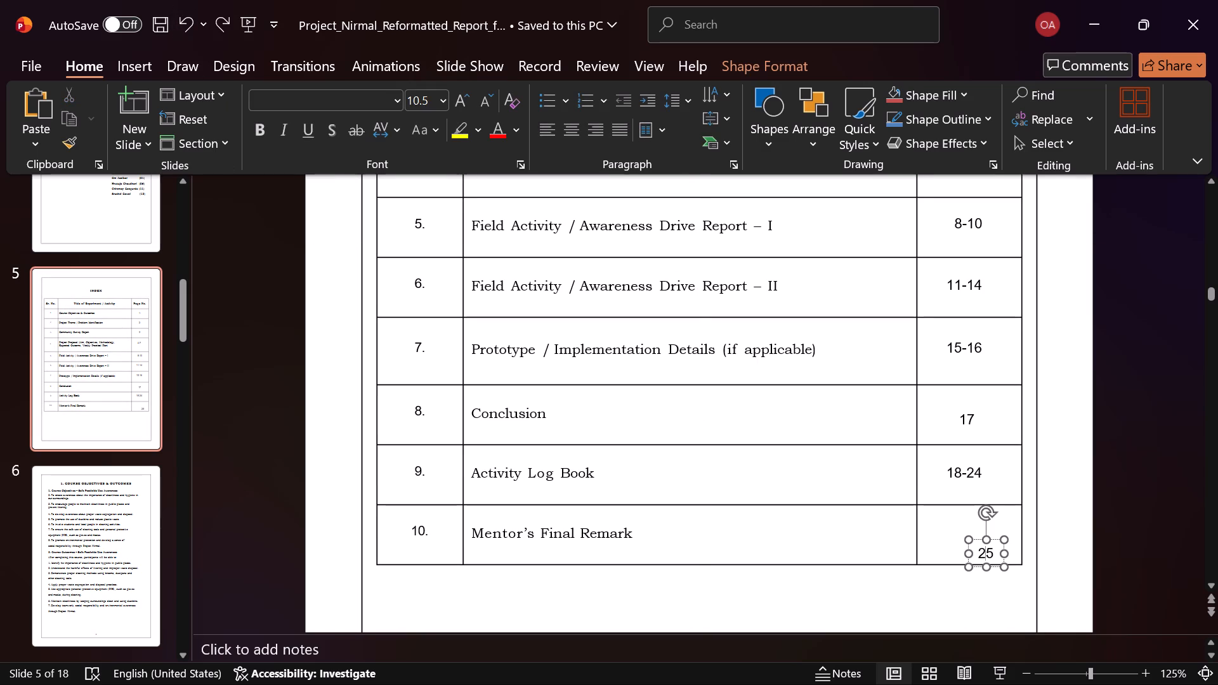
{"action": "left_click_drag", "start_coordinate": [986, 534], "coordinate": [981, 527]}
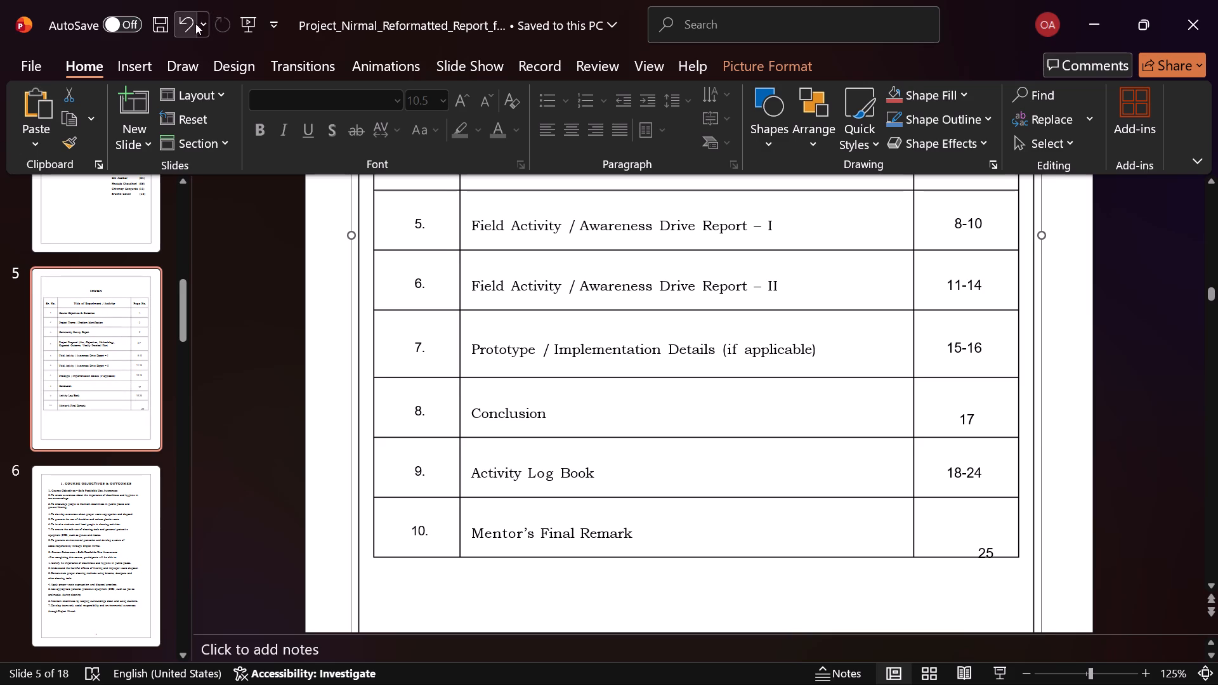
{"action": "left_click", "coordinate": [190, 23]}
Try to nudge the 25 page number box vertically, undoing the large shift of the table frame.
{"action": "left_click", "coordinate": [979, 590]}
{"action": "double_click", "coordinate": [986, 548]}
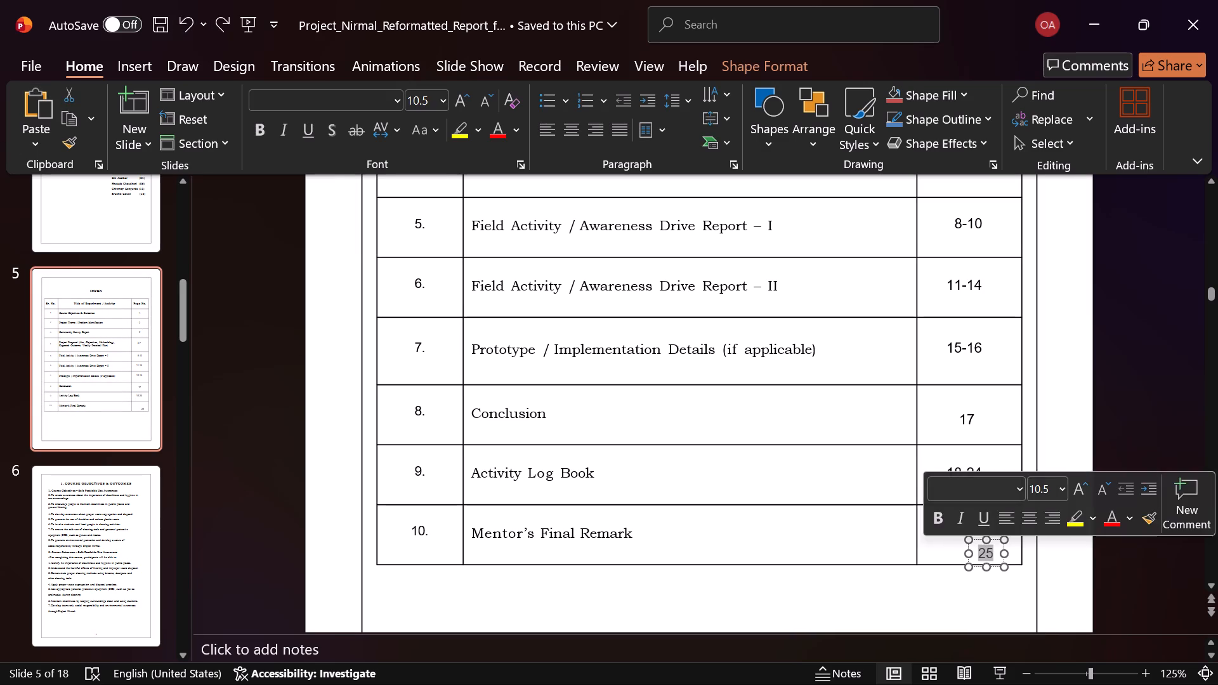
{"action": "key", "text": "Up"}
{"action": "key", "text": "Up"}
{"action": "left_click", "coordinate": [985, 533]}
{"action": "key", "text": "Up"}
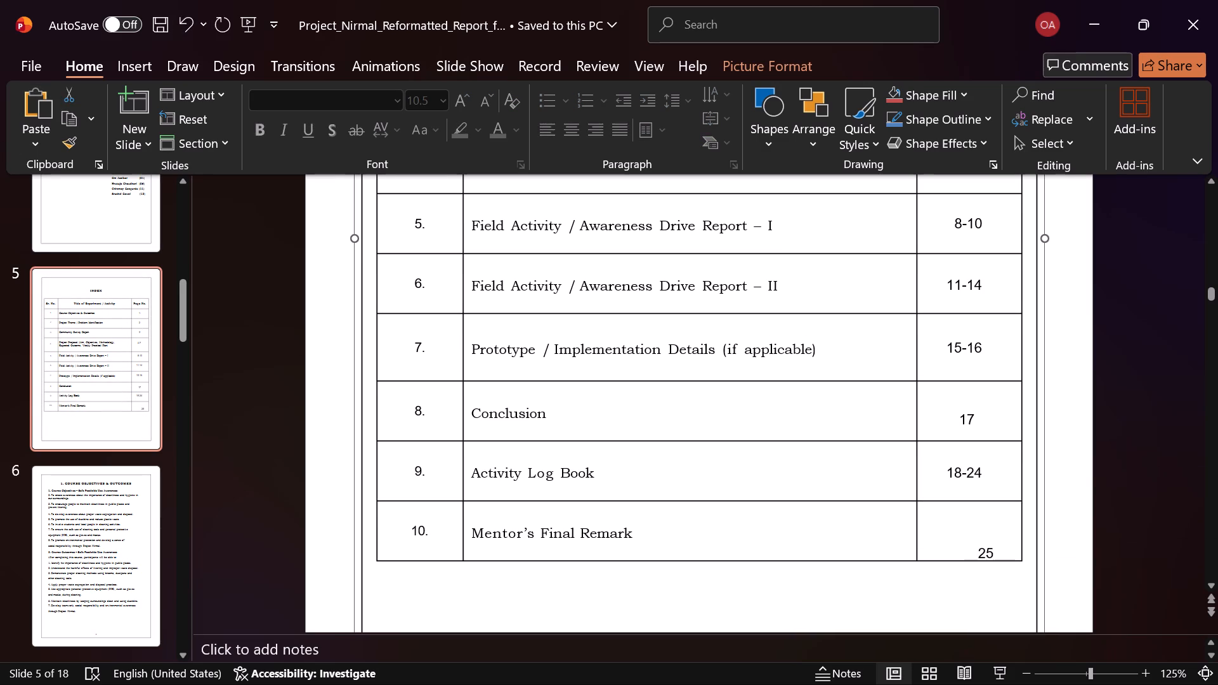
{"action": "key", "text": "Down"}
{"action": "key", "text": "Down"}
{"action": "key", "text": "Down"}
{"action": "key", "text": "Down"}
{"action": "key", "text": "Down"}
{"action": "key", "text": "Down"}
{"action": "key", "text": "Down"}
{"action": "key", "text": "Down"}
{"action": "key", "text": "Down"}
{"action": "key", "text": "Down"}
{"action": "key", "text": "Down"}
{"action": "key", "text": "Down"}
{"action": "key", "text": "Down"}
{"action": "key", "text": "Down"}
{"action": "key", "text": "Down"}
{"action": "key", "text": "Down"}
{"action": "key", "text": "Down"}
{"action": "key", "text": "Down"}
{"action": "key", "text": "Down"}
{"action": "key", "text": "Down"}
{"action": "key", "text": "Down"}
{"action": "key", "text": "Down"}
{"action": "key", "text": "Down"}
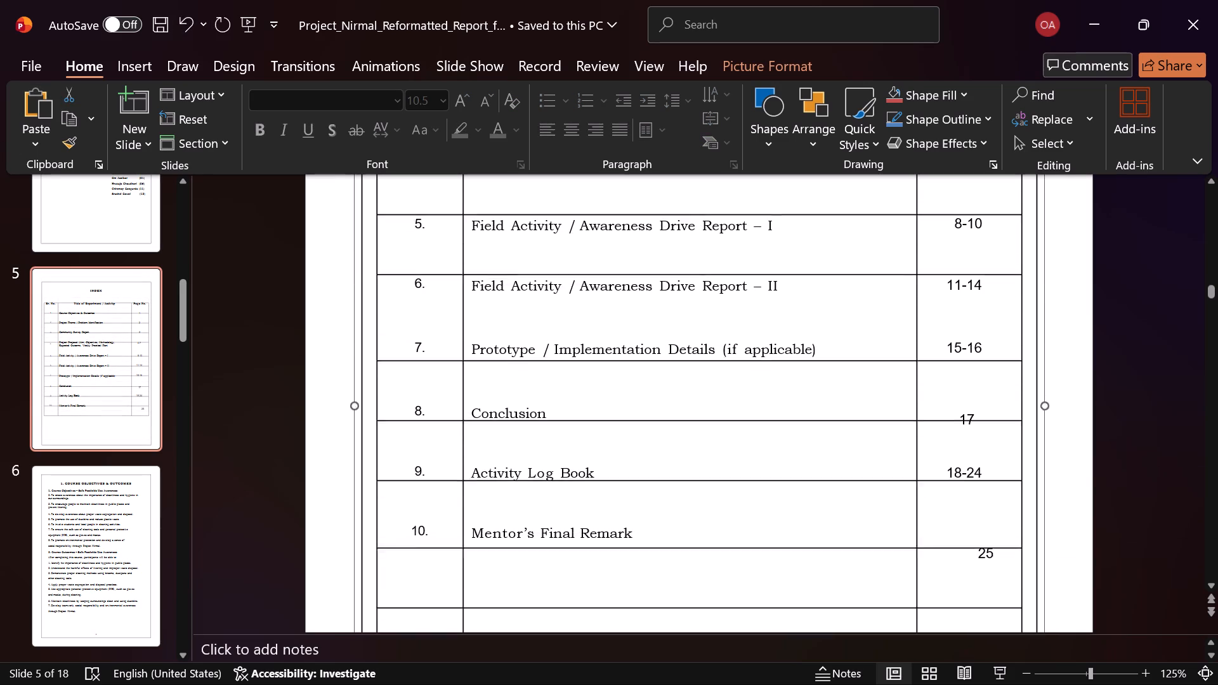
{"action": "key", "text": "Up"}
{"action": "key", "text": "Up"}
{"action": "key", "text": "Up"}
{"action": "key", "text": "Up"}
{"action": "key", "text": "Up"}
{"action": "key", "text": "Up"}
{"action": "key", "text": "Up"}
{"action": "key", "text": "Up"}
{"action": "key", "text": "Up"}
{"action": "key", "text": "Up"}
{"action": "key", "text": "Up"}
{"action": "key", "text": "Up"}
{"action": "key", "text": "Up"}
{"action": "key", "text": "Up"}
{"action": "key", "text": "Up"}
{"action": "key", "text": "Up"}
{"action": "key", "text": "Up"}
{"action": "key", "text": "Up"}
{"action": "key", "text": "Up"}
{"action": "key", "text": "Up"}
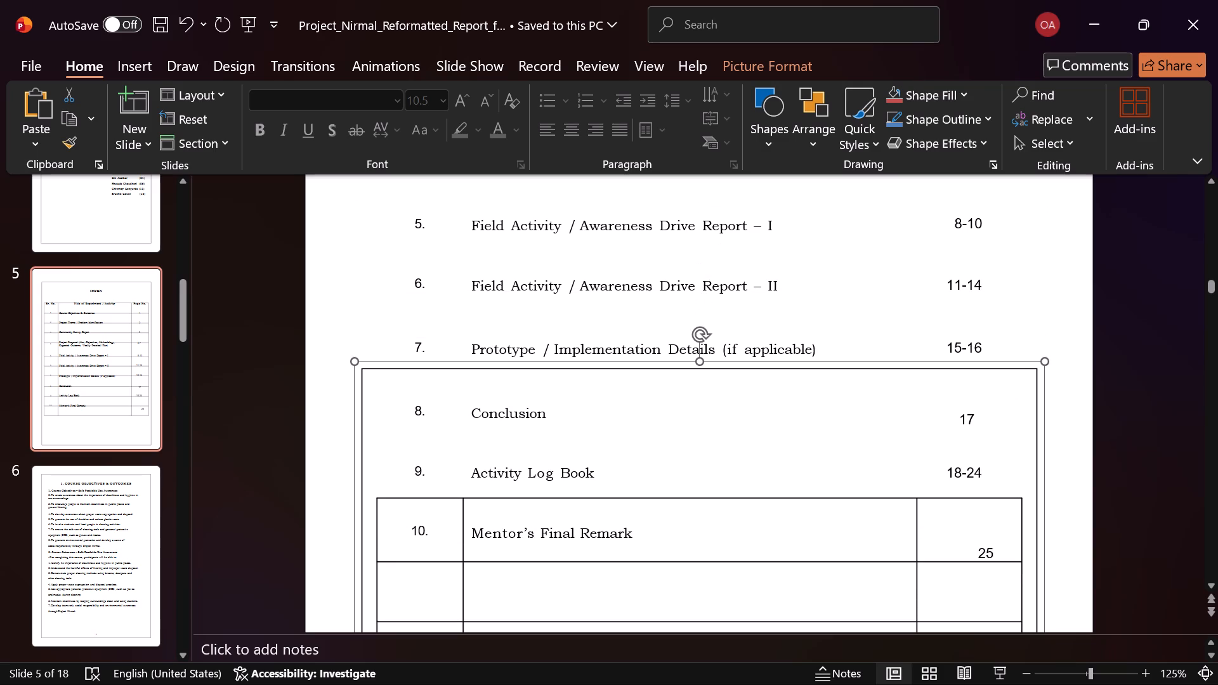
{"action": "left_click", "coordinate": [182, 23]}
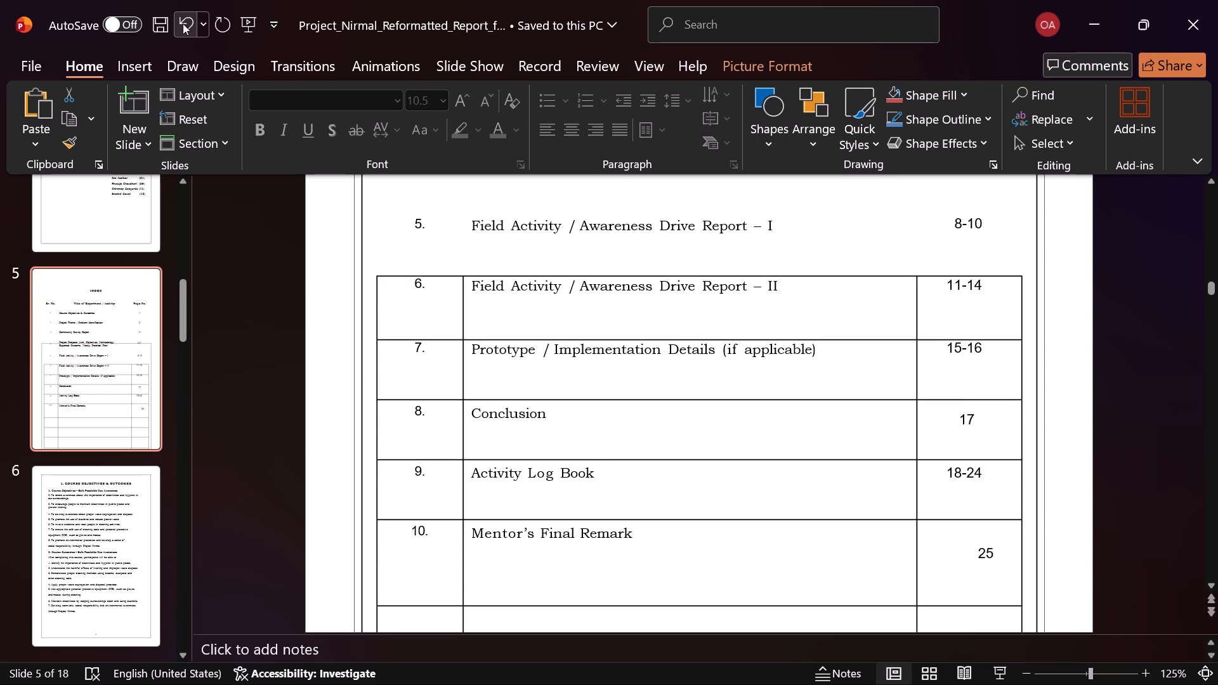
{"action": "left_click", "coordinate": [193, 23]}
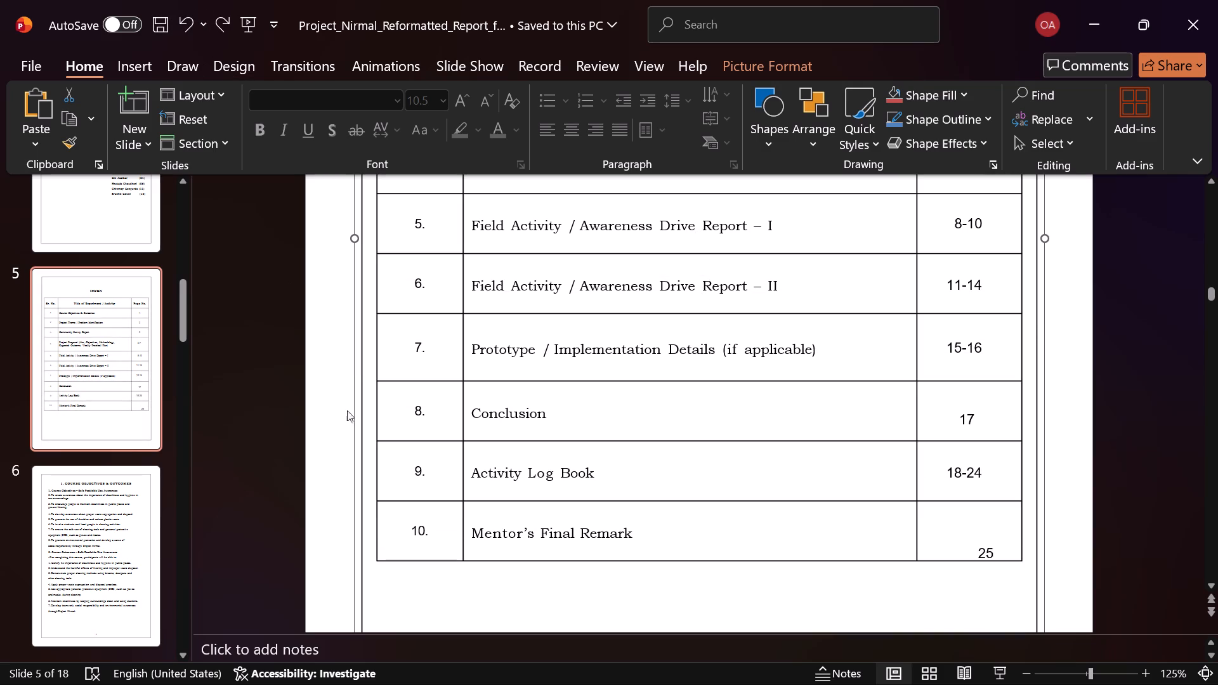
Extend the 25 text box up and left so its number lines up with the 17 and sits level with Mentor's Final Remark.
{"action": "left_click", "coordinate": [287, 379]}
{"action": "left_click", "coordinate": [983, 548]}
{"action": "left_click", "coordinate": [978, 549]}
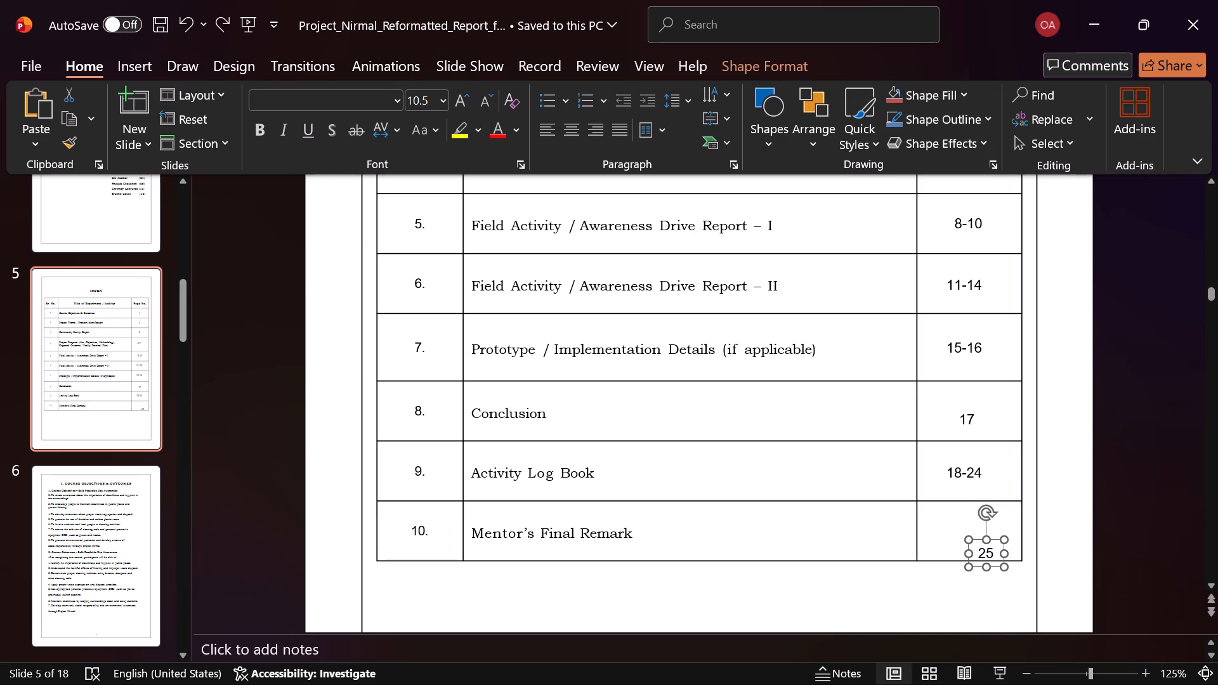
{"action": "left_click_drag", "start_coordinate": [985, 538], "coordinate": [983, 531]}
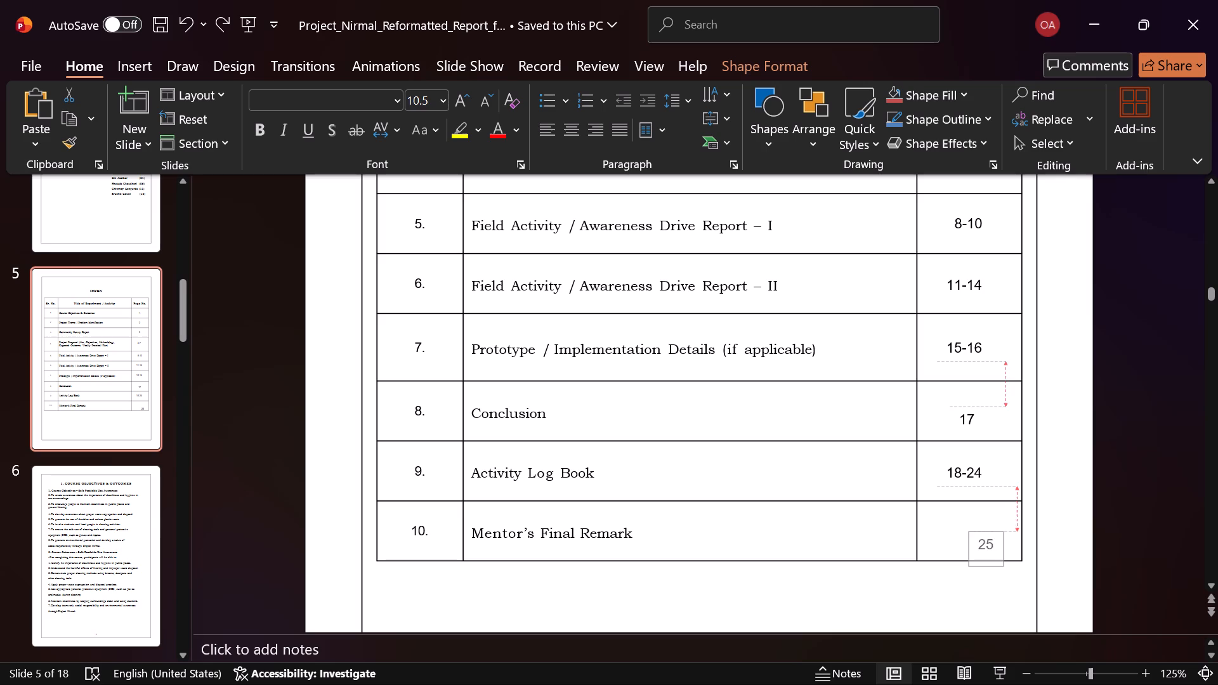
{"action": "left_click_drag", "start_coordinate": [983, 531], "coordinate": [962, 511]}
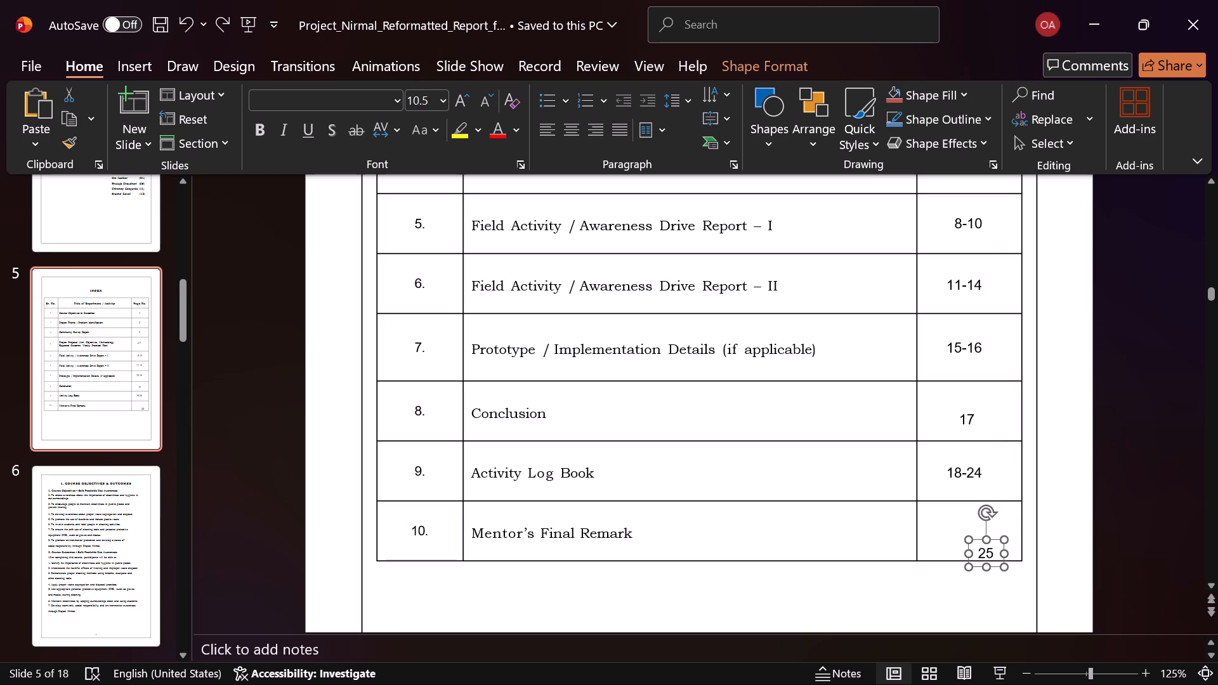
{"action": "left_click_drag", "start_coordinate": [970, 540], "coordinate": [947, 525]}
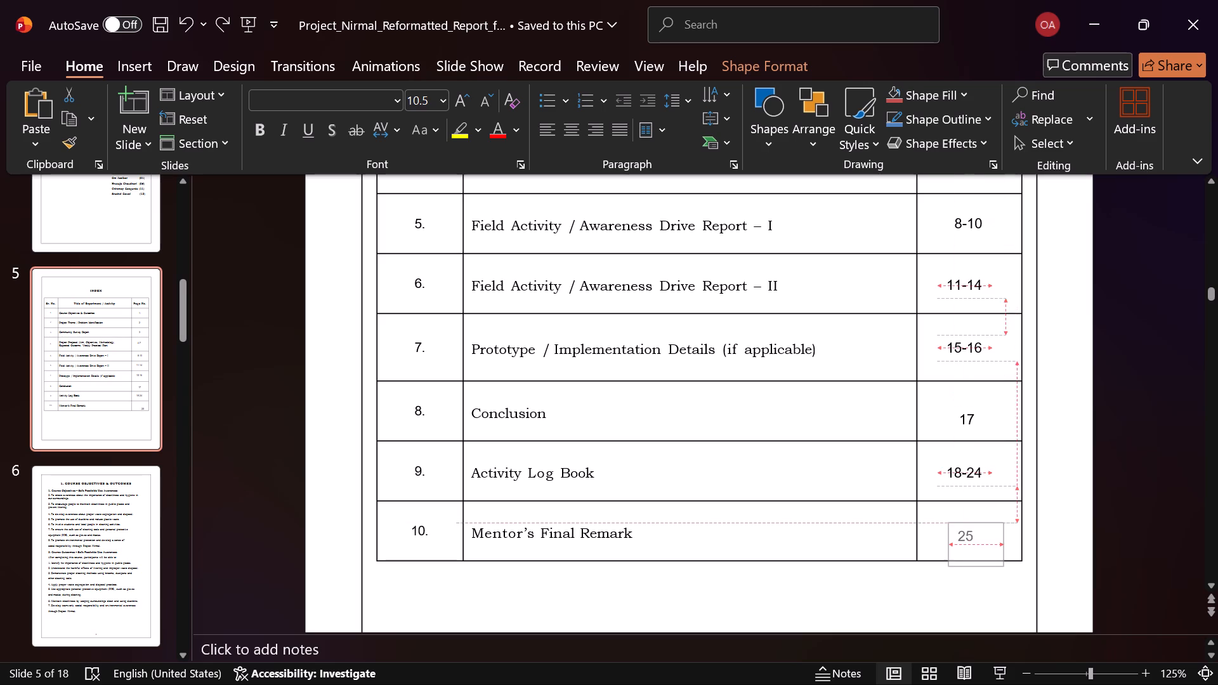
{"action": "left_click_drag", "start_coordinate": [947, 525], "coordinate": [951, 521]}
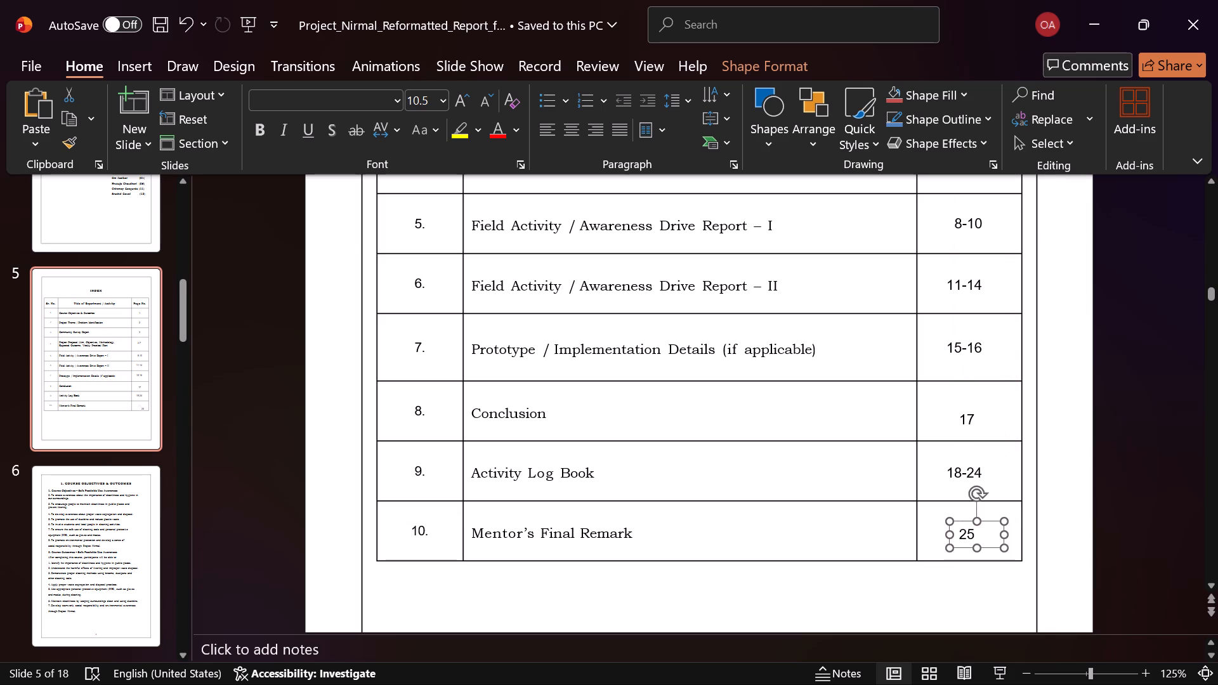
{"action": "left_click", "coordinate": [943, 599]}
Save the presentation.
{"action": "scroll", "coordinate": [832, 545], "scroll_direction": "up", "scroll_amount": 3}
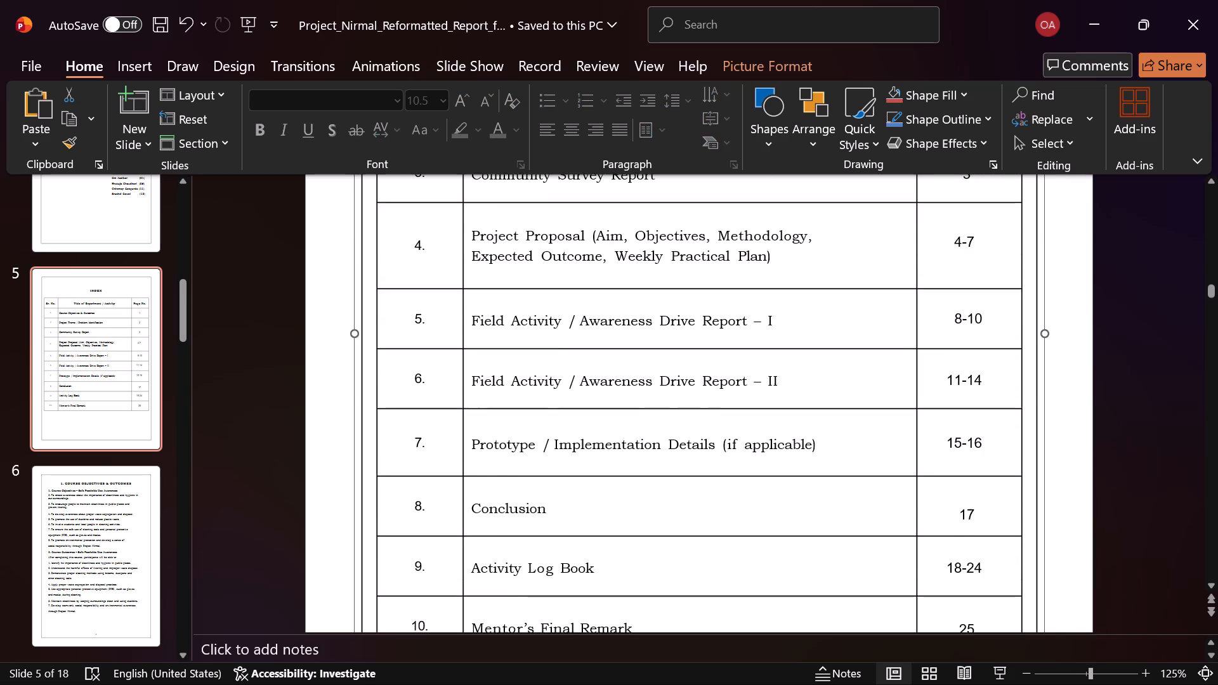
{"action": "scroll", "coordinate": [832, 545], "scroll_direction": "up", "scroll_amount": 5}
{"action": "left_click", "coordinate": [166, 33]}
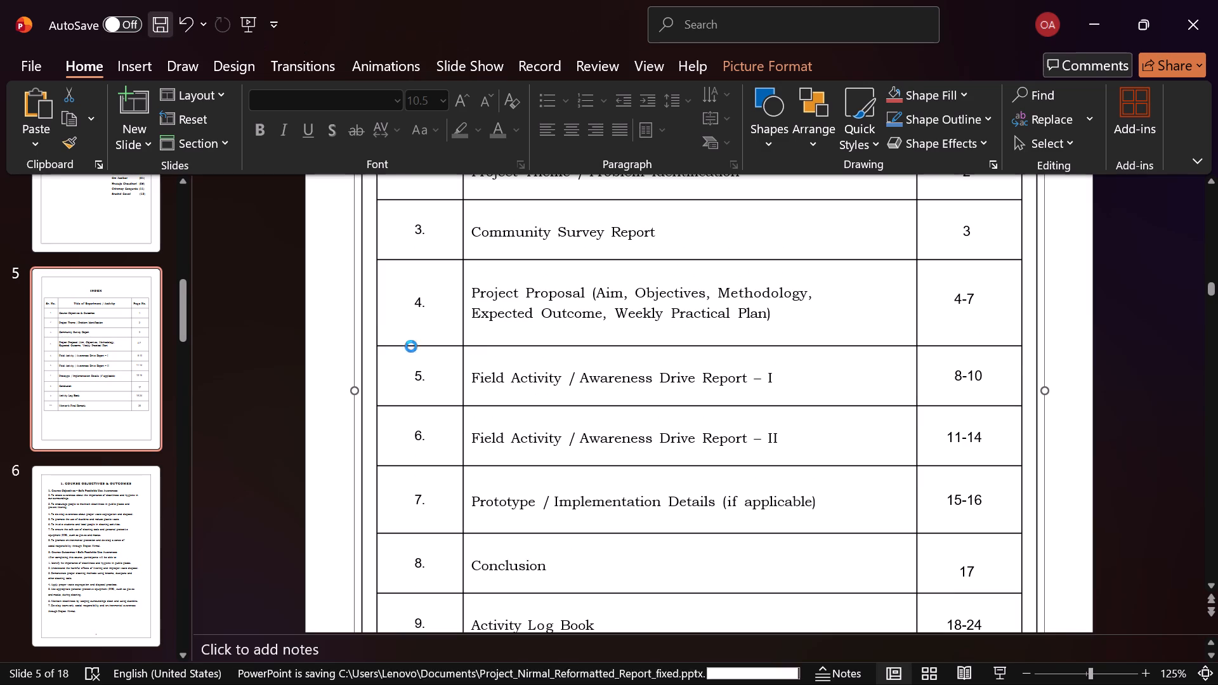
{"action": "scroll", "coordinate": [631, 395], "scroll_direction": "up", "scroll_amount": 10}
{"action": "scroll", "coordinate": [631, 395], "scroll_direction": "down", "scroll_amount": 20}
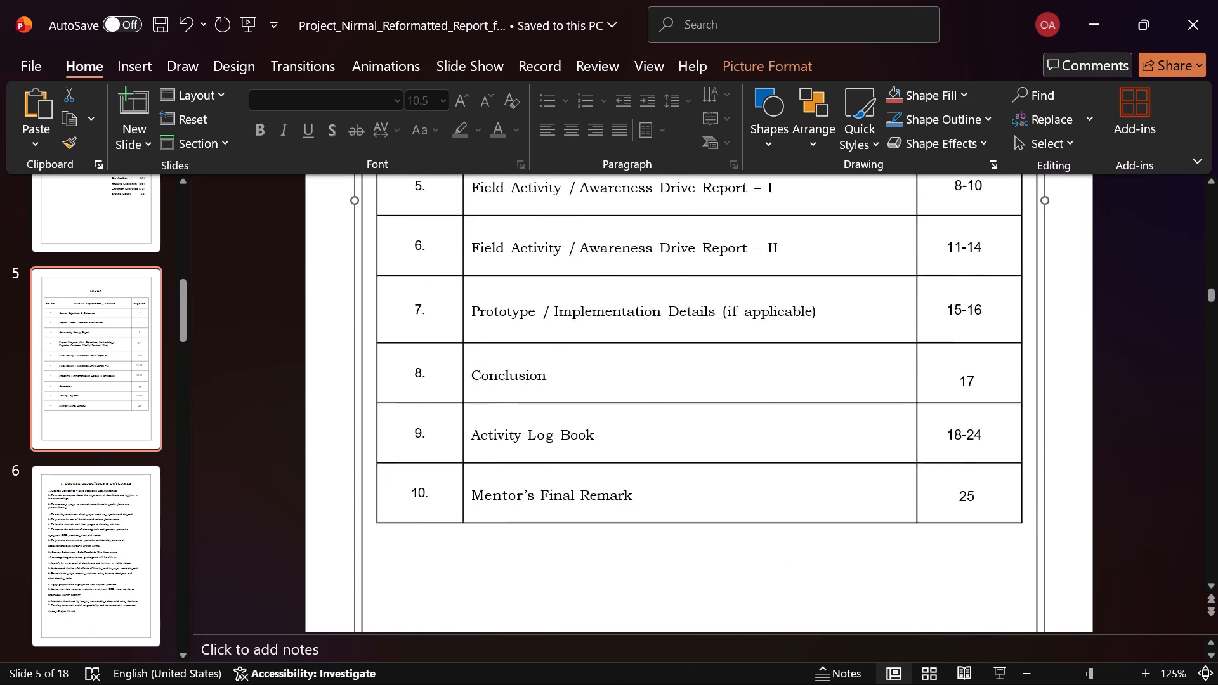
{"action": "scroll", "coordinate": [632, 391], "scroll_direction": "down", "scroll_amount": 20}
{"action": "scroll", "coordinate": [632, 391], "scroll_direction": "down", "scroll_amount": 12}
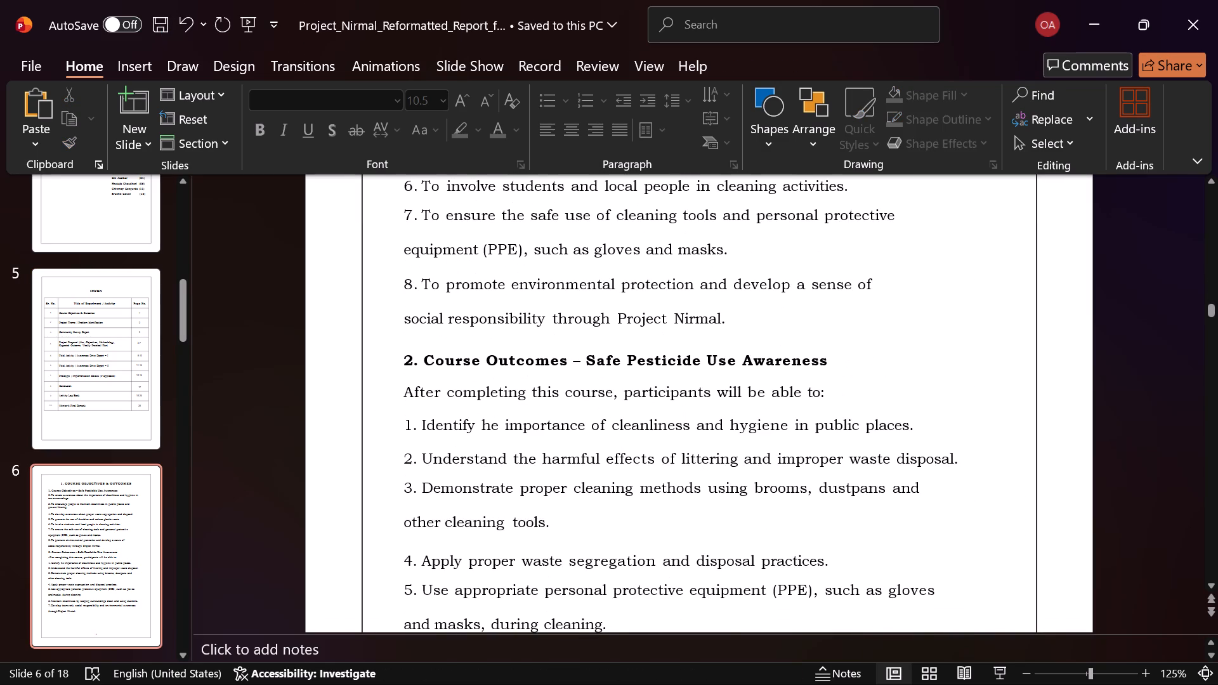
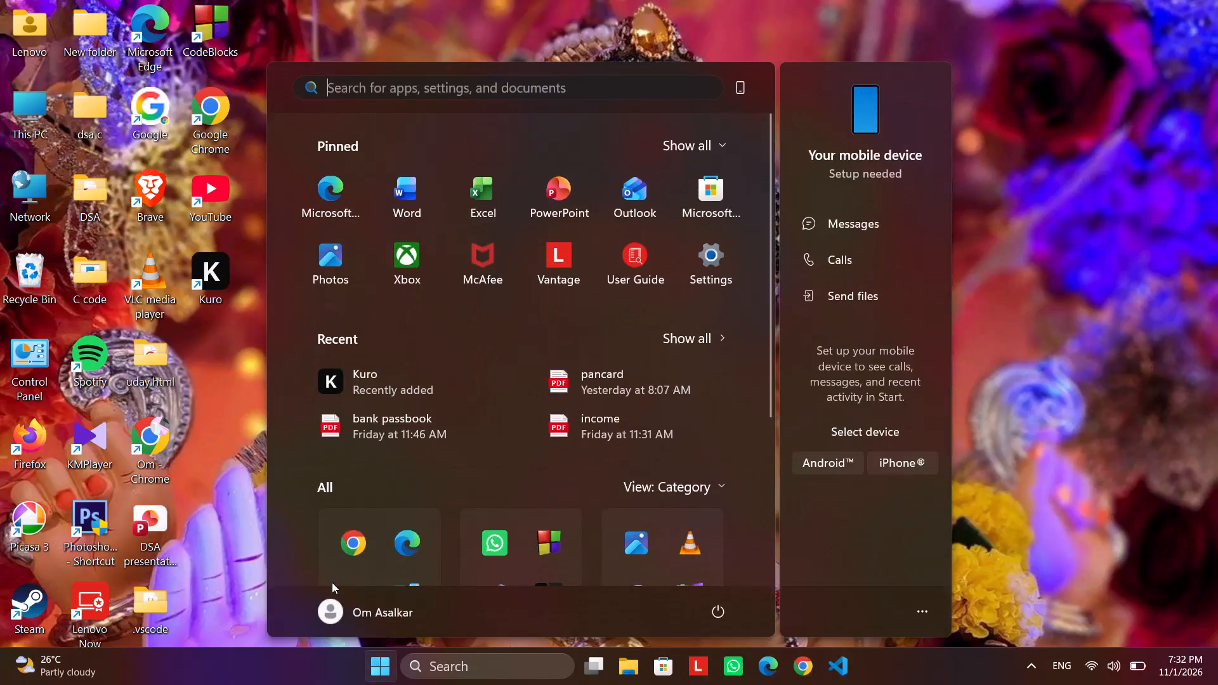
Launch PowerPoint and open the recent presentation Project_Nirmal_Reformatted_Report_fixed from the Documents folder.
{"action": "key", "text": "f"}
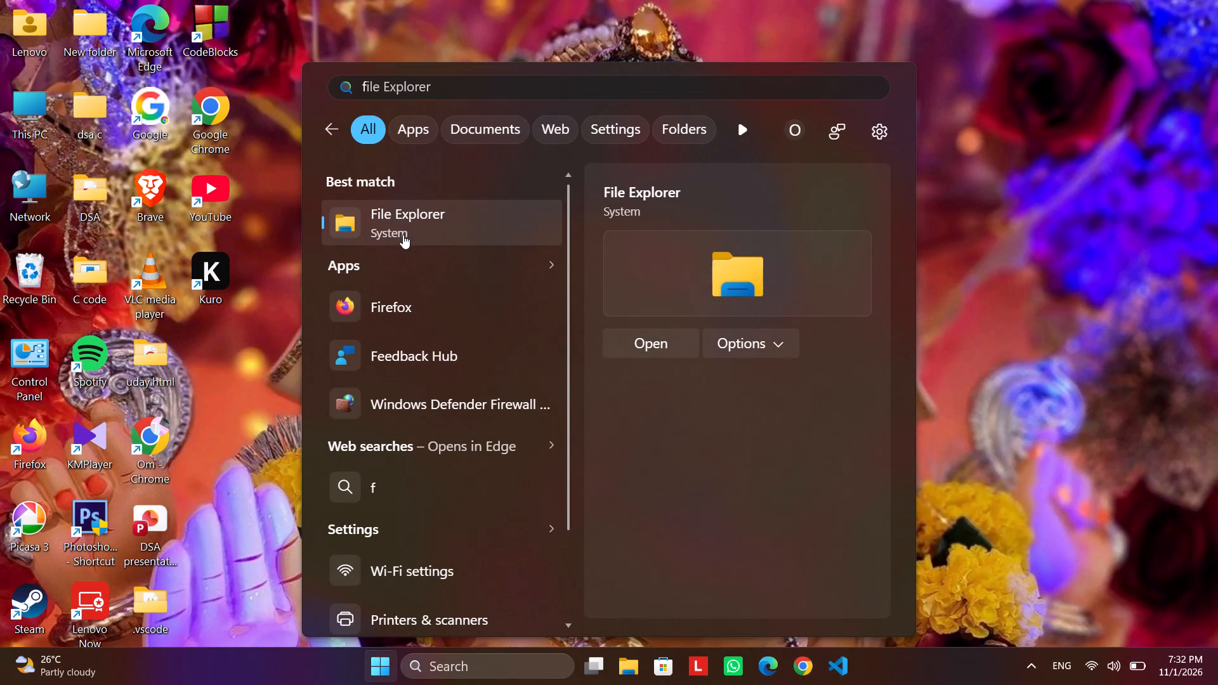
{"action": "key", "text": "BackSpace"}
{"action": "key", "text": "p"}
{"action": "left_click", "coordinate": [392, 230]}
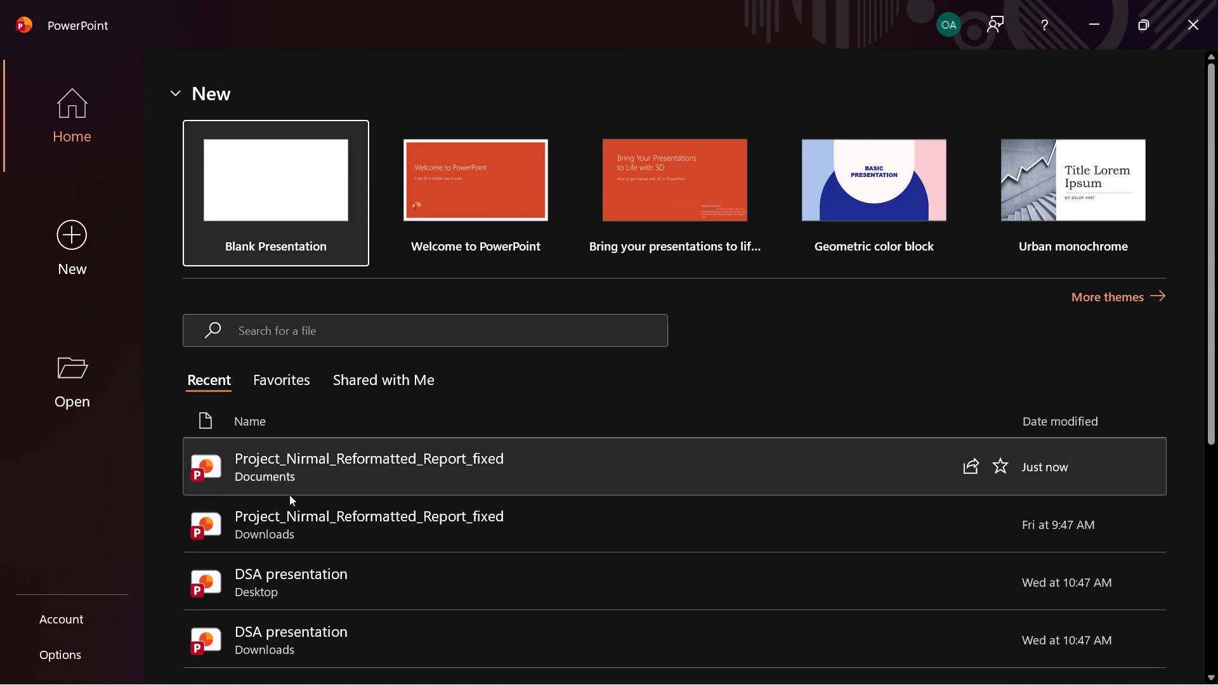
{"action": "left_click", "coordinate": [301, 480]}
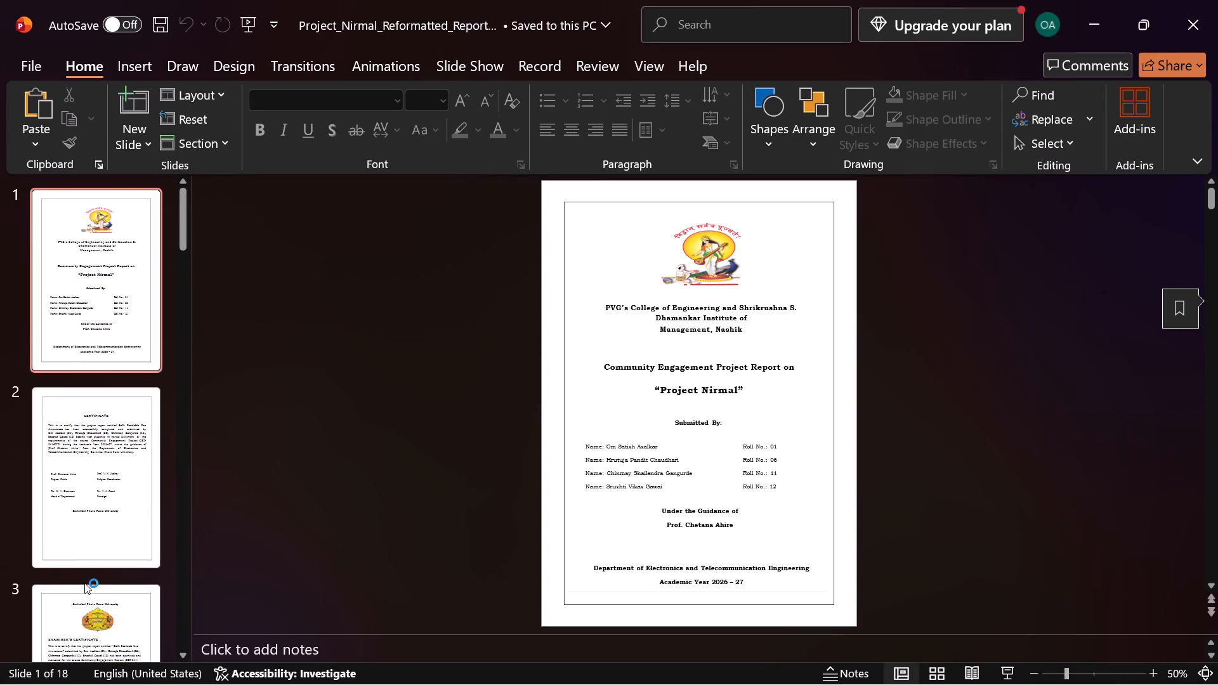
Look through the report's opening slides up to the INDEX slide and close the presentation.
{"action": "left_click", "coordinate": [114, 622]}
{"action": "left_click", "coordinate": [130, 648]}
{"action": "left_click", "coordinate": [124, 633]}
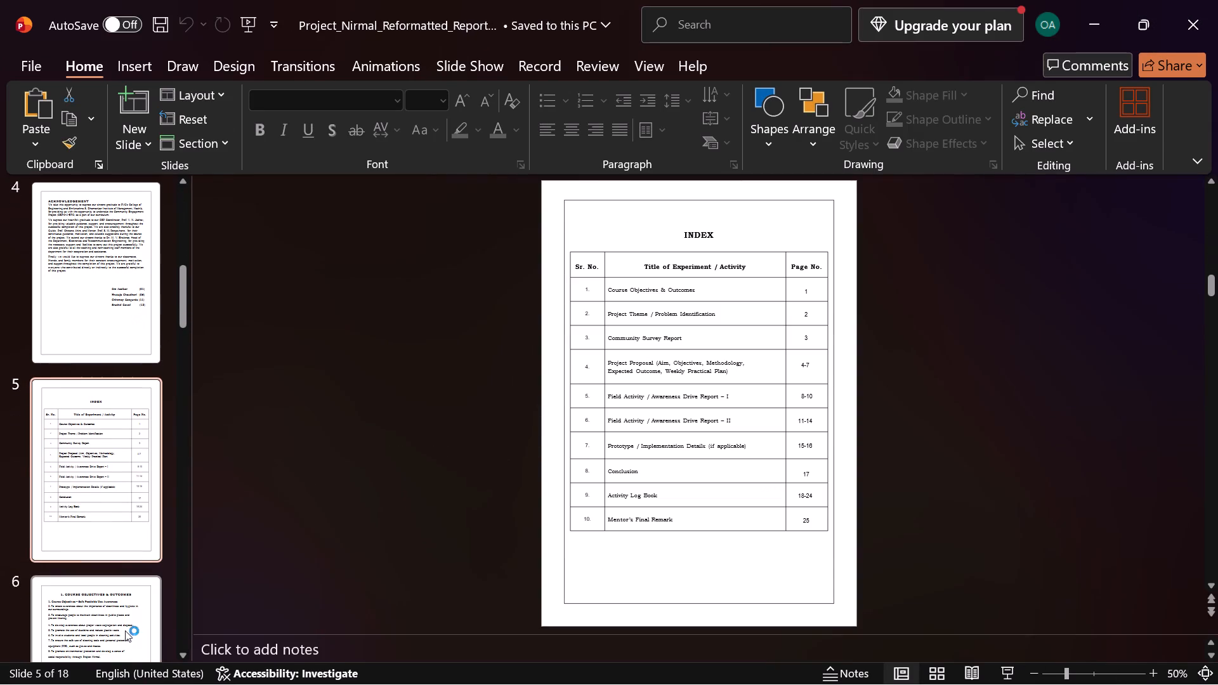
{"action": "left_click", "coordinate": [1210, 1]}
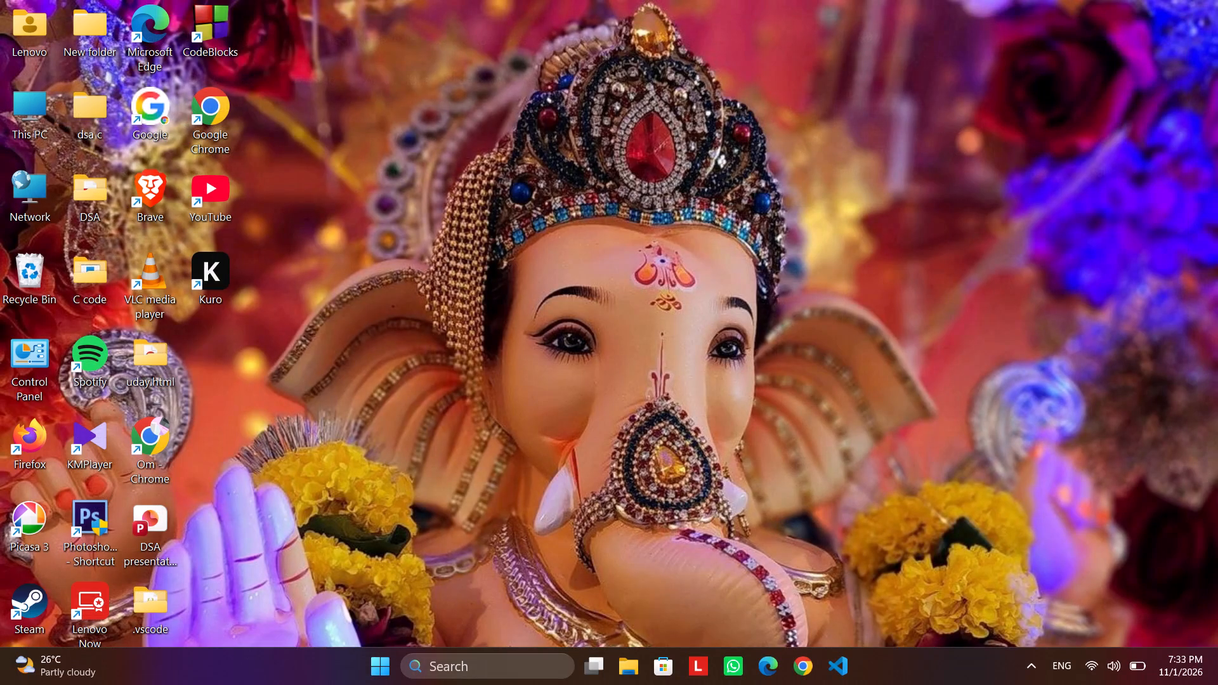
Open the computer's power options.
{"action": "left_click", "coordinate": [391, 679]}
{"action": "left_click", "coordinate": [723, 613]}
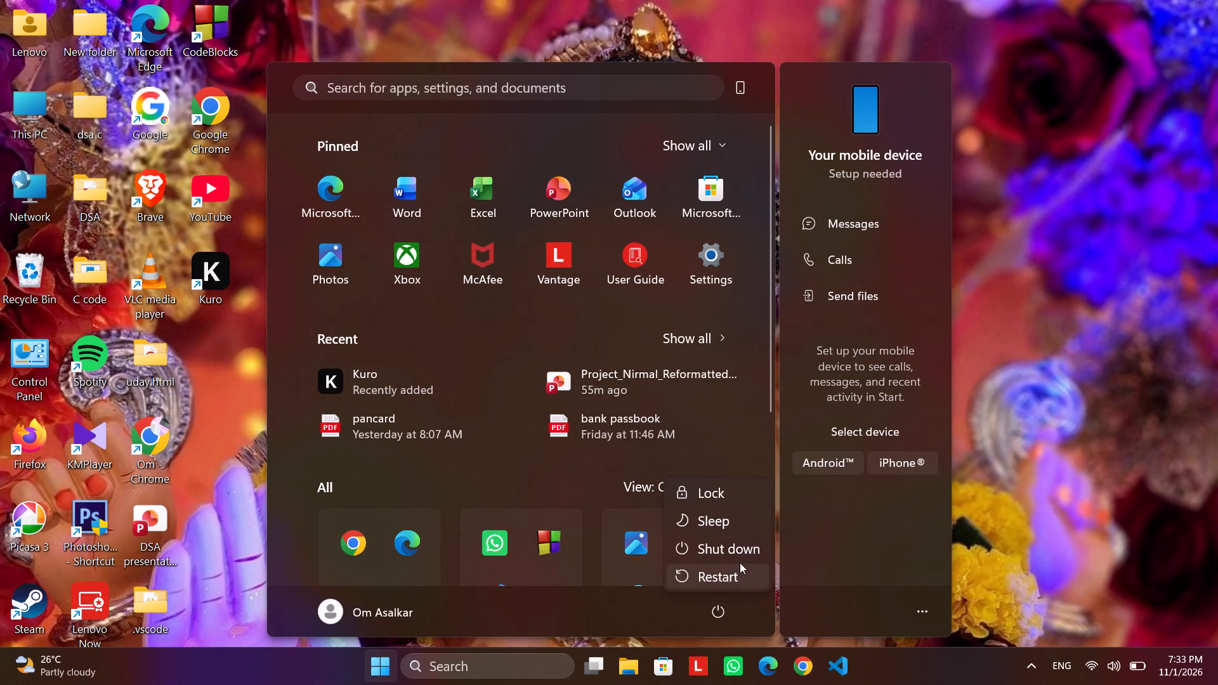